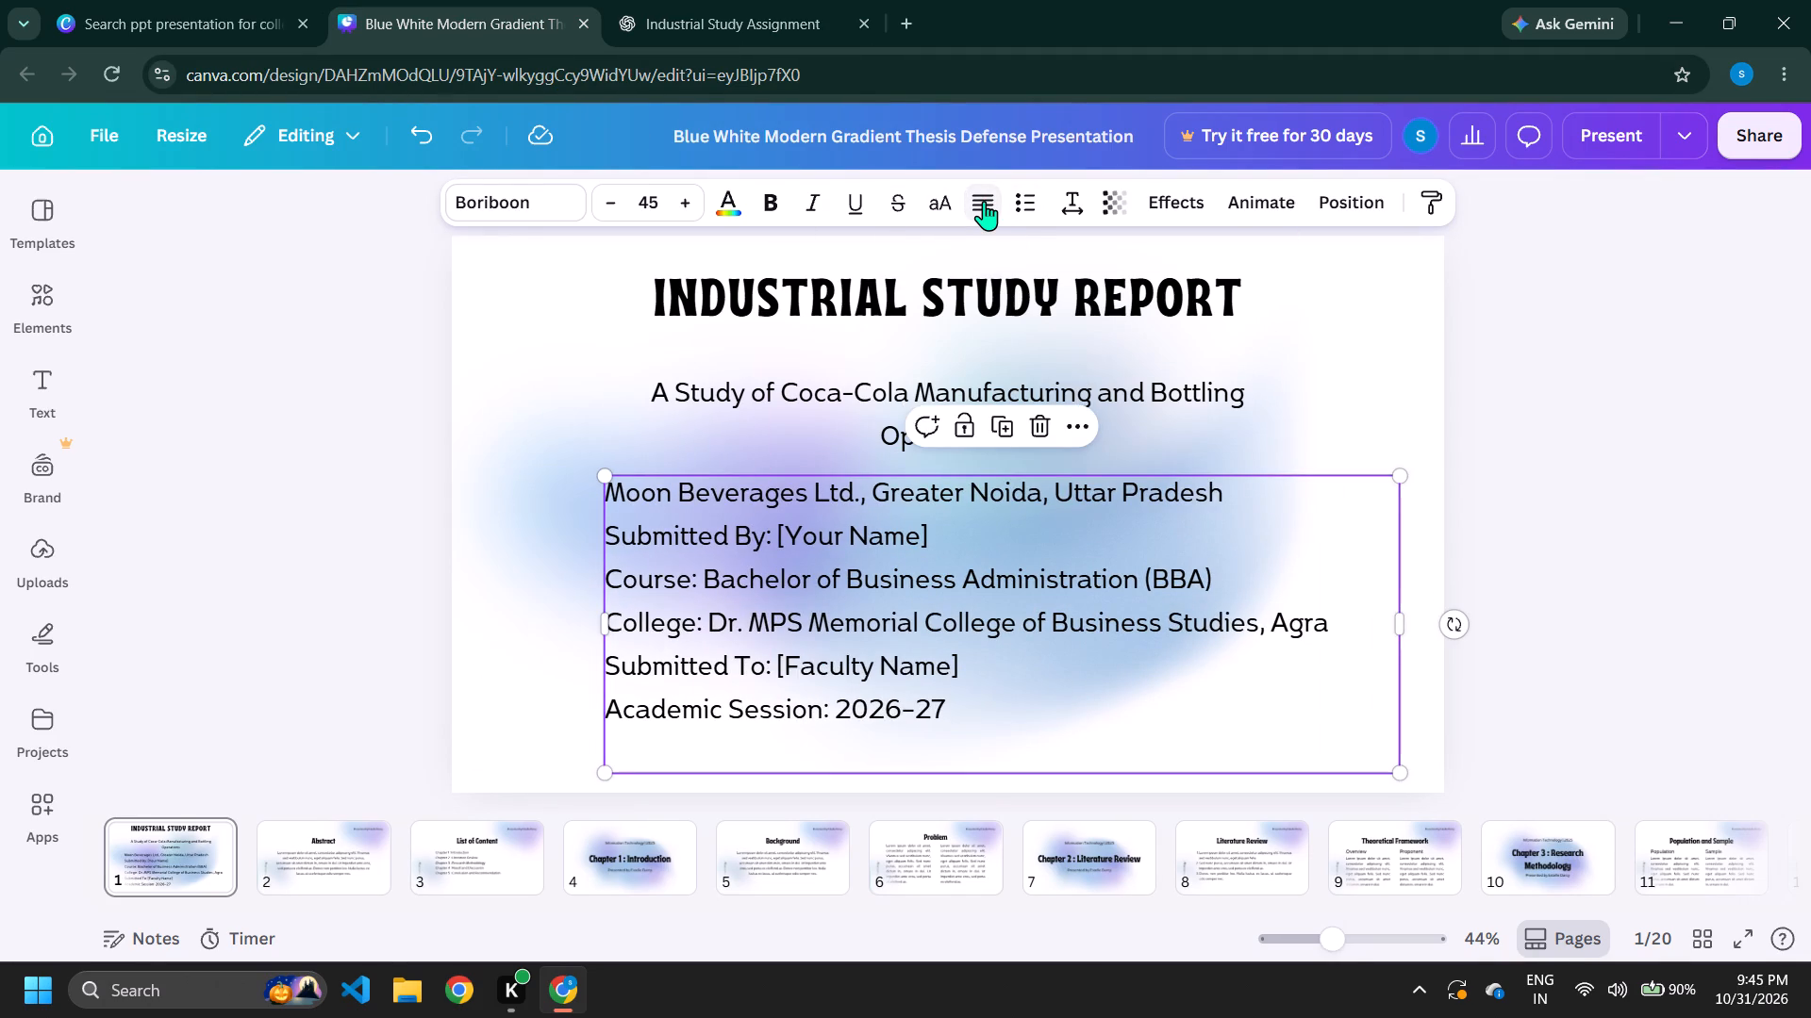
left_click(984, 201)
left_click(984, 201)
left_click(1630, 452)
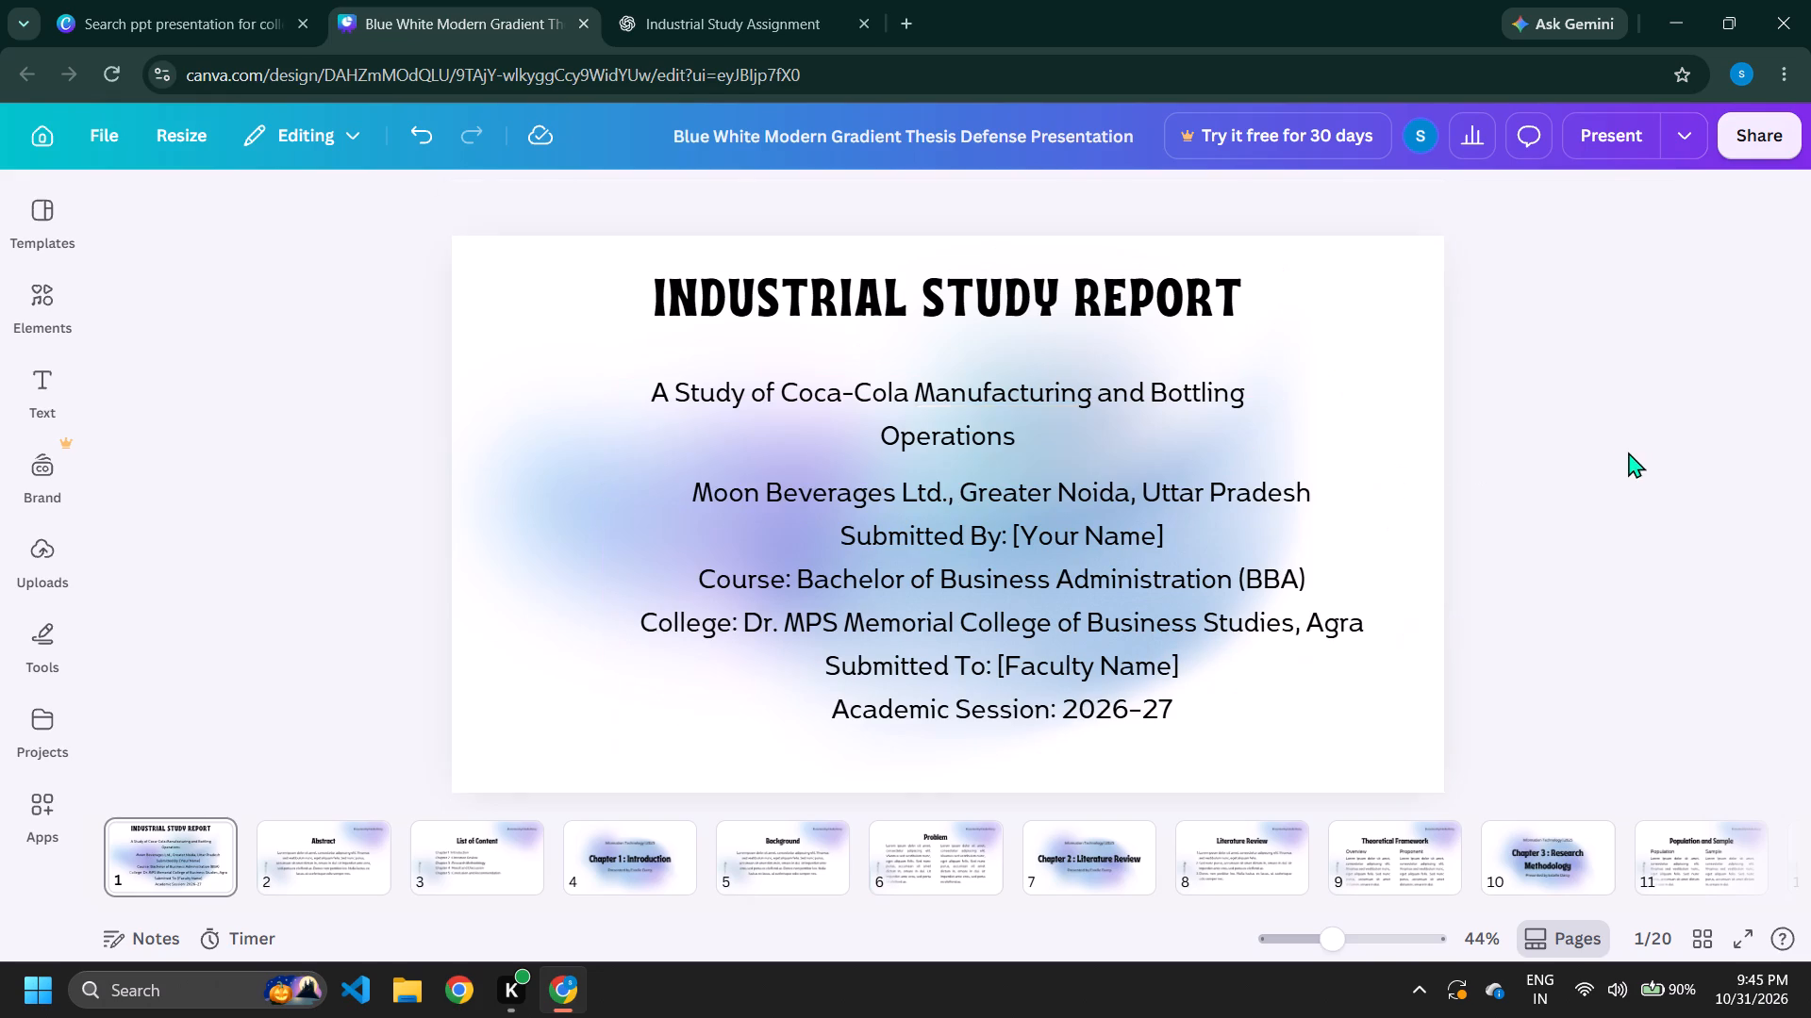
Reduce the cover details to a font size of about 40.3 and reposition them roughly centred beneath the subtitle.
left_click(955, 394)
left_click_drag(1134, 628, 1106, 641)
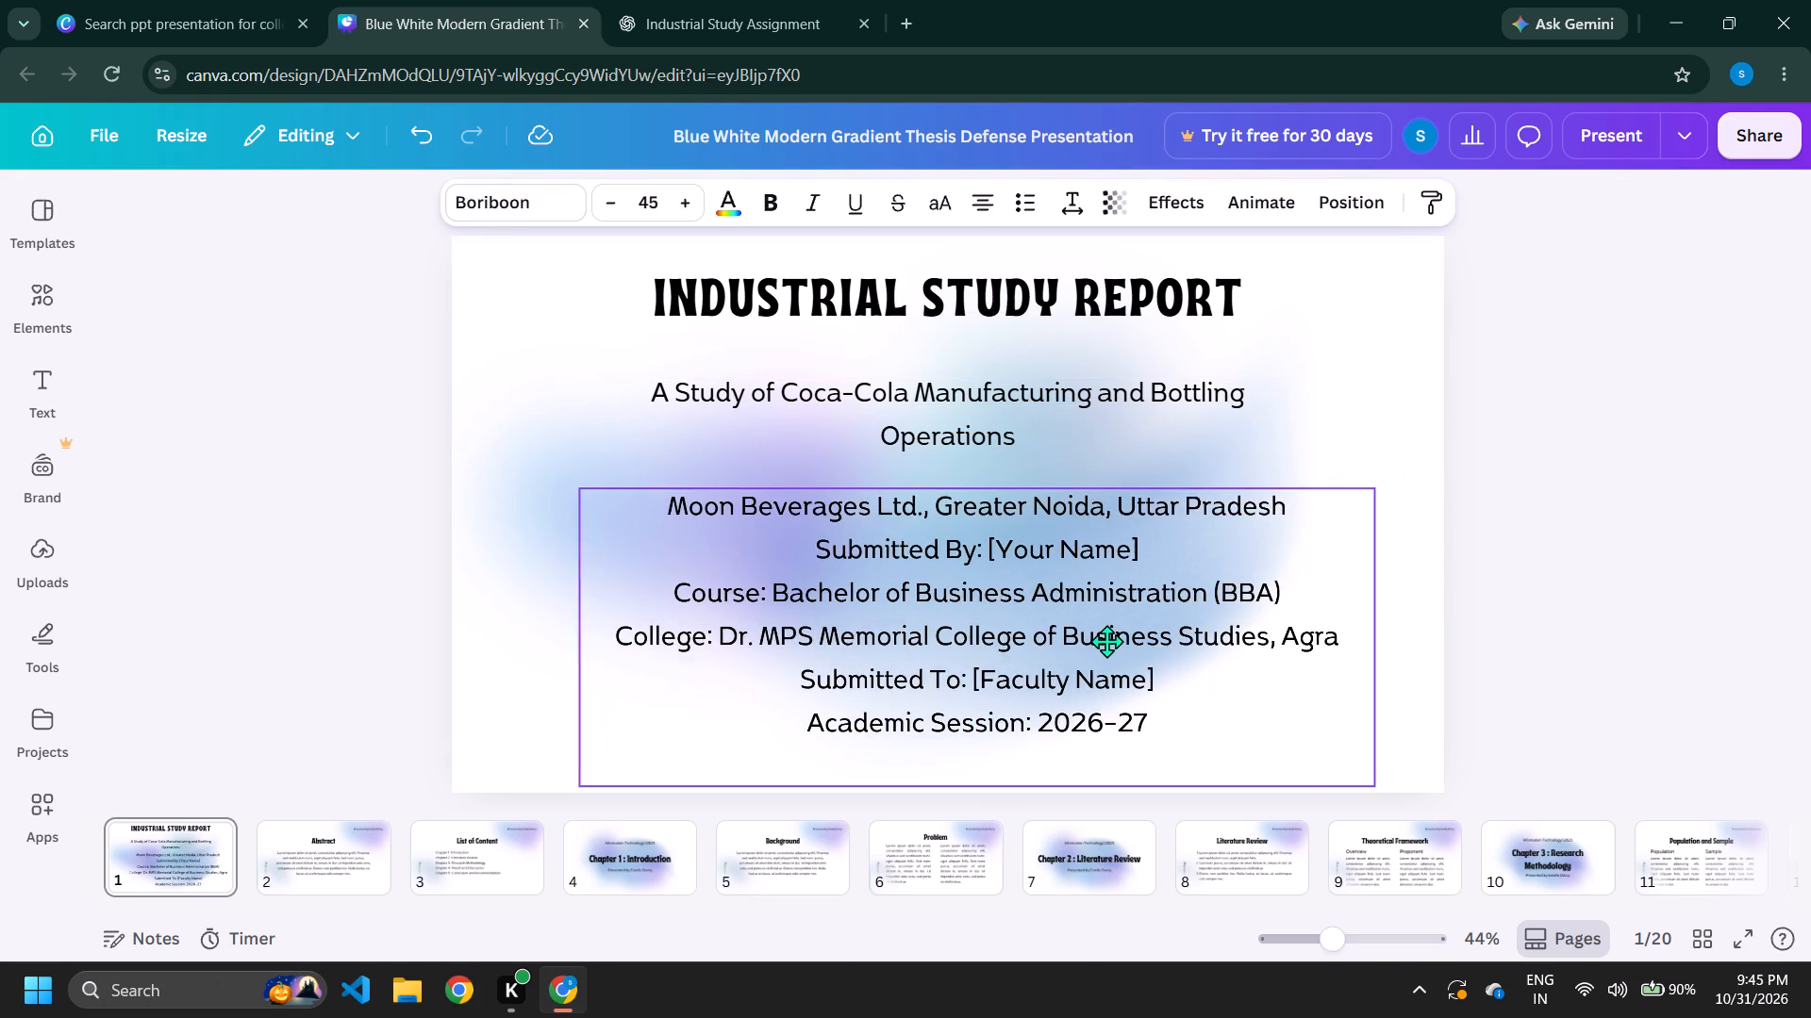
left_click_drag(1106, 641, 1097, 652)
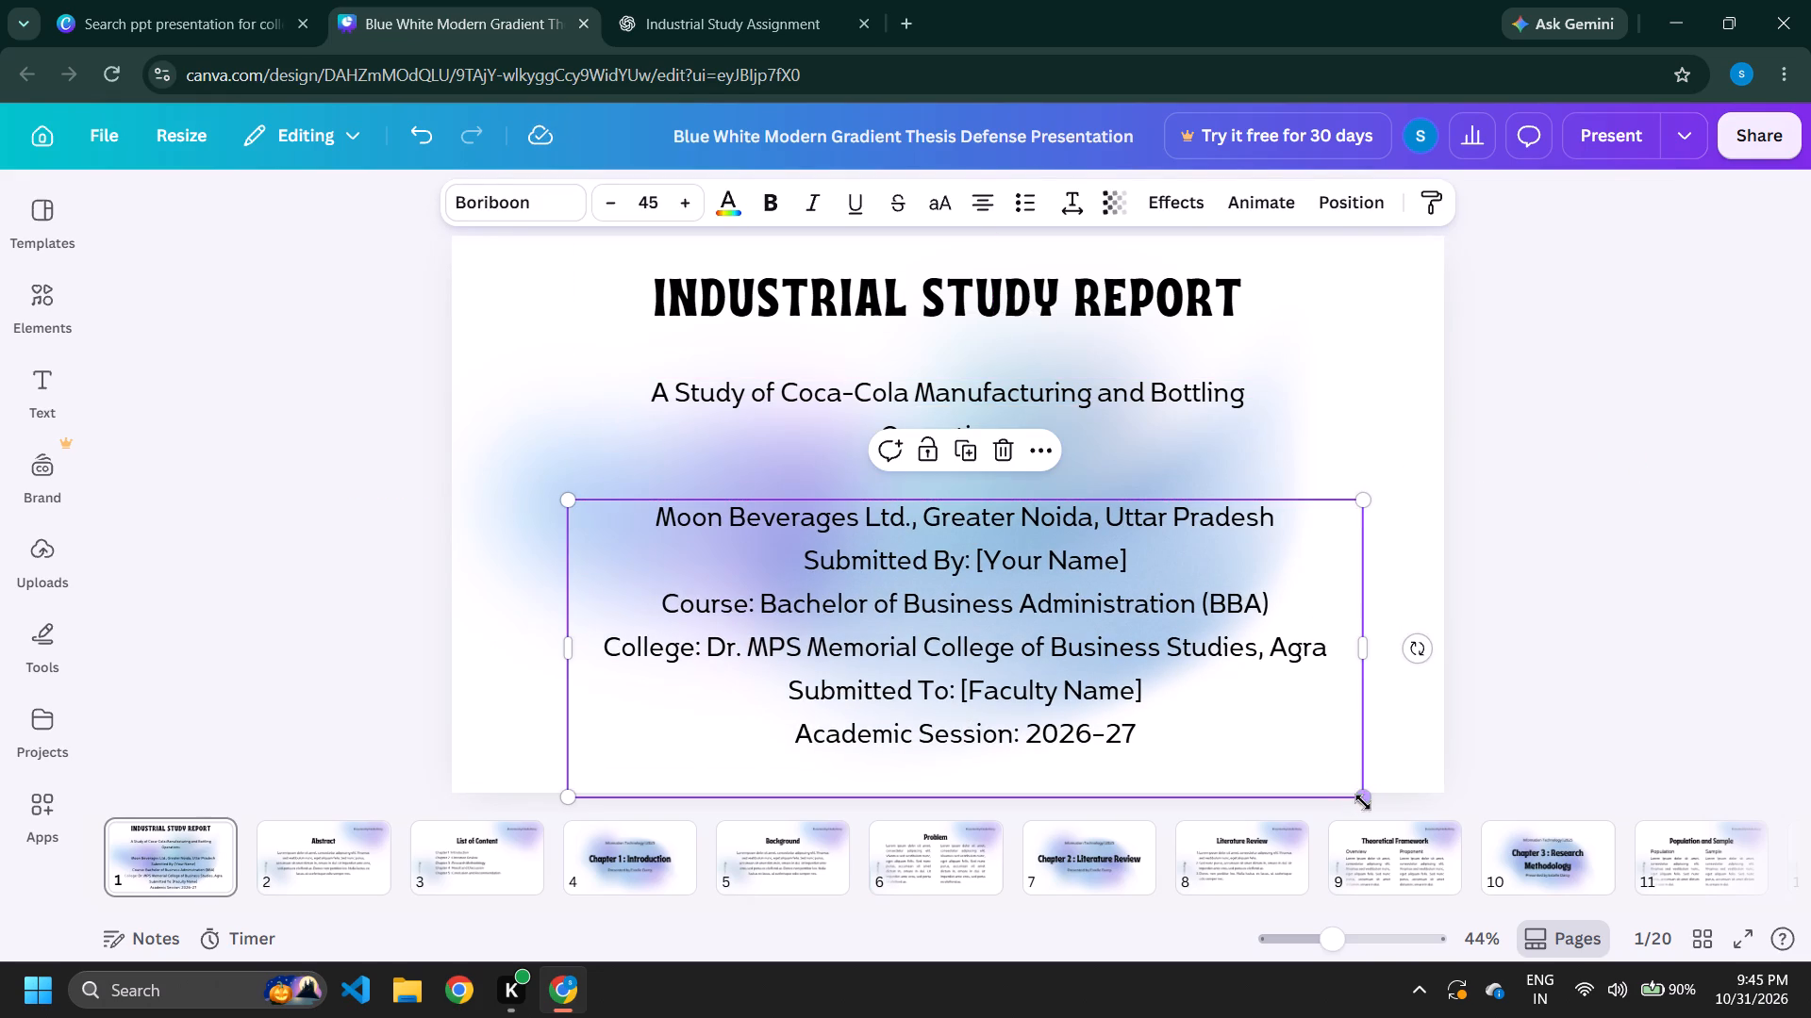
left_click_drag(1365, 802, 1277, 765)
left_click_drag(1277, 637, 1293, 633)
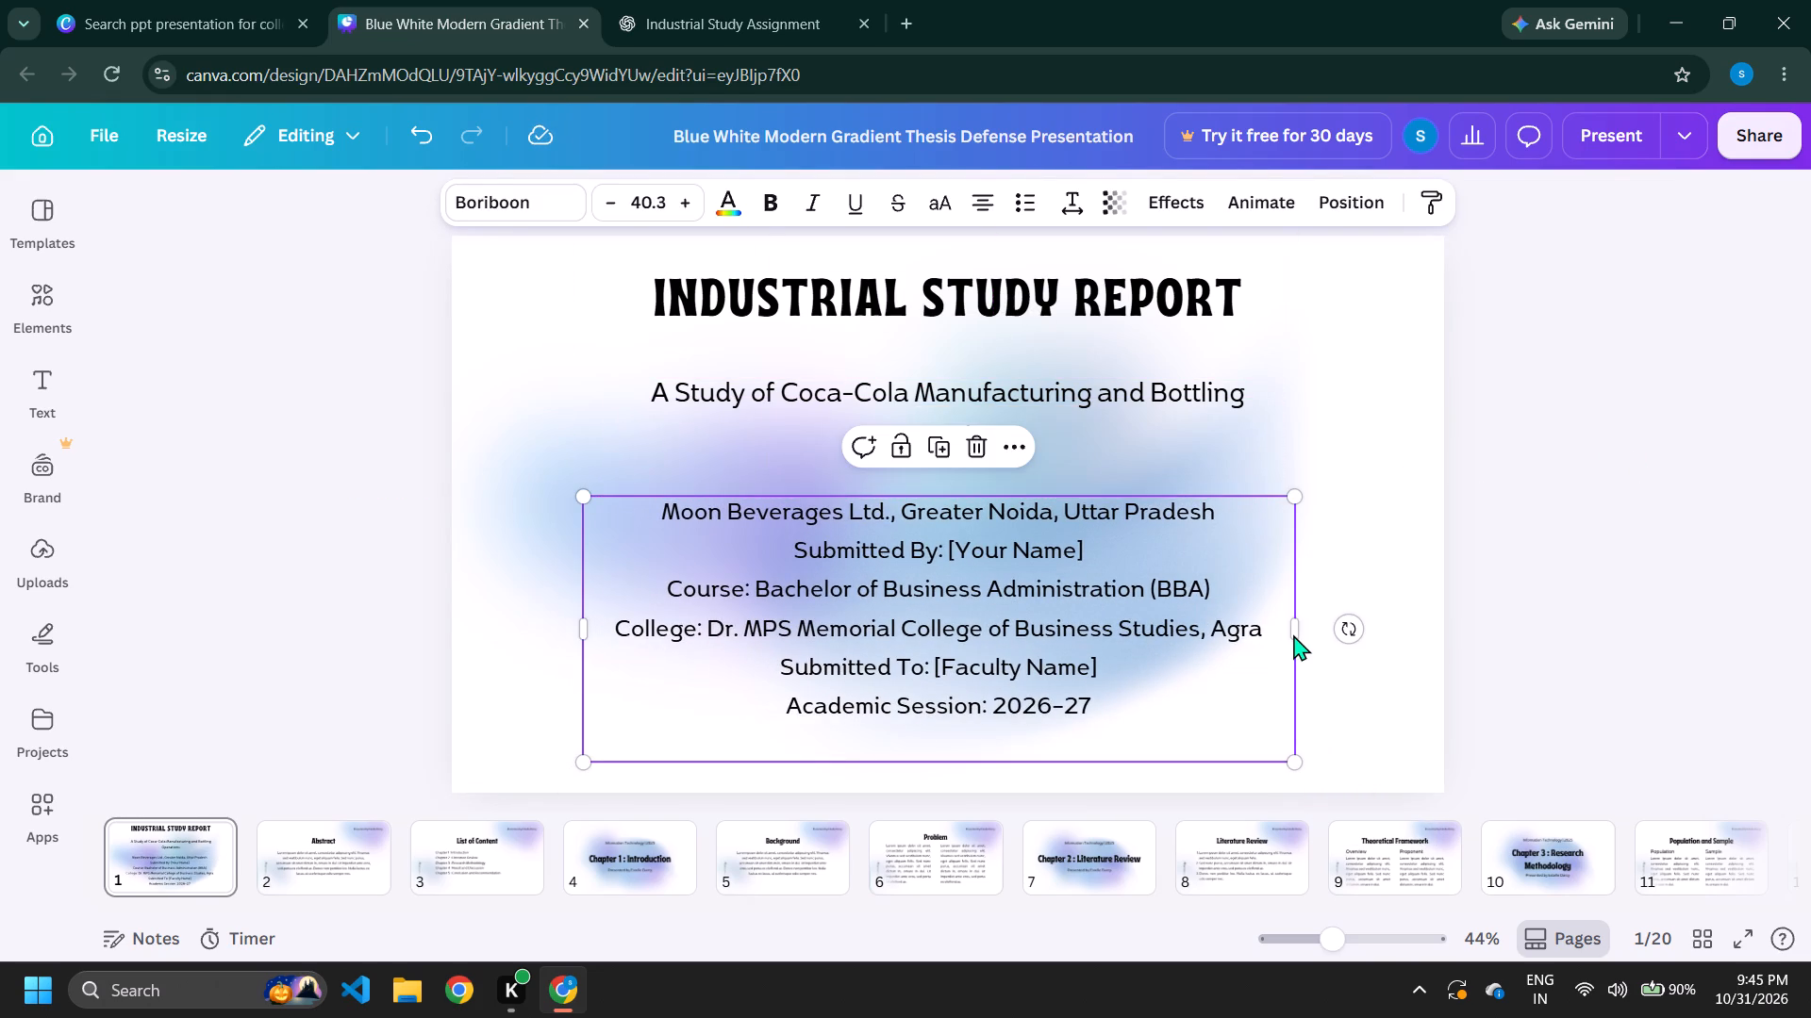
Widen the cover details' text box and shift it back so the details sit roughly centred beneath the subtitle.
left_click_drag(1296, 628, 1369, 628)
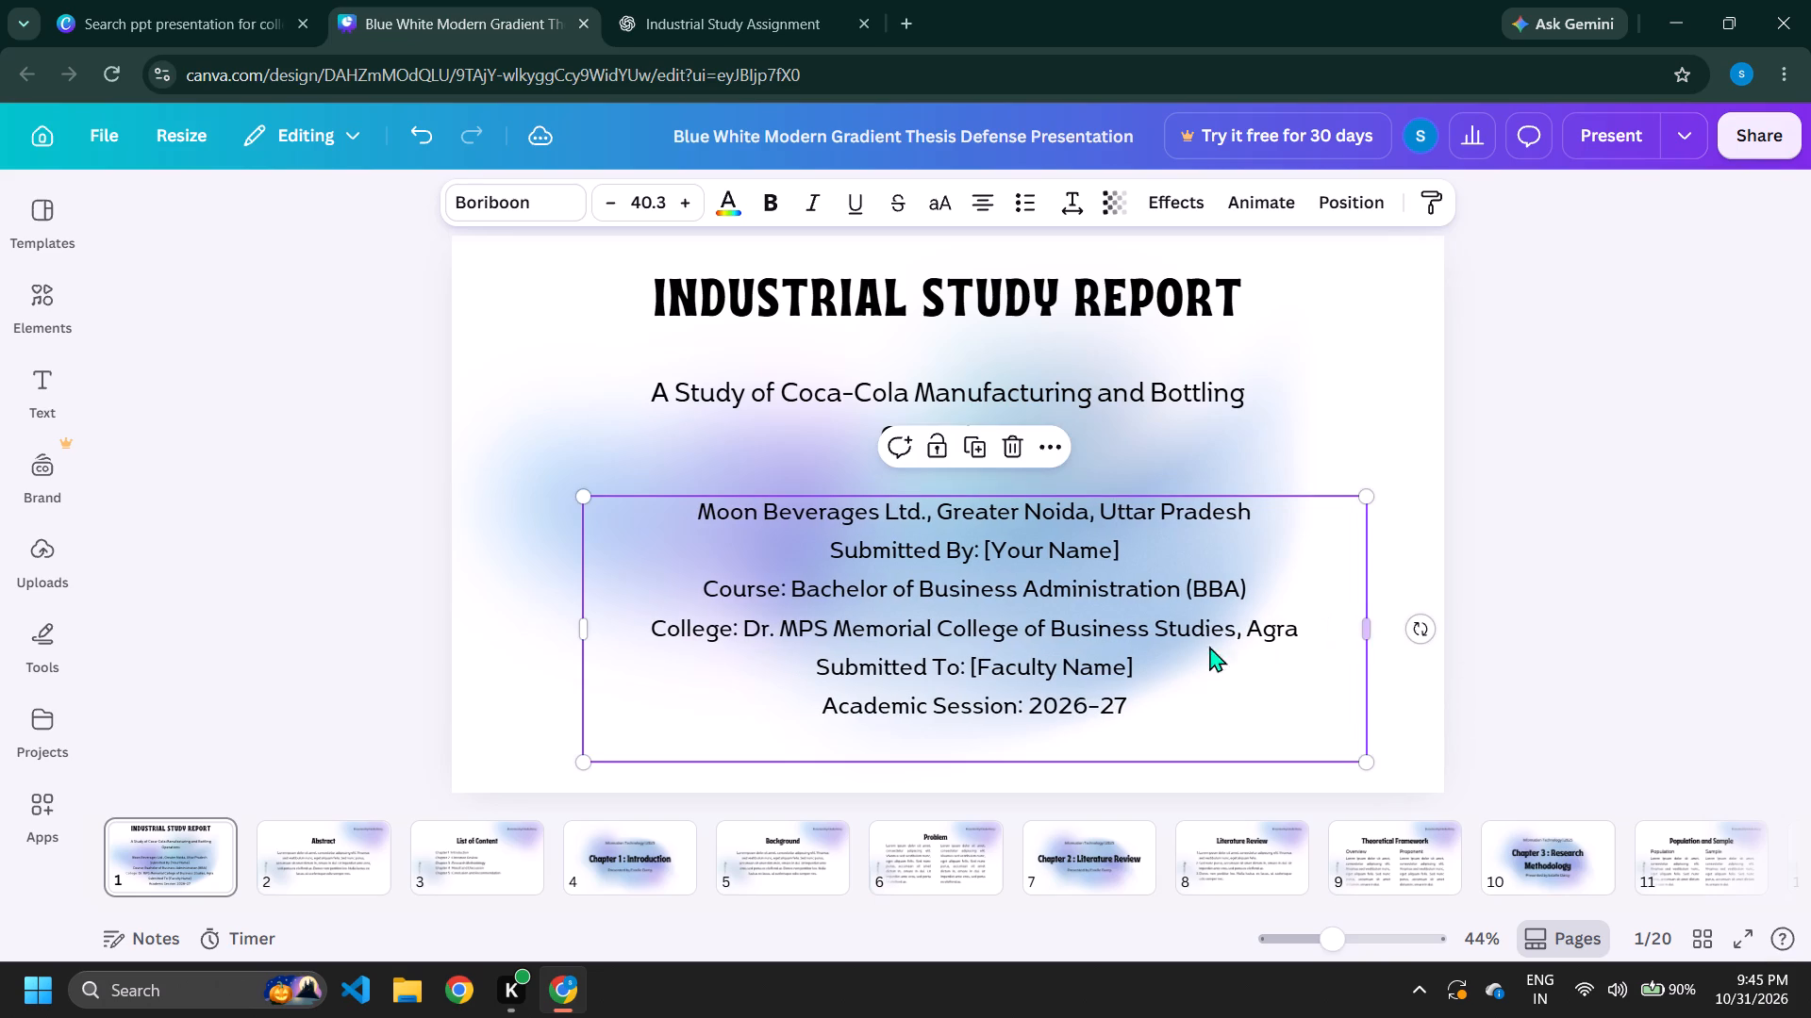
left_click_drag(1106, 655, 1062, 649)
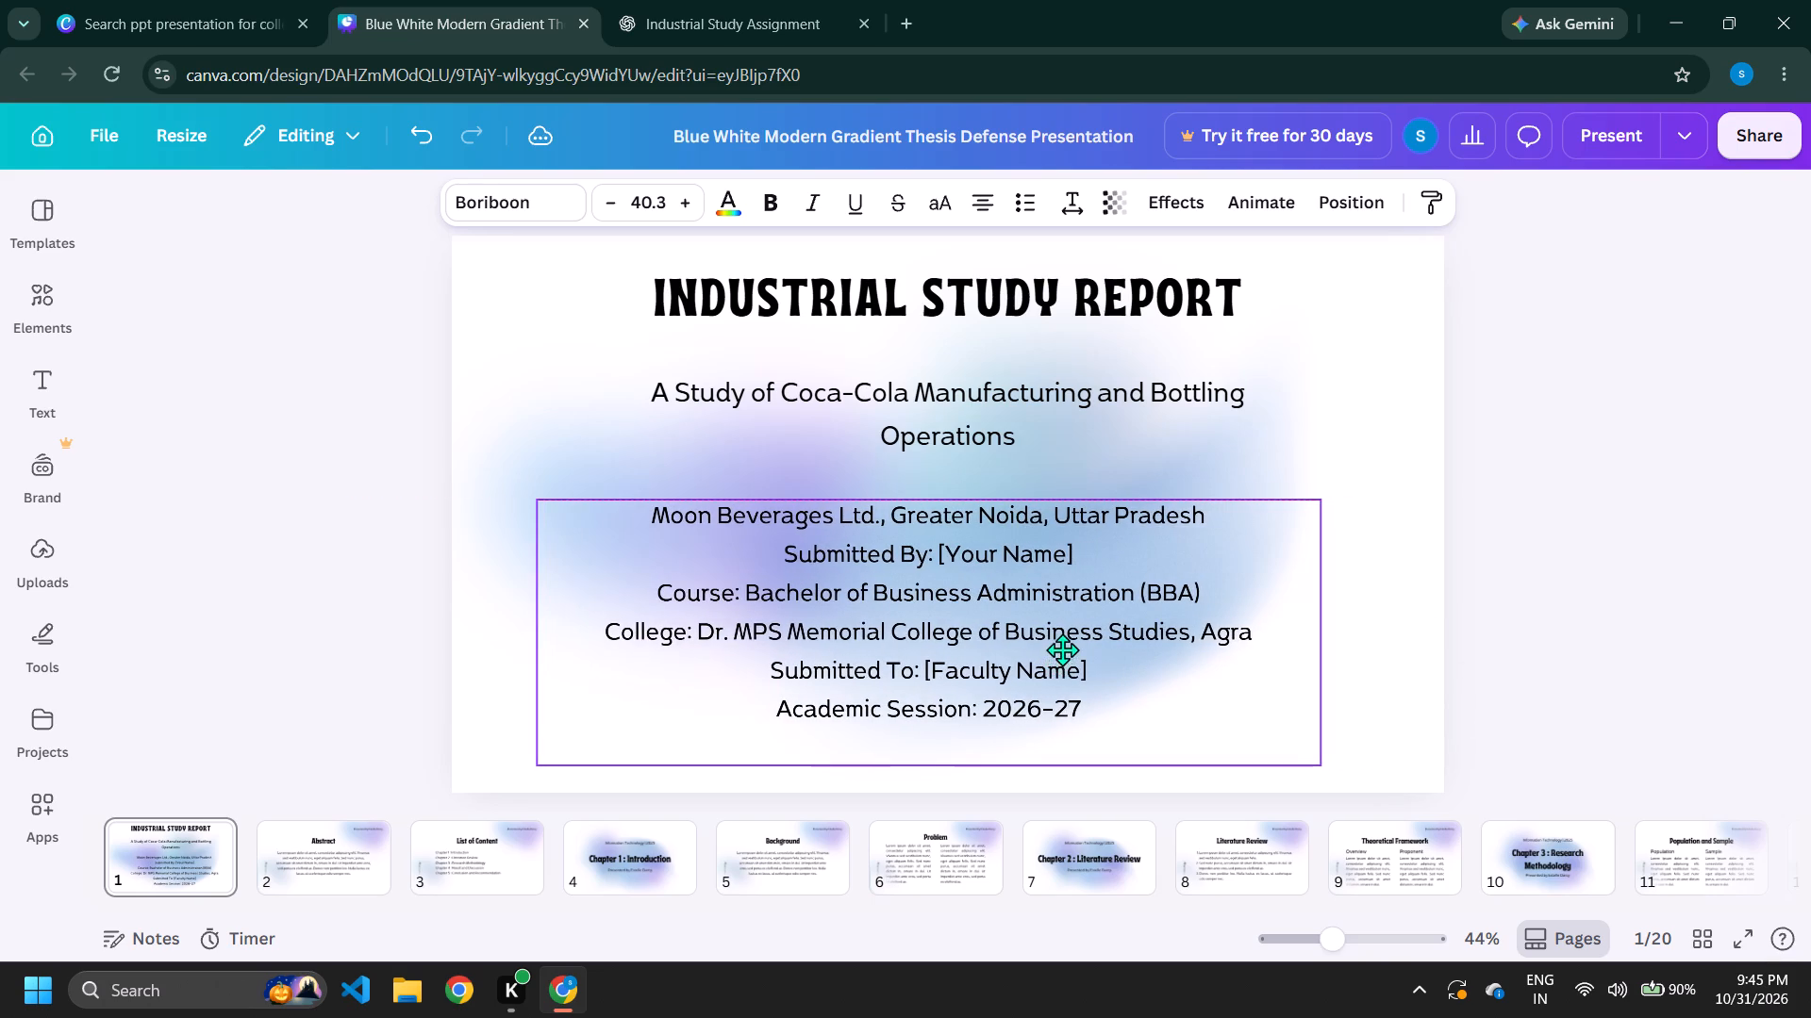
left_click_drag(1062, 649, 1063, 648)
Try Tropika on the cover subtitle, and settle on Georgia Pro as its font.
left_click(756, 393)
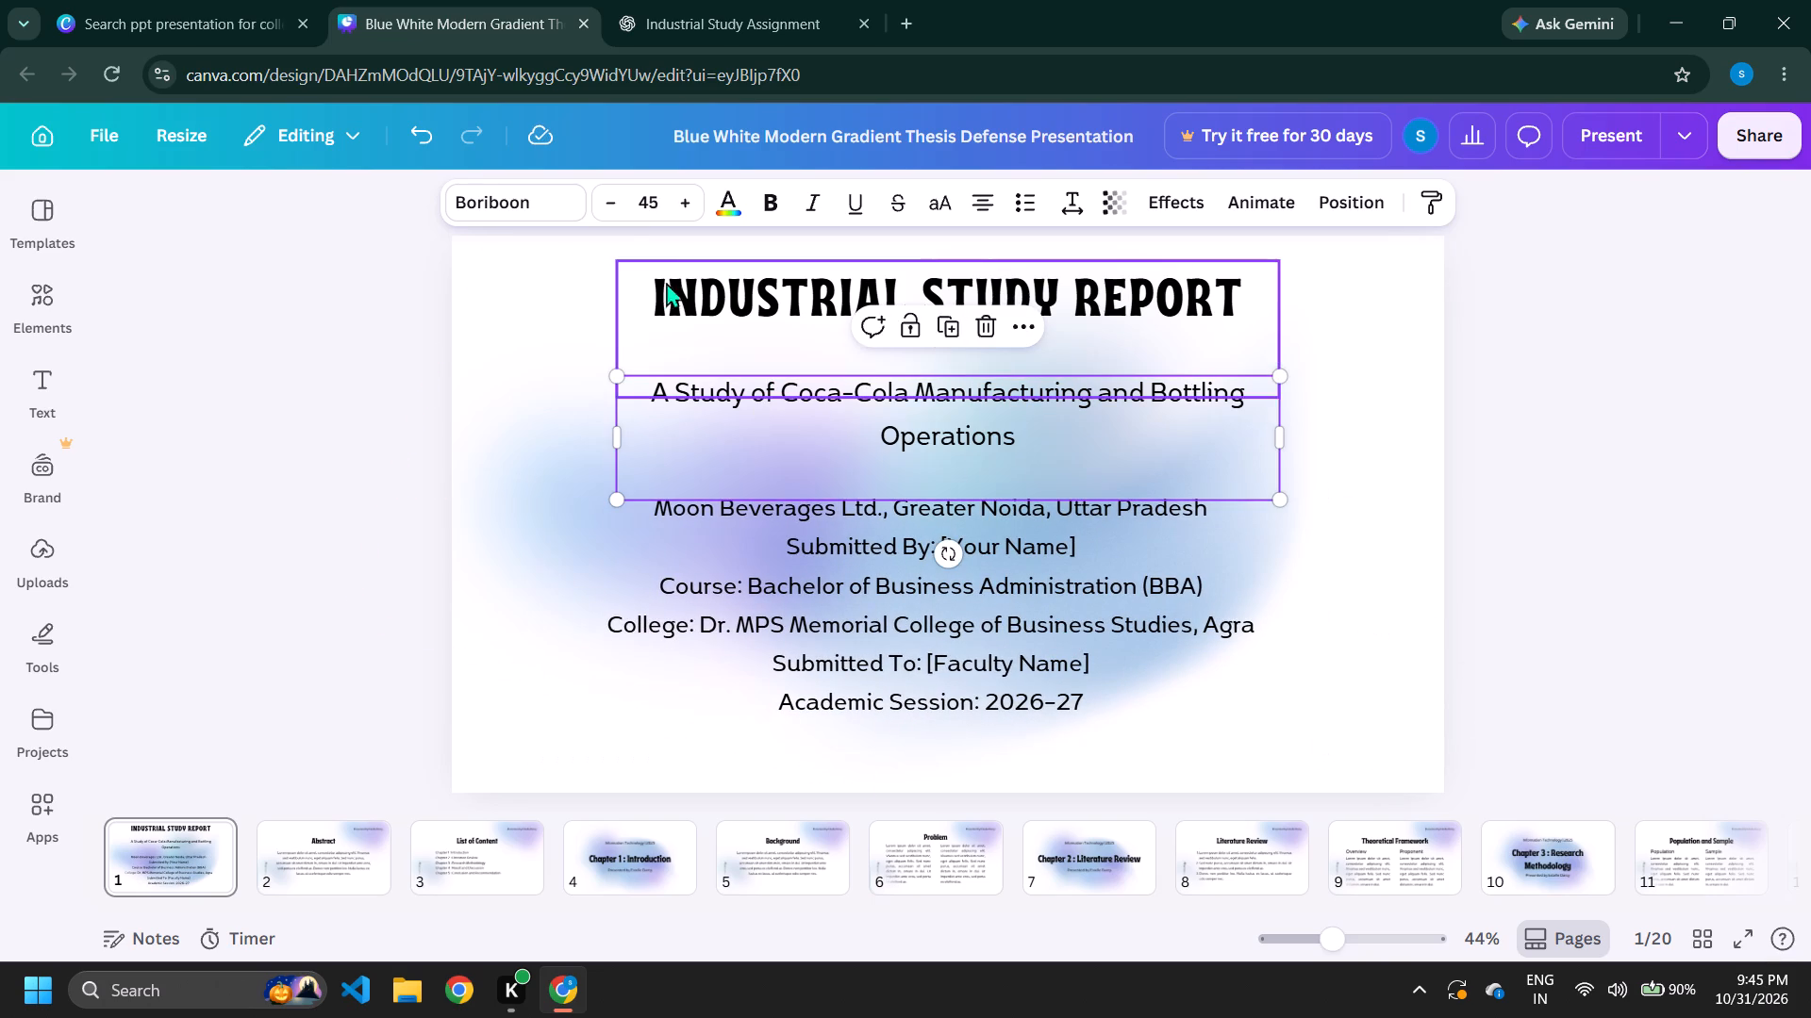
left_click(550, 200)
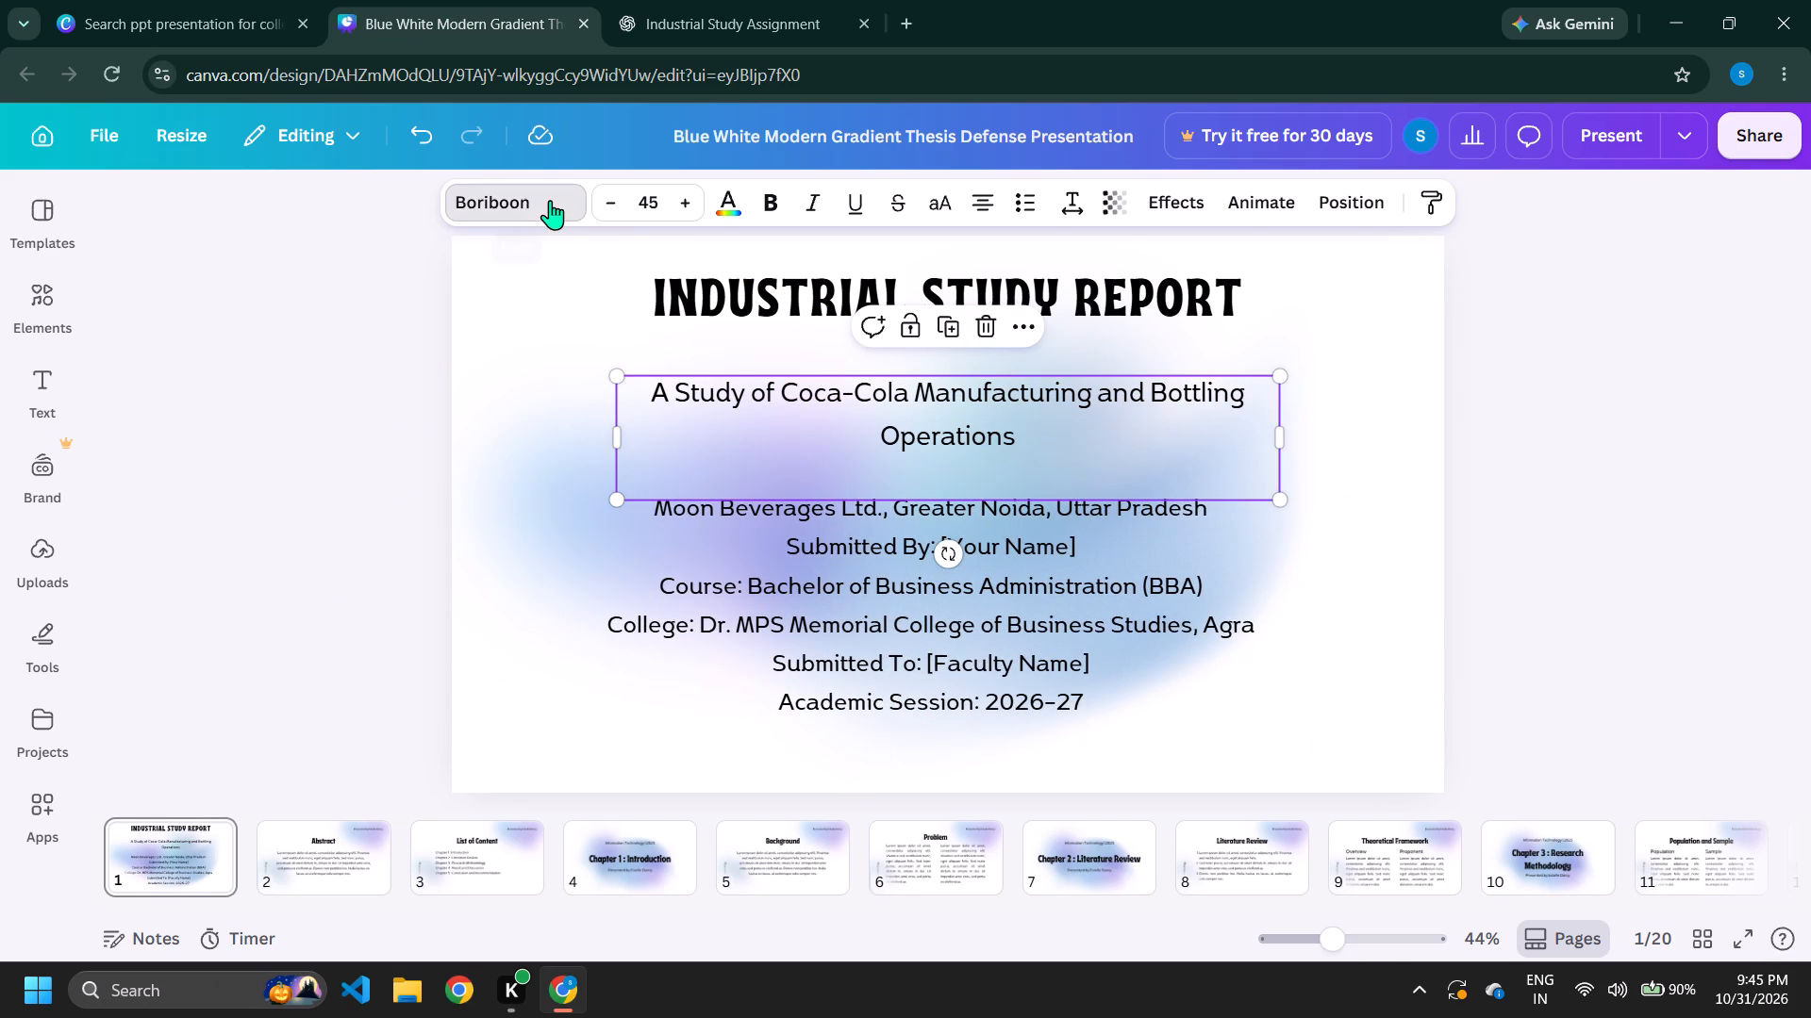
scroll(325, 586, "down", 1)
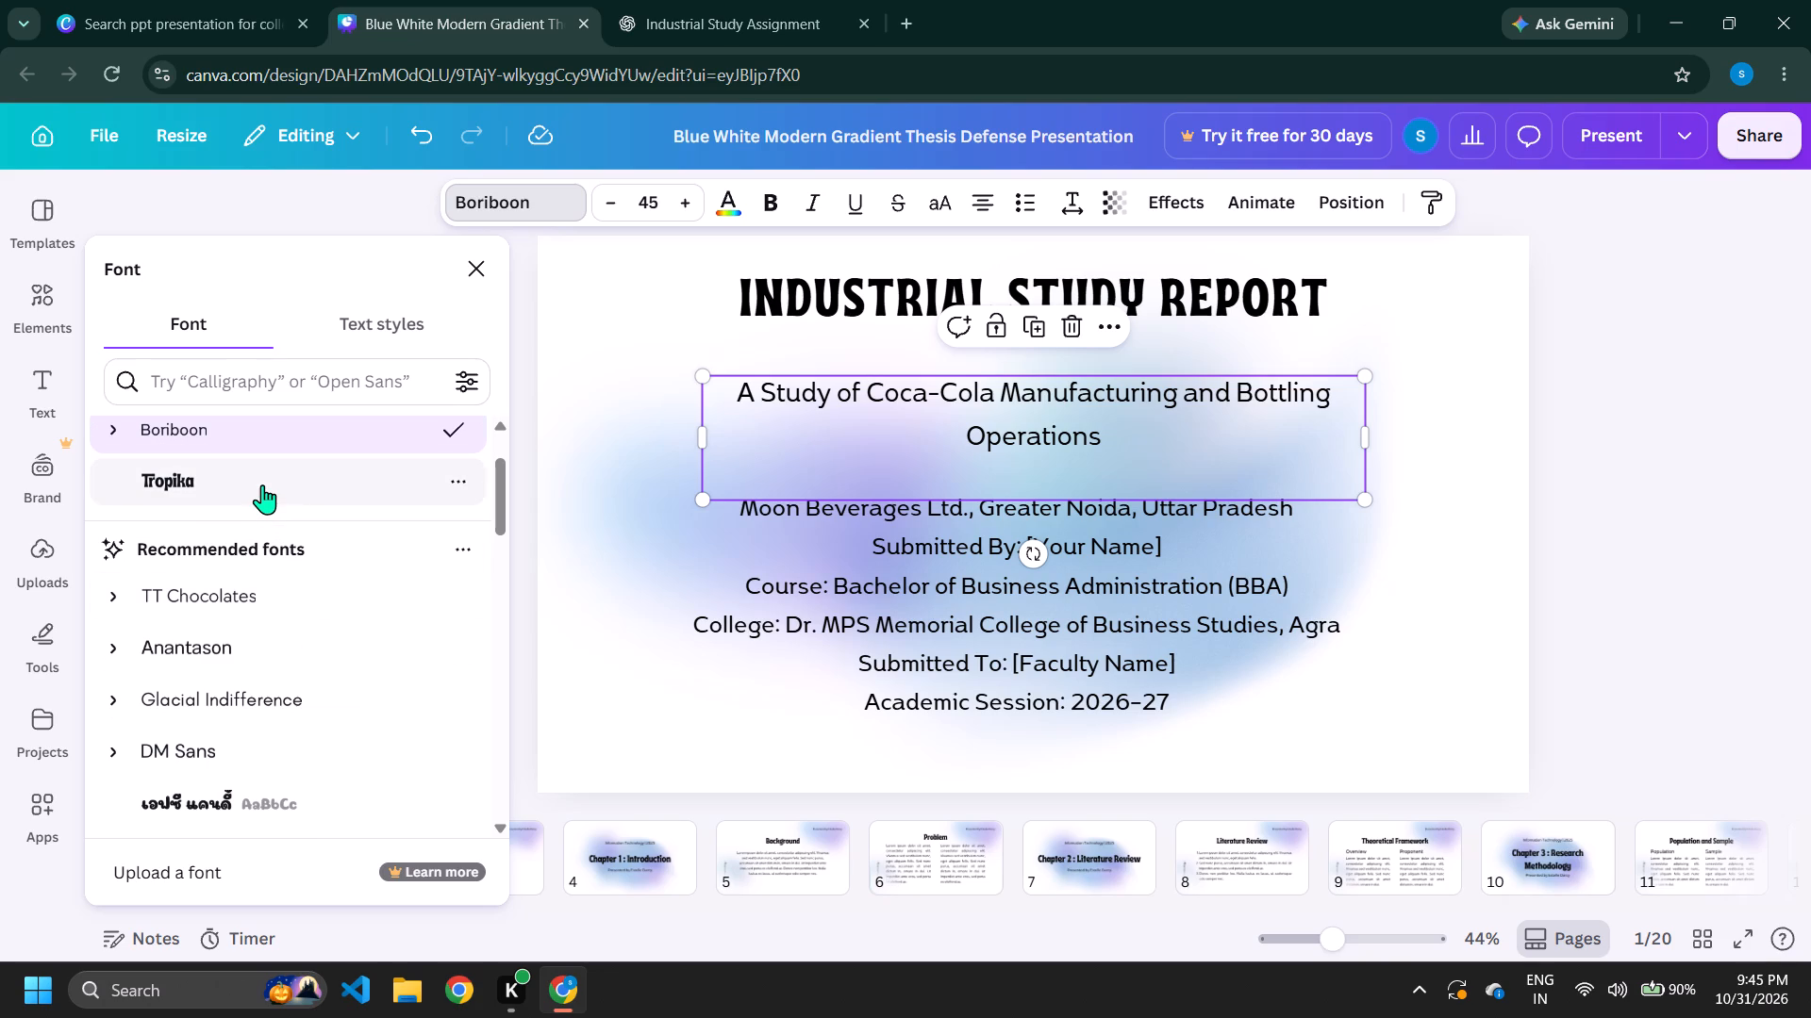
left_click(262, 484)
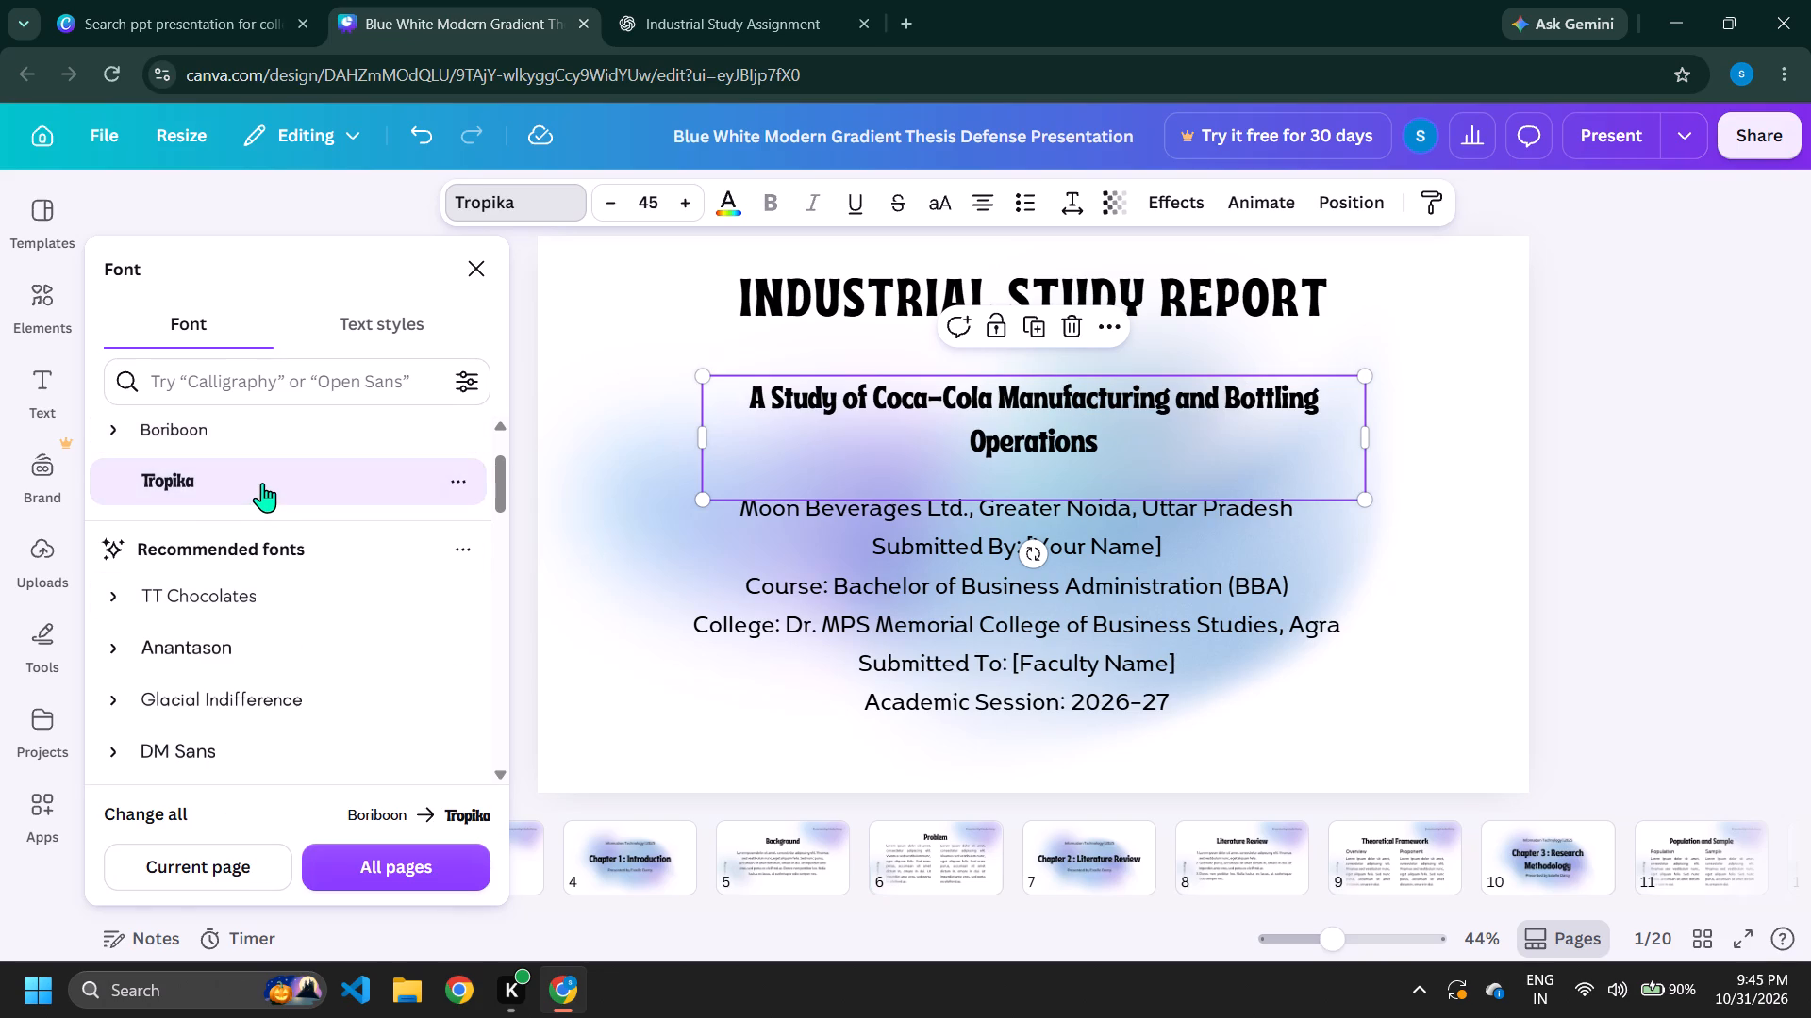
scroll(321, 641, "down", 2)
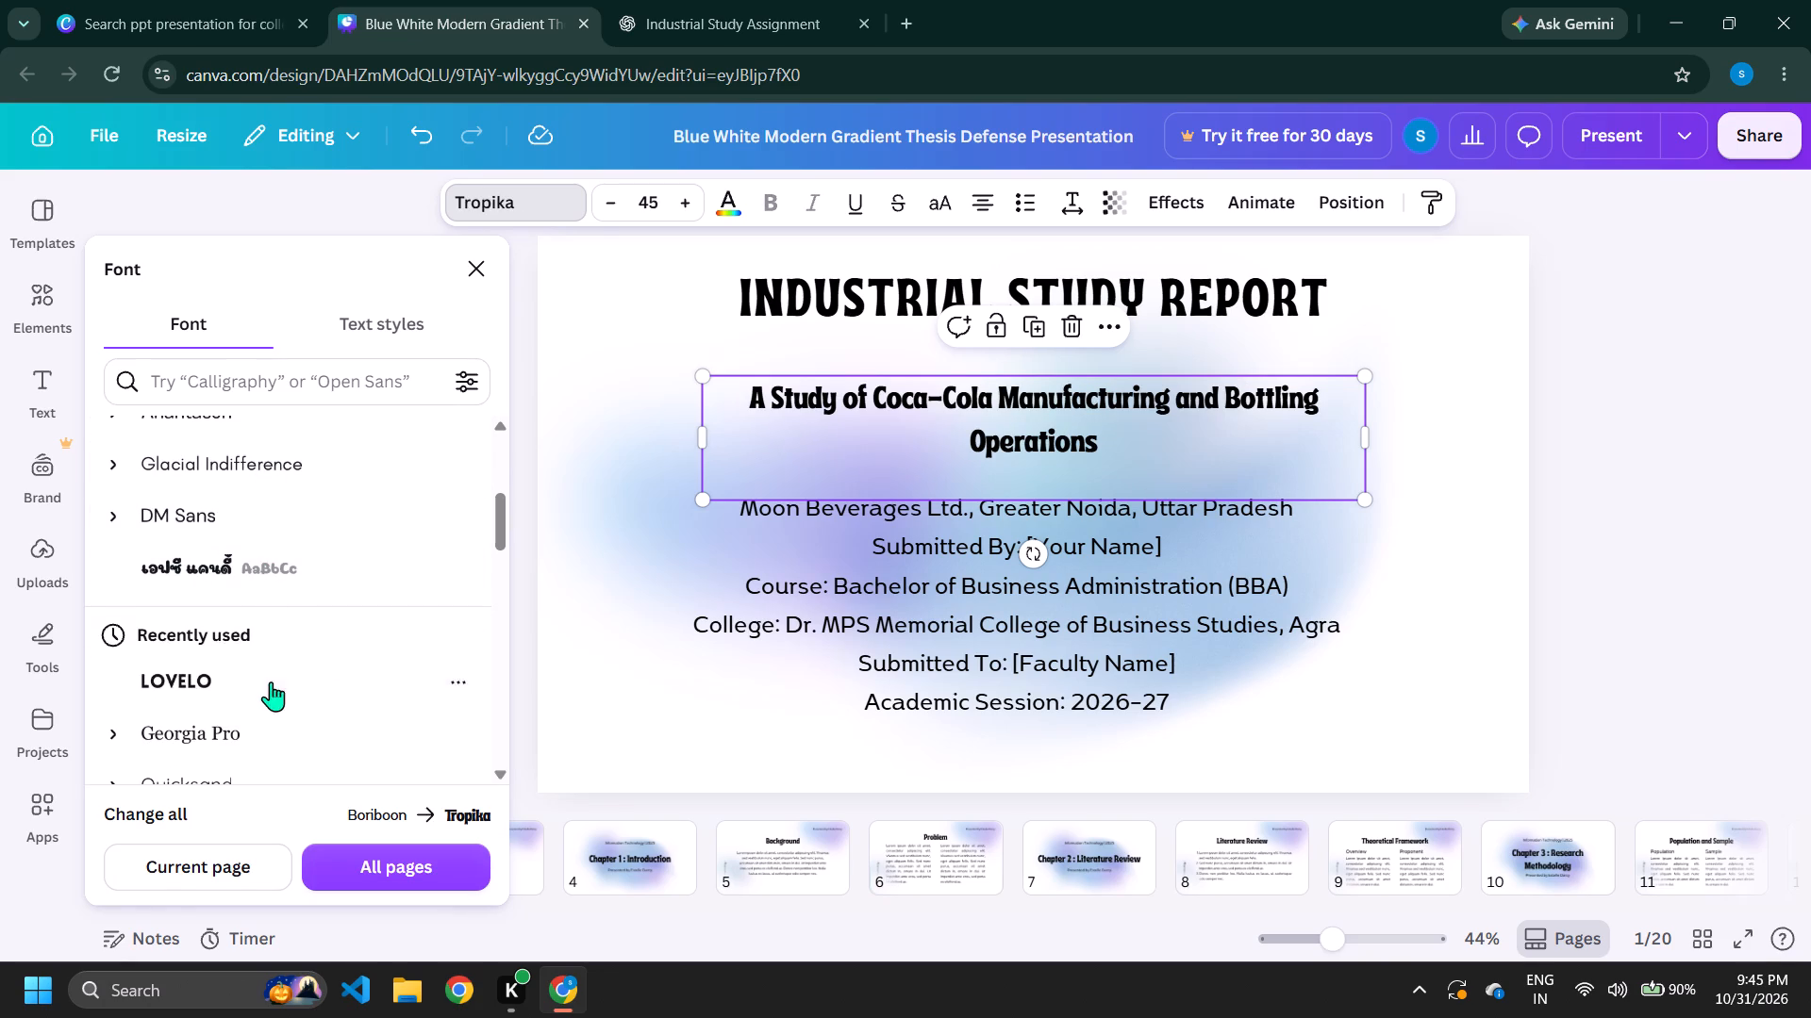
left_click(291, 733)
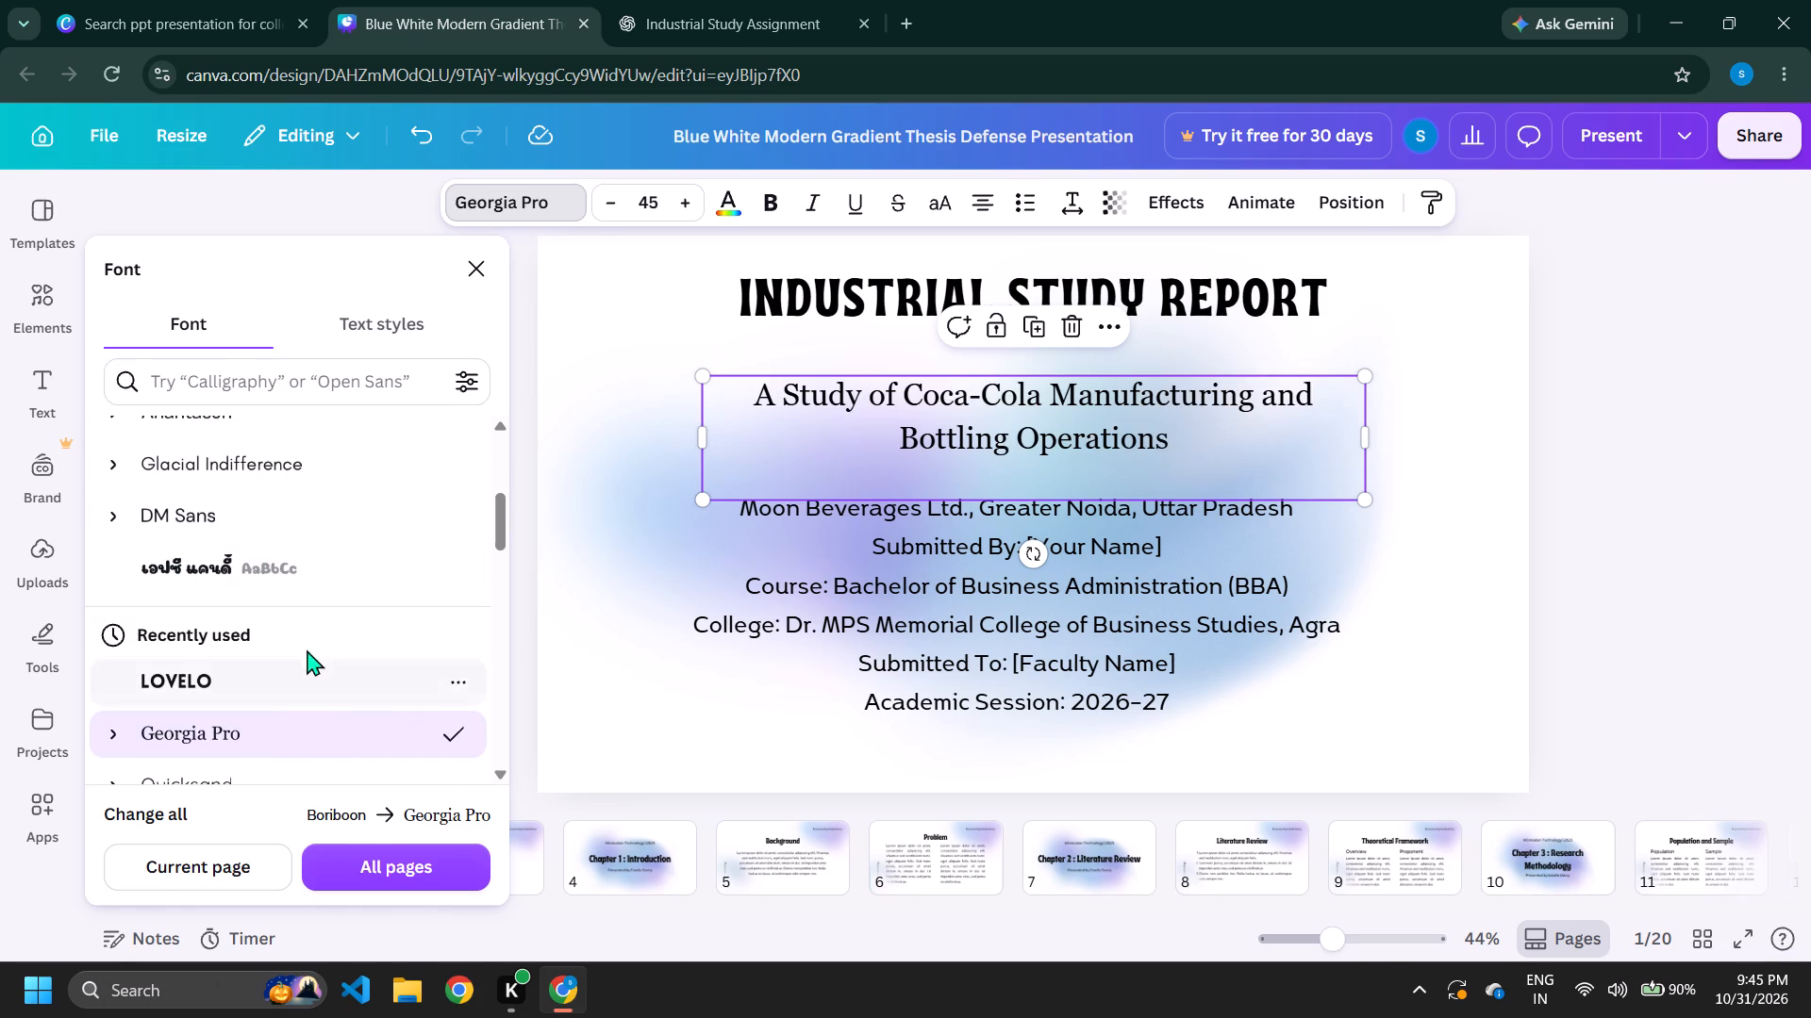
left_click(1614, 427)
Try Lora, The Seasons and Comic Sans on the cover details, and settle on Cinzel as their font.
left_click(1083, 621)
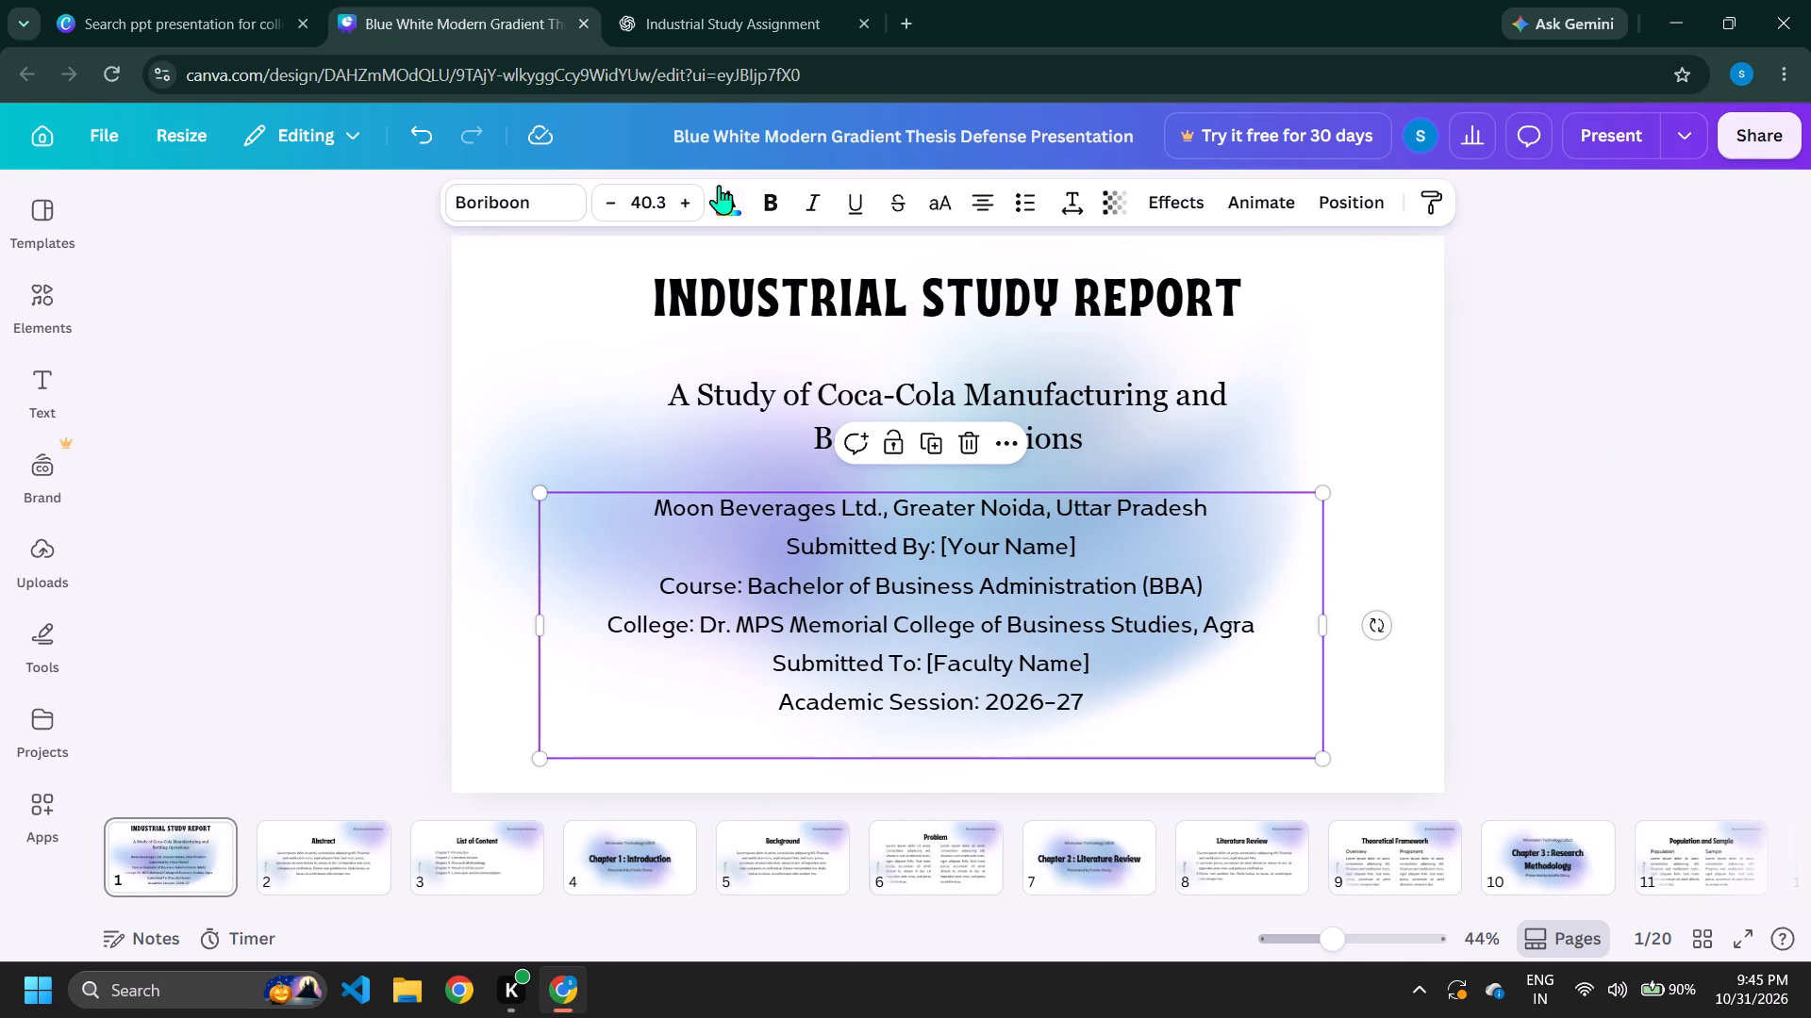
left_click(521, 204)
scroll(350, 625, "down", 8)
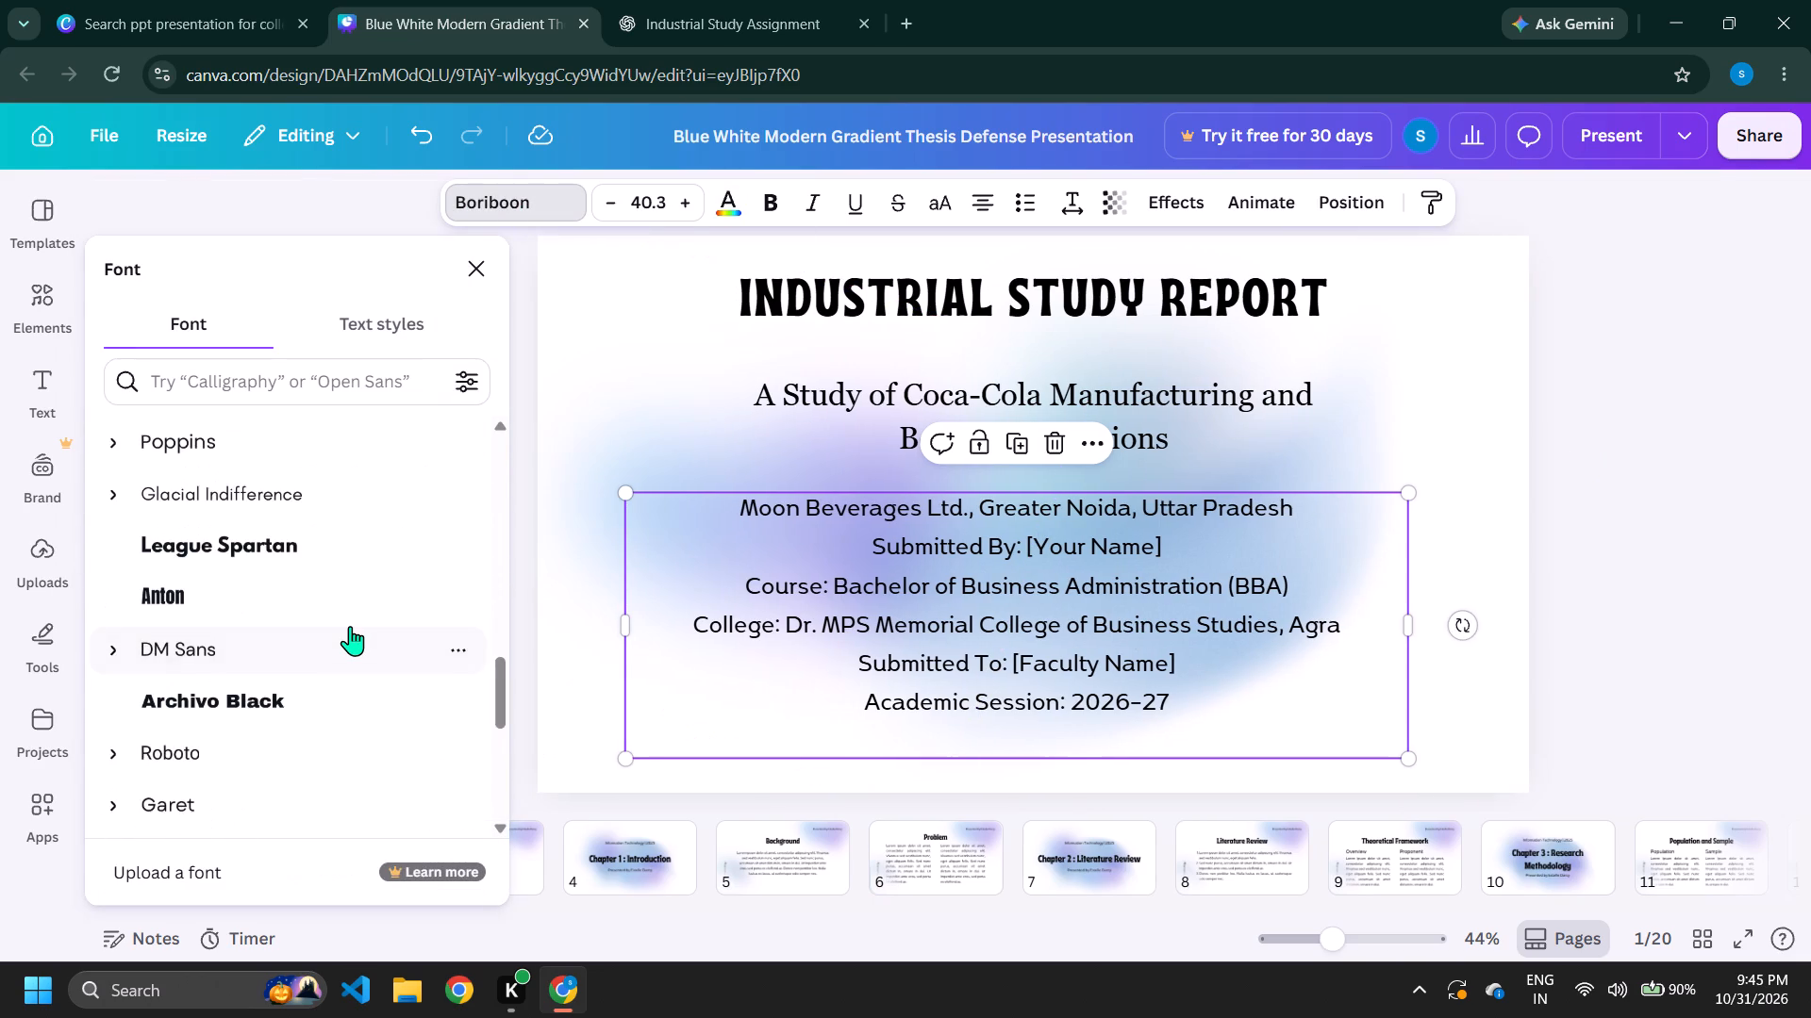
scroll(350, 626, "down", 3)
scroll(226, 654, "down", 1)
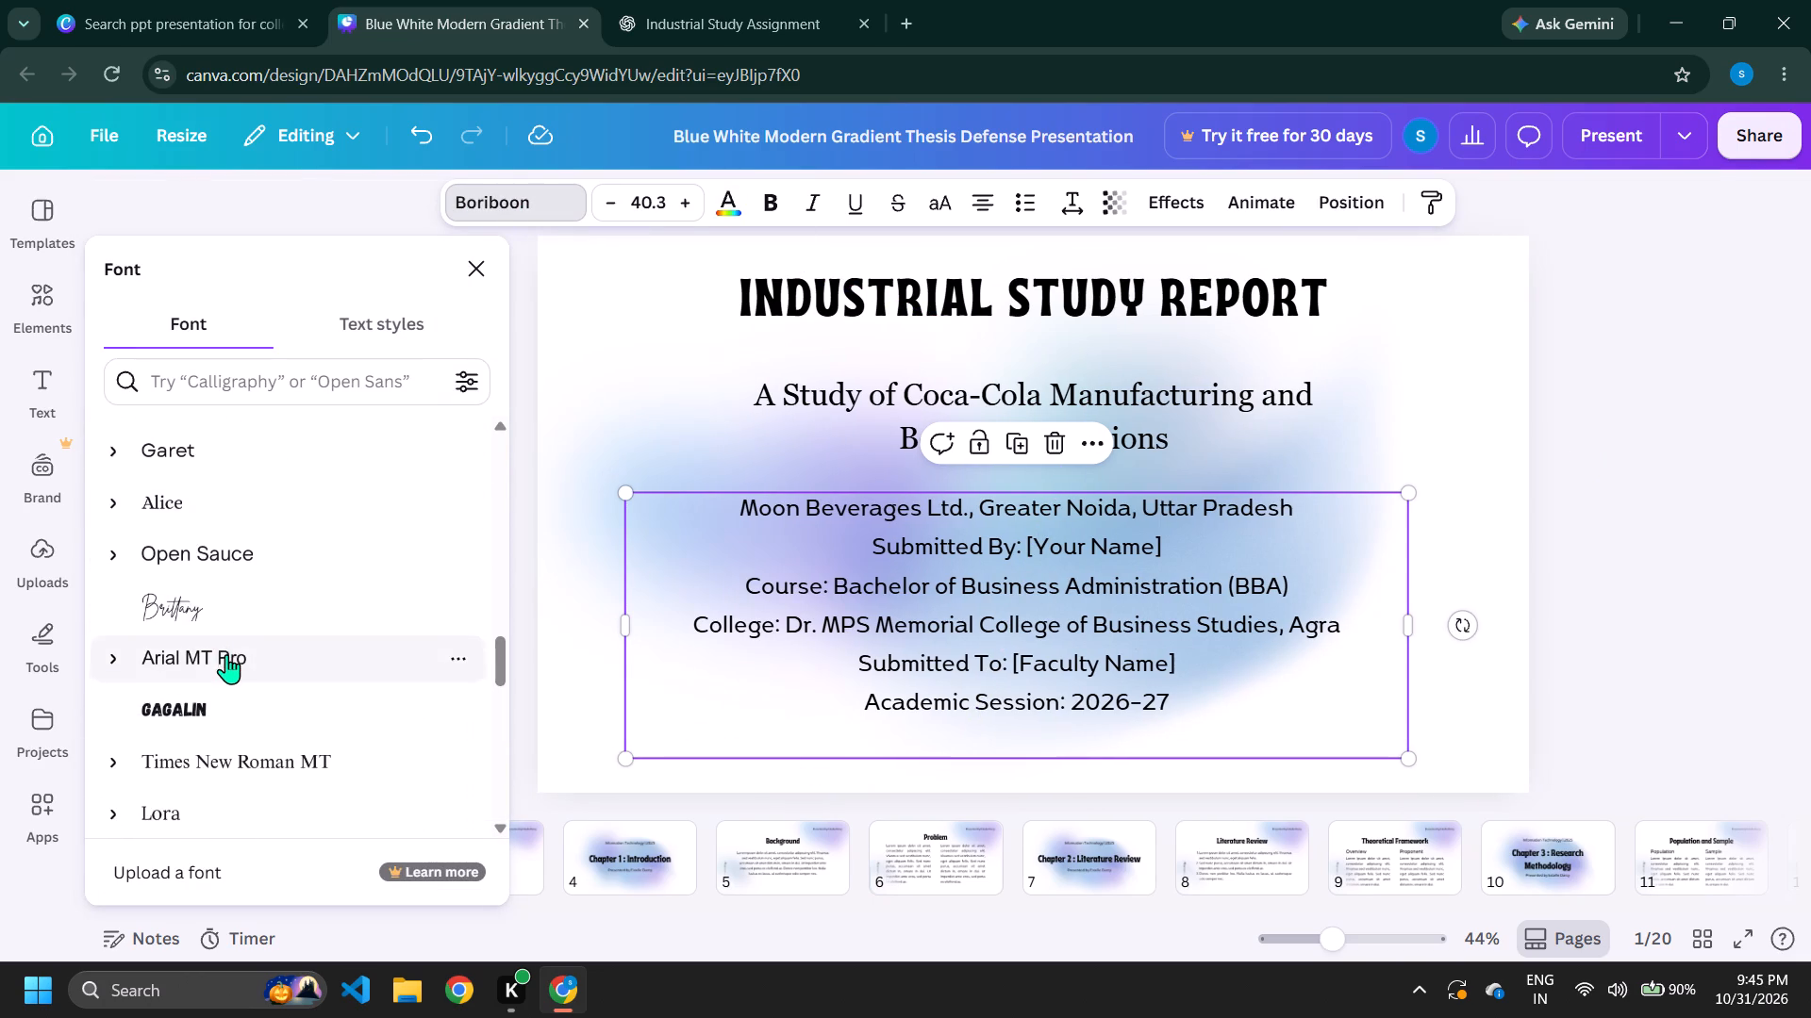
left_click(205, 721)
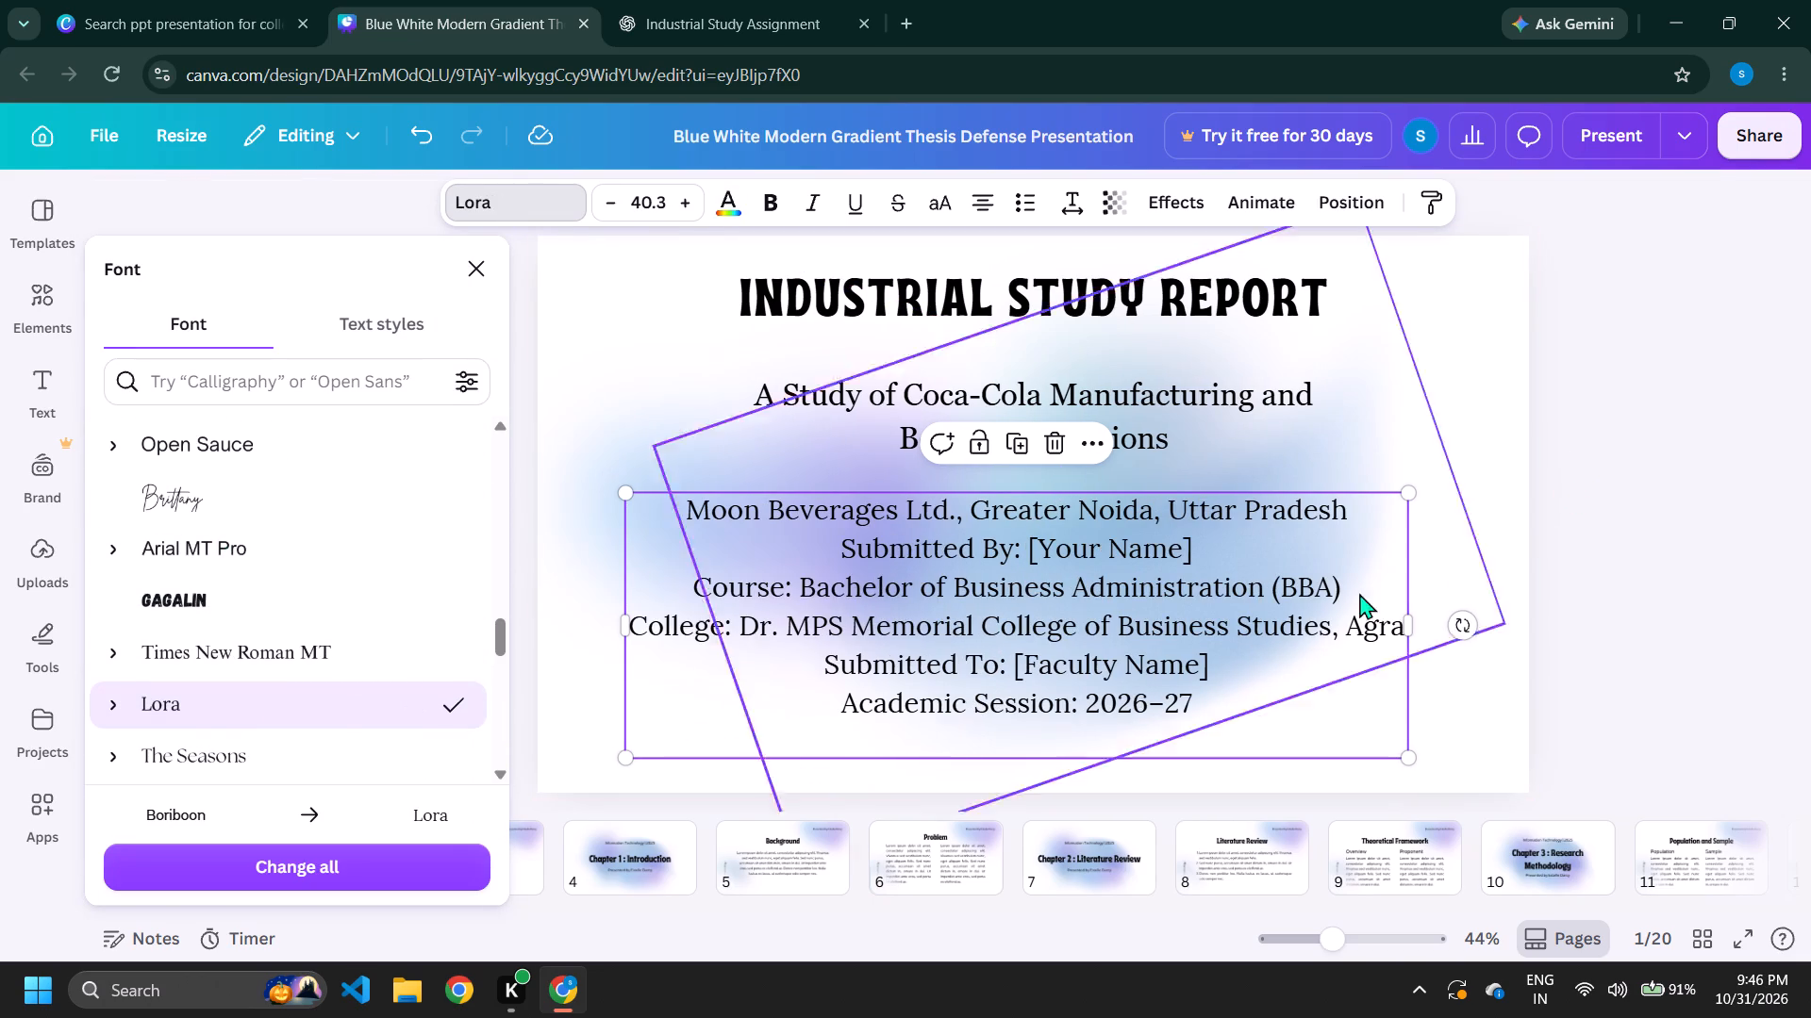
scroll(317, 671, "down", 1)
left_click(278, 647)
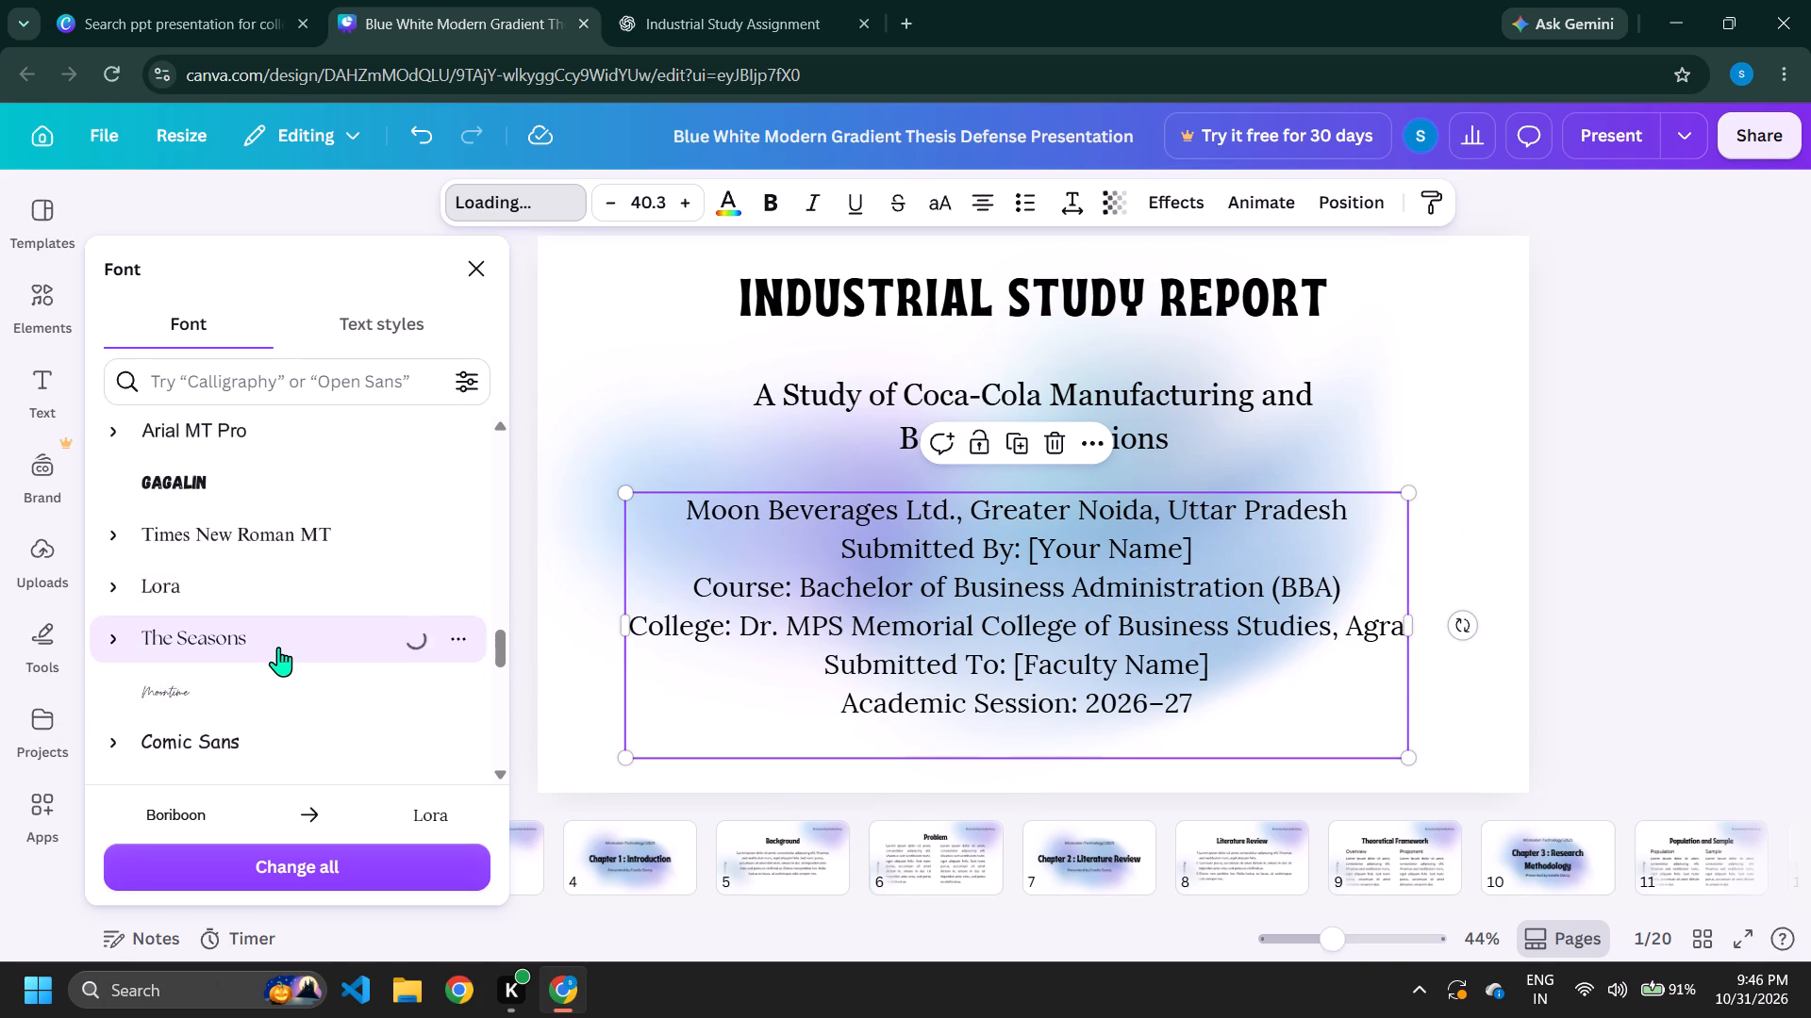
left_click(189, 738)
scroll(226, 692, "down", 1)
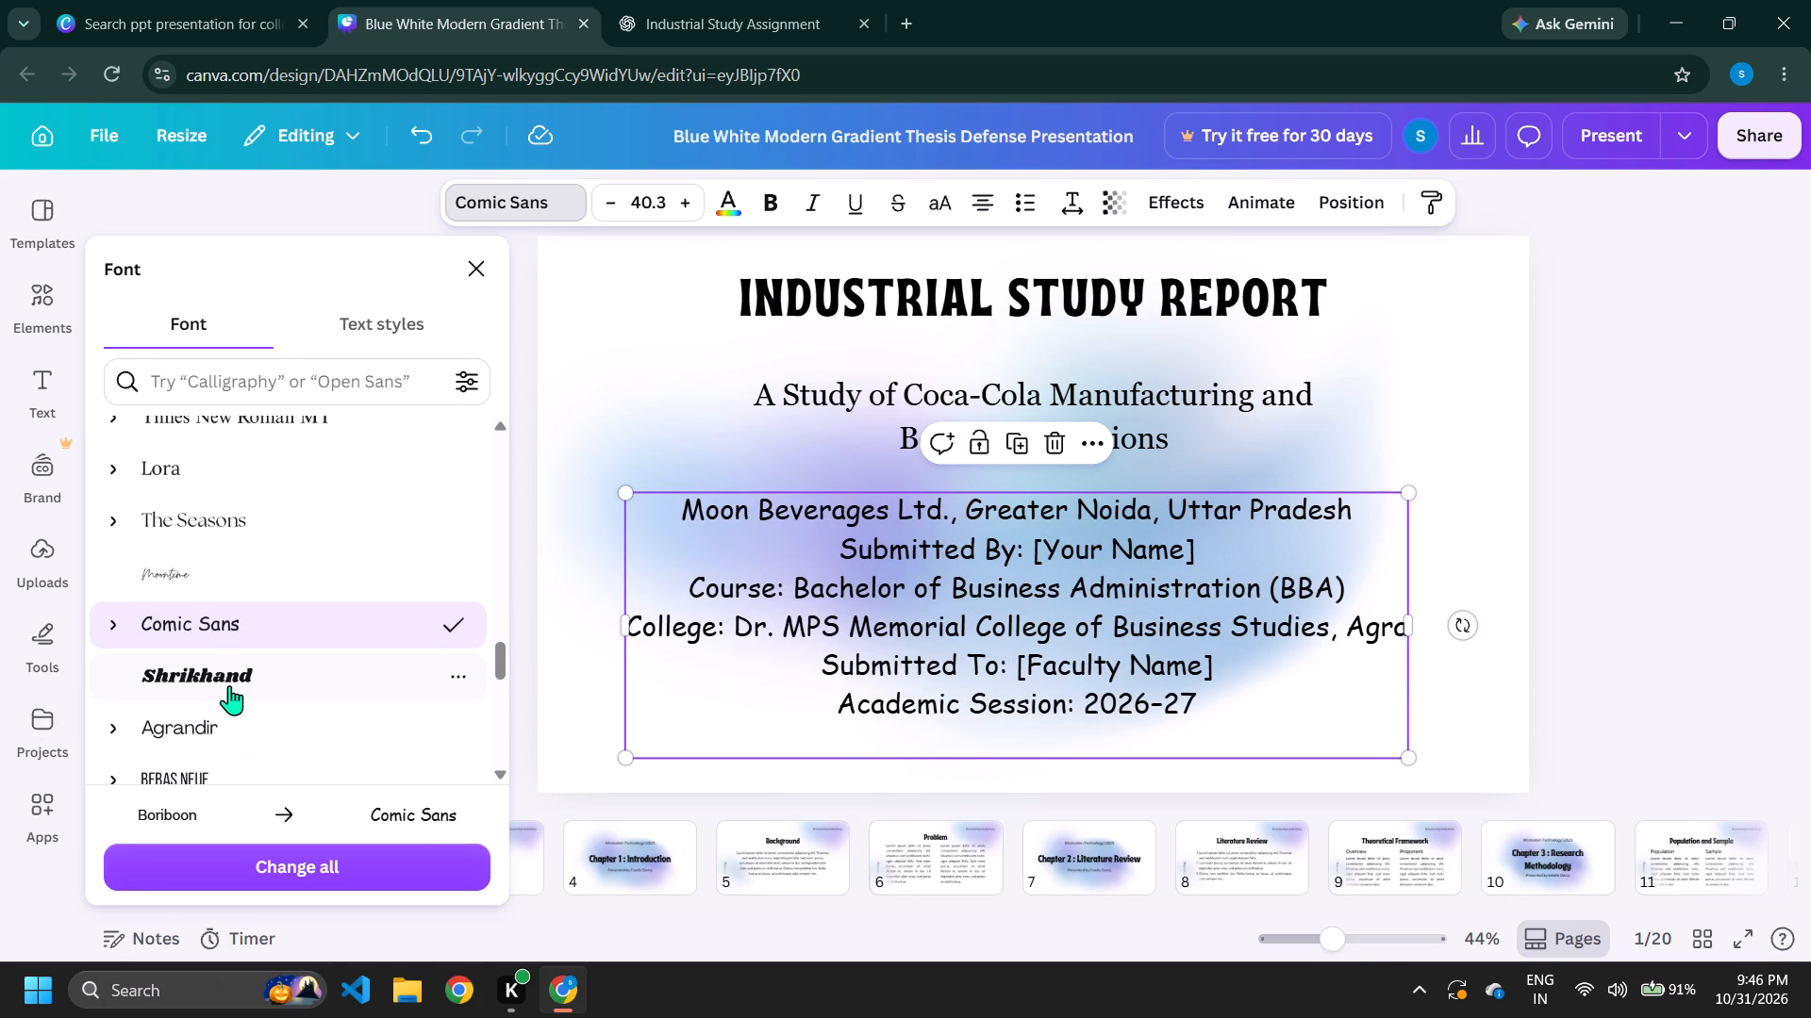
scroll(234, 675, "down", 1)
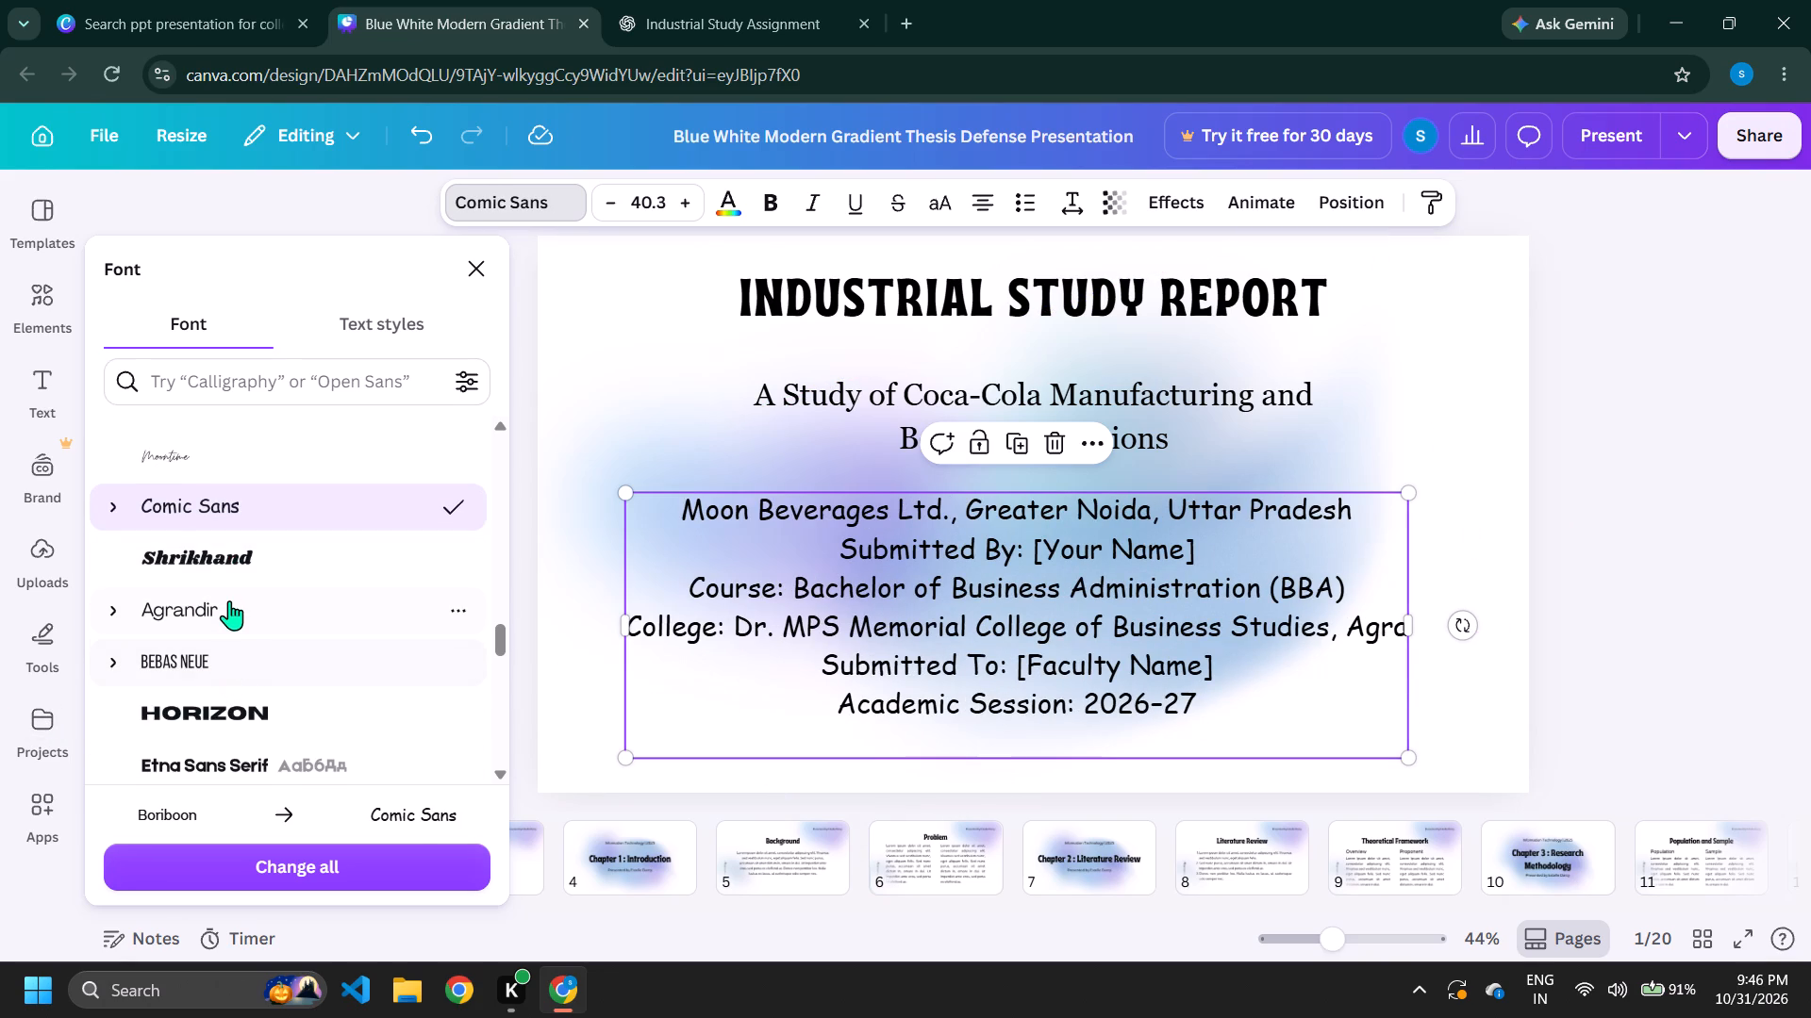
scroll(241, 730, "down", 2)
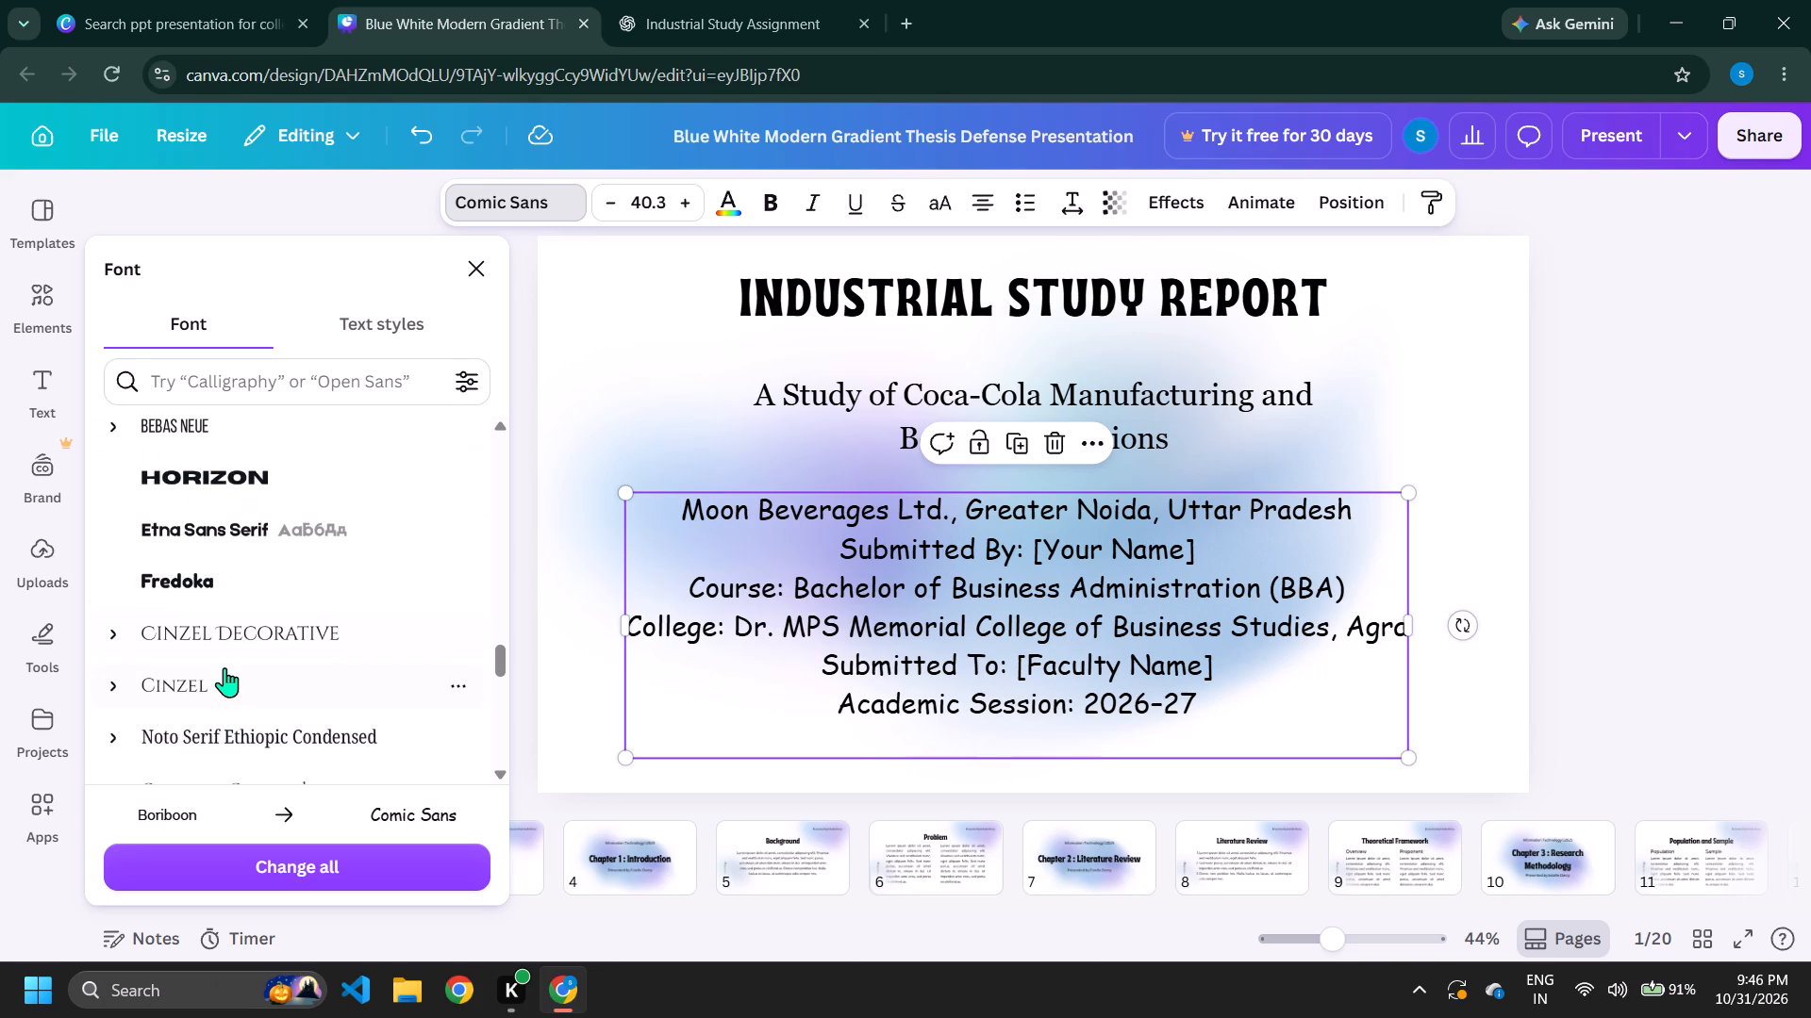
left_click(238, 675)
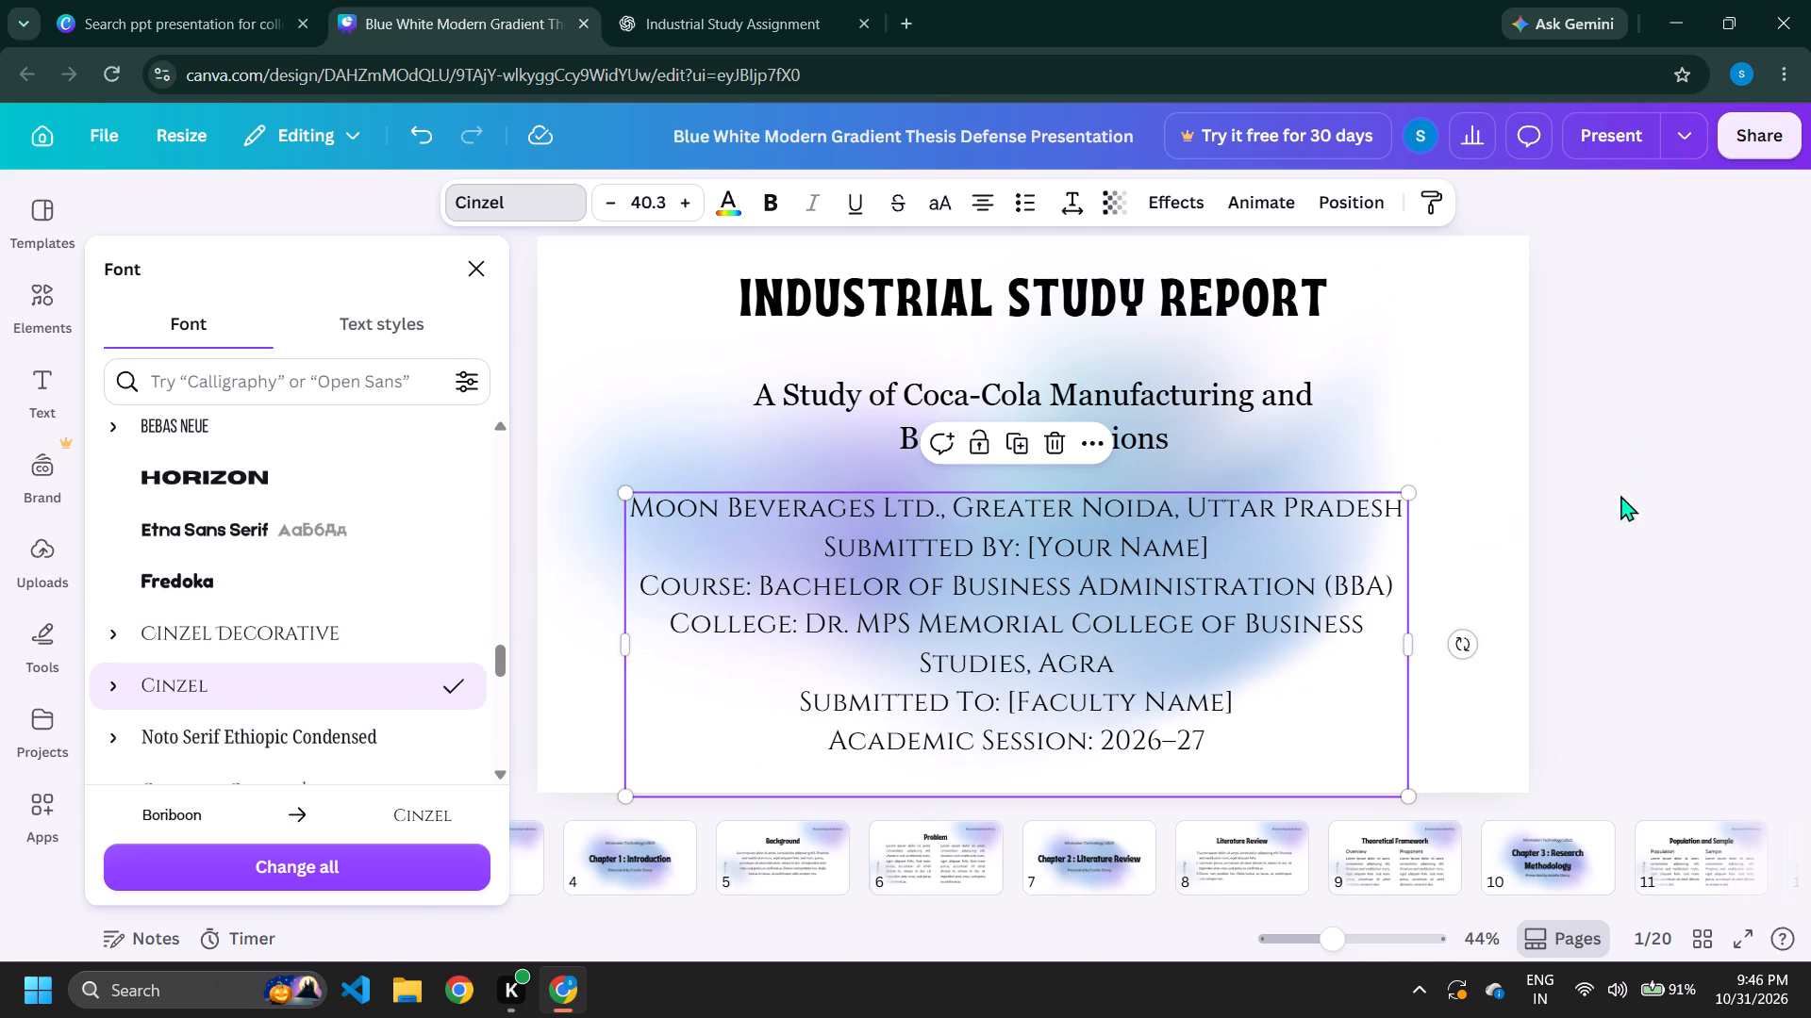
left_click(1622, 495)
left_click(1616, 526)
Nudge the cover details slightly to the right and the subtitle slightly up and to the right.
left_click(1047, 624)
left_click_drag(1096, 617, 1127, 616)
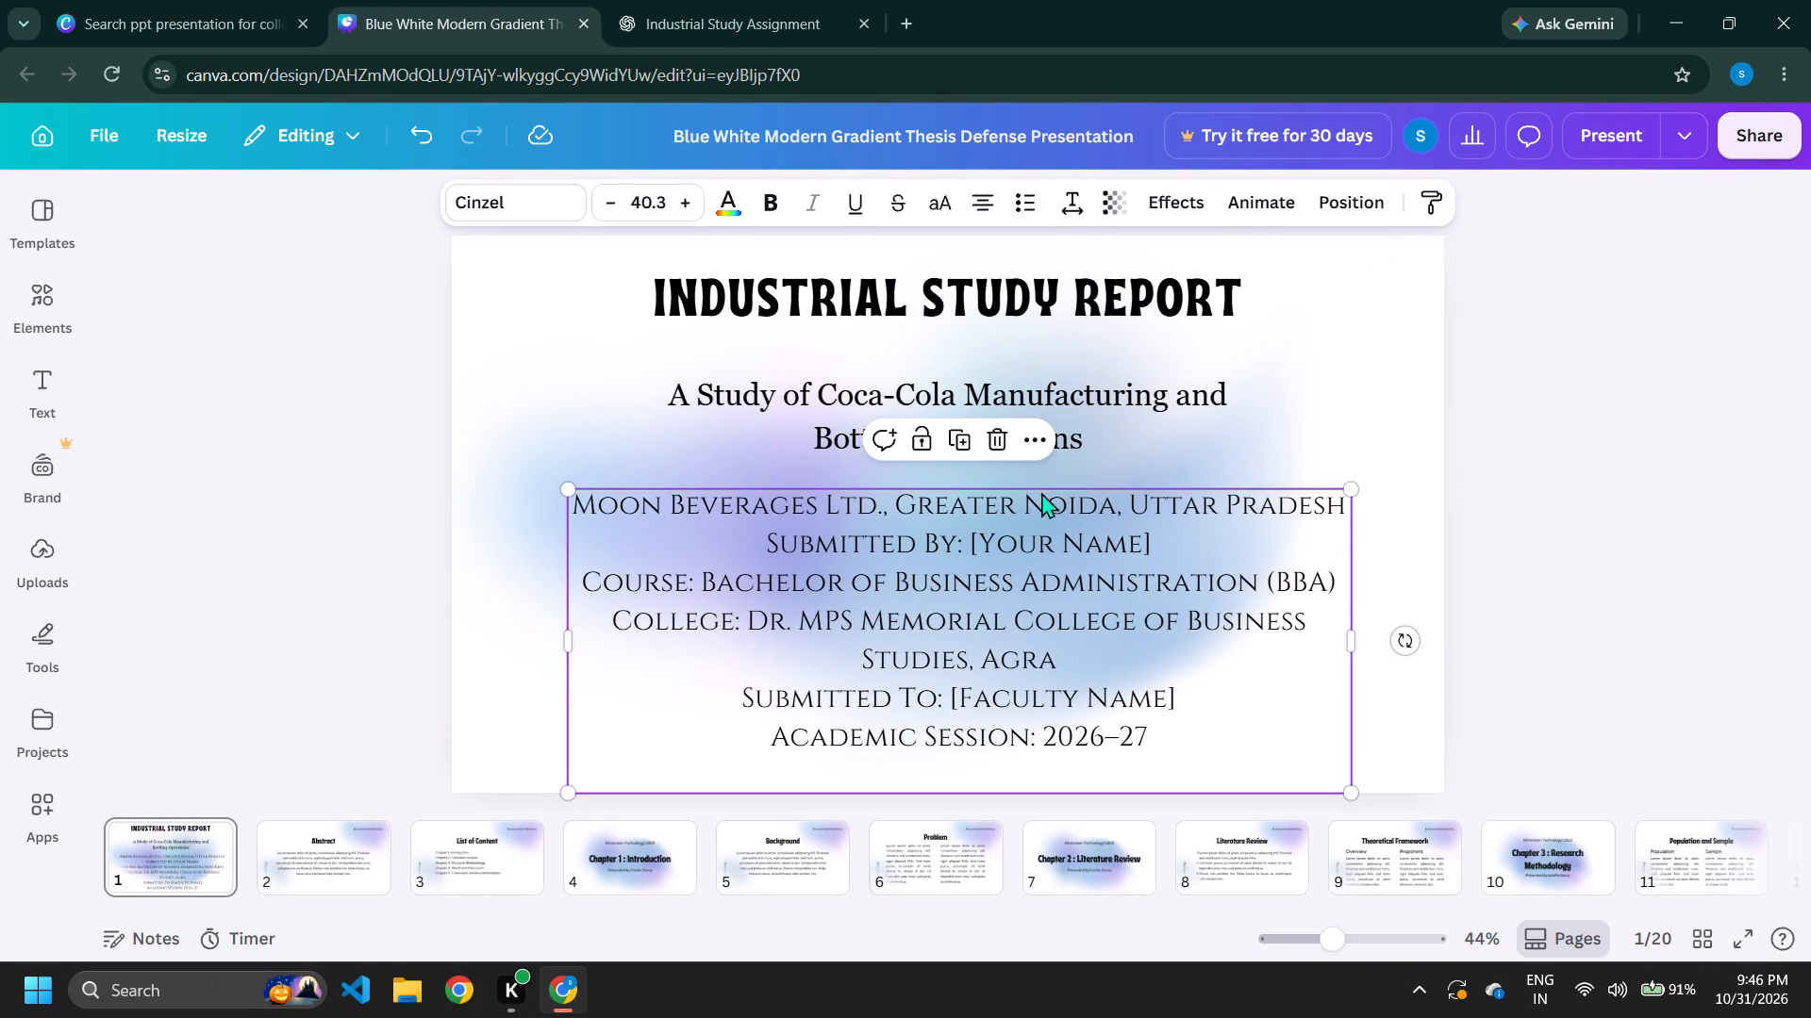
left_click_drag(802, 422, 809, 412)
left_click(719, 300)
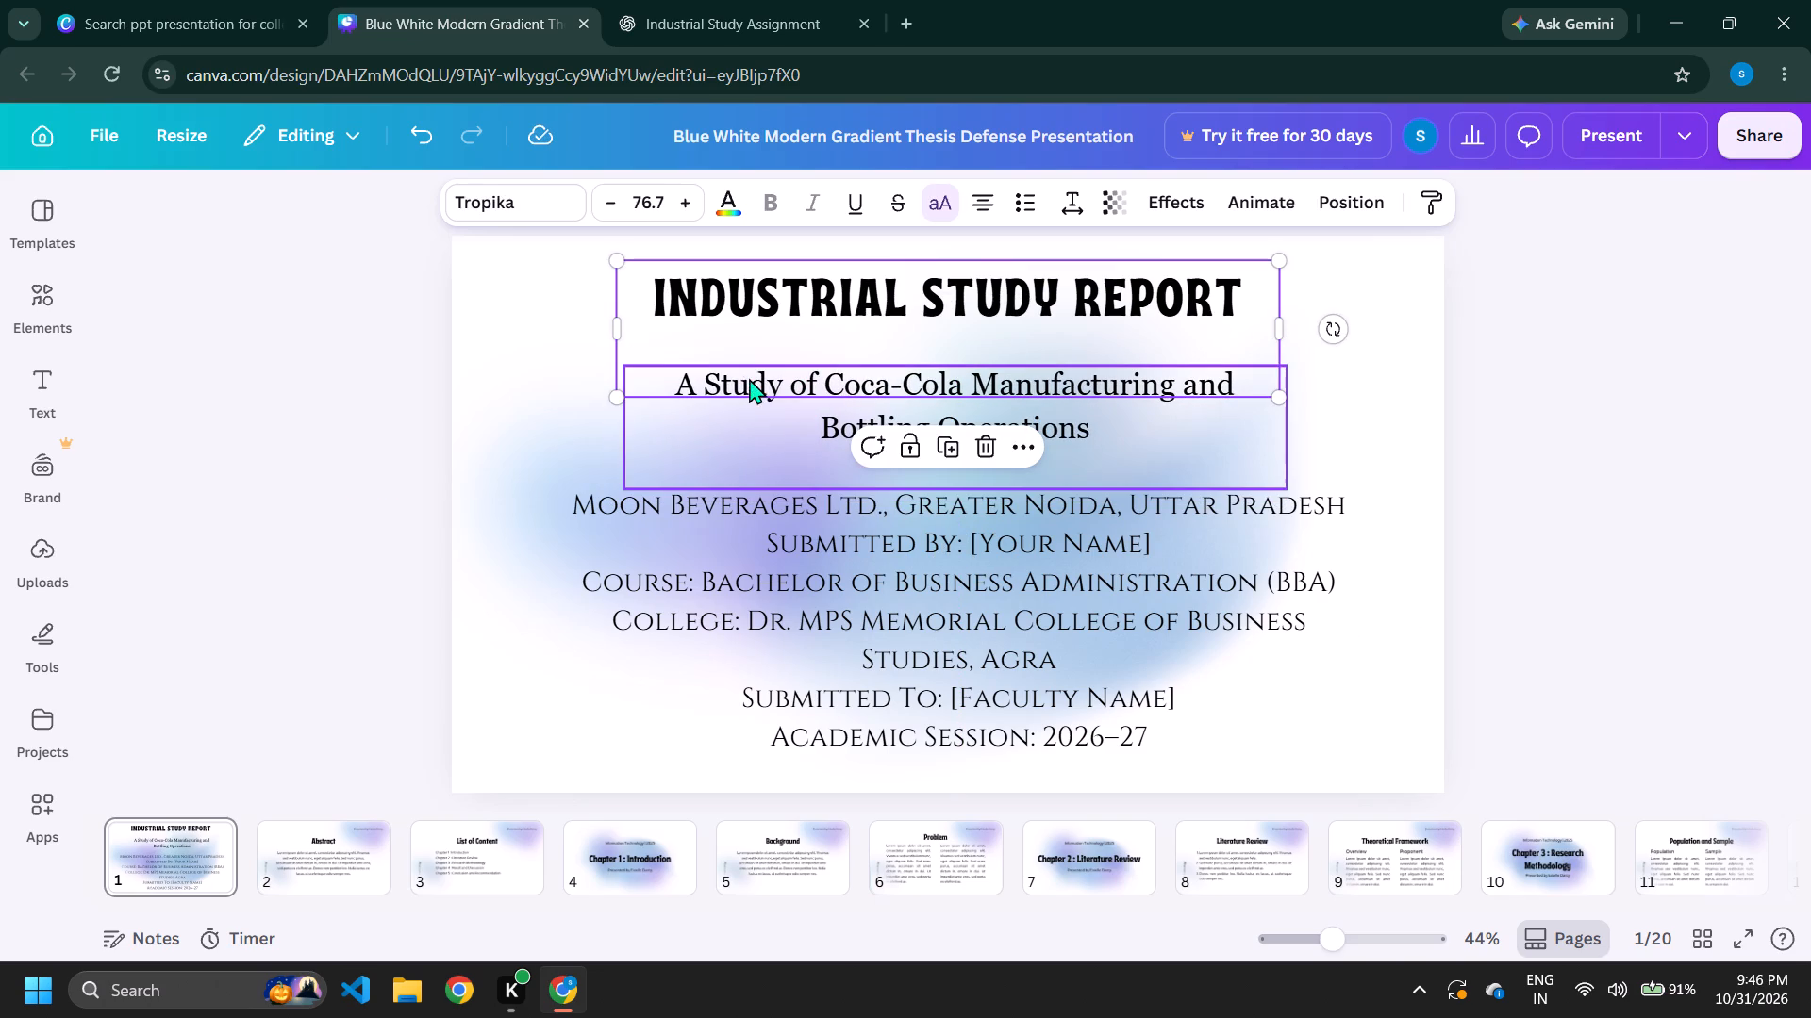
left_click_drag(614, 336, 481, 353)
left_click(561, 368)
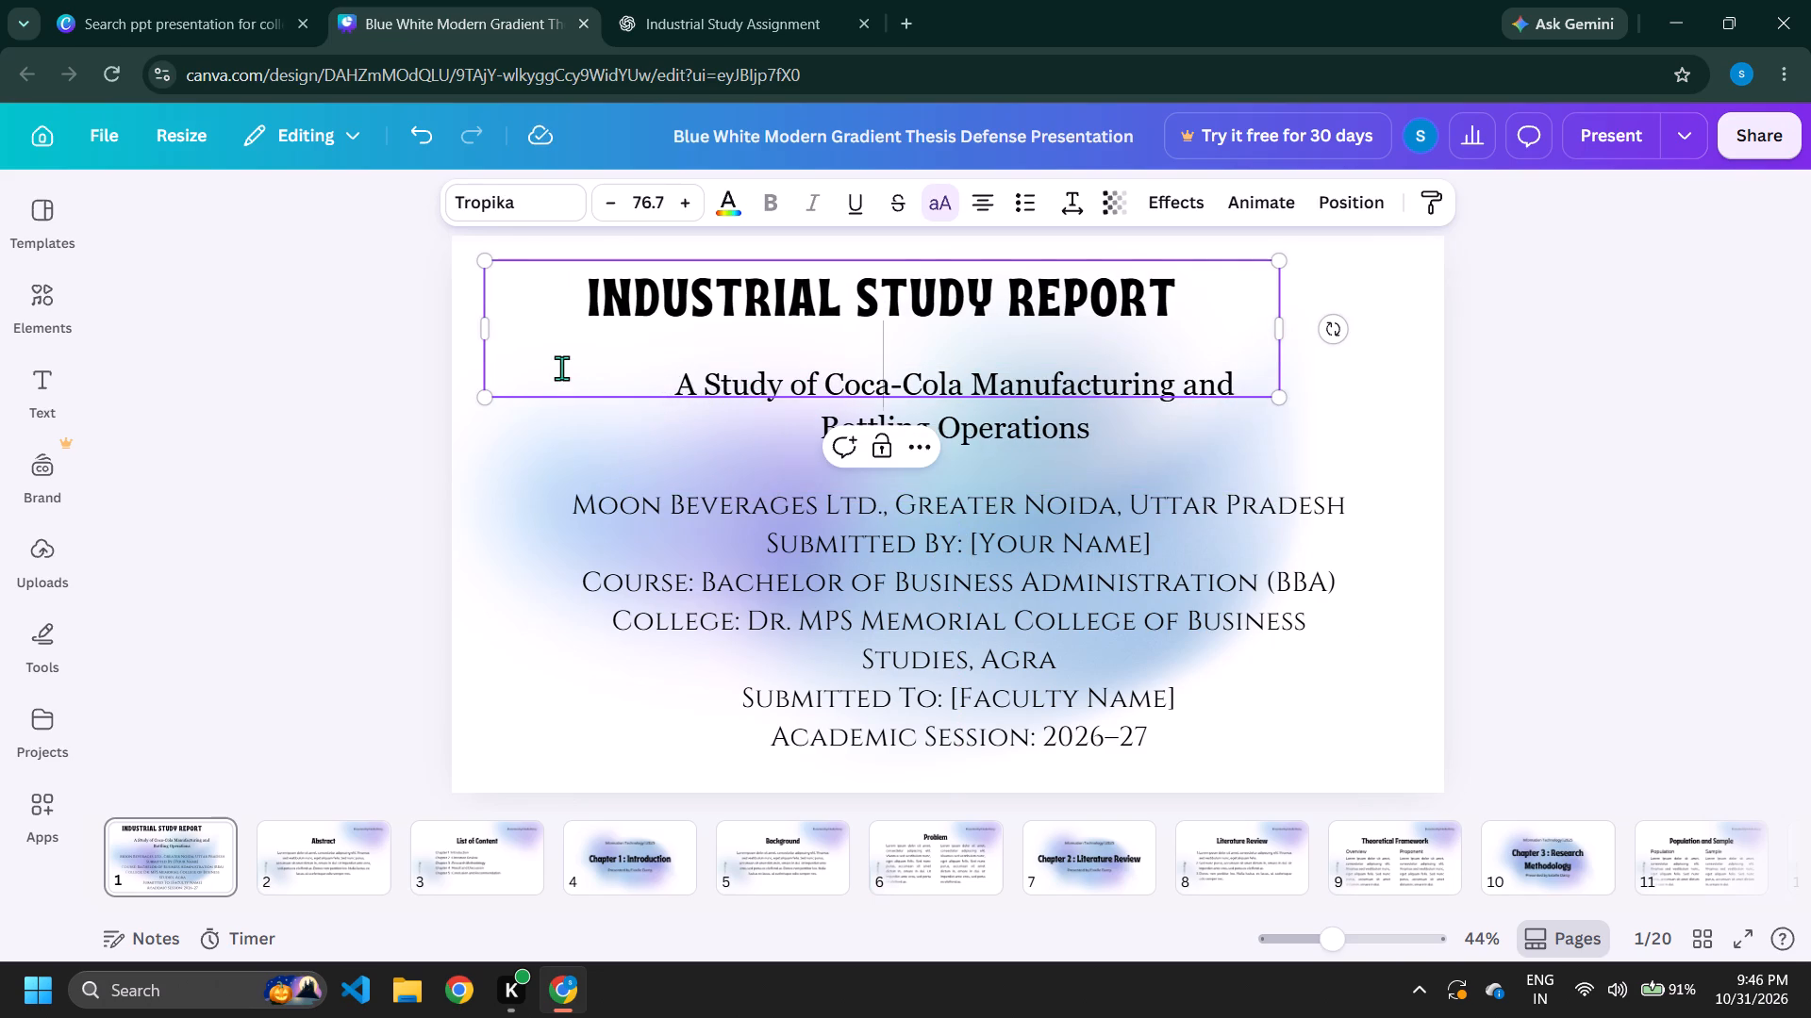
left_click(614, 376)
key("BackSpace")
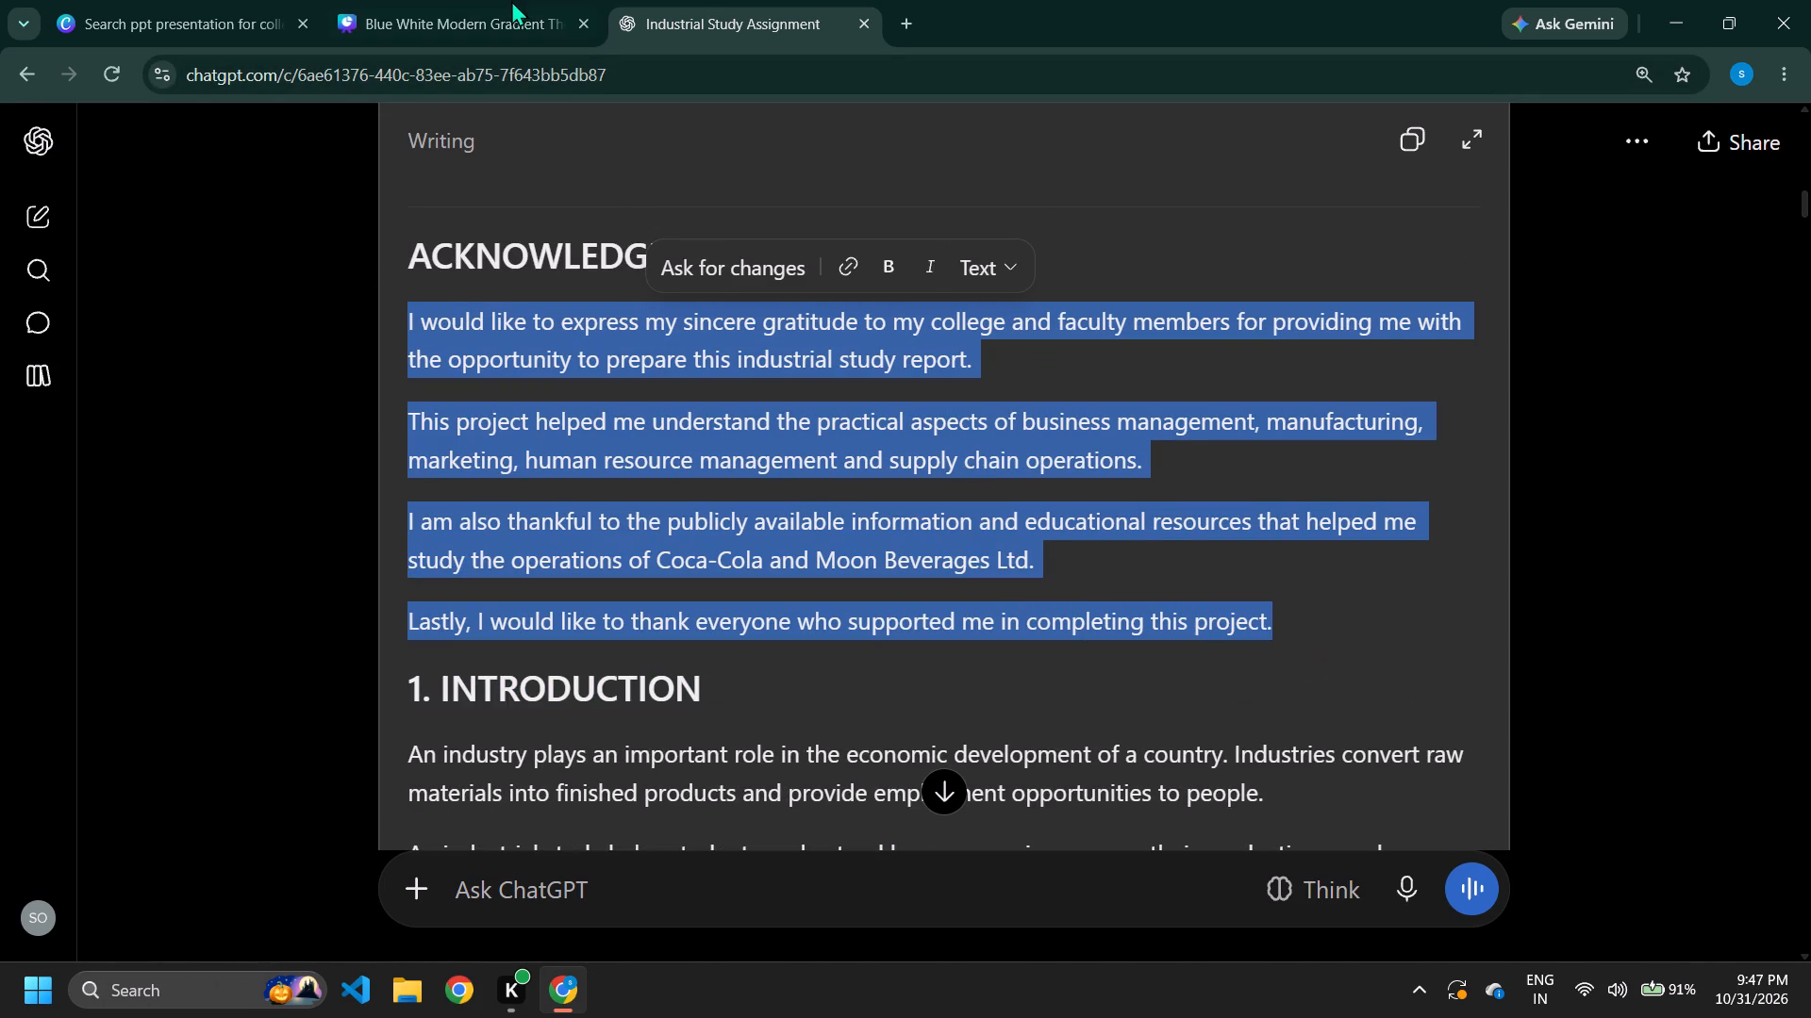
left_click(452, 0)
left_click(1183, 578)
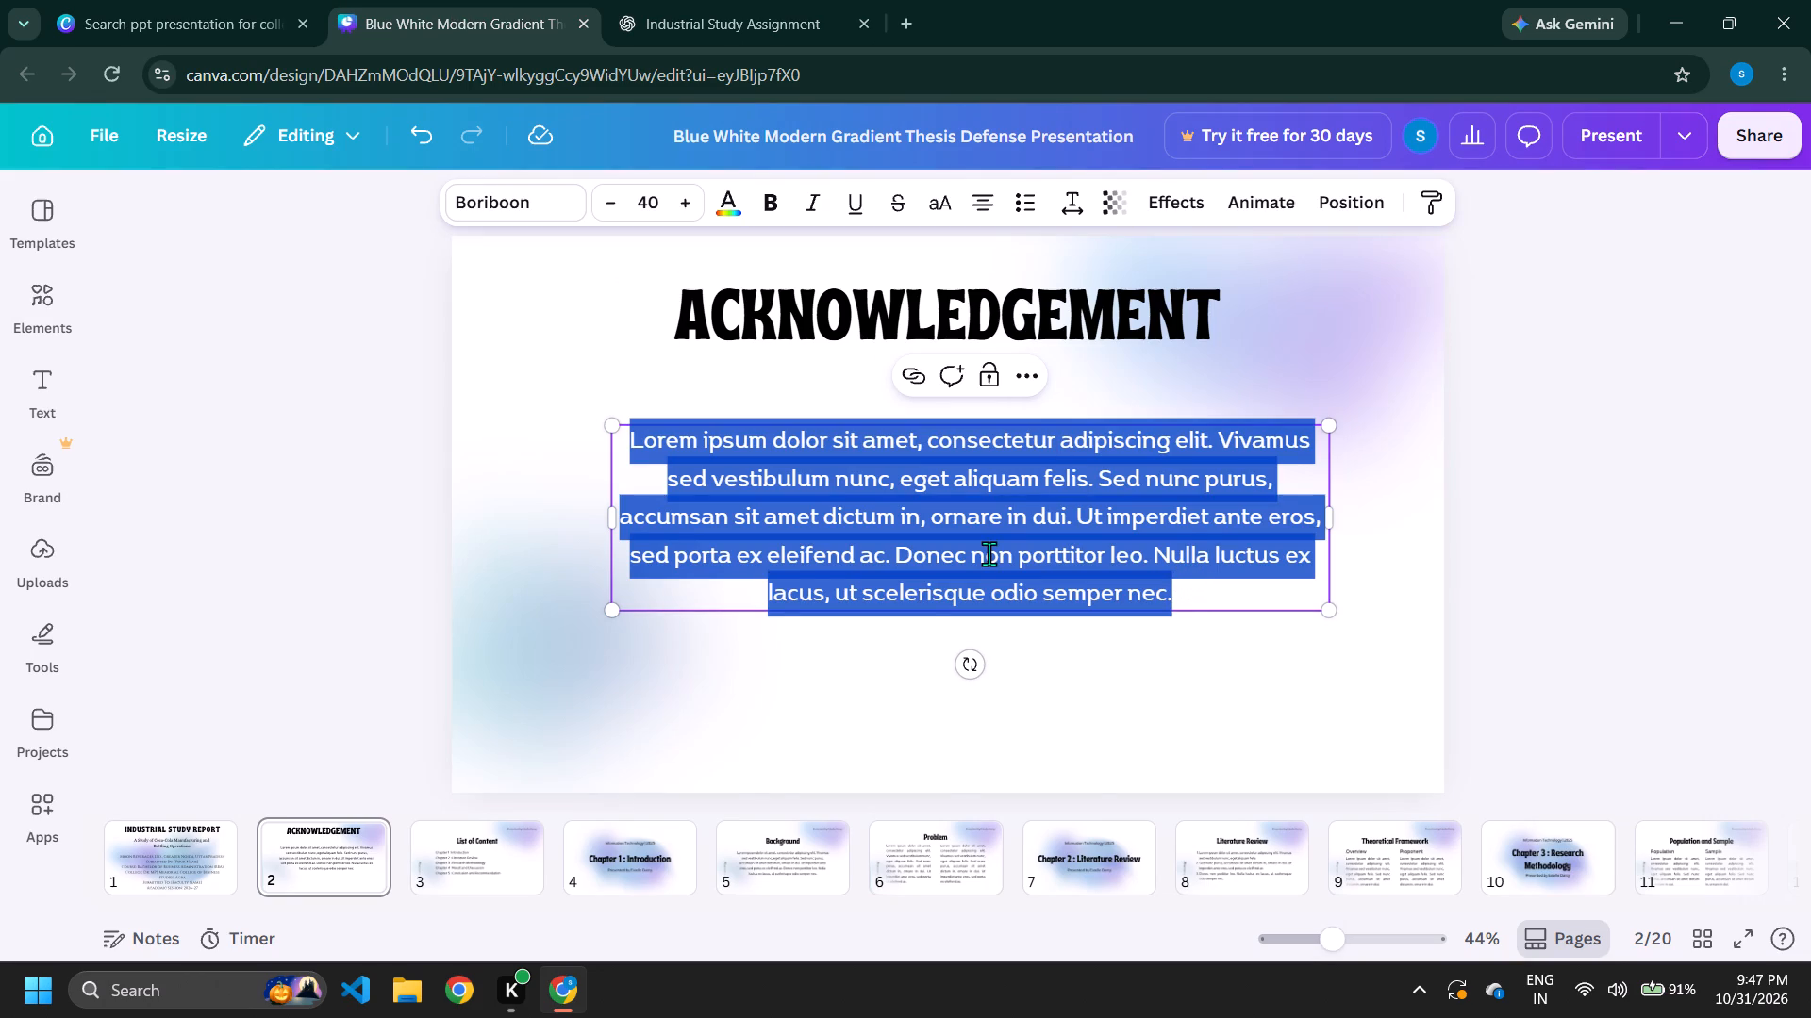
key("ctrl+v")
left_click(1613, 458)
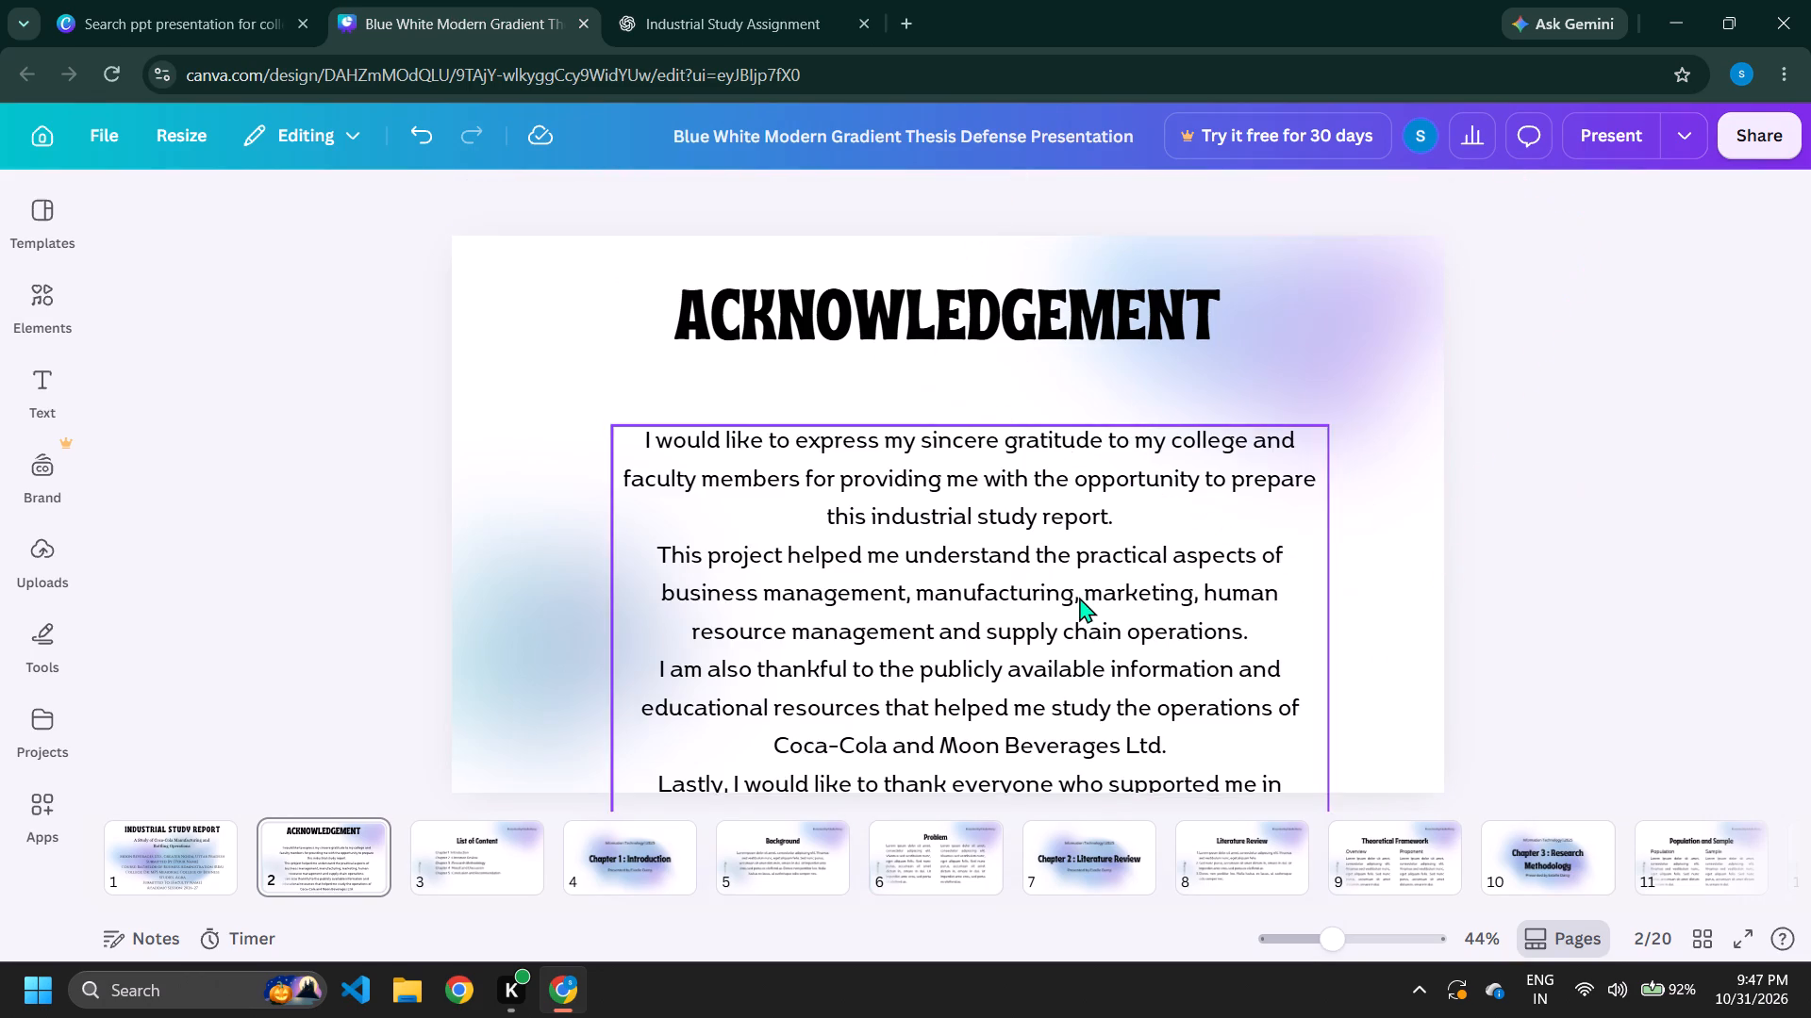
Shrink the acknowledgement text on slide 2 to a font size of about 27 and widen its box across the slide.
scroll(1079, 596, "down", 2)
left_click(340, 841)
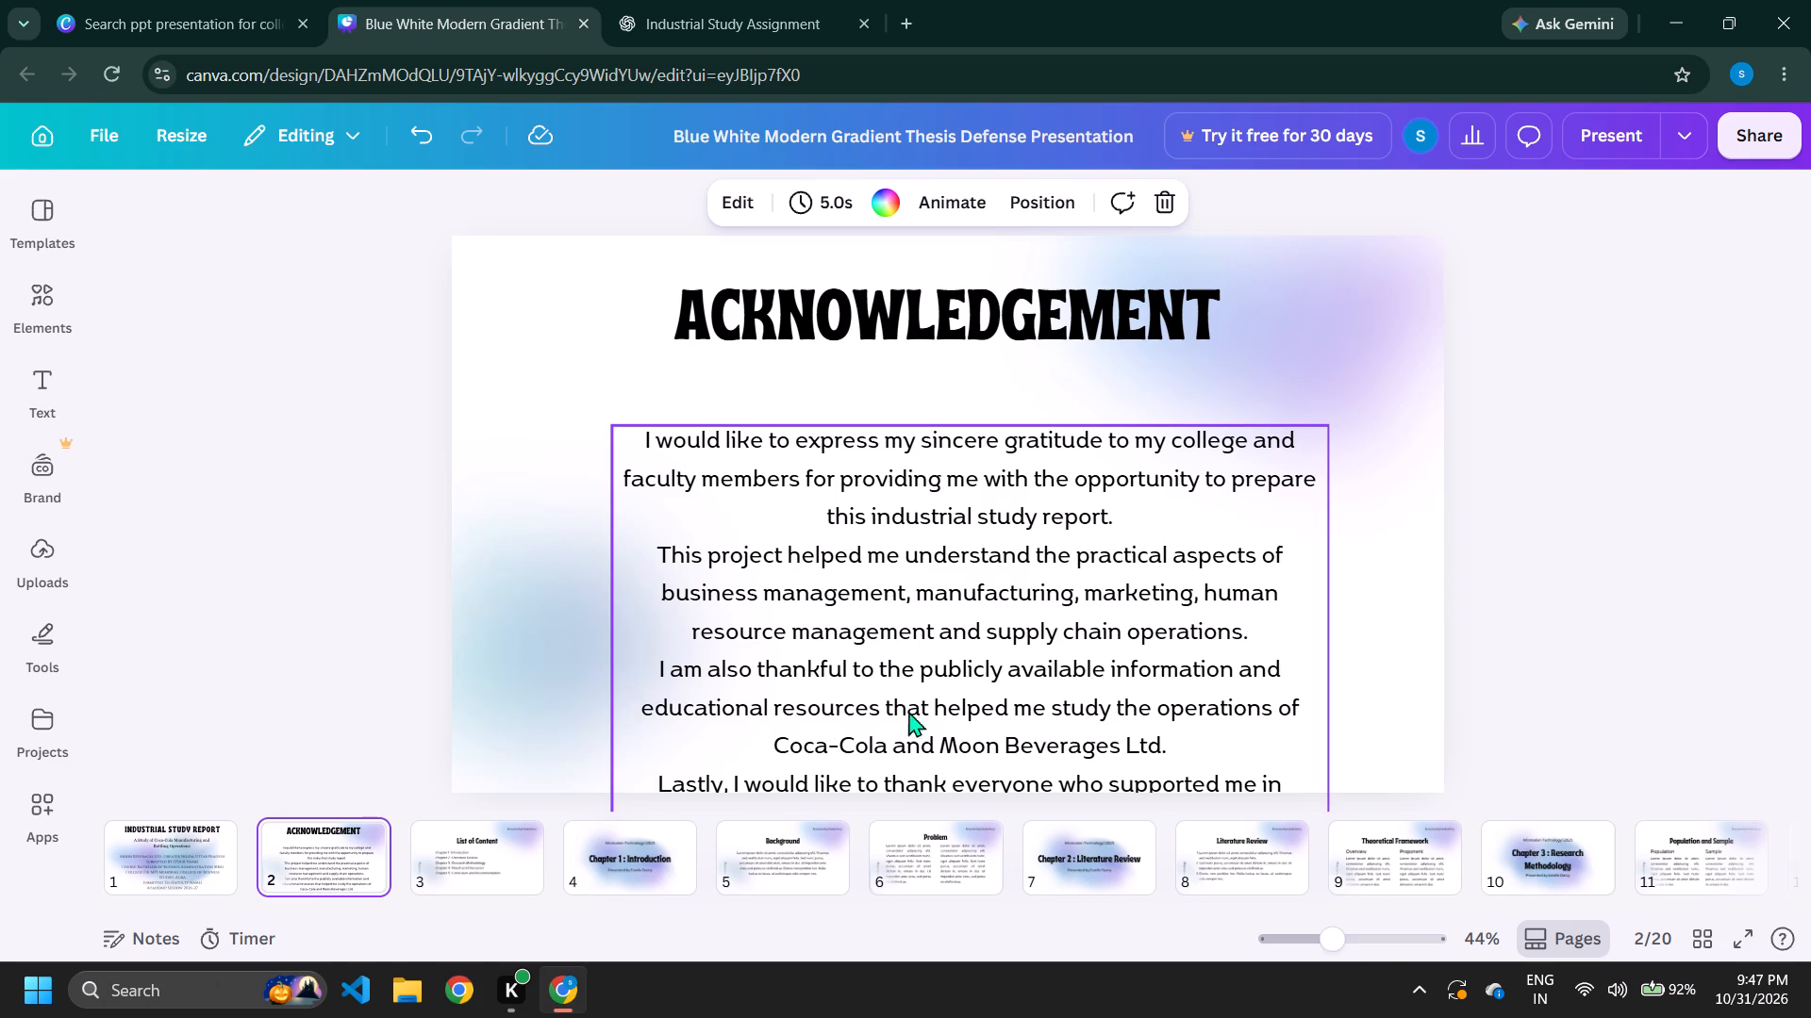
scroll(1102, 598, "down", 2)
left_click(336, 864)
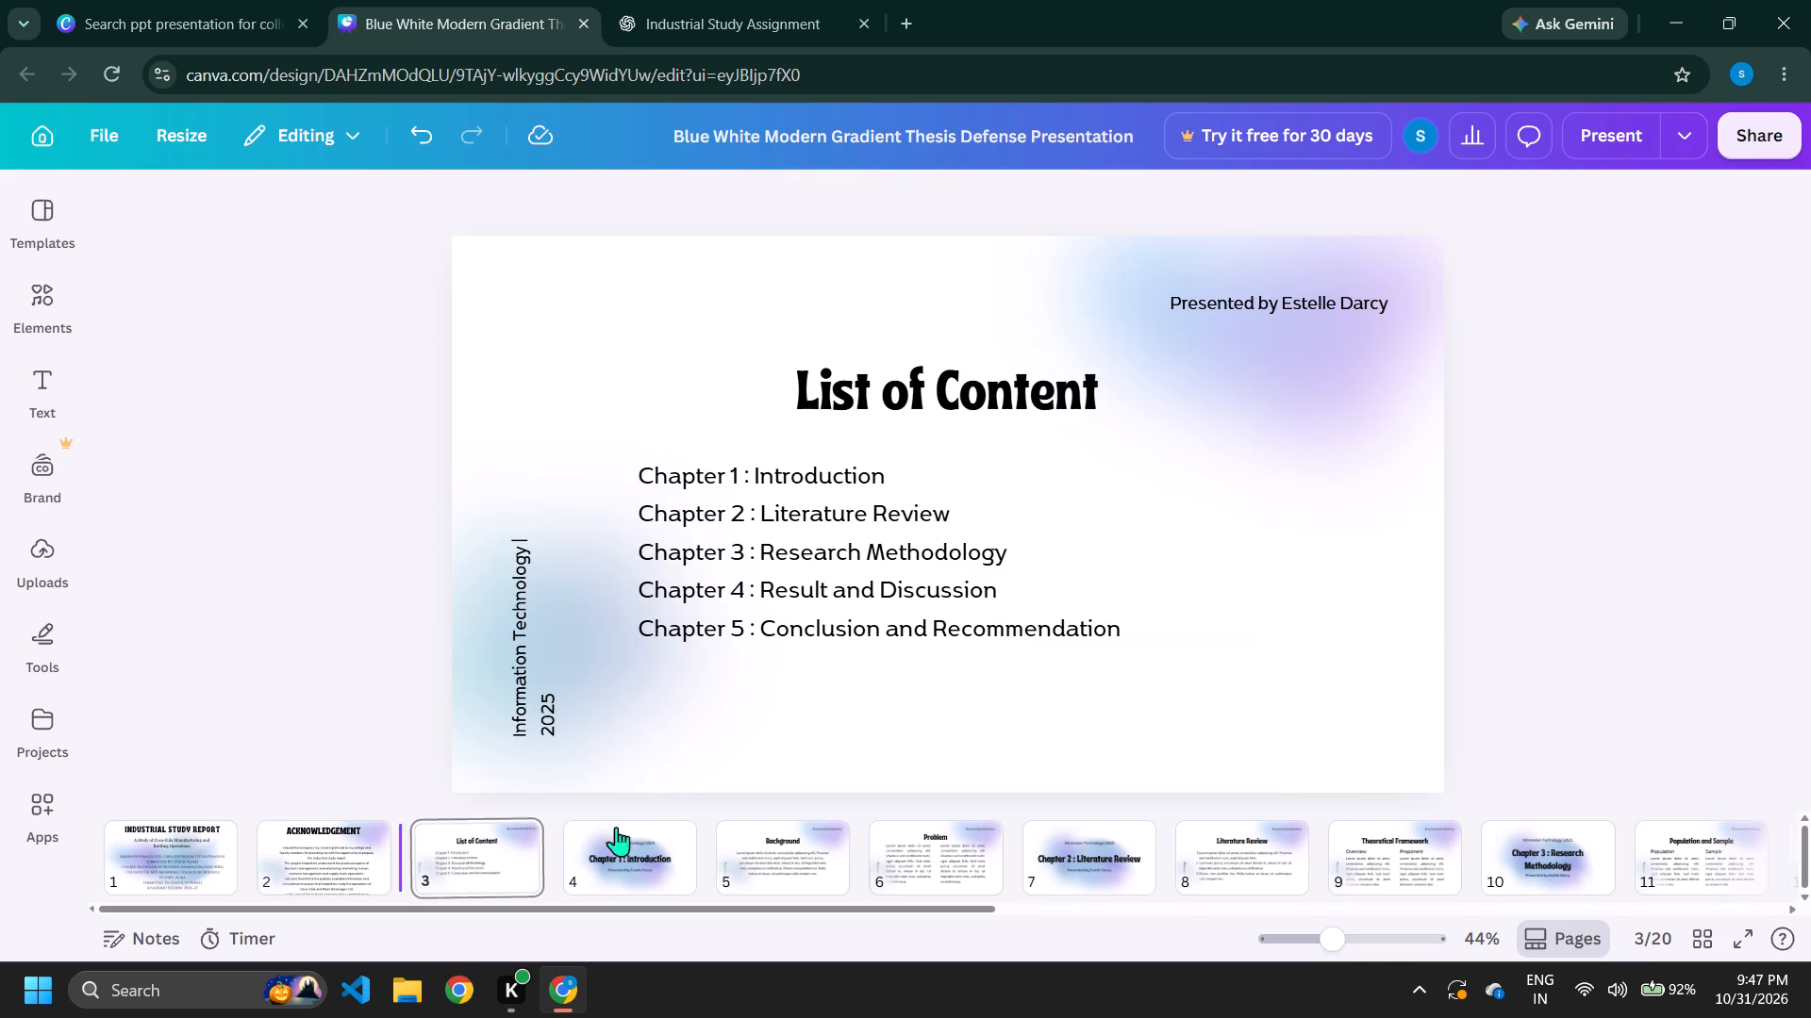
left_click(303, 848)
left_click(973, 664)
left_click_drag(973, 664, 973, 663)
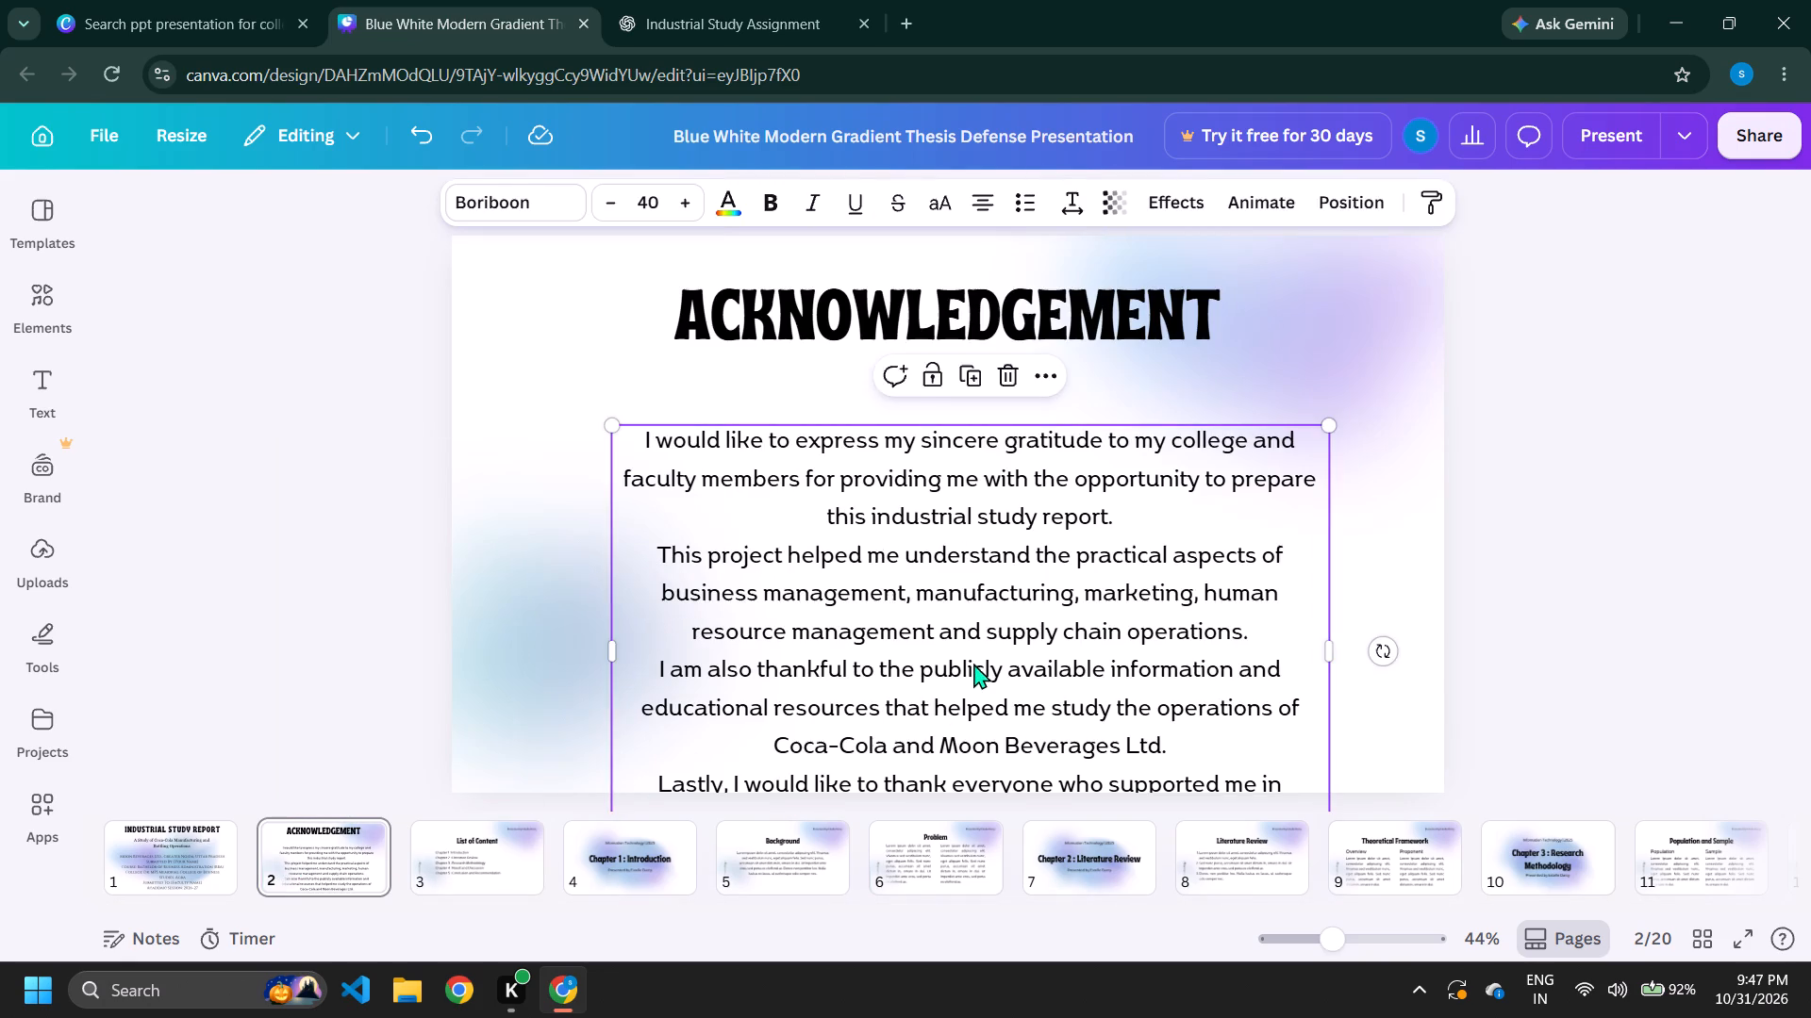
left_click_drag(973, 663, 852, 473)
left_click_drag(1208, 685, 985, 521)
left_click_drag(769, 452, 794, 599)
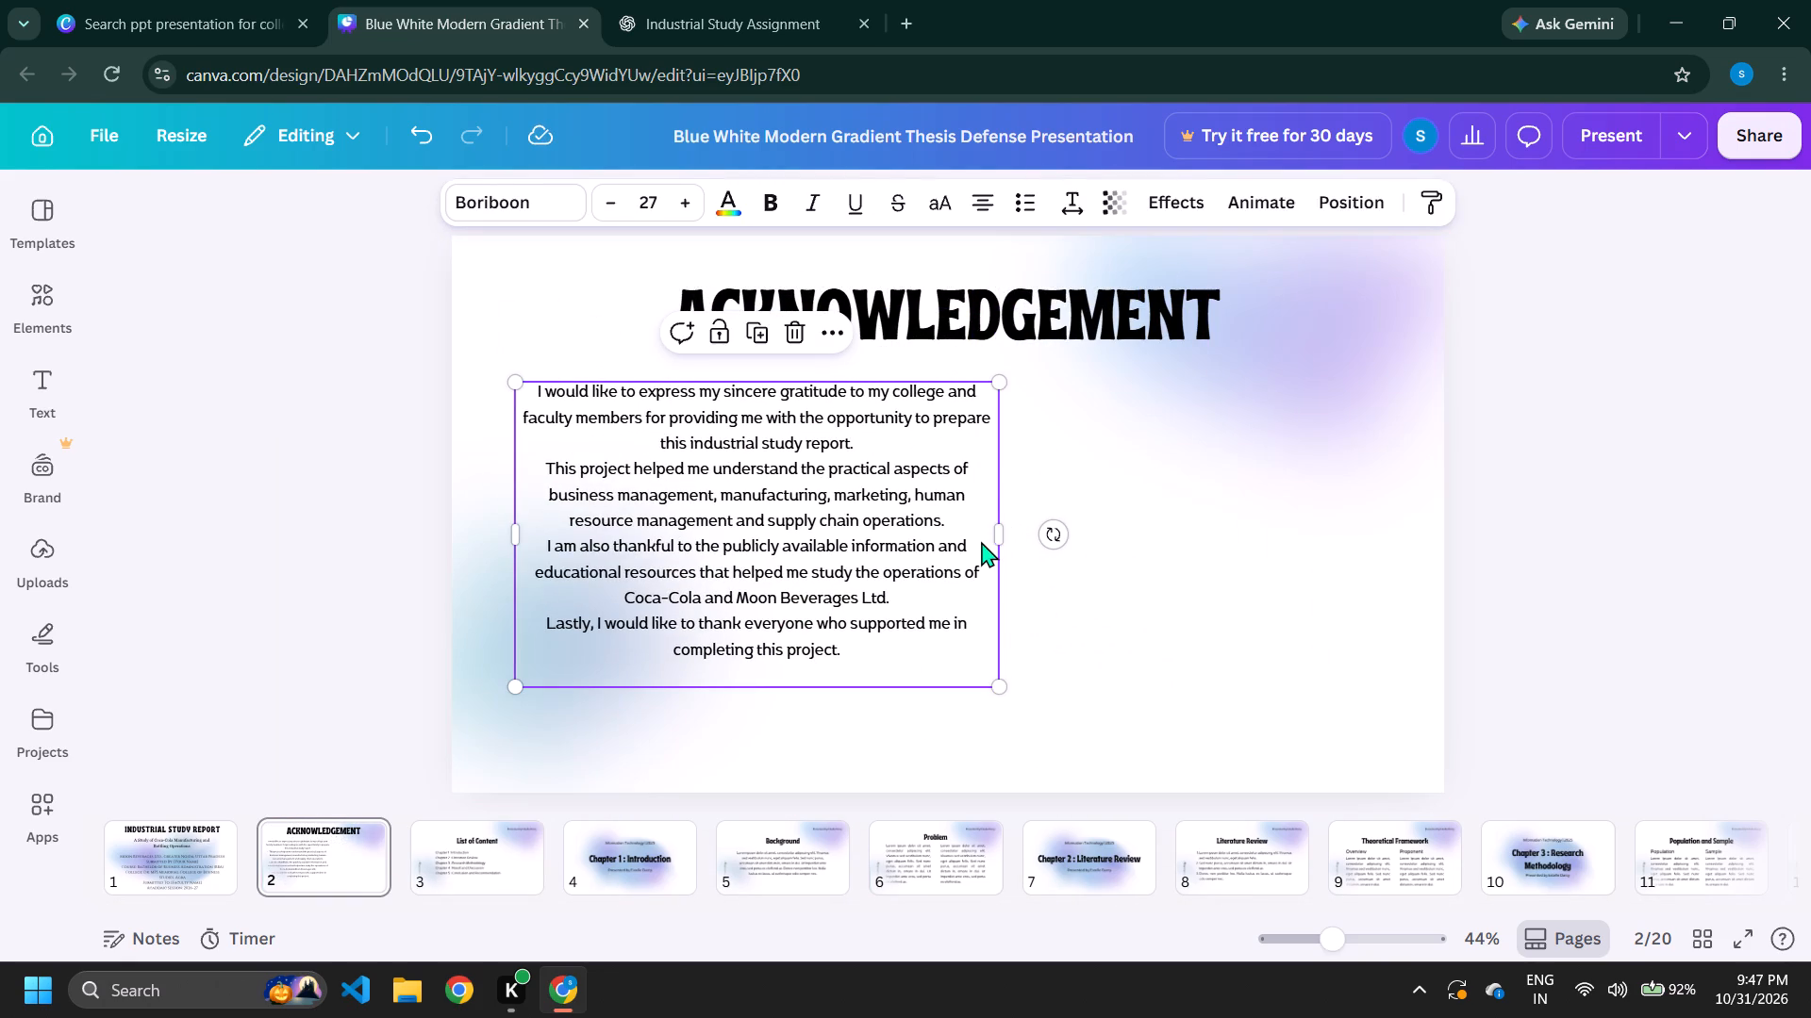
left_click_drag(1001, 534, 1293, 548)
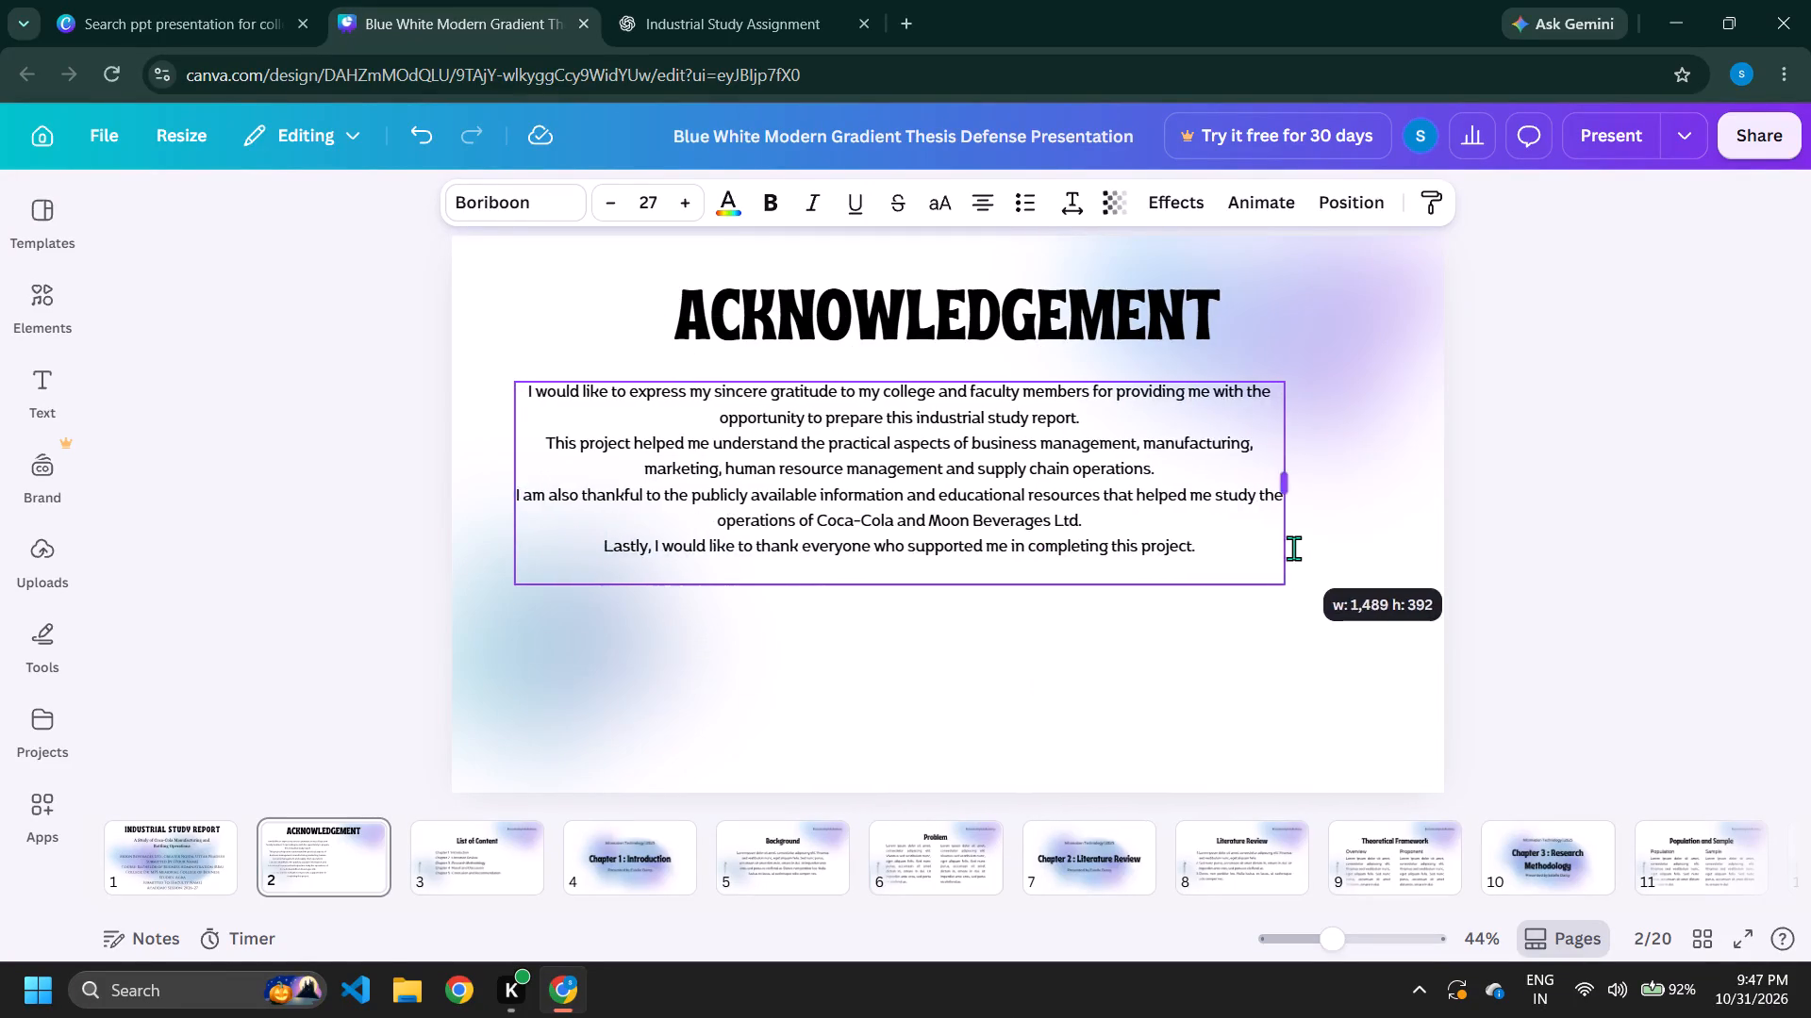
left_click_drag(1293, 548, 1373, 567)
Enlarge the acknowledgement text to a font size of about 39.6, narrow its box and centre it beneath the heading.
left_click_drag(1372, 593, 1459, 747)
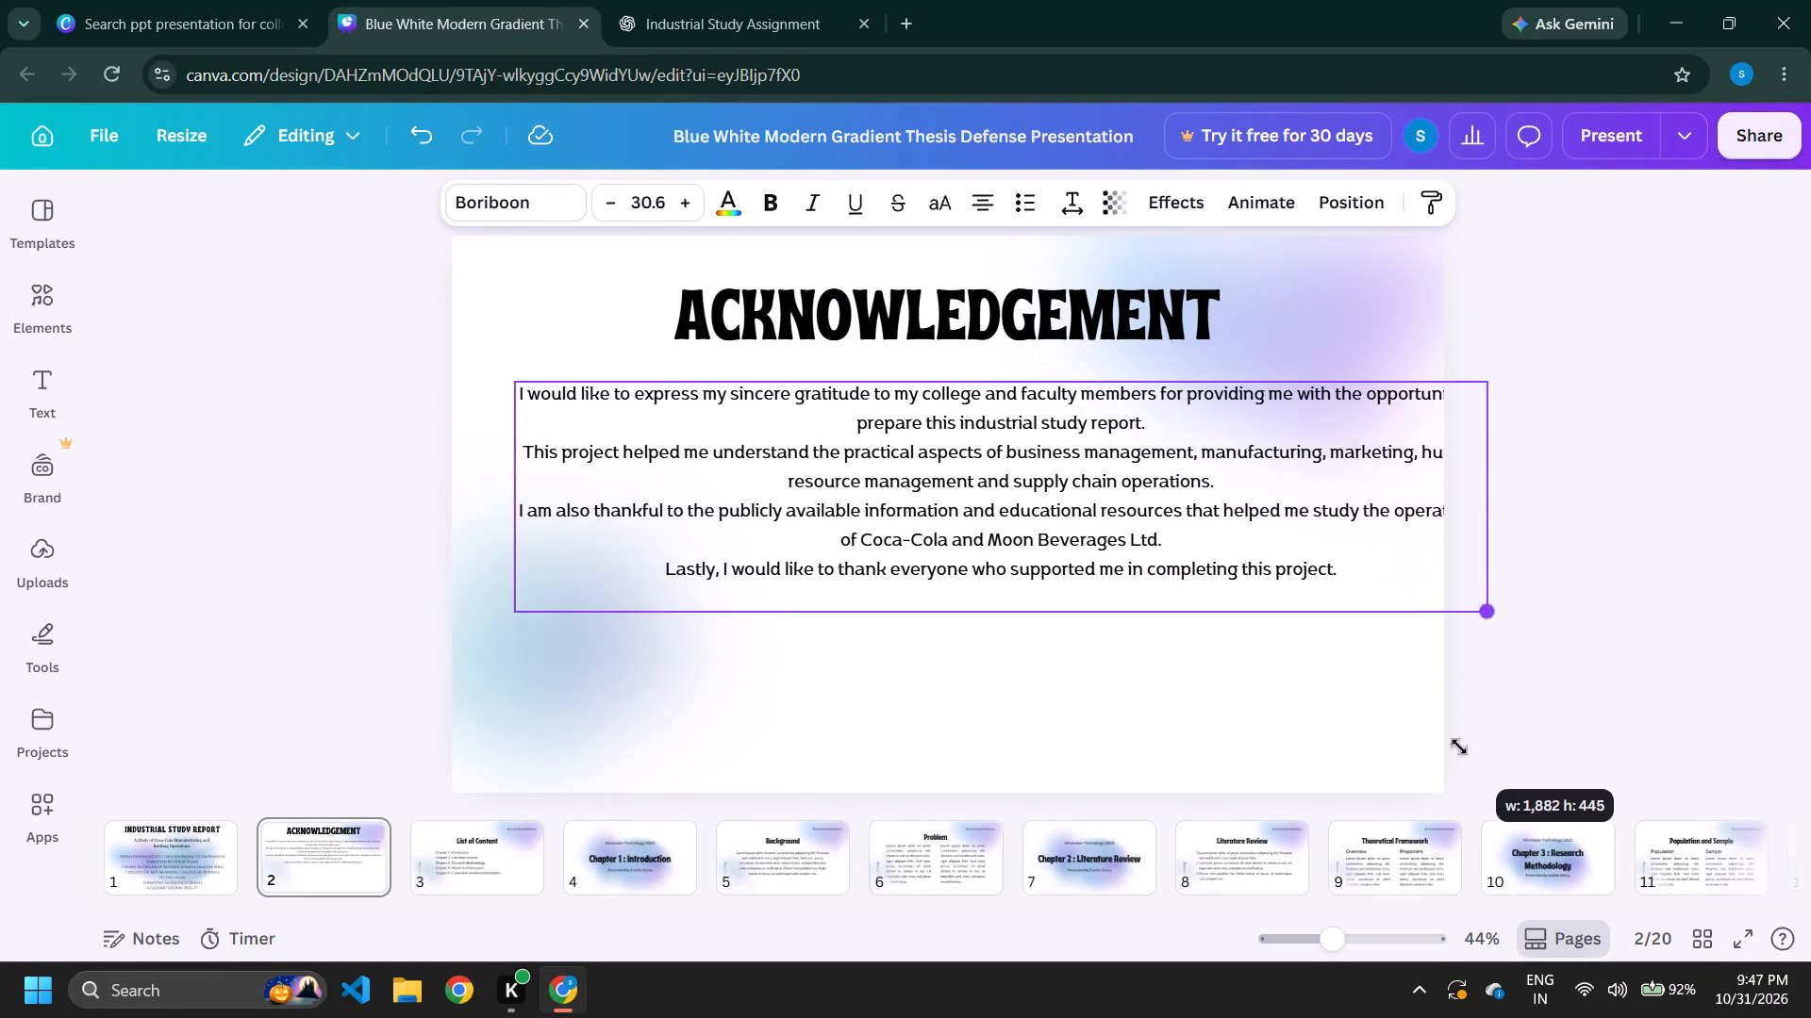
left_click_drag(1107, 558, 996, 567)
left_click_drag(1379, 515, 1206, 519)
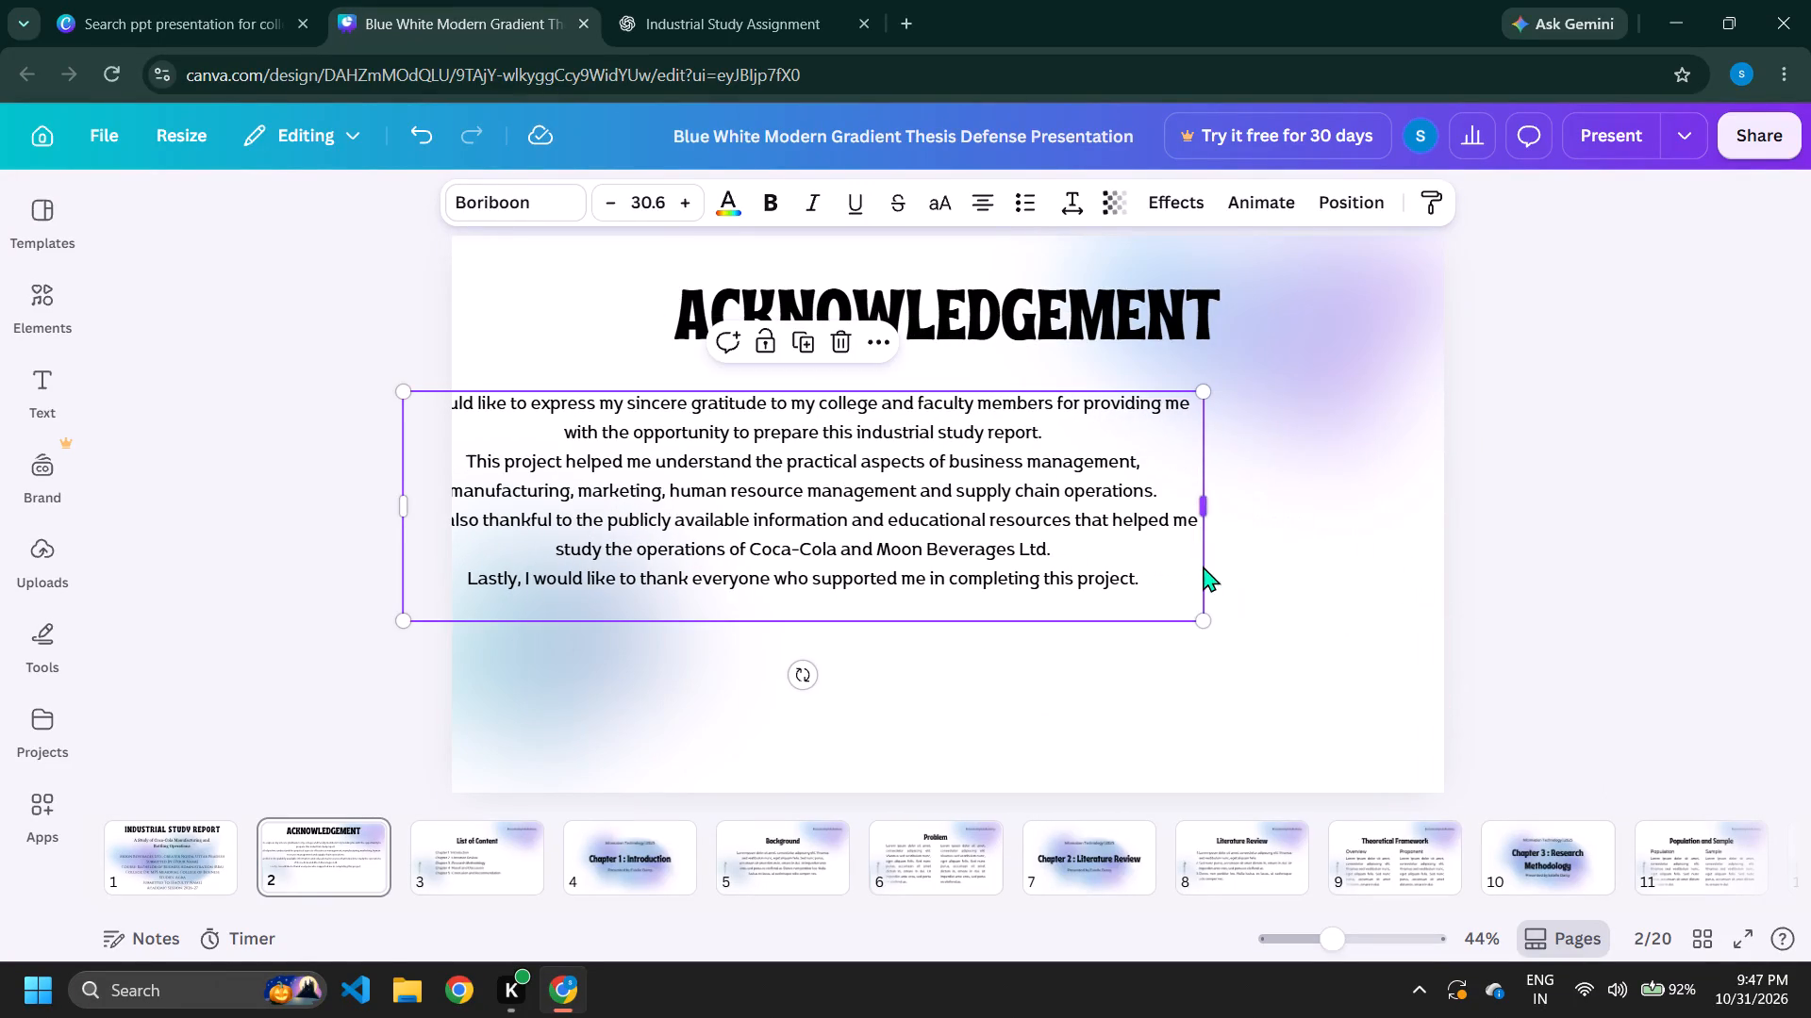
left_click_drag(1205, 628, 1411, 797)
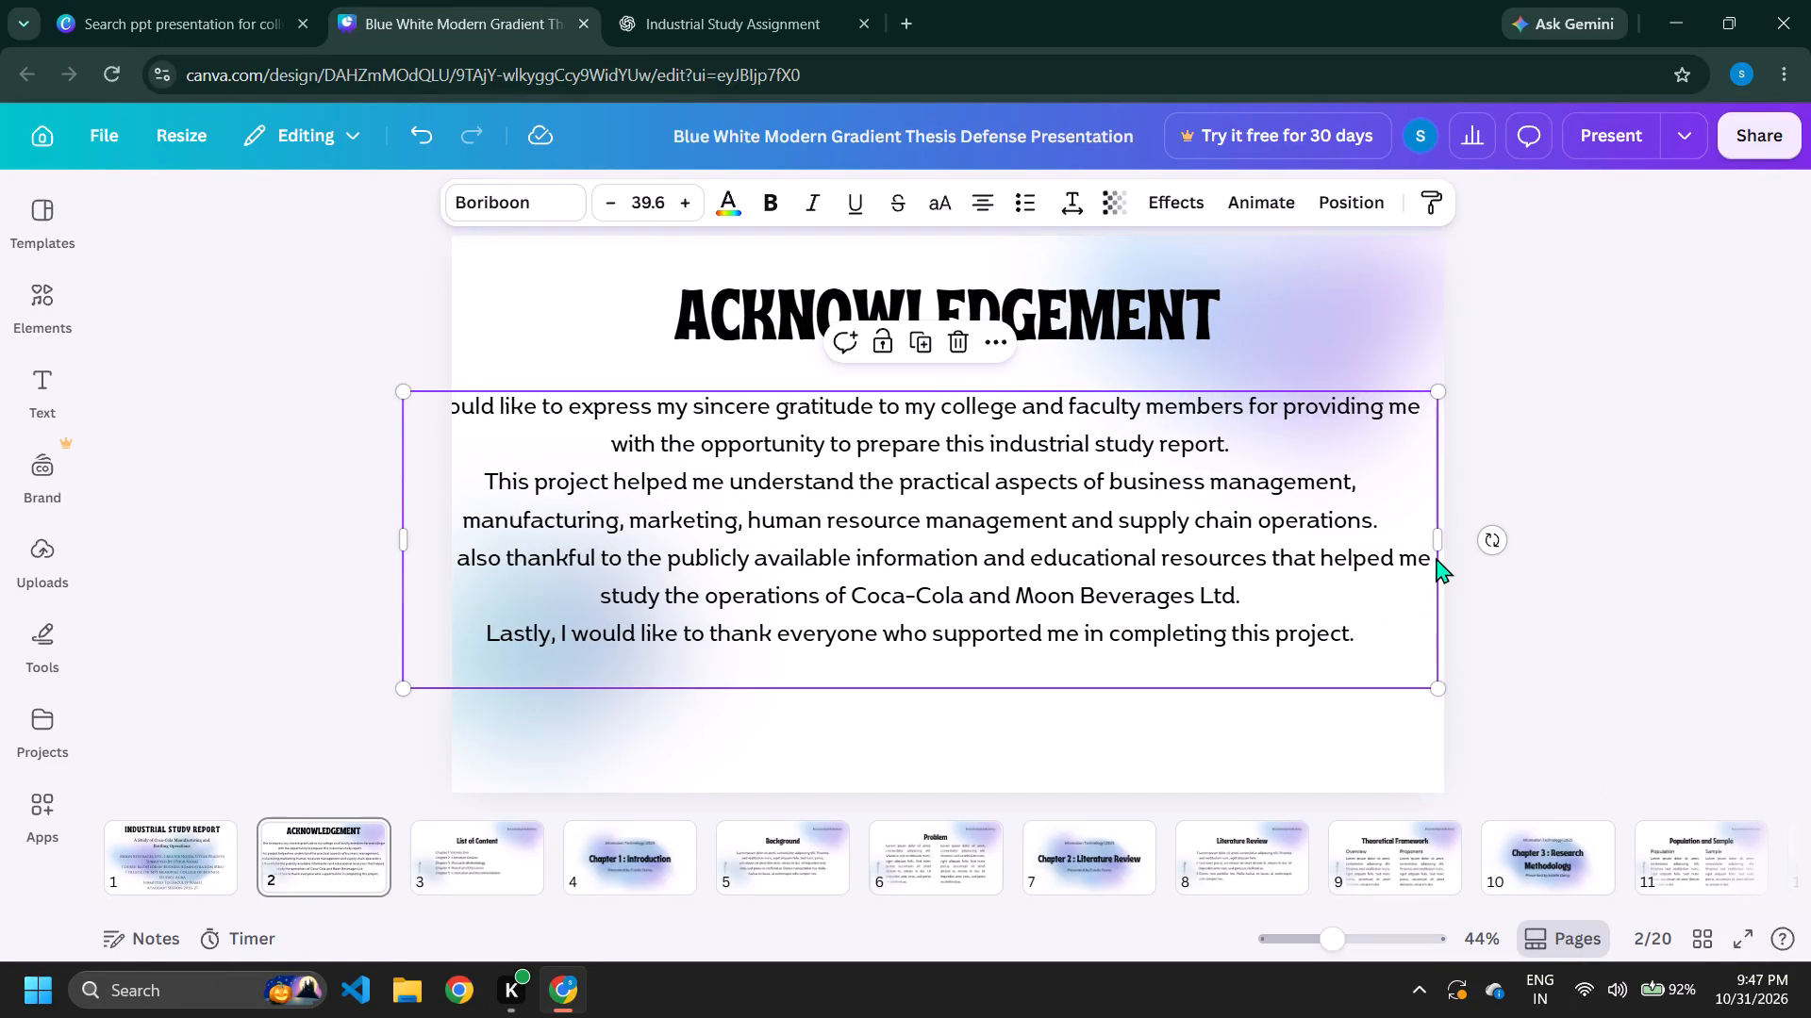
left_click_drag(1445, 542, 1219, 561)
left_click_drag(812, 565, 813, 565)
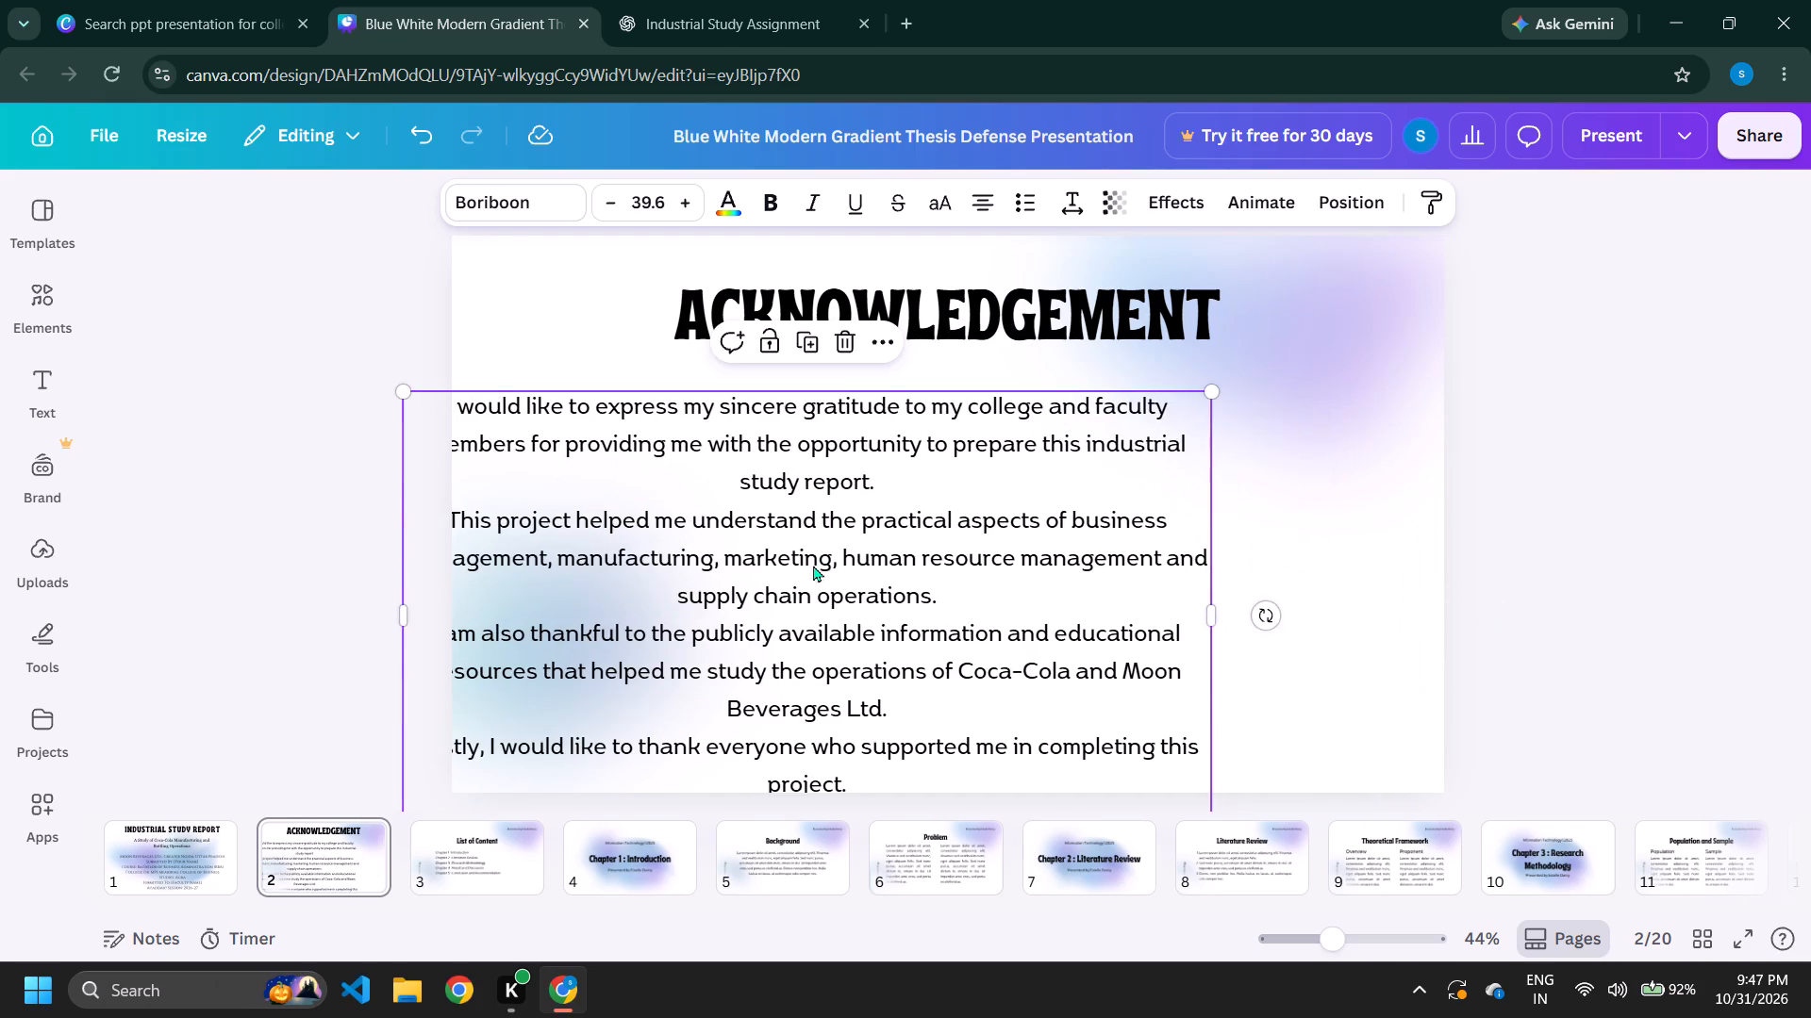
left_click_drag(813, 565, 952, 532)
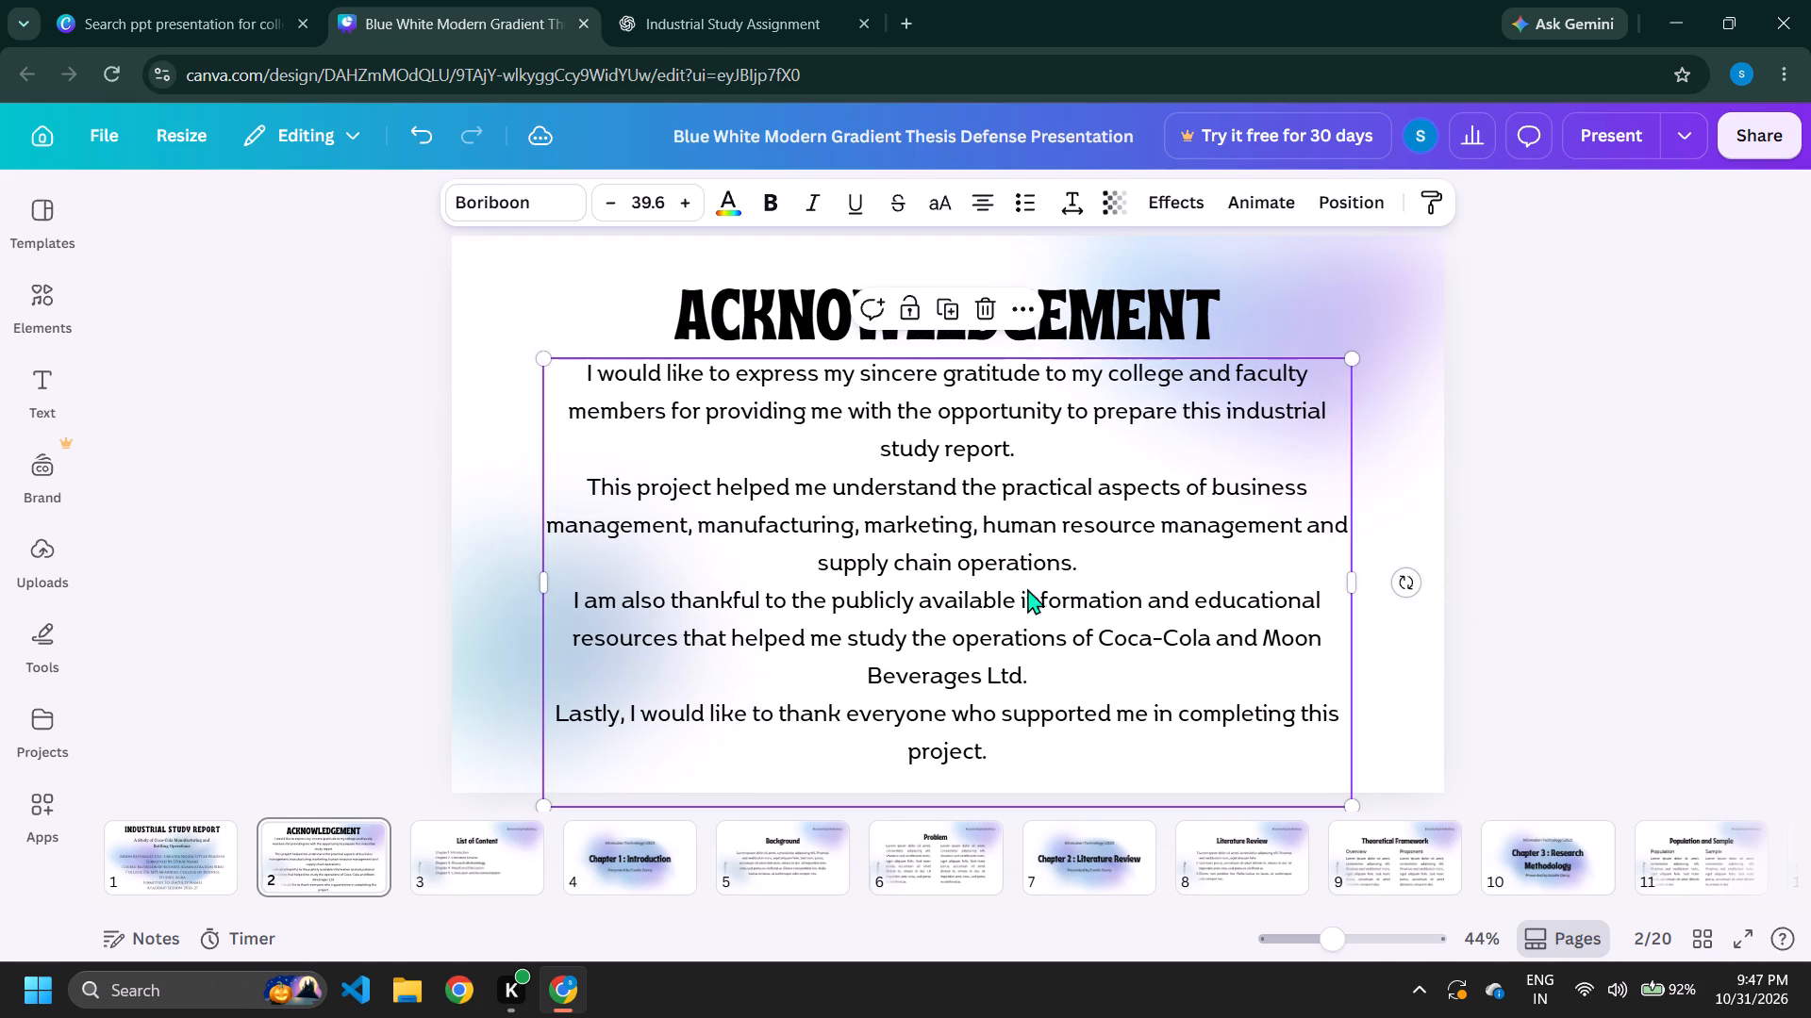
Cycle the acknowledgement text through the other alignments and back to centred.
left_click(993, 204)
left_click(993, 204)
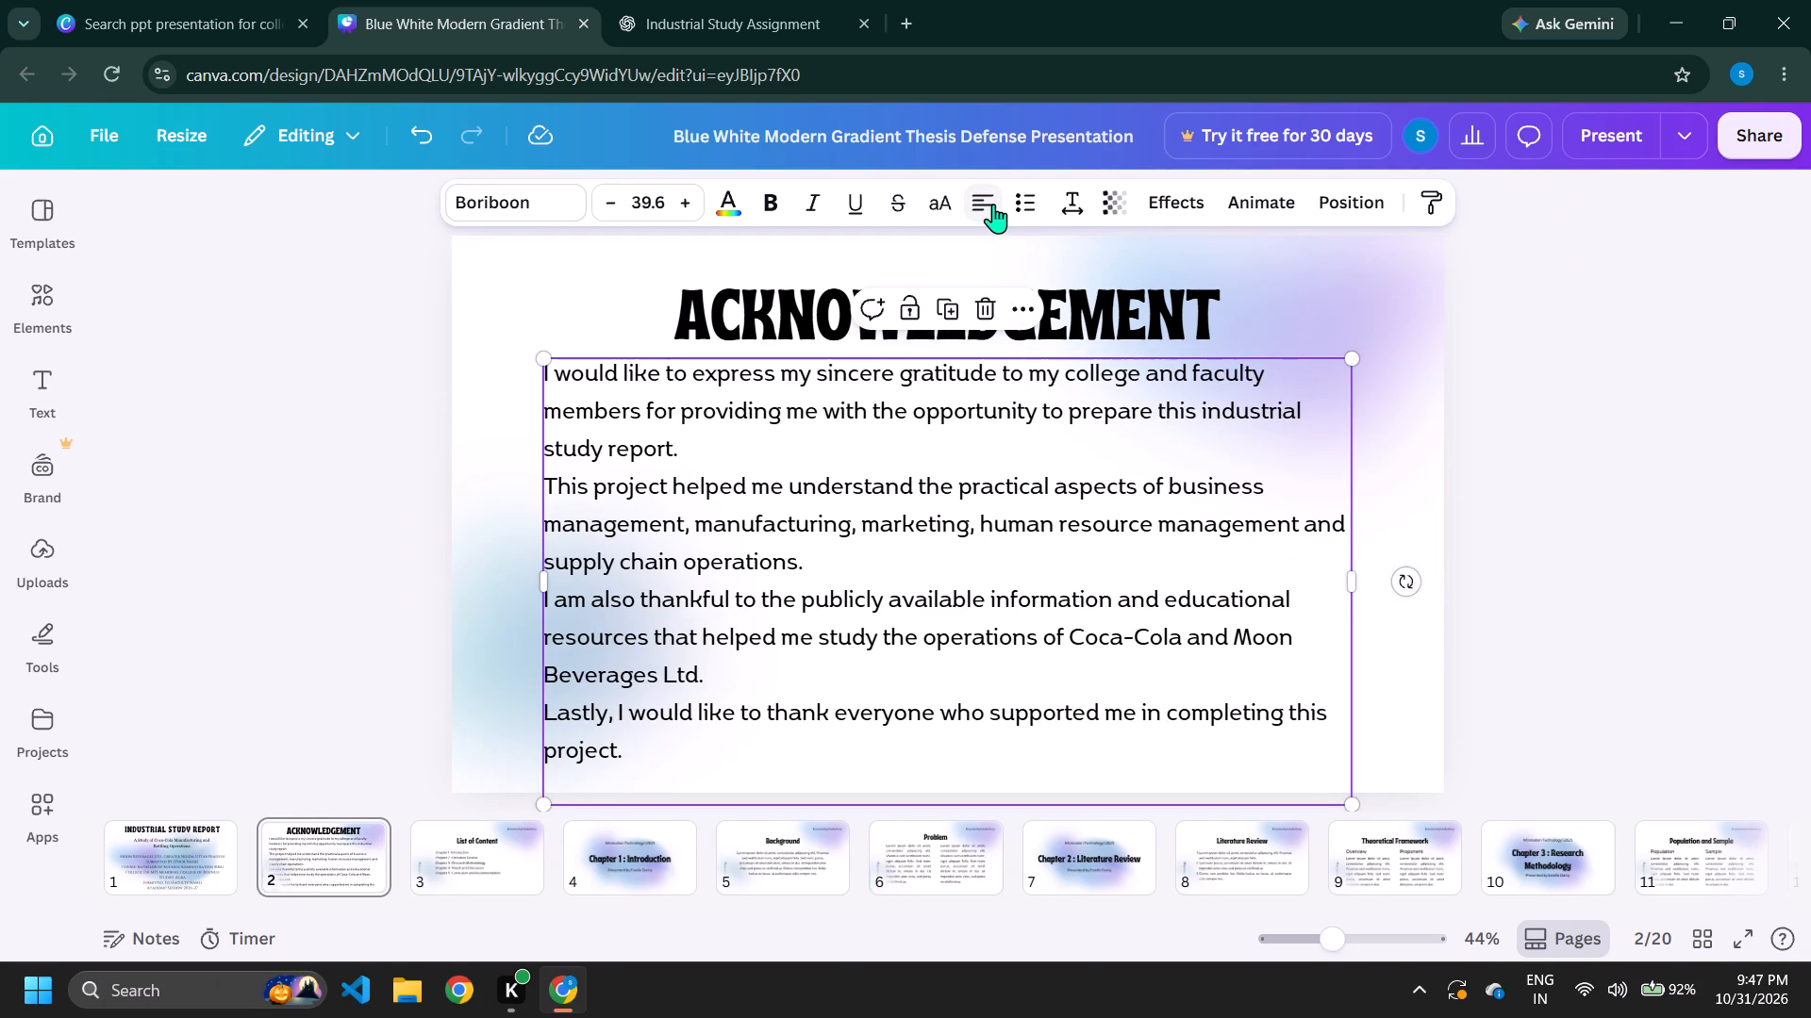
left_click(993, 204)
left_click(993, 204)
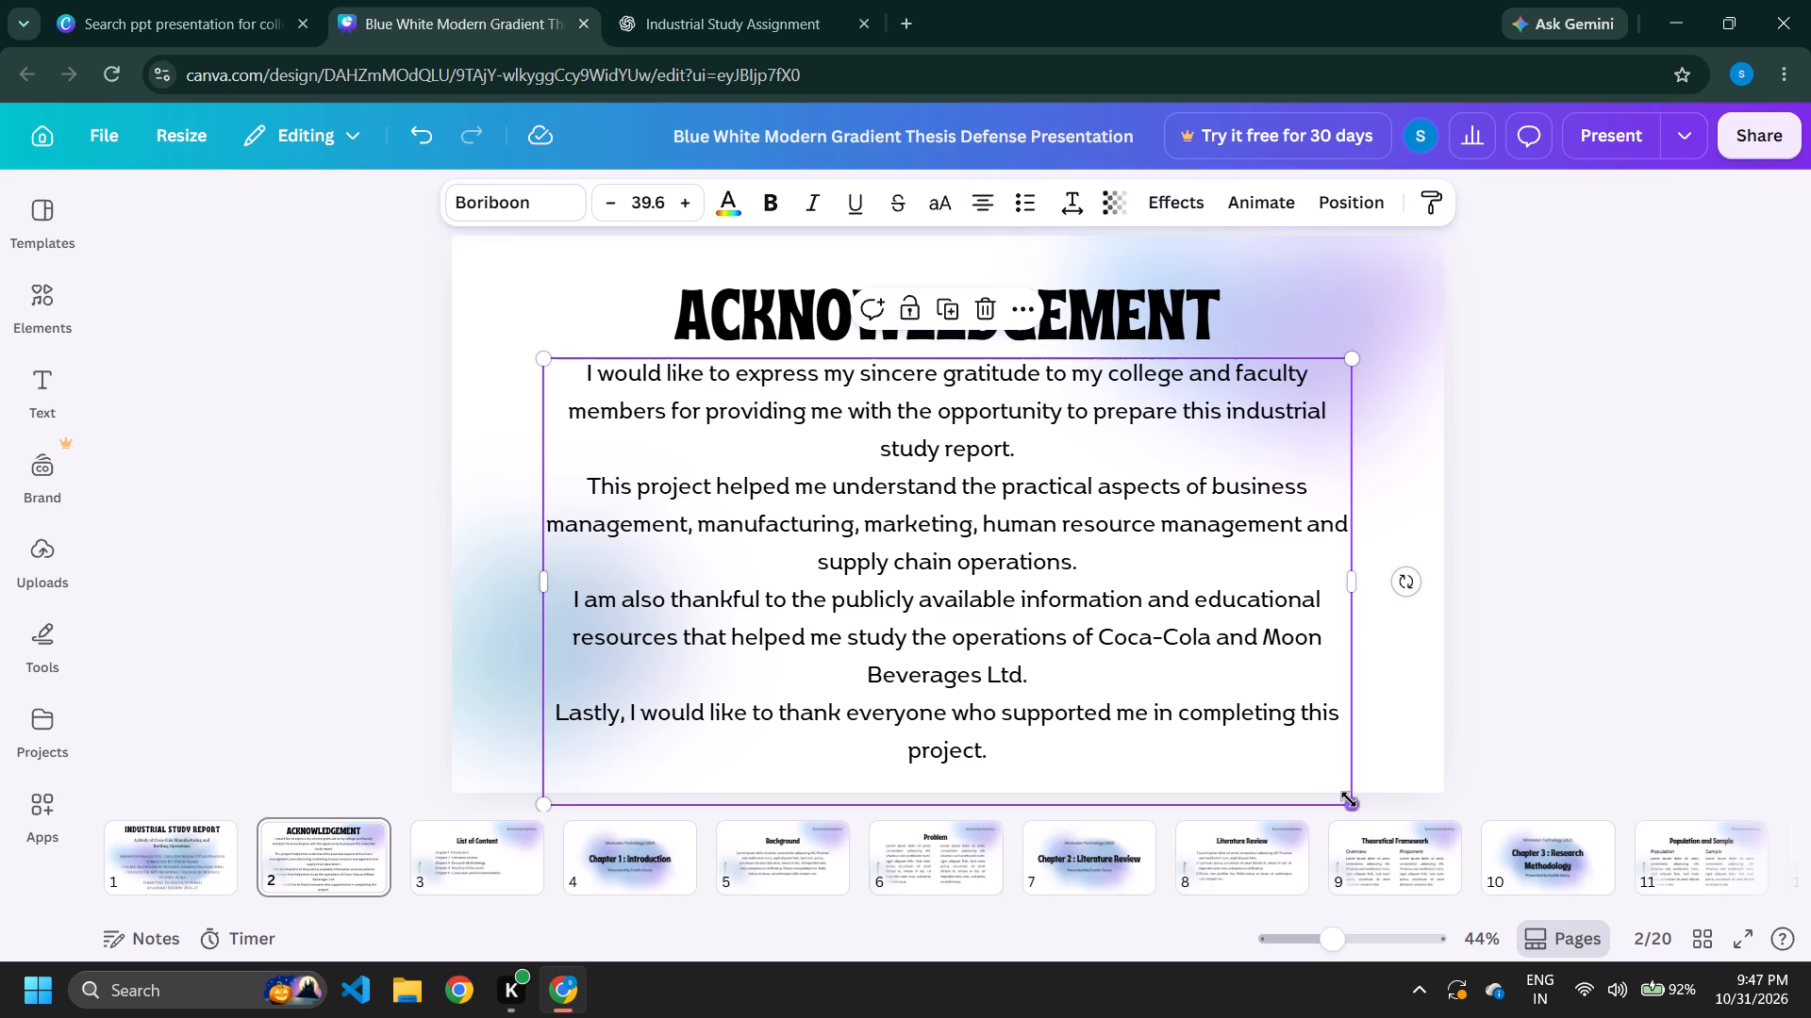
Reduce the acknowledgement text to a font size of about 34.5 and centre its box beneath the heading.
left_click_drag(1349, 805, 1258, 724)
left_click_drag(994, 572, 1038, 599)
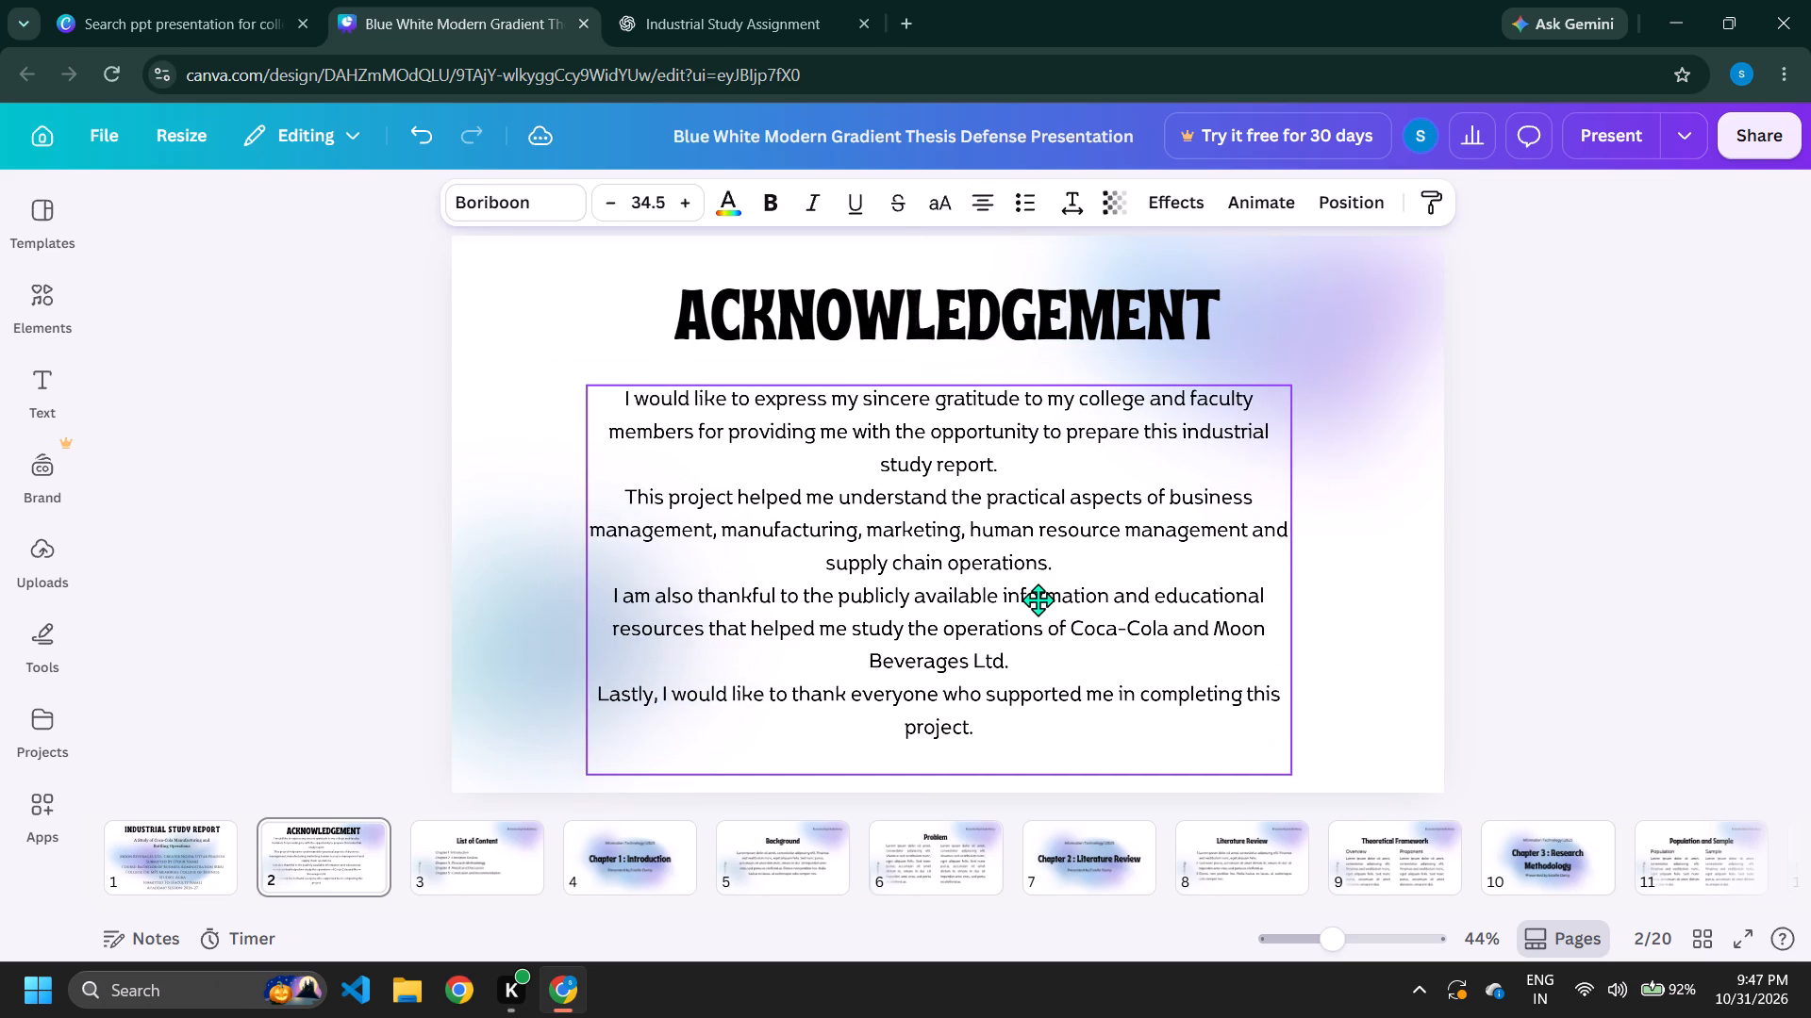
left_click_drag(1038, 599, 1019, 598)
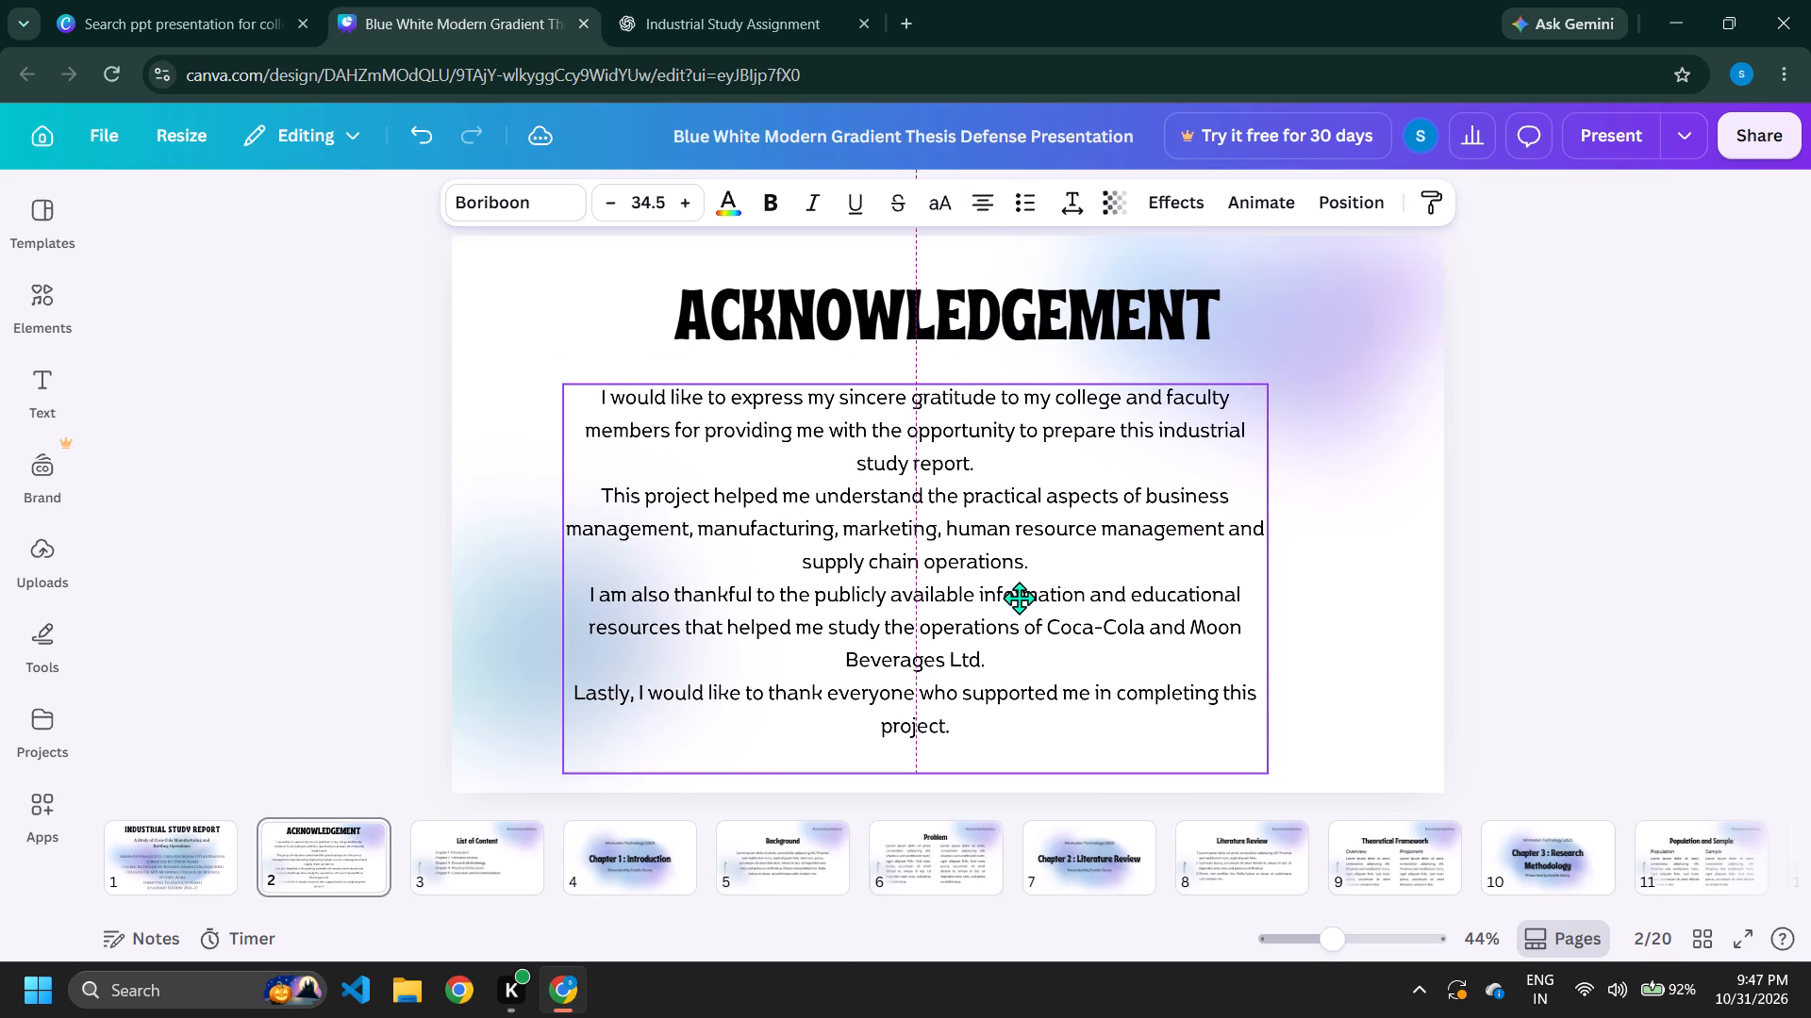
left_click_drag(1019, 598, 1050, 598)
Try the Cinzel font on the acknowledgement text and settle on Playfair Display.
left_click(519, 200)
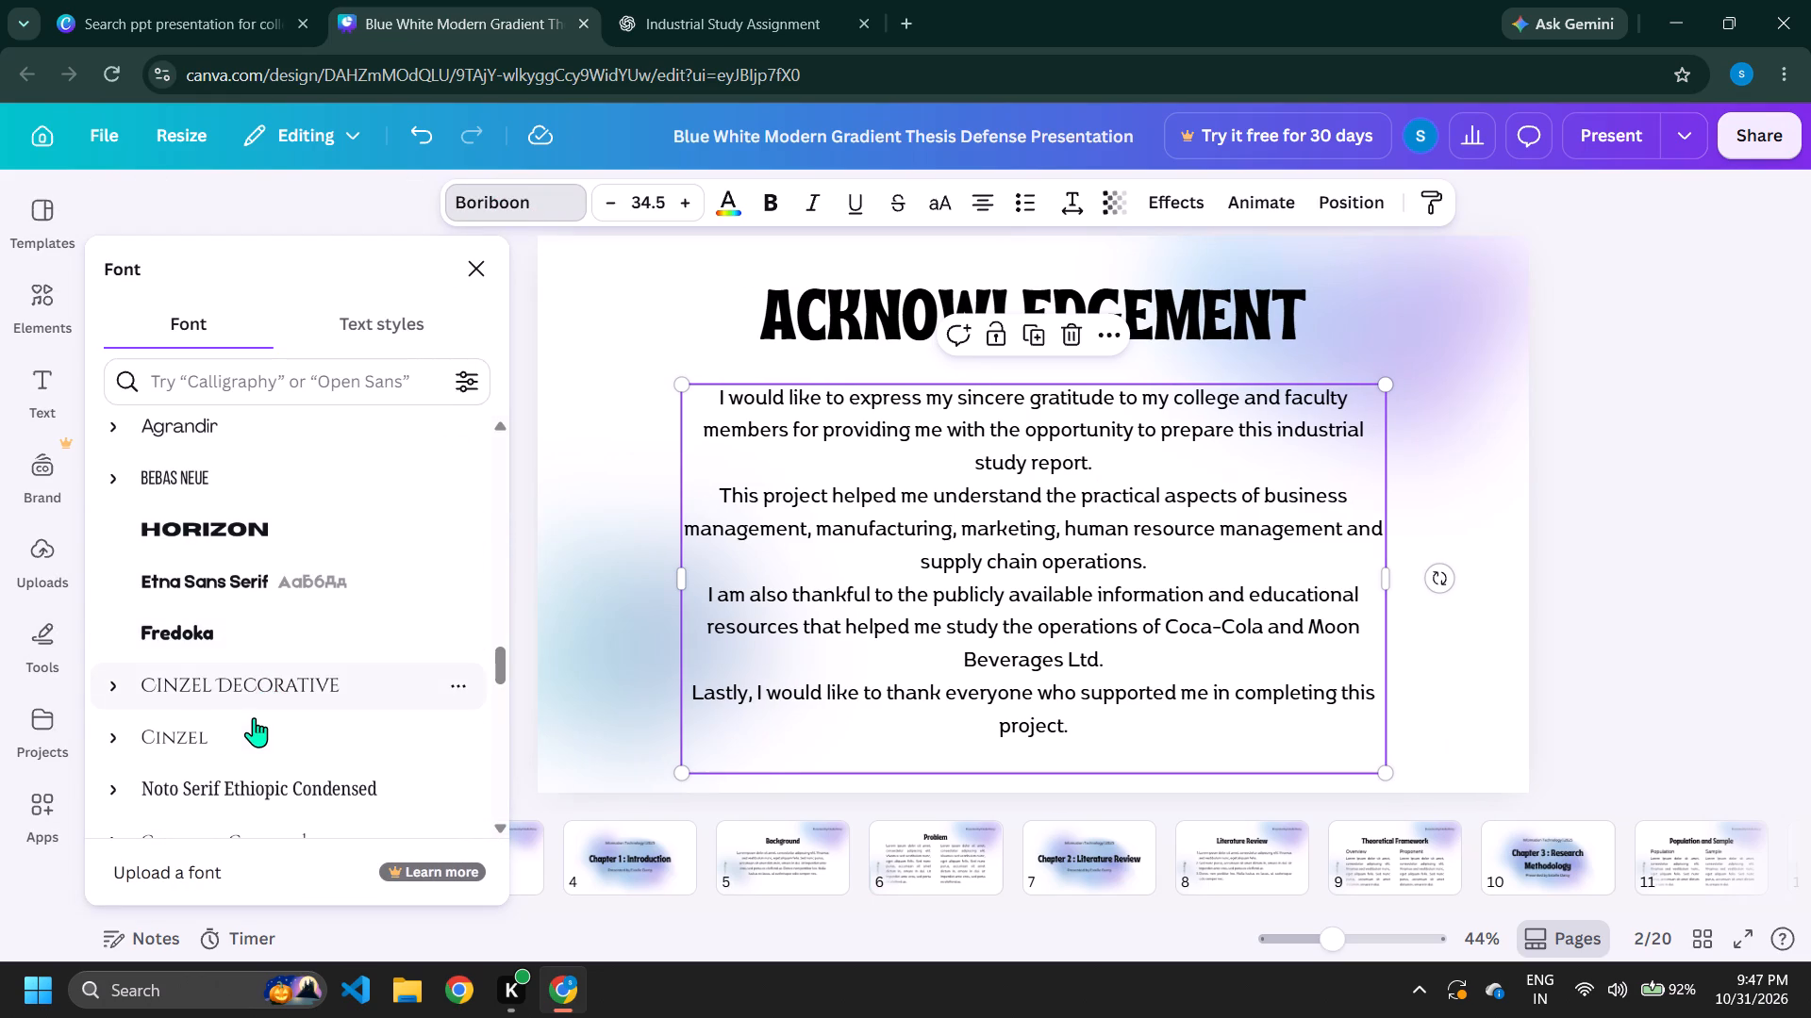
left_click(252, 729)
scroll(259, 714, "down", 2)
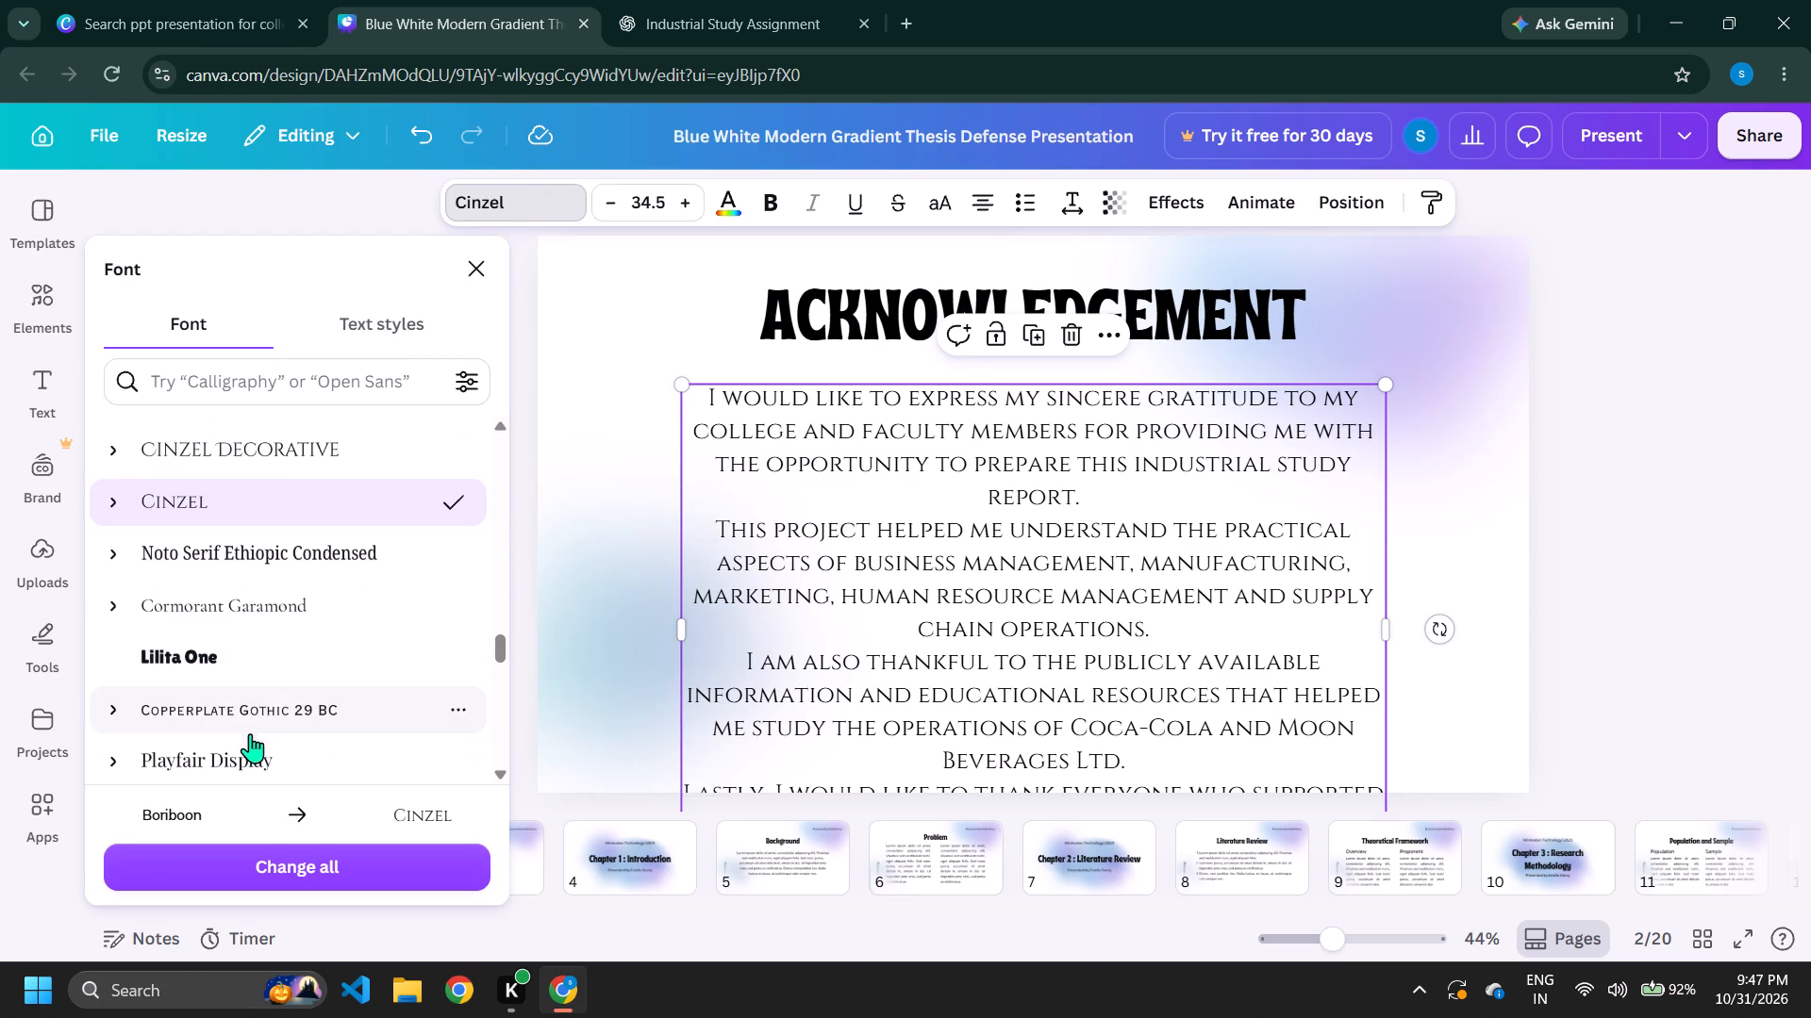
left_click(245, 757)
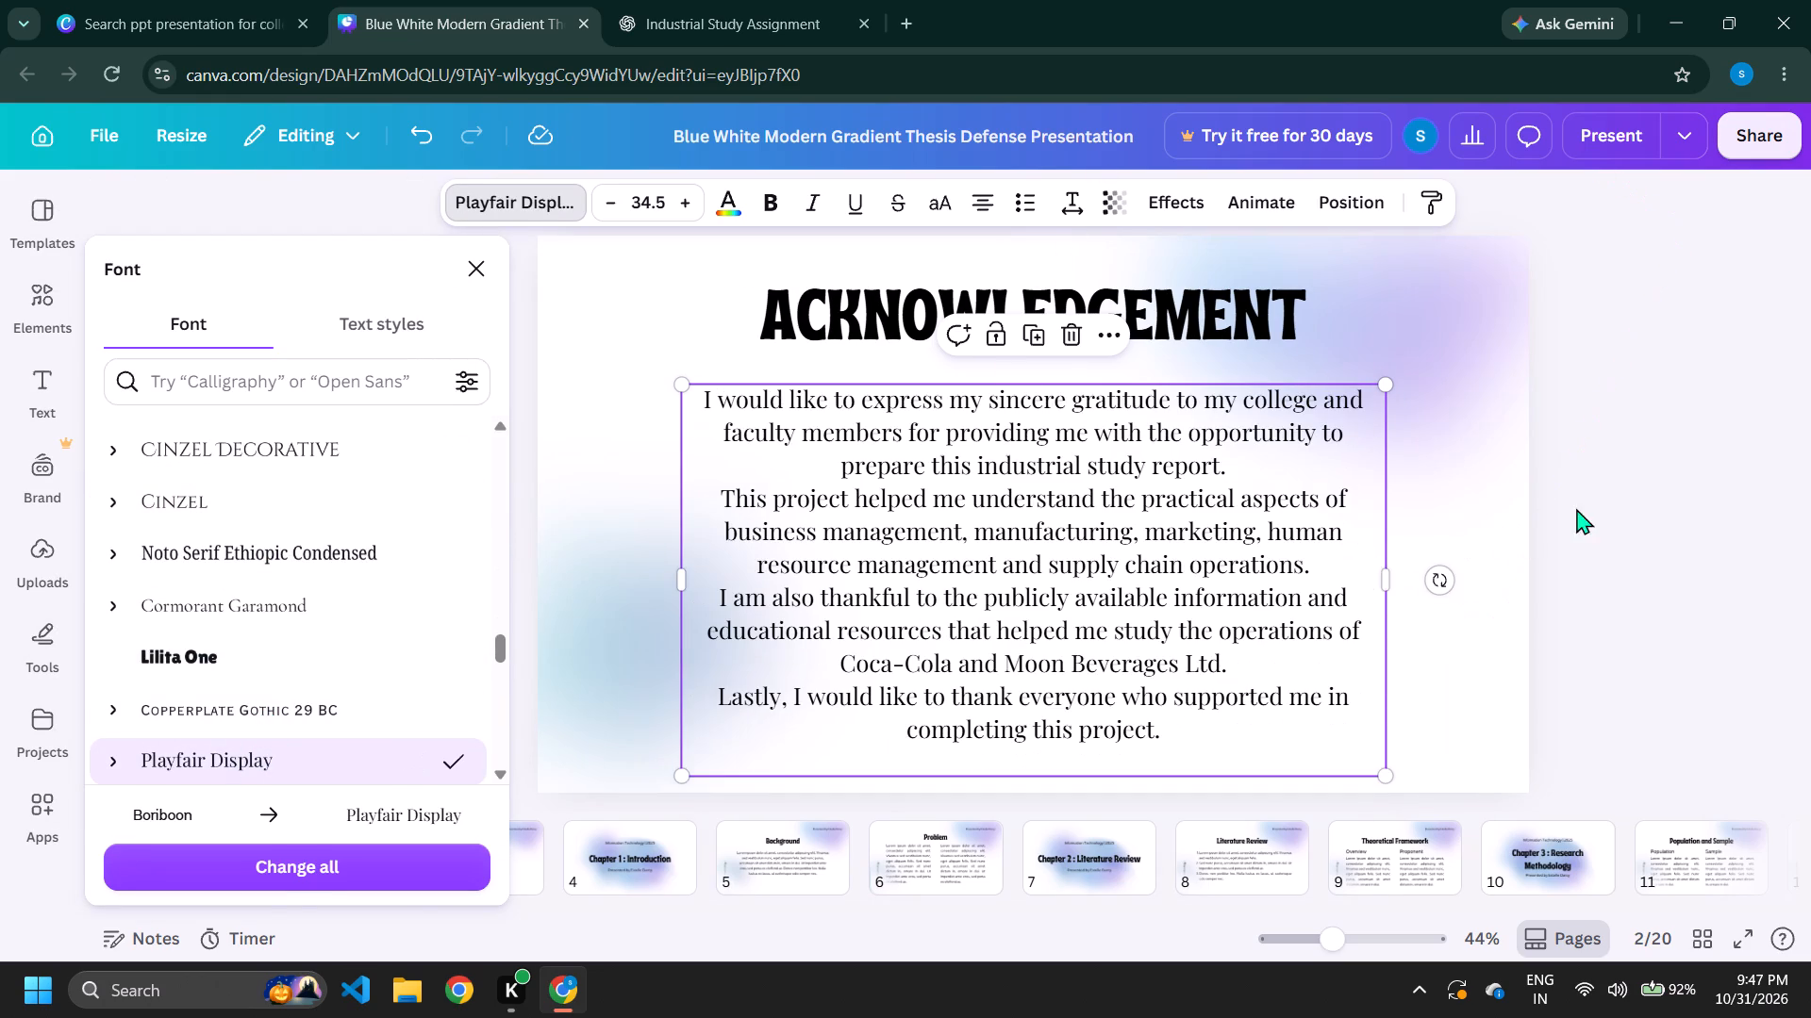
left_click(1616, 503)
left_click(1590, 505)
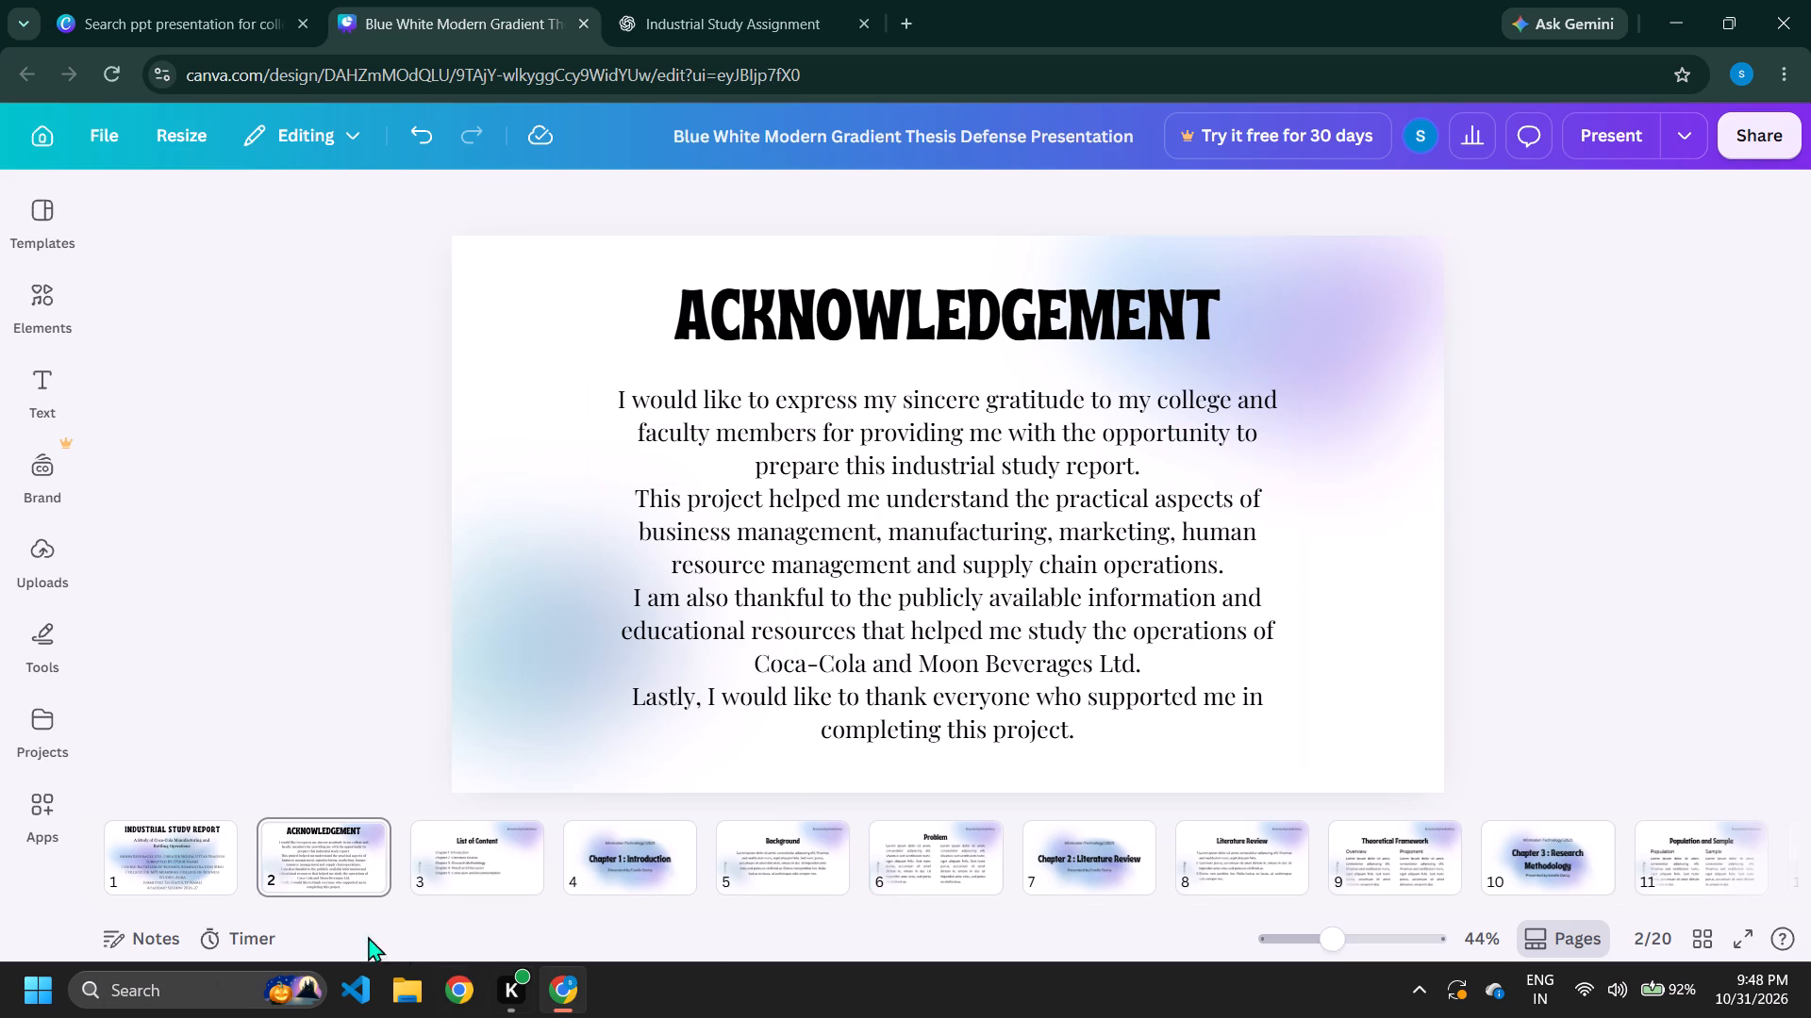
Review slides 1 to 7 to compare the finished slides with the template layouts still to fill.
left_click(214, 833)
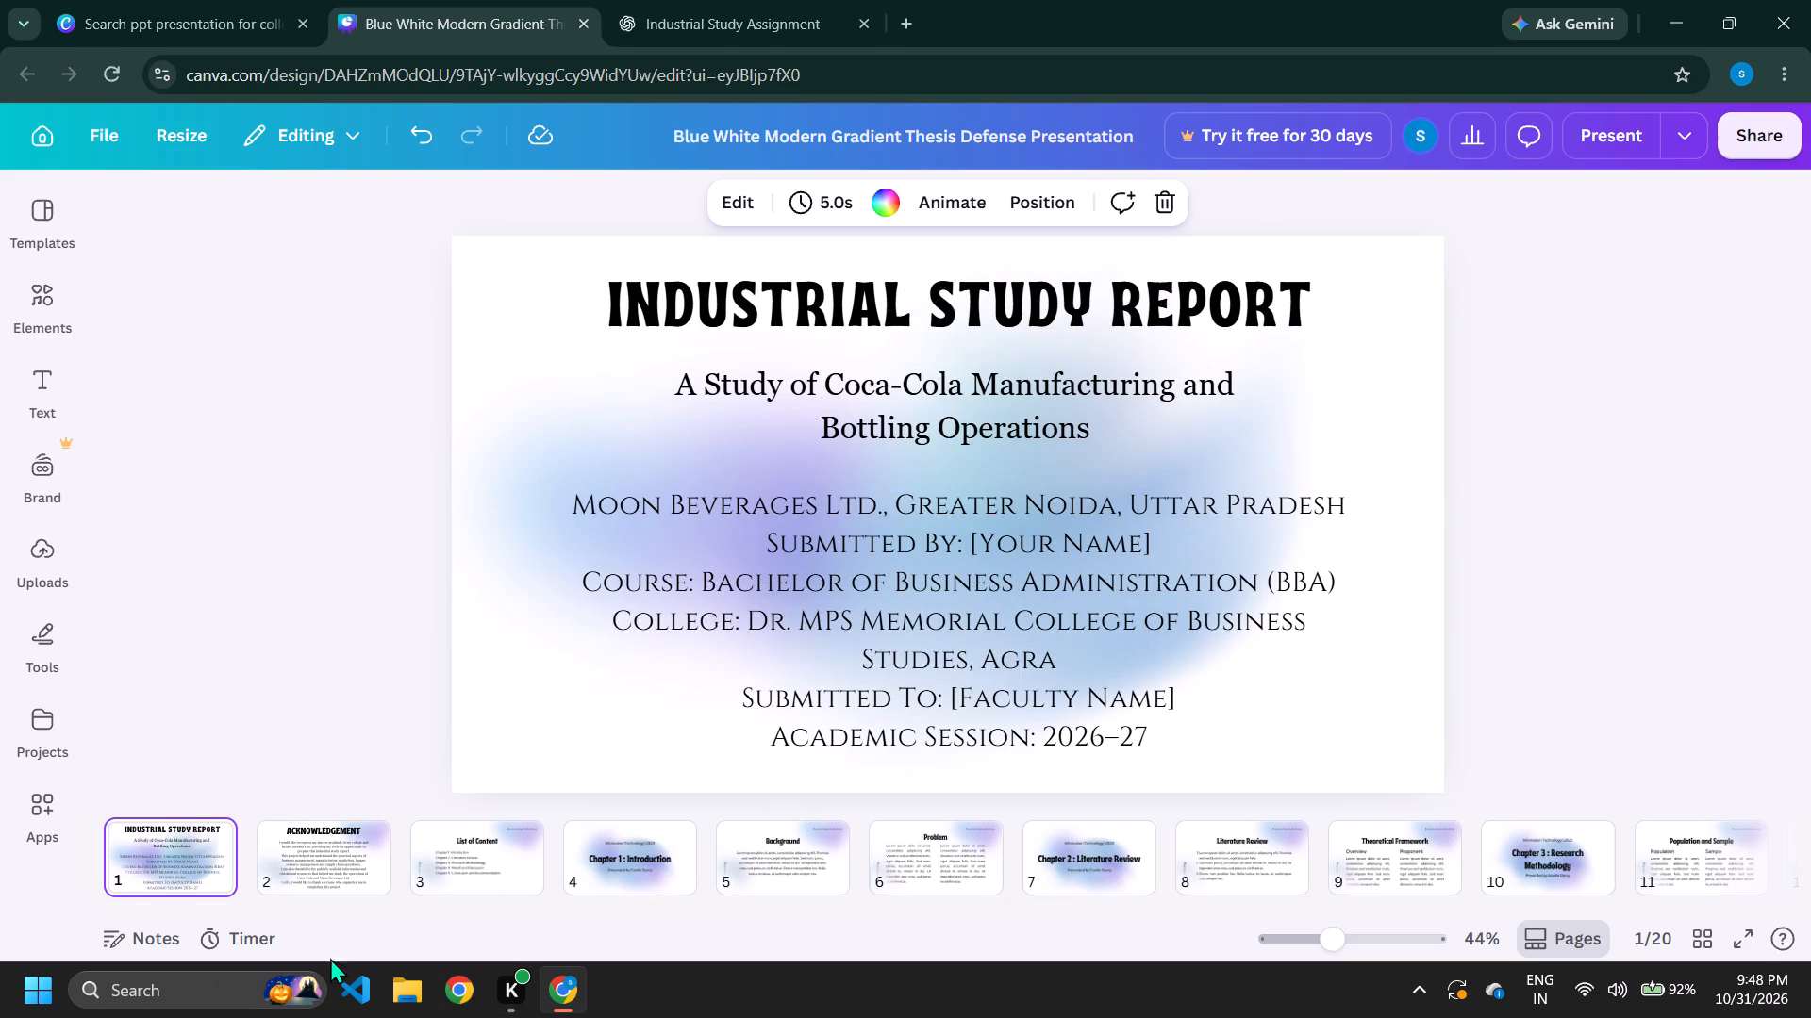
left_click(352, 817)
left_click(456, 868)
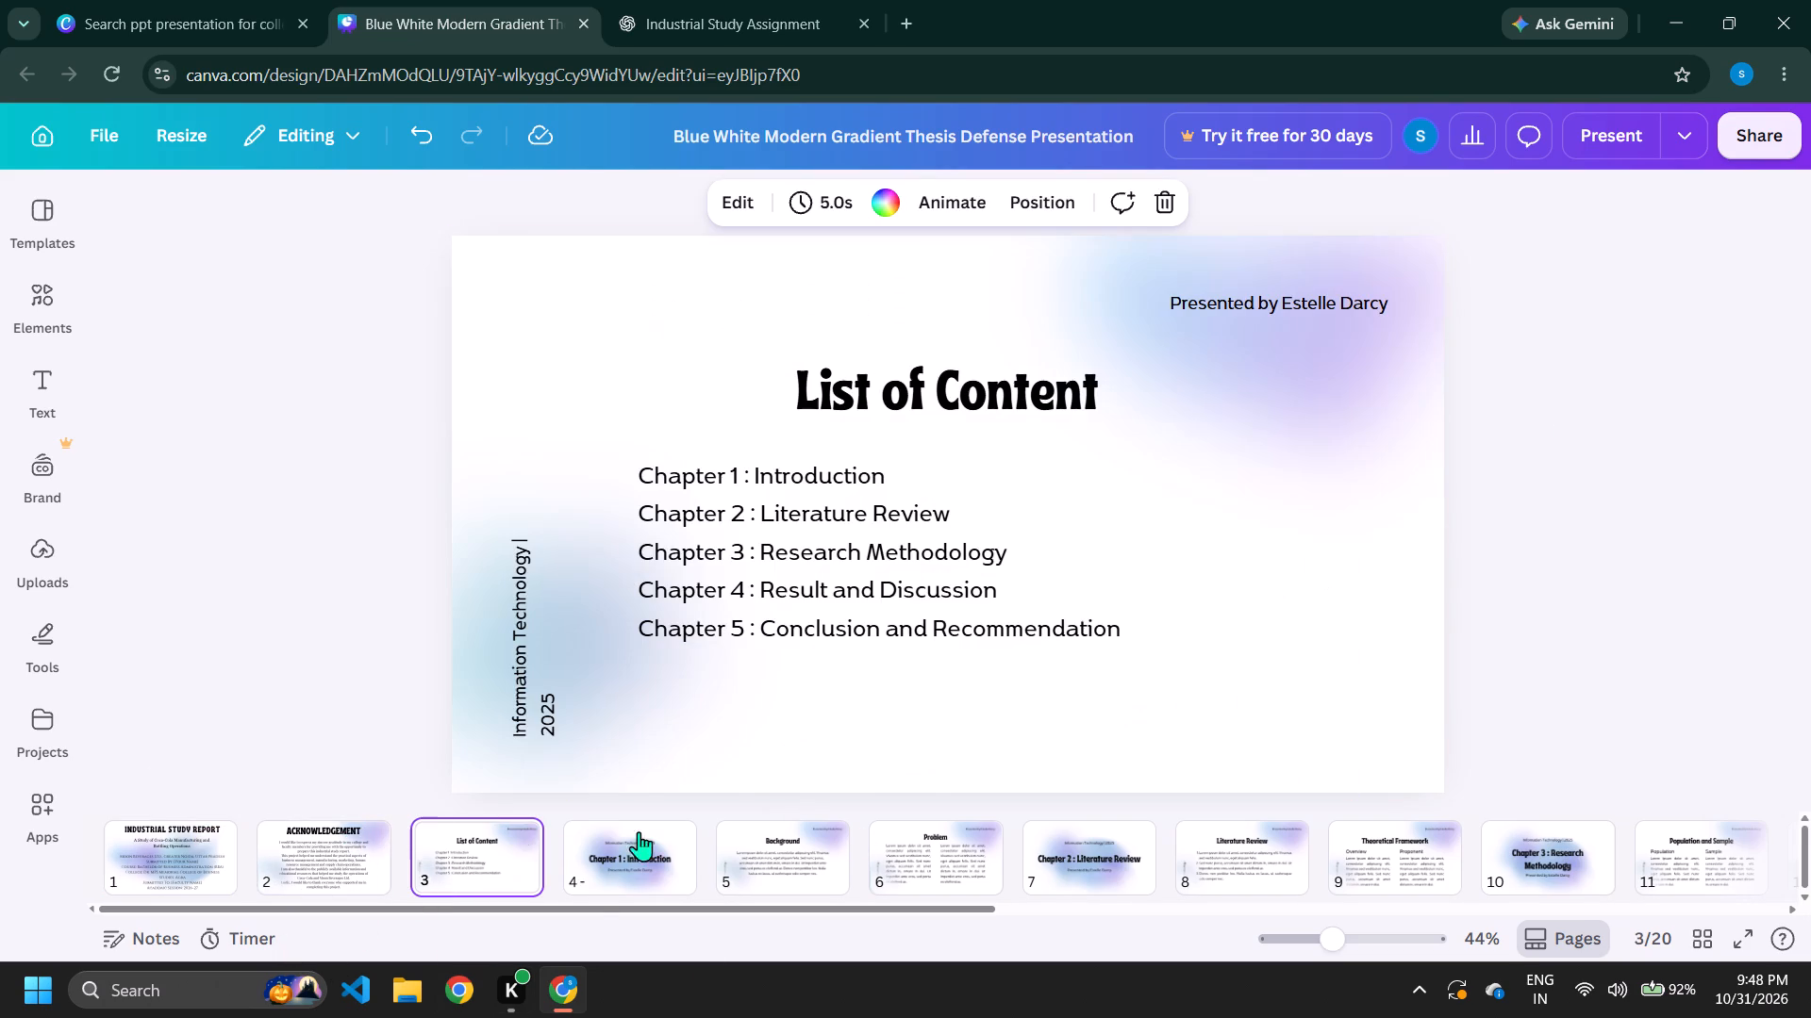
left_click(601, 880)
left_click(769, 835)
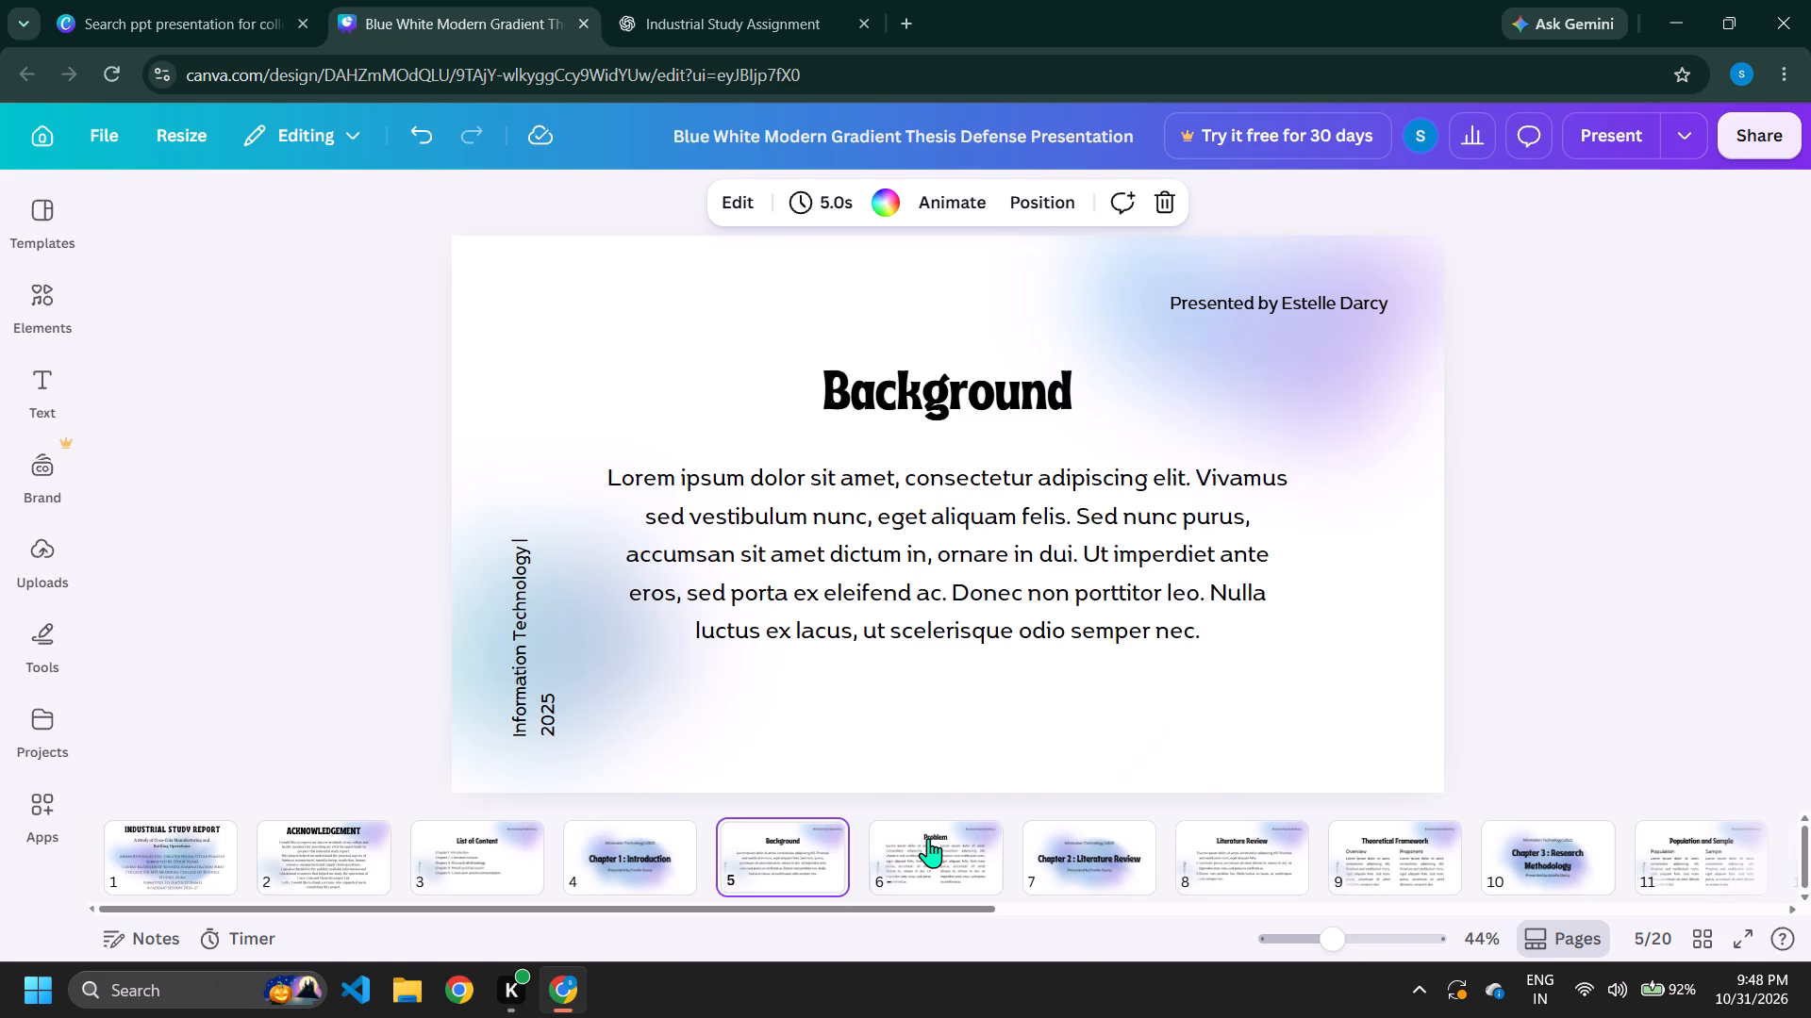
left_click(928, 838)
left_click(1059, 832)
Replace the "List of Content" heading on slide 3 with the "INTRODUCTION" heading copied from the ChatGPT report.
left_click(494, 868)
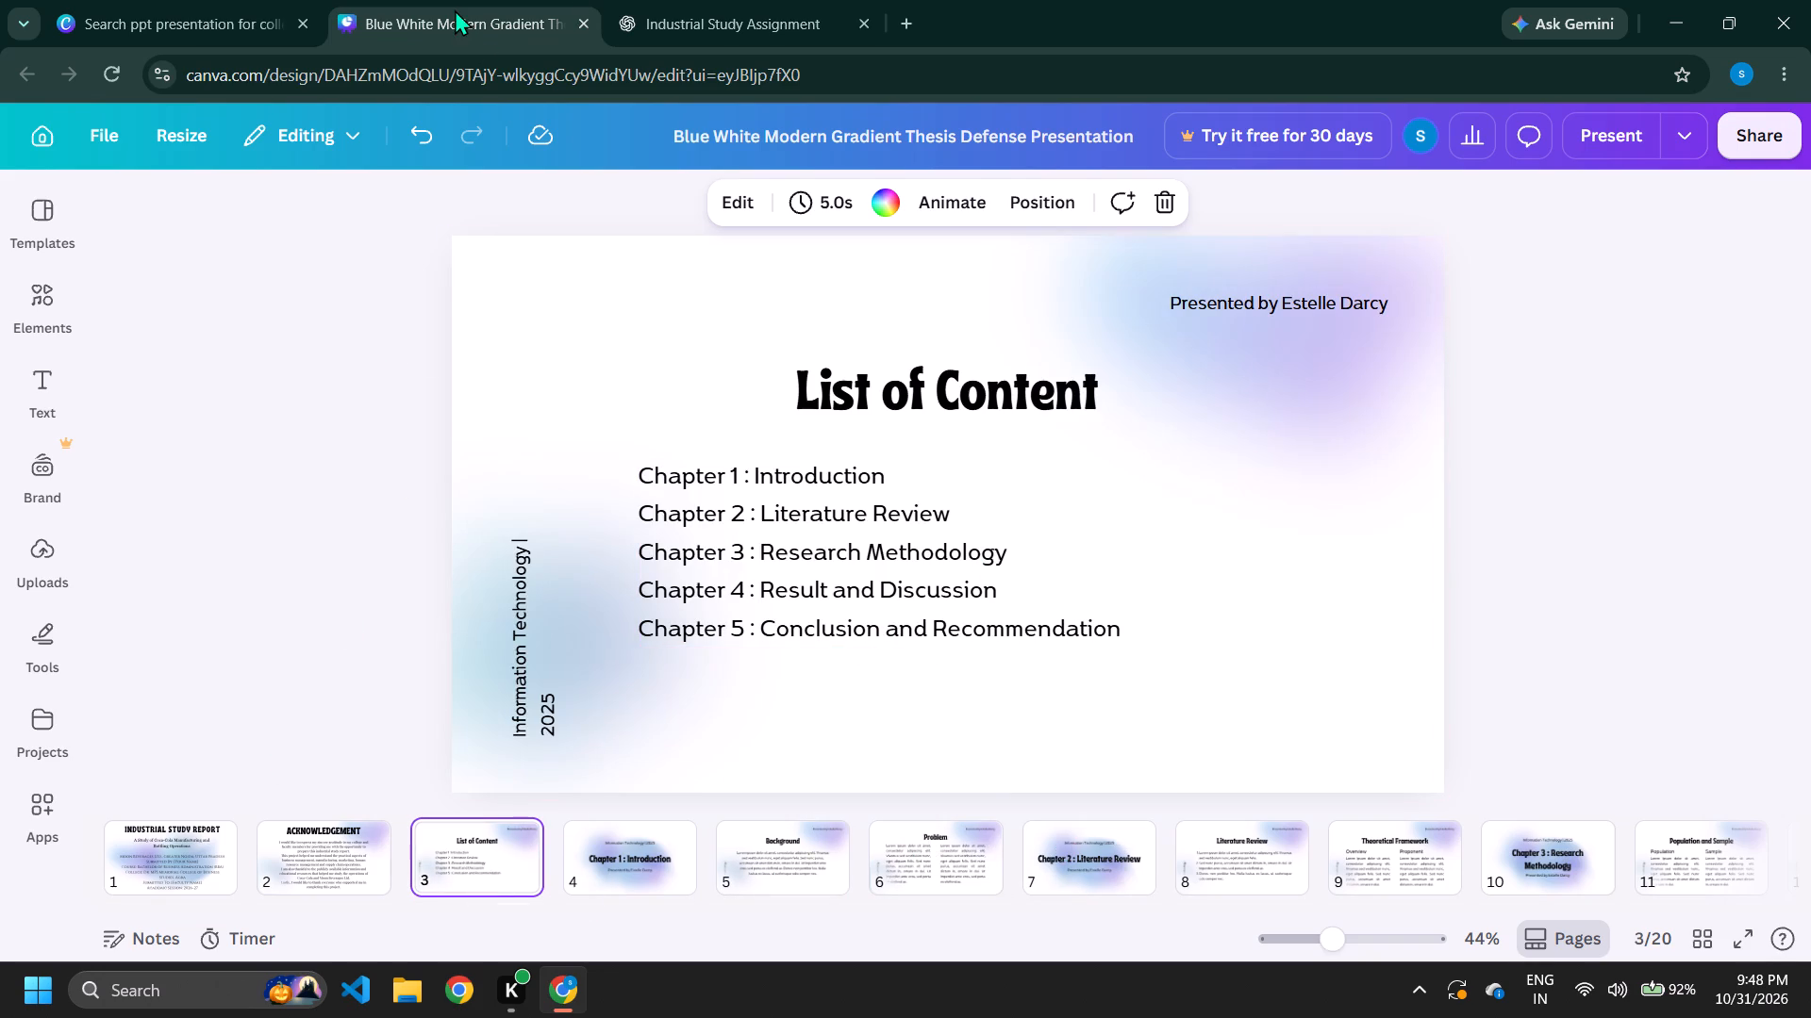
left_click(699, 20)
scroll(735, 475, "down", 2)
left_click(628, 501)
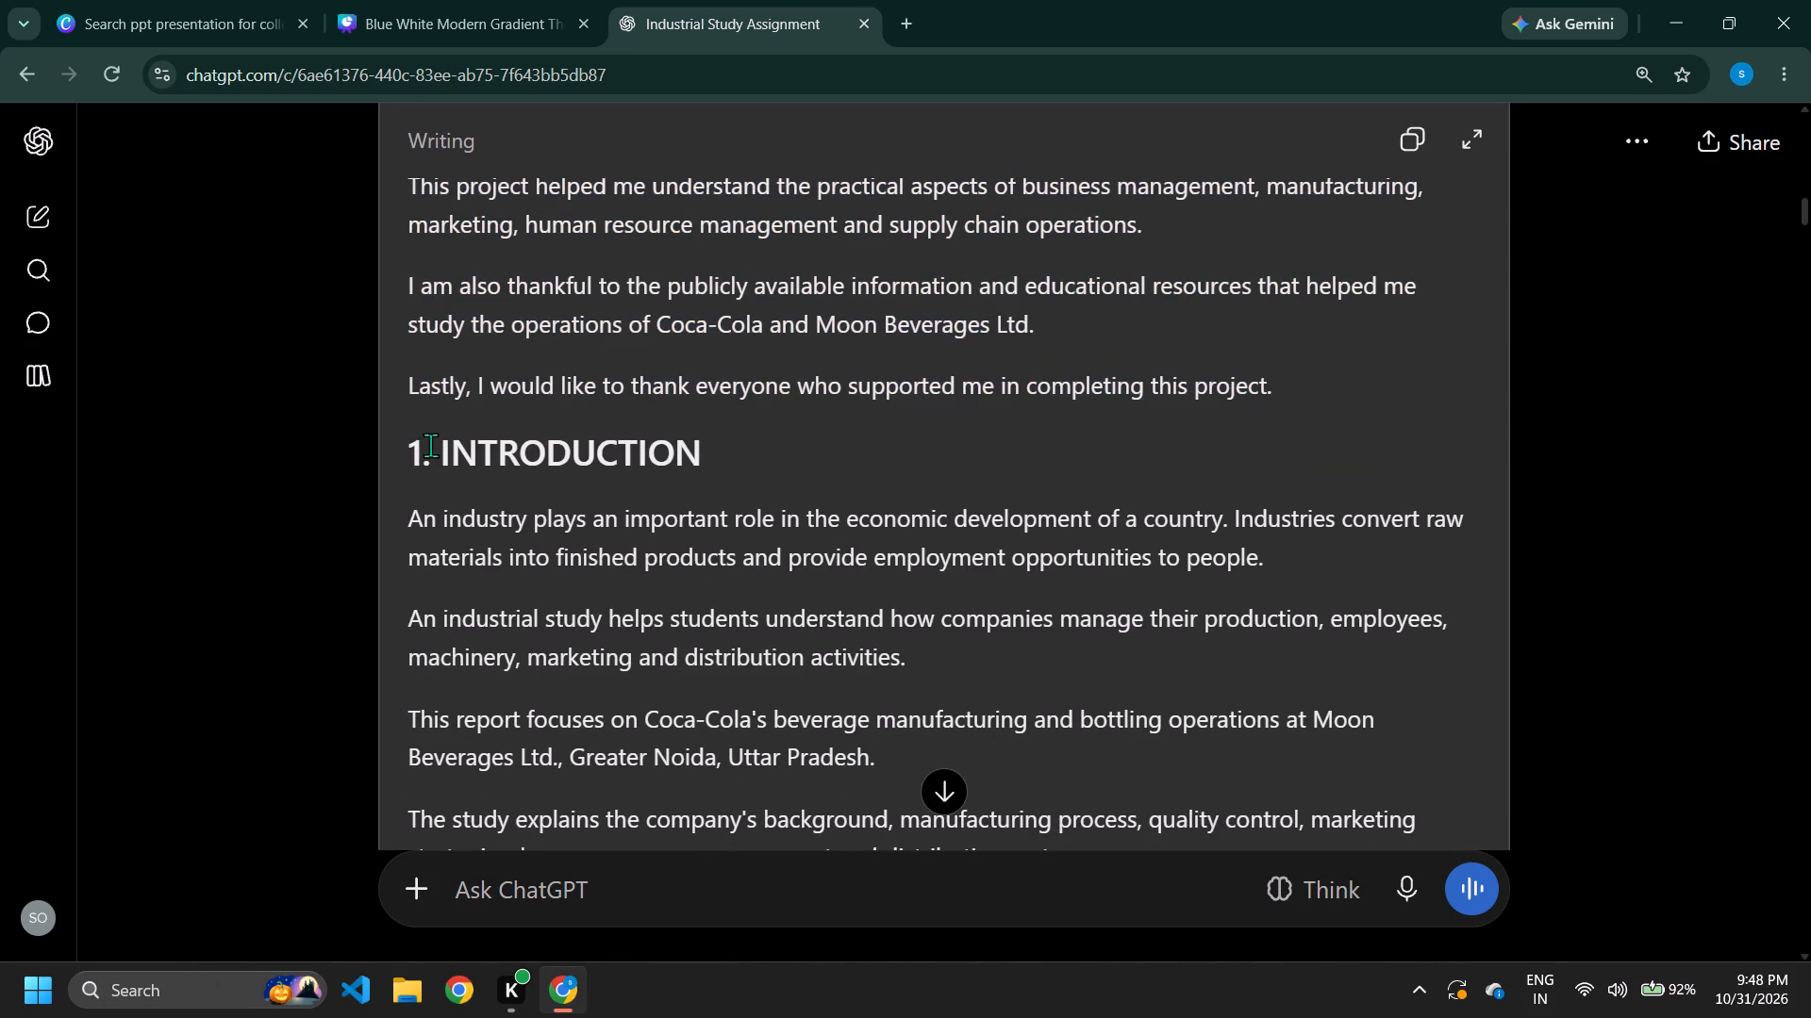
left_click_drag(445, 459, 707, 444)
key("ctrl+c")
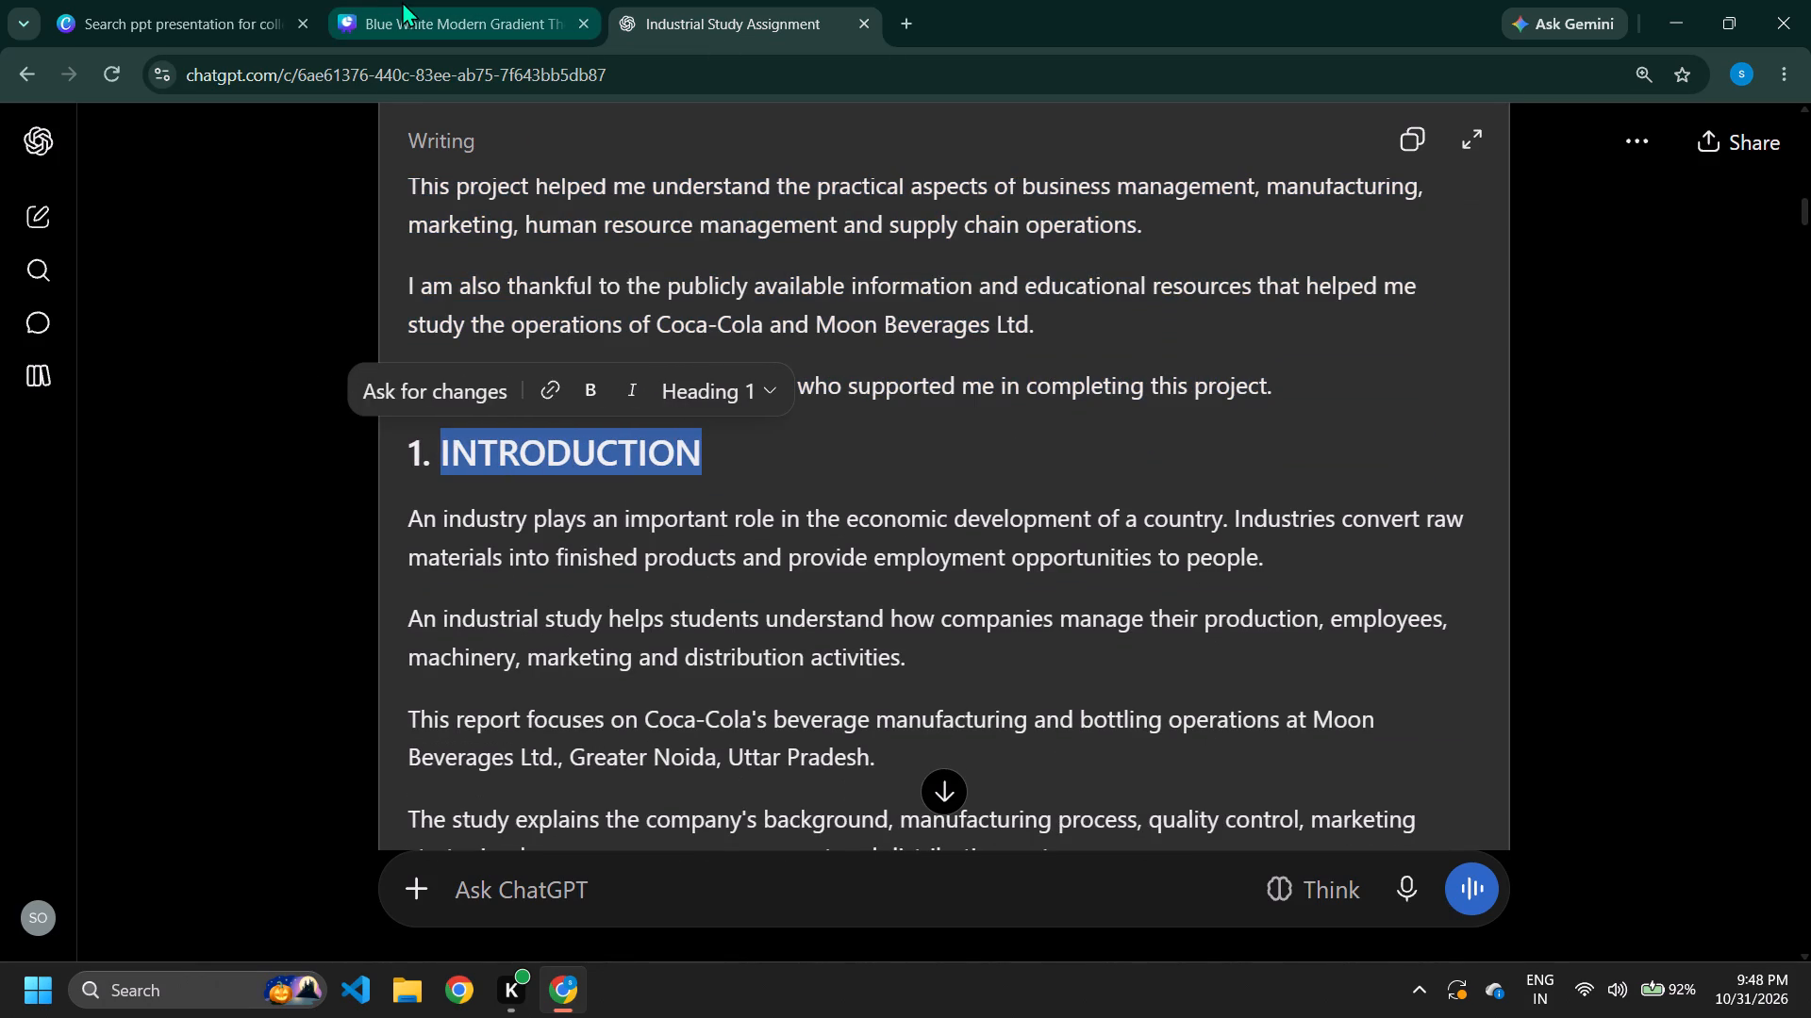
left_click(409, 1)
left_click(1010, 389)
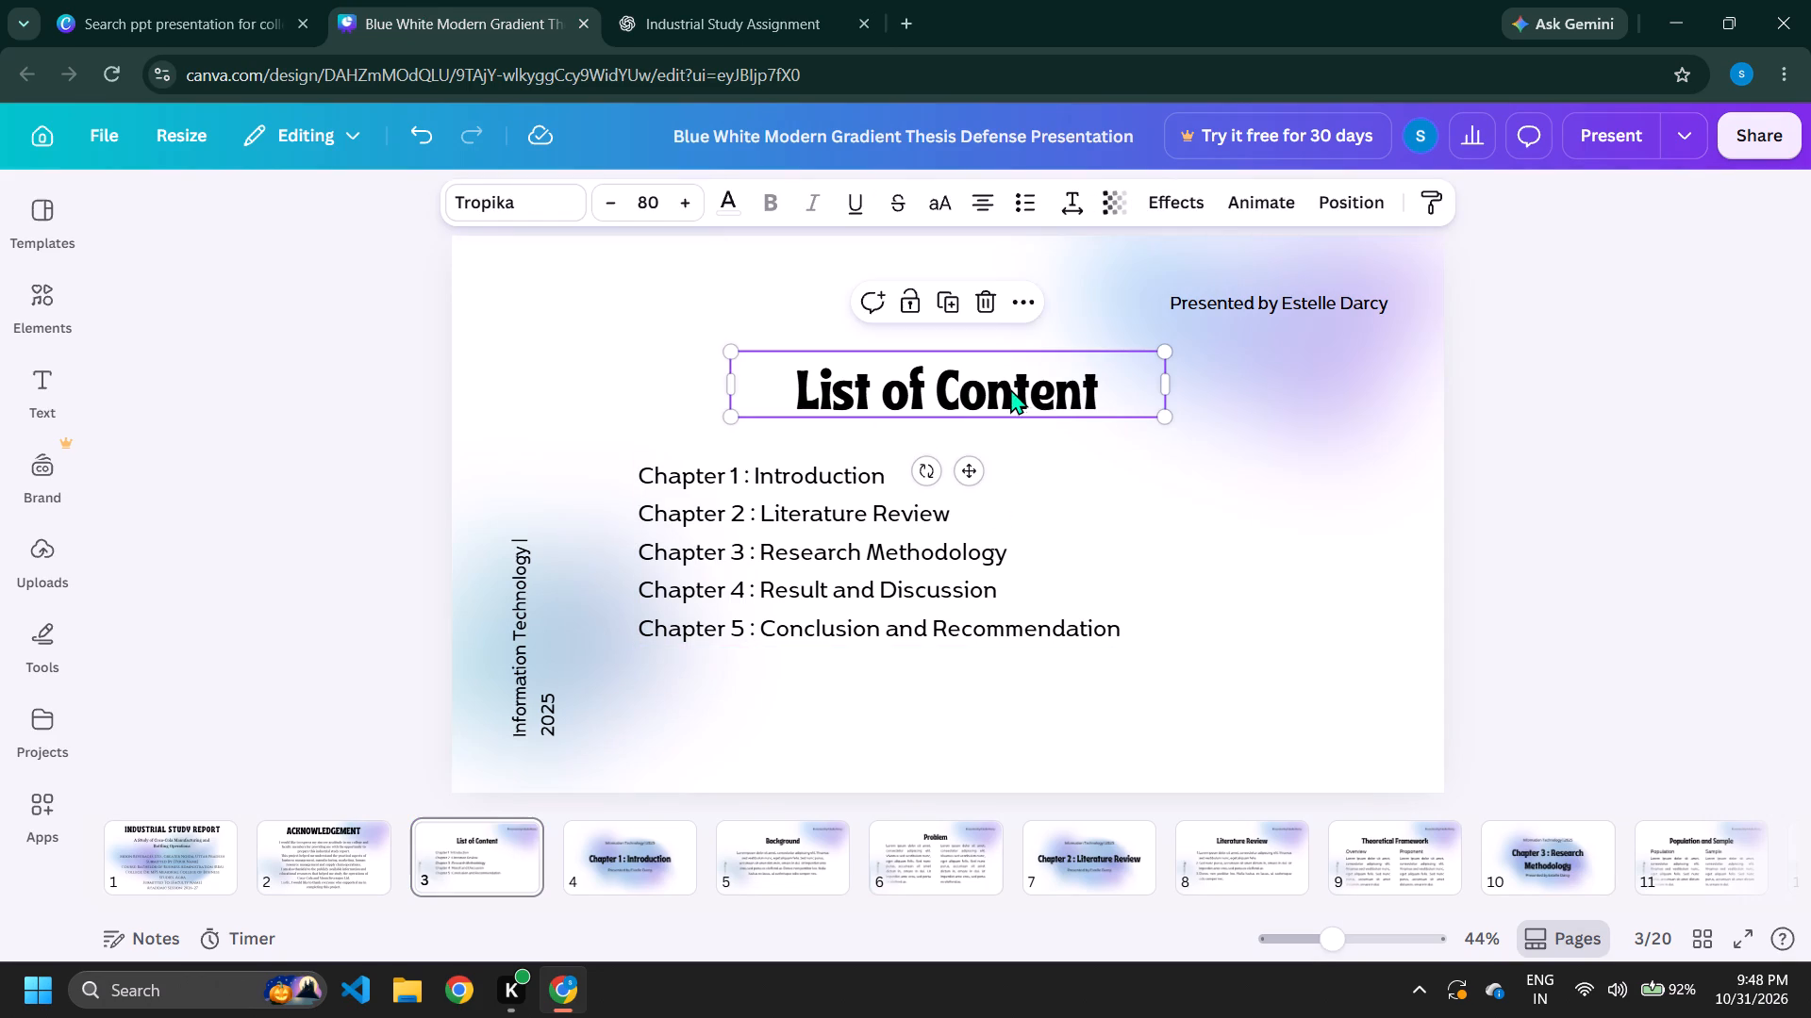
left_click(1057, 386)
key("ctrl+v")
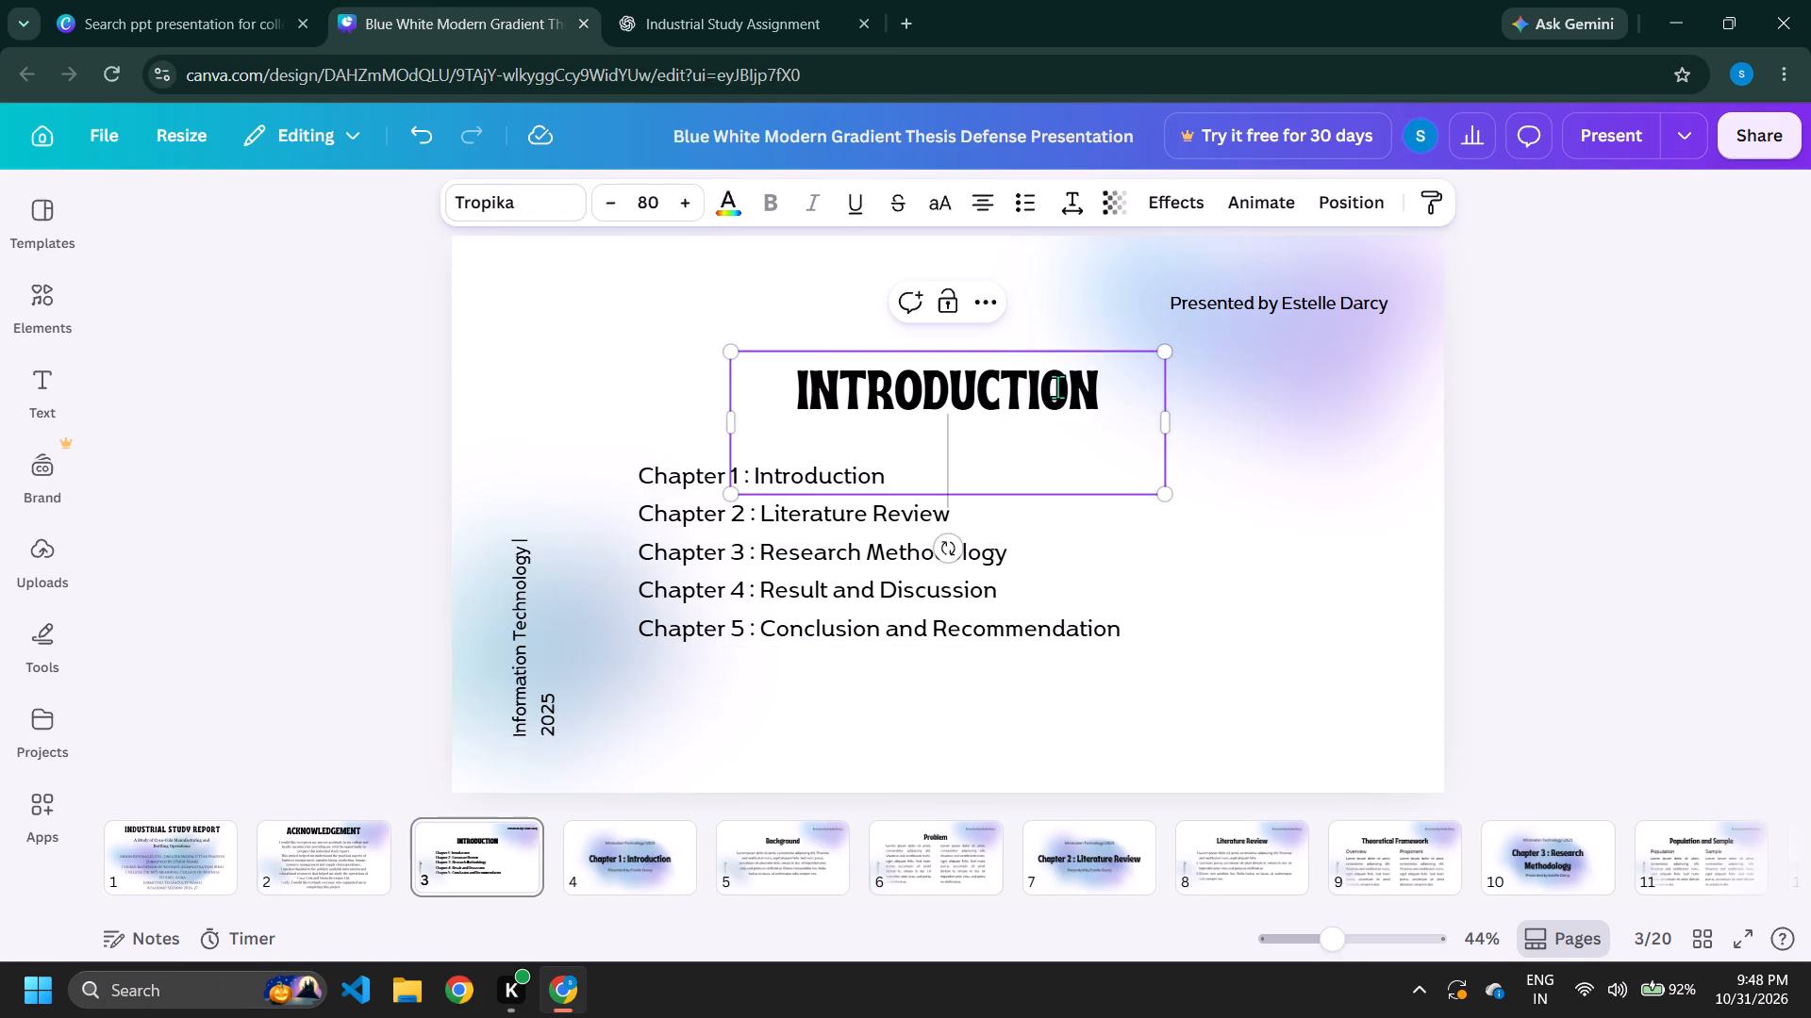
Remove the empty line below the "INTRODUCTION" heading text on slide 3.
left_click(1070, 492)
key("BackSpace")
Delete the "Presented by" line and the vertical "Information Technology | 2025" text from slide 3.
left_click(1276, 303)
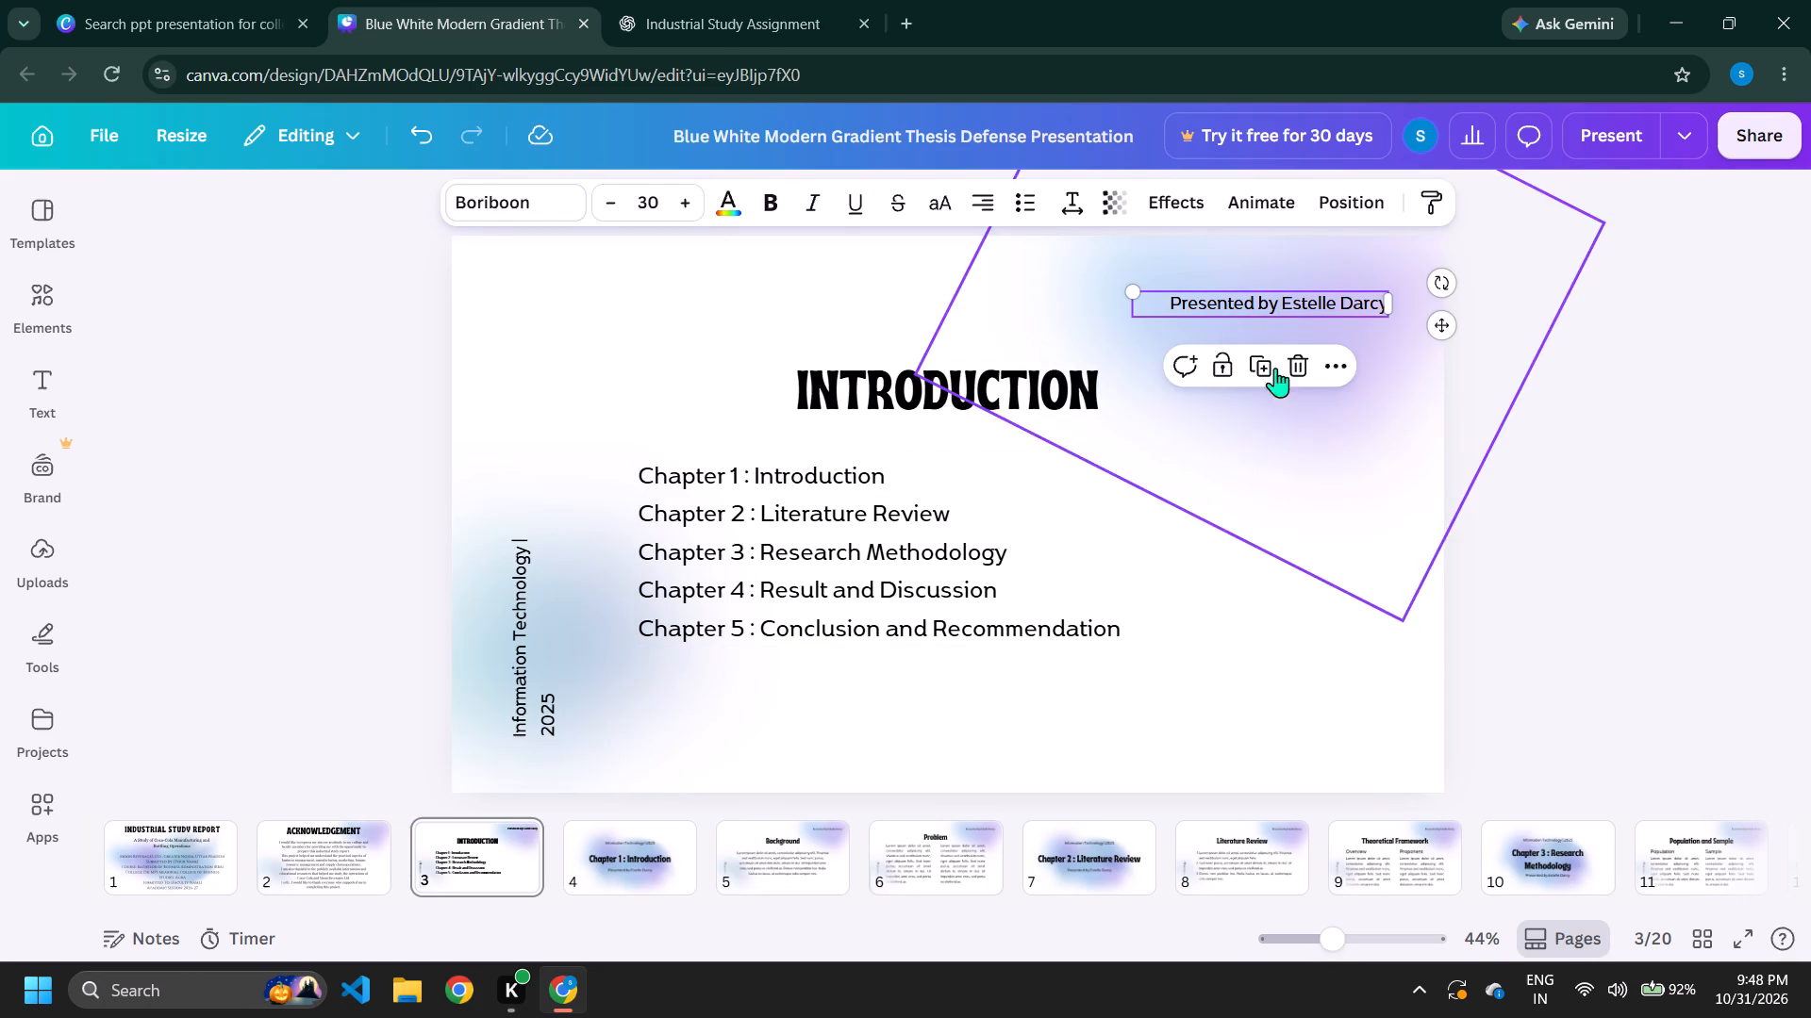
left_click(1309, 375)
left_click(536, 651)
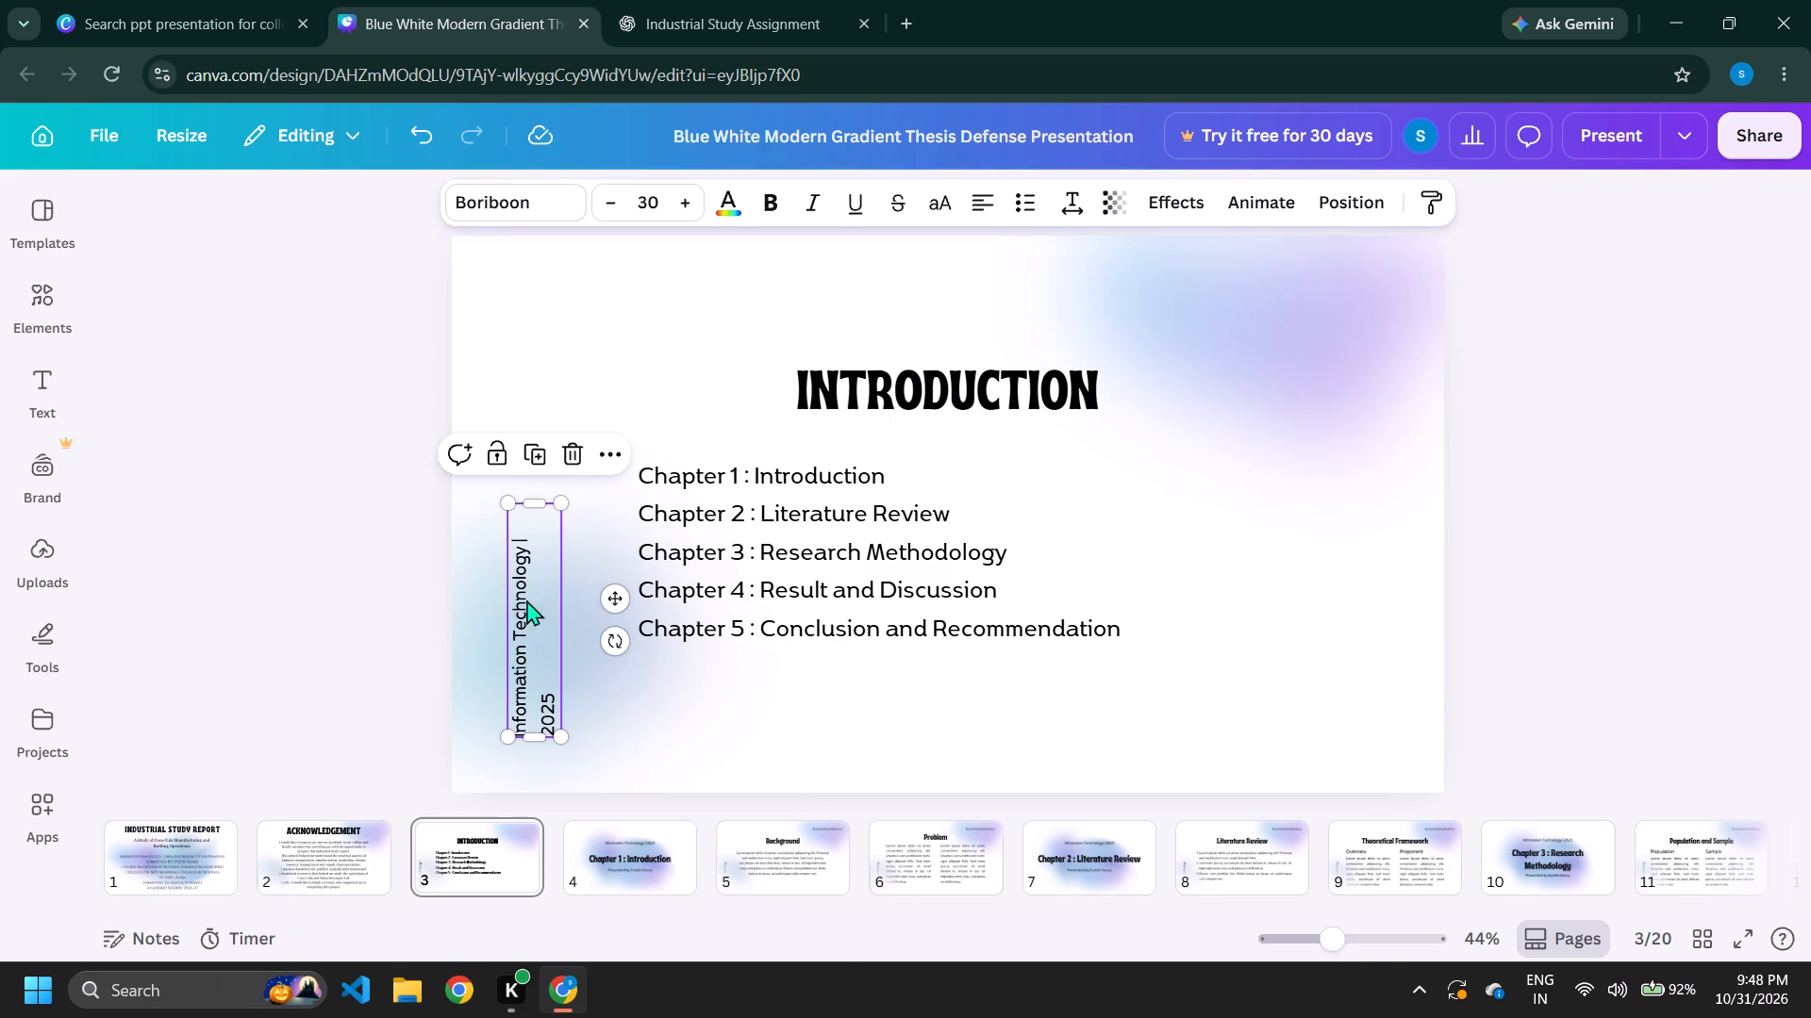
left_click(561, 458)
Replace the chapter list on slide 3 with the four introduction paragraphs copied from the ChatGPT report.
left_click(843, 576)
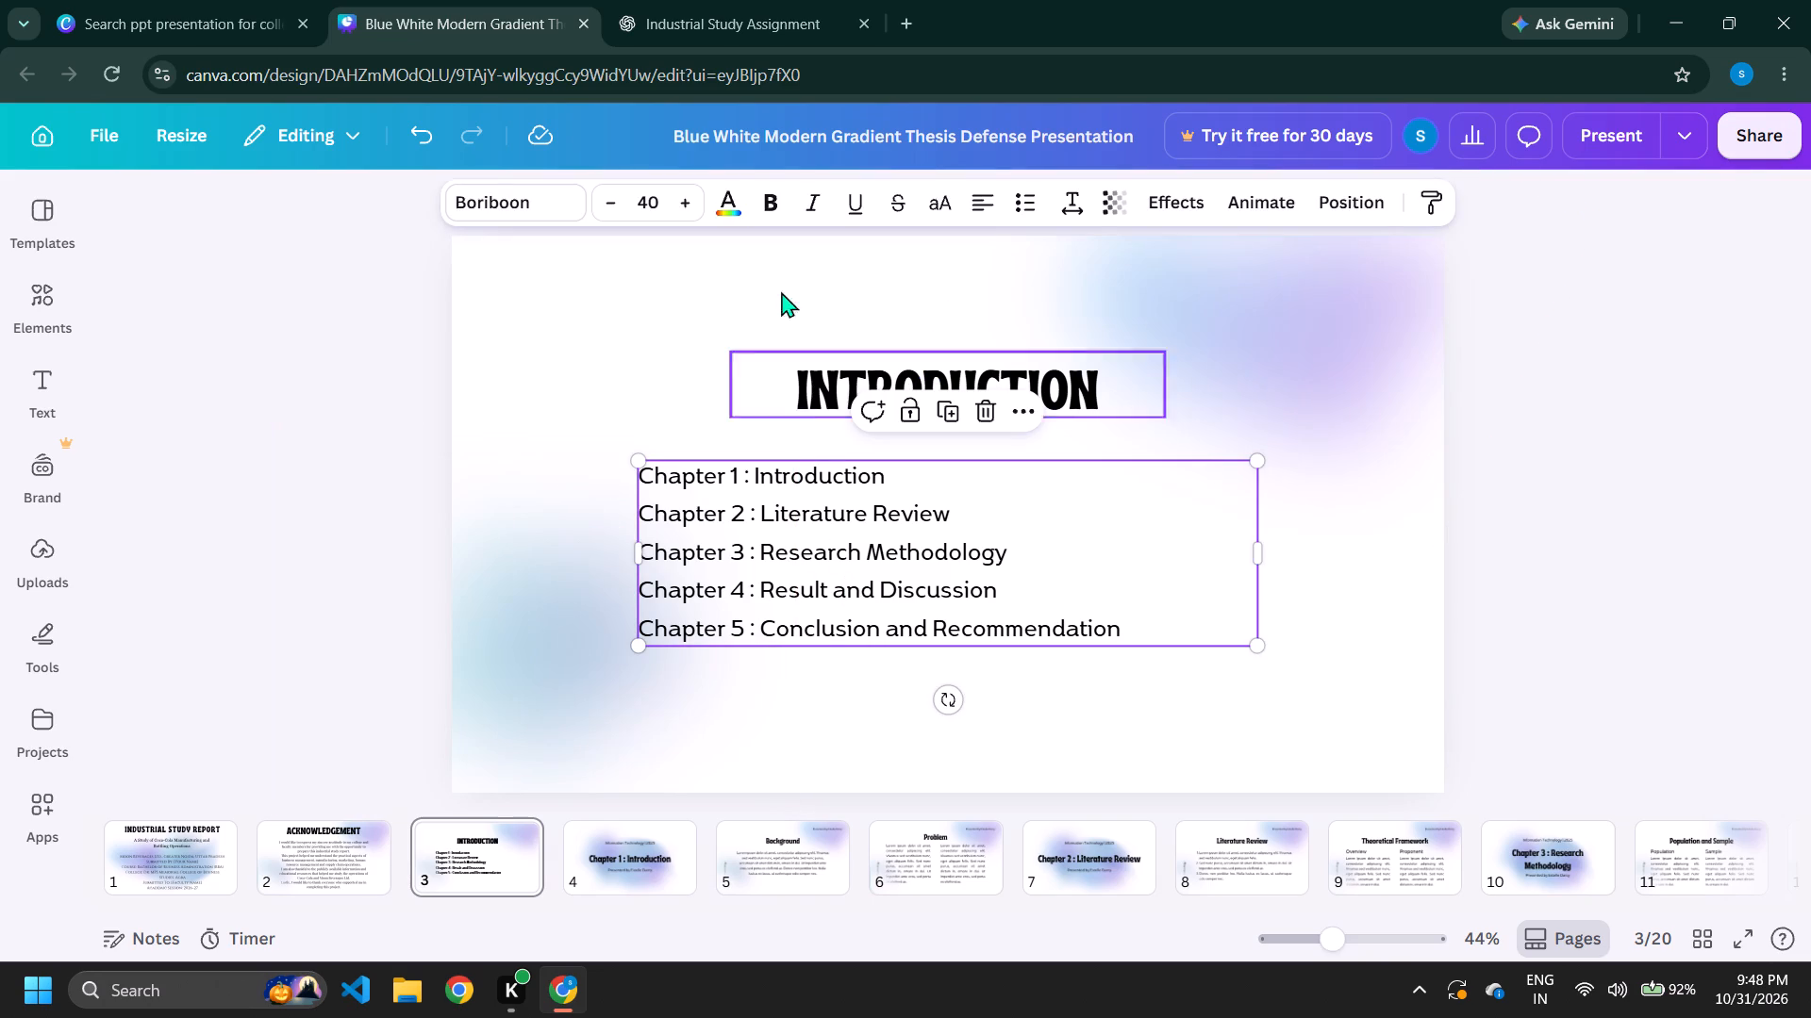
left_click(756, 1)
left_click(653, 566)
scroll(530, 534, "down", 1)
left_click_drag(411, 397, 495, 470)
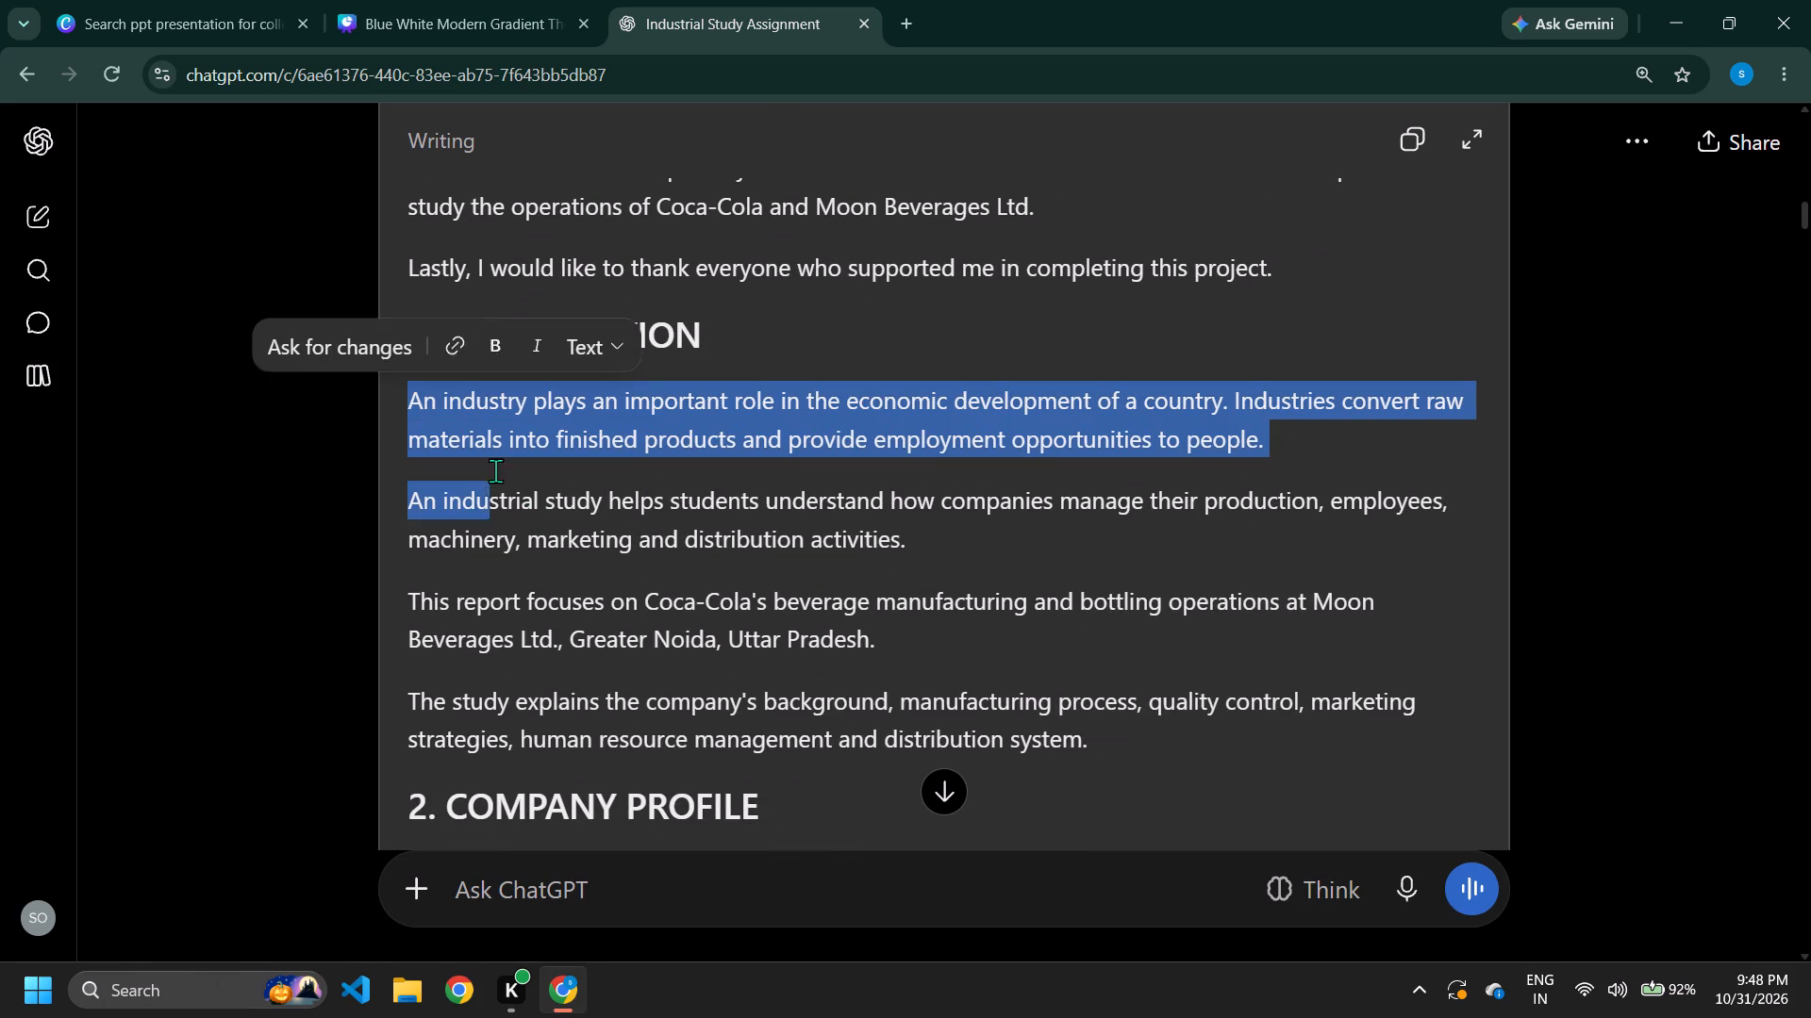
left_click_drag(495, 470, 1107, 747)
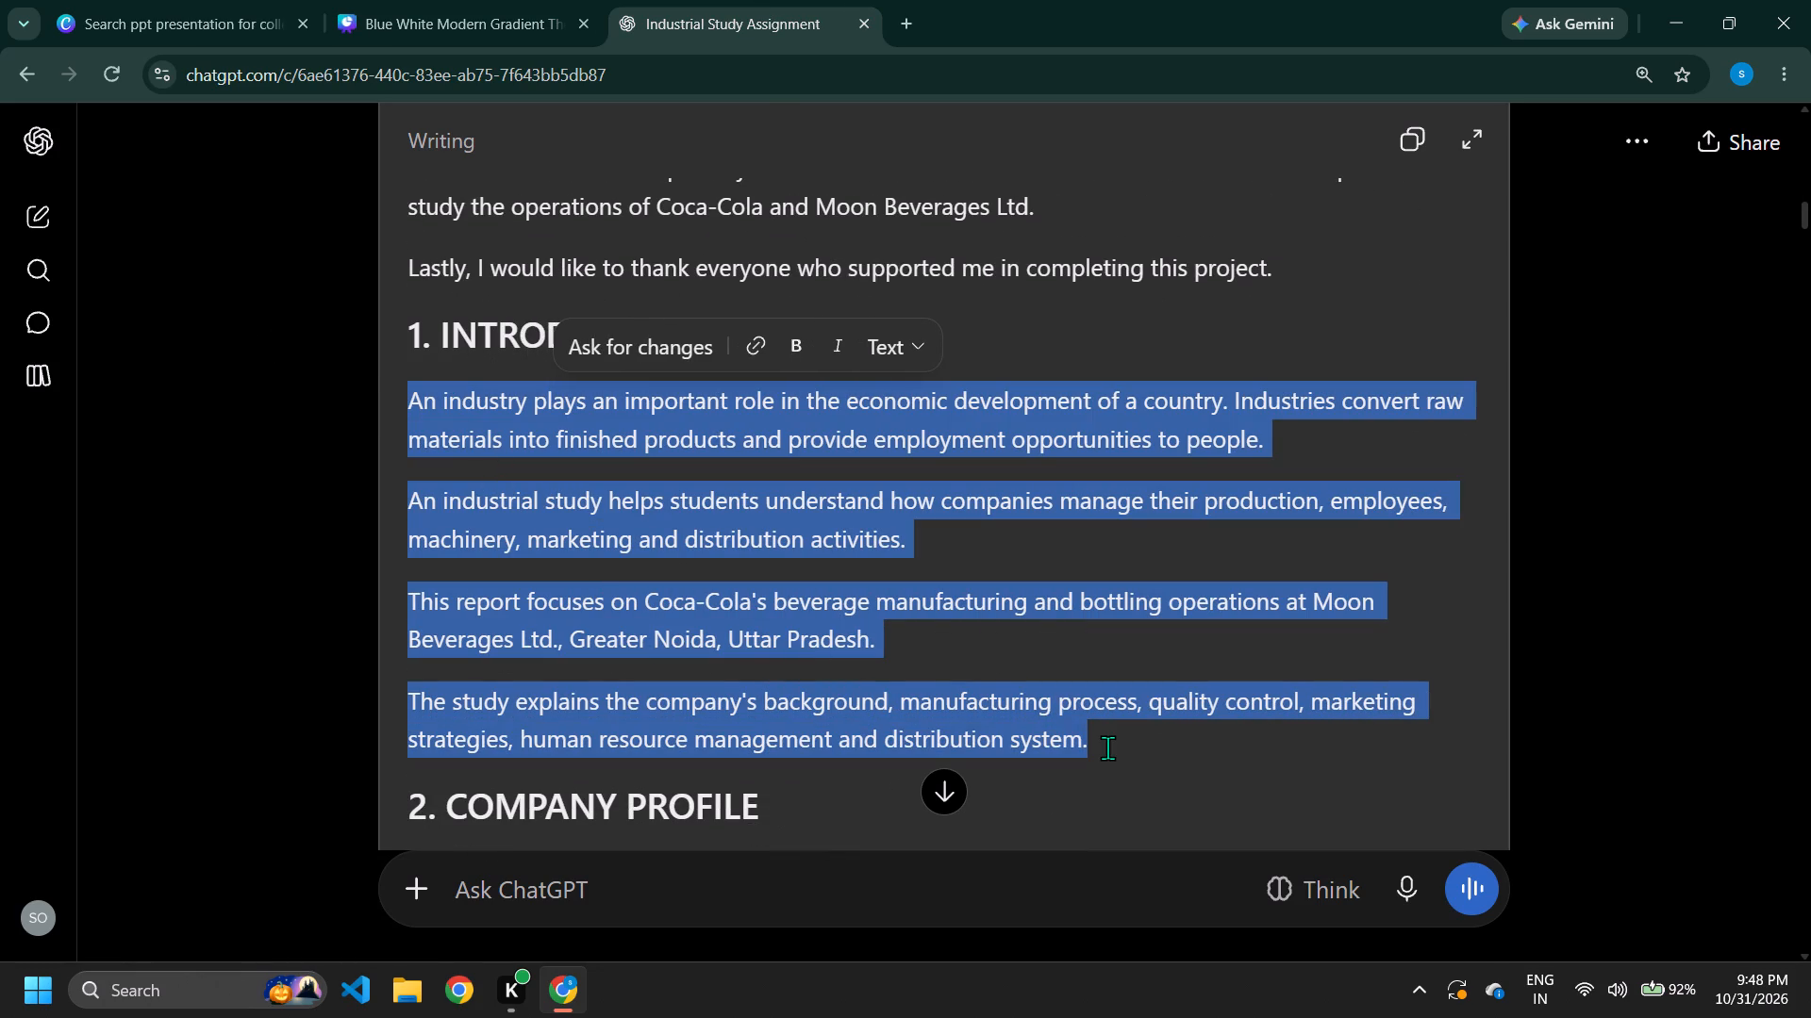
key("ctrl+c")
left_click(521, 6)
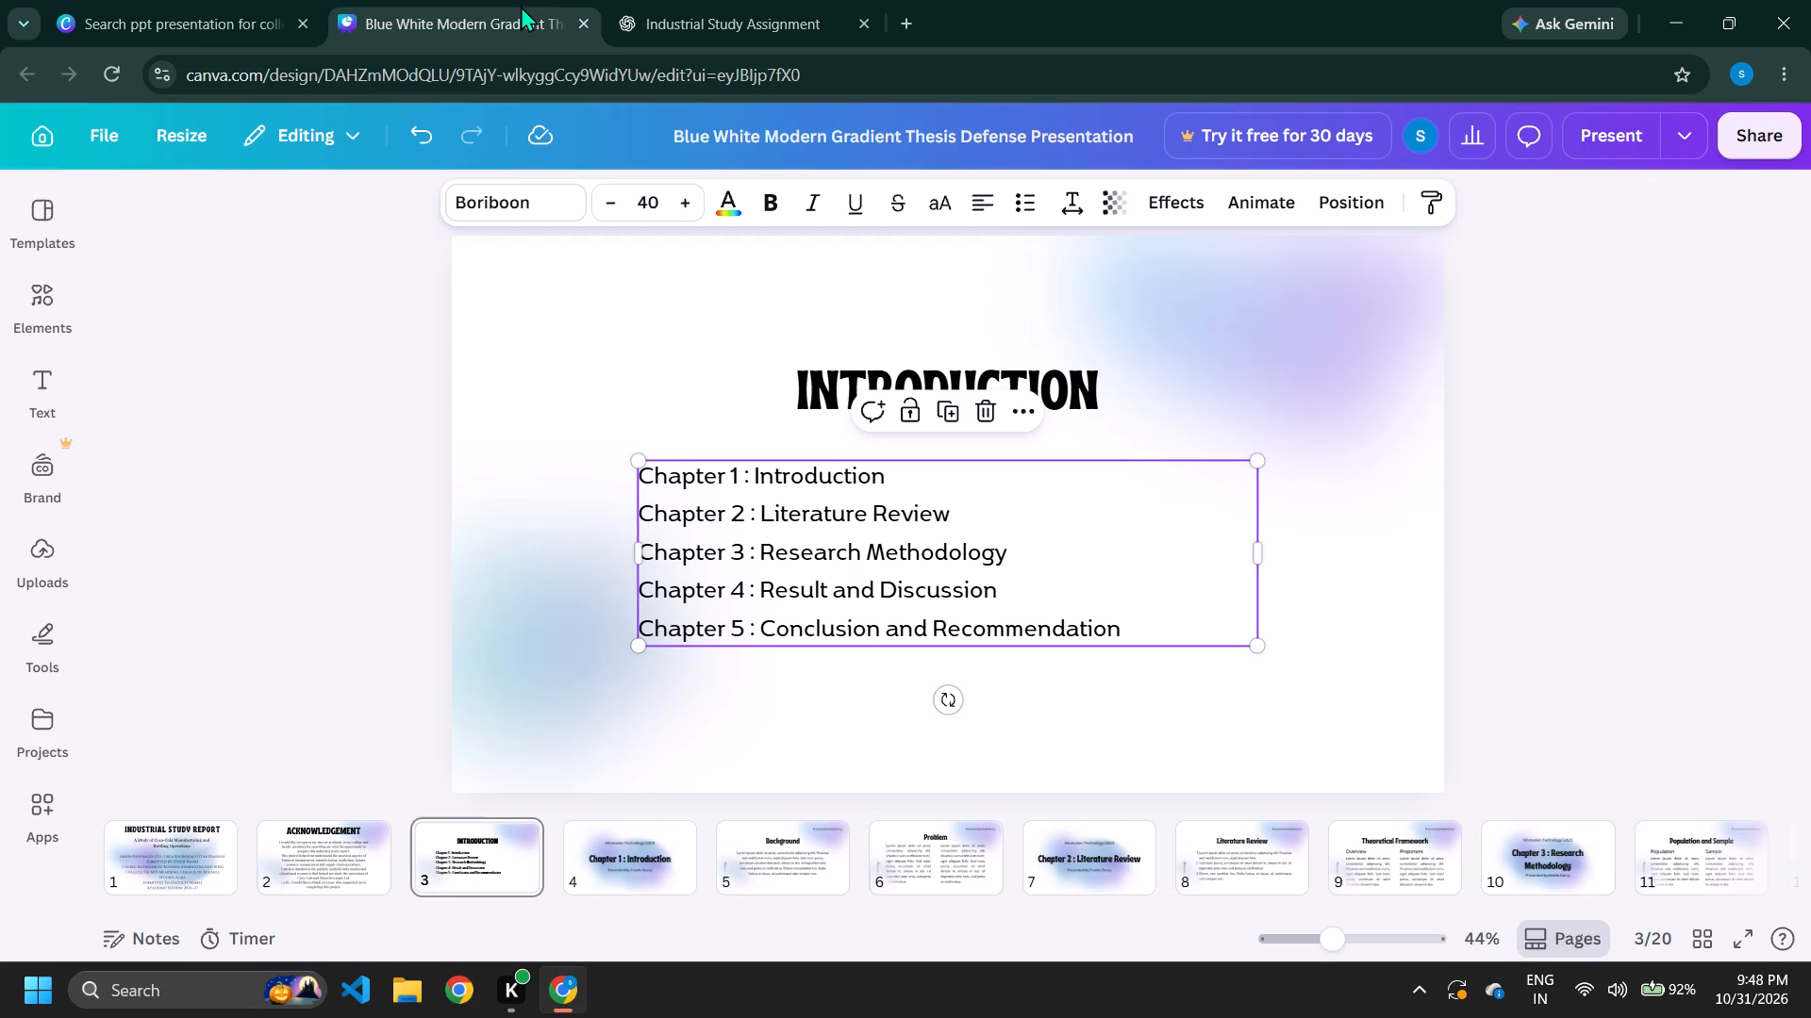
left_click(1093, 628)
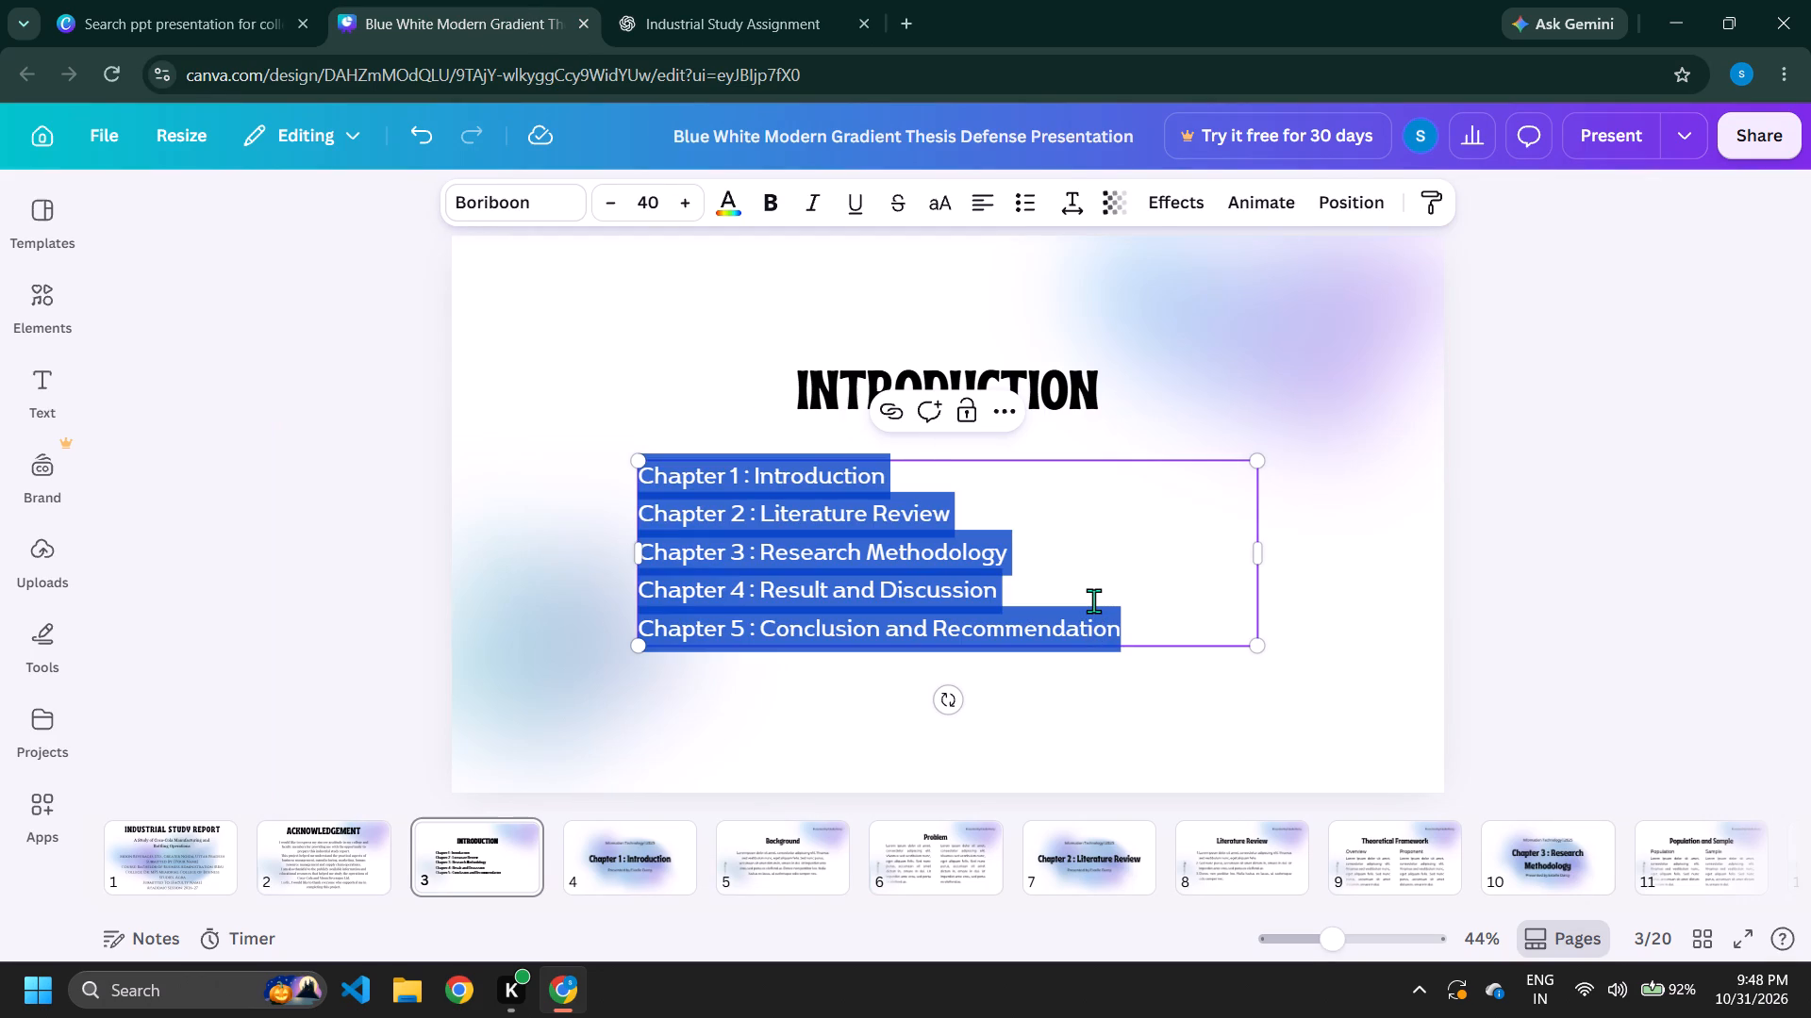
key("ctrl+v")
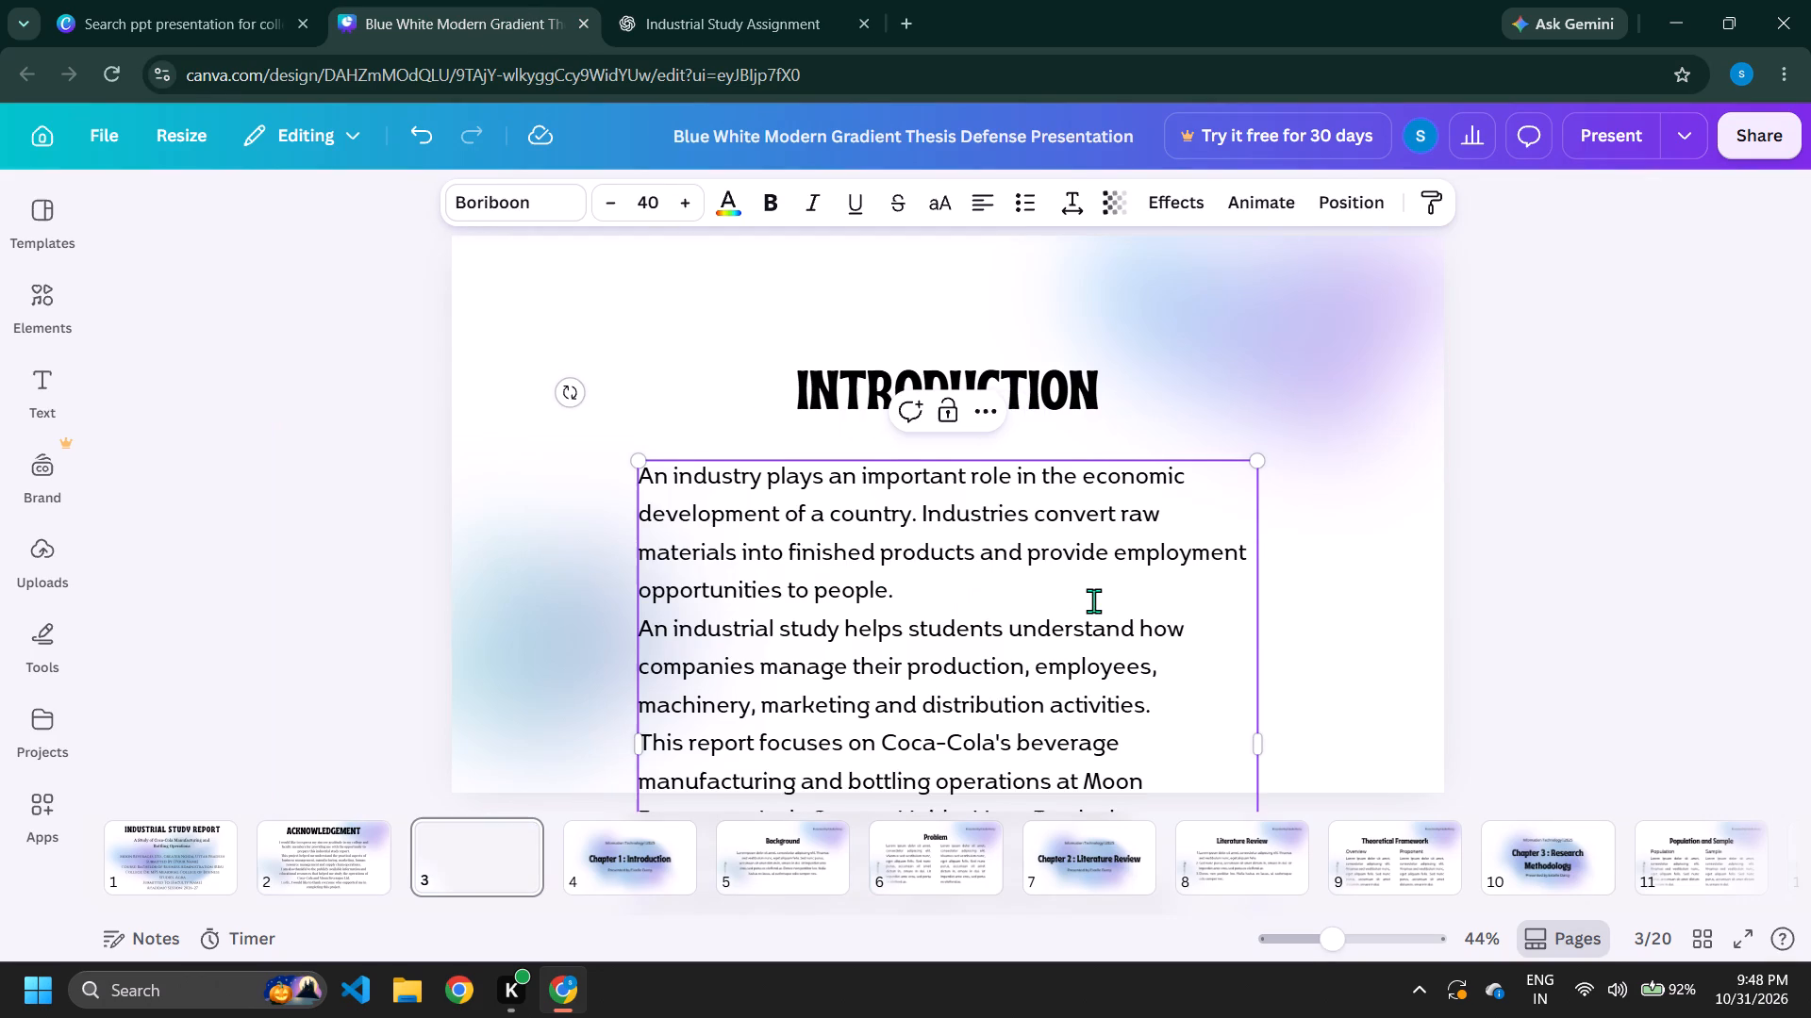
Widen the introduction text box on slide 3 and move it up so all paragraphs fit on the slide.
scroll(1093, 599, "down", 3)
left_click_drag(1261, 618, 1342, 582)
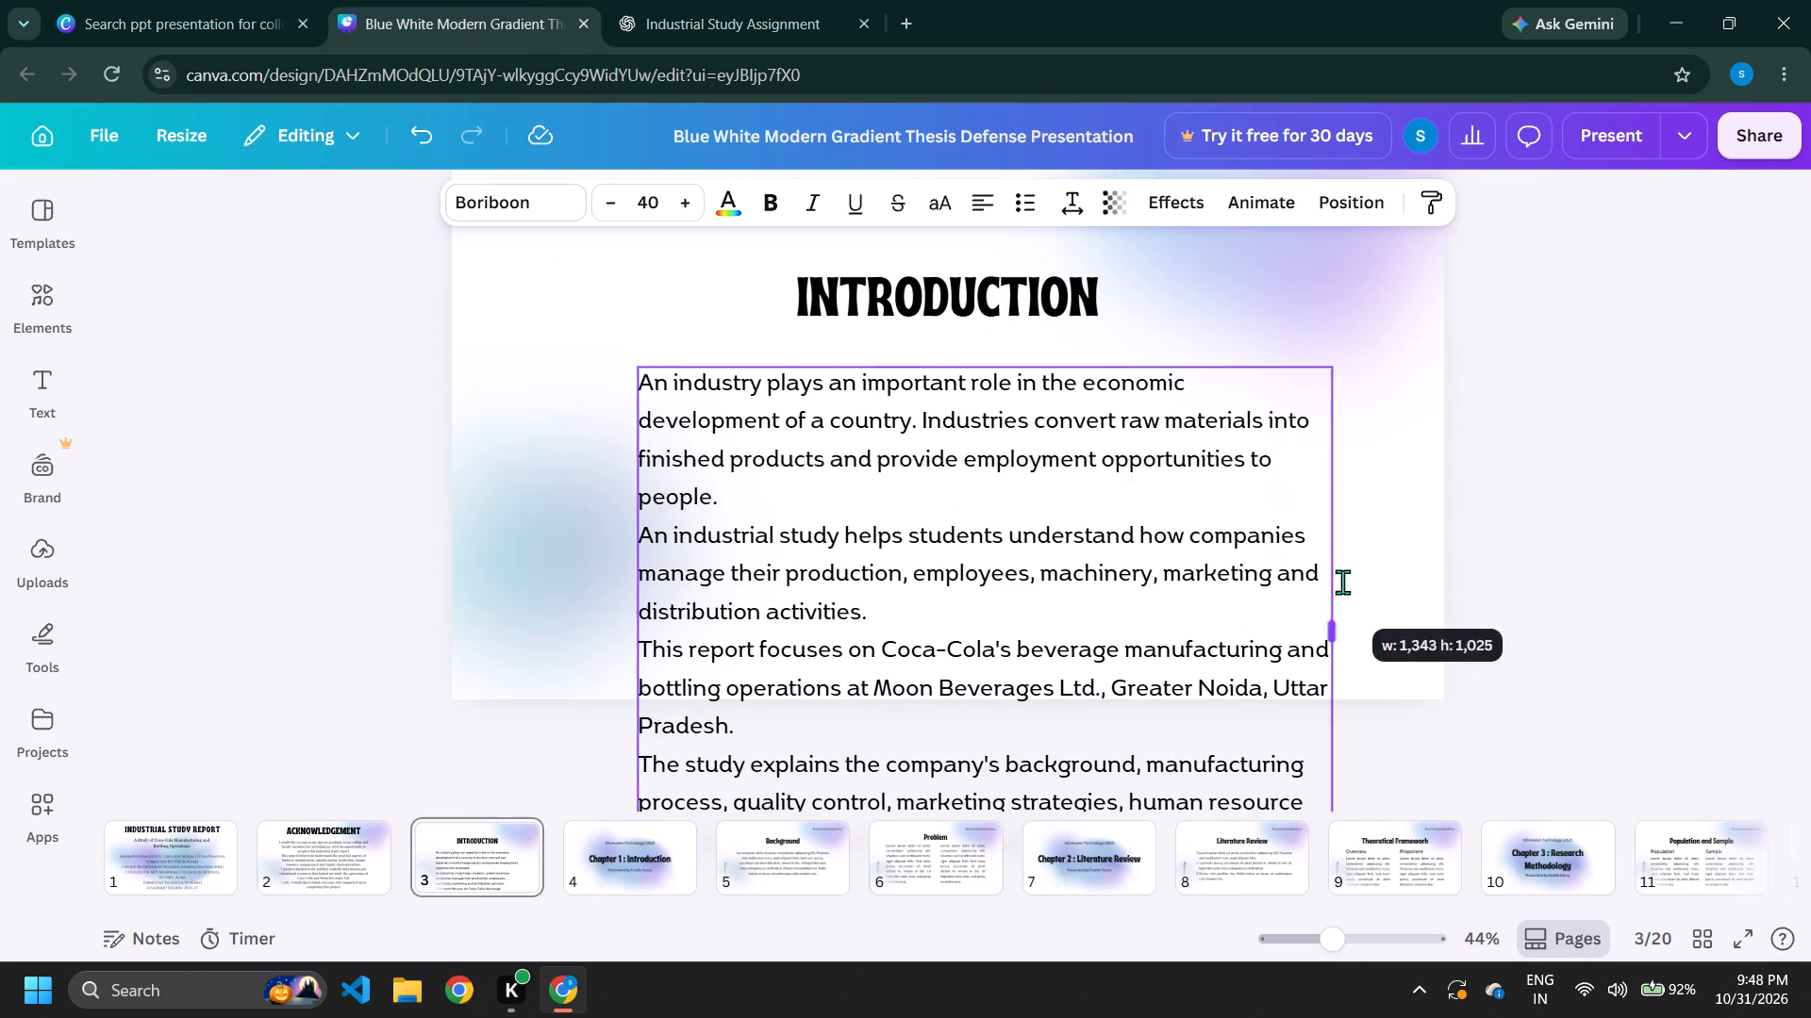
left_click_drag(1342, 582, 1451, 521)
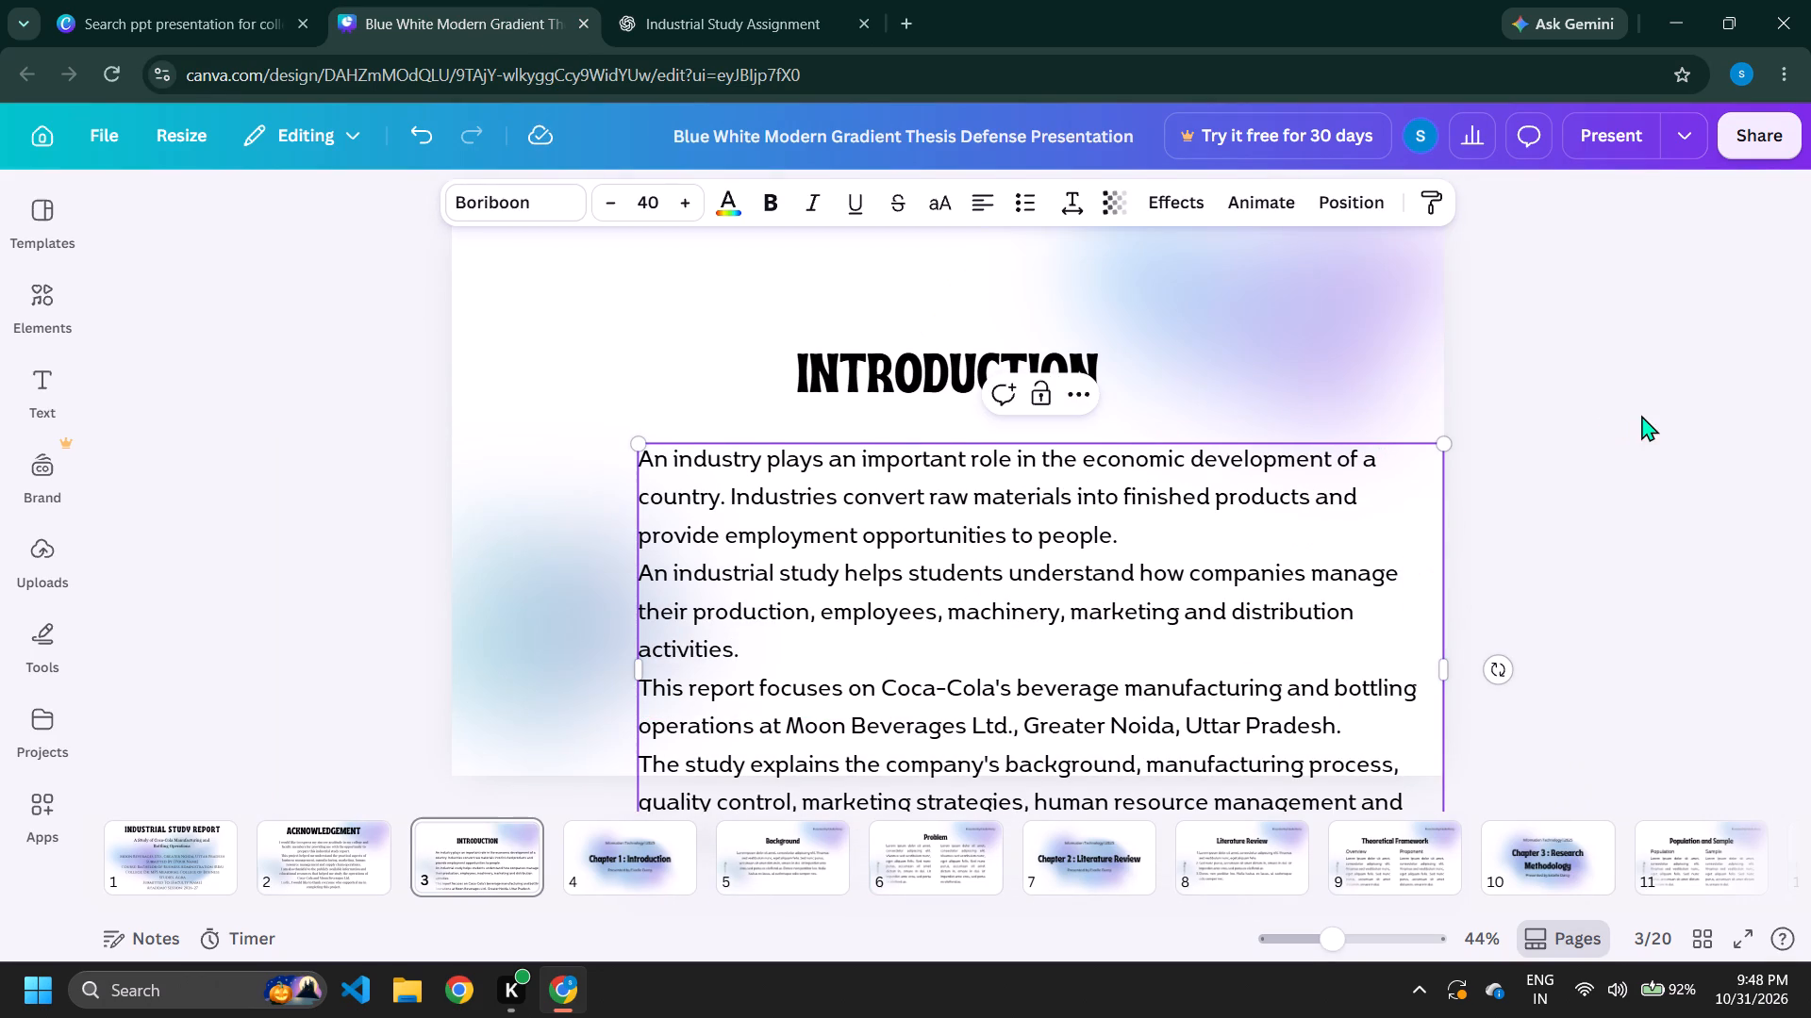
left_click(1641, 415)
left_click_drag(1034, 668, 890, 501)
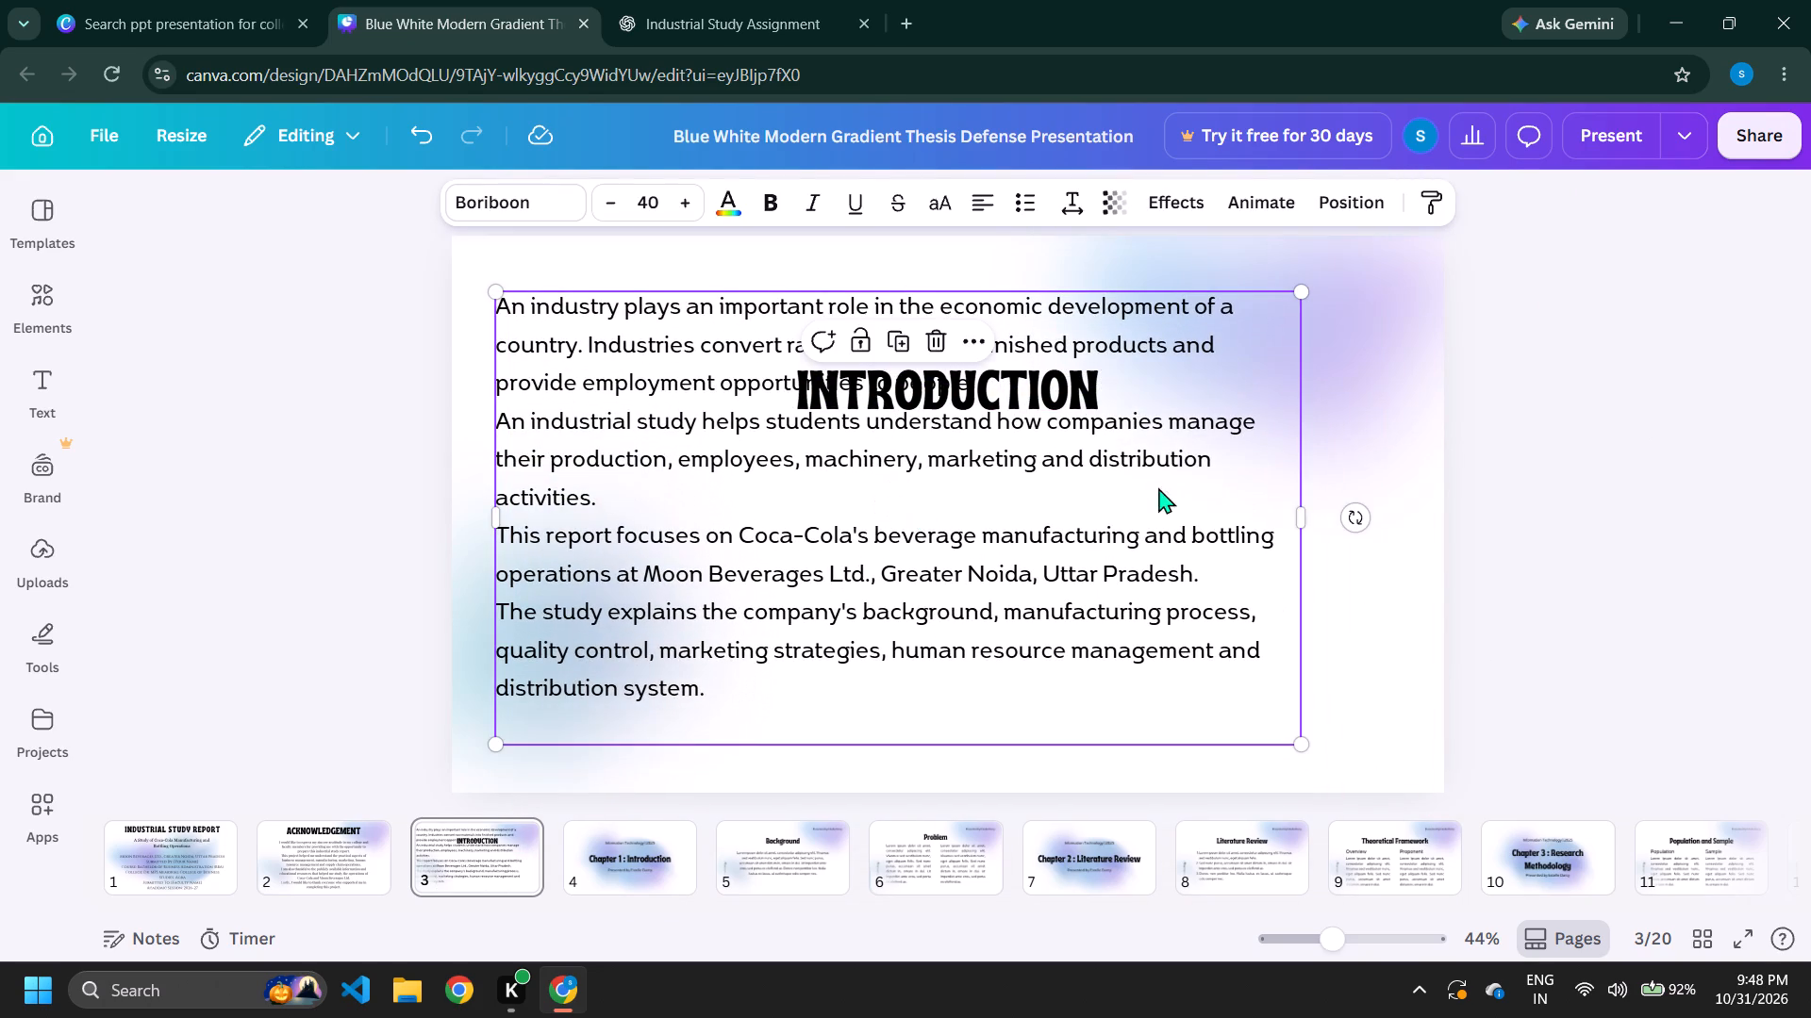
left_click_drag(1305, 515, 1374, 519)
left_click_drag(972, 566, 1035, 653)
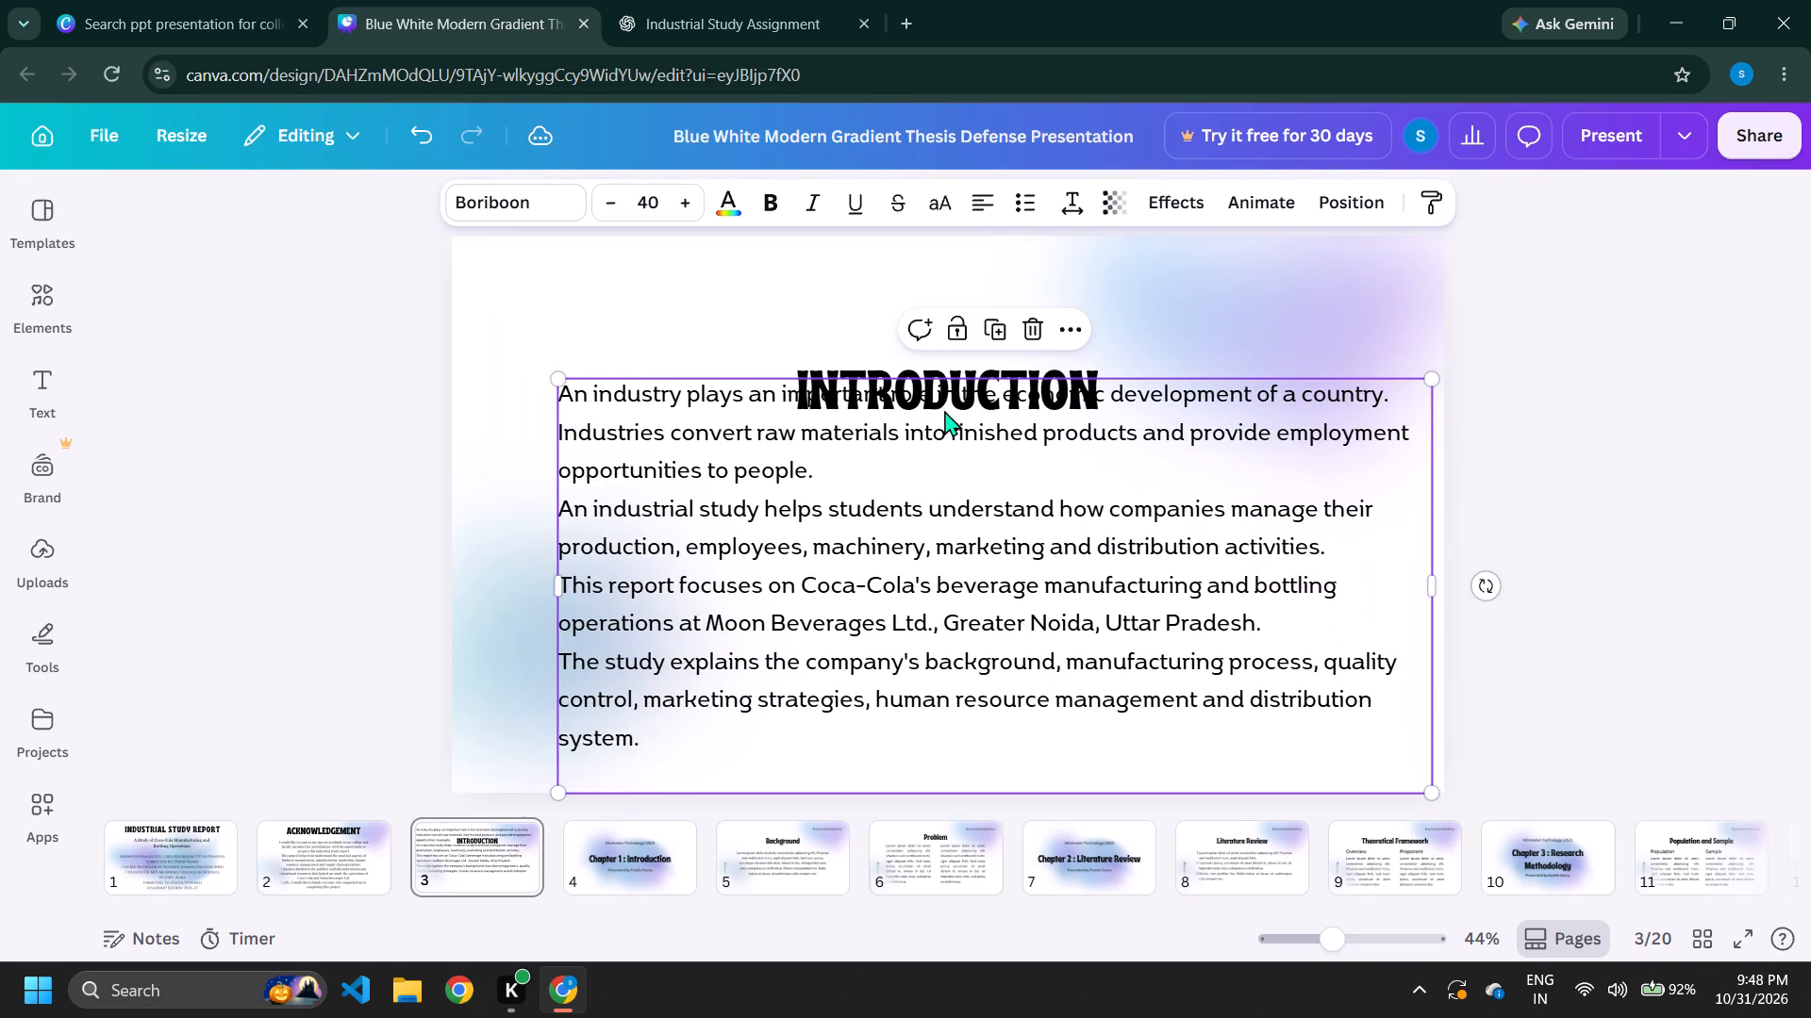
Move the "INTRODUCTION" heading up, centred near the slide's top, and shift the paragraph box beneath it.
left_click(920, 365)
left_click_drag(900, 358, 907, 262)
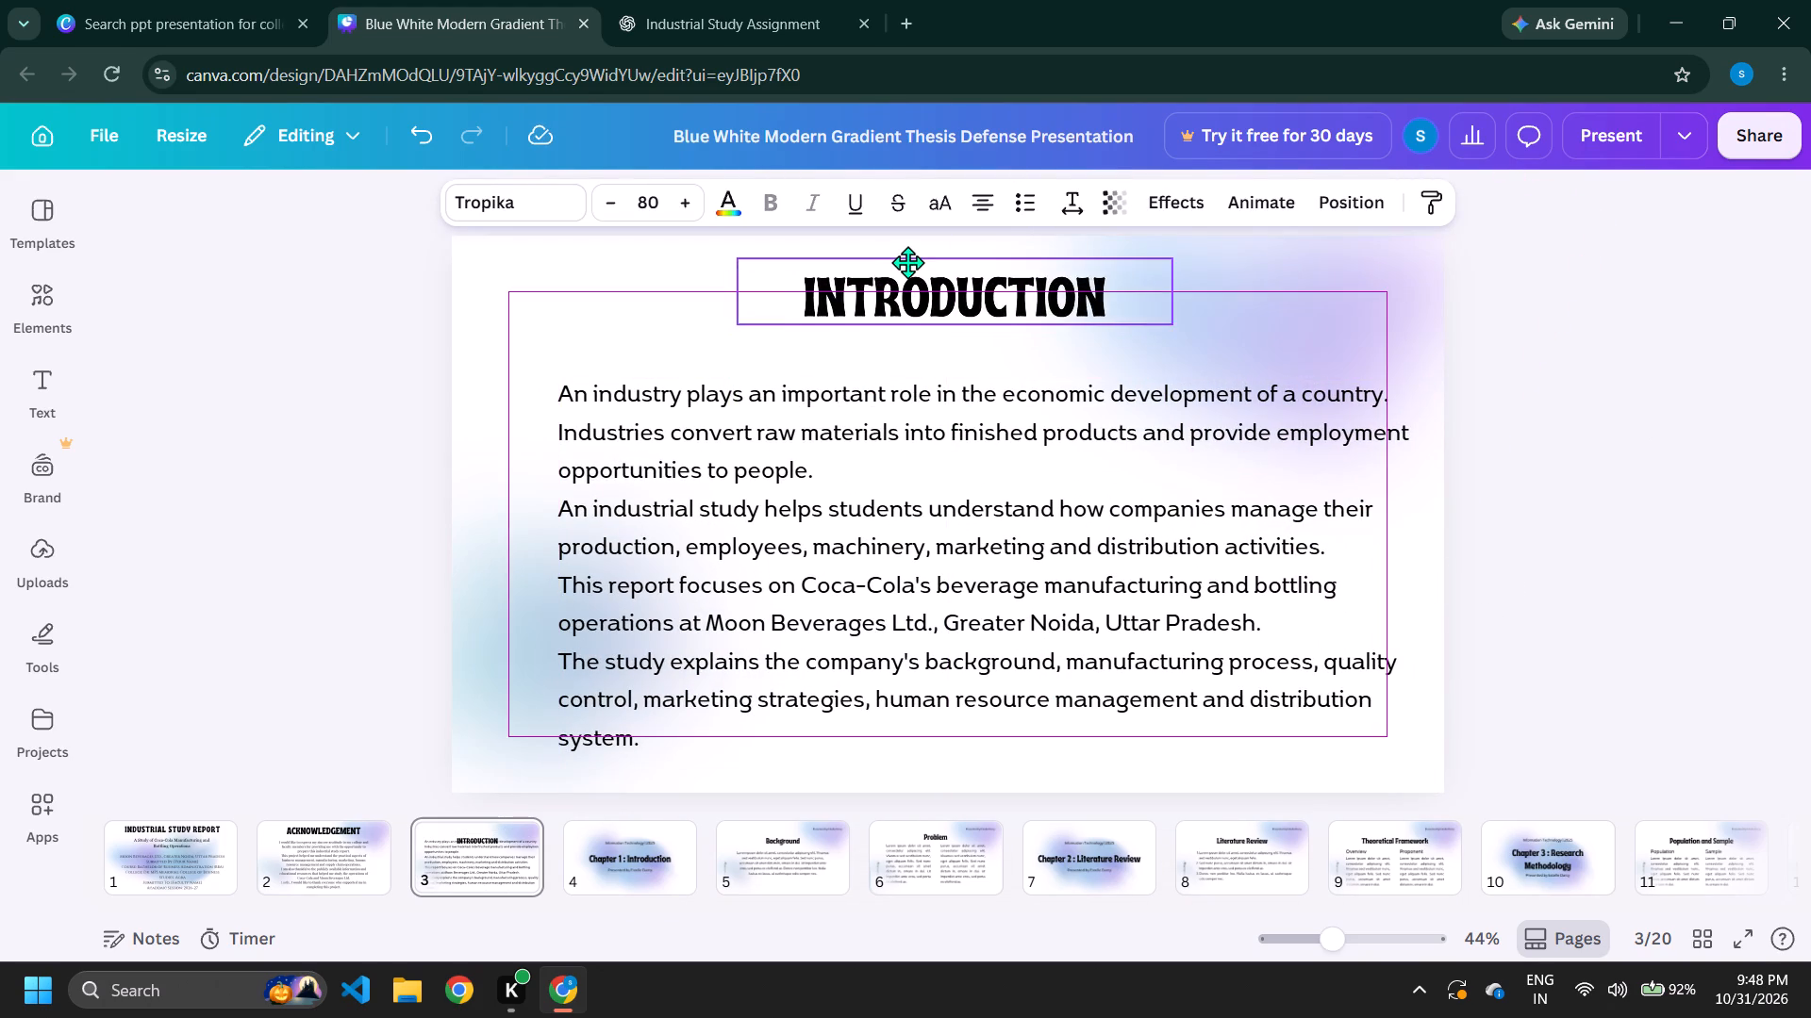
left_click_drag(907, 262, 896, 271)
left_click_drag(808, 540, 806, 540)
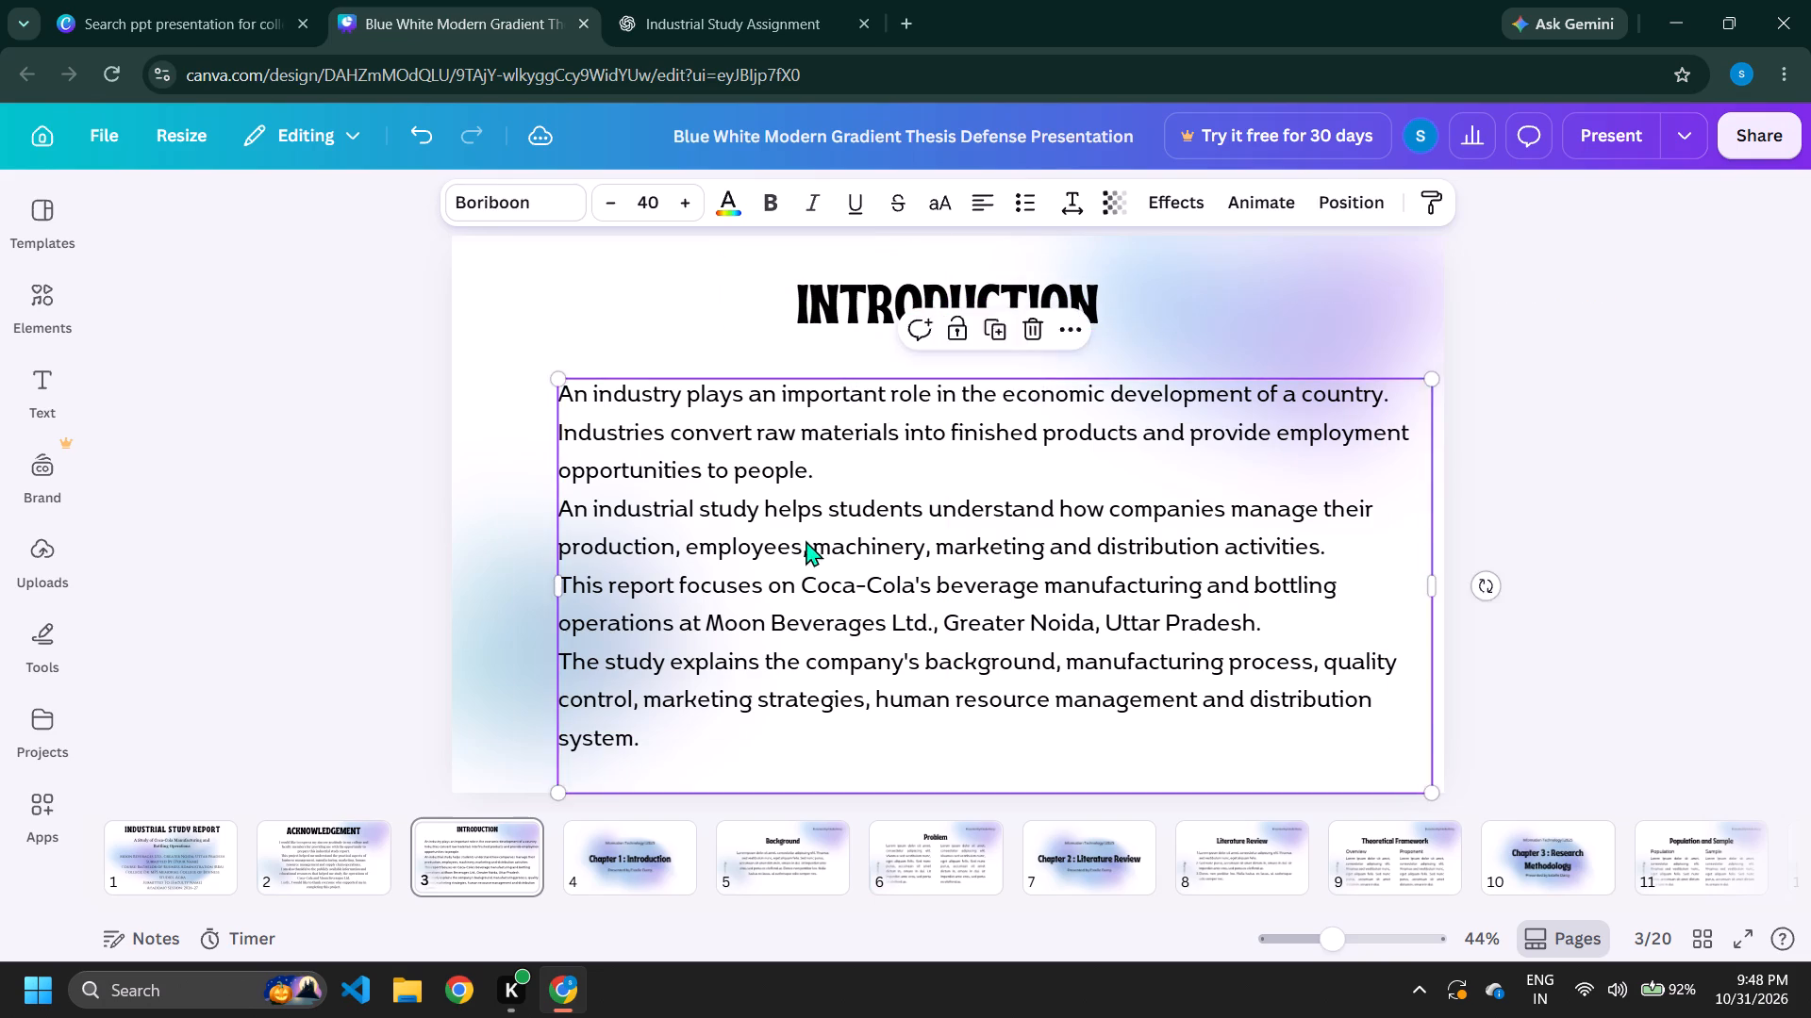
left_click_drag(806, 540, 783, 528)
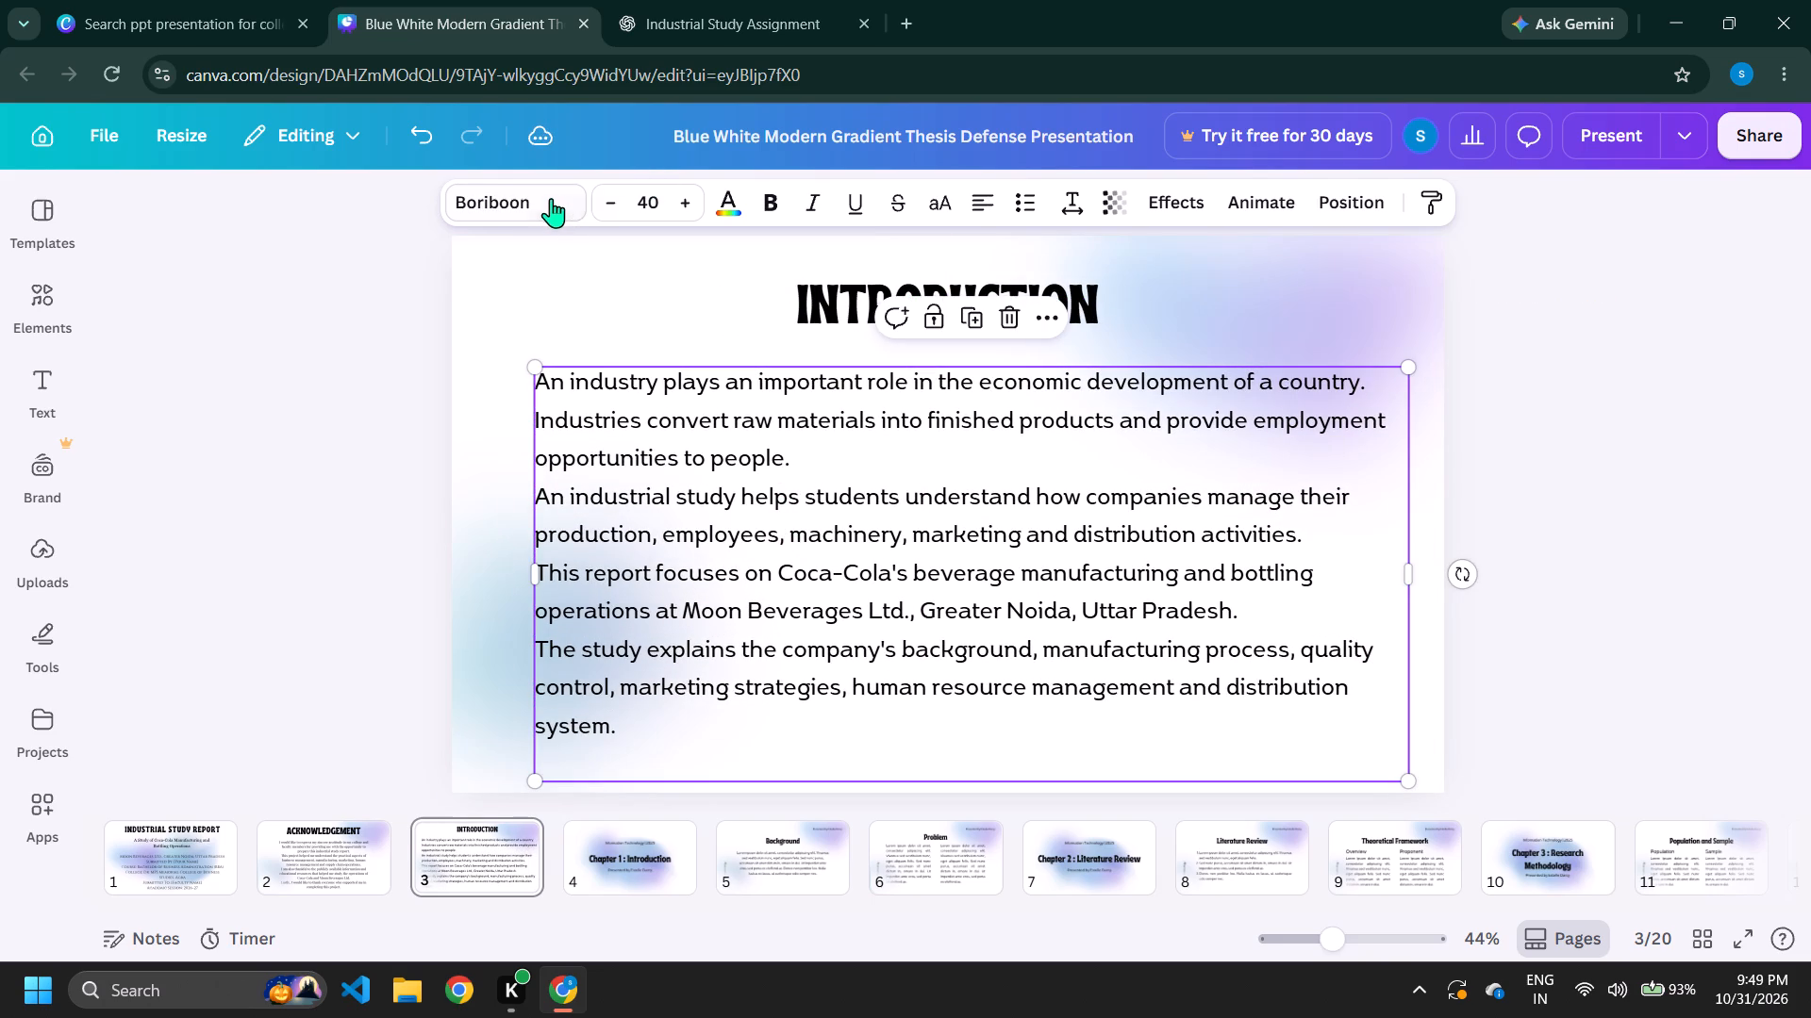
Try Playfair Display on the introduction paragraphs and settle on the Georgia Pro font.
left_click(549, 200)
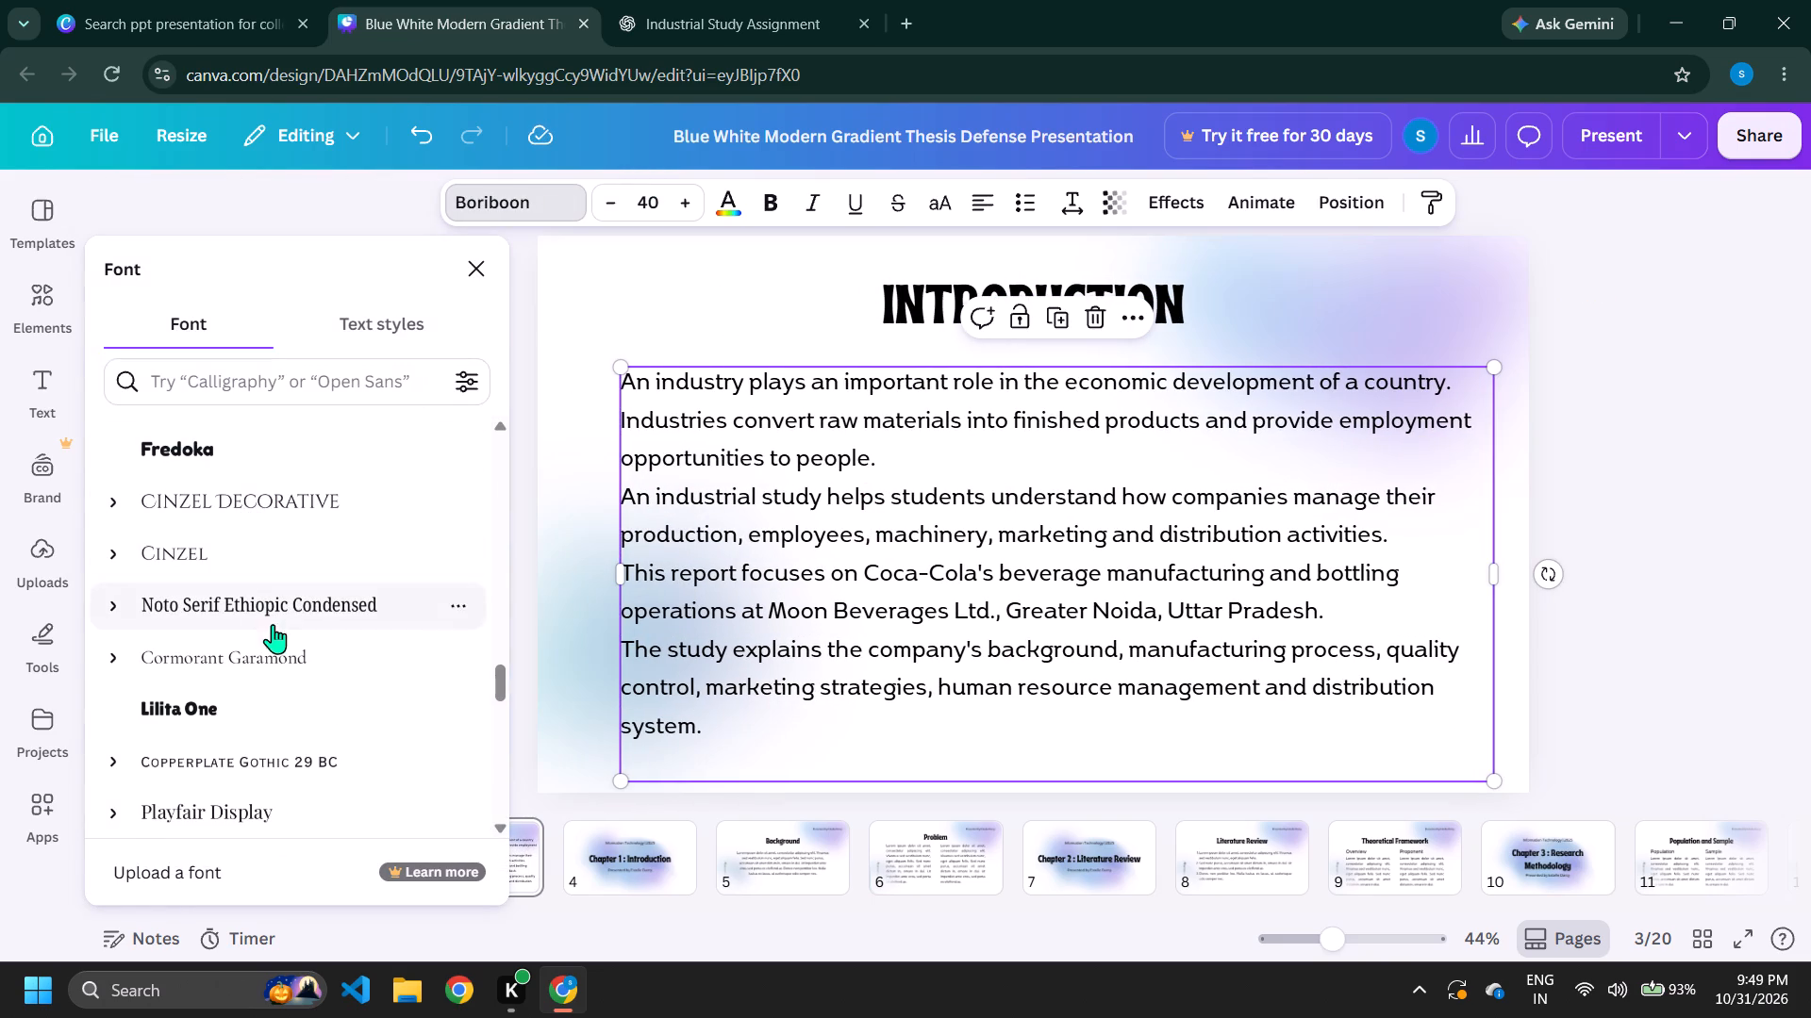
scroll(278, 527, "up", 4)
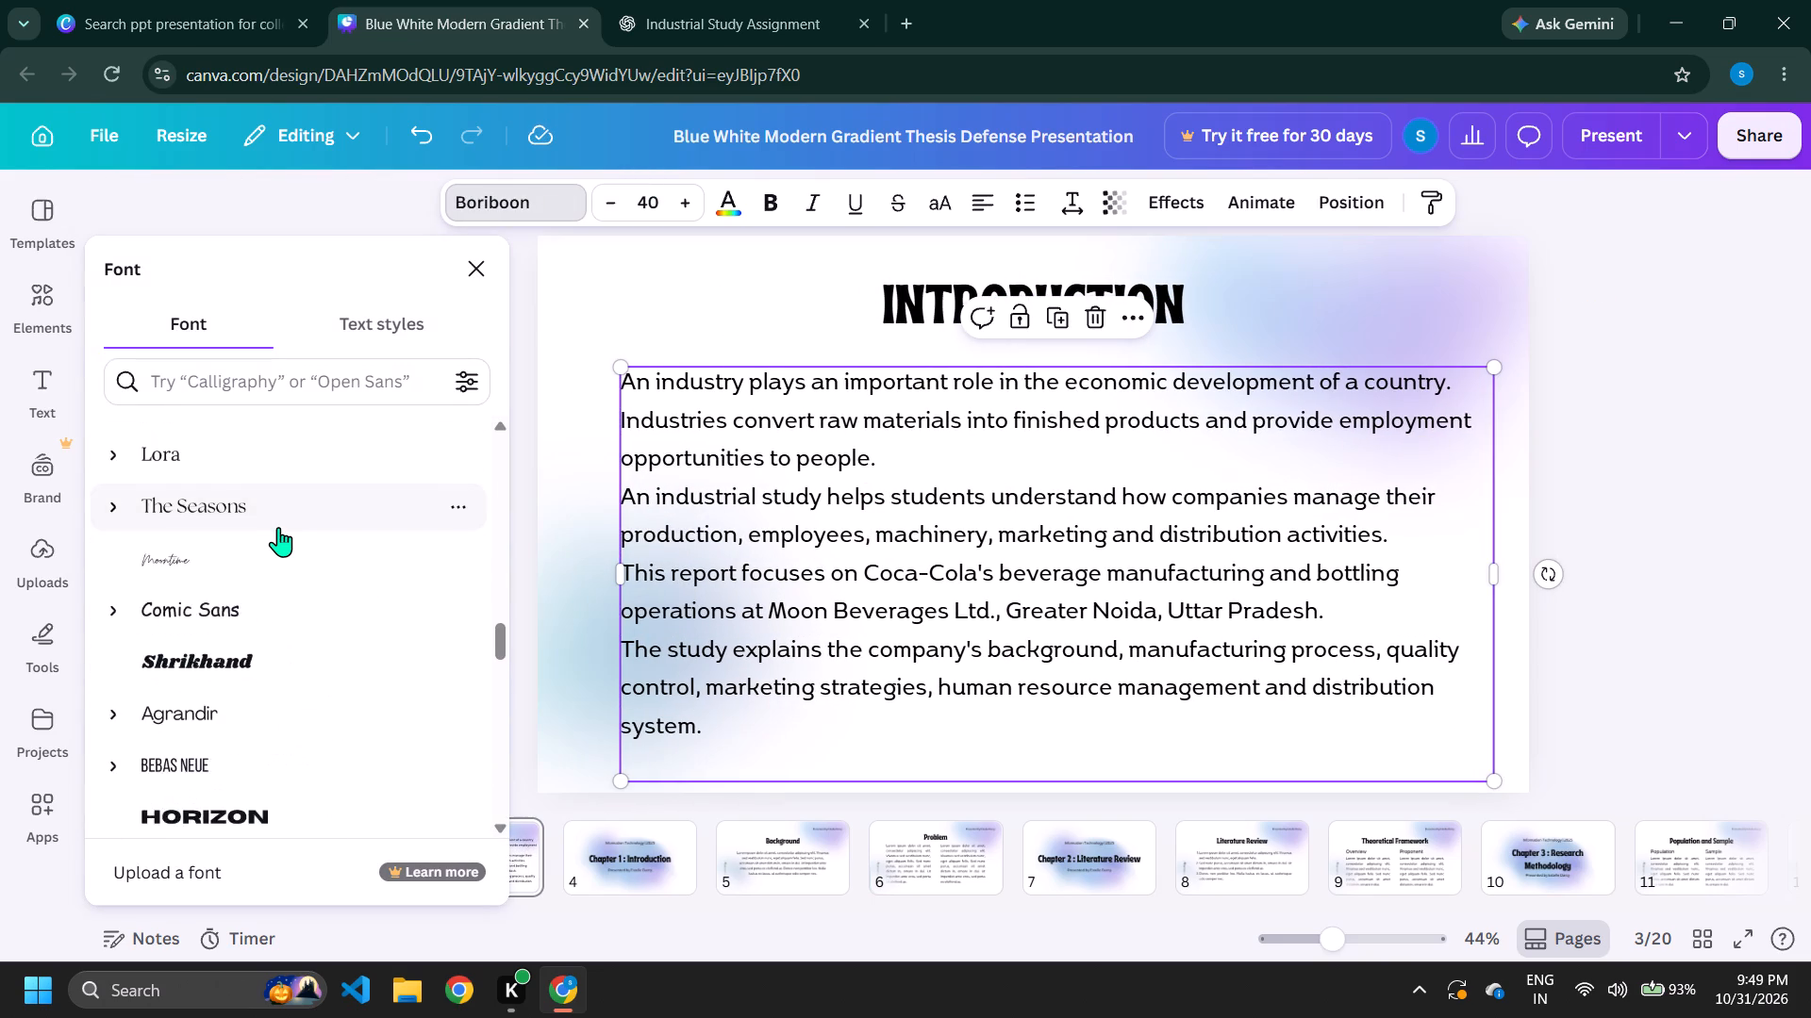
scroll(278, 527, "up", 20)
scroll(278, 527, "up", 5)
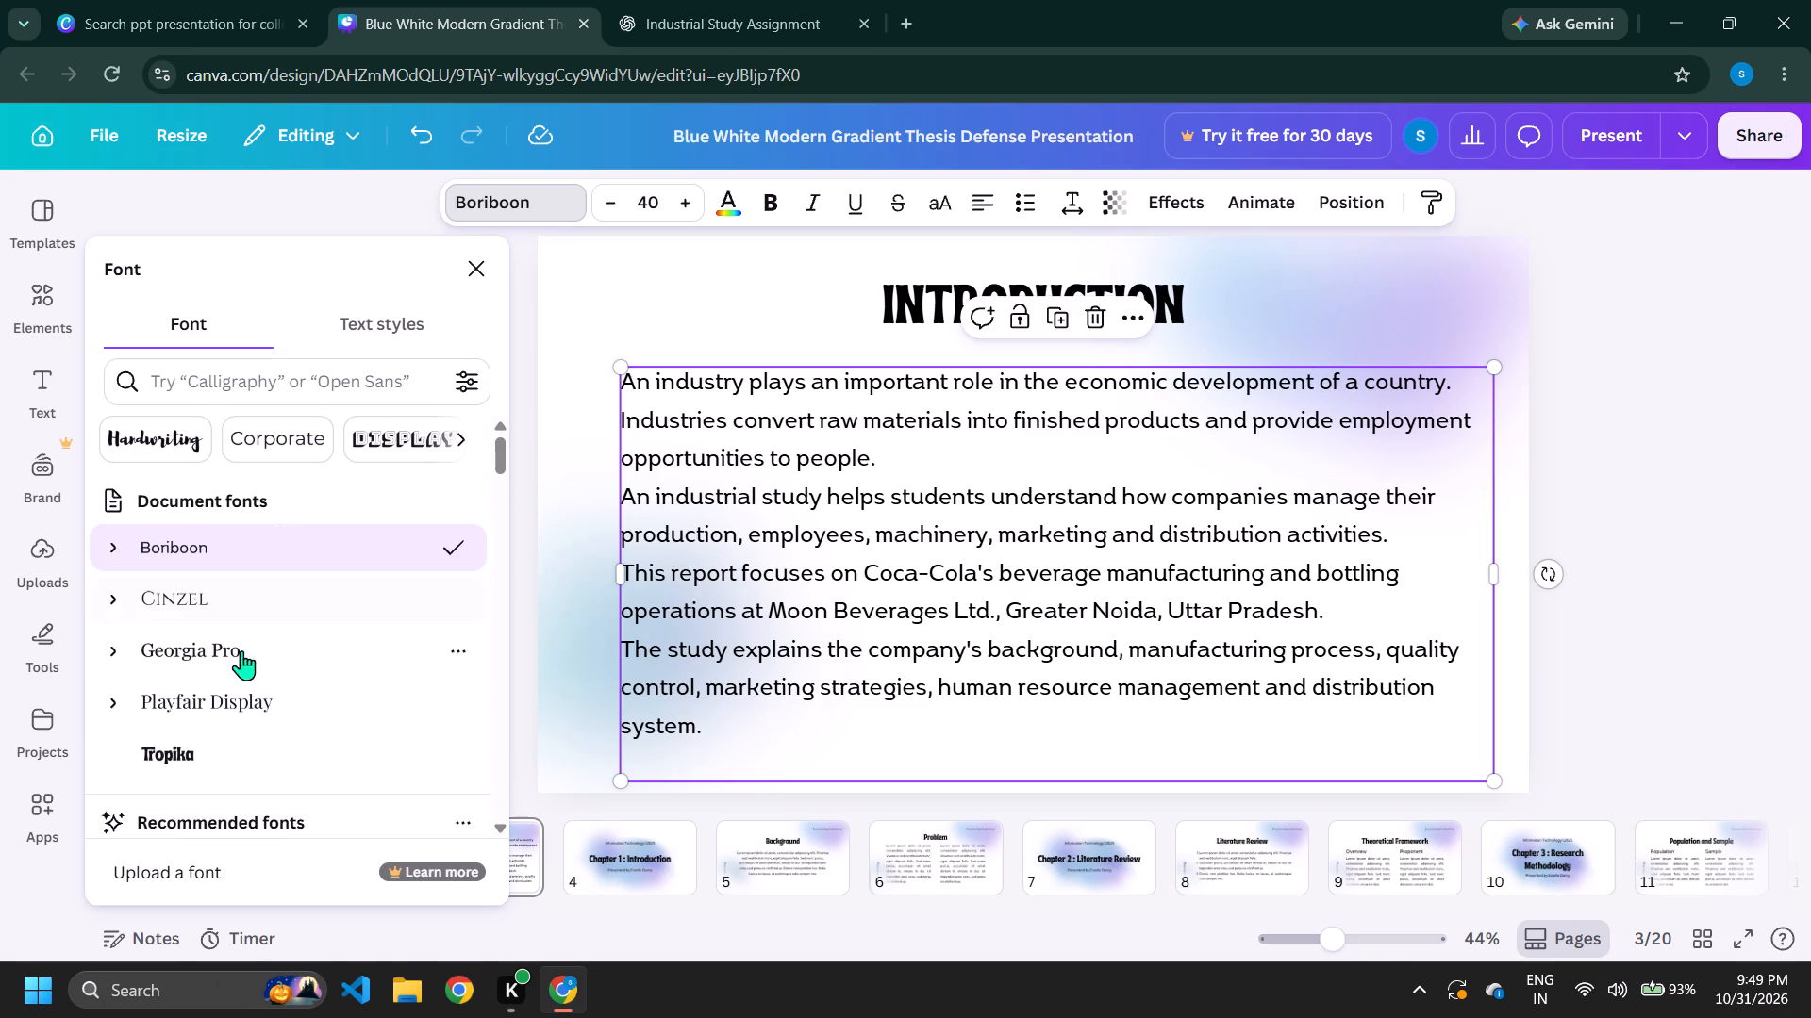
left_click(273, 720)
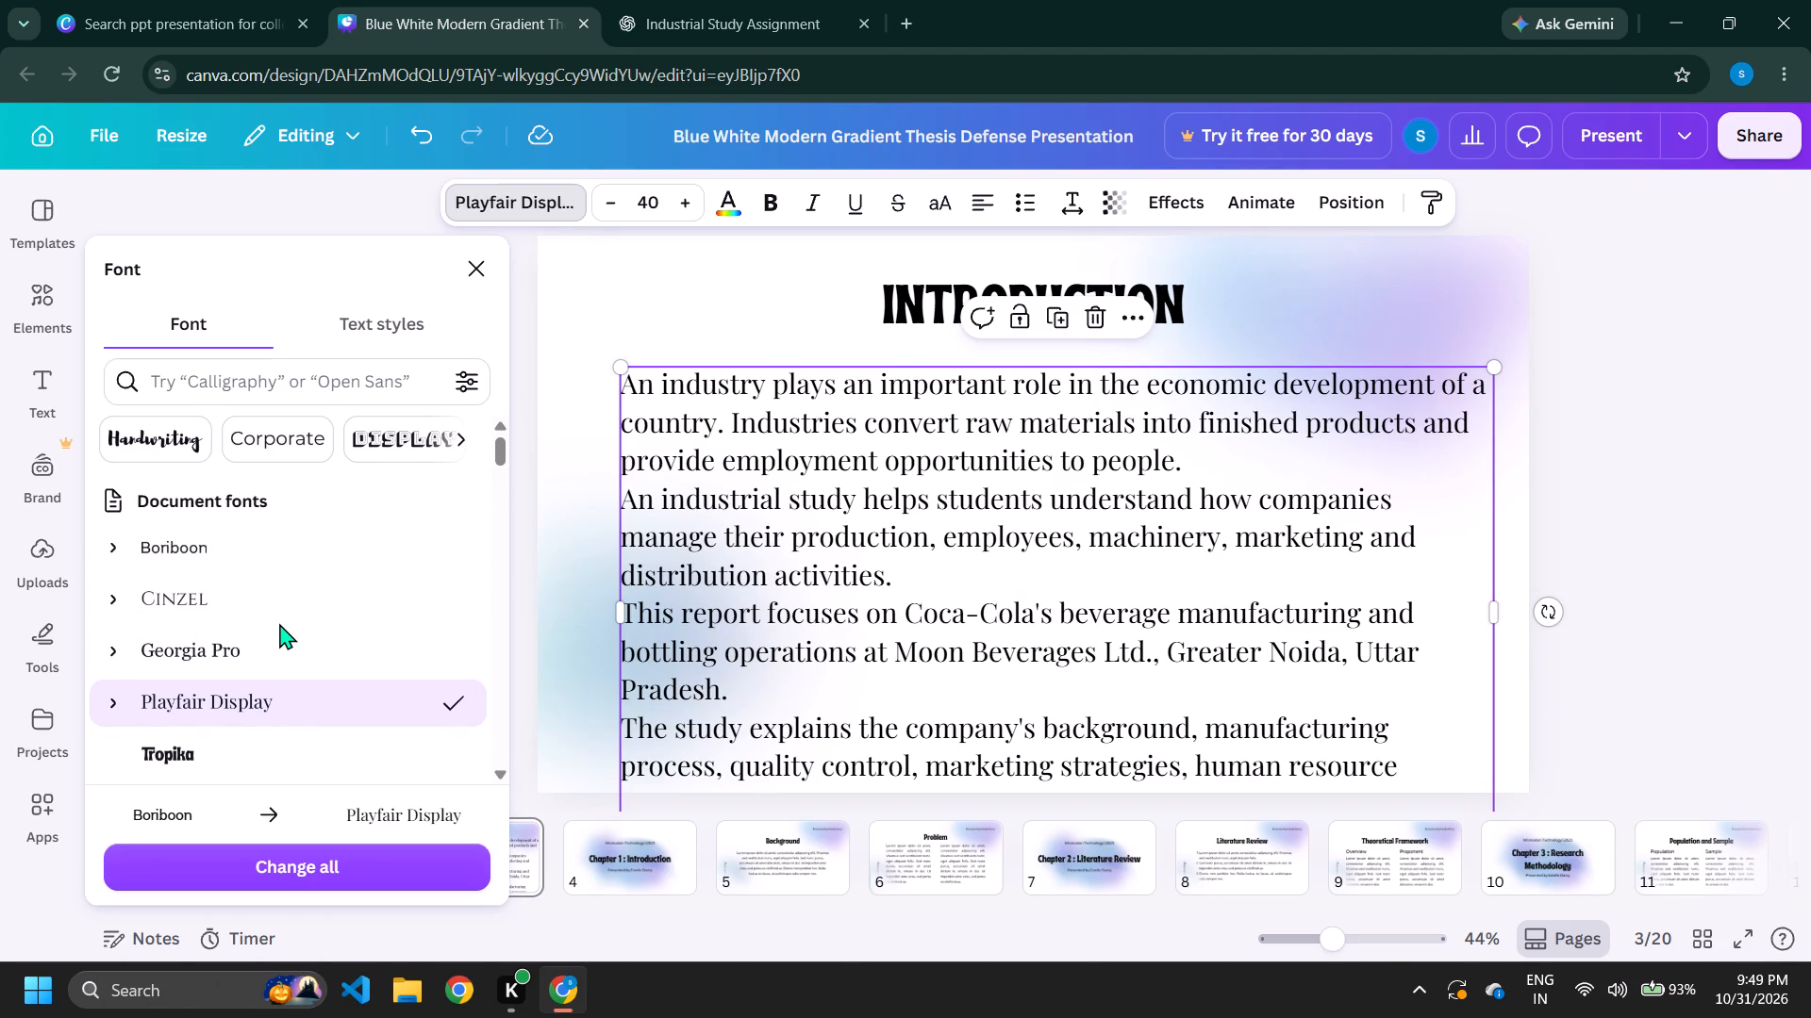
left_click(224, 664)
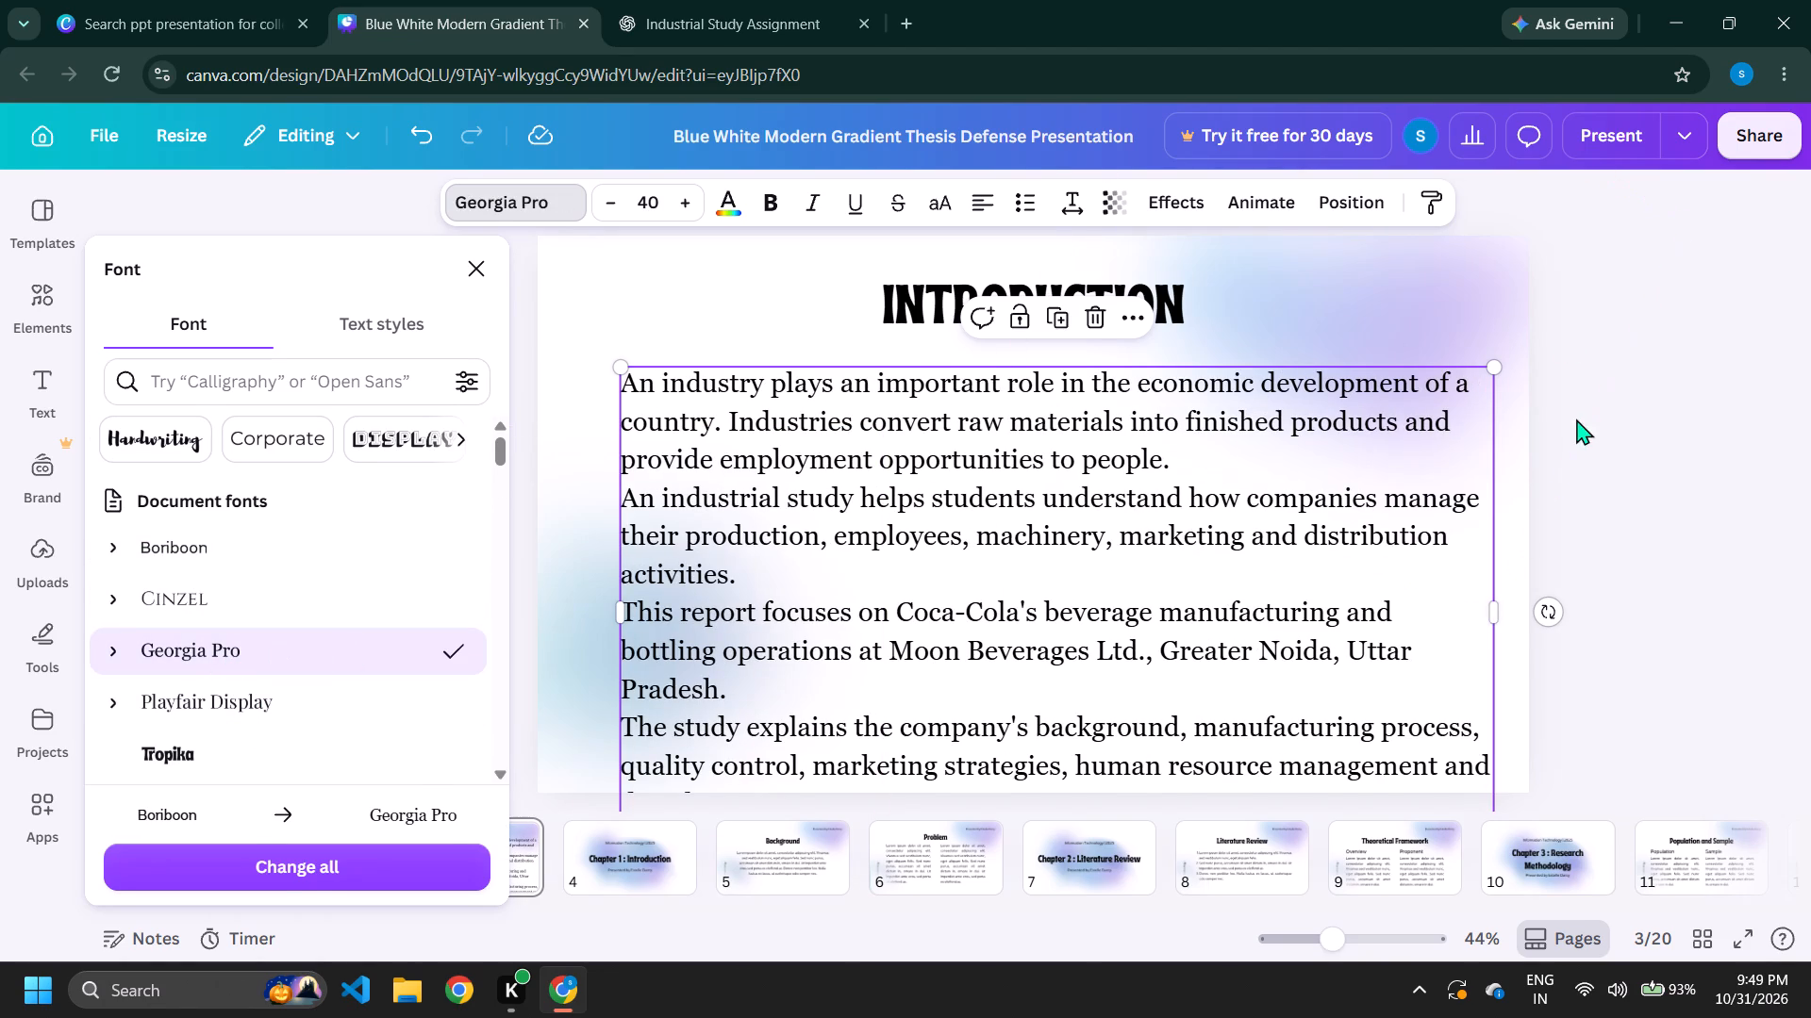
left_click(1601, 419)
Widen the introduction text box, scale its text down to about 36.3, and centre the box beneath the heading.
scroll(1313, 441, "down", 2)
left_click_drag(1083, 541, 1068, 484)
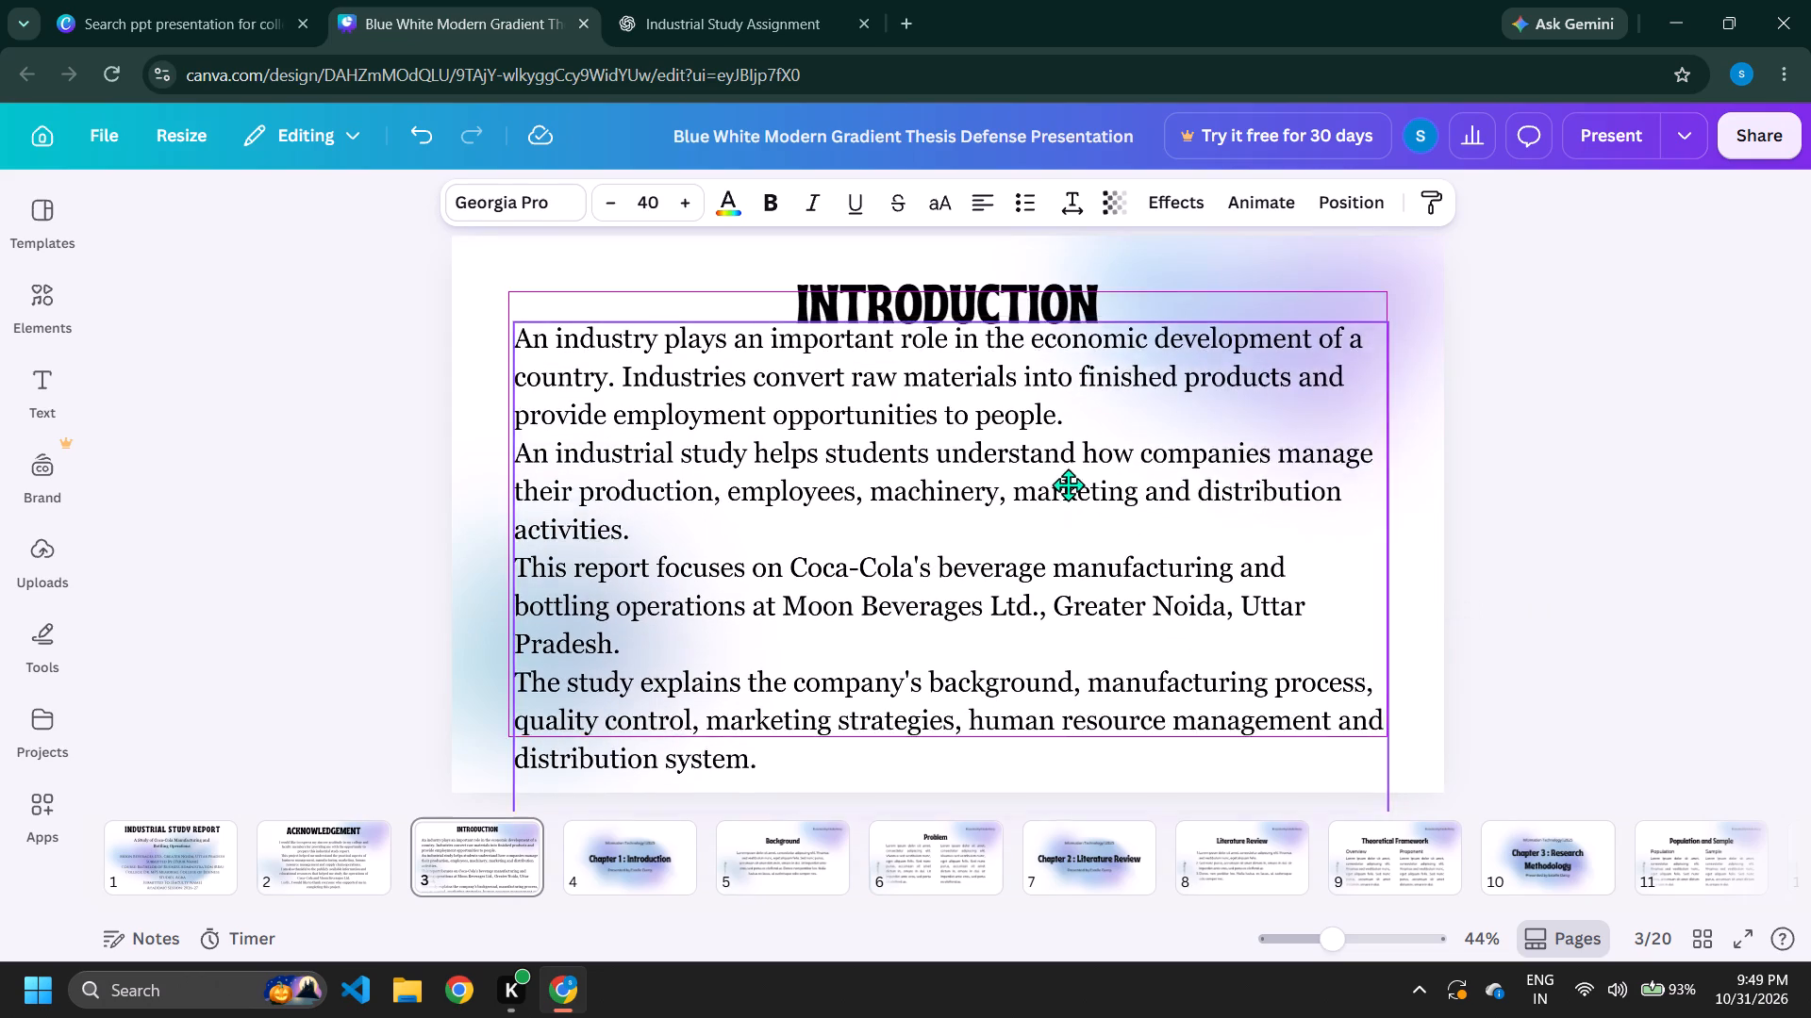
left_click_drag(1068, 484, 1072, 491)
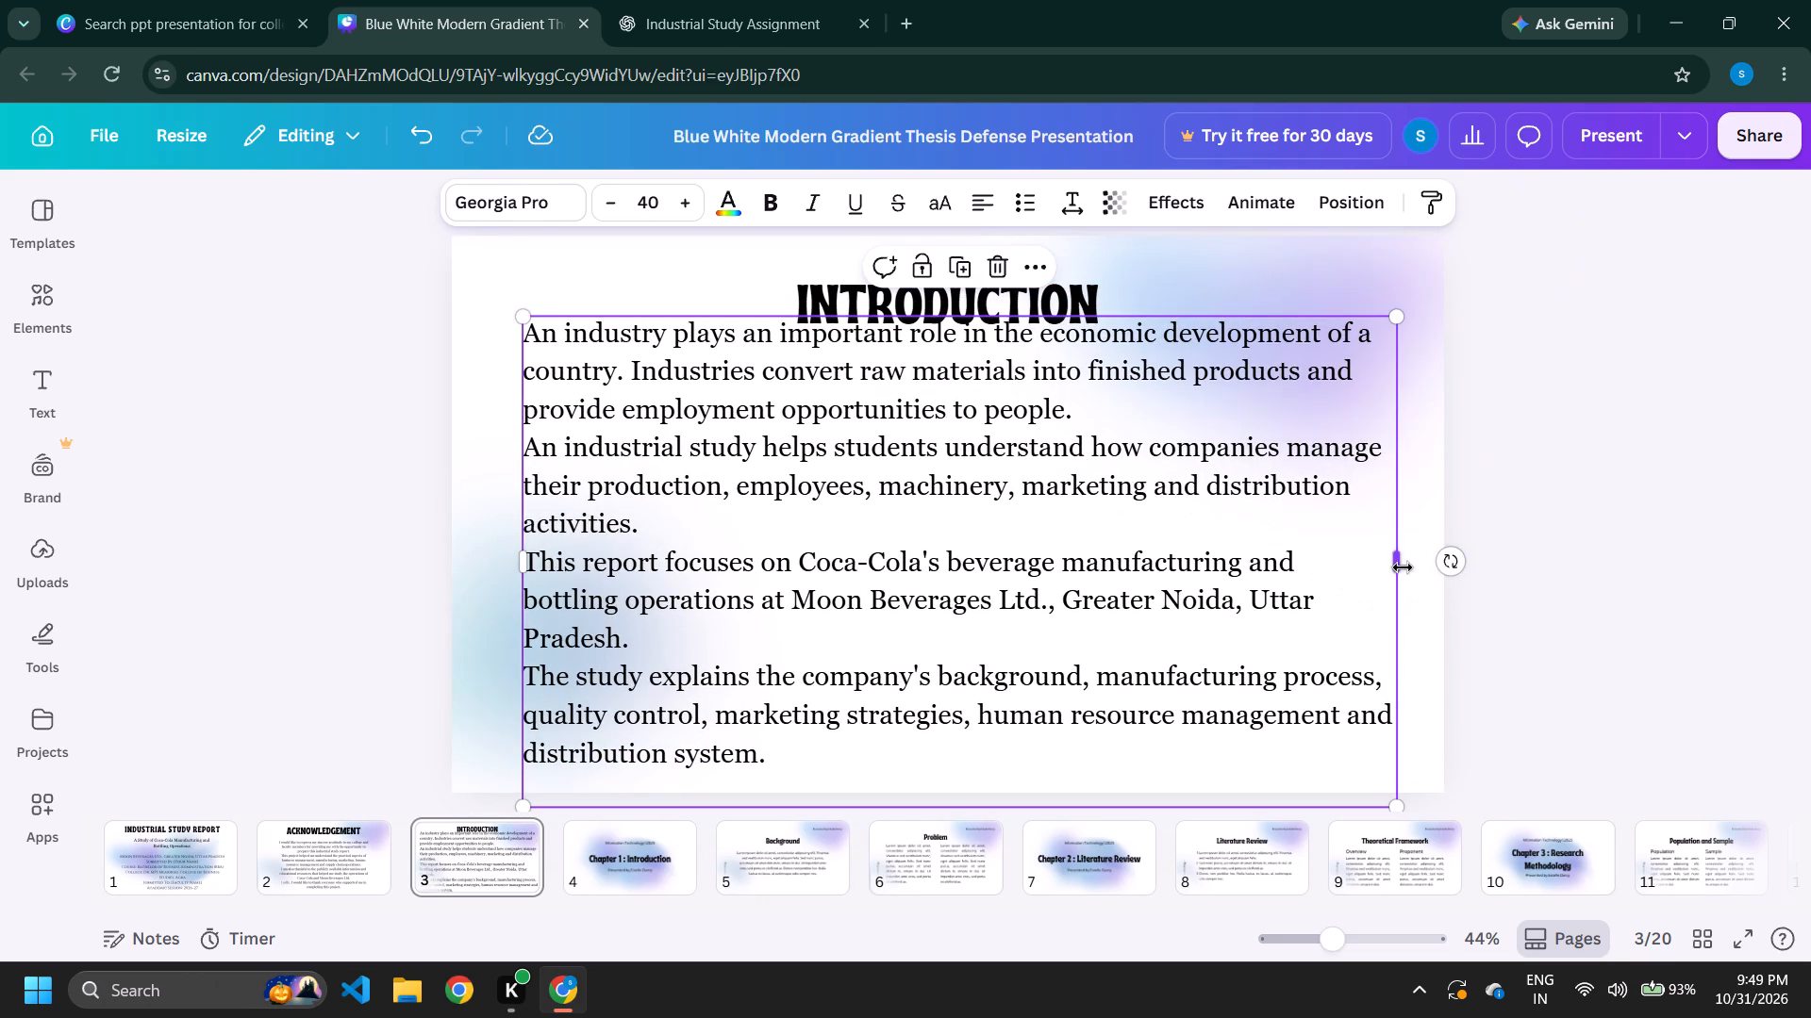
left_click_drag(1402, 567, 1421, 570)
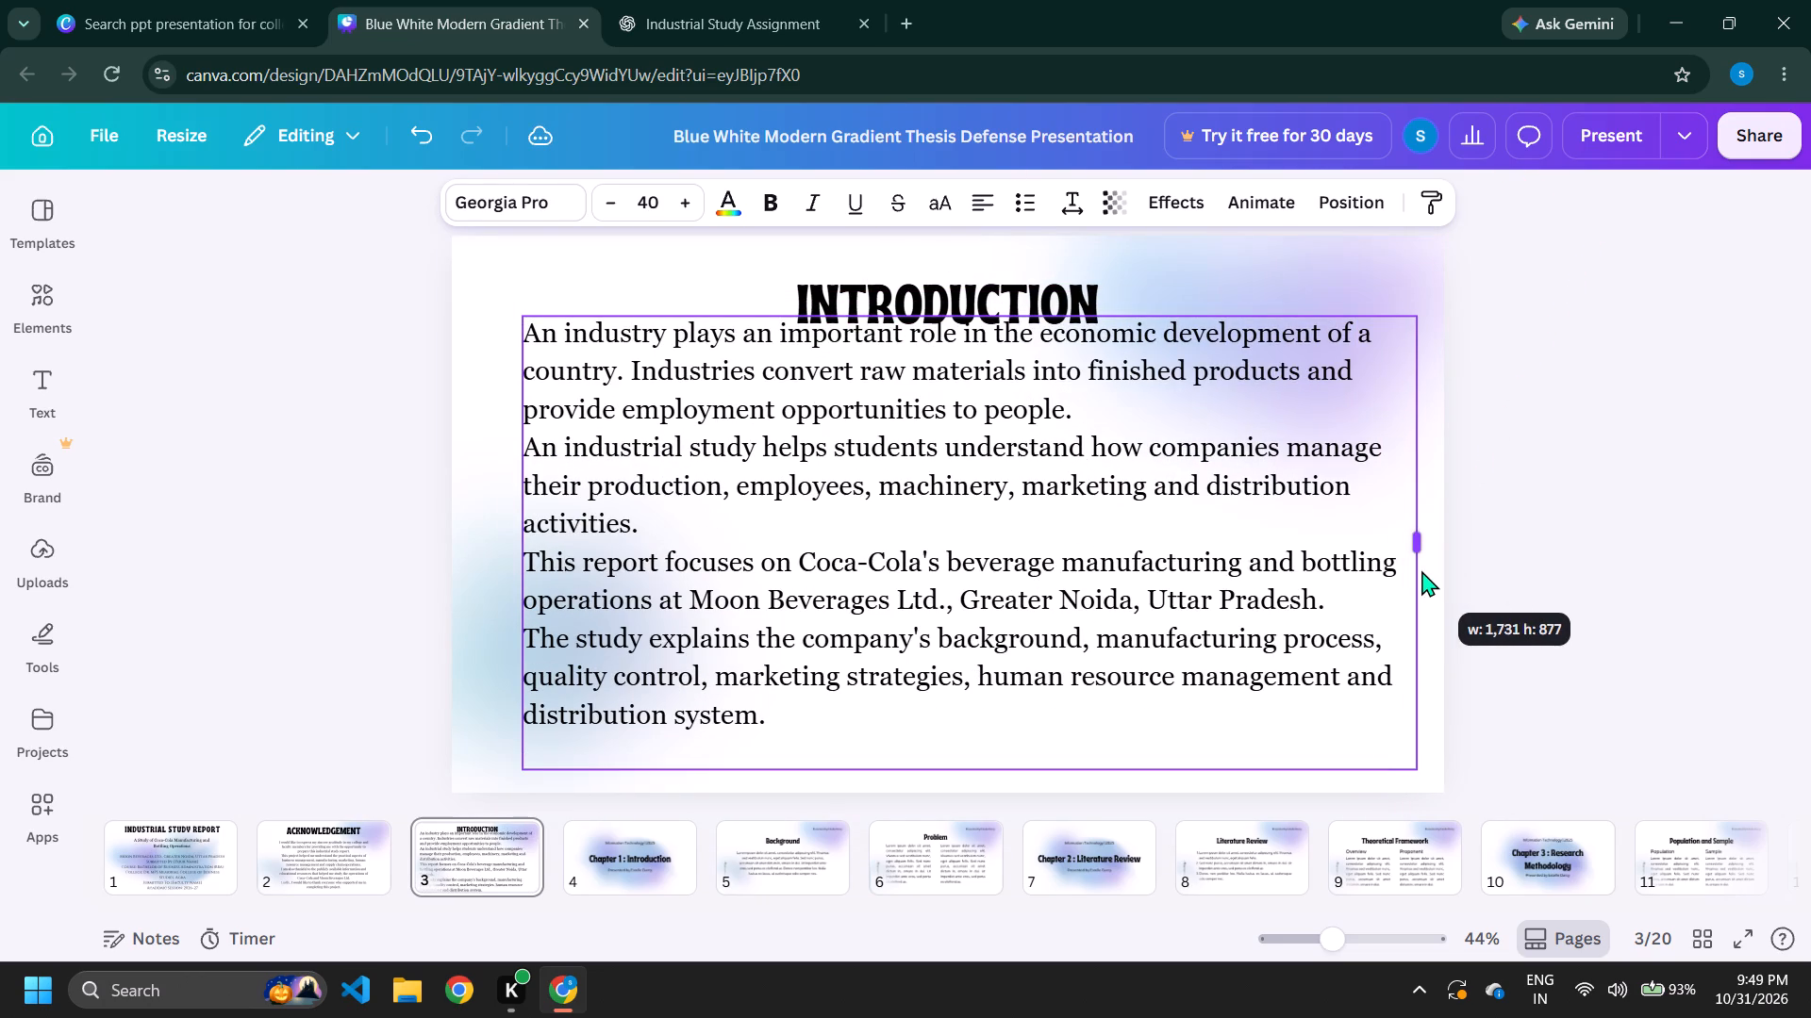
left_click_drag(1421, 570, 1433, 577)
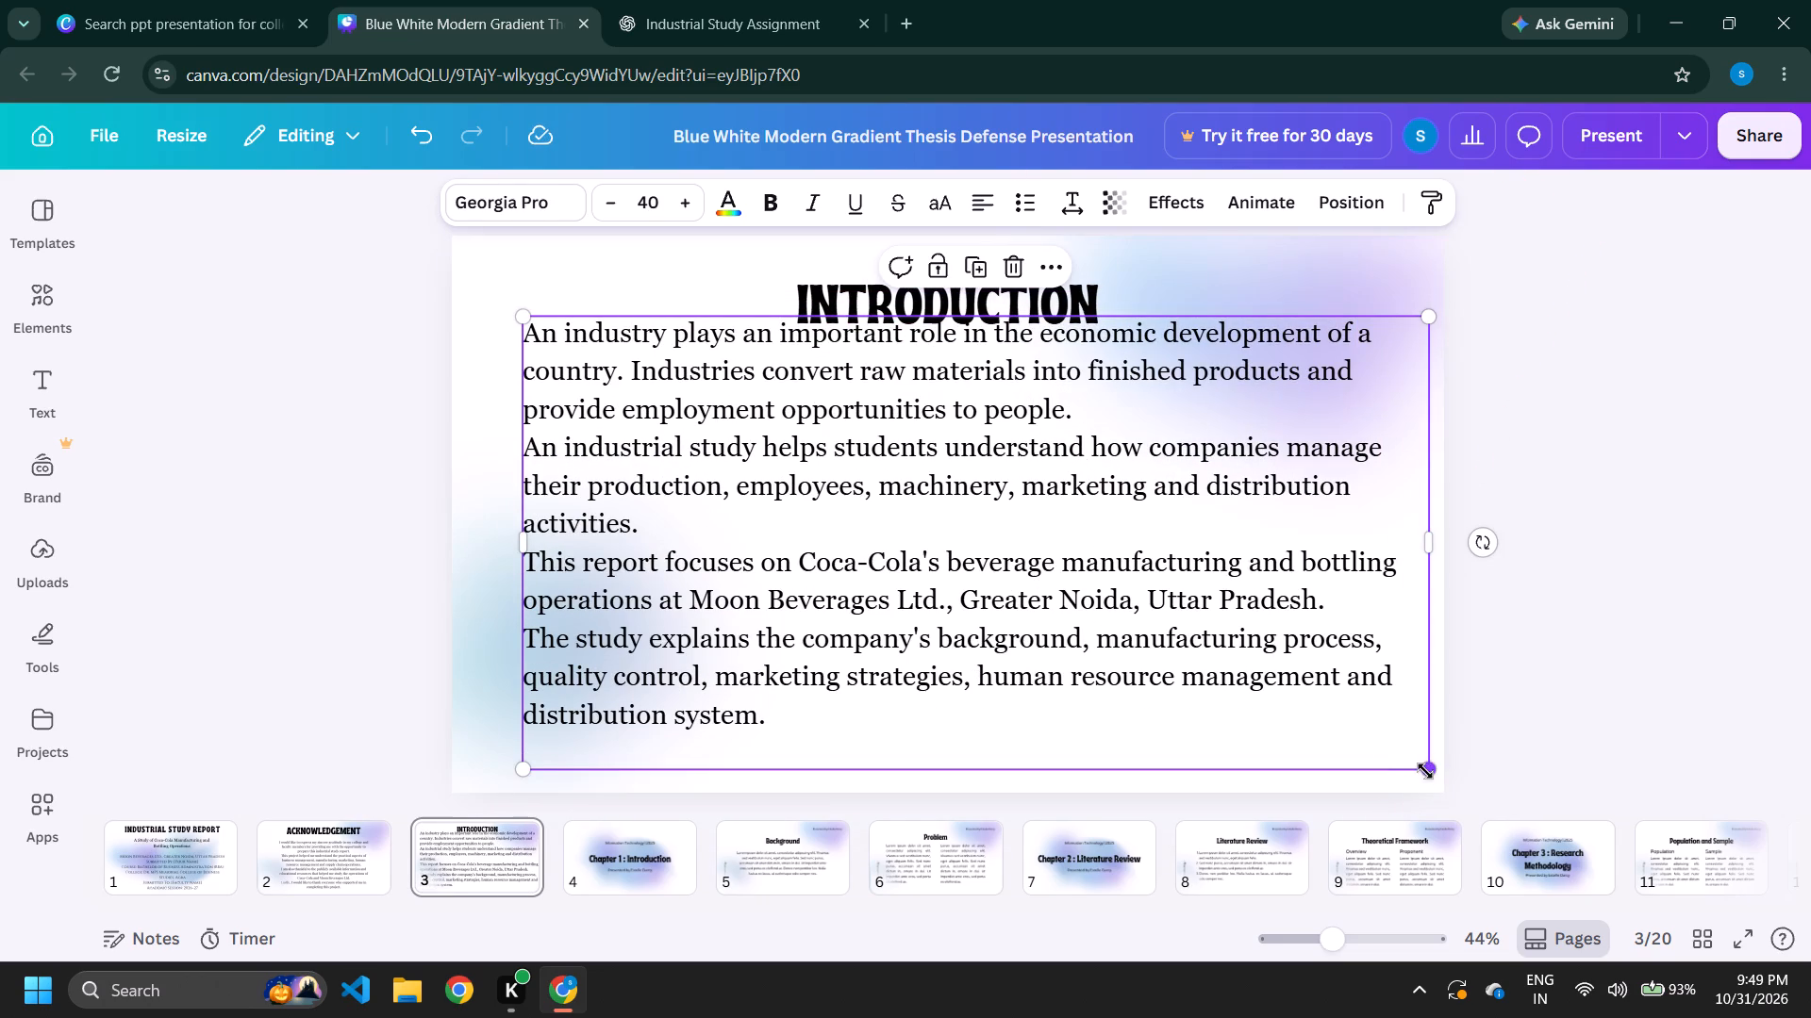
left_click_drag(1425, 771, 1344, 723)
left_click_drag(946, 495, 957, 522)
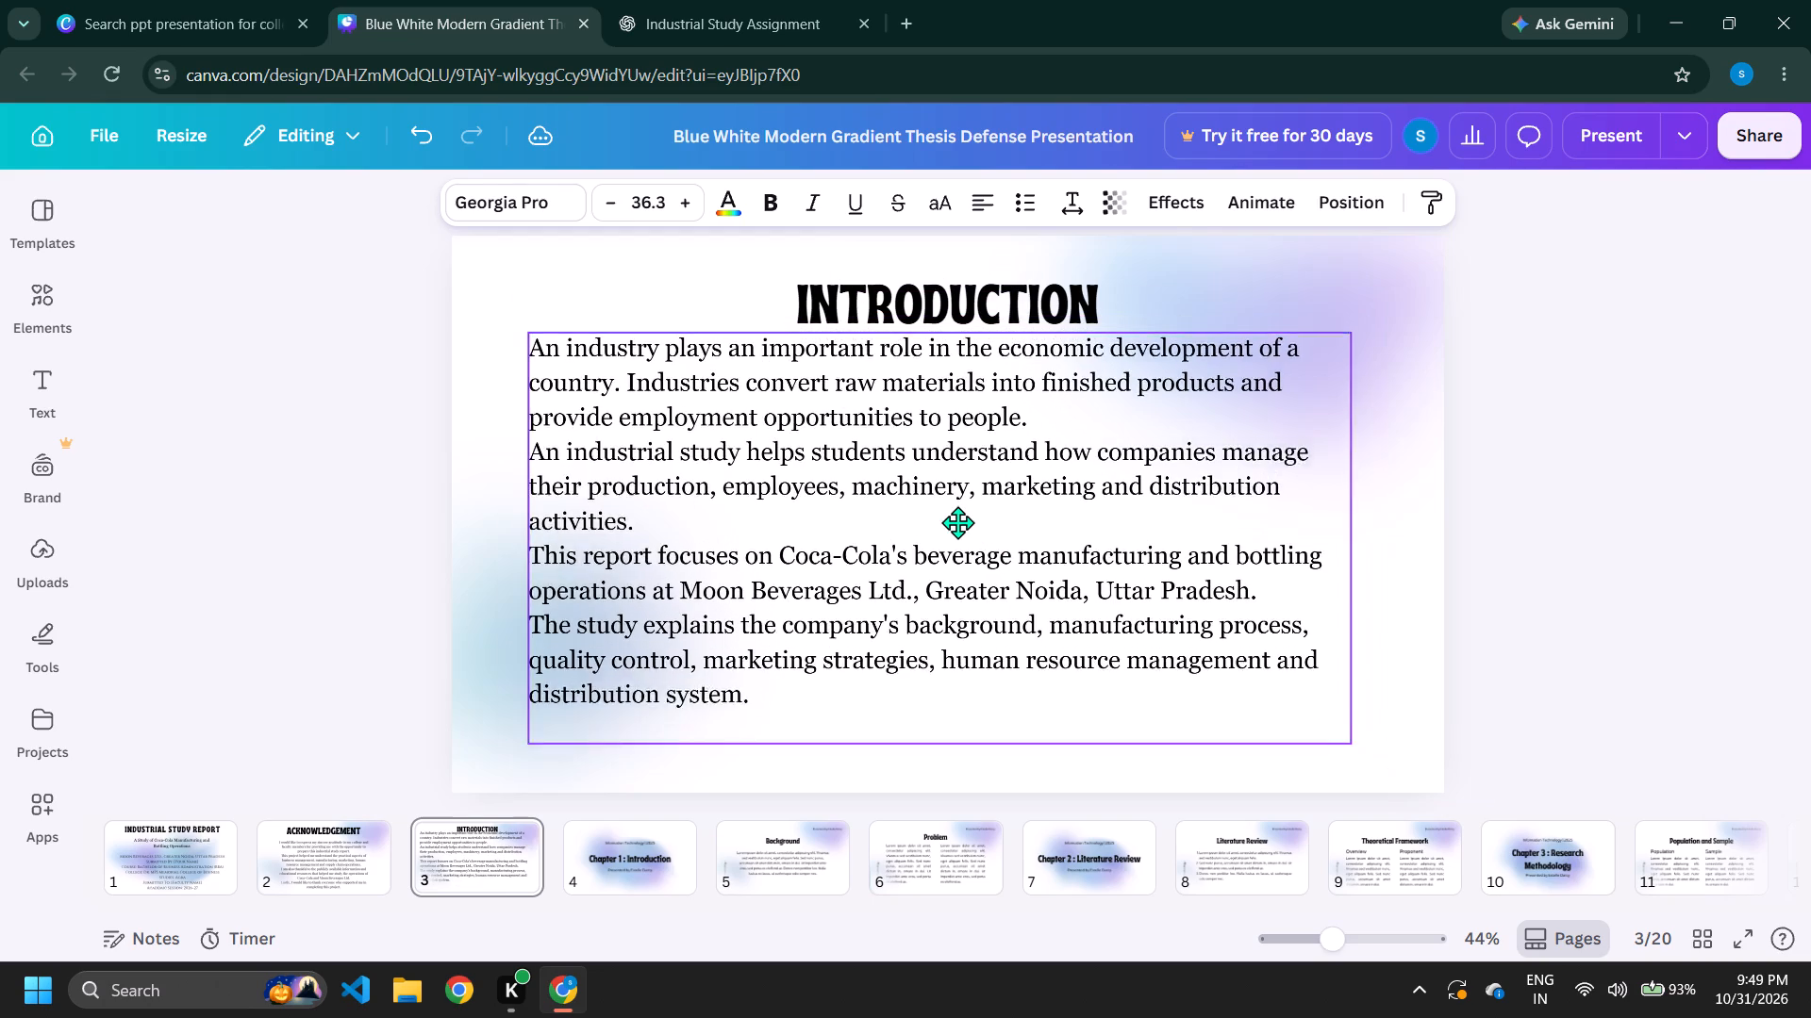
left_click_drag(957, 522, 976, 539)
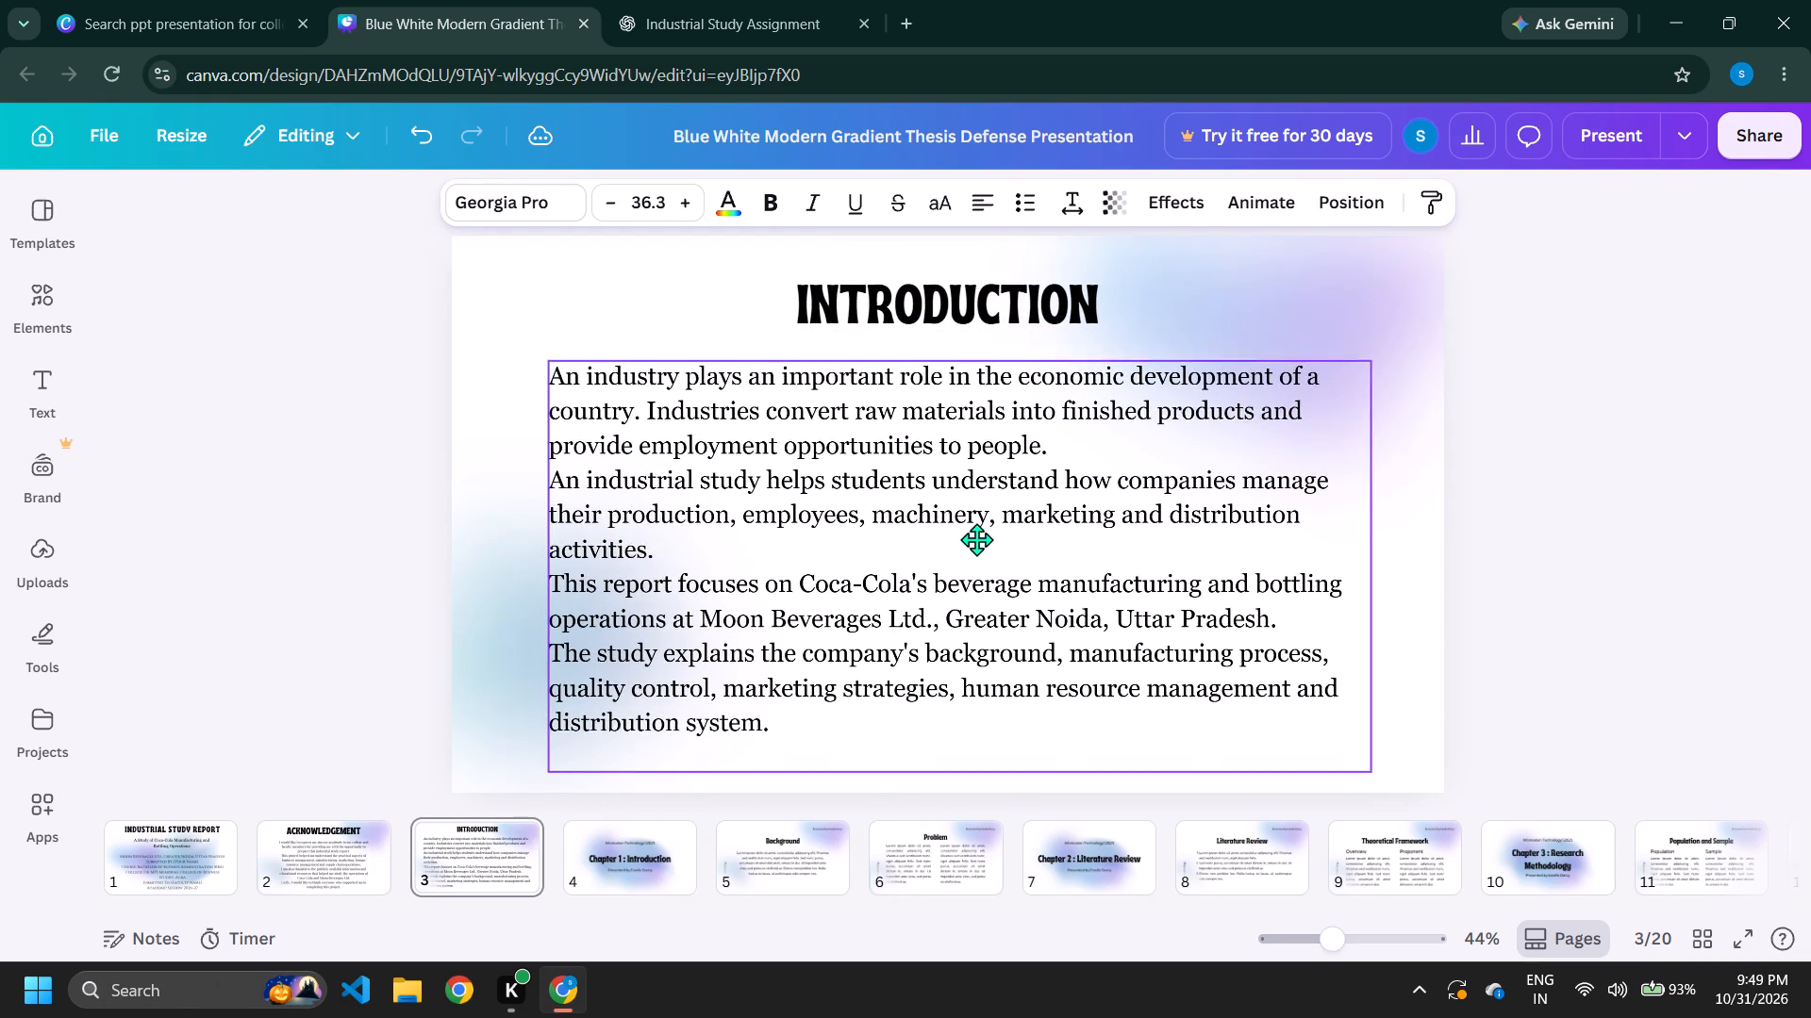
left_click_drag(976, 539, 966, 539)
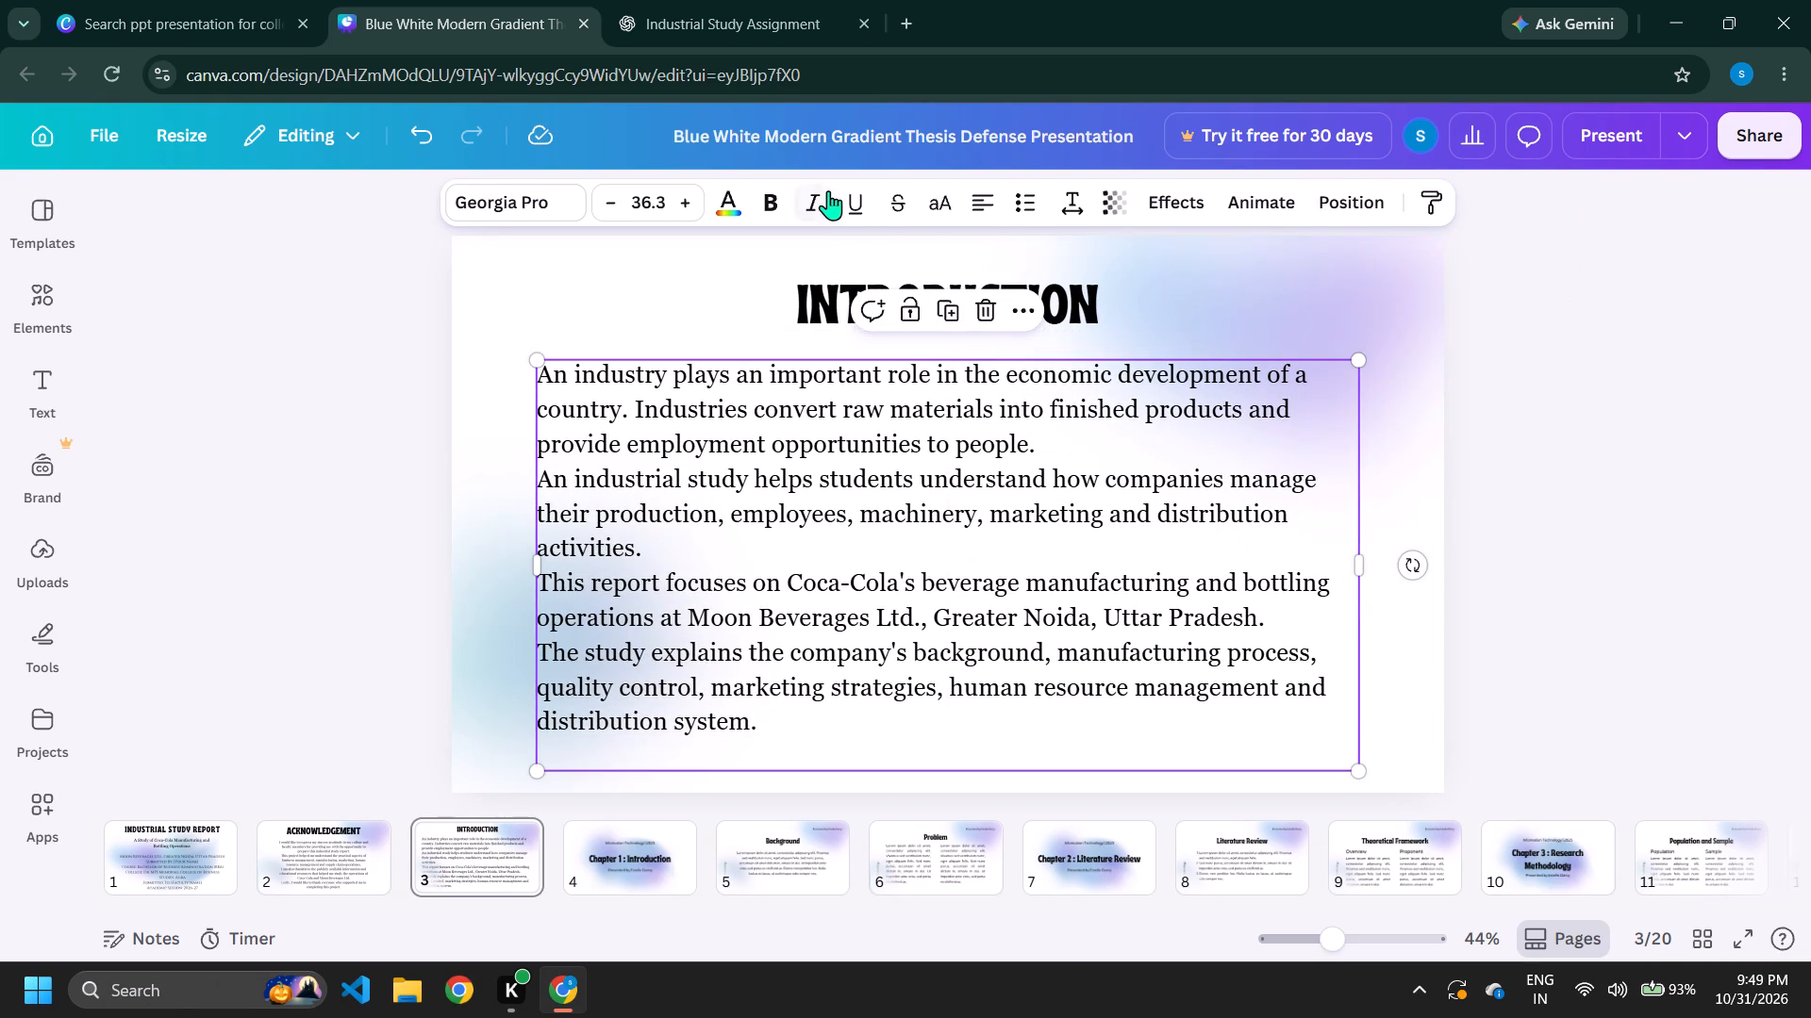
Centre-align the introduction paragraphs on slide 3.
left_click(993, 199)
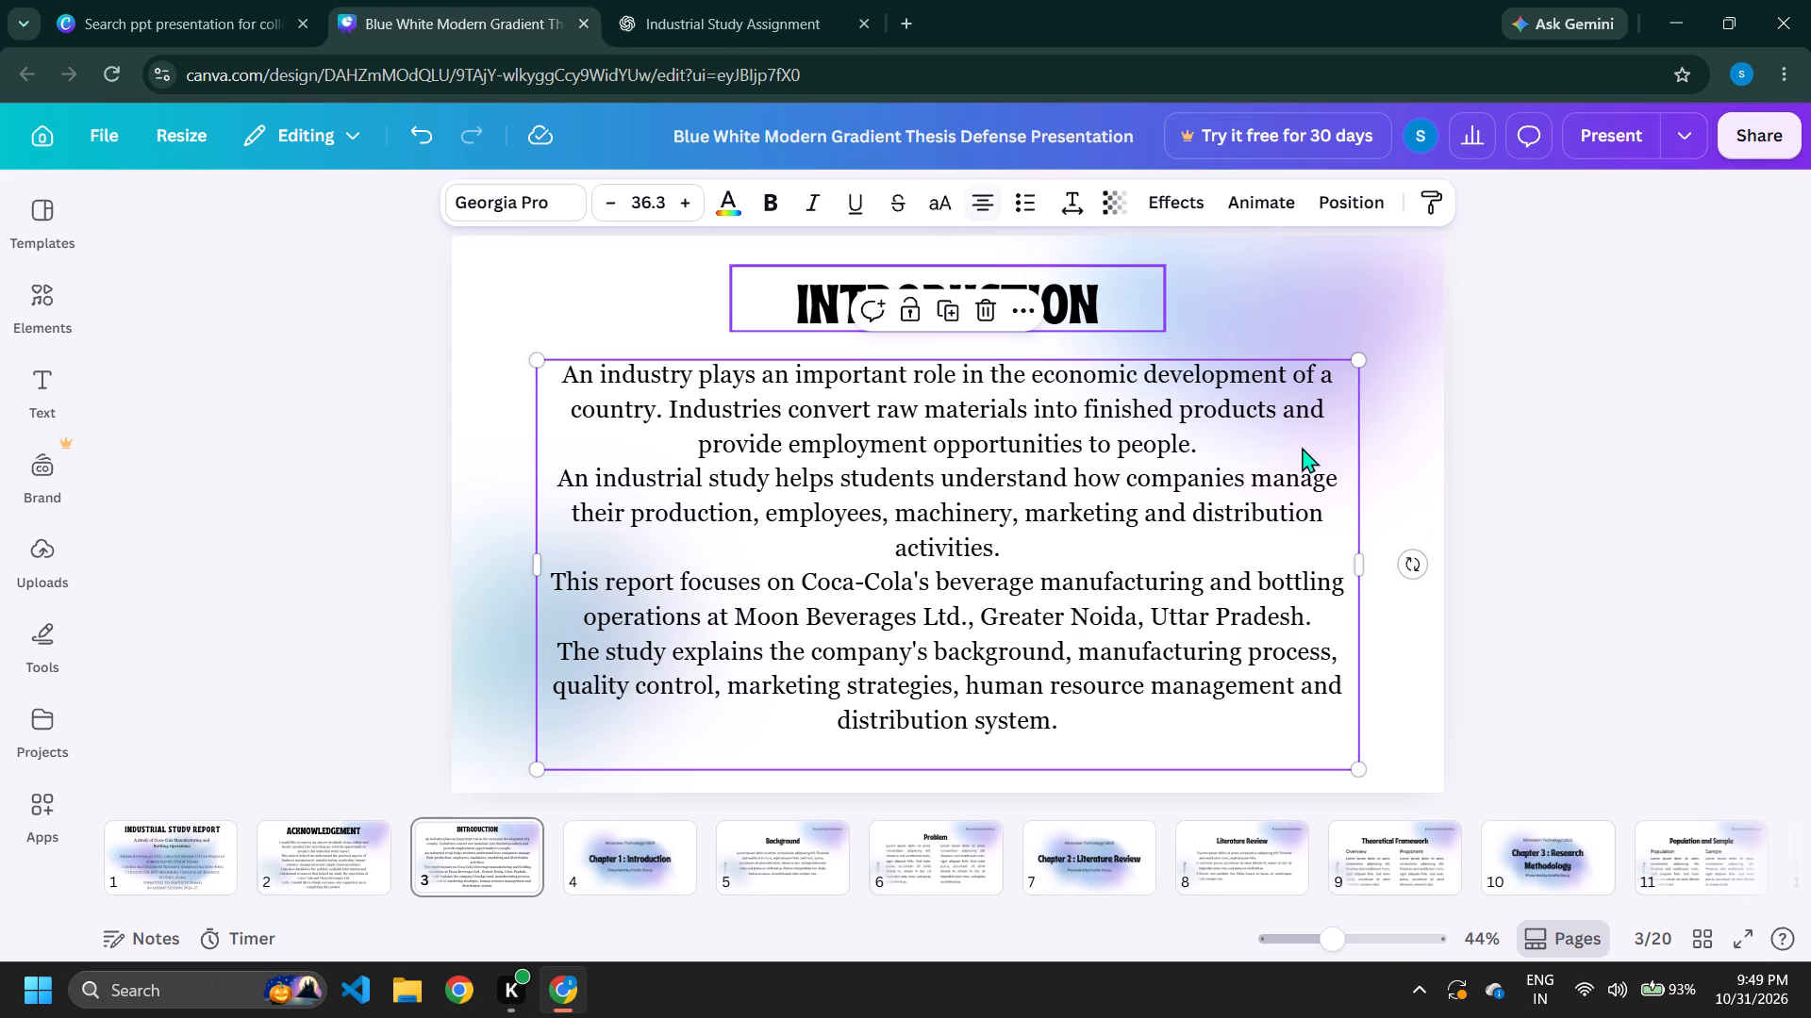
left_click(1587, 523)
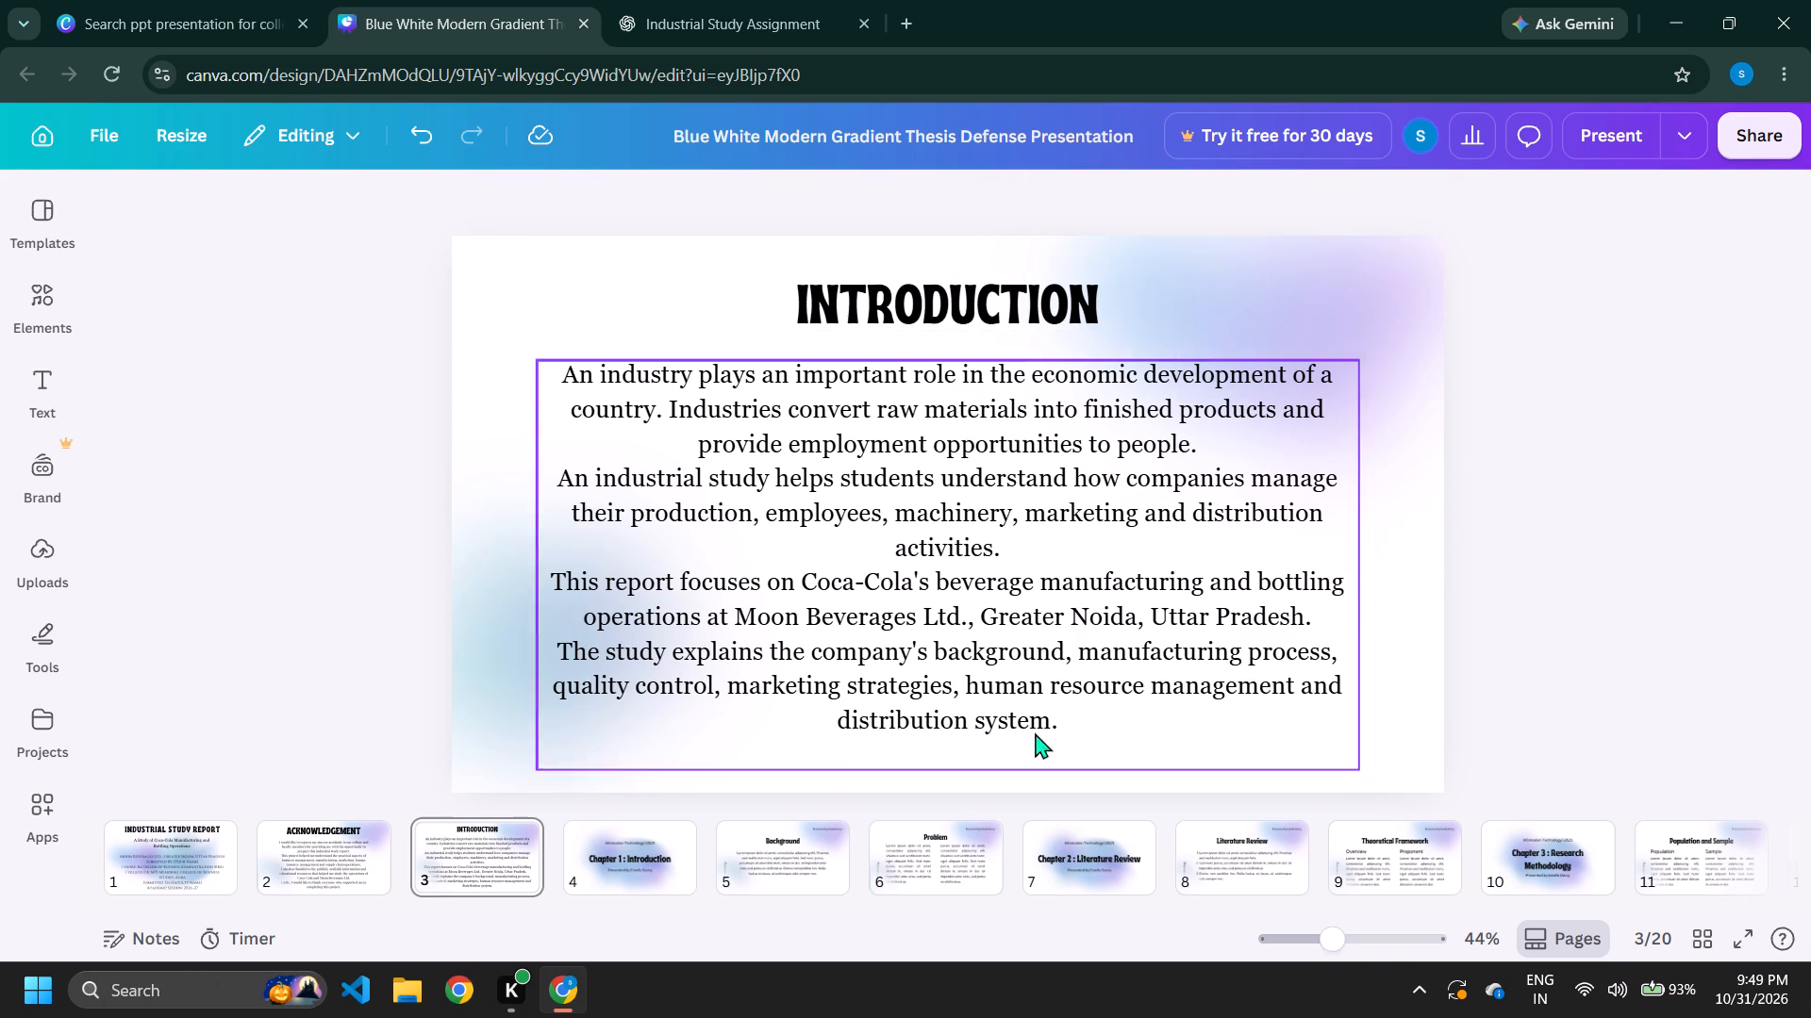
Change the font of the company and submission details on title slide 1 to Boriboon.
left_click(317, 840)
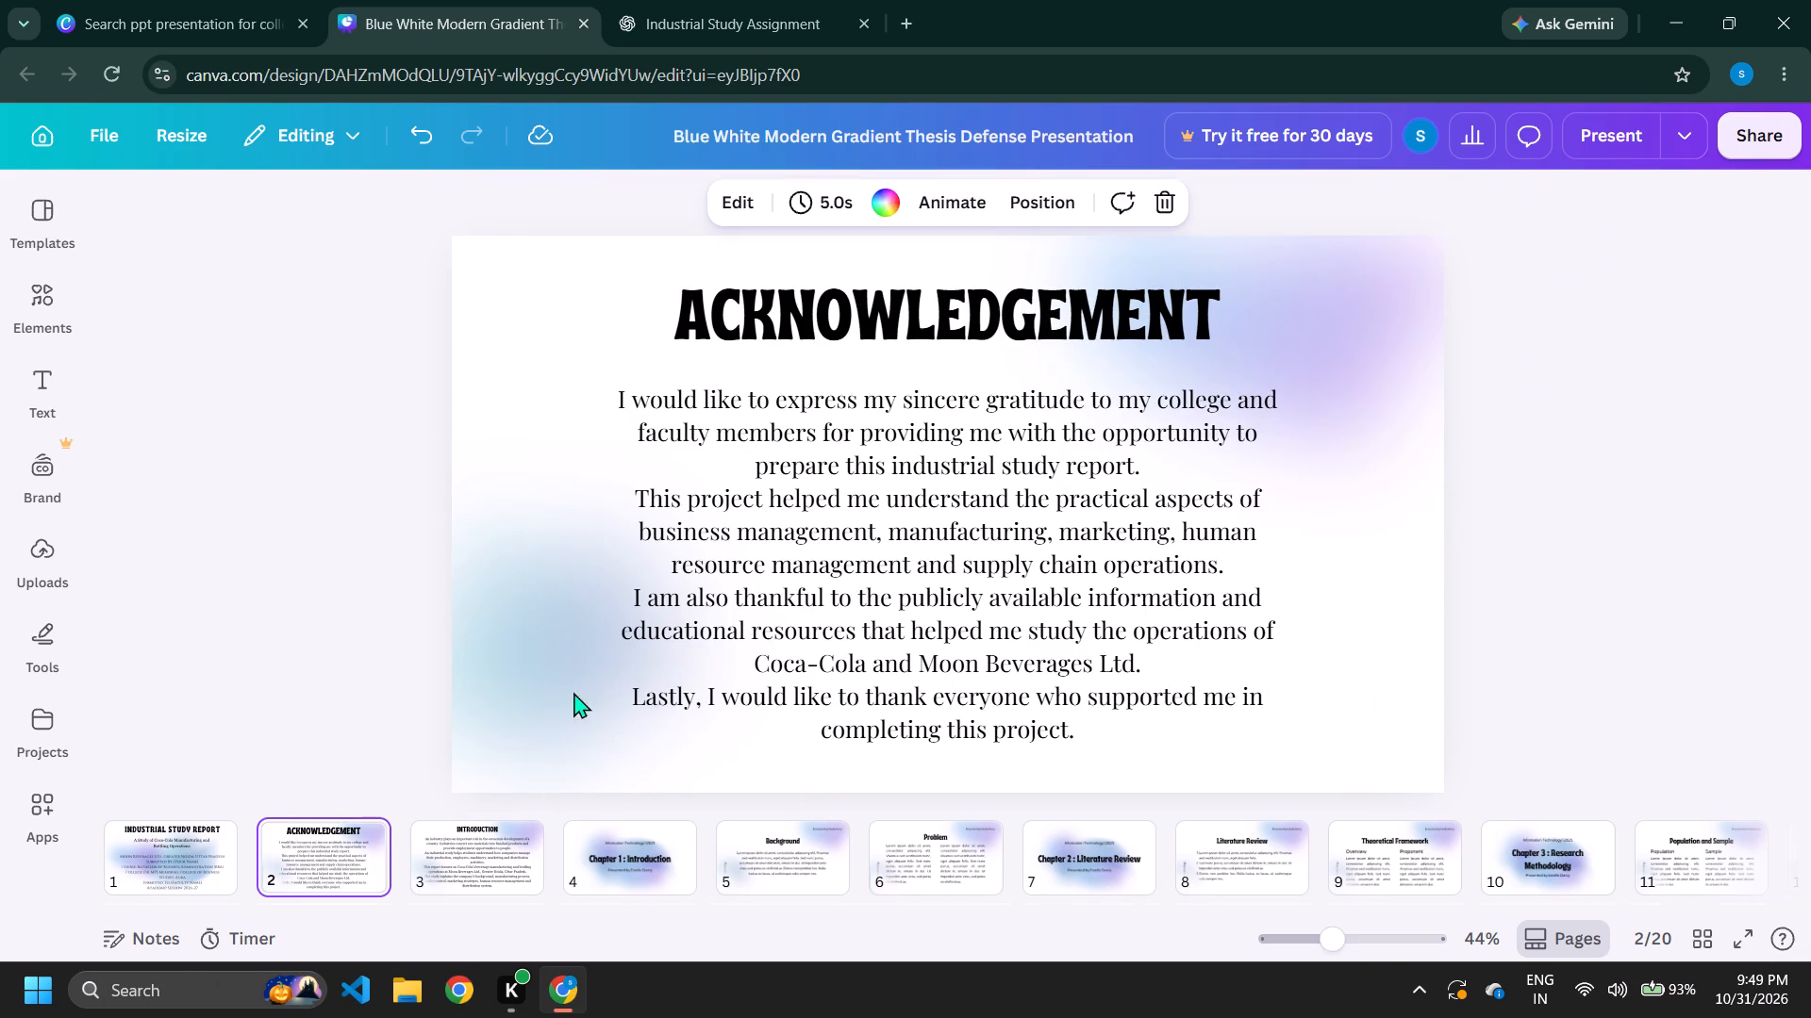
left_click(192, 825)
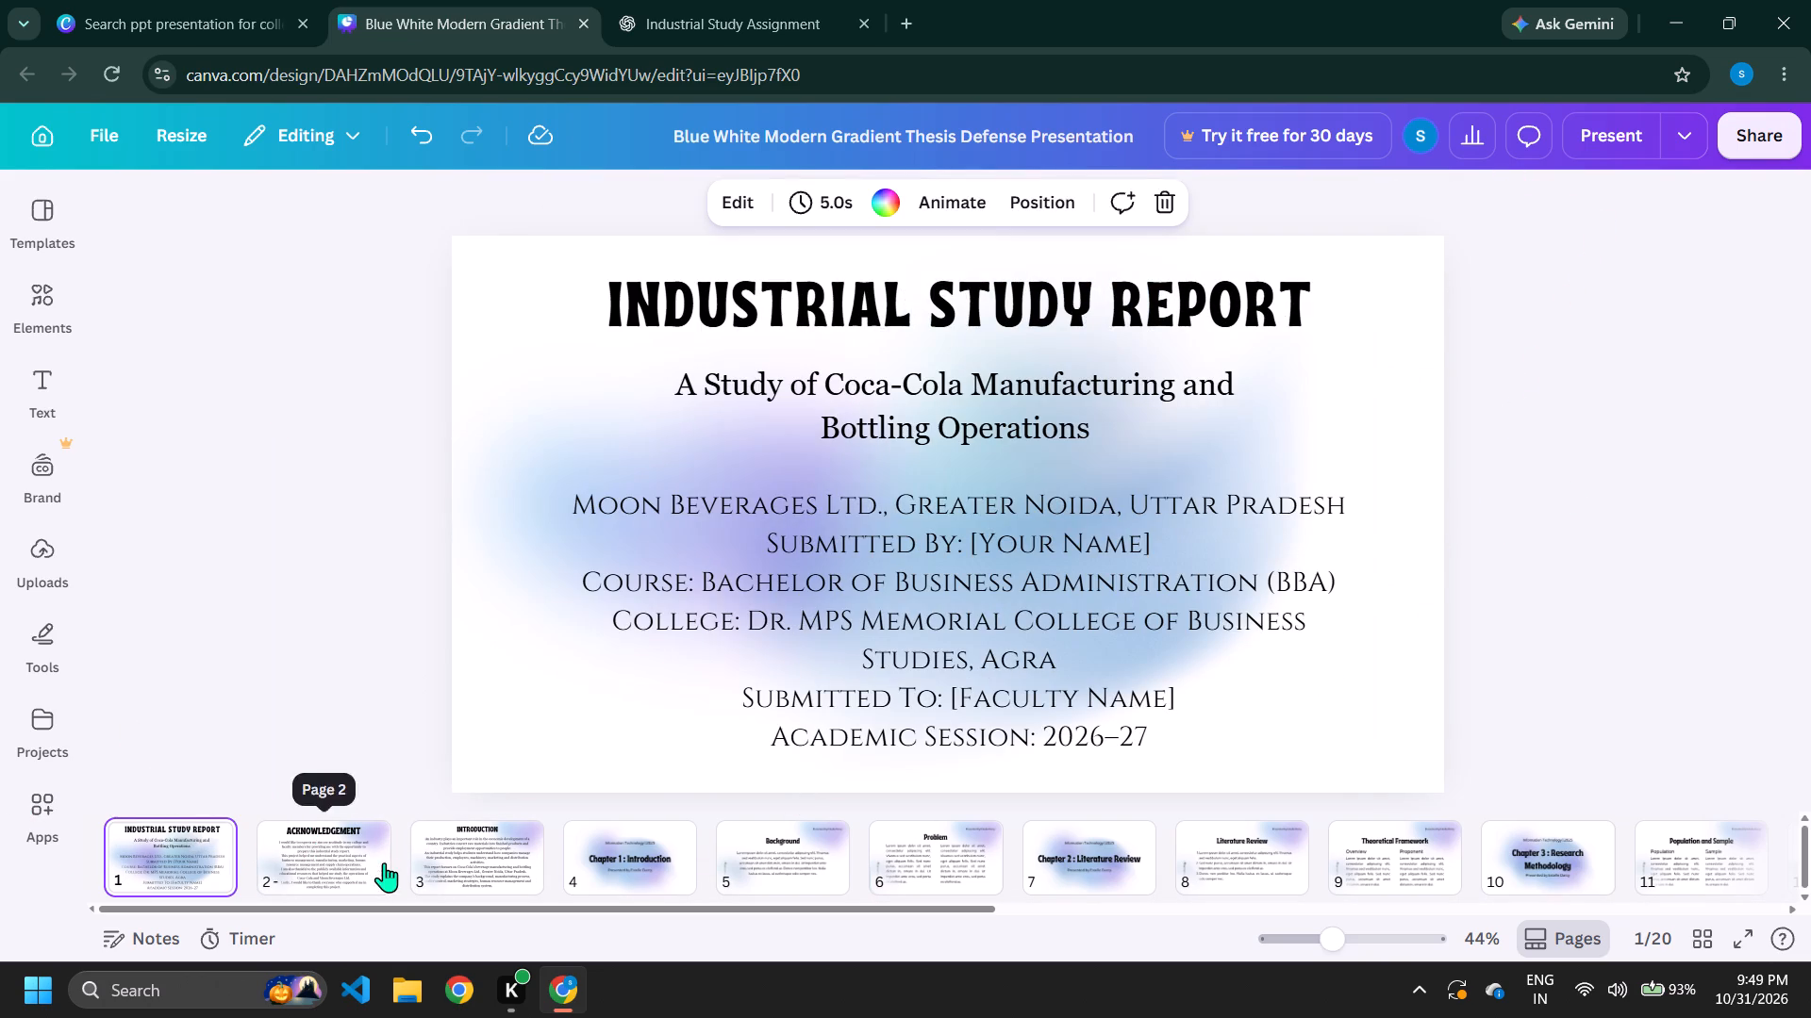
left_click(805, 618)
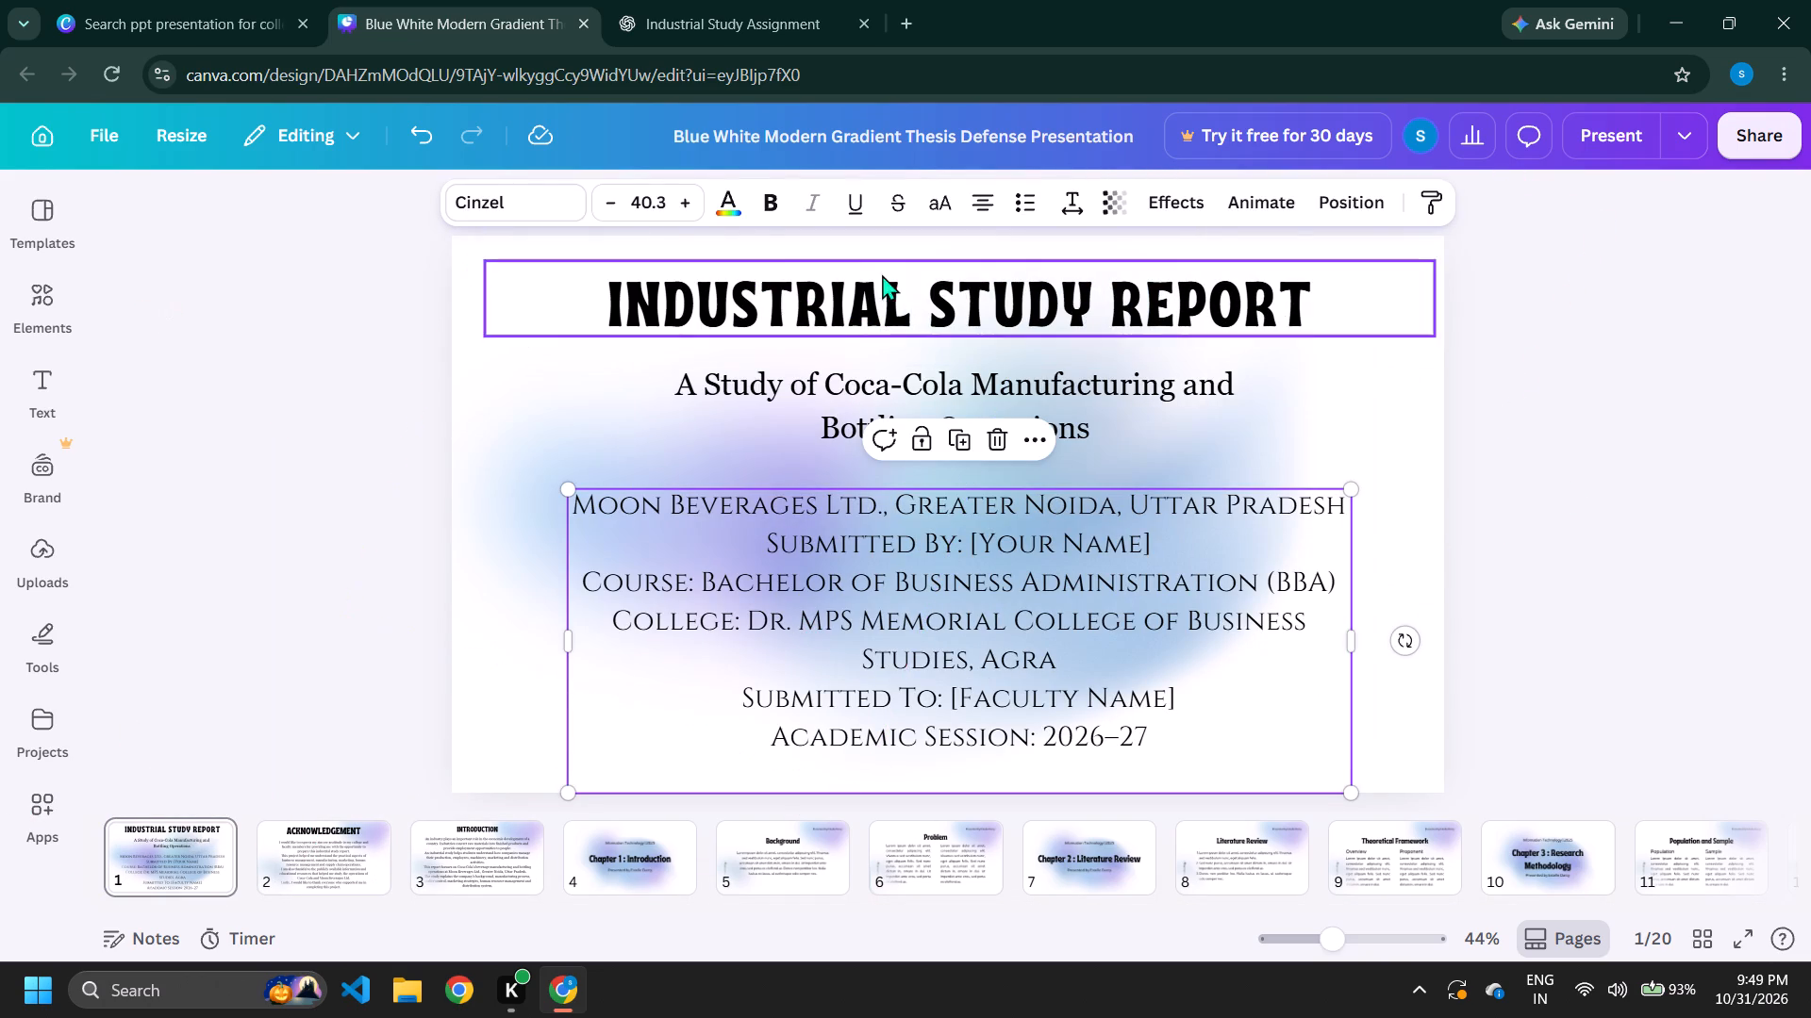
left_click(530, 208)
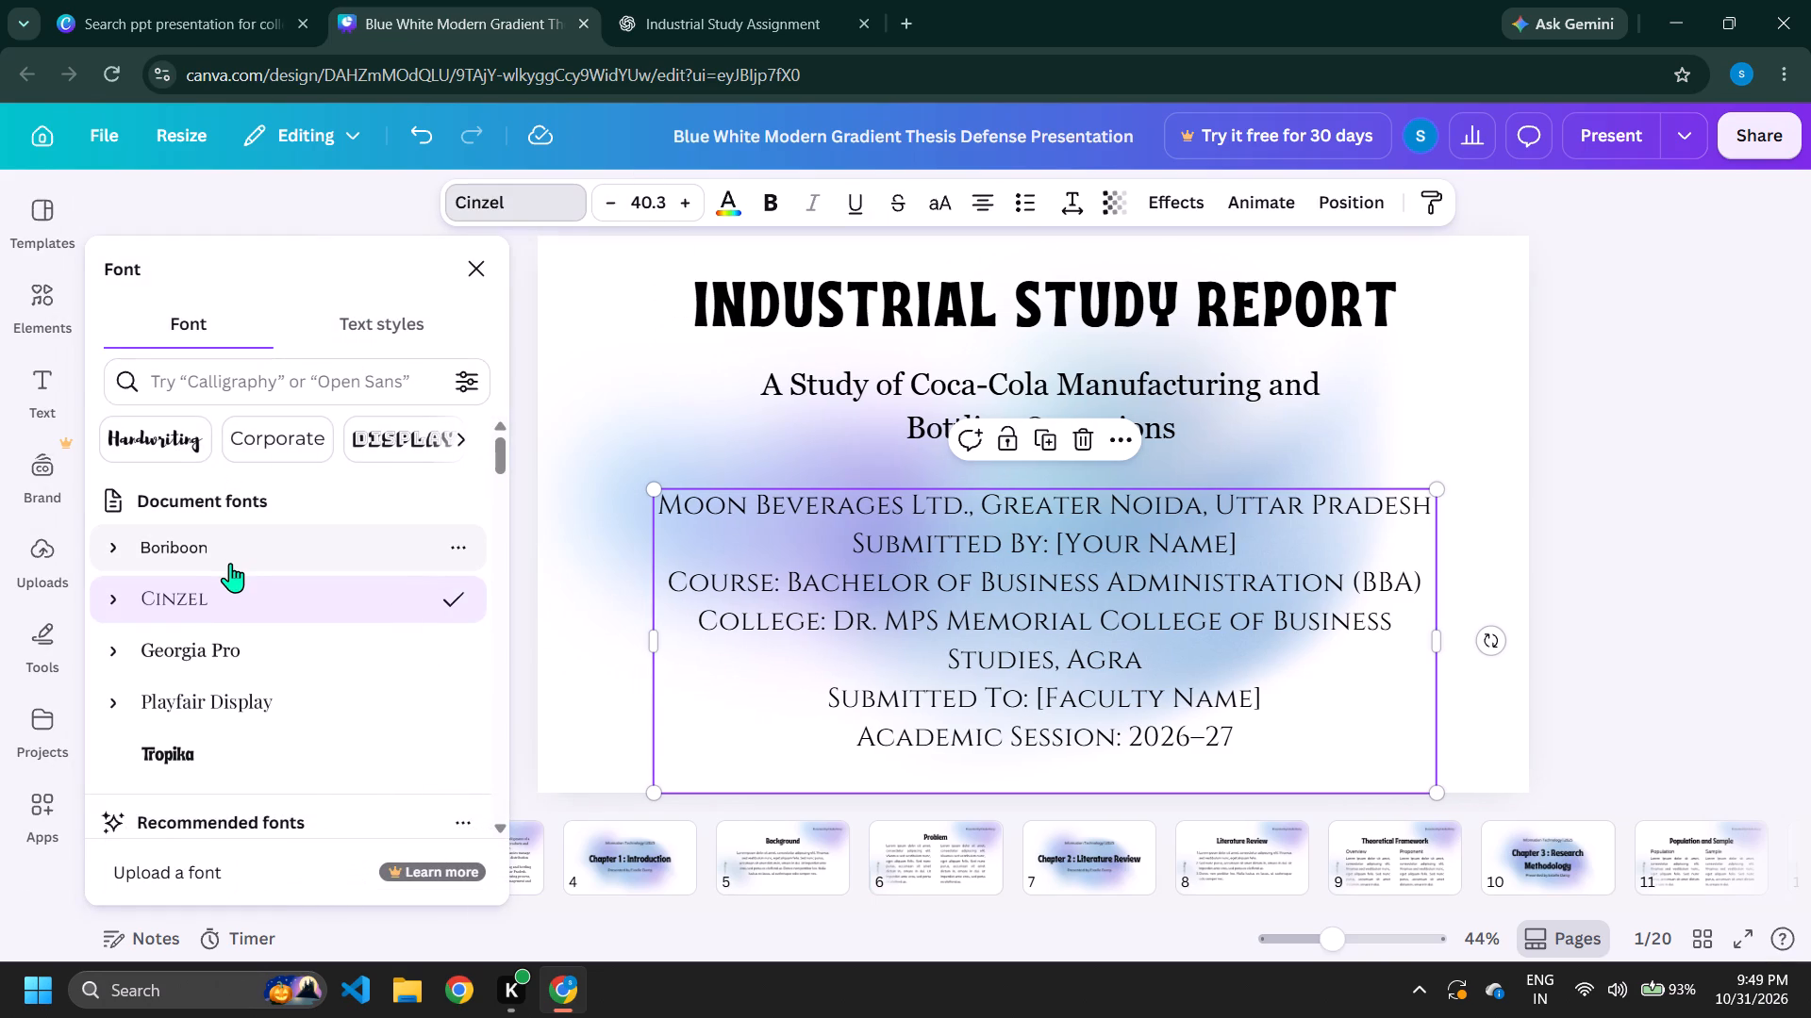
left_click(246, 550)
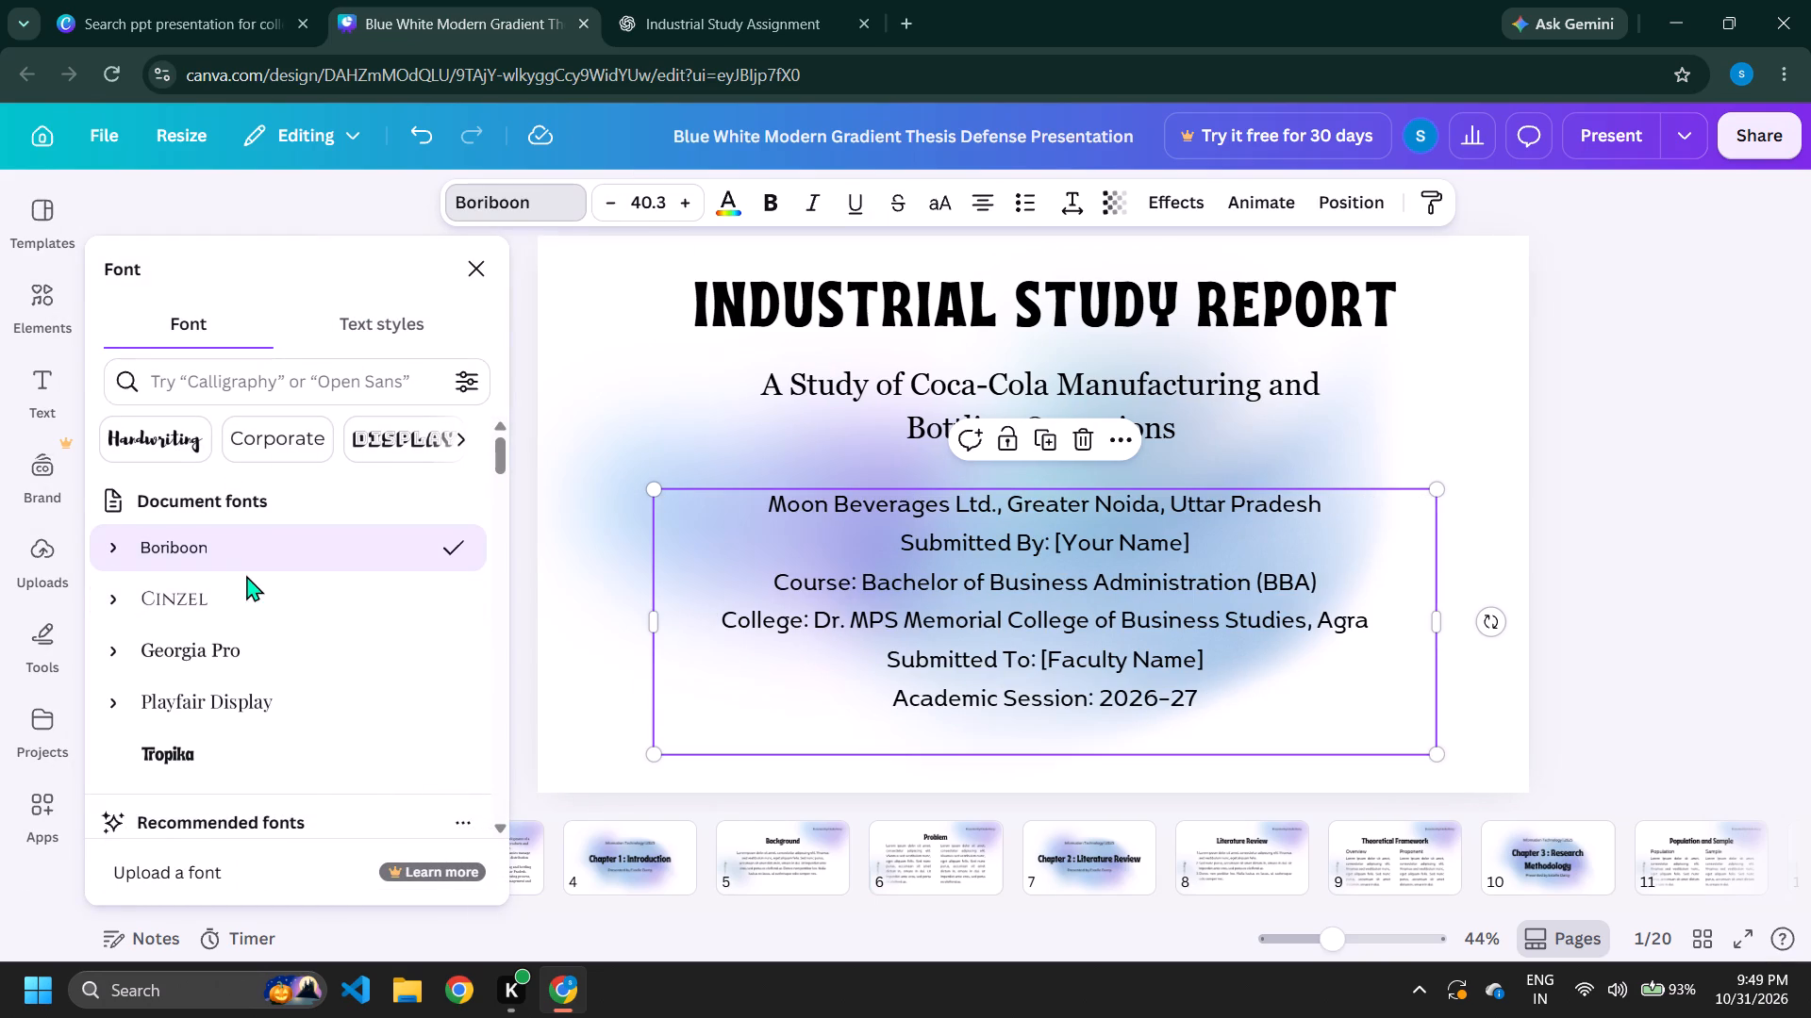
Go to slide 4, switch to the ChatGPT report and copy its section 2 heading text, COMPANY PROFILE, without the number.
left_click(1681, 391)
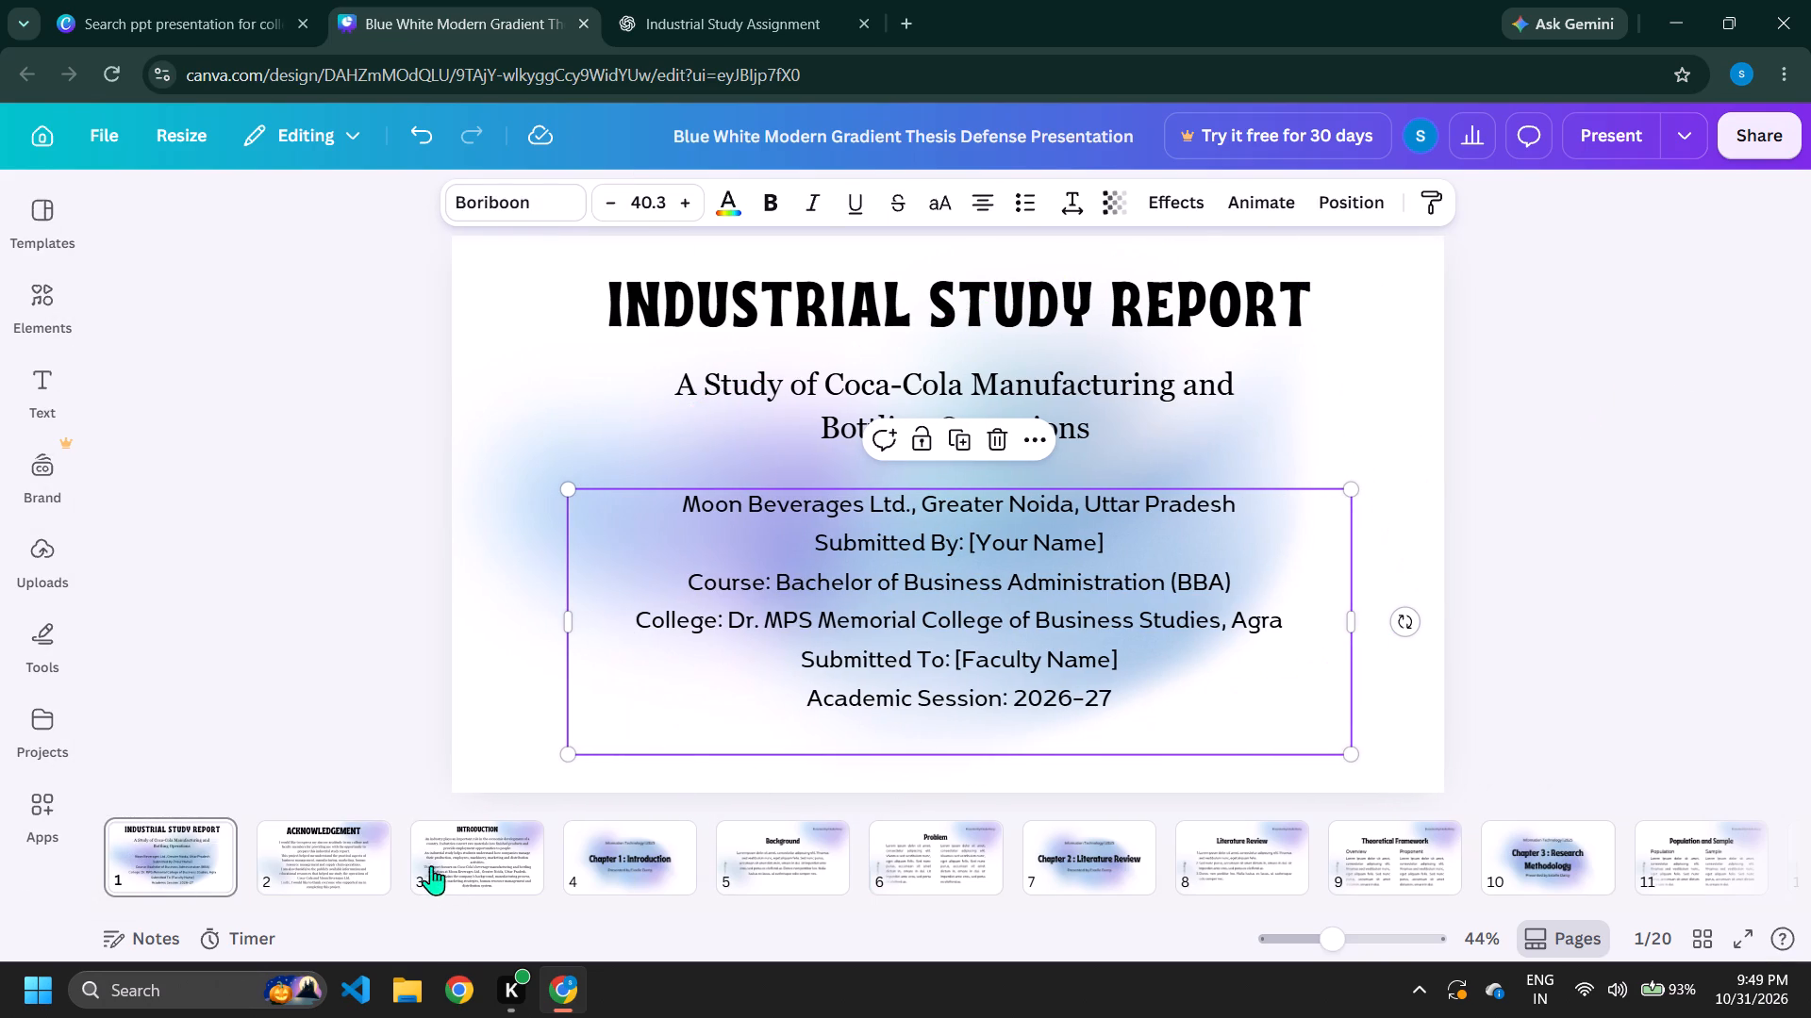
left_click(366, 855)
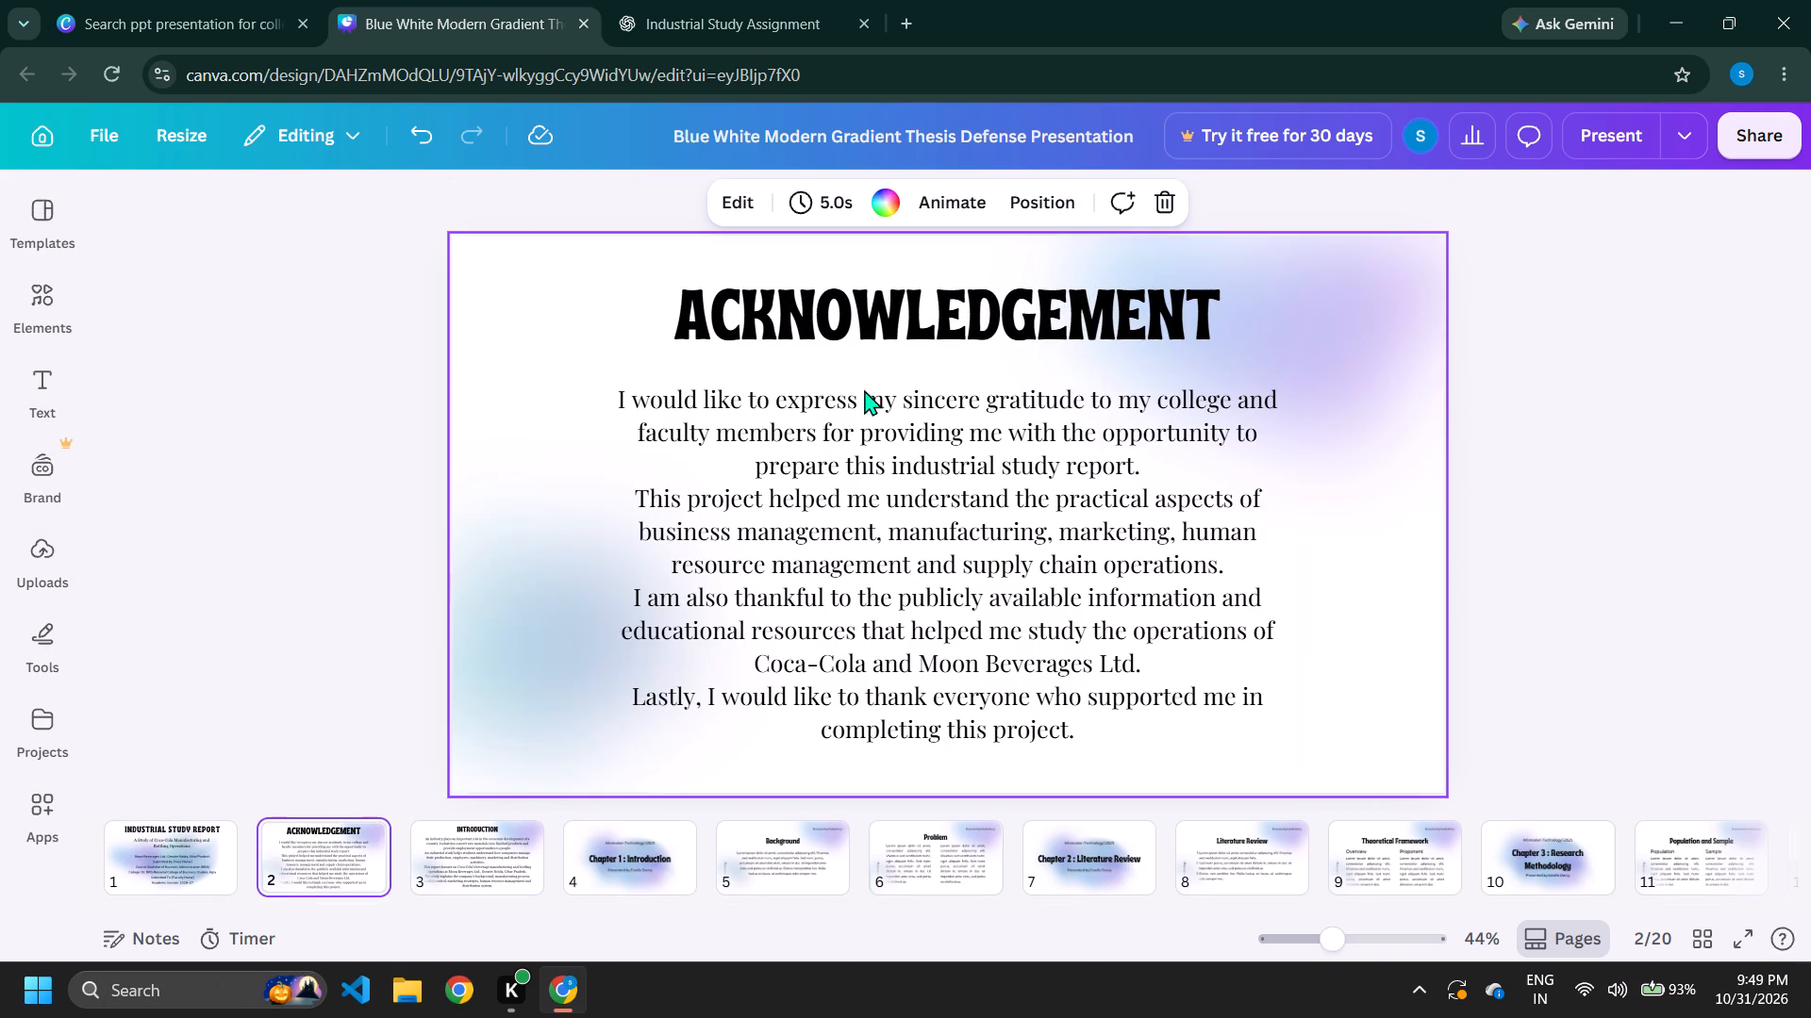
left_click(506, 846)
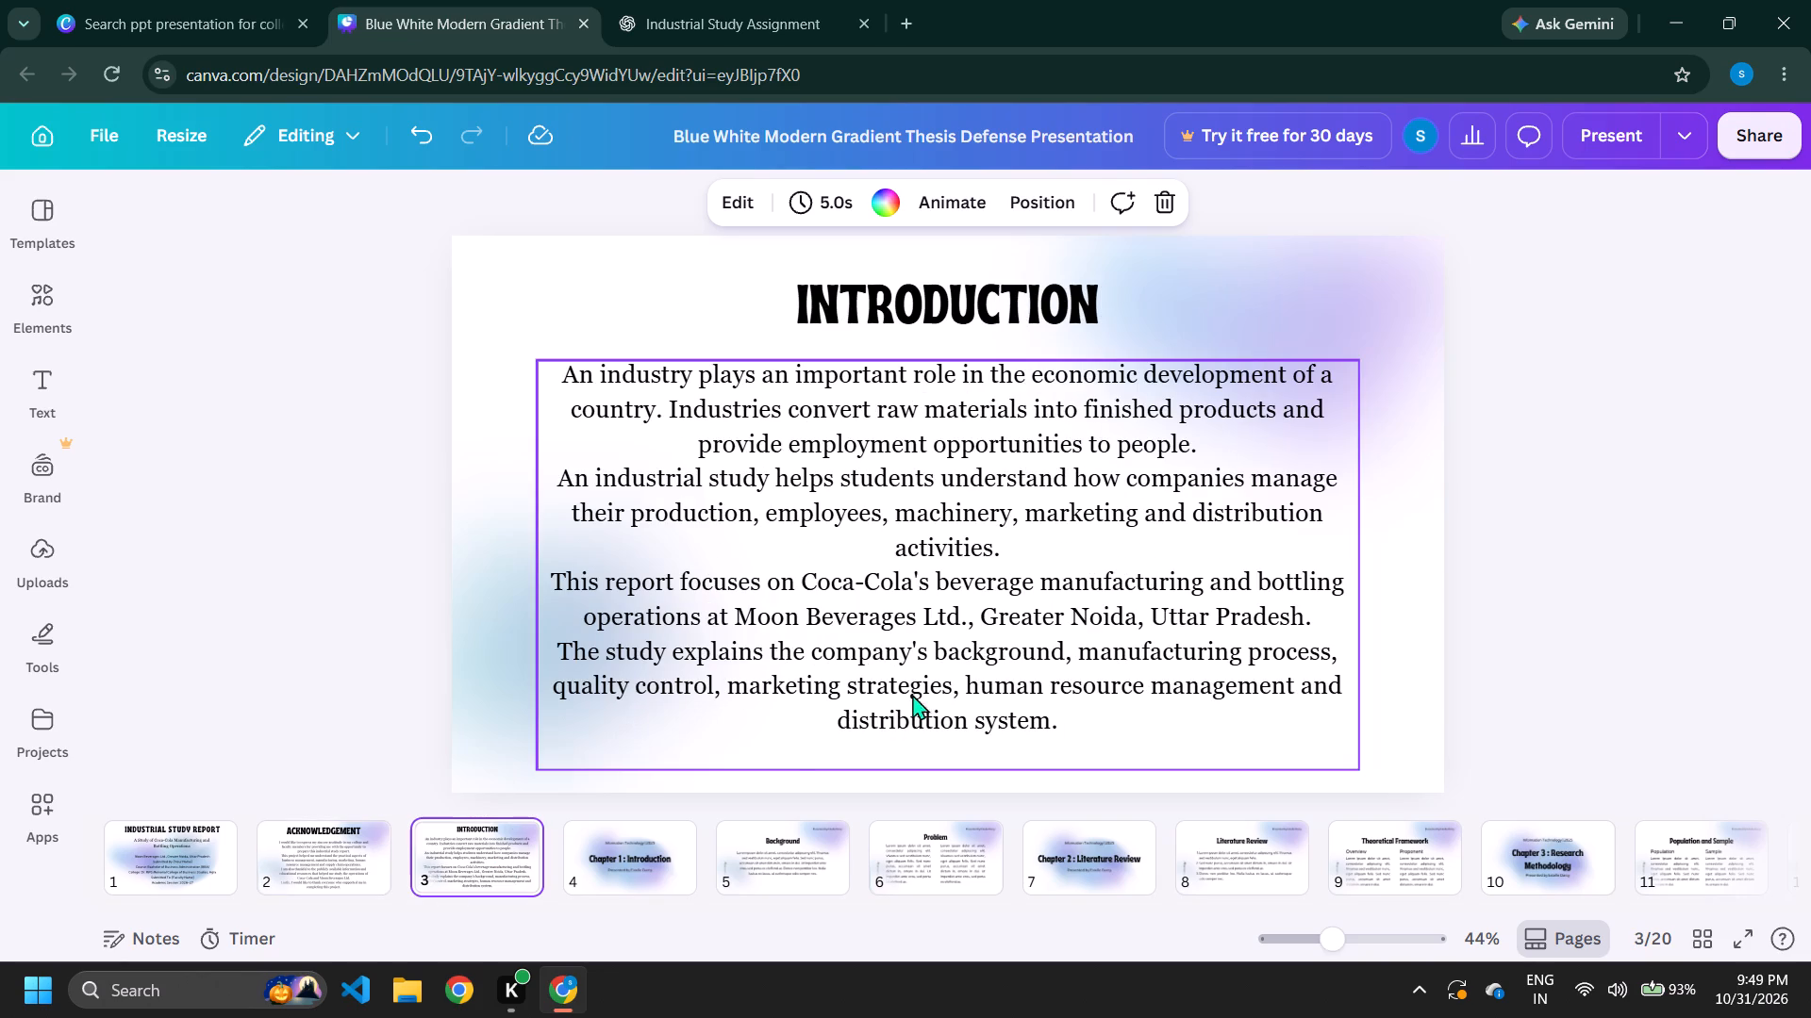
left_click(638, 854)
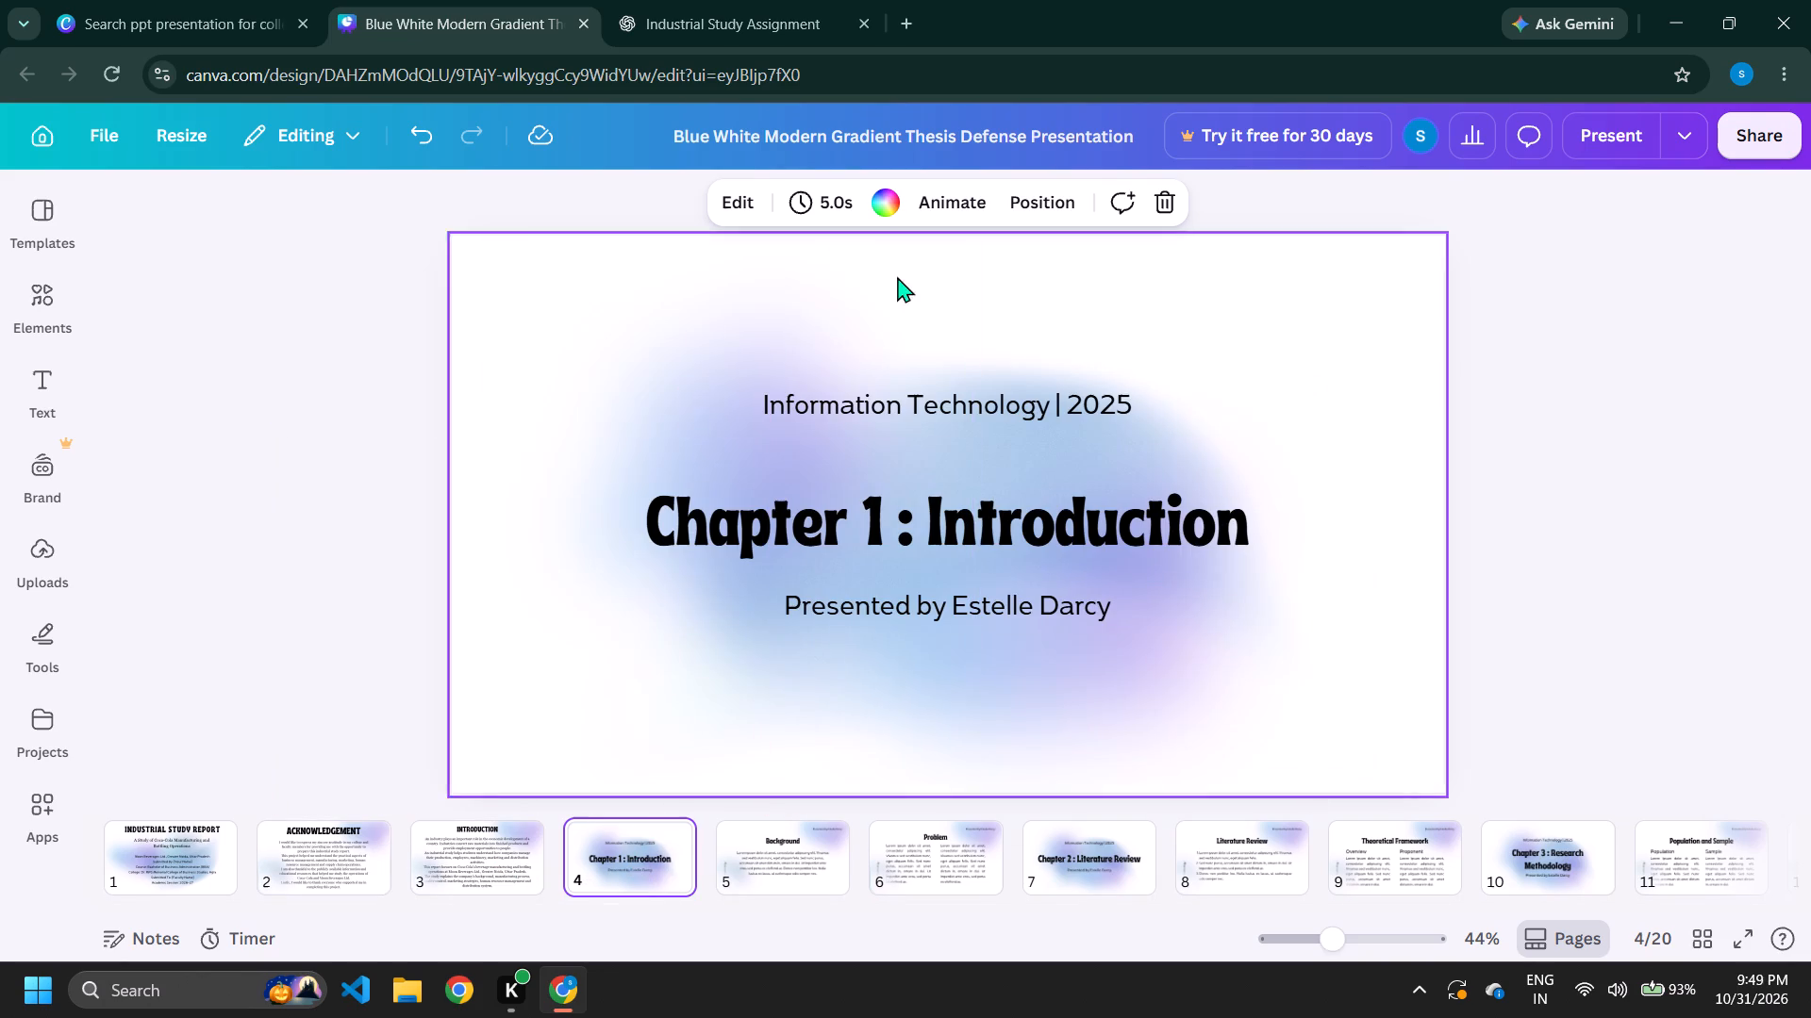
left_click(759, 30)
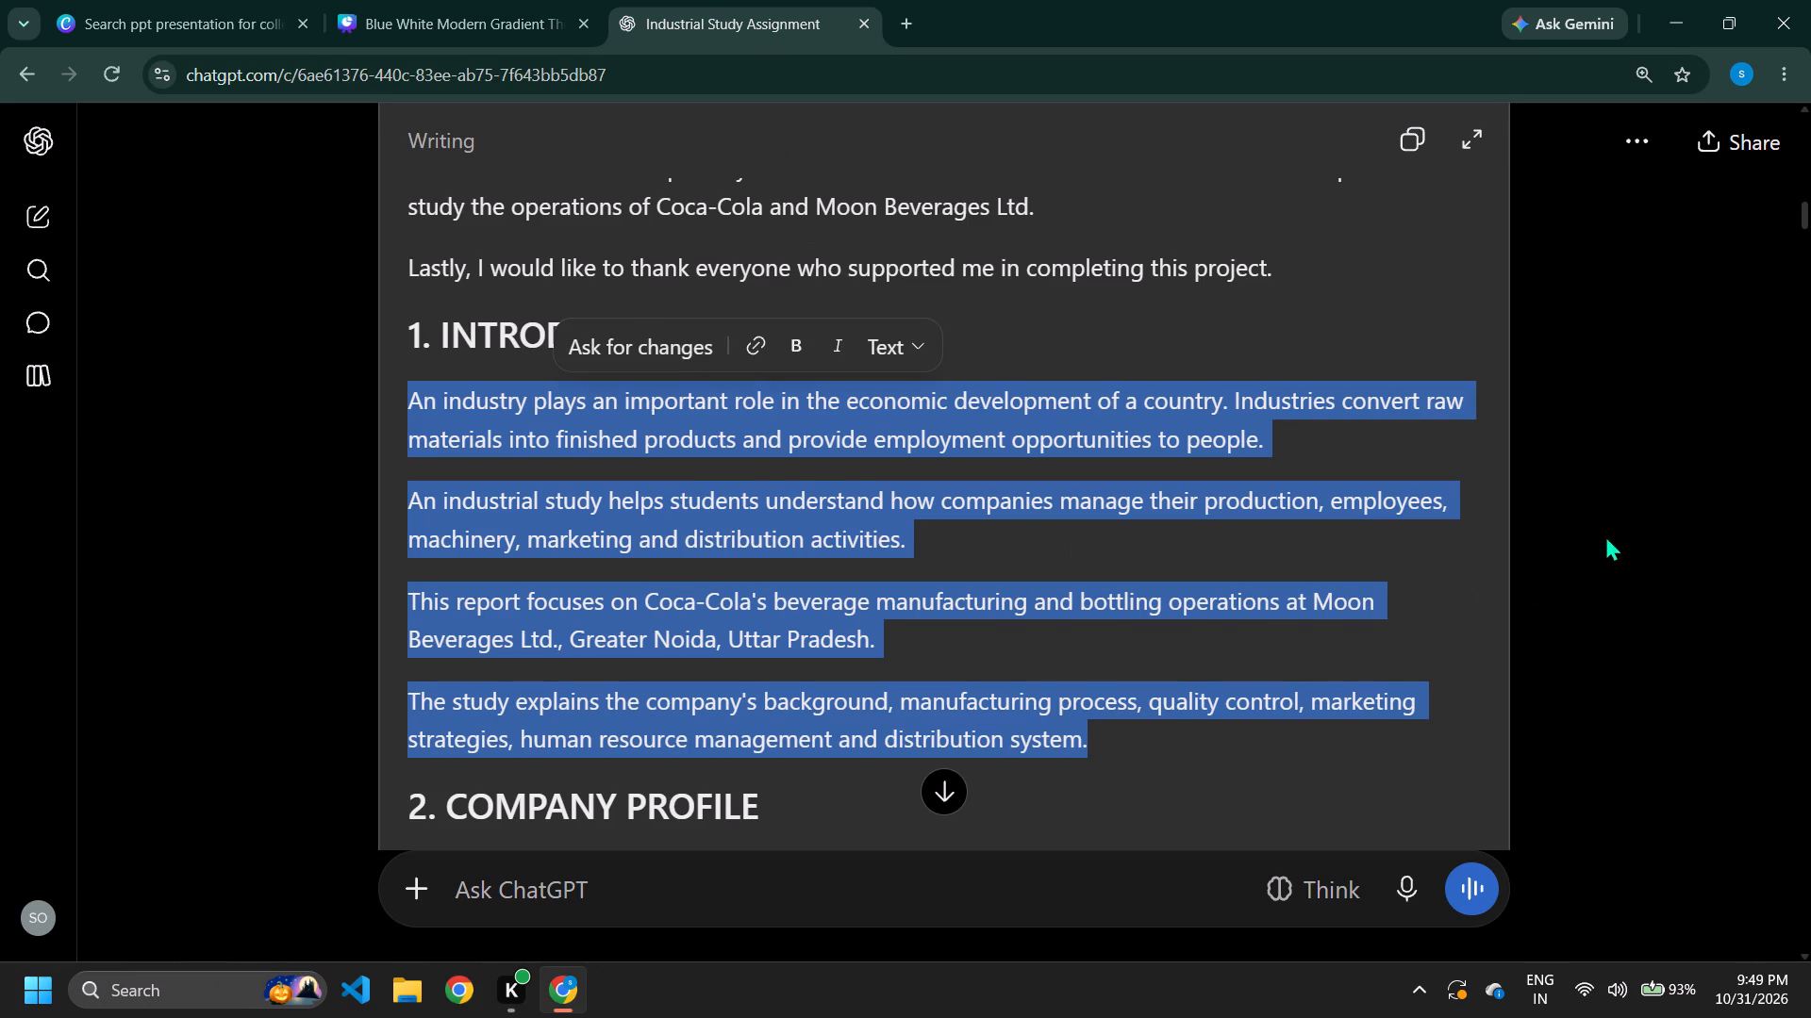
left_click(1605, 535)
scroll(872, 692, "down", 4)
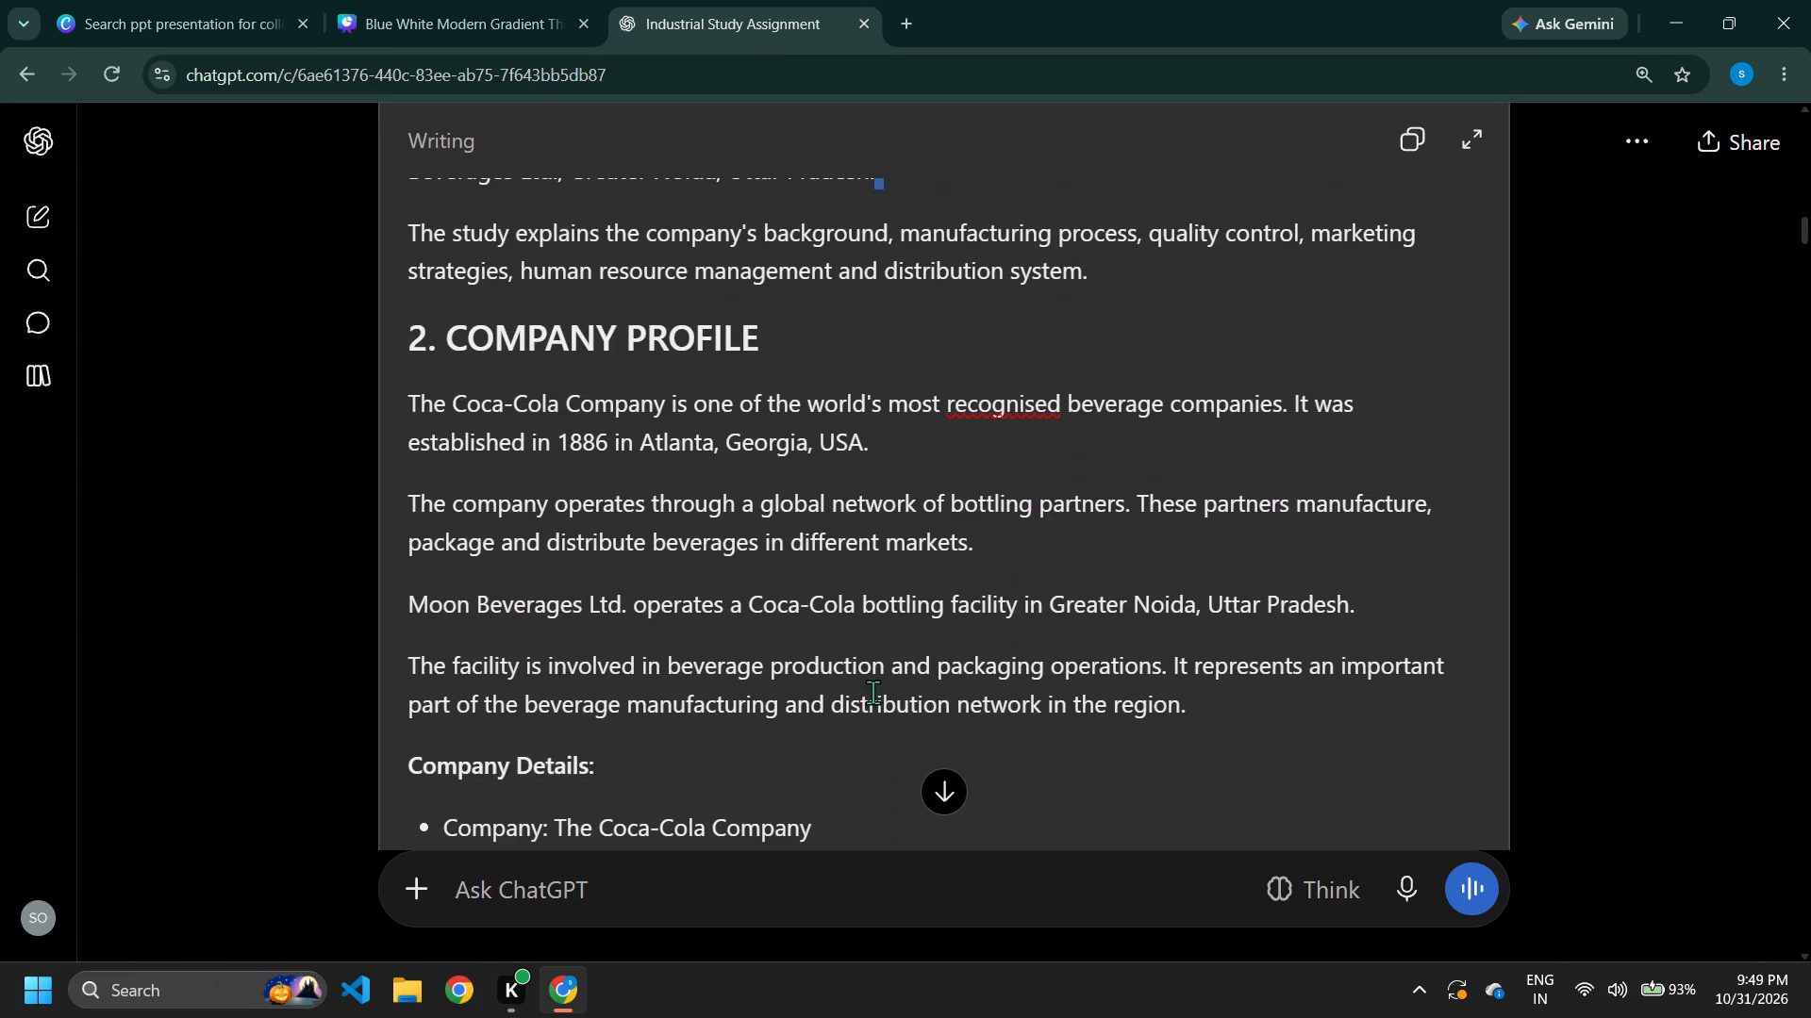
left_click_drag(442, 337, 638, 327)
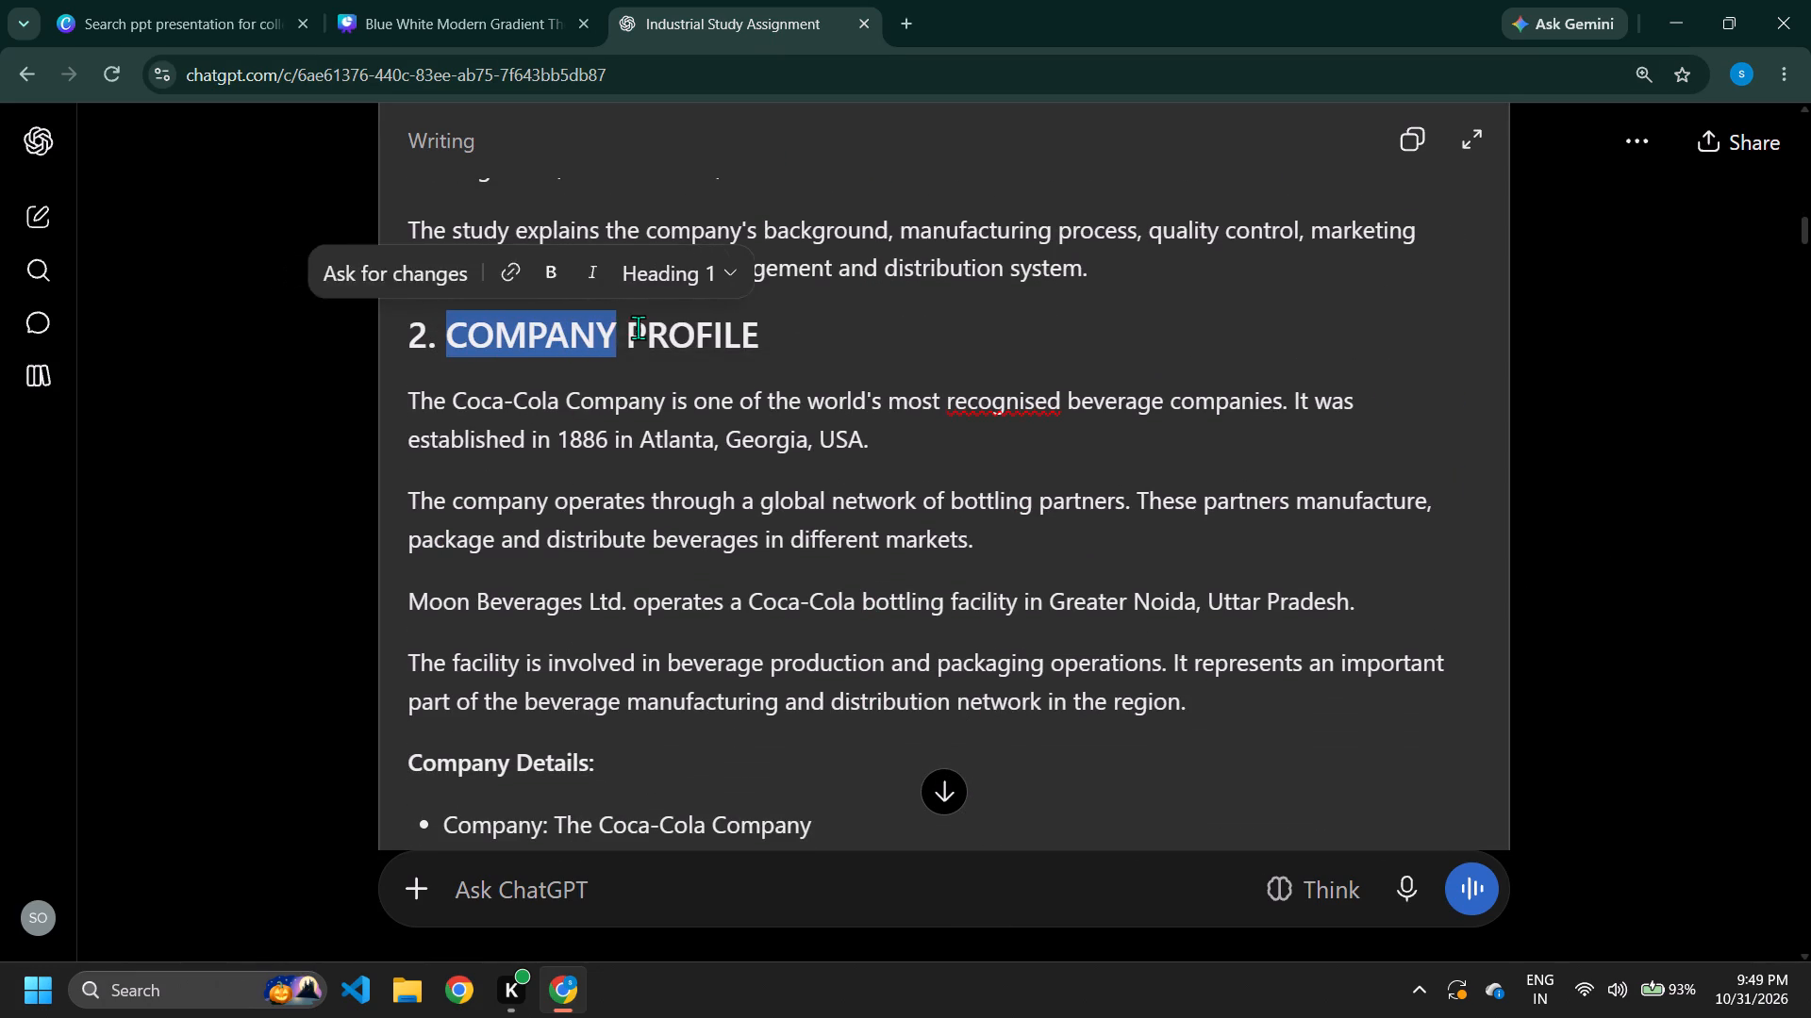
left_click_drag(638, 327, 759, 325)
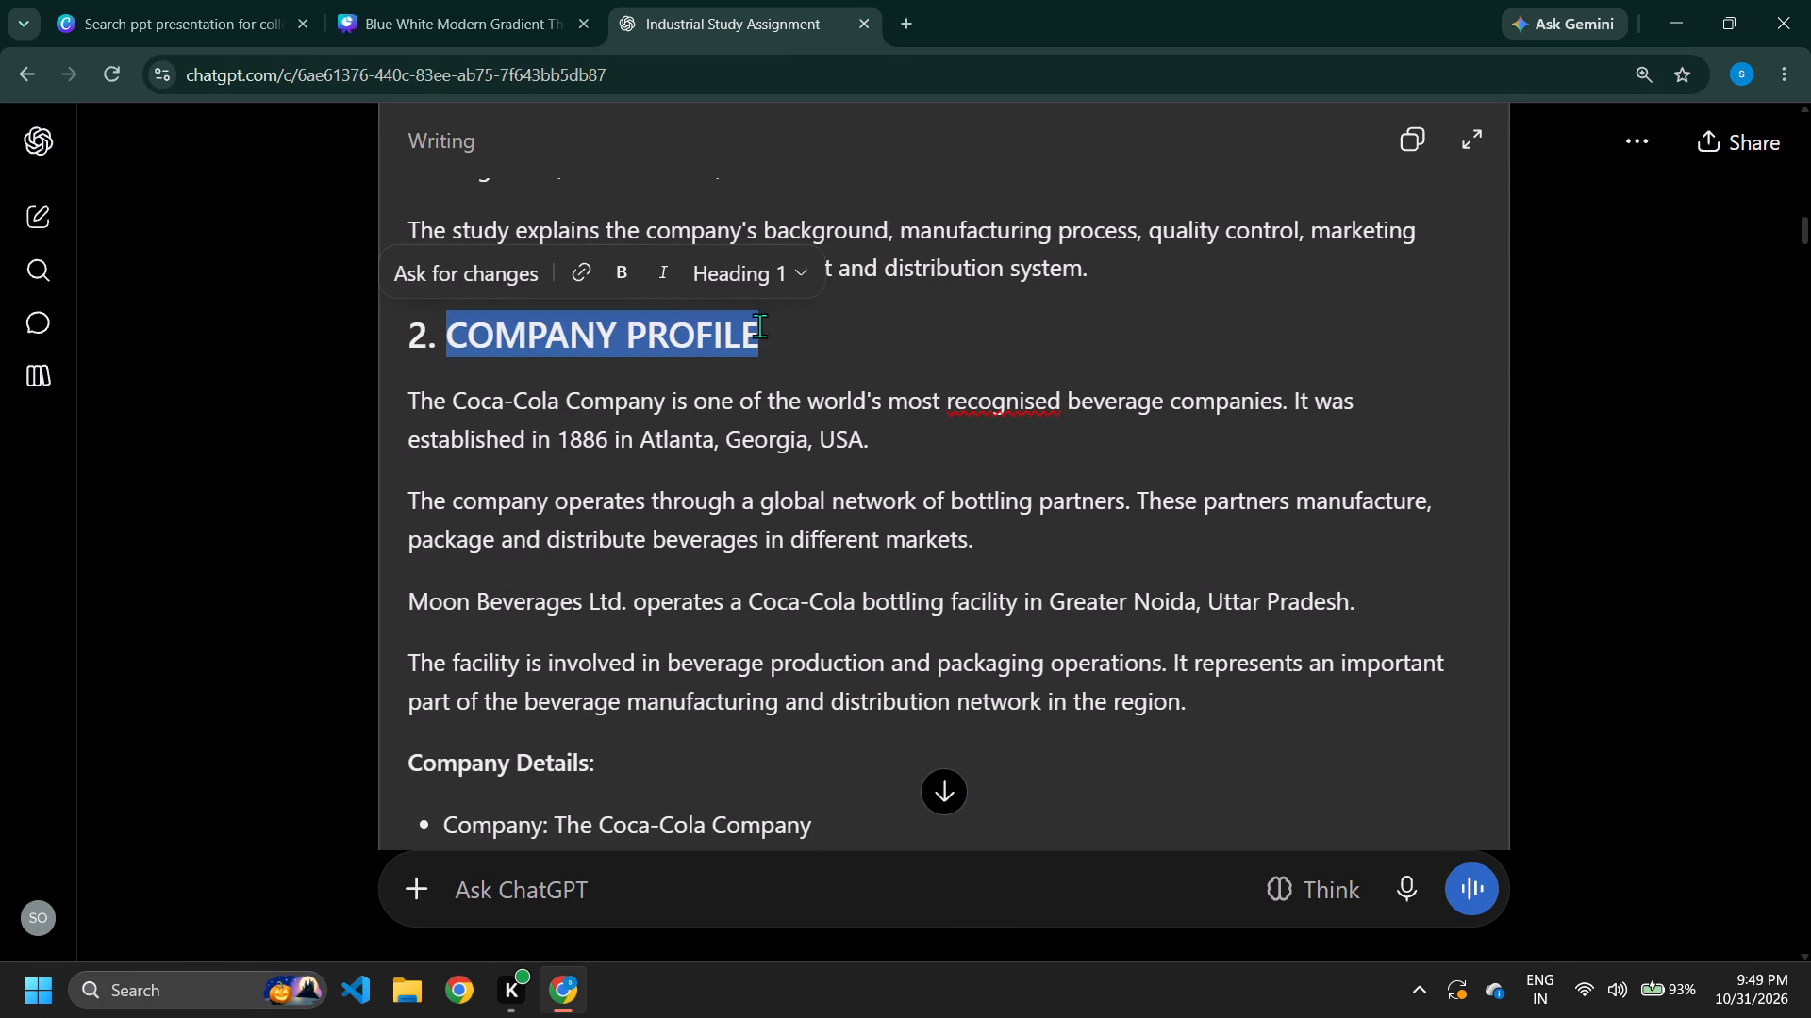
key("ctrl+c")
Back in the Canva deck, replace slide 4's chapter title with the copied heading COMPANY PROFILE.
left_click(474, 0)
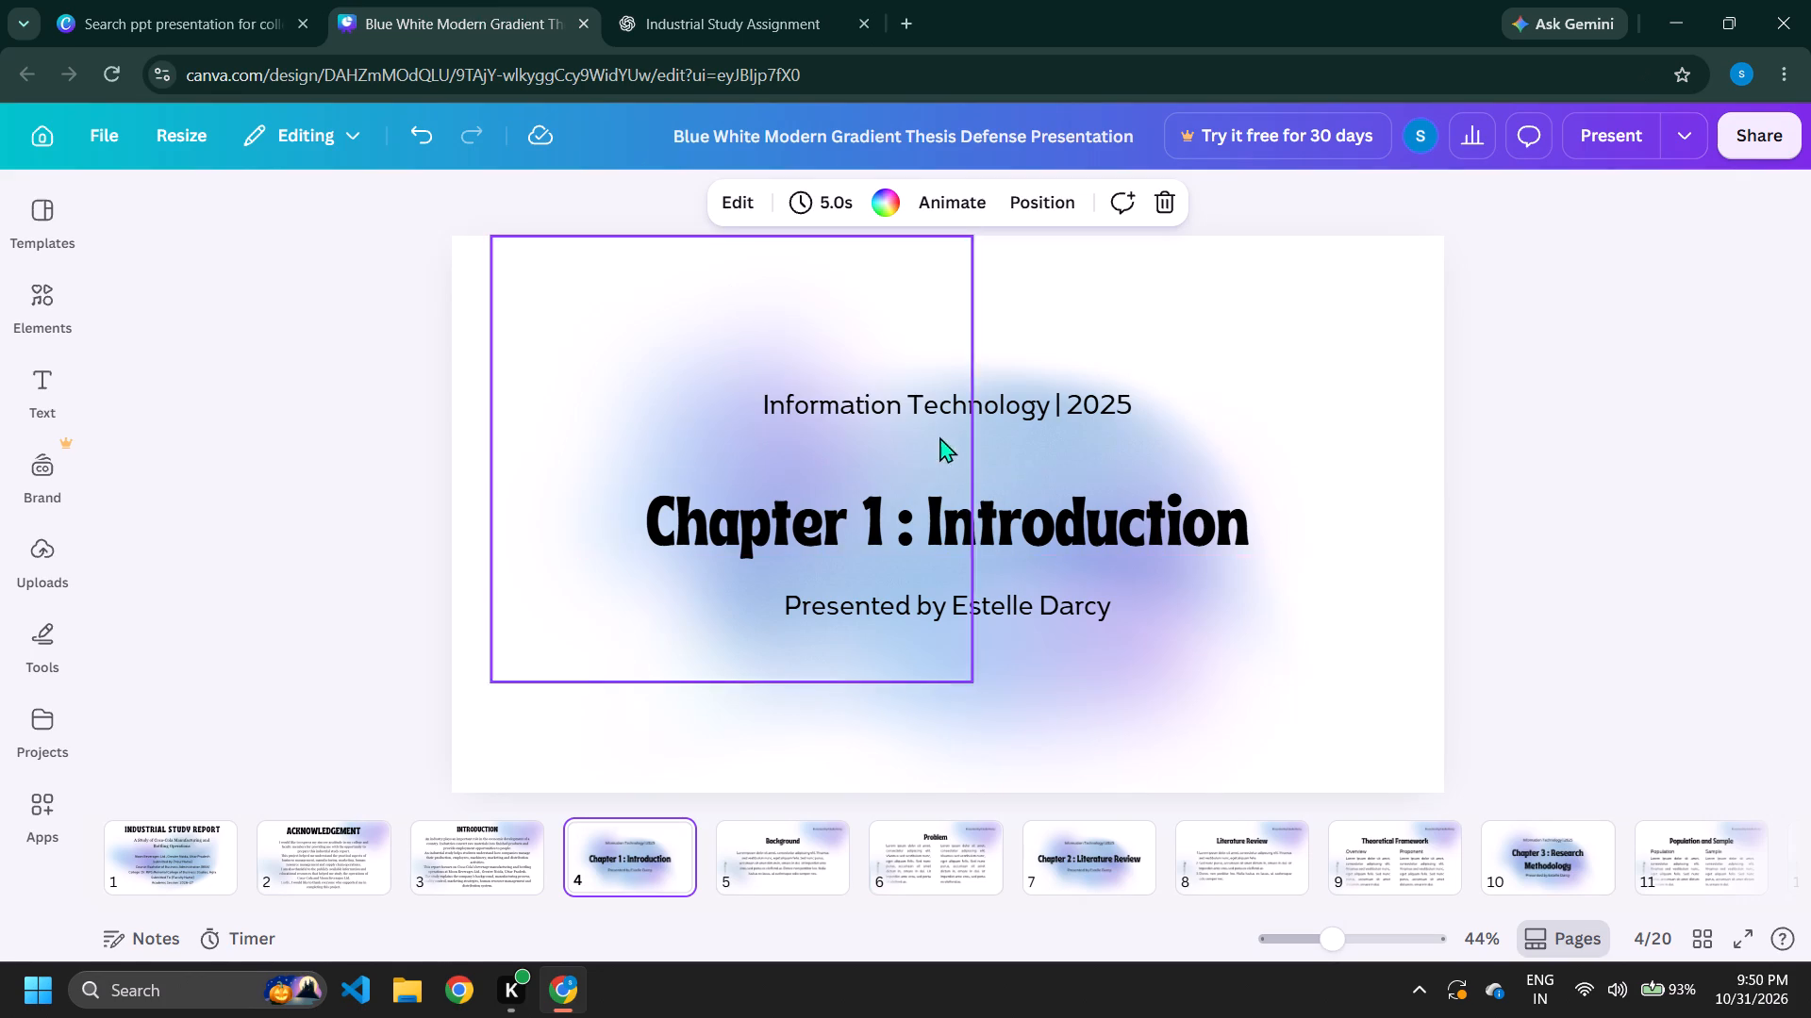
left_click(1058, 401)
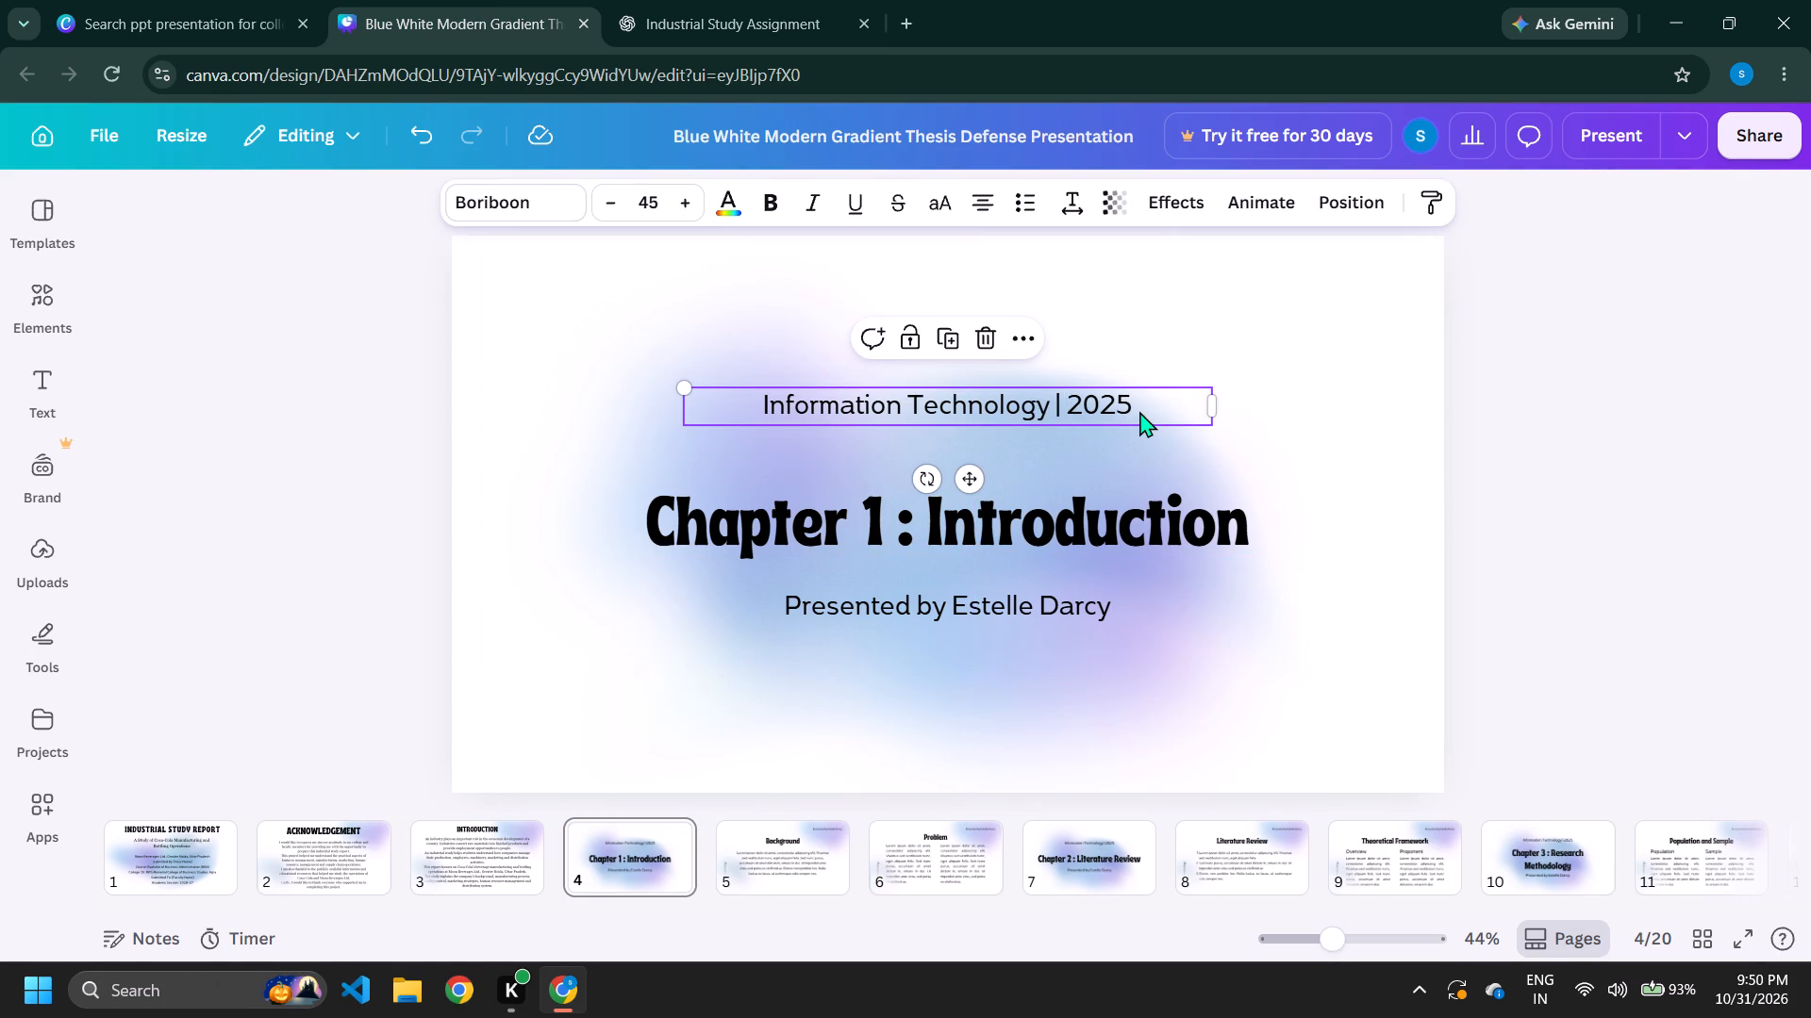
left_click_drag(1121, 410, 1122, 299)
left_click(1122, 547)
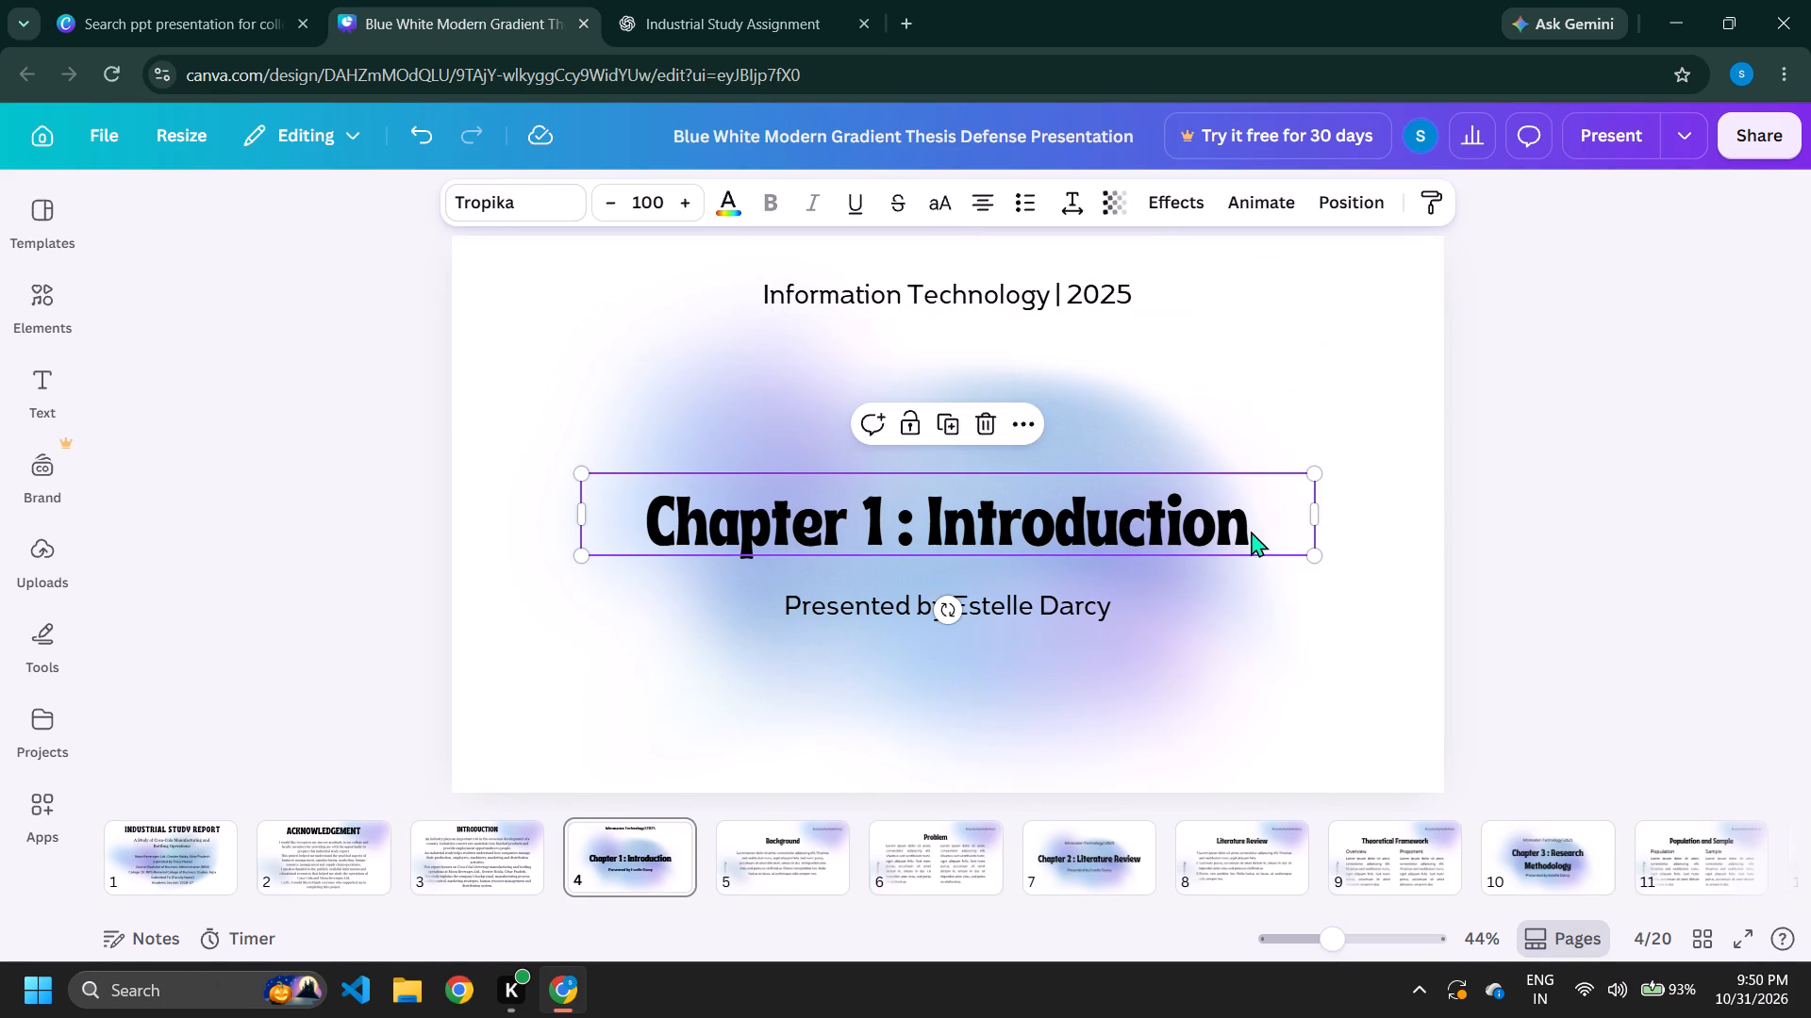
left_click(1251, 531)
key("ctrl+v")
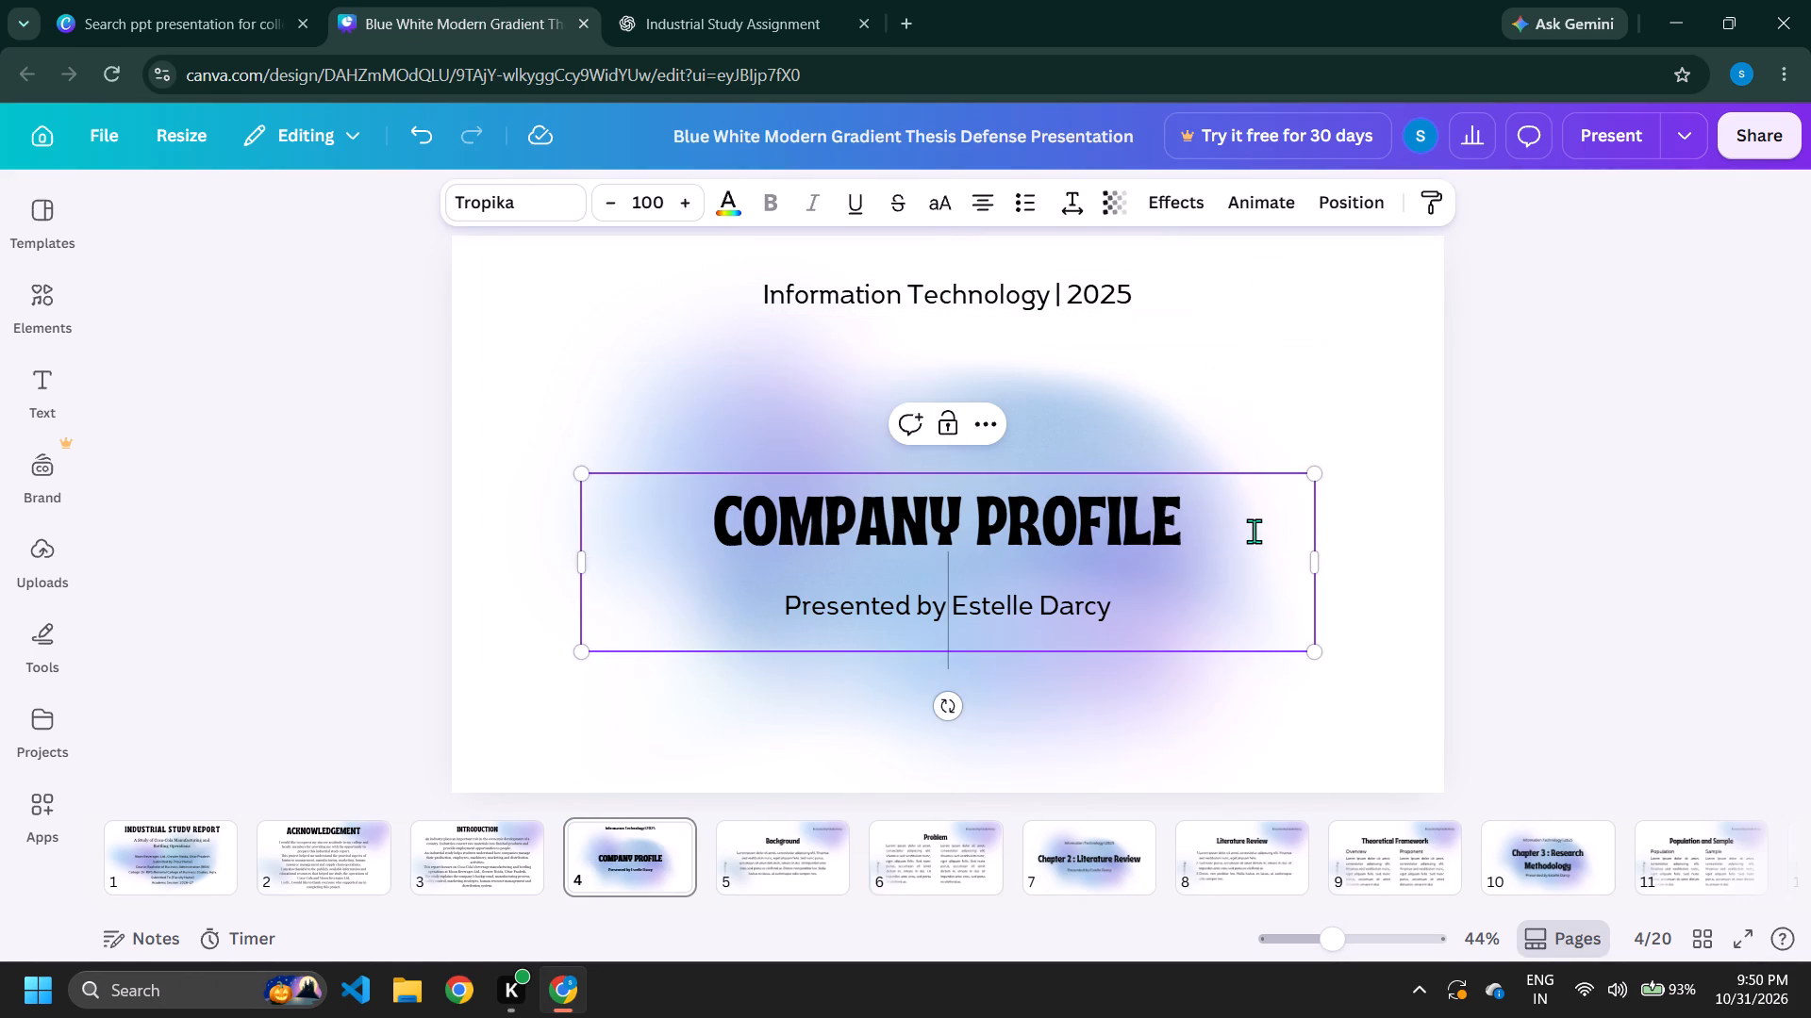
Delete the "Information Technology | 2025" line on slide 4 and move the COMPANY PROFILE heading to the top of the slide.
left_click_drag(1223, 555, 1215, 476)
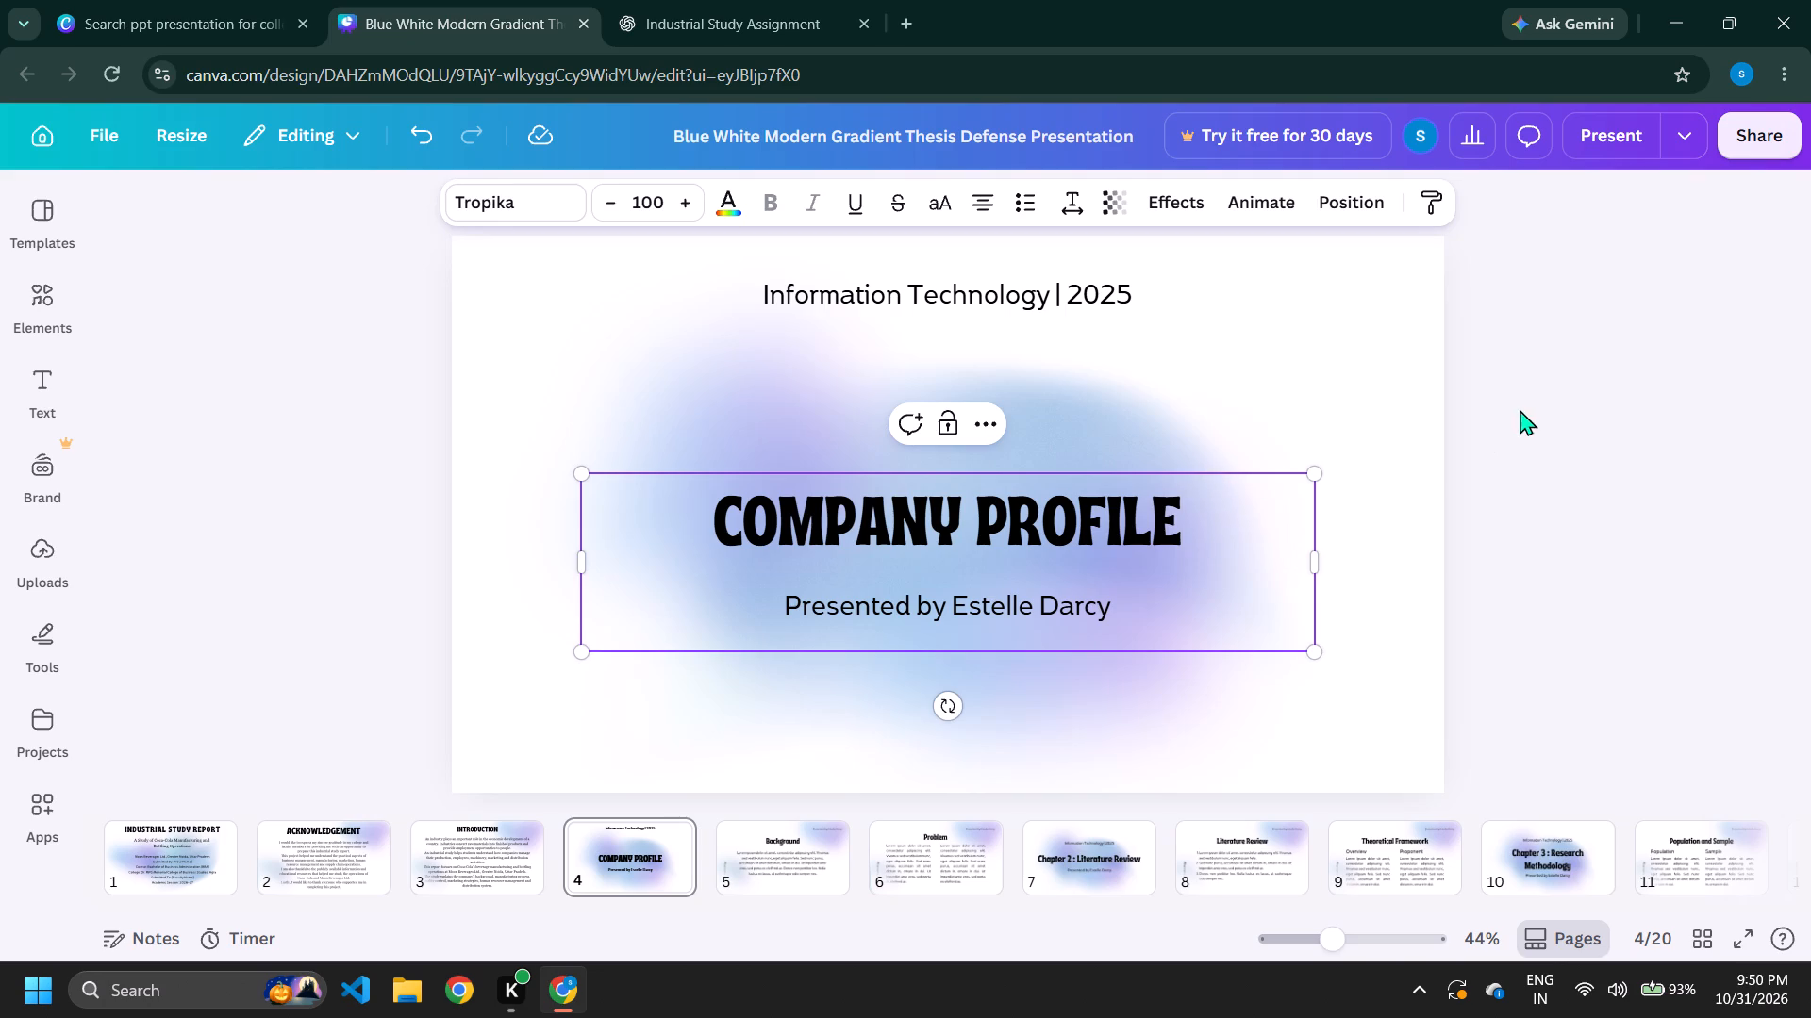
left_click(1522, 409)
left_click_drag(1063, 548, 1063, 425)
left_click(1125, 294)
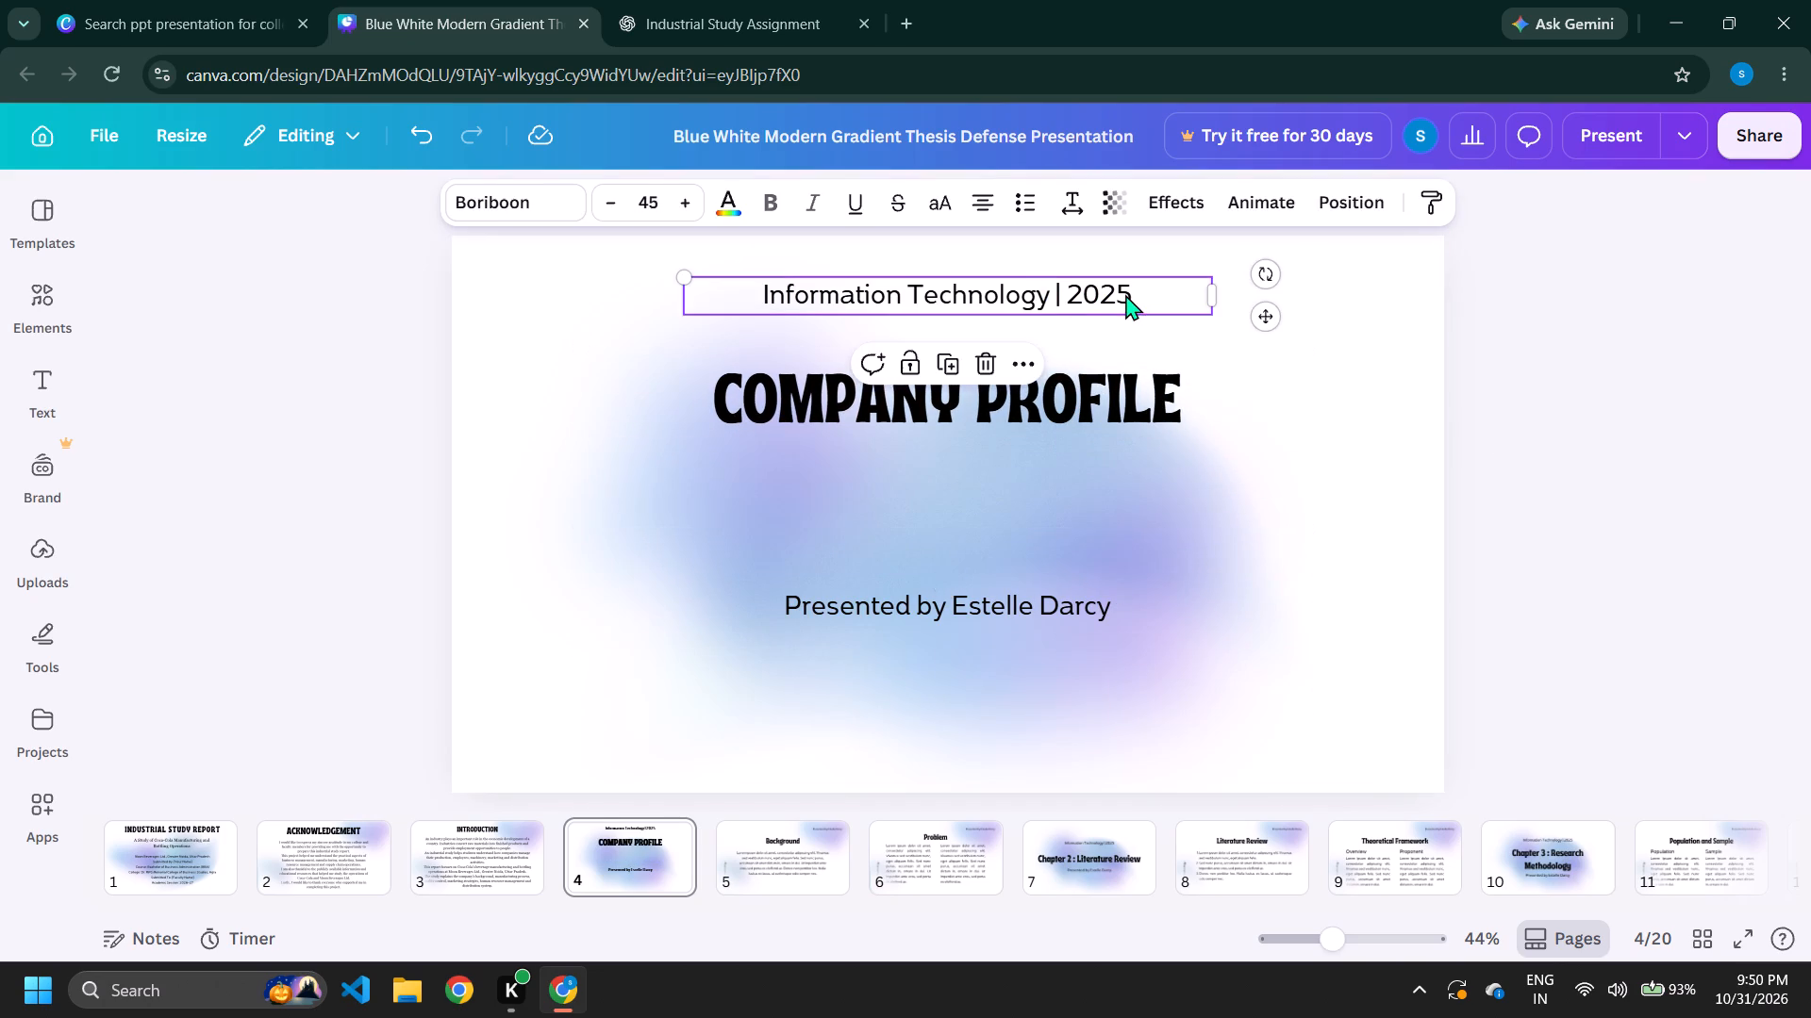
left_click(984, 365)
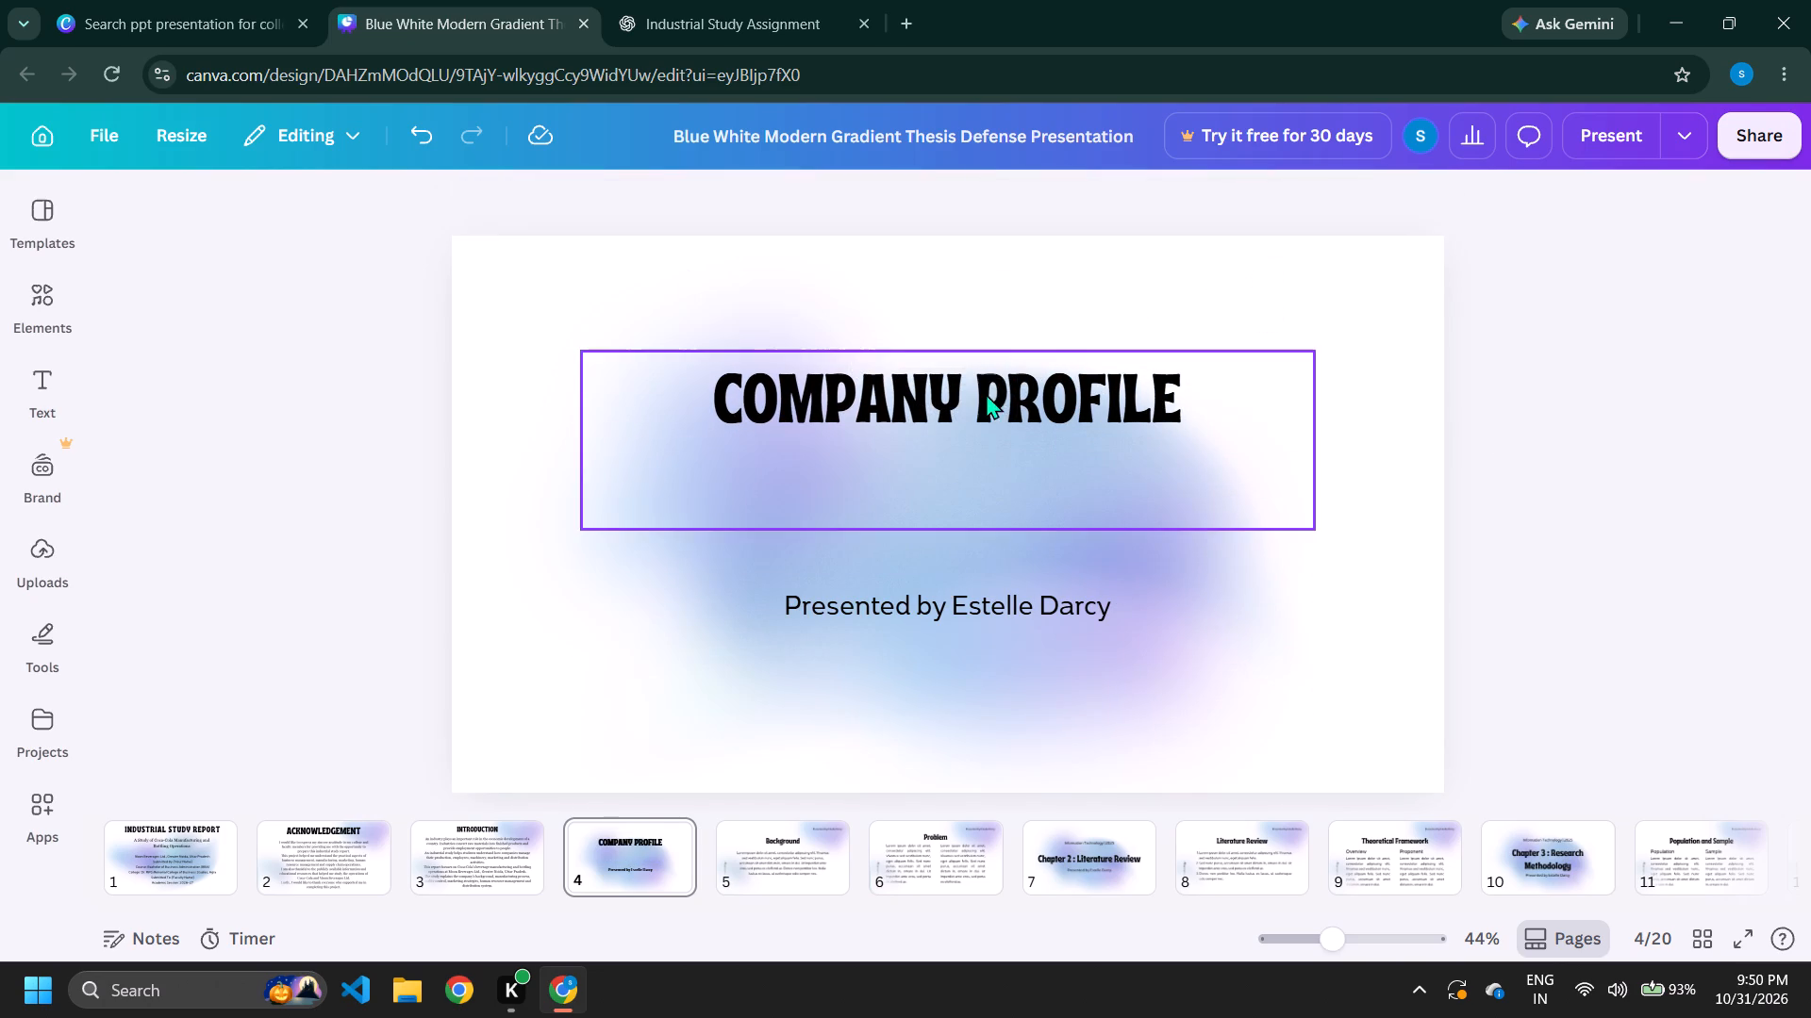
left_click_drag(986, 393, 1000, 303)
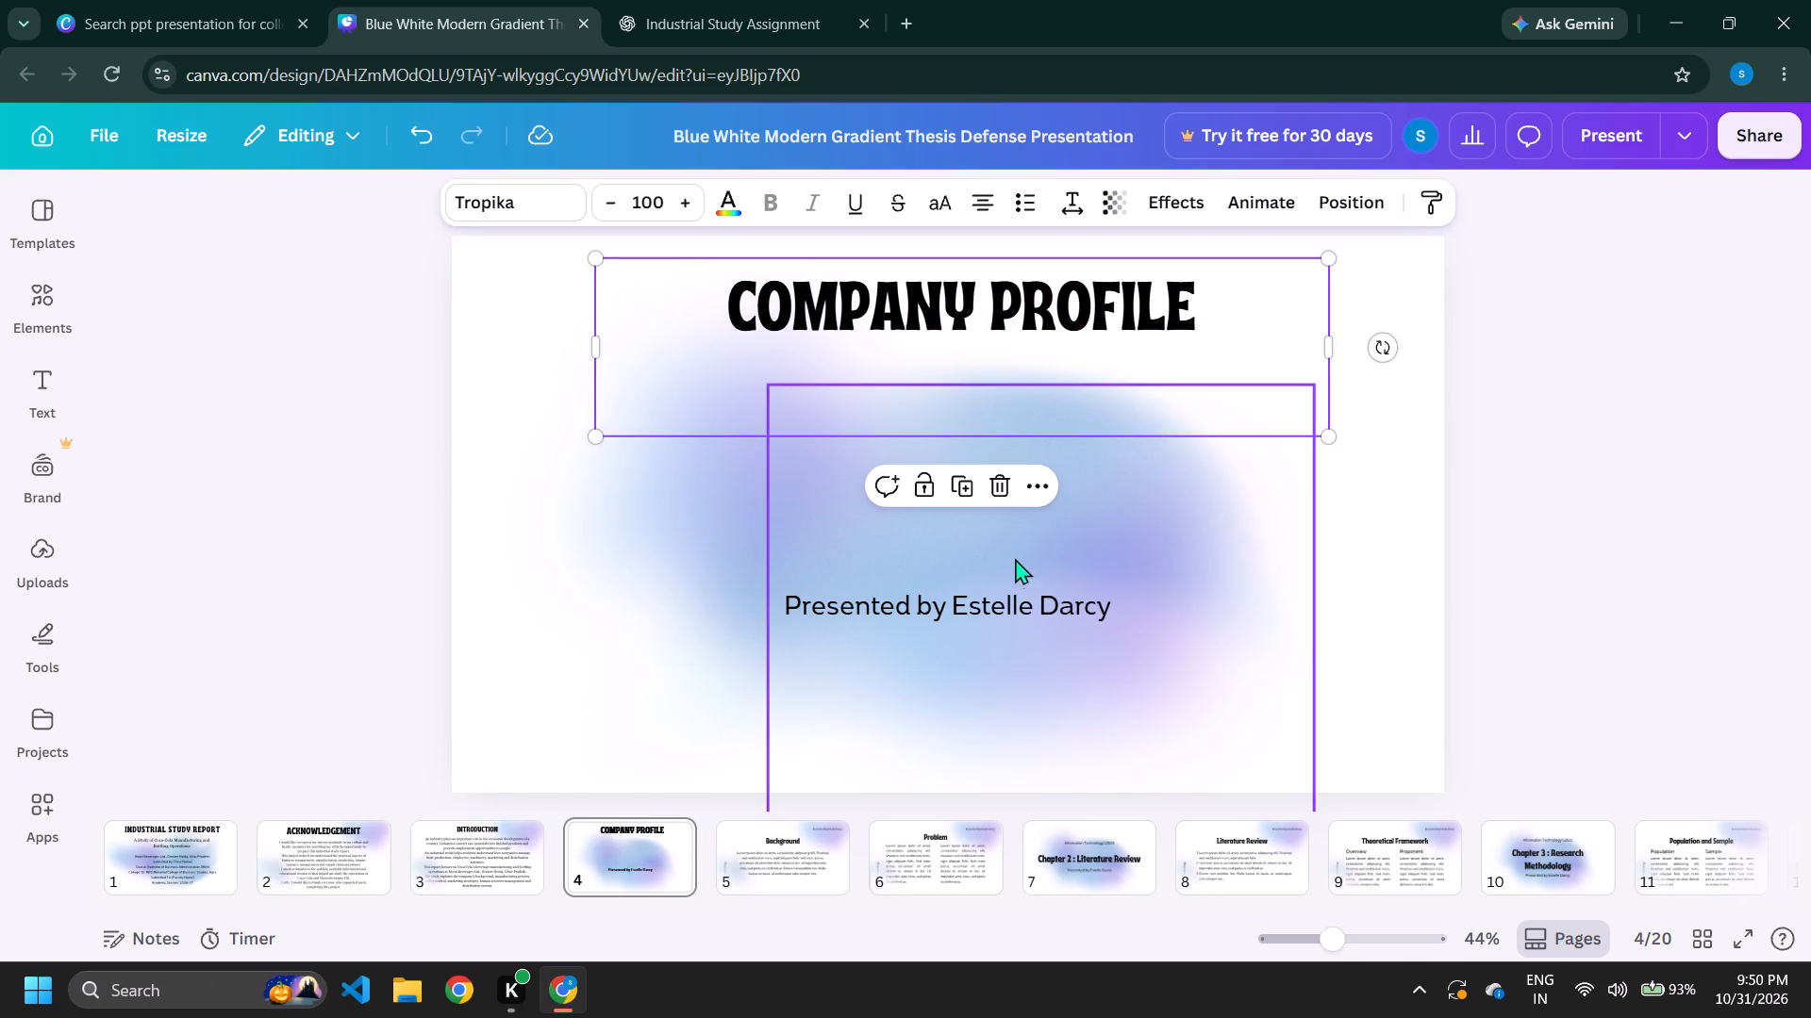
Copy the four Company Profile paragraphs from the ChatGPT report and paste them over slide 4's presenter line in Canva.
left_click(725, 25)
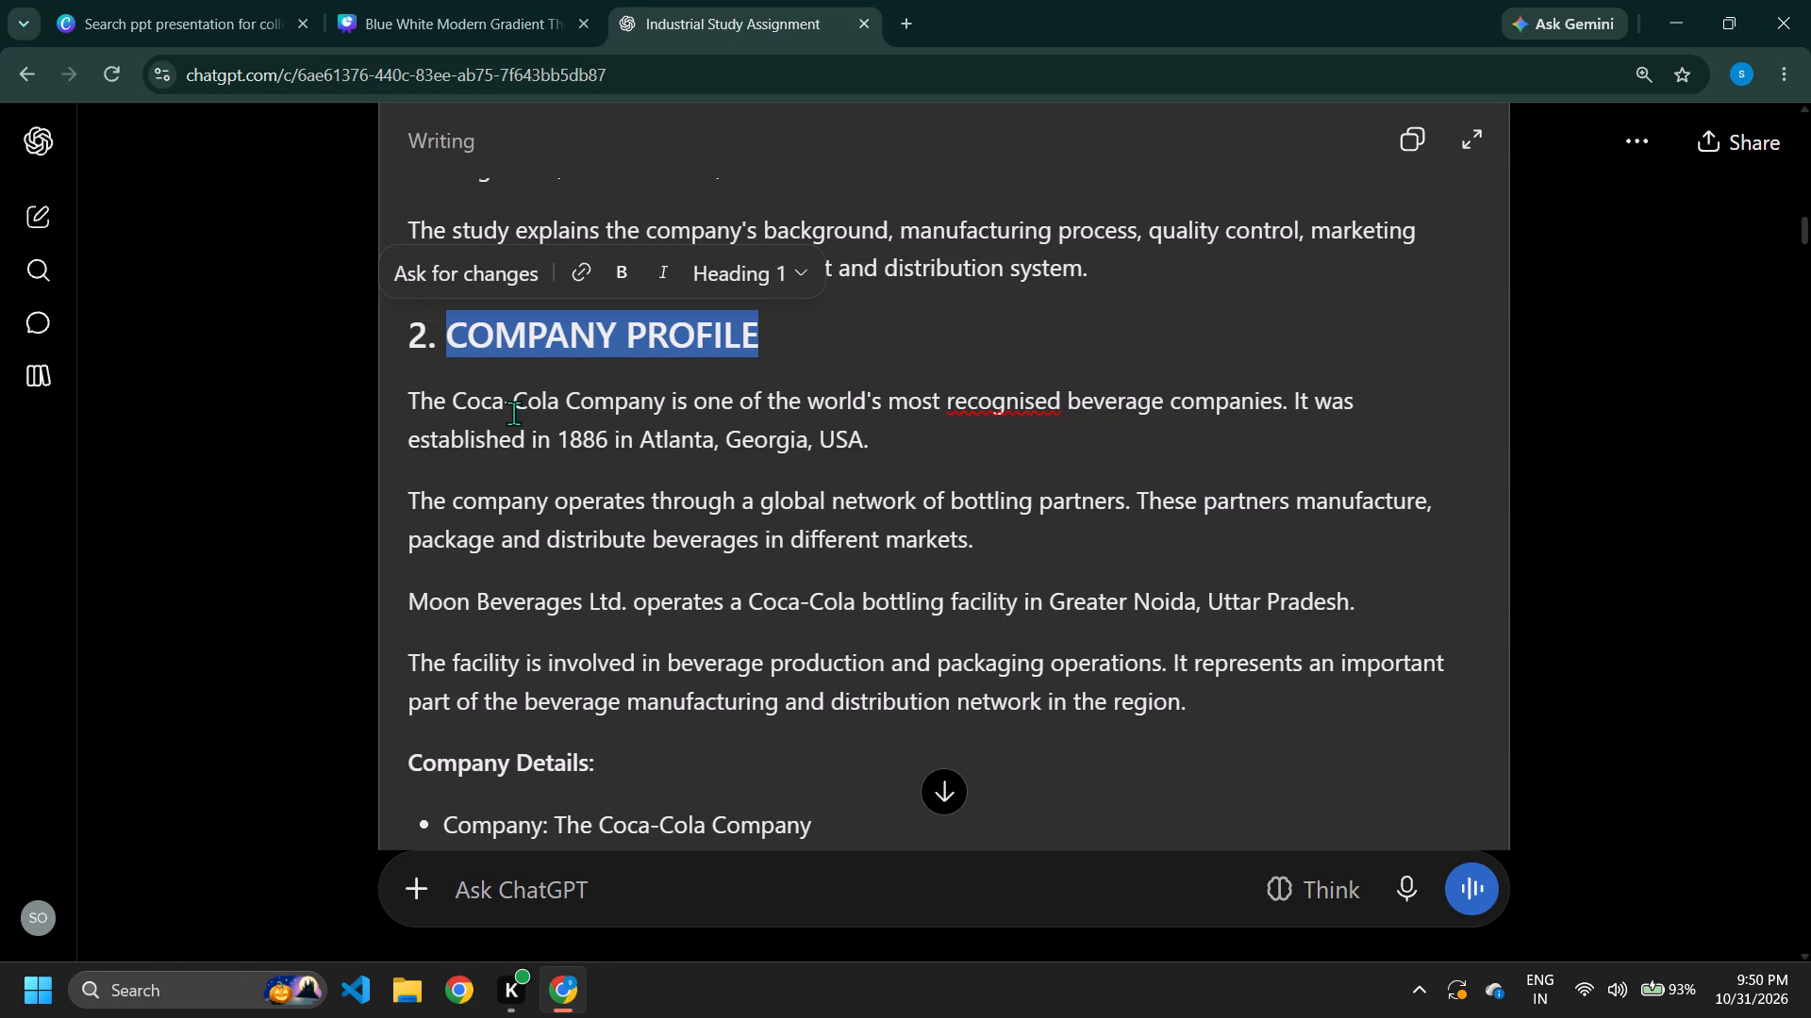
left_click_drag(408, 393, 736, 576)
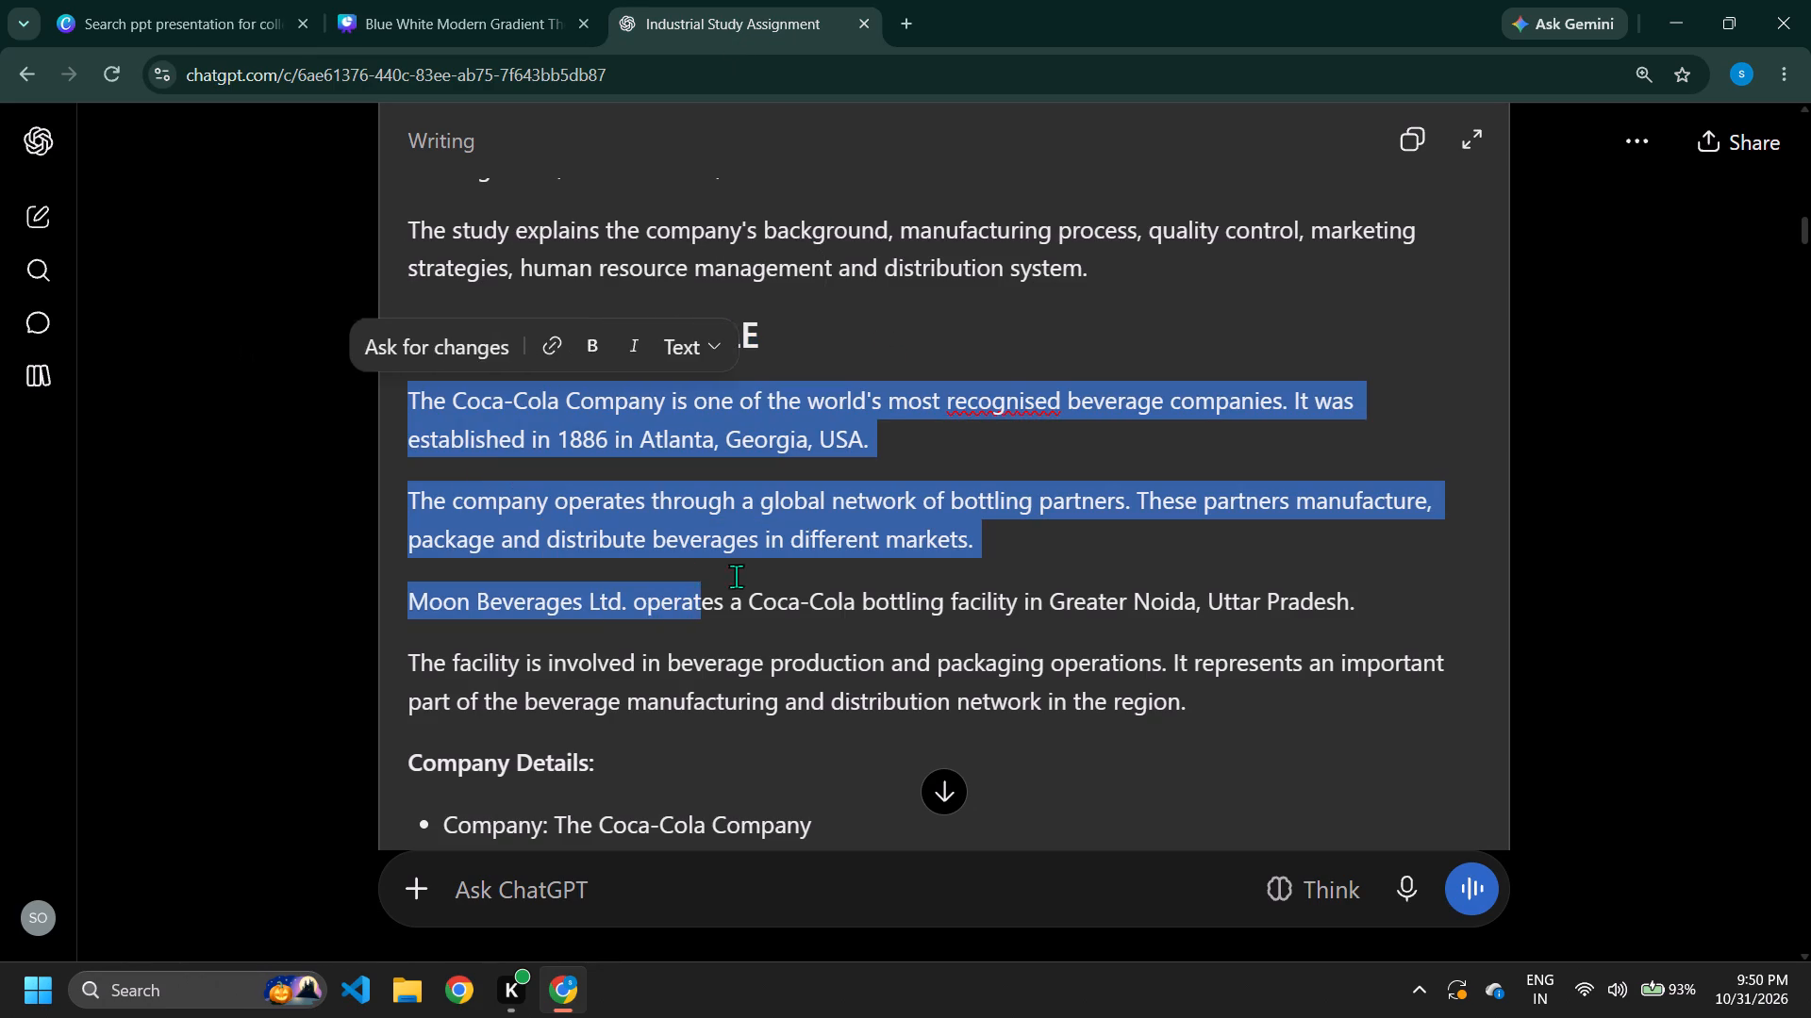
left_click_drag(736, 576, 1234, 710)
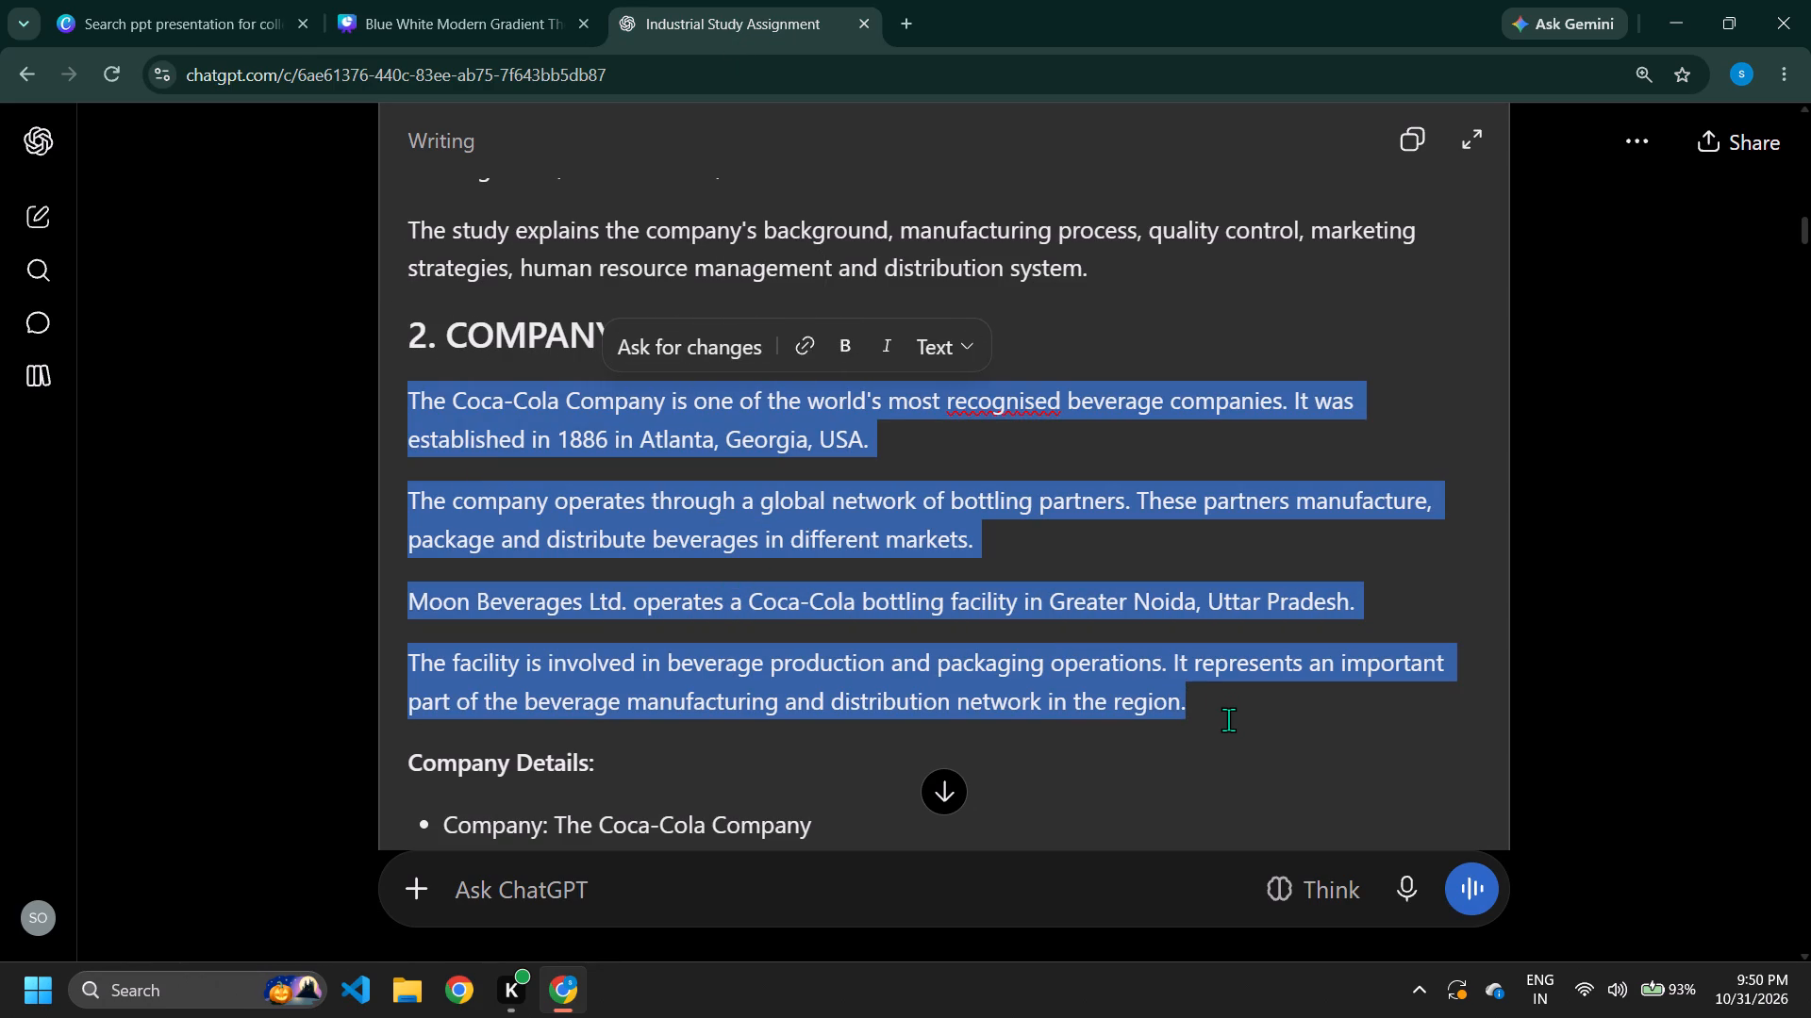
key("ctrl+c")
left_click(452, 8)
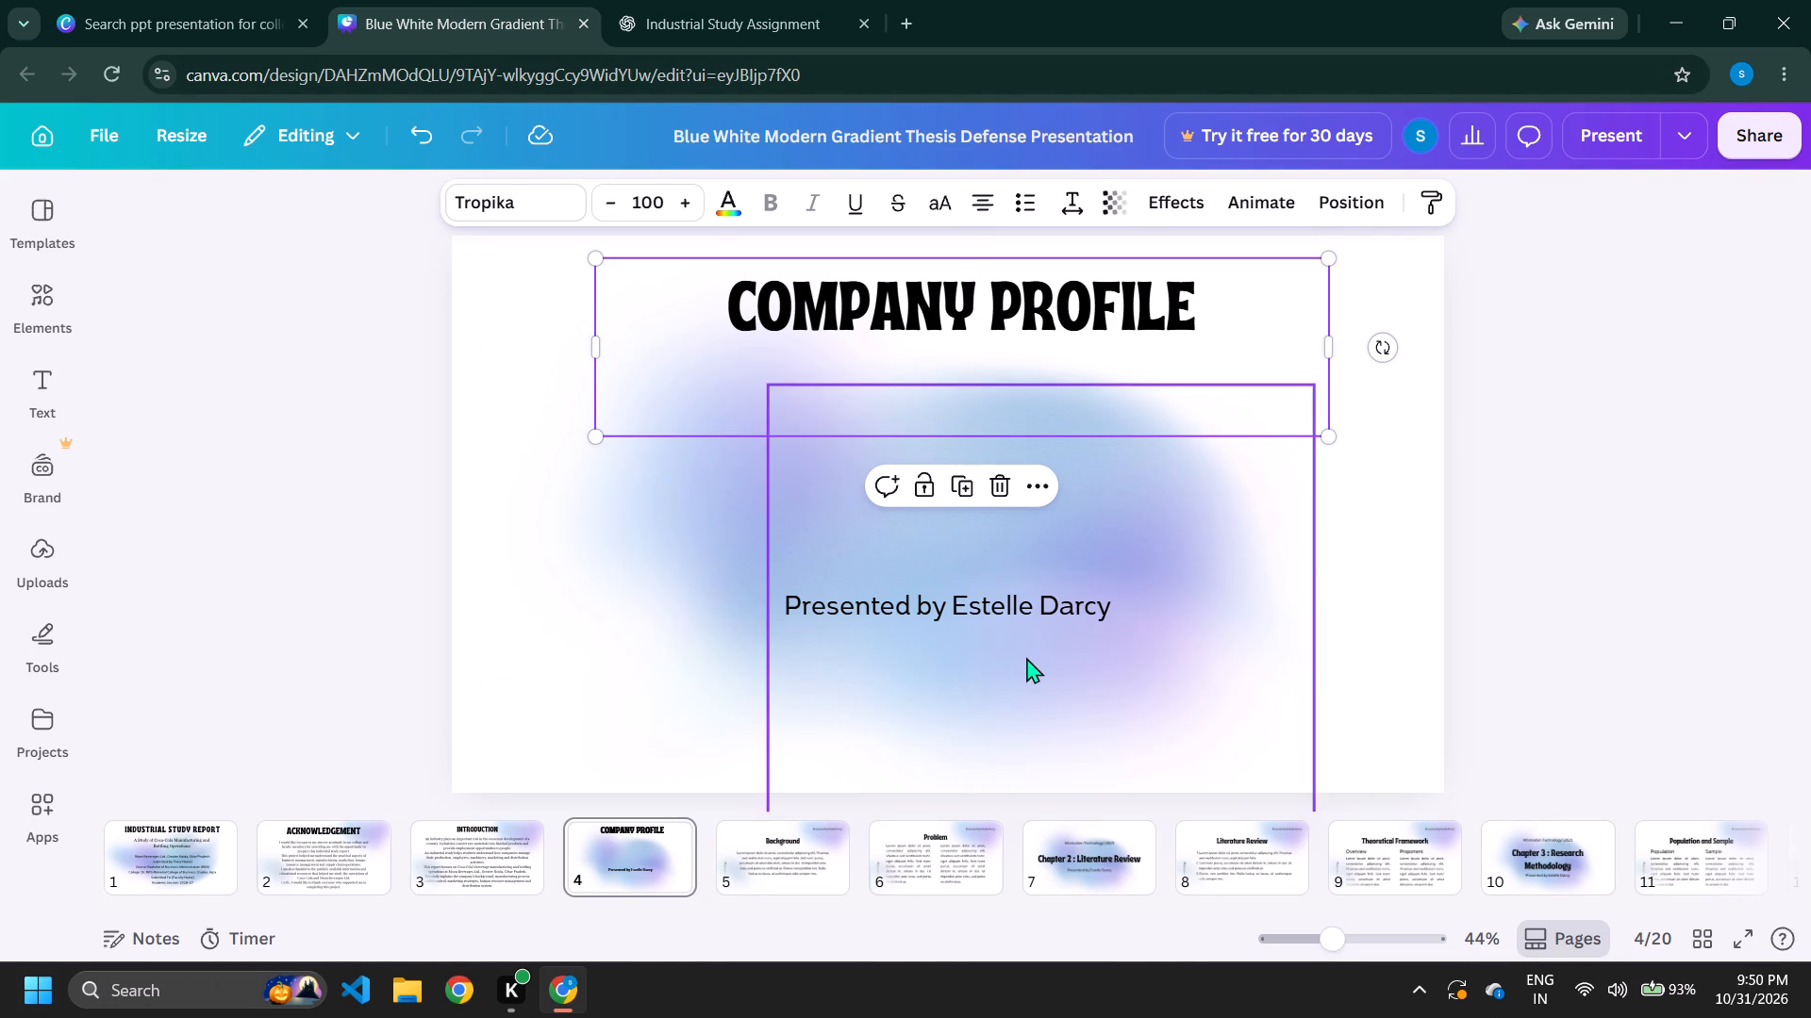
left_click(1048, 614)
left_click(1105, 612)
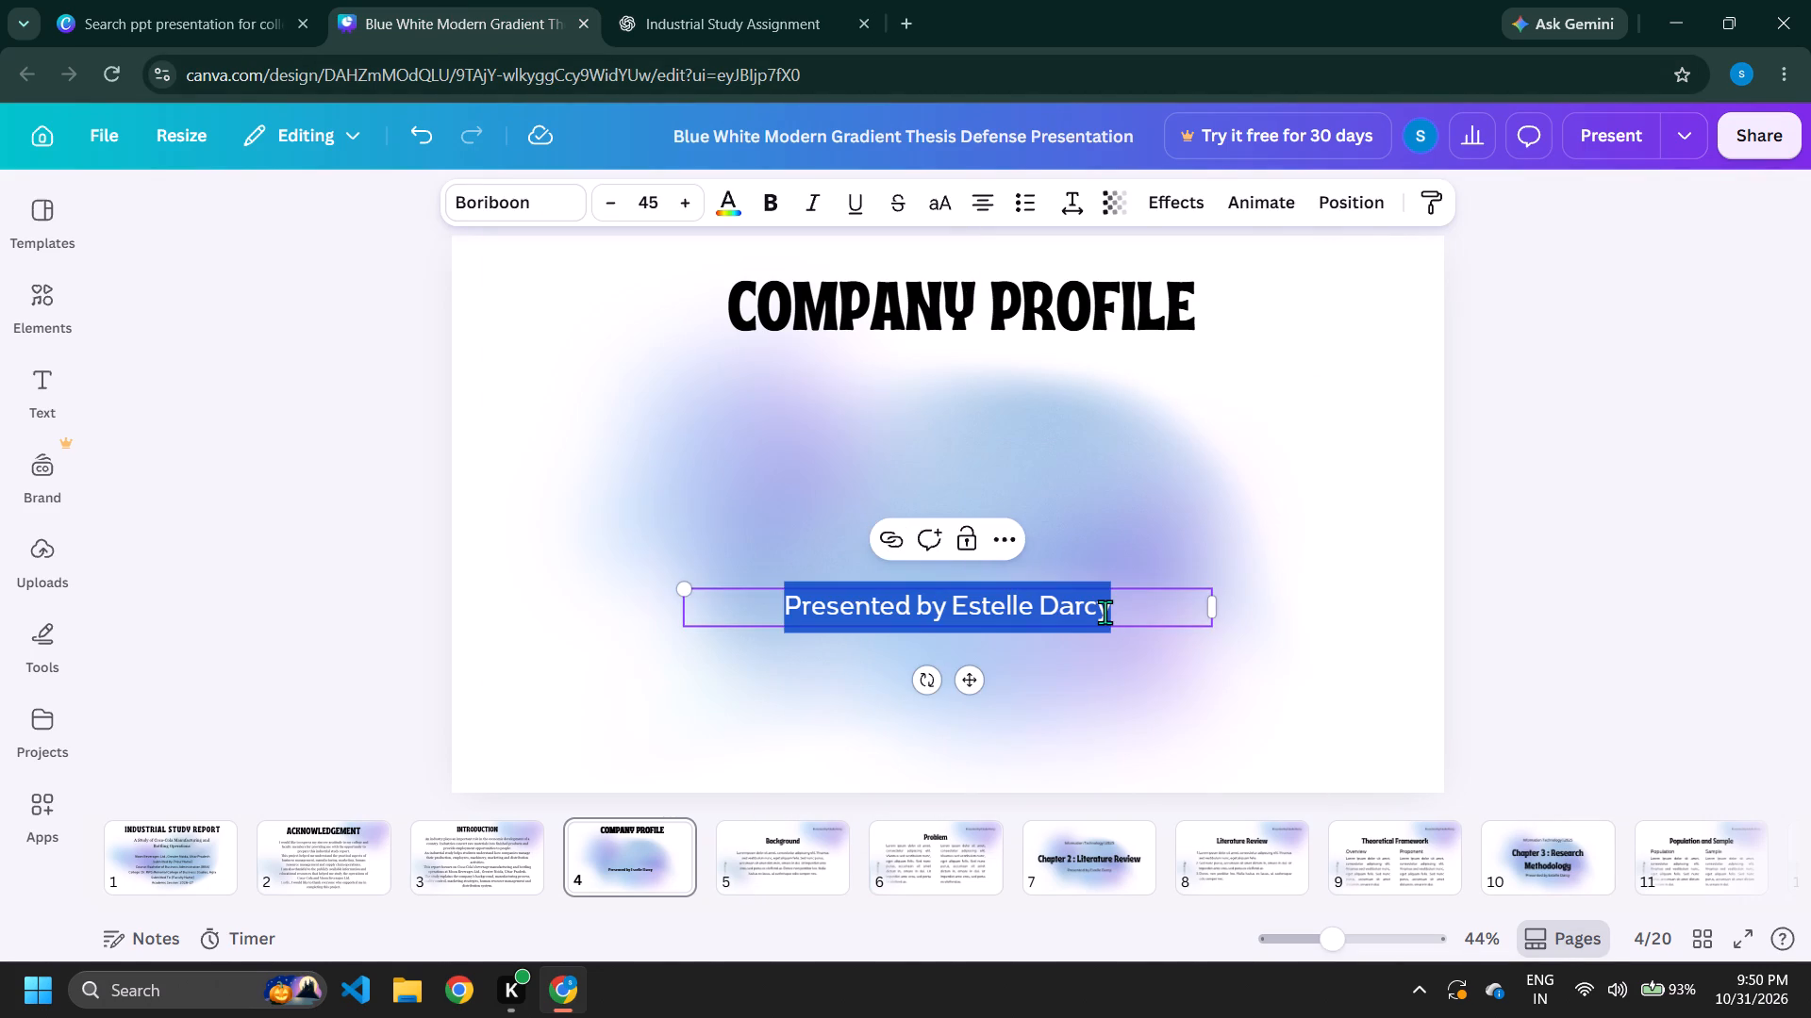
key("ctrl+v")
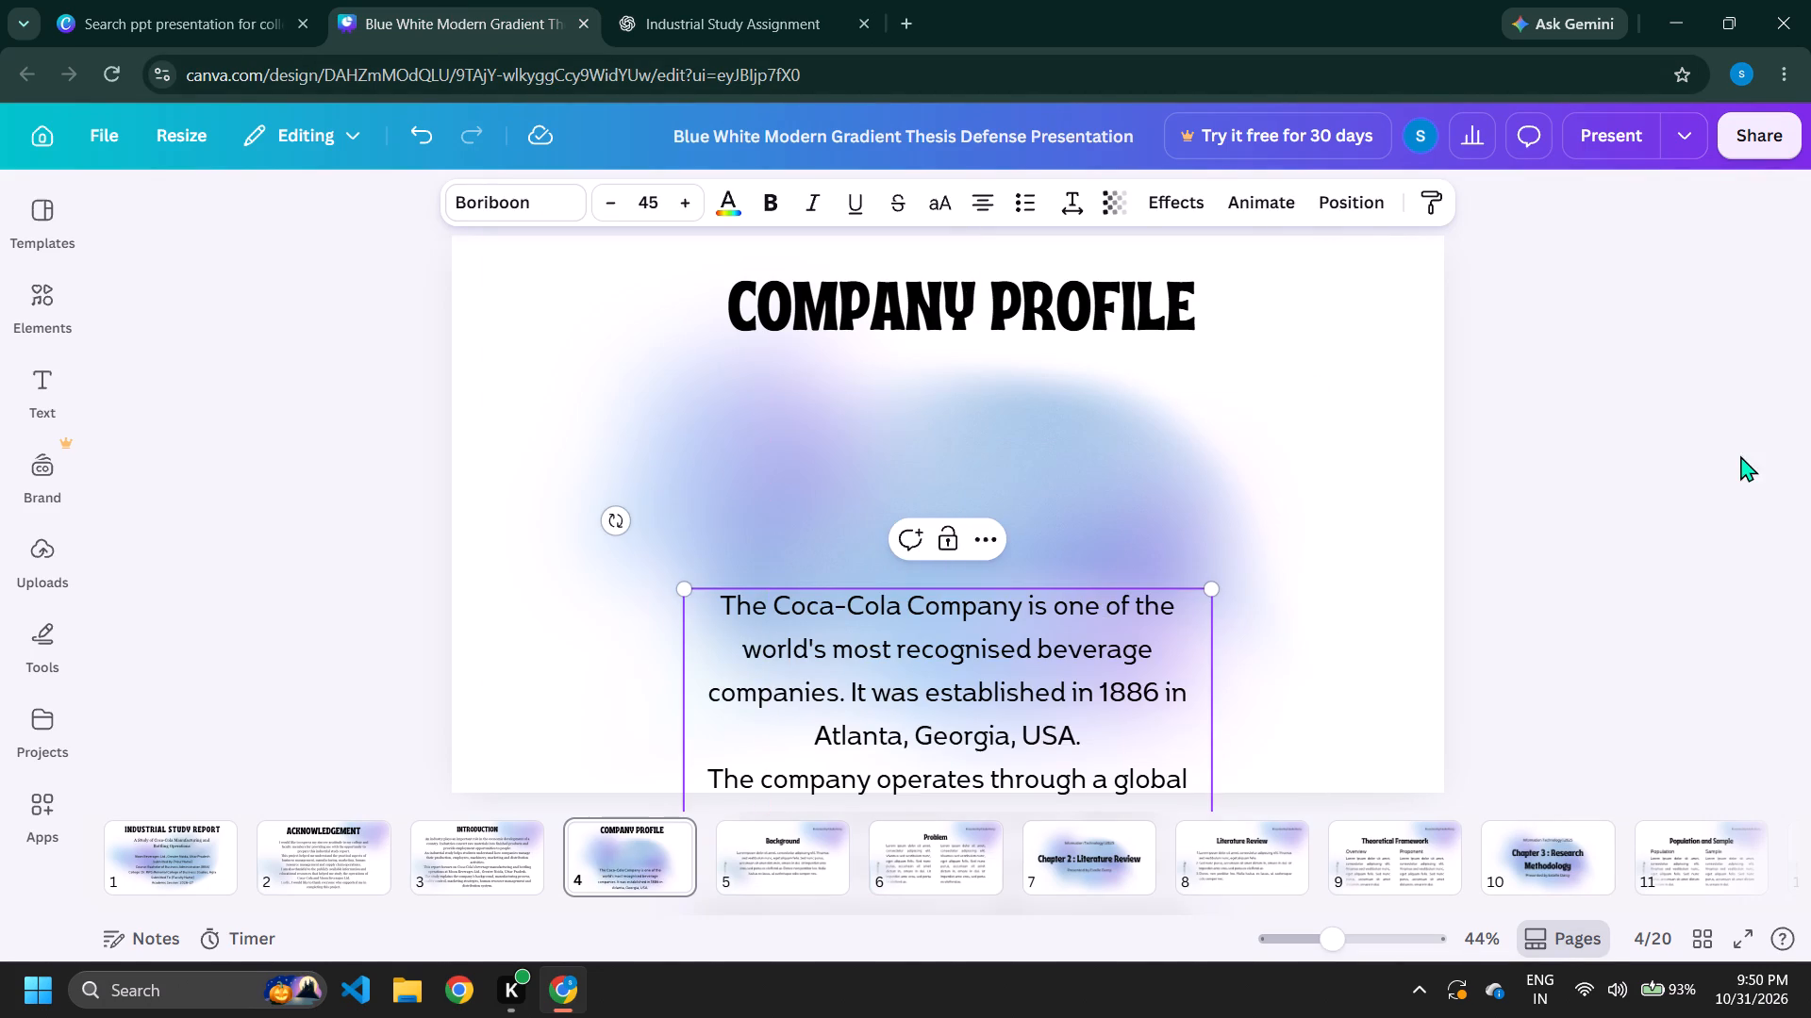
left_click(1740, 455)
Widen the company profile text box, scale its text down to about 40.6, and place the box beneath the heading.
left_click_drag(939, 701, 759, 427)
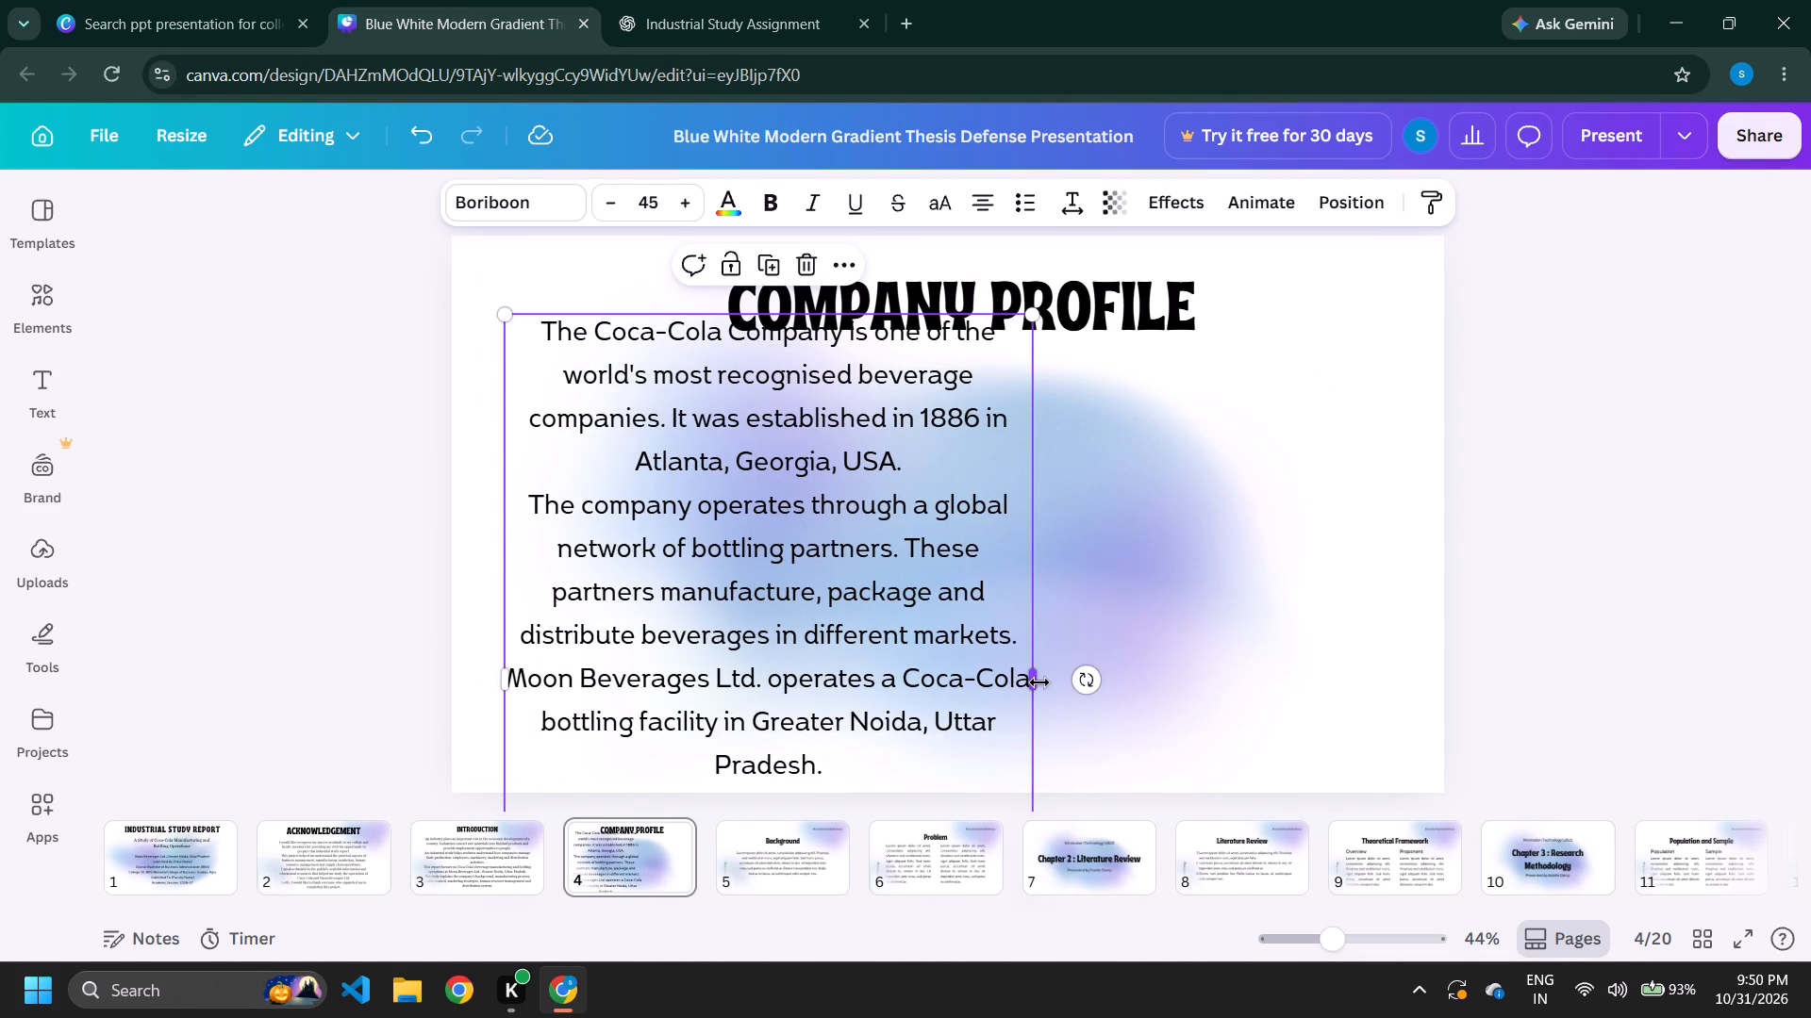
left_click_drag(1039, 682, 1419, 638)
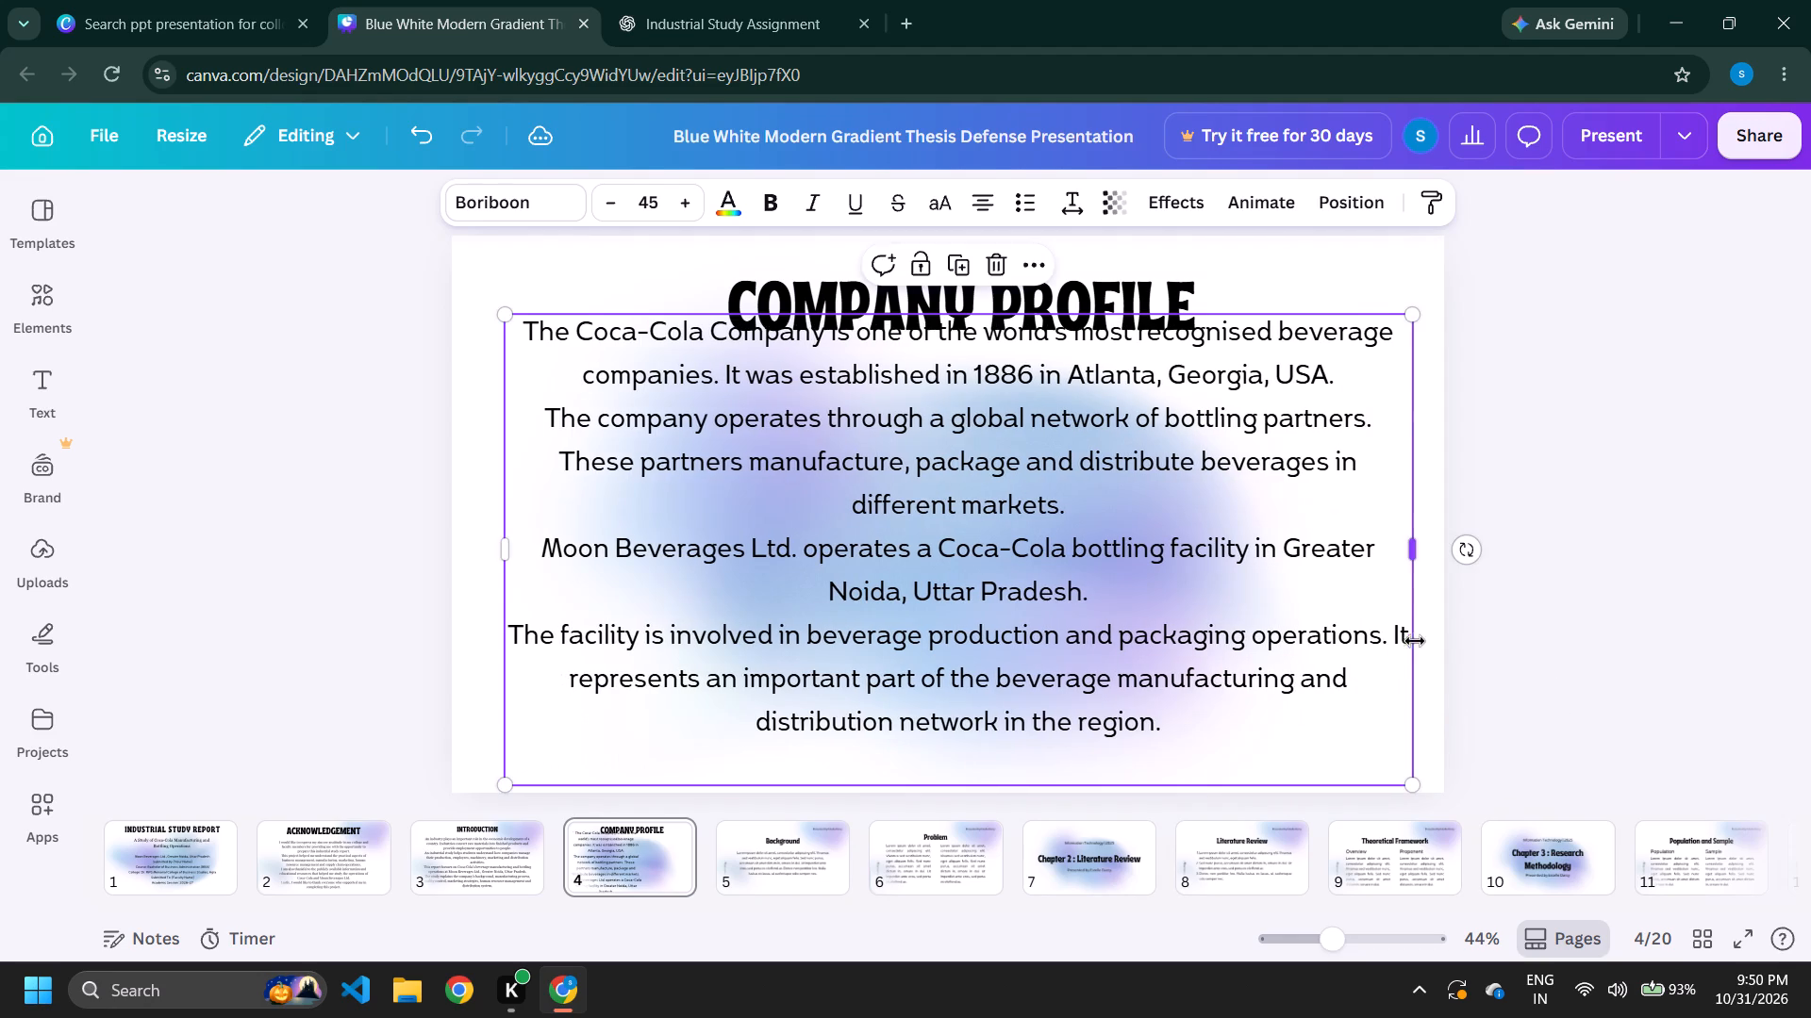
left_click_drag(1072, 618, 1069, 656)
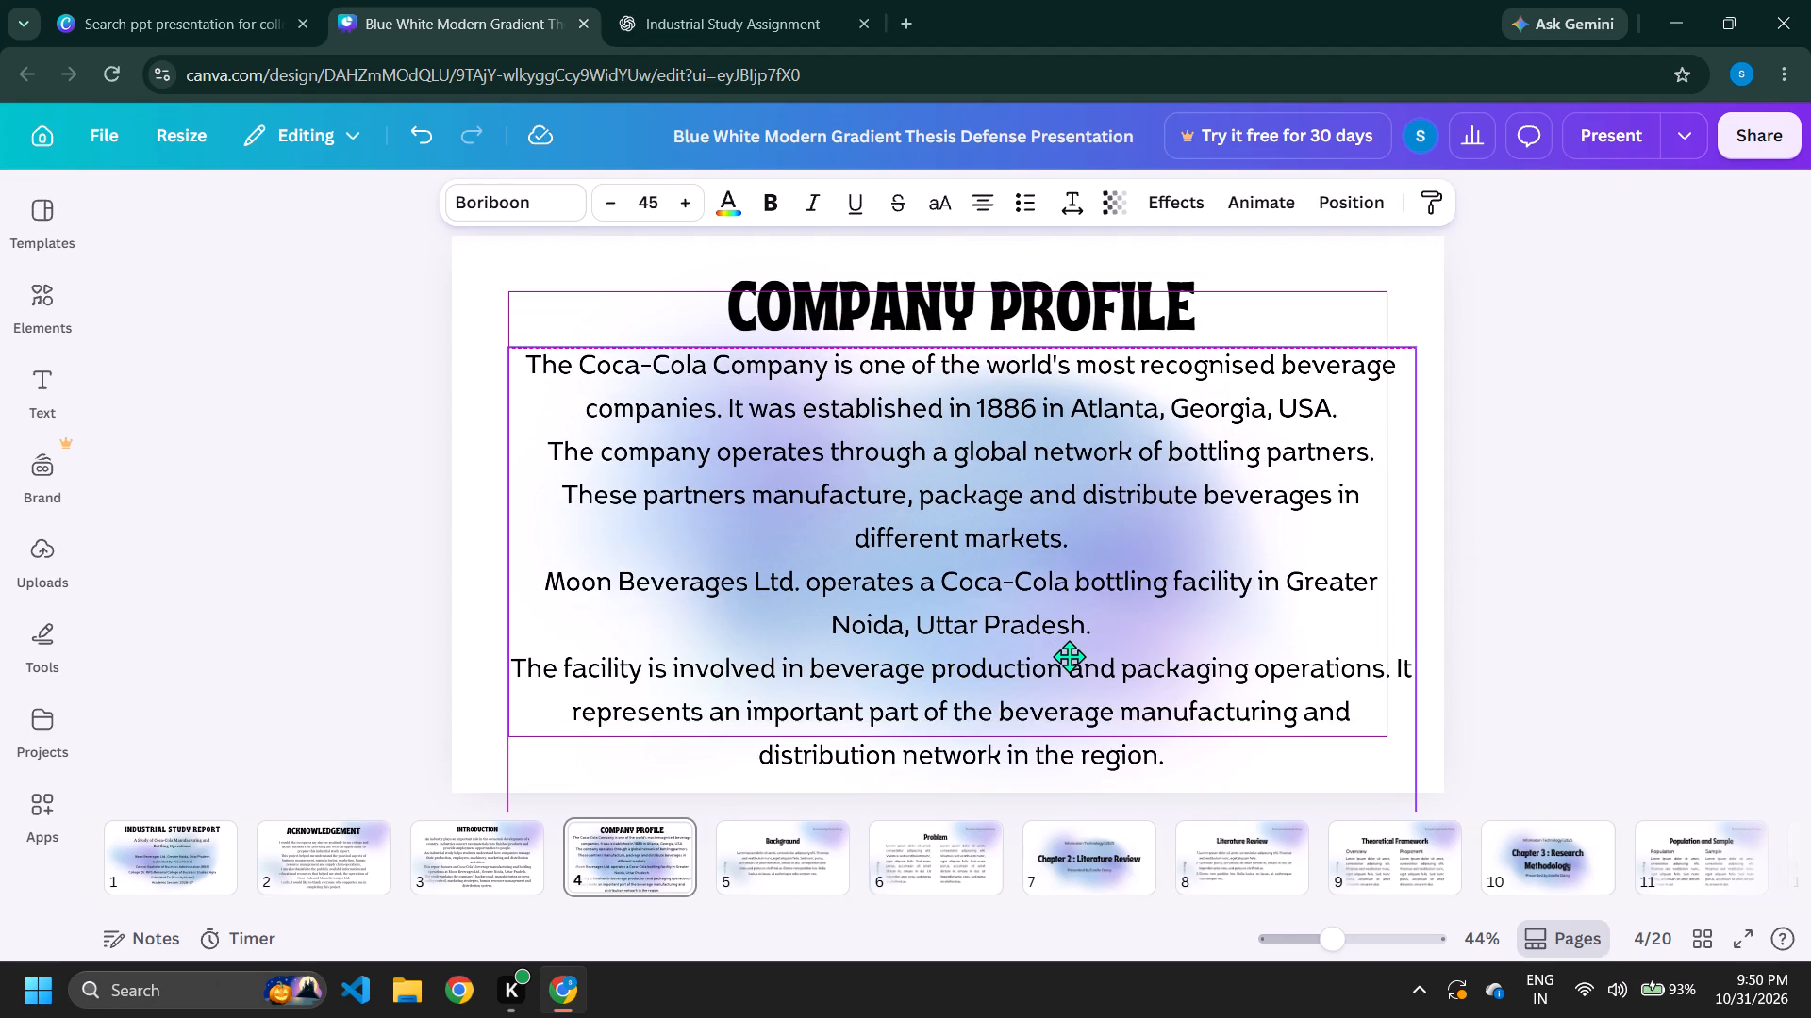
left_click_drag(1069, 656, 1041, 583)
left_click_drag(1379, 754, 1301, 689)
left_click_drag(924, 497, 1024, 582)
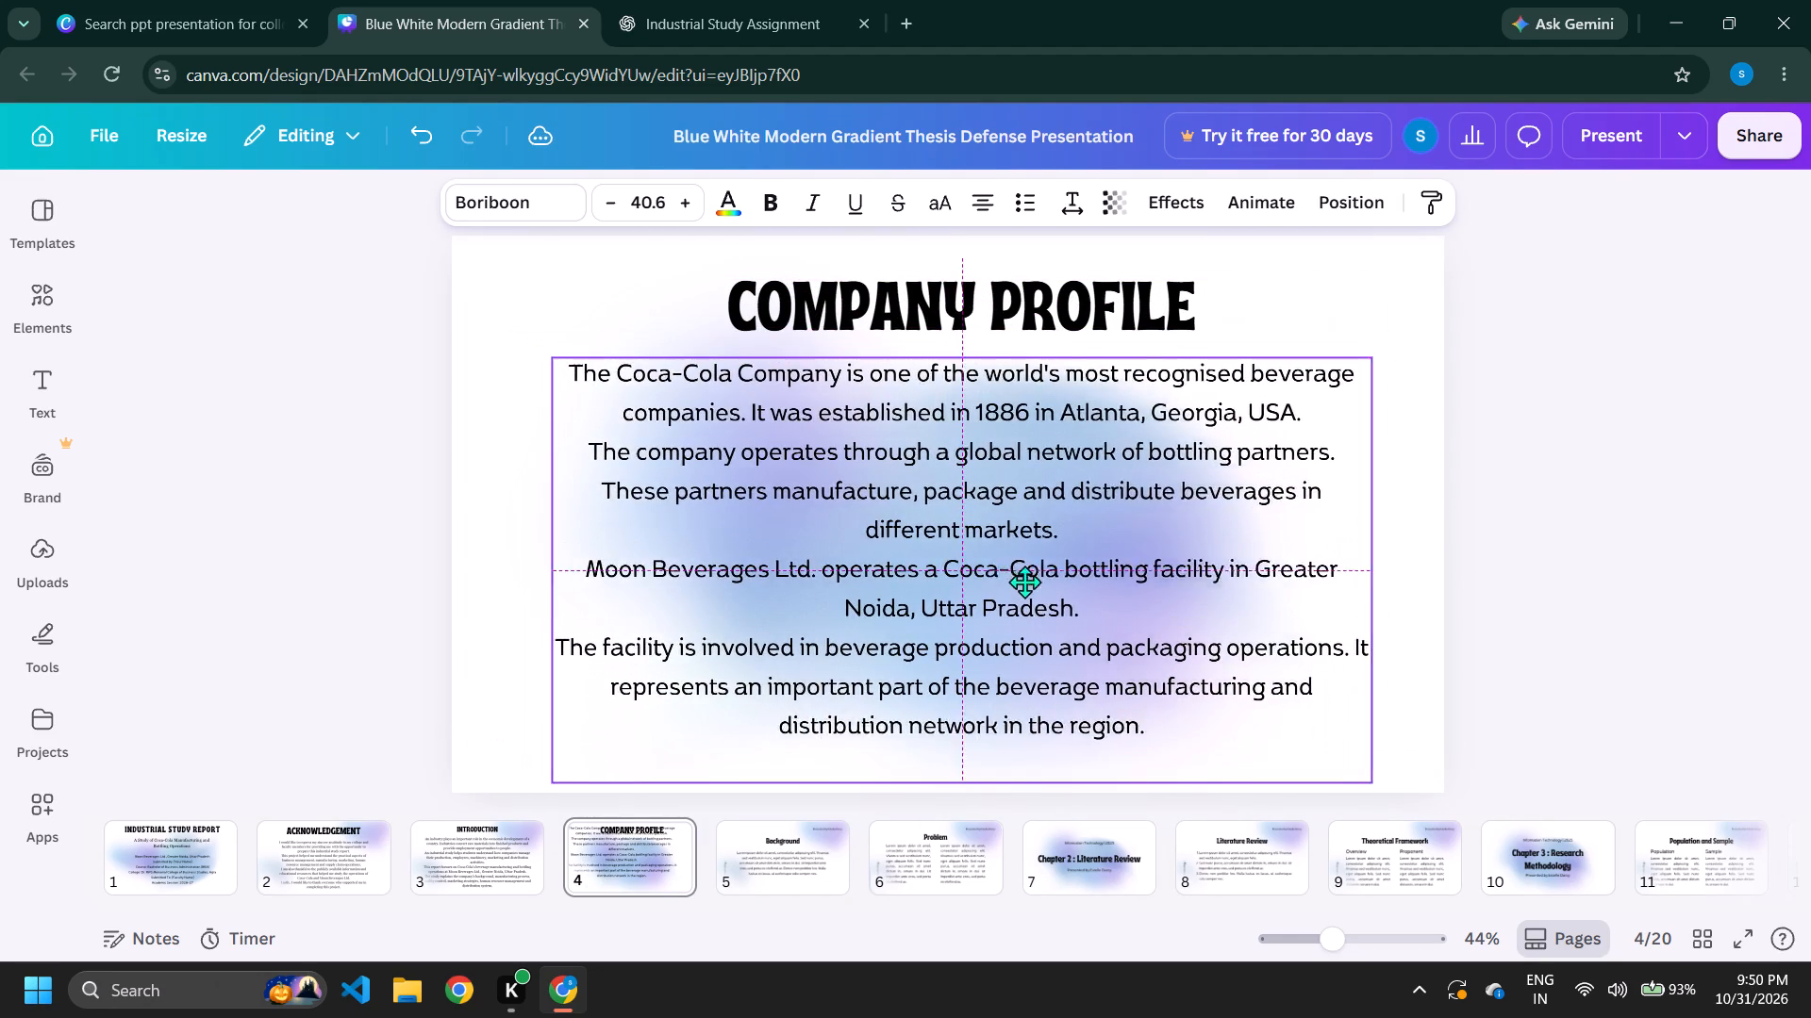
left_click_drag(1024, 582, 1019, 586)
left_click(1583, 470)
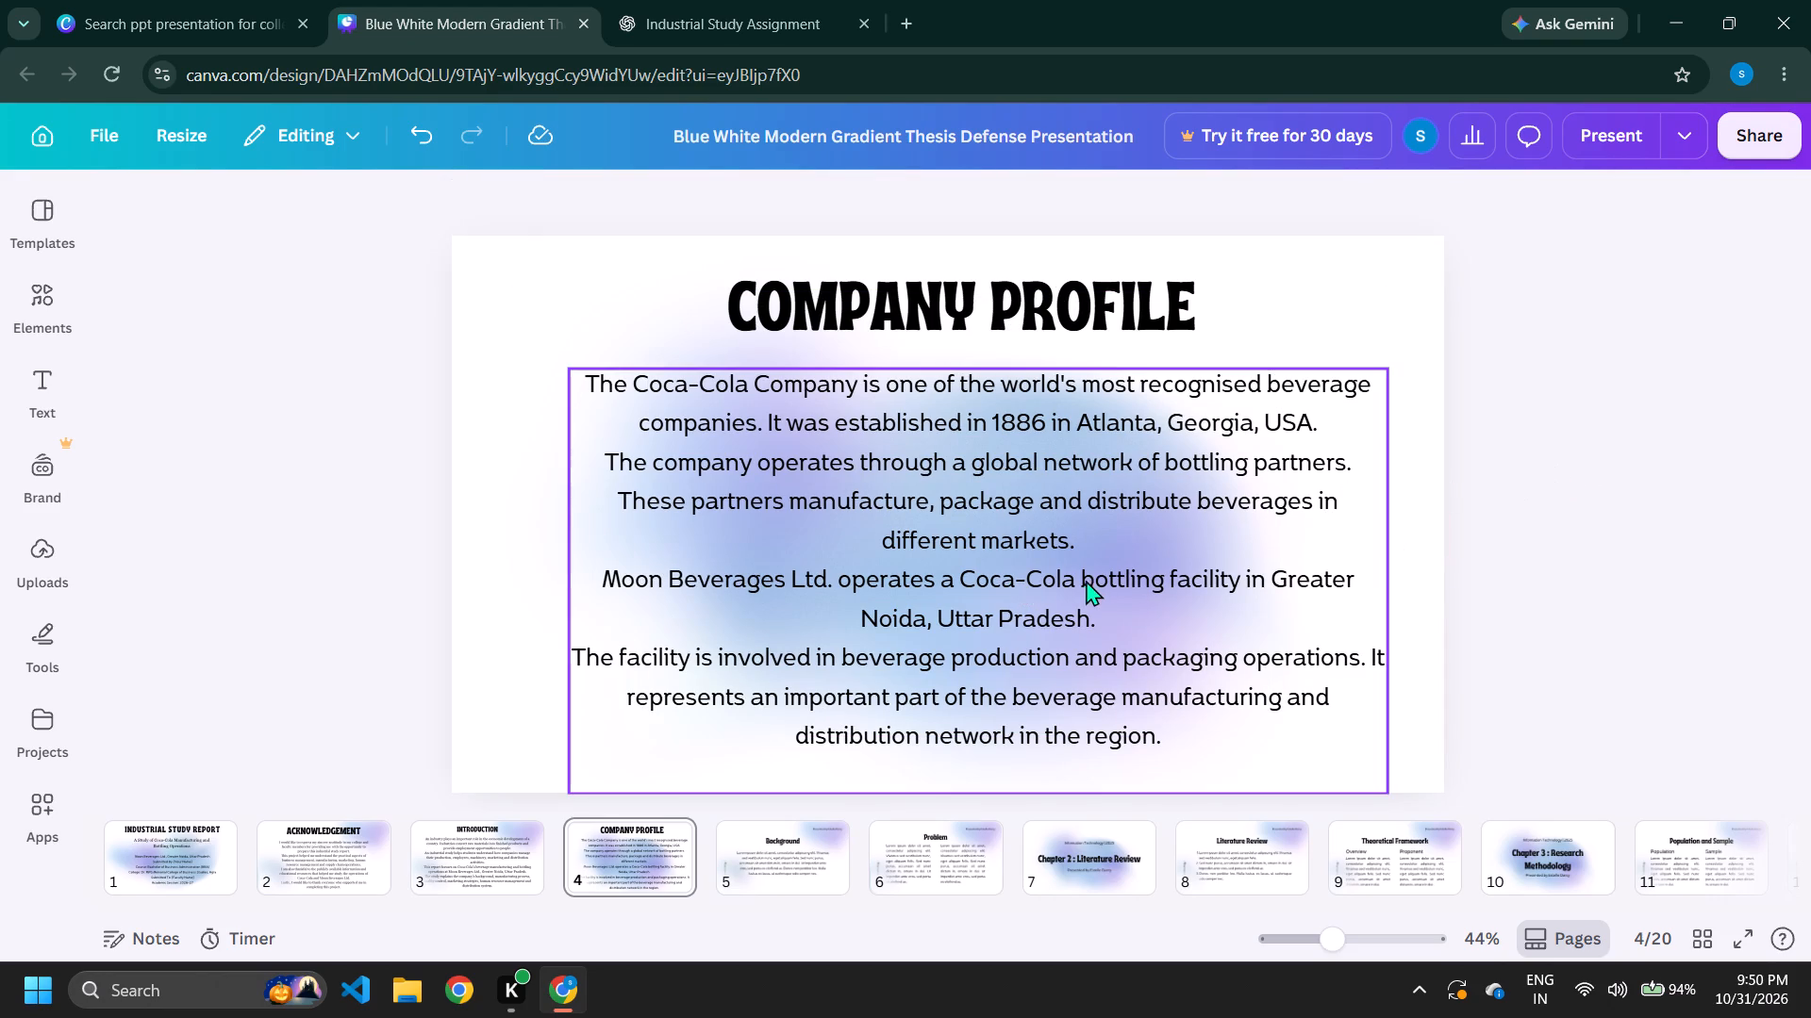
Change the font of slide 4's company profile paragraphs to Playfair Display.
left_click(1083, 582)
left_click(540, 214)
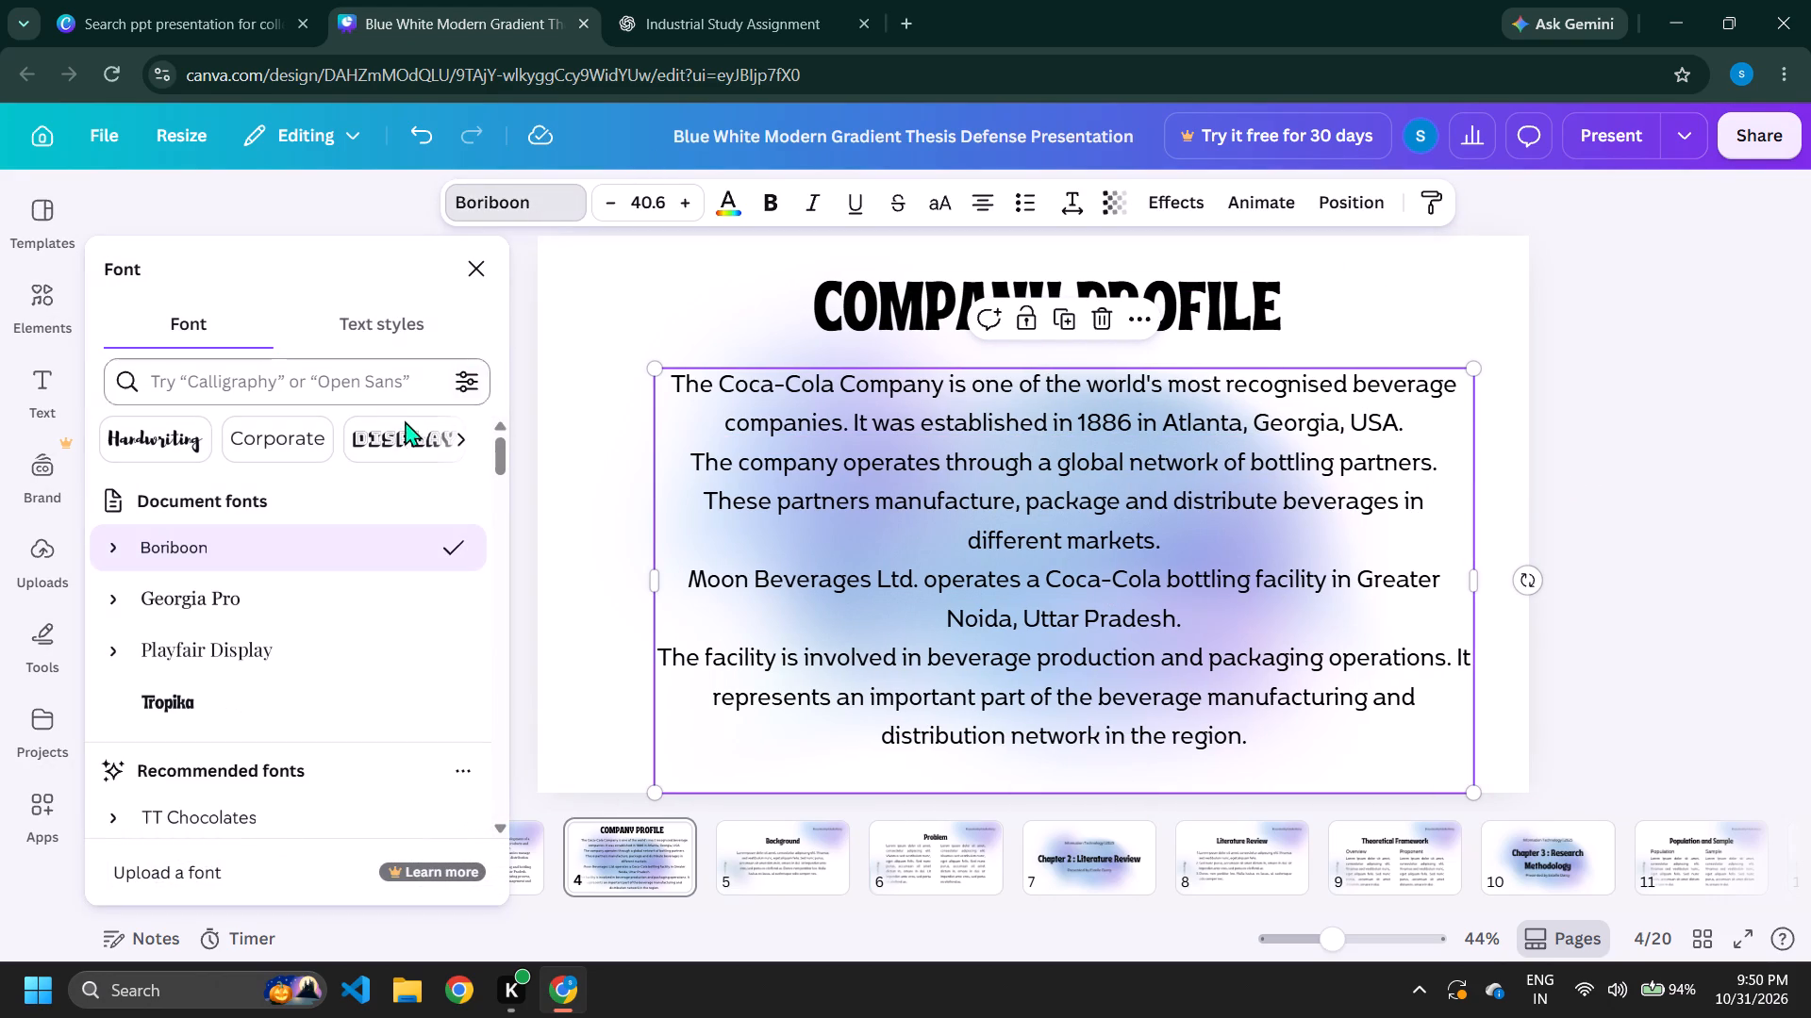
left_click(246, 602)
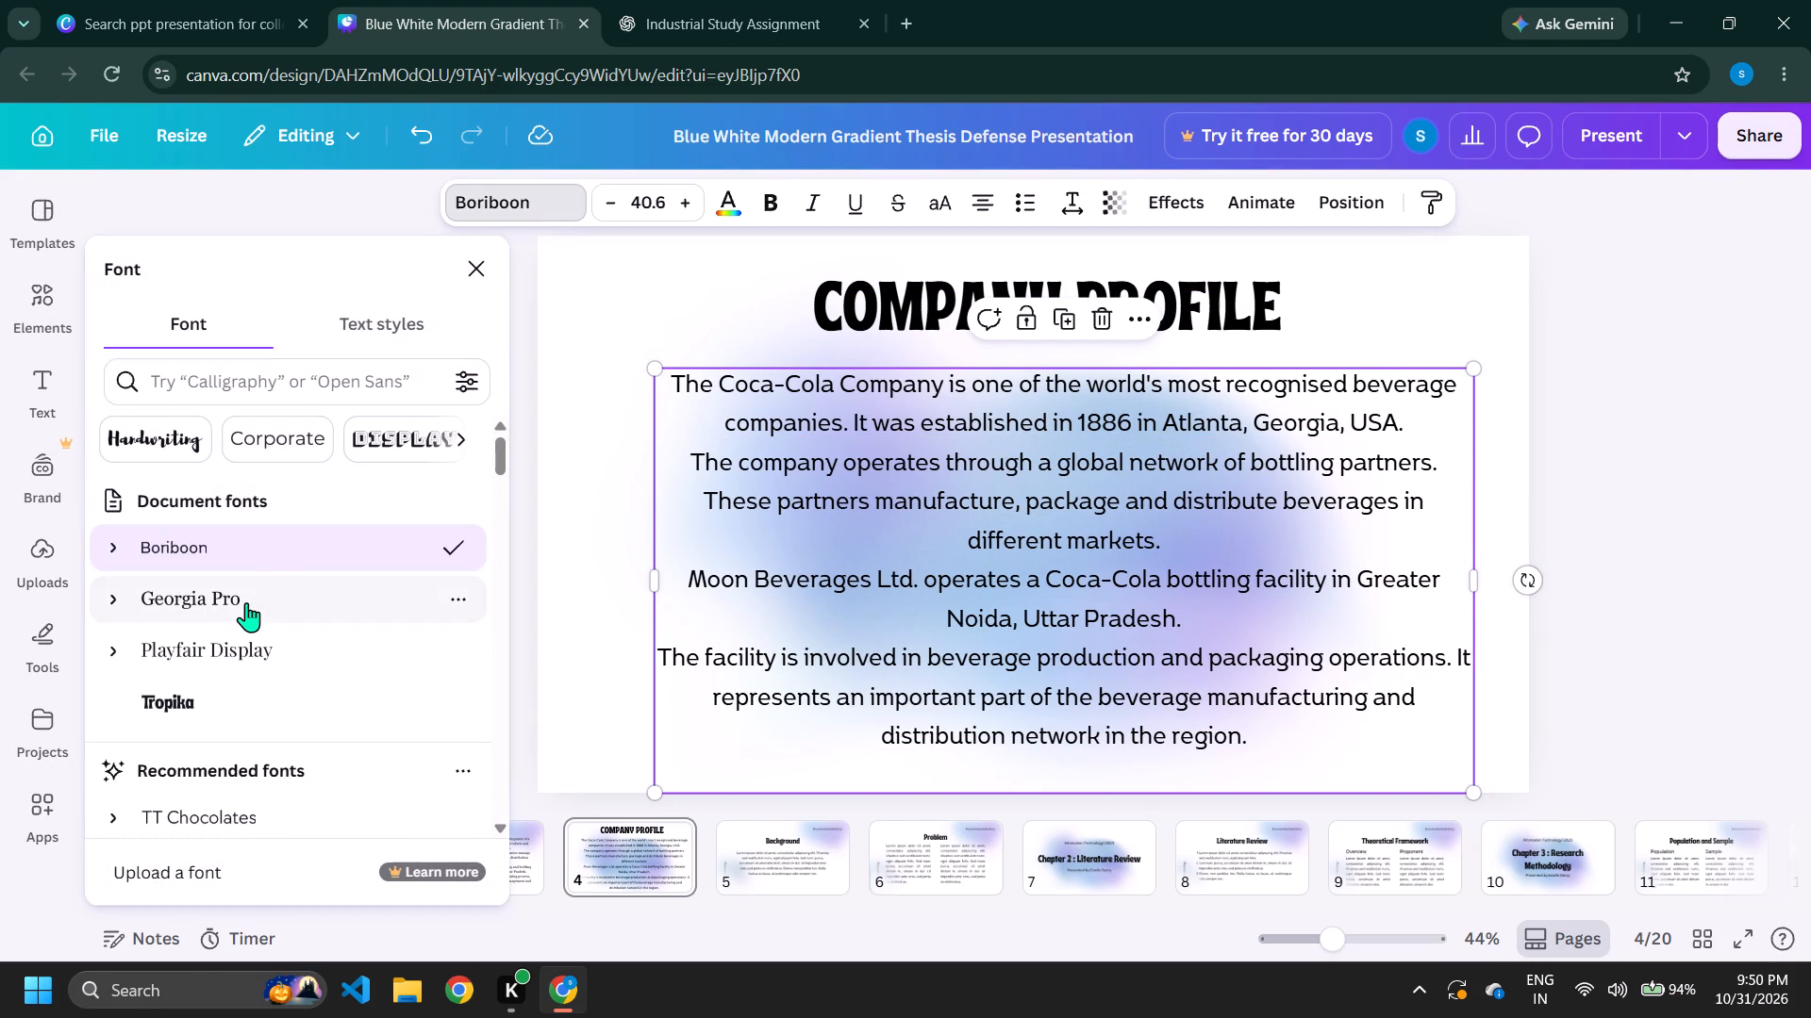
left_click(214, 649)
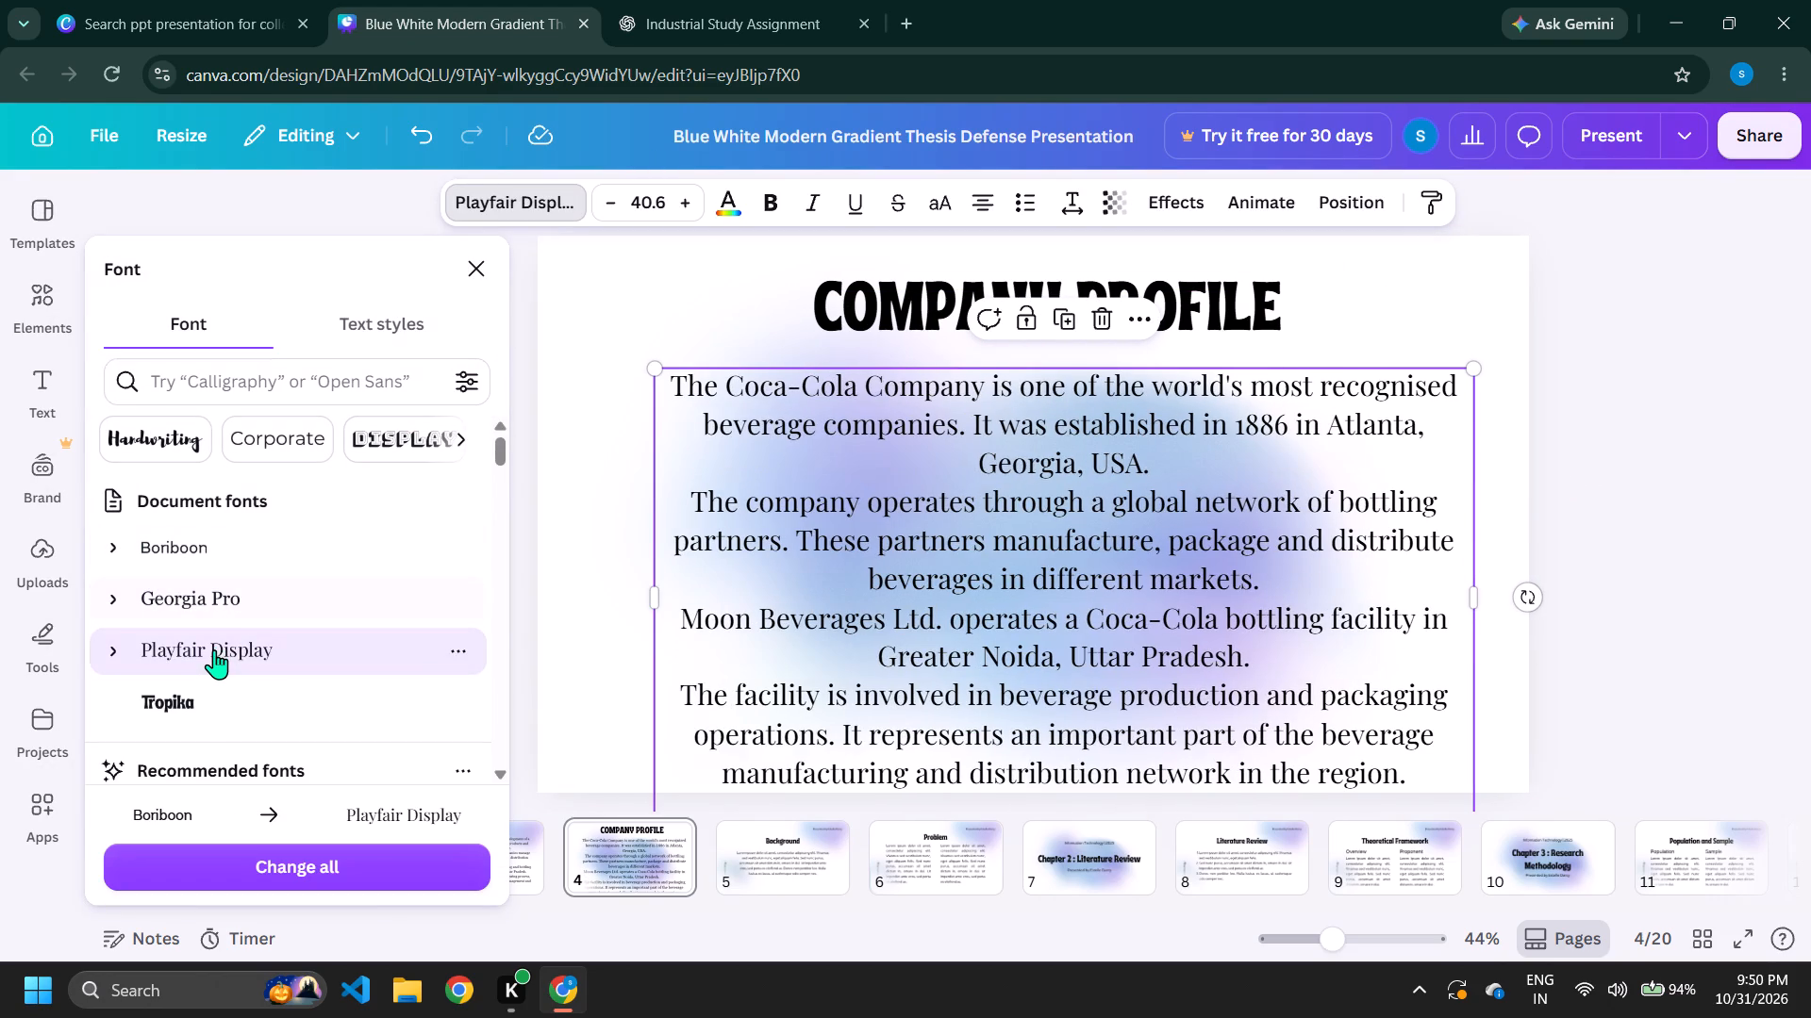
left_click(1612, 468)
Scale the company profile text down to about 38.2, widen its box, and centre it on the slide beneath the heading.
scroll(1193, 566, "down", 2)
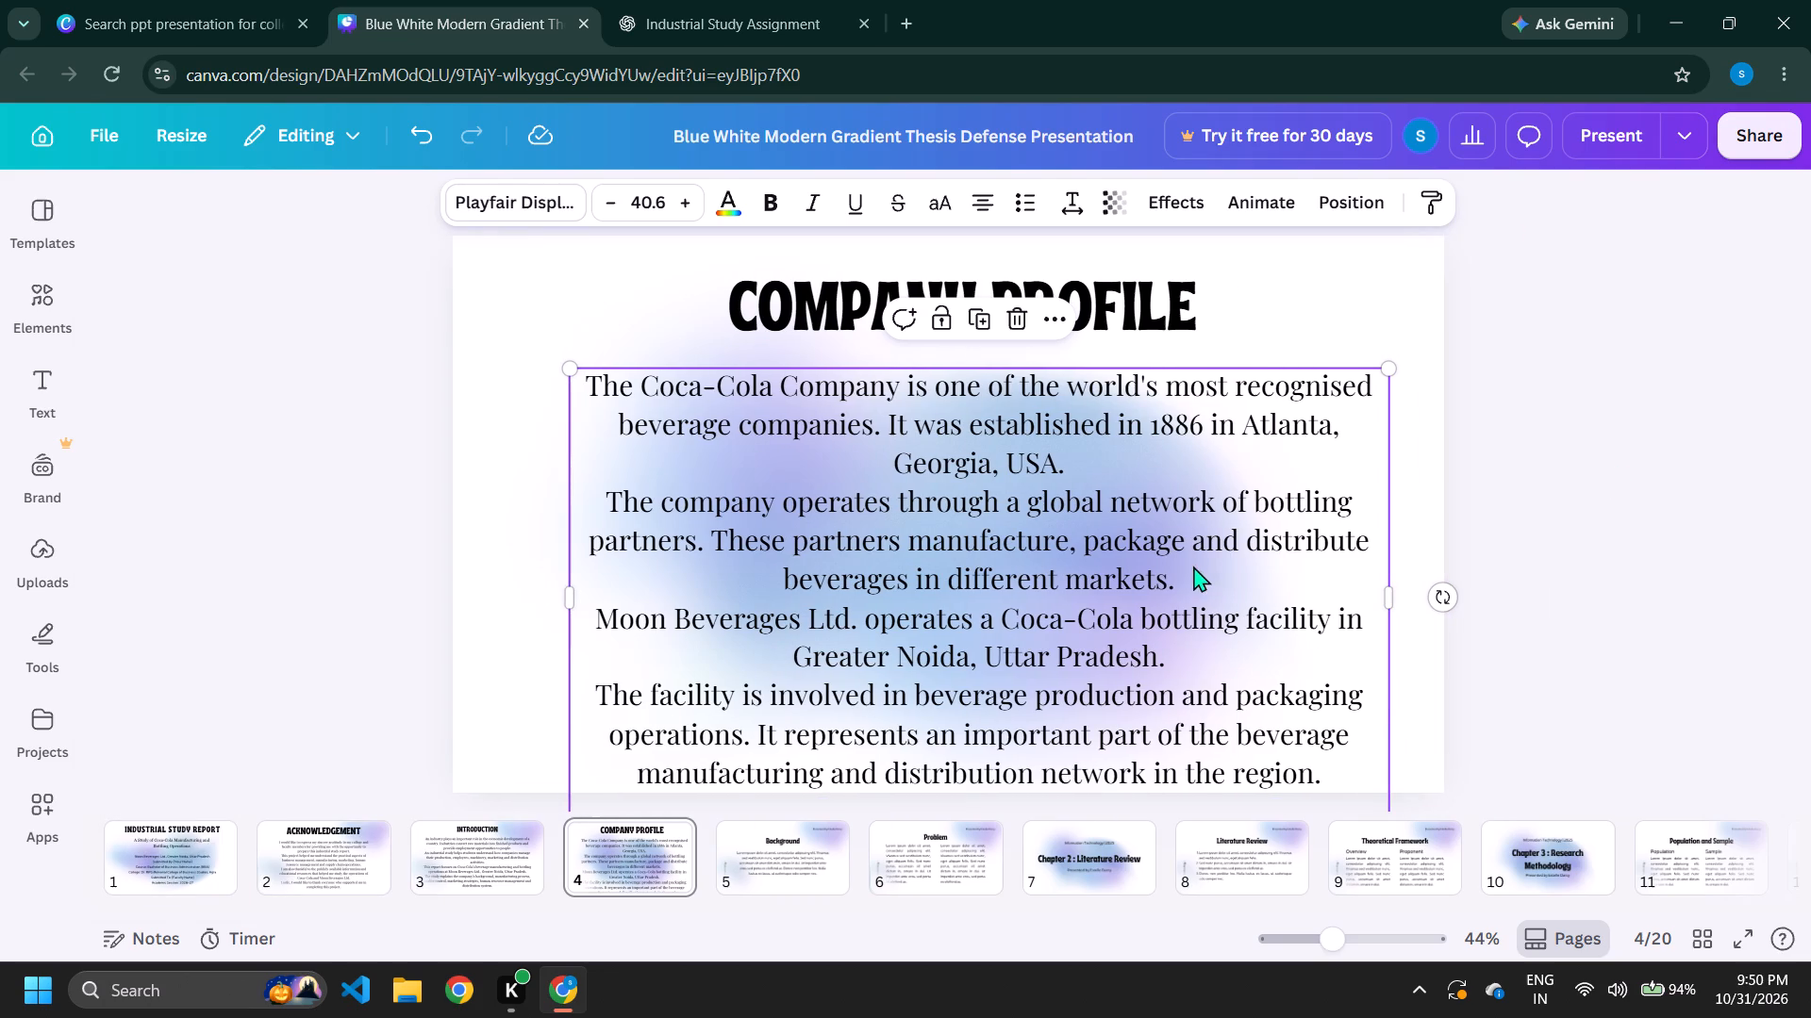
left_click_drag(1245, 643, 1217, 569)
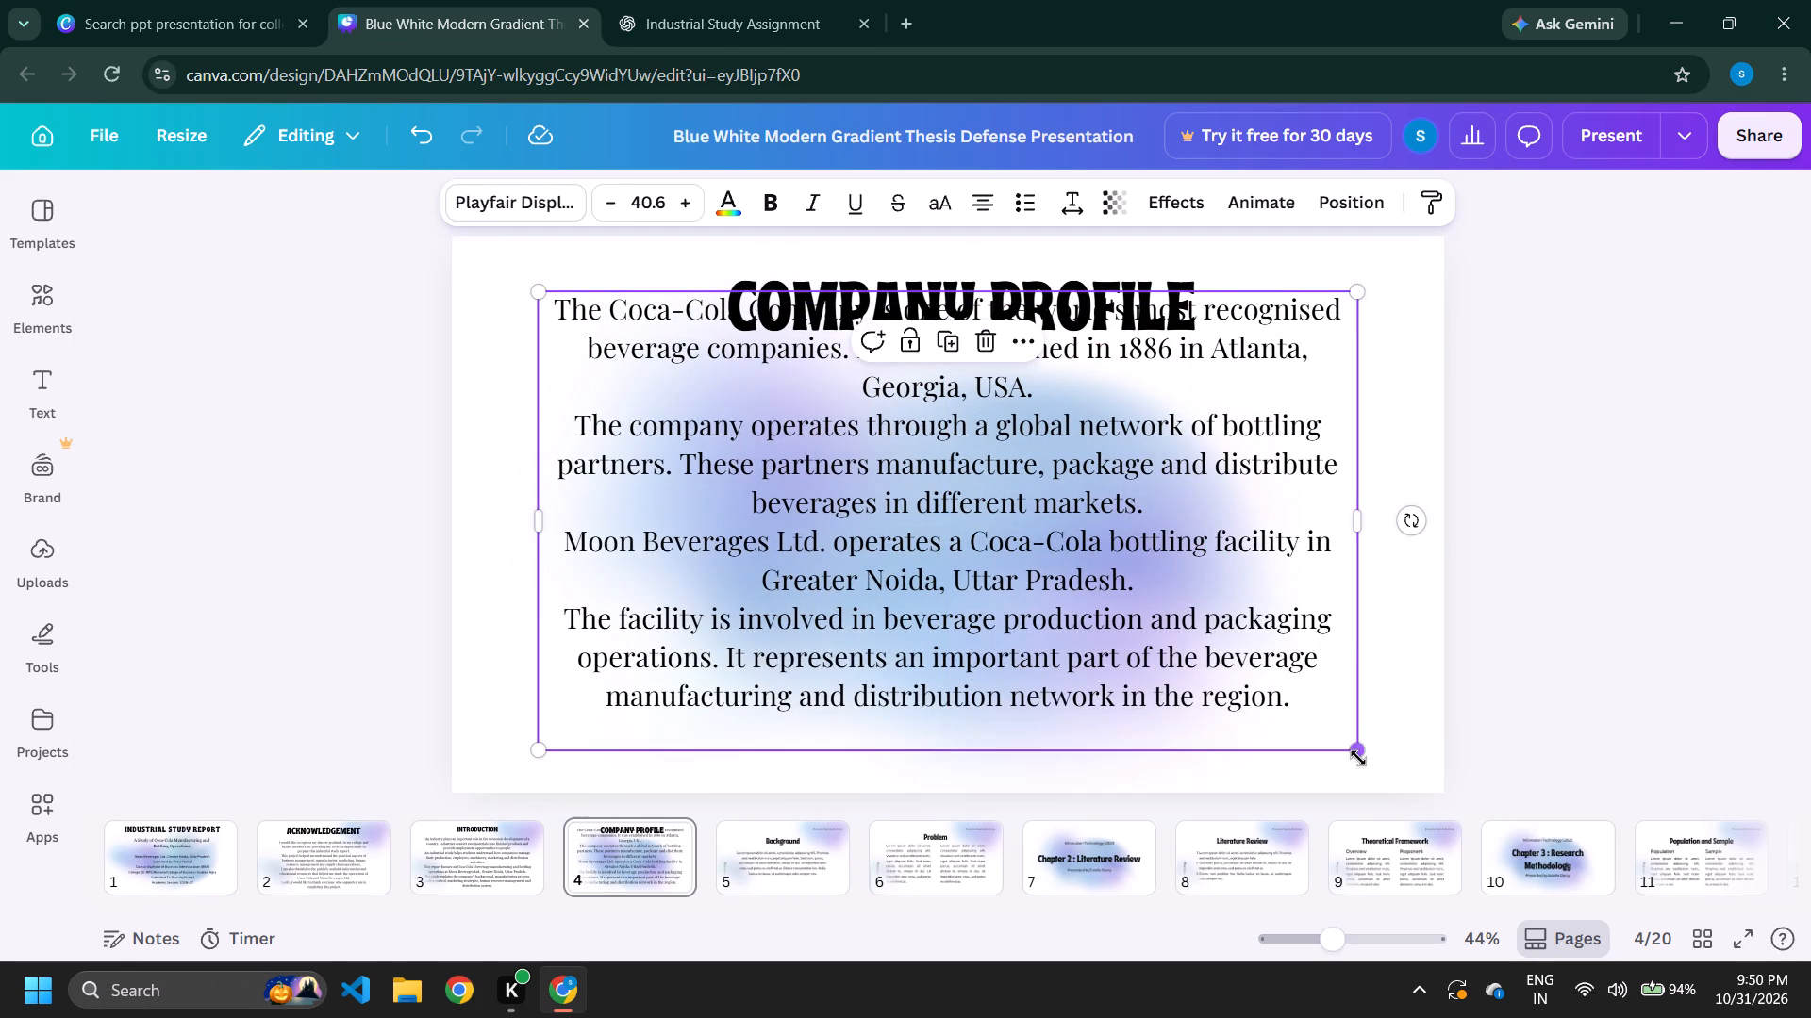
left_click_drag(1358, 758, 1309, 731)
left_click_drag(1179, 612, 1229, 692)
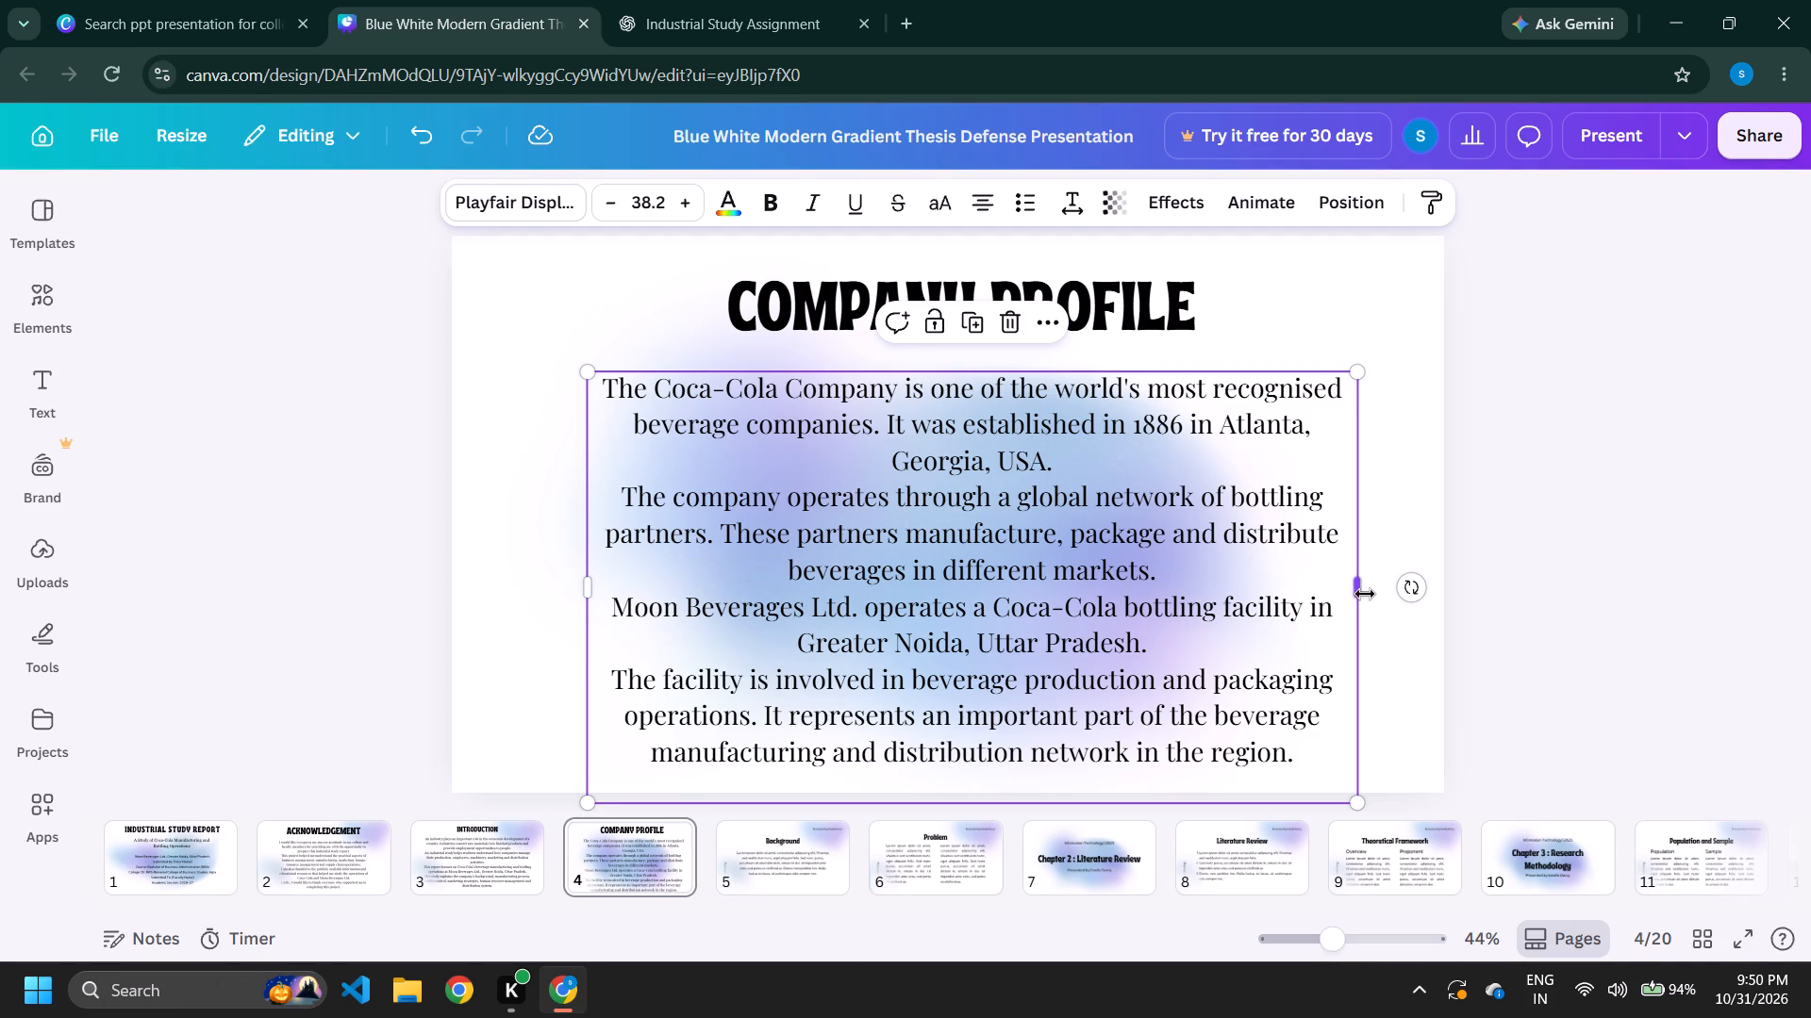
left_click_drag(1362, 594, 1447, 603)
left_click_drag(1183, 601, 1120, 620)
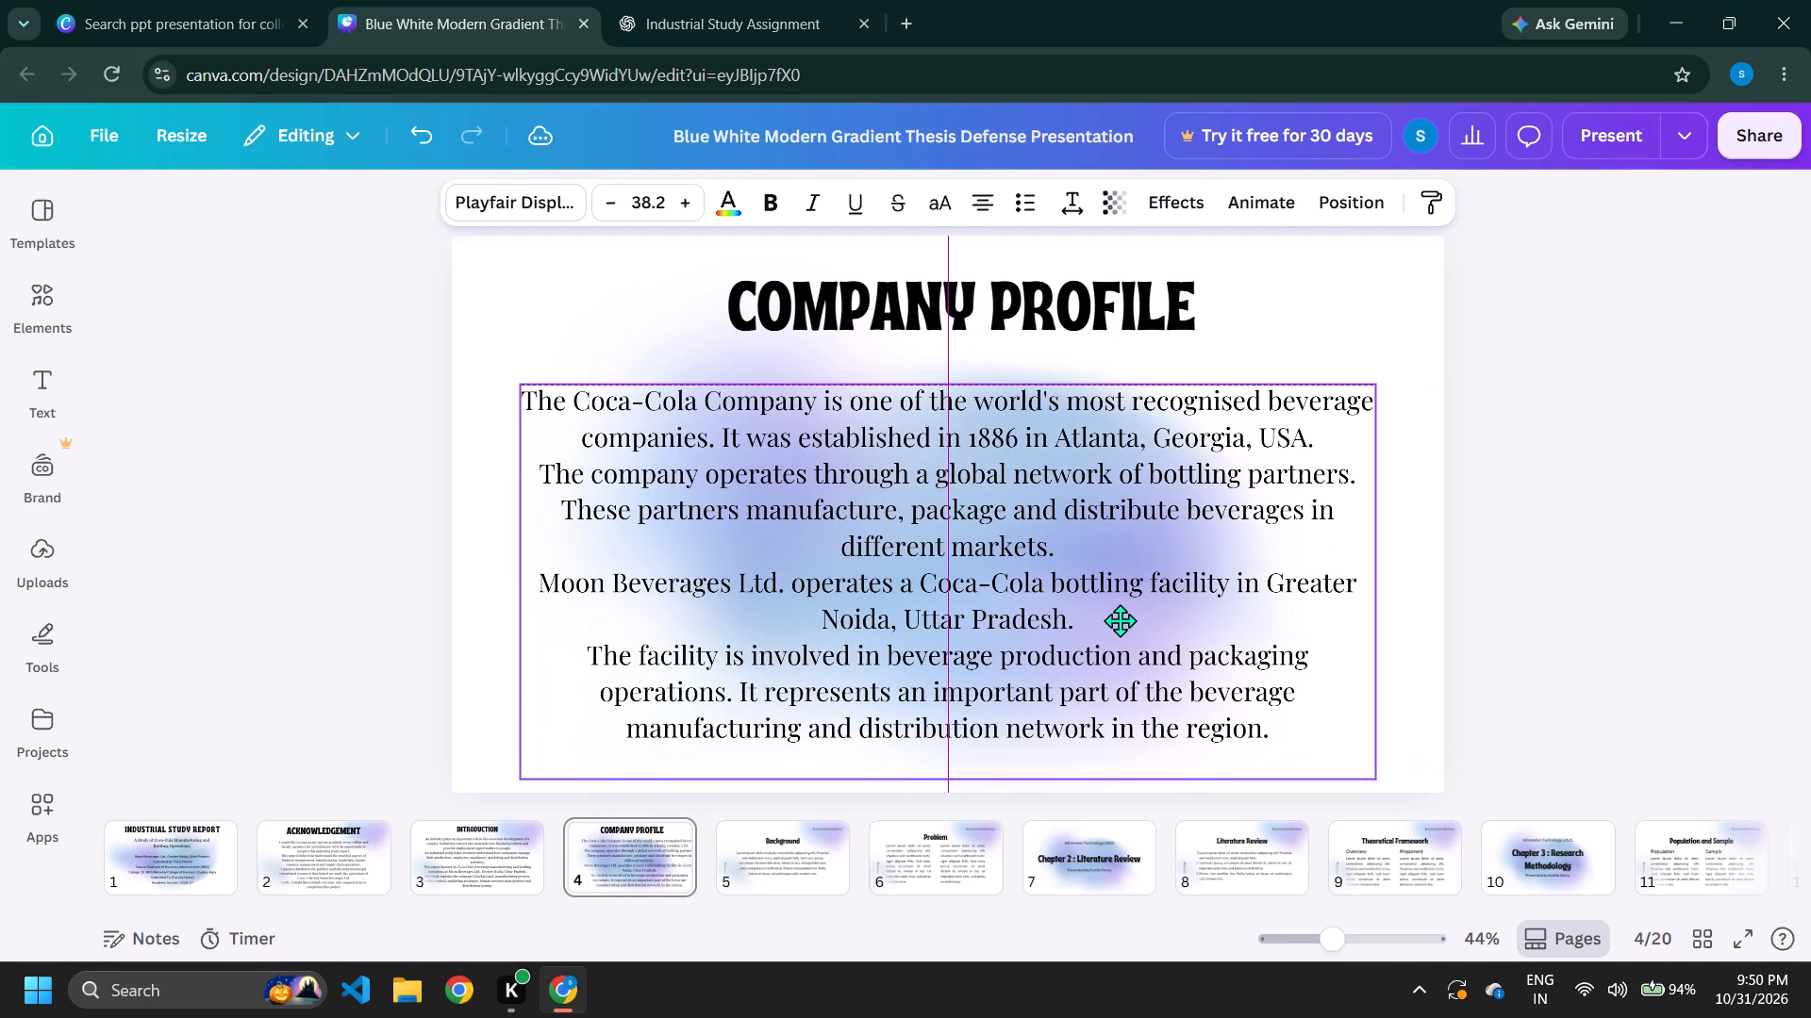
left_click_drag(1120, 620, 1118, 619)
left_click(1611, 405)
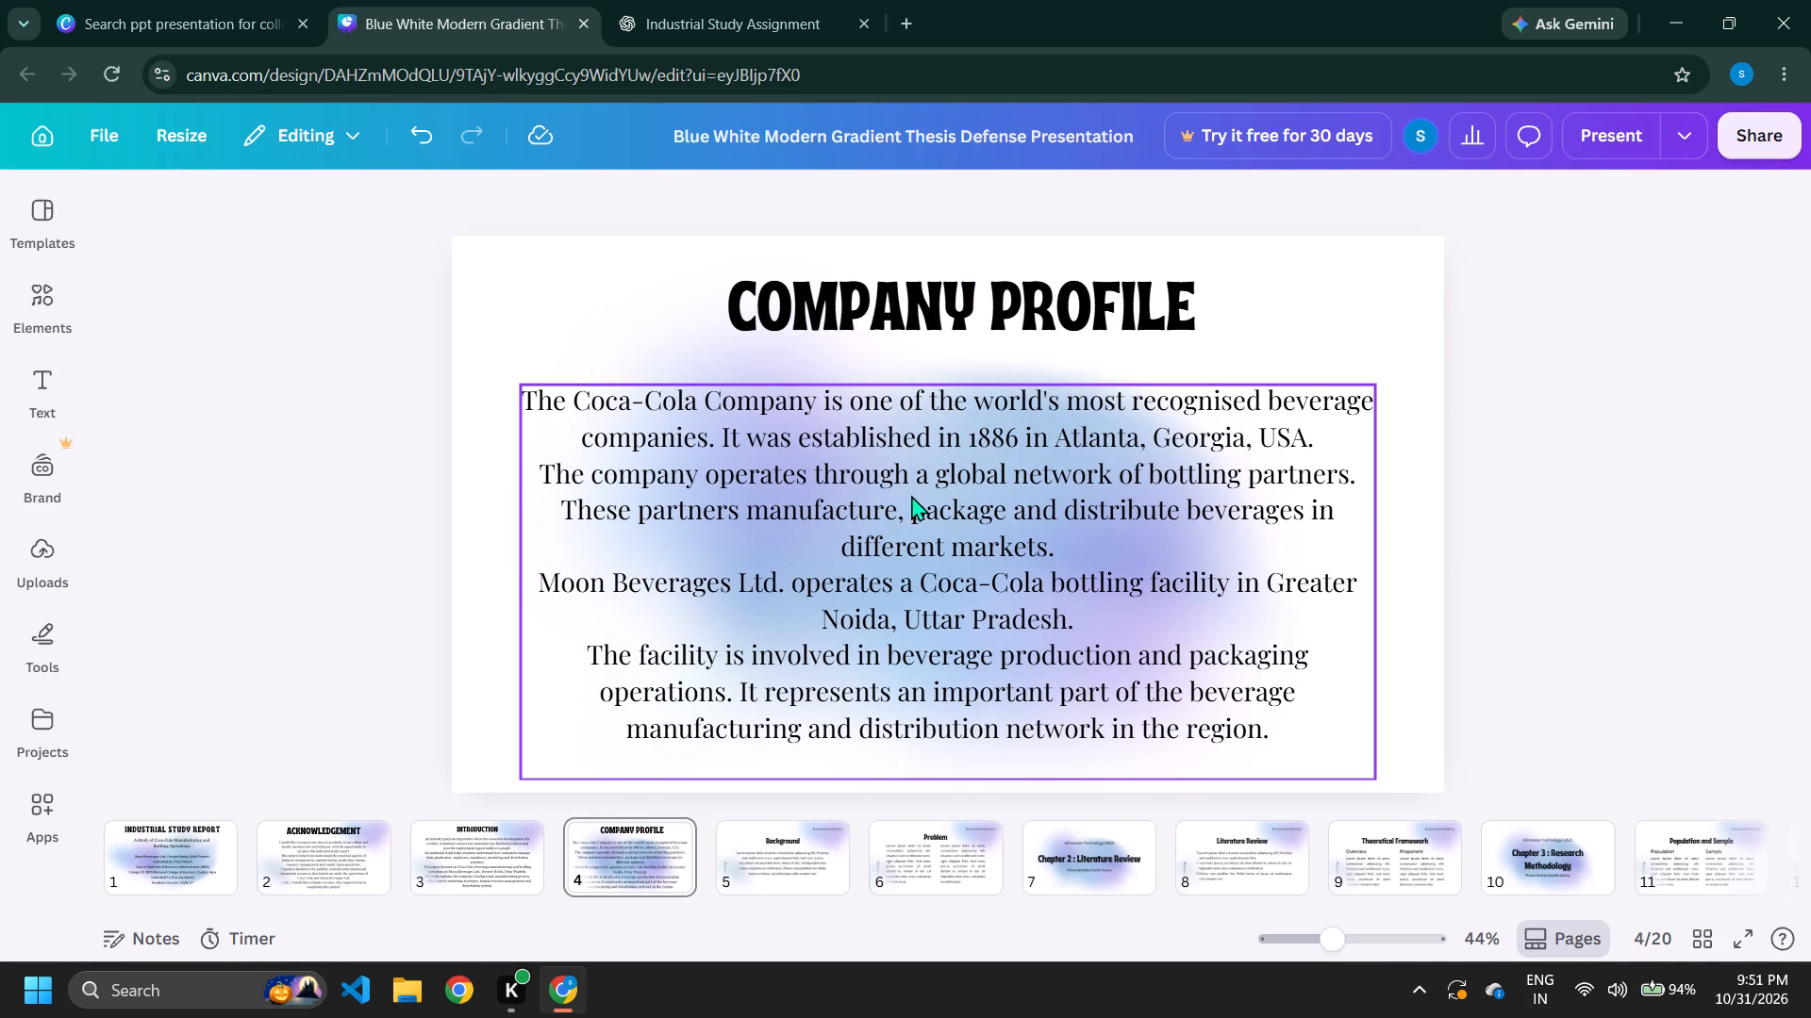
left_click(483, 867)
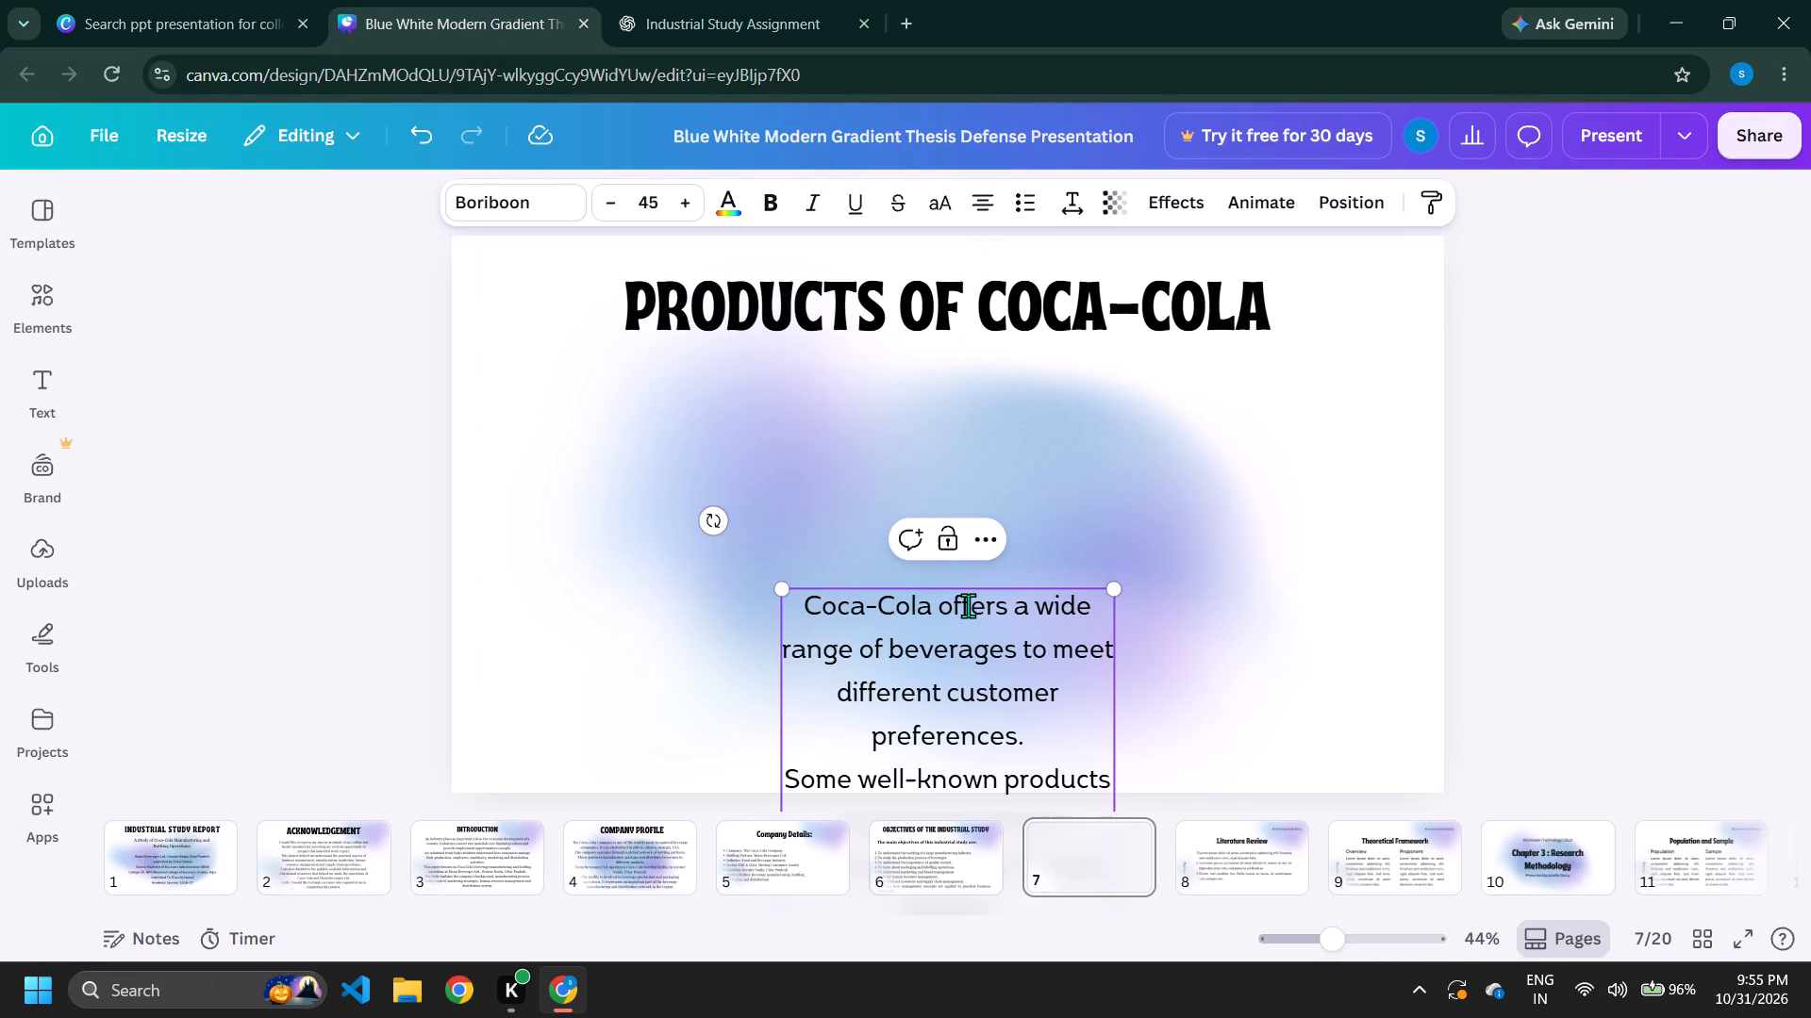
left_click(1568, 491)
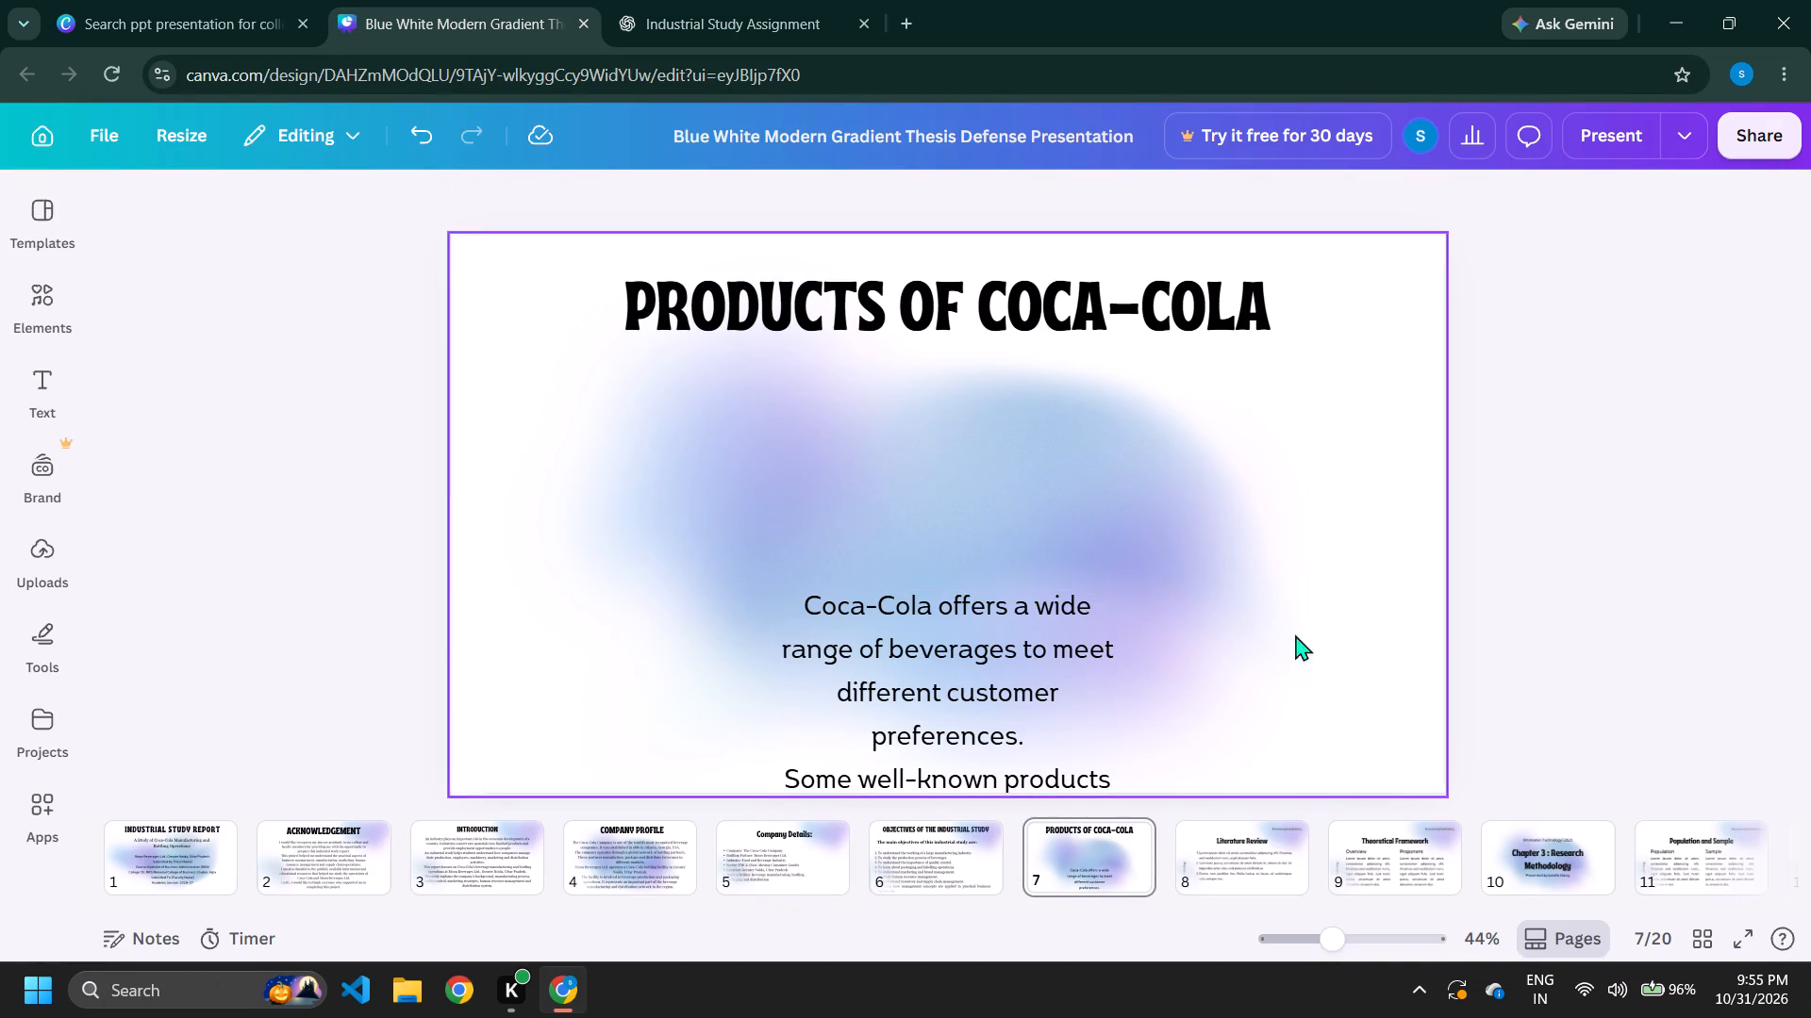
Widen the products text box, scale its text down to about 36.3, and place it beneath the title.
left_click_drag(933, 741, 761, 449)
left_click_drag(806, 663, 746, 518)
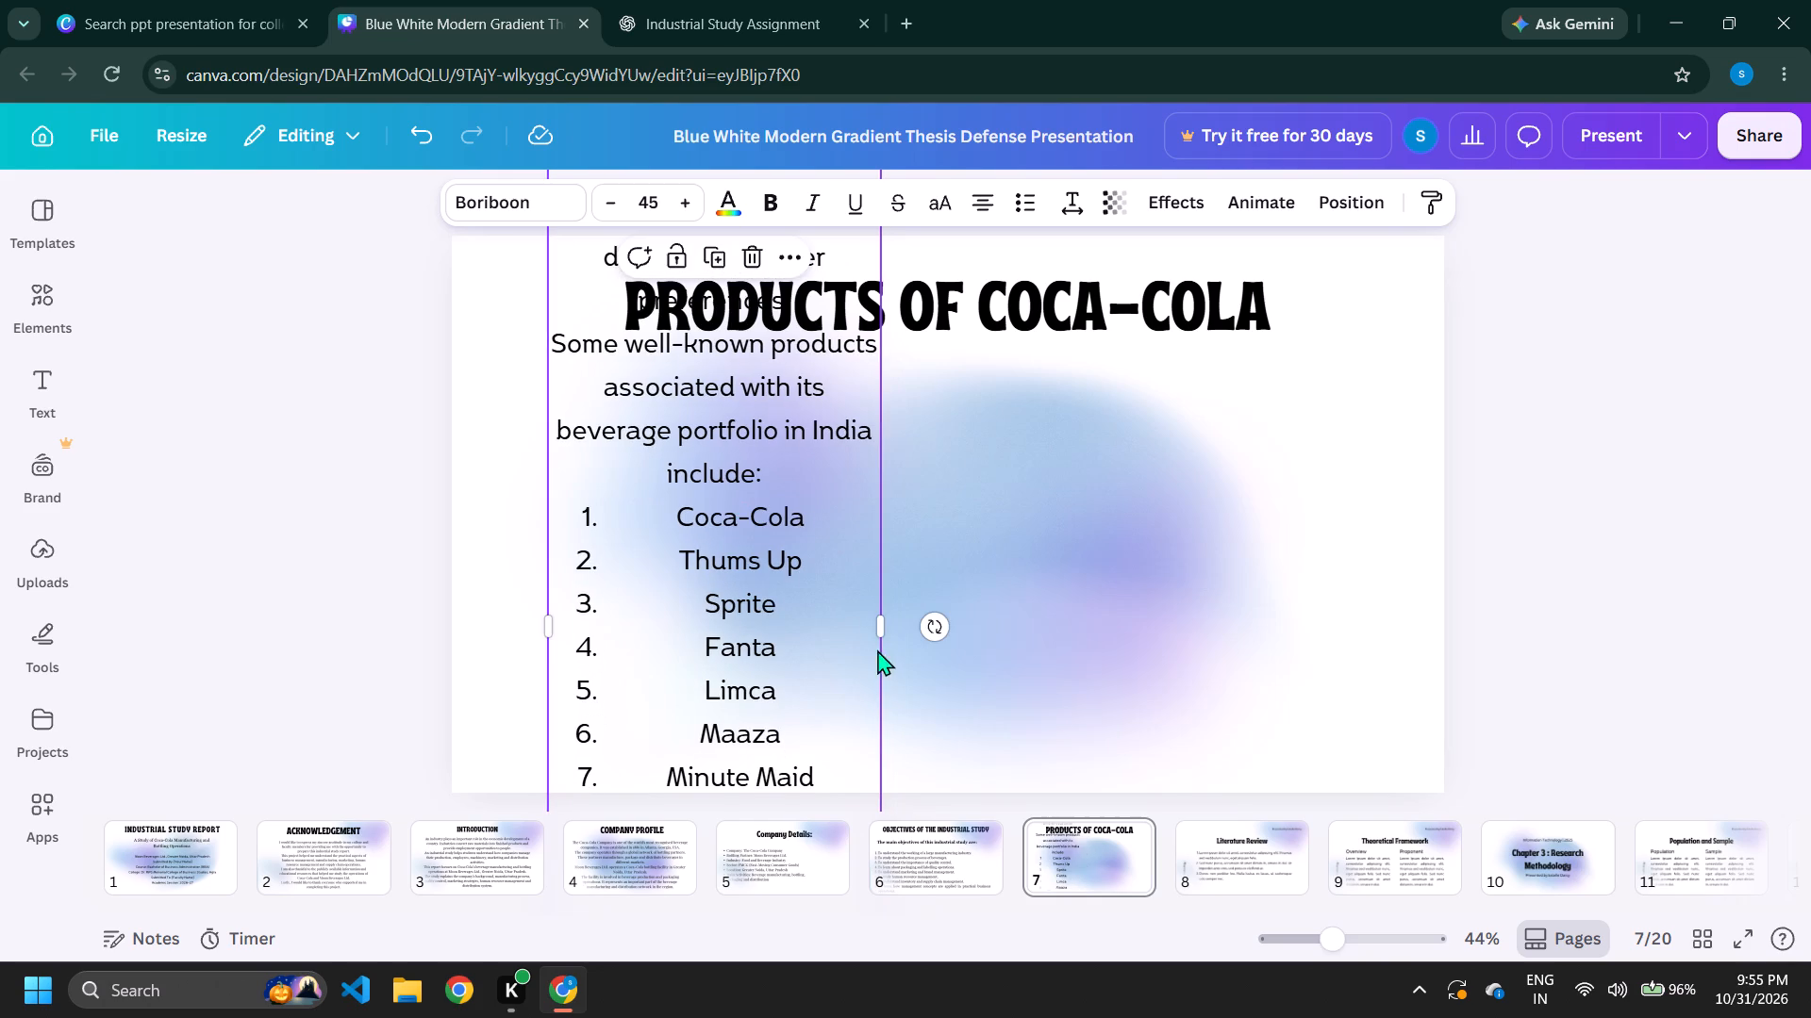
left_click_drag(876, 629, 980, 624)
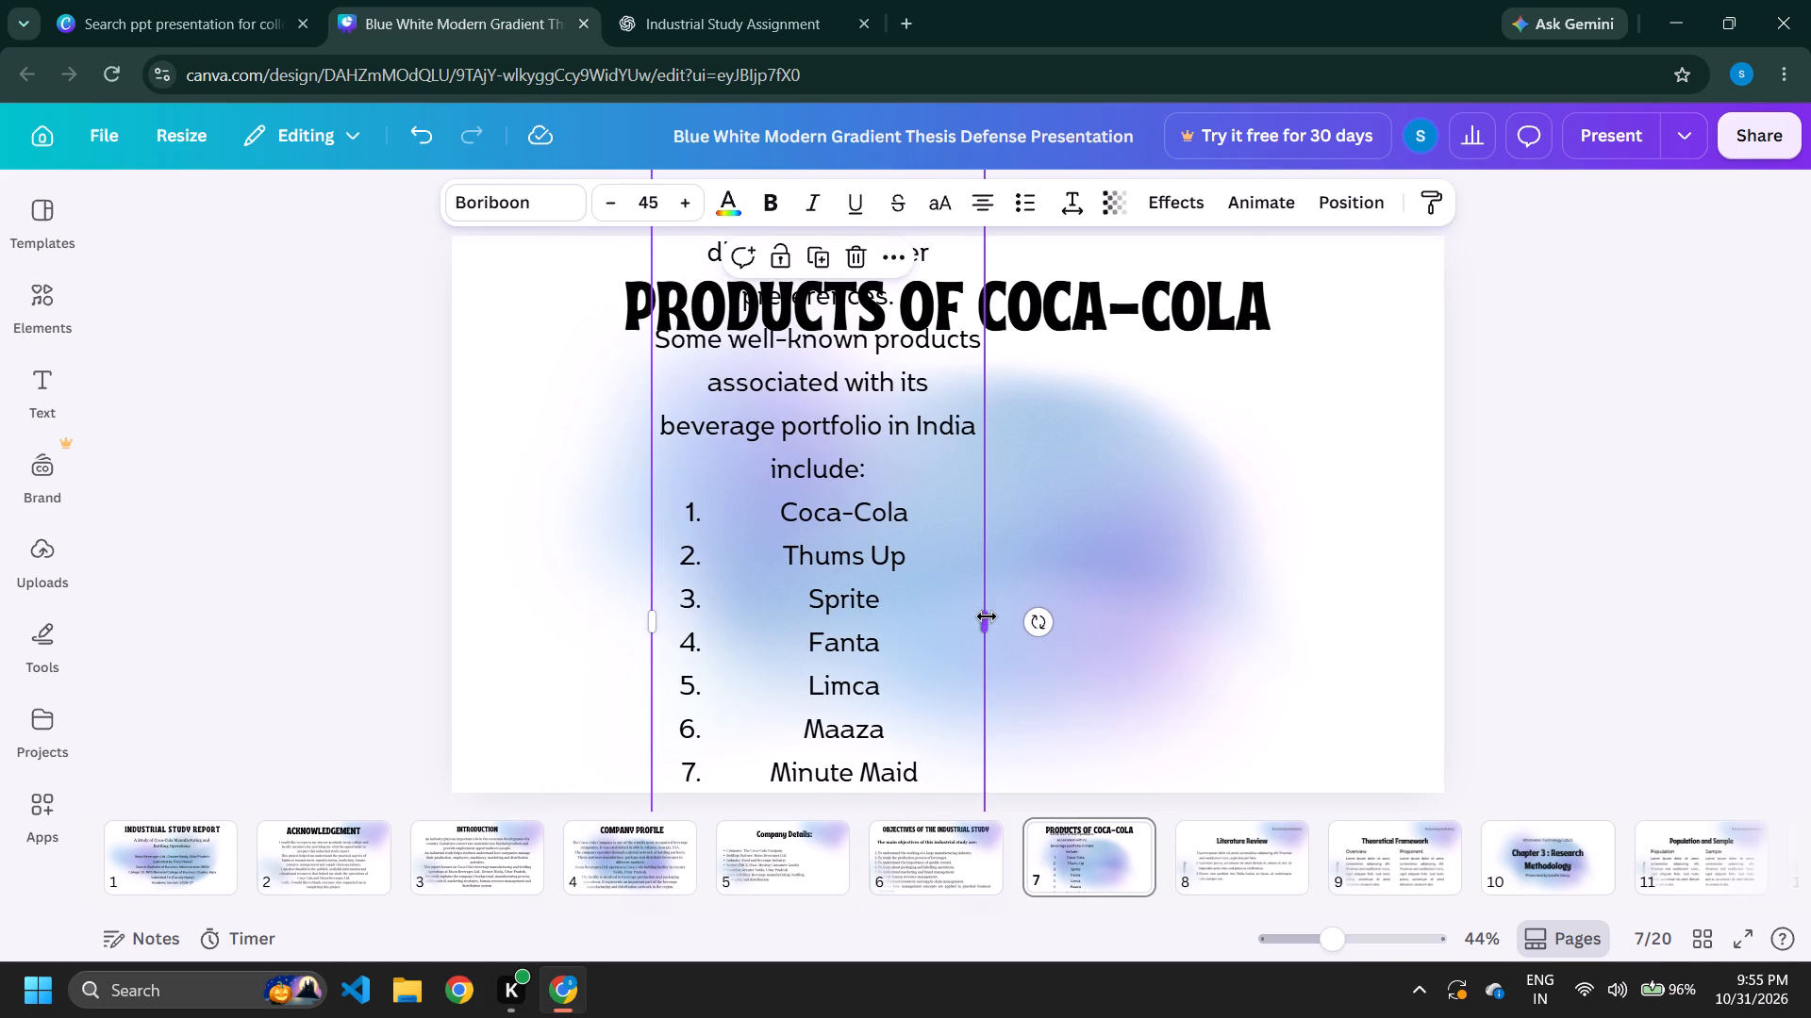
left_click_drag(987, 616, 1561, 541)
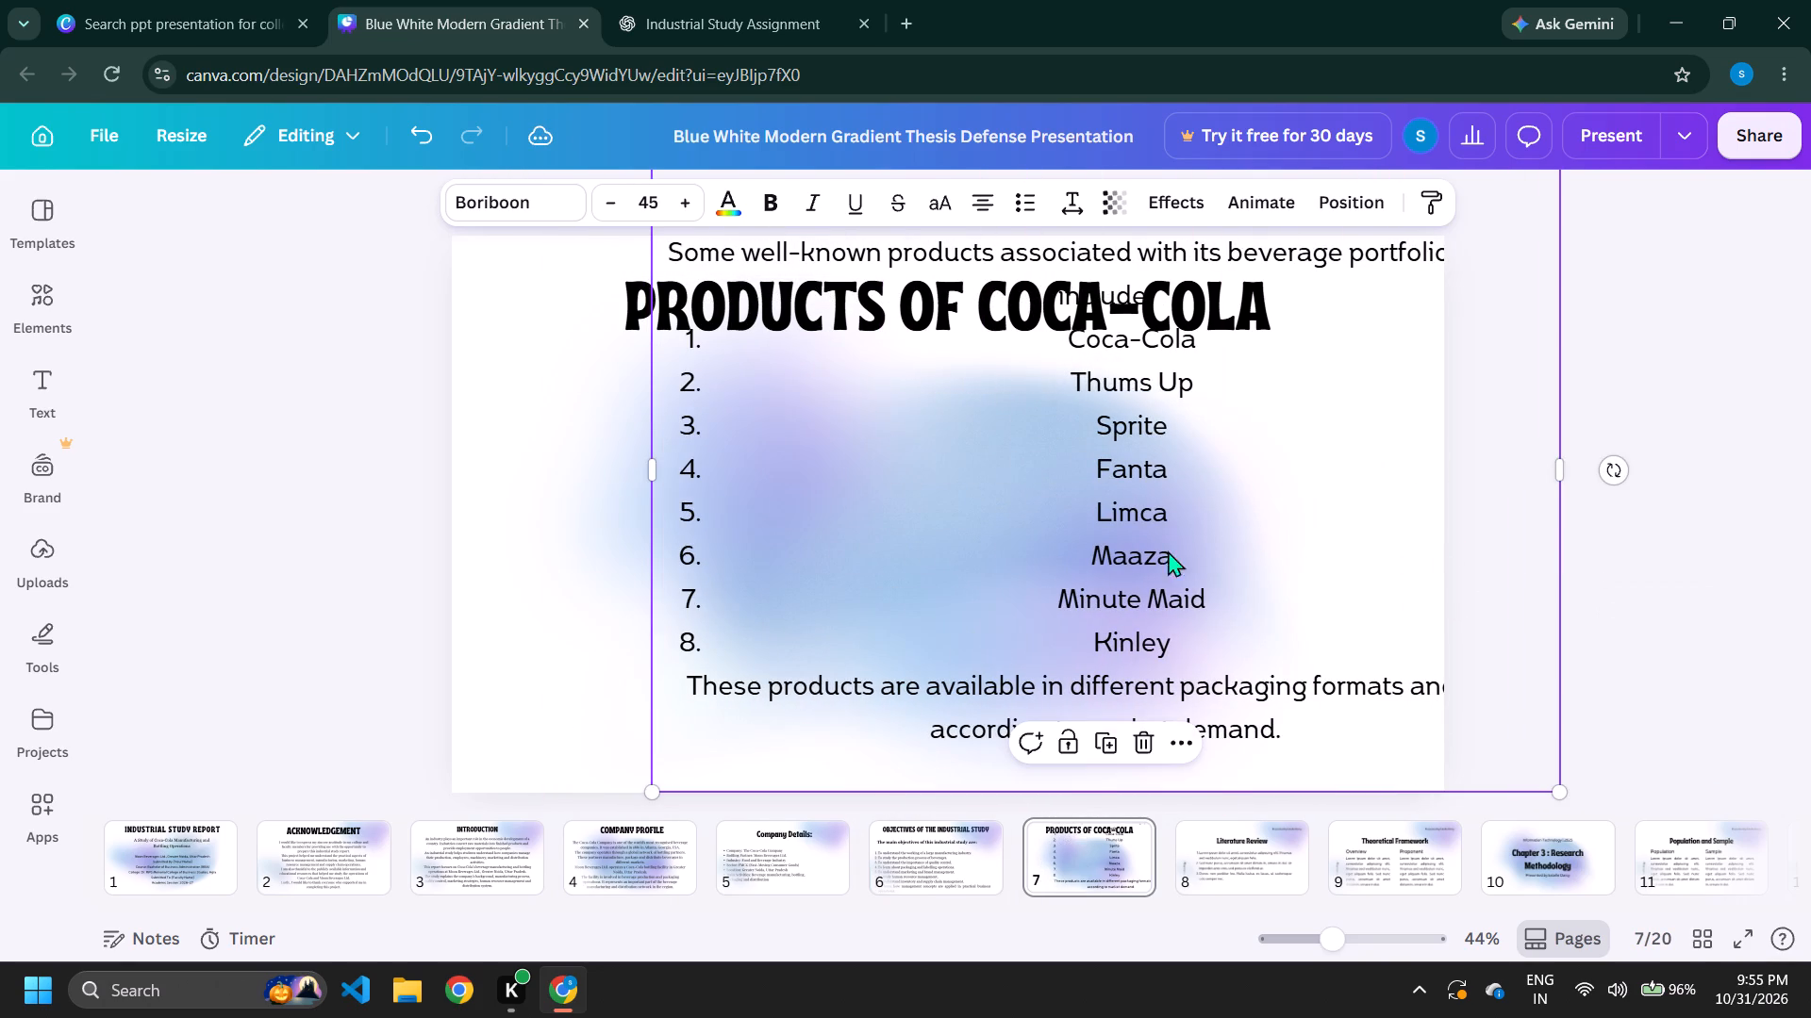
left_click_drag(1086, 559, 669, 542)
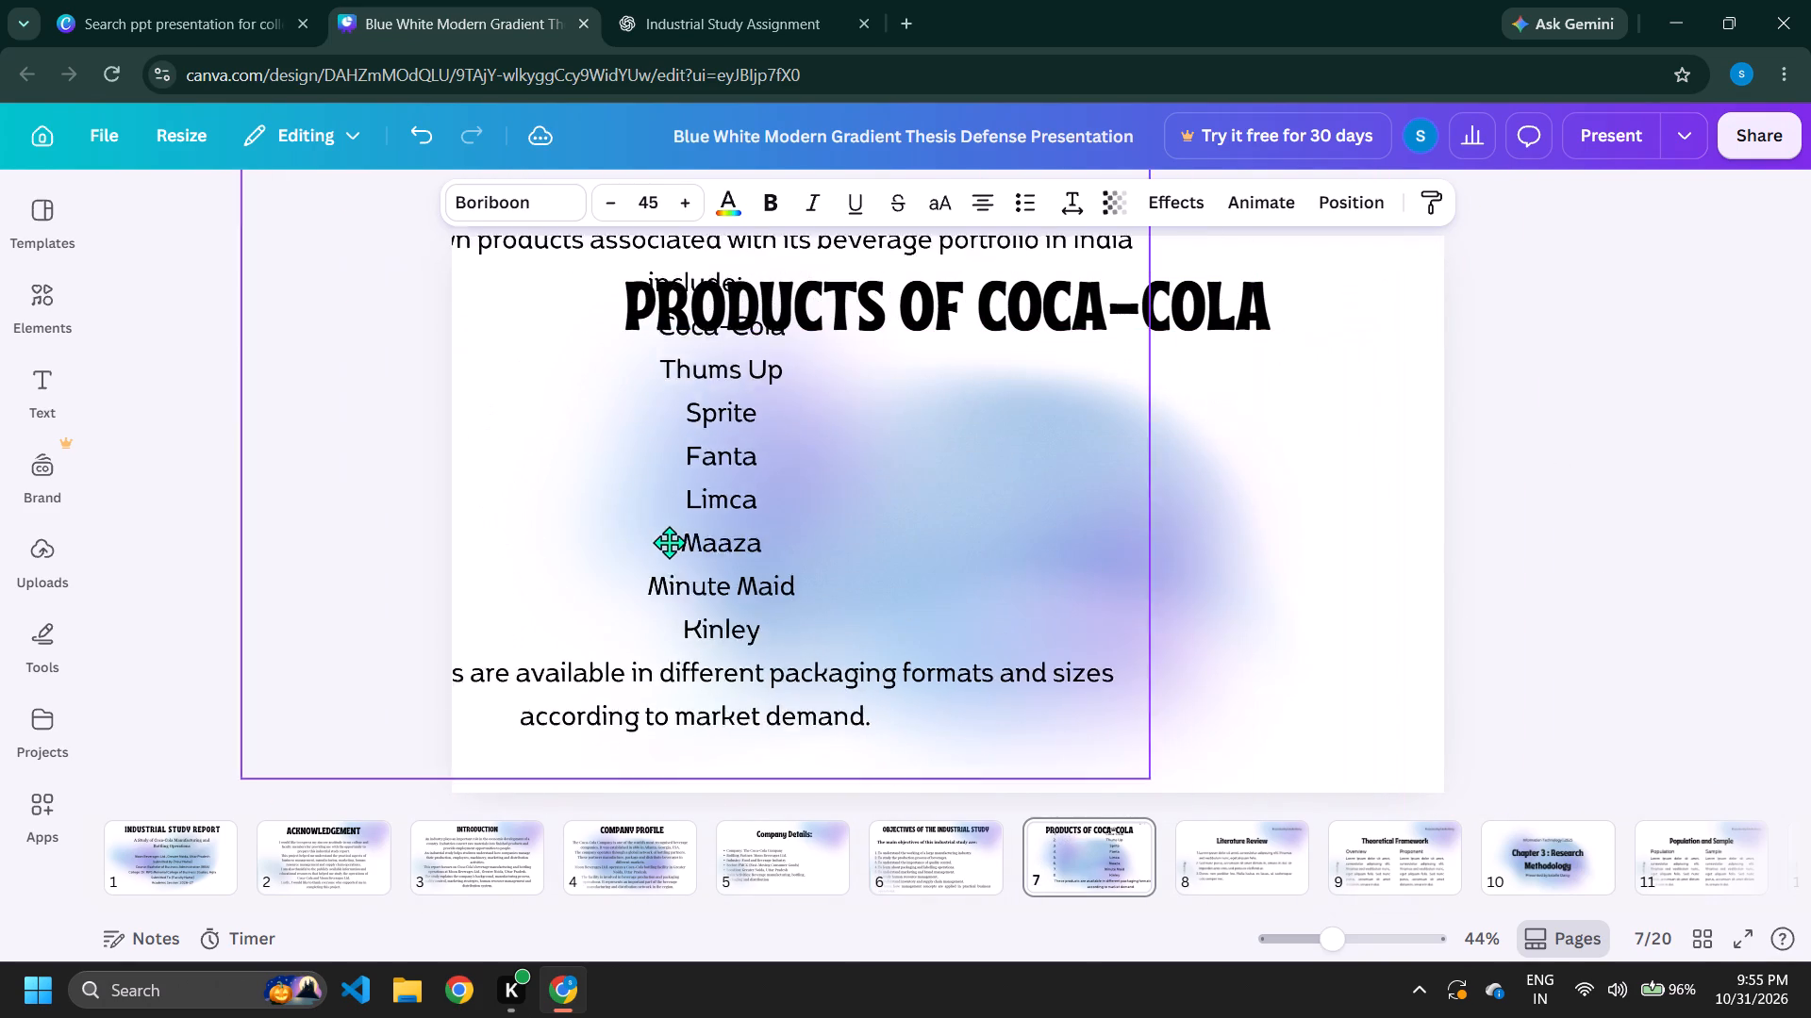
left_click_drag(669, 542, 673, 541)
left_click_drag(1144, 776, 970, 652)
left_click_drag(596, 478, 618, 506)
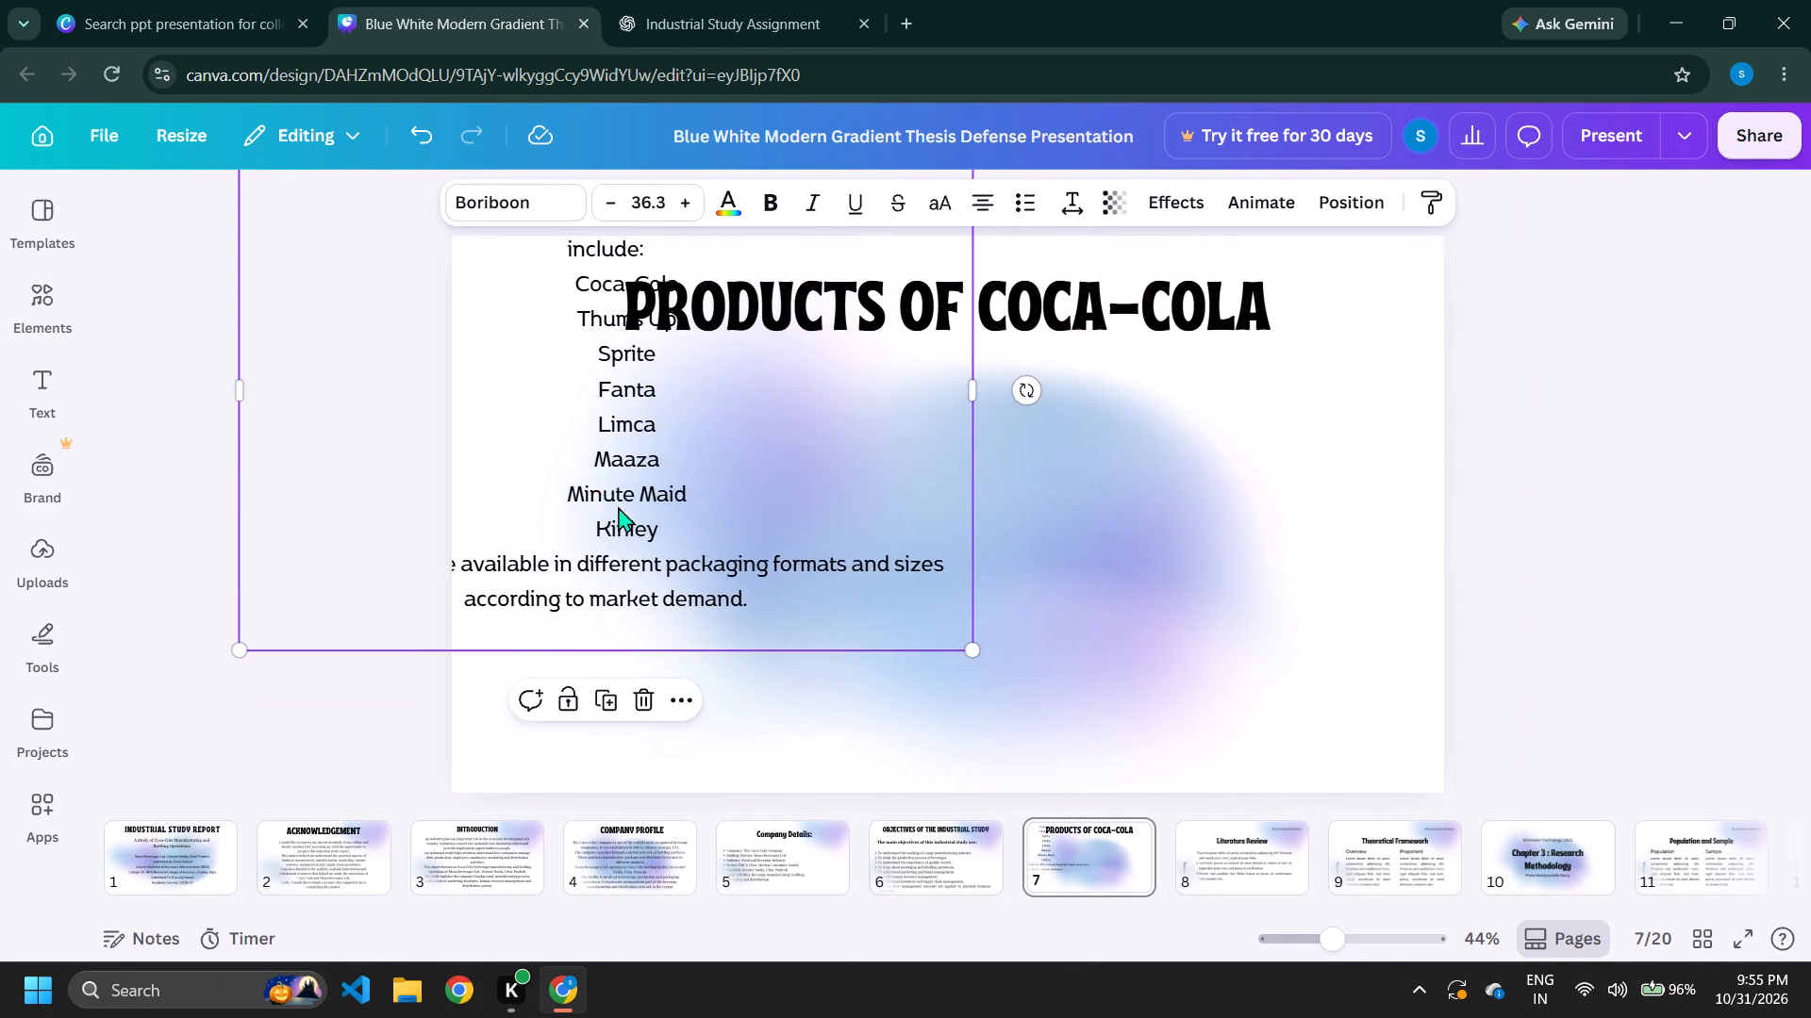
left_click_drag(618, 506, 901, 648)
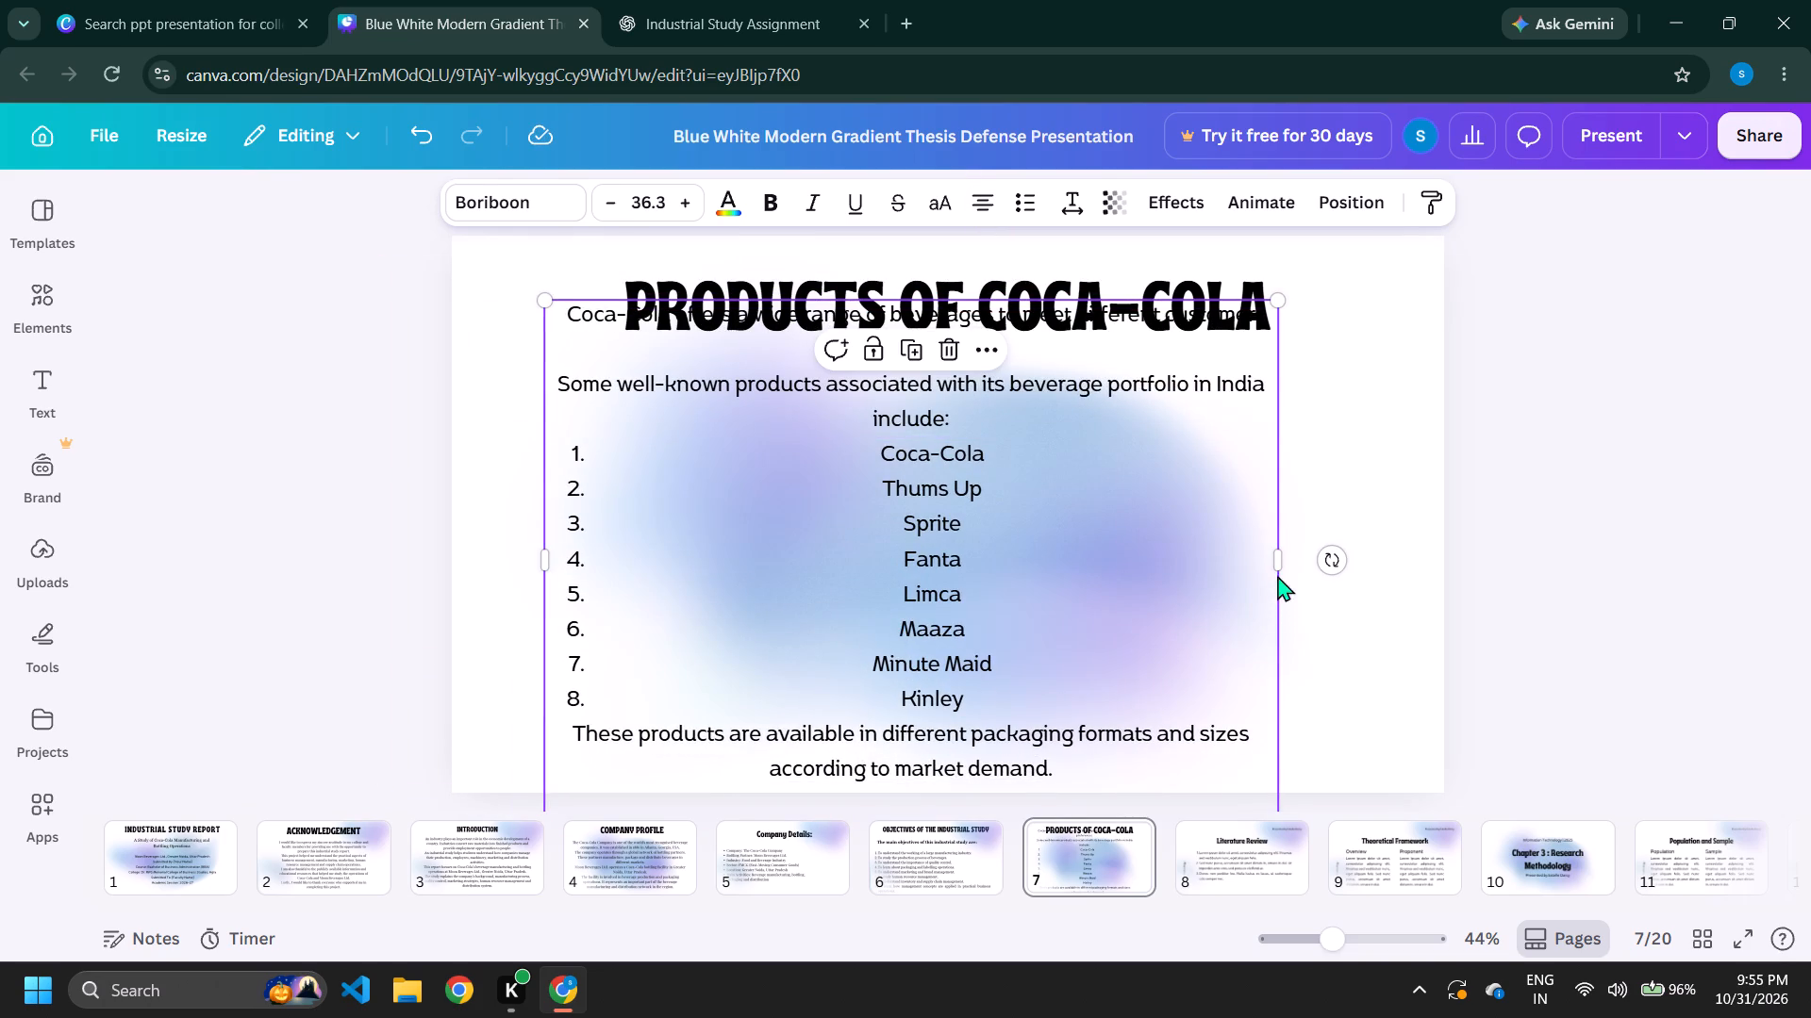
left_click_drag(1278, 568, 1405, 554)
left_click_drag(1057, 566, 1047, 607)
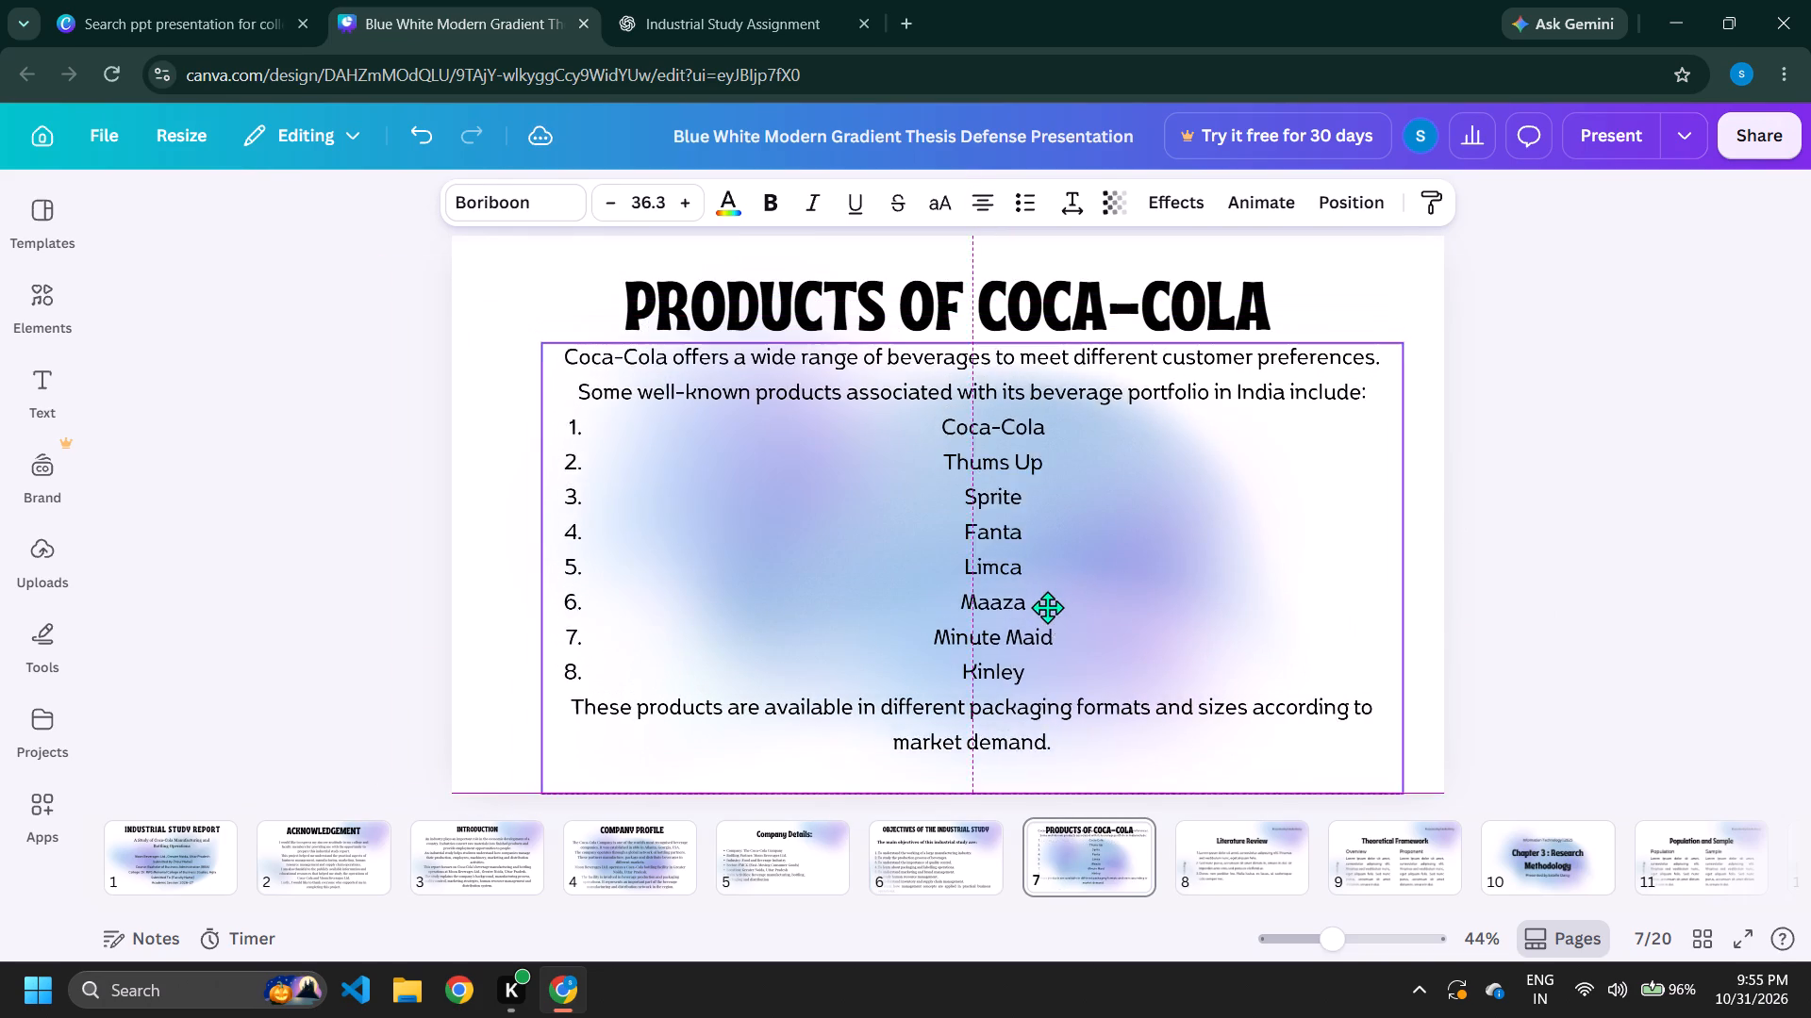
left_click_drag(1047, 607, 1045, 615)
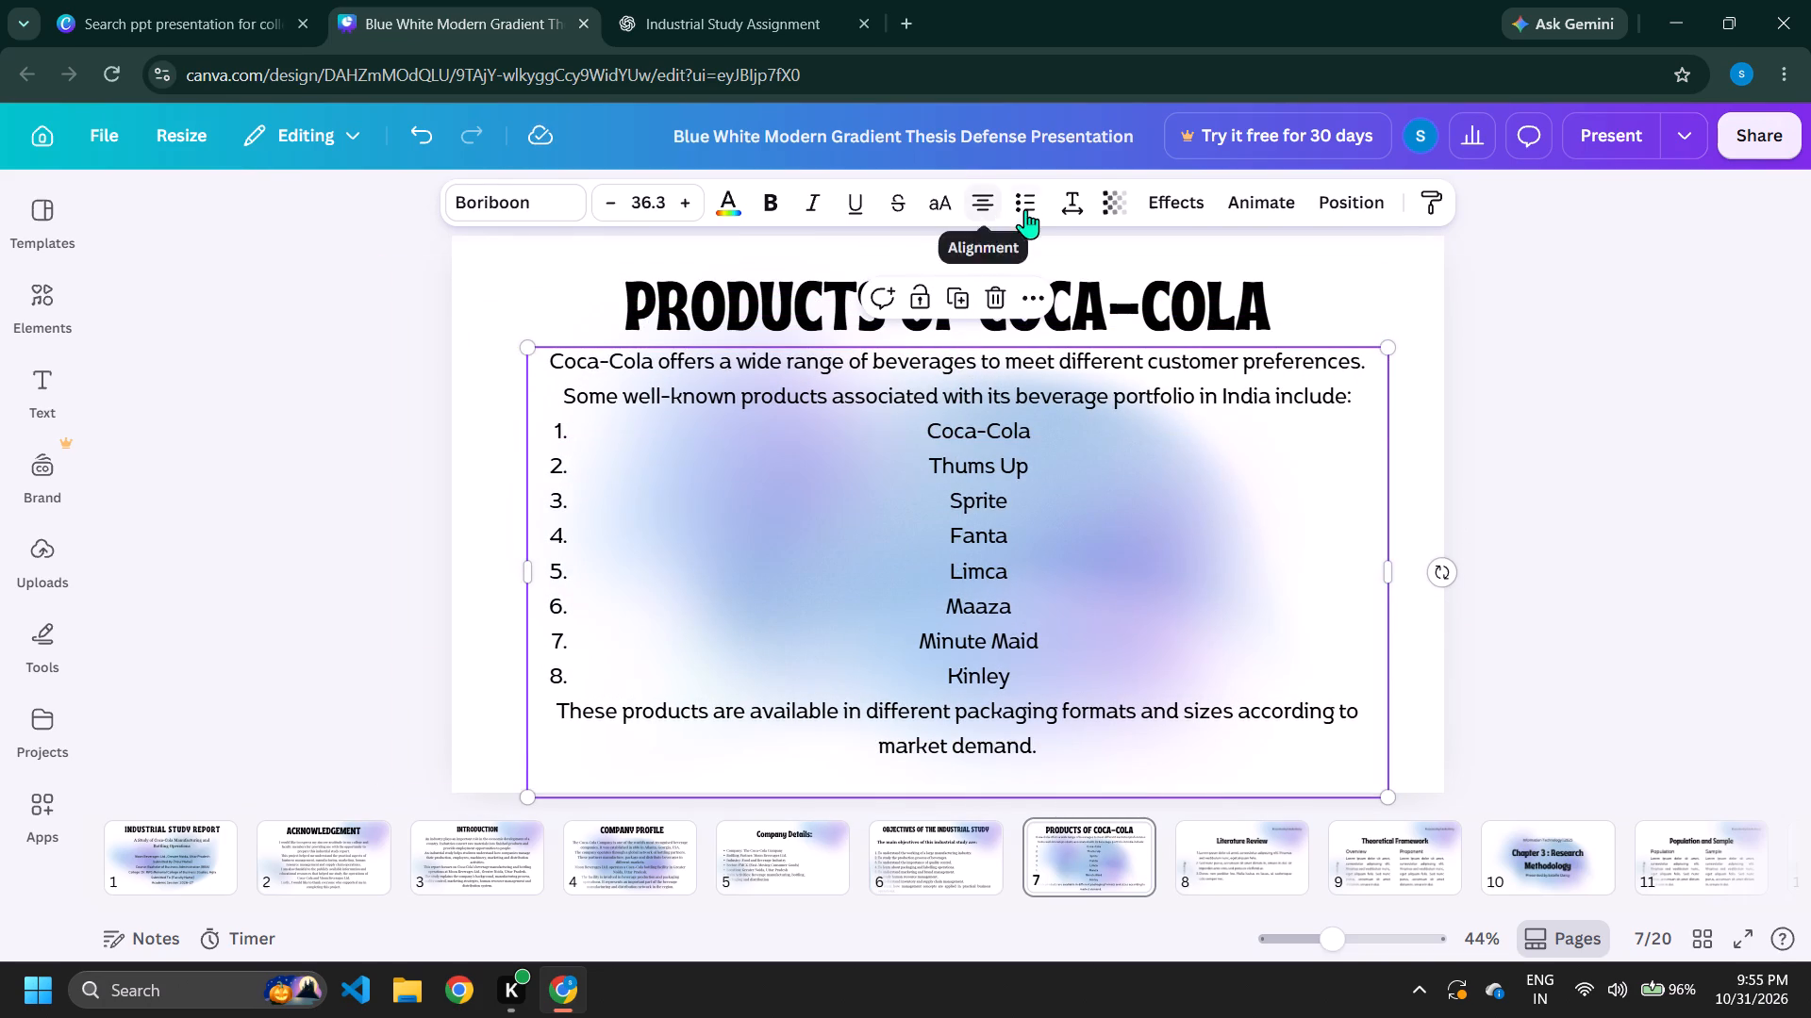
Format the products text as a bulleted list with justified alignment.
left_click(1027, 207)
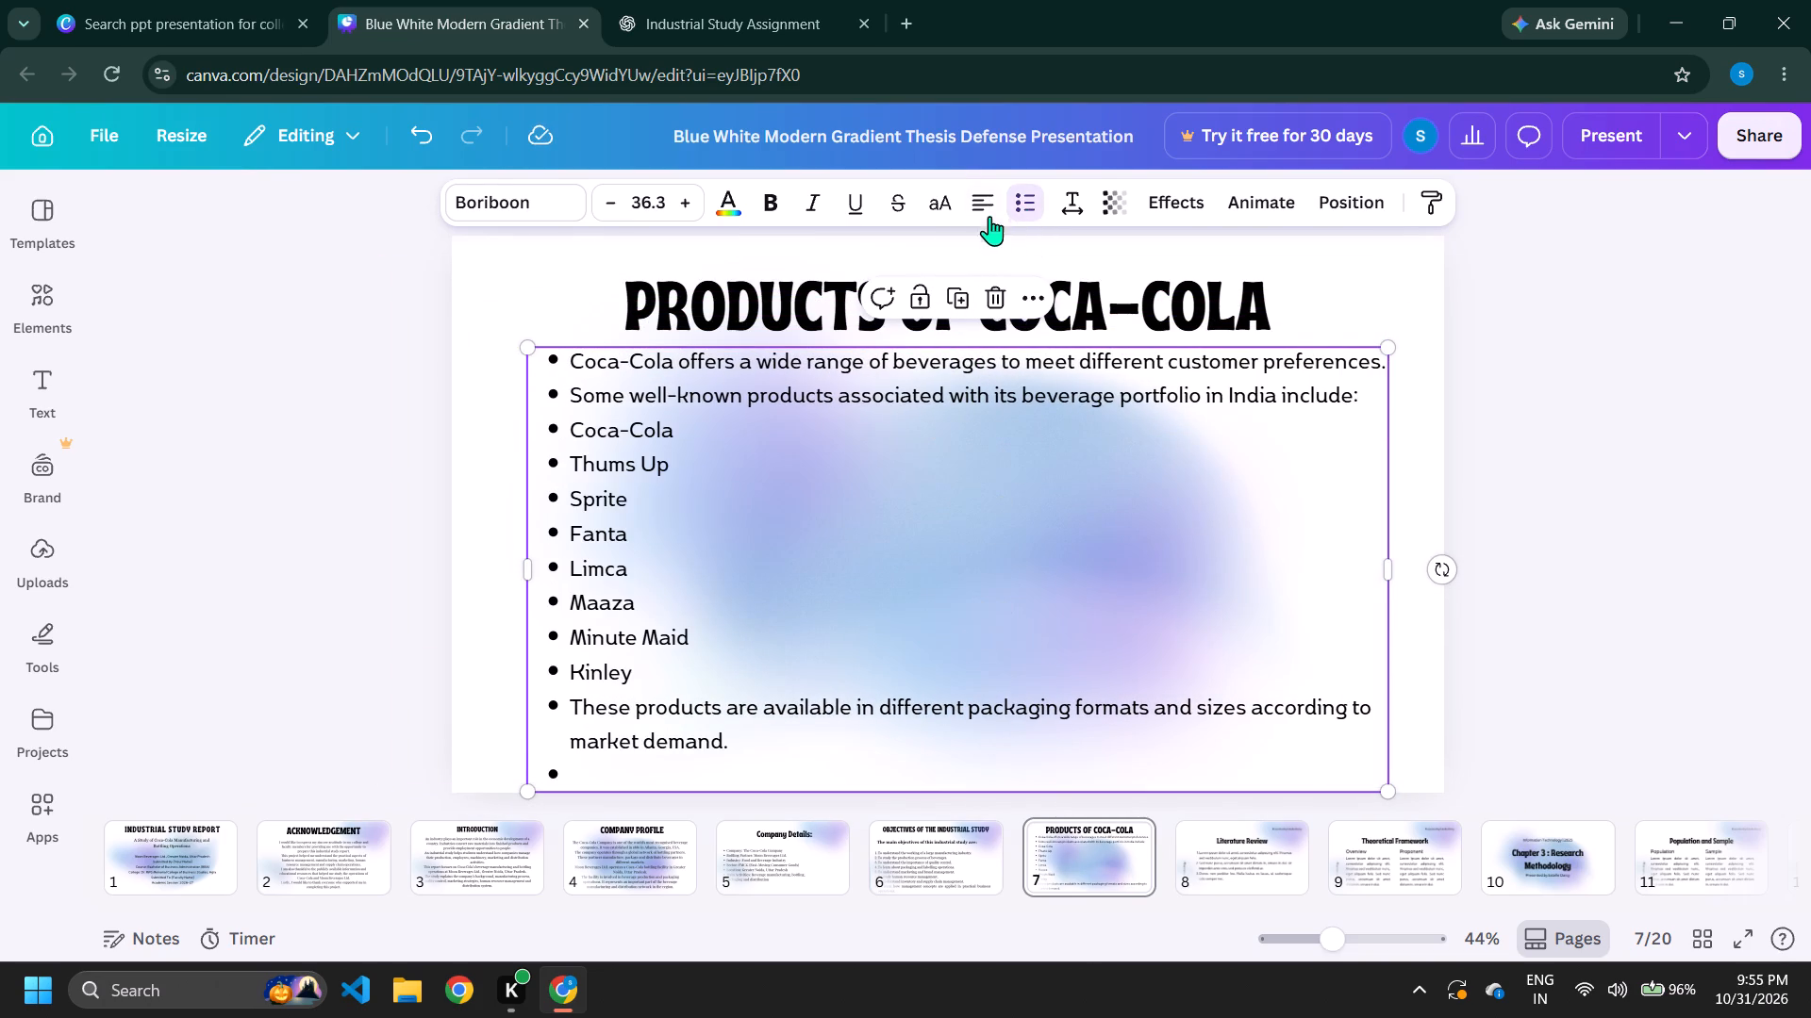
left_click(987, 207)
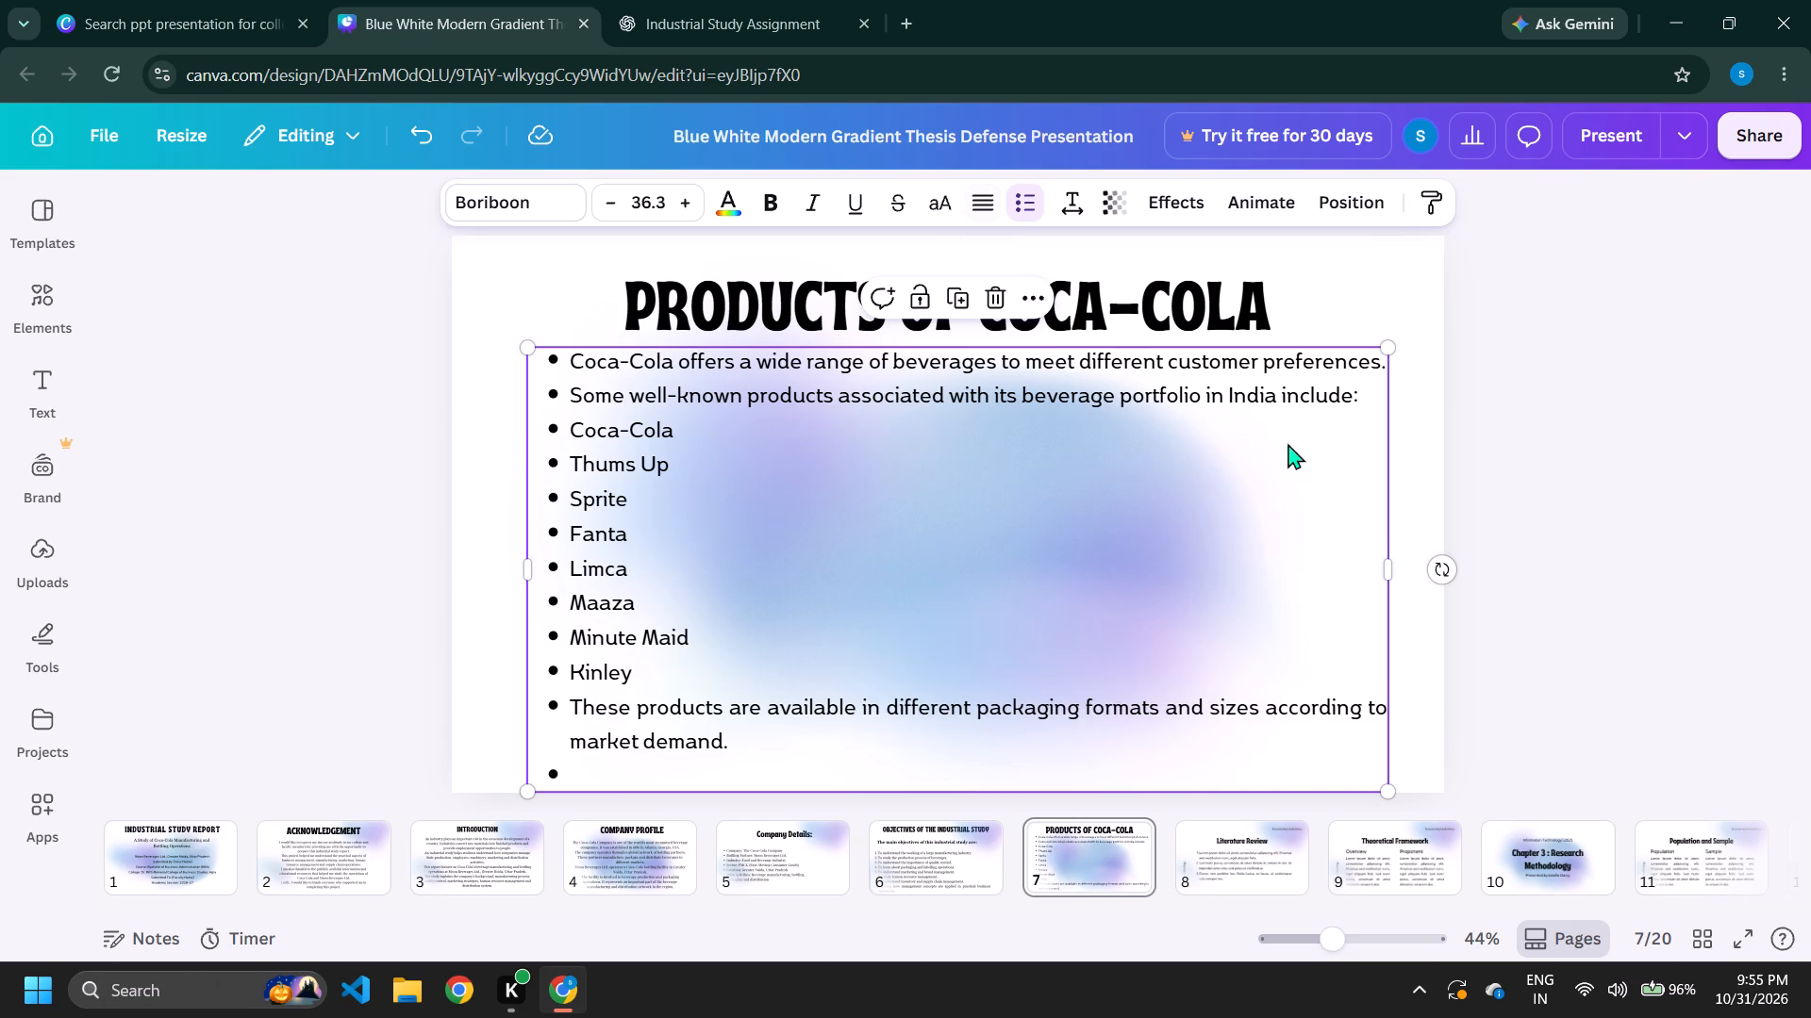
left_click(1553, 459)
Move the products text box slightly lower and change its font to Georgia Pro.
left_click_drag(867, 523, 867, 540)
left_click_drag(867, 540, 835, 553)
left_click(544, 201)
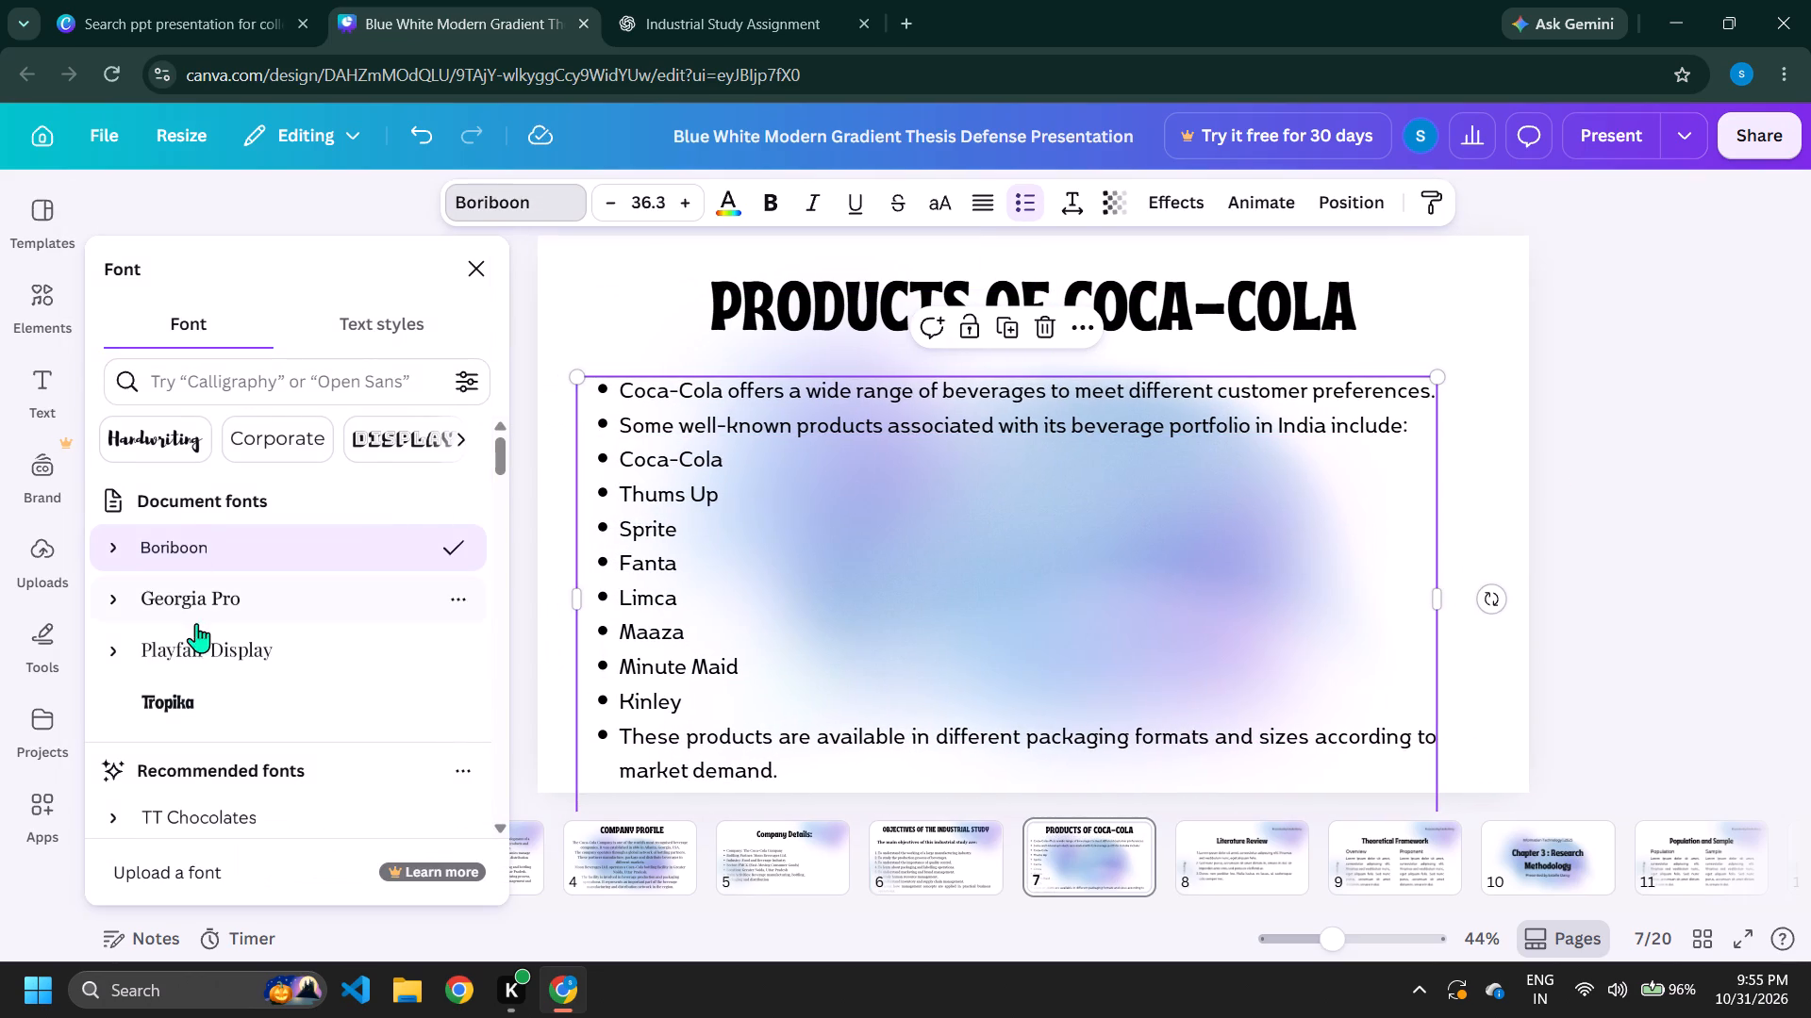
left_click(234, 615)
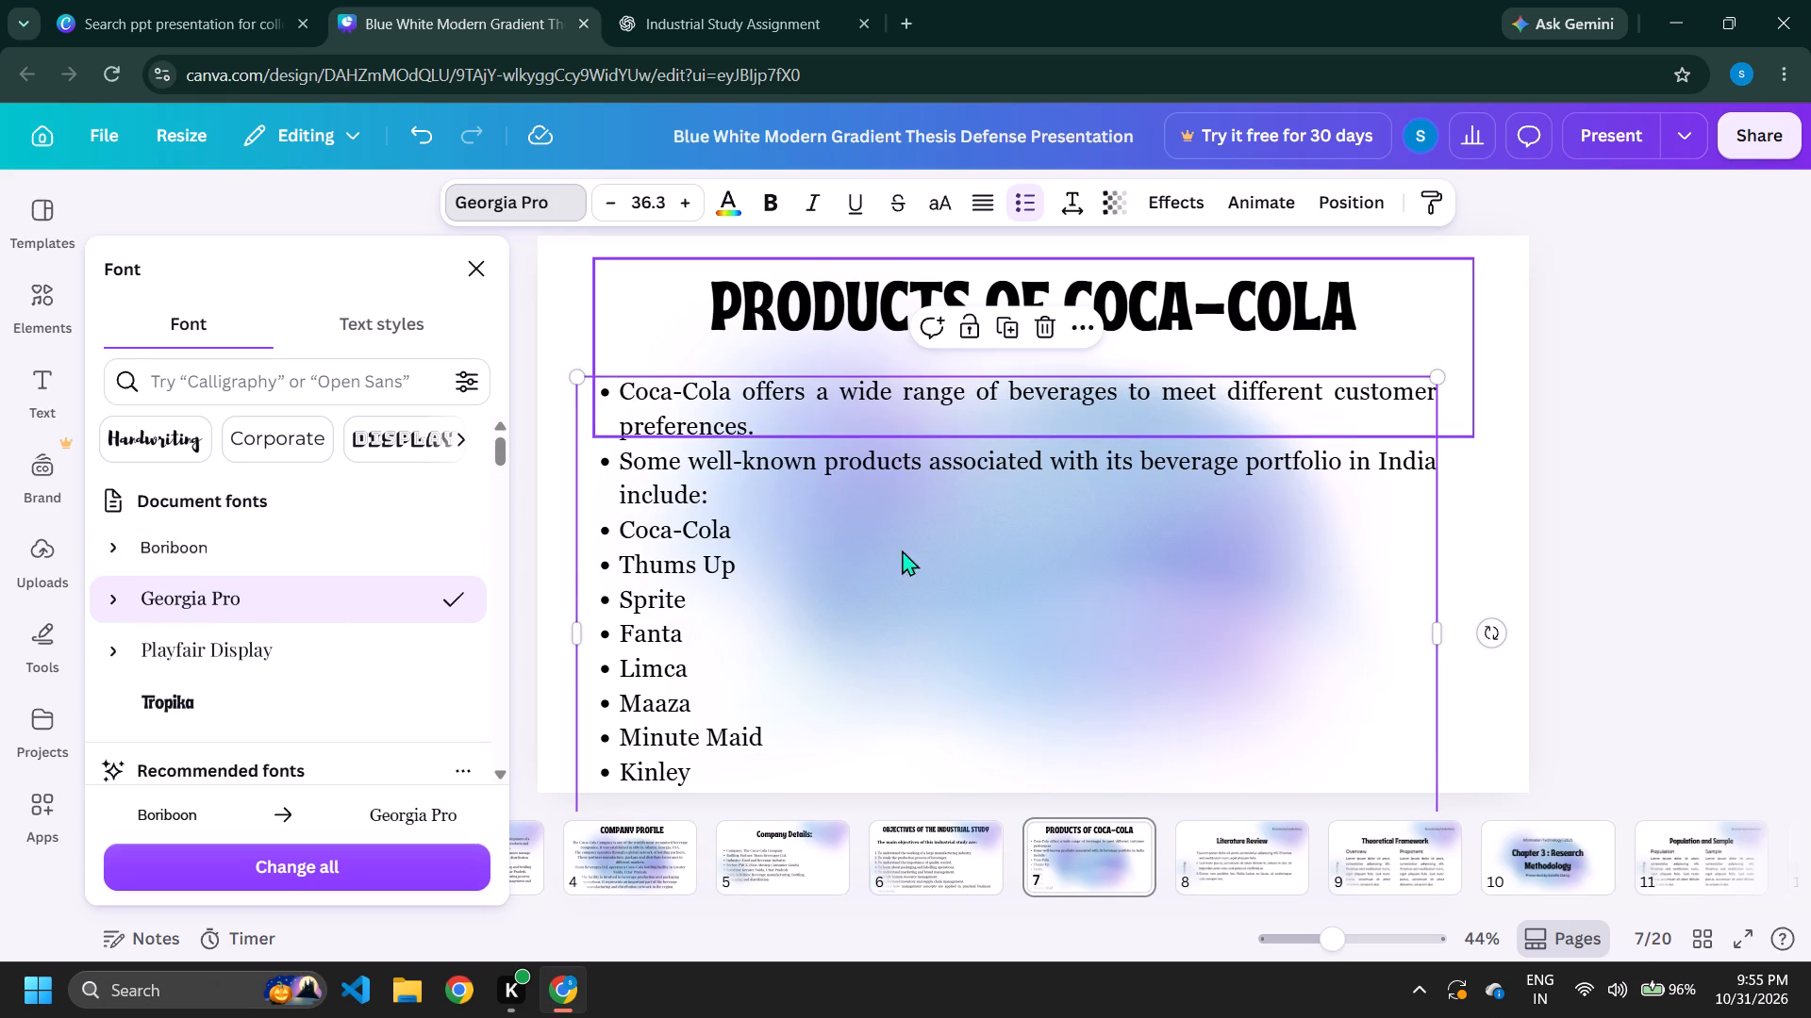
Scale the products text down to about 30.4 and position its box between the title and the slide's bottom edge.
left_click_drag(889, 569, 849, 451)
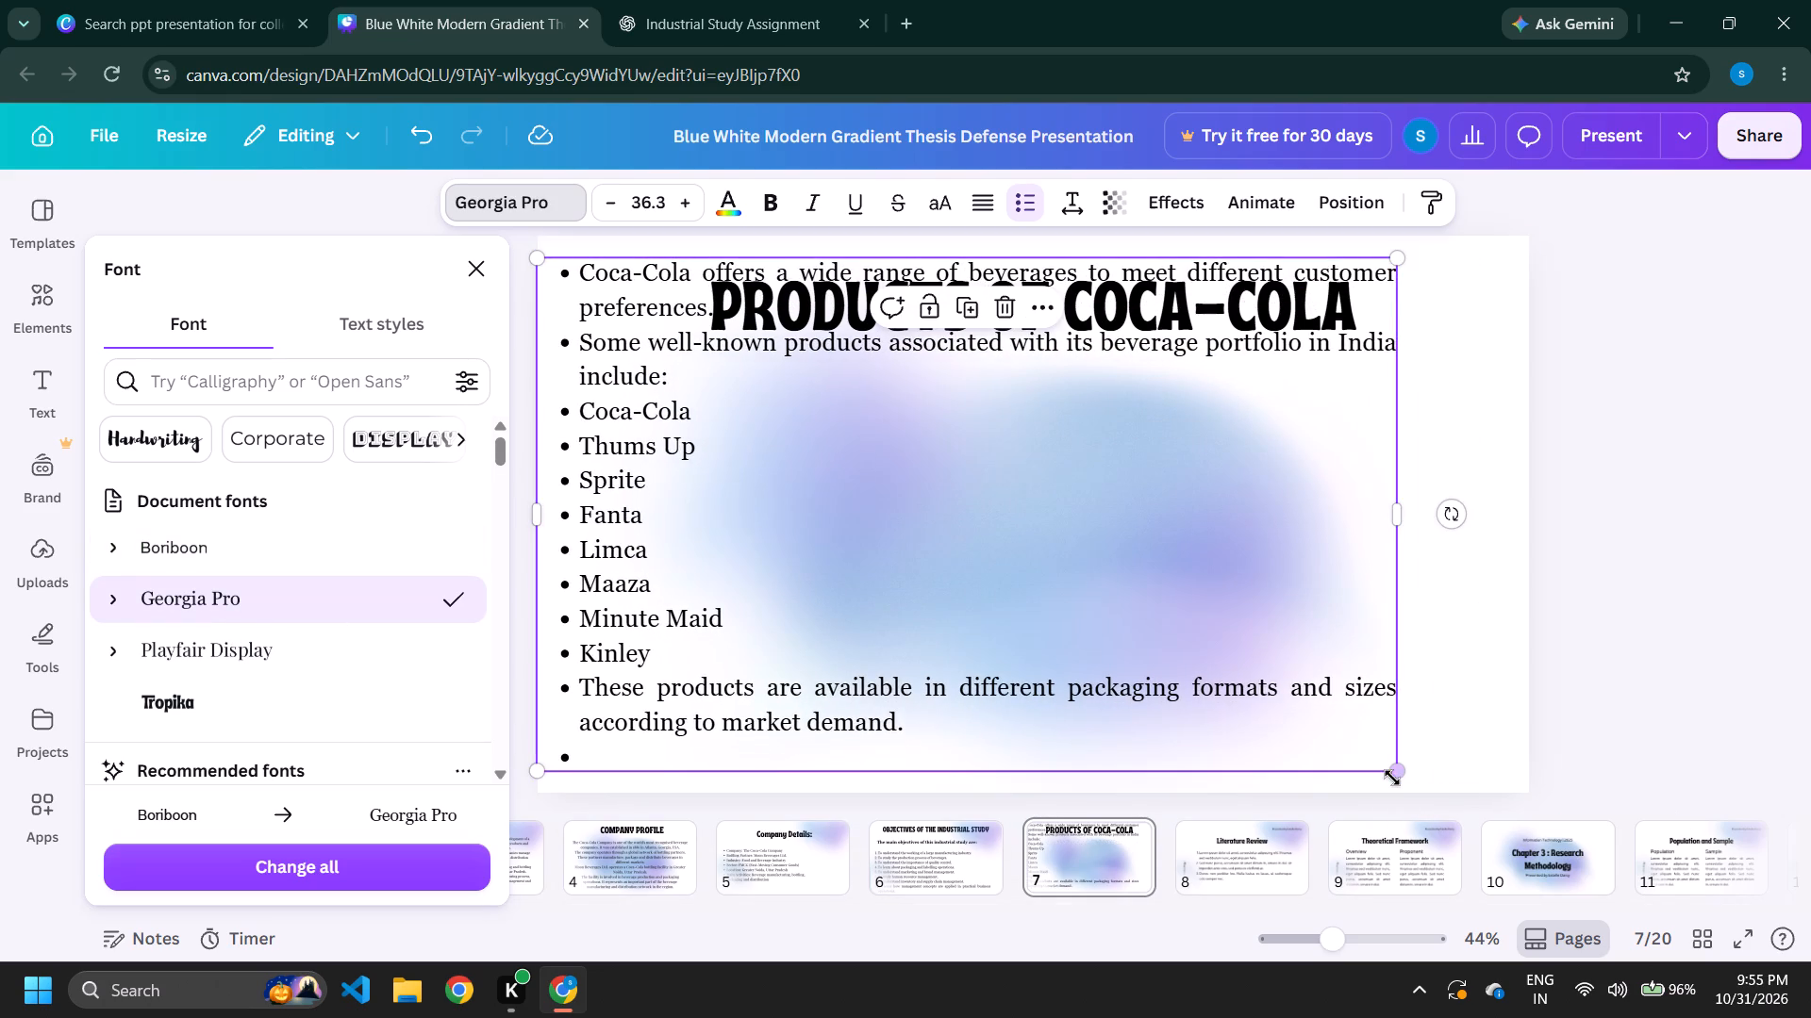
left_click_drag(1392, 778, 1268, 665)
left_click_drag(731, 574, 810, 678)
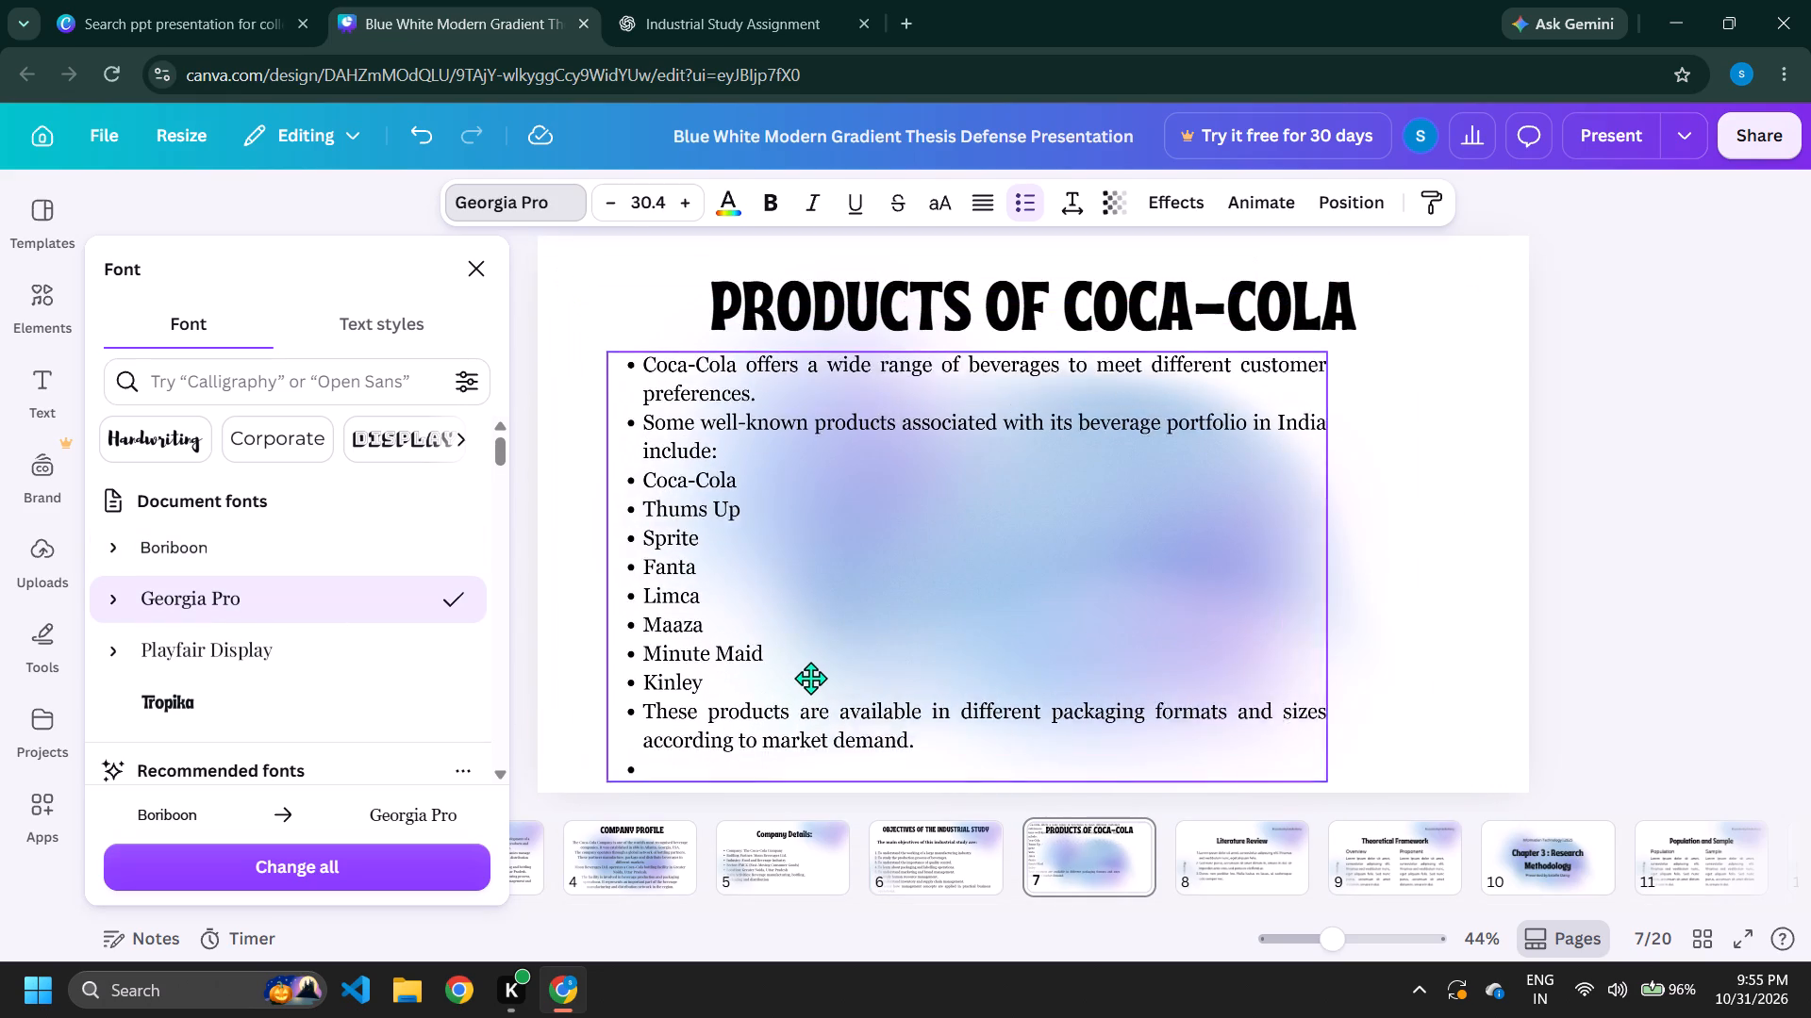
left_click_drag(810, 678, 783, 667)
Scale the Products of Coca-Cola title down to about 91.9 and reposition it centred near the slide's upper edge.
left_click(1261, 307)
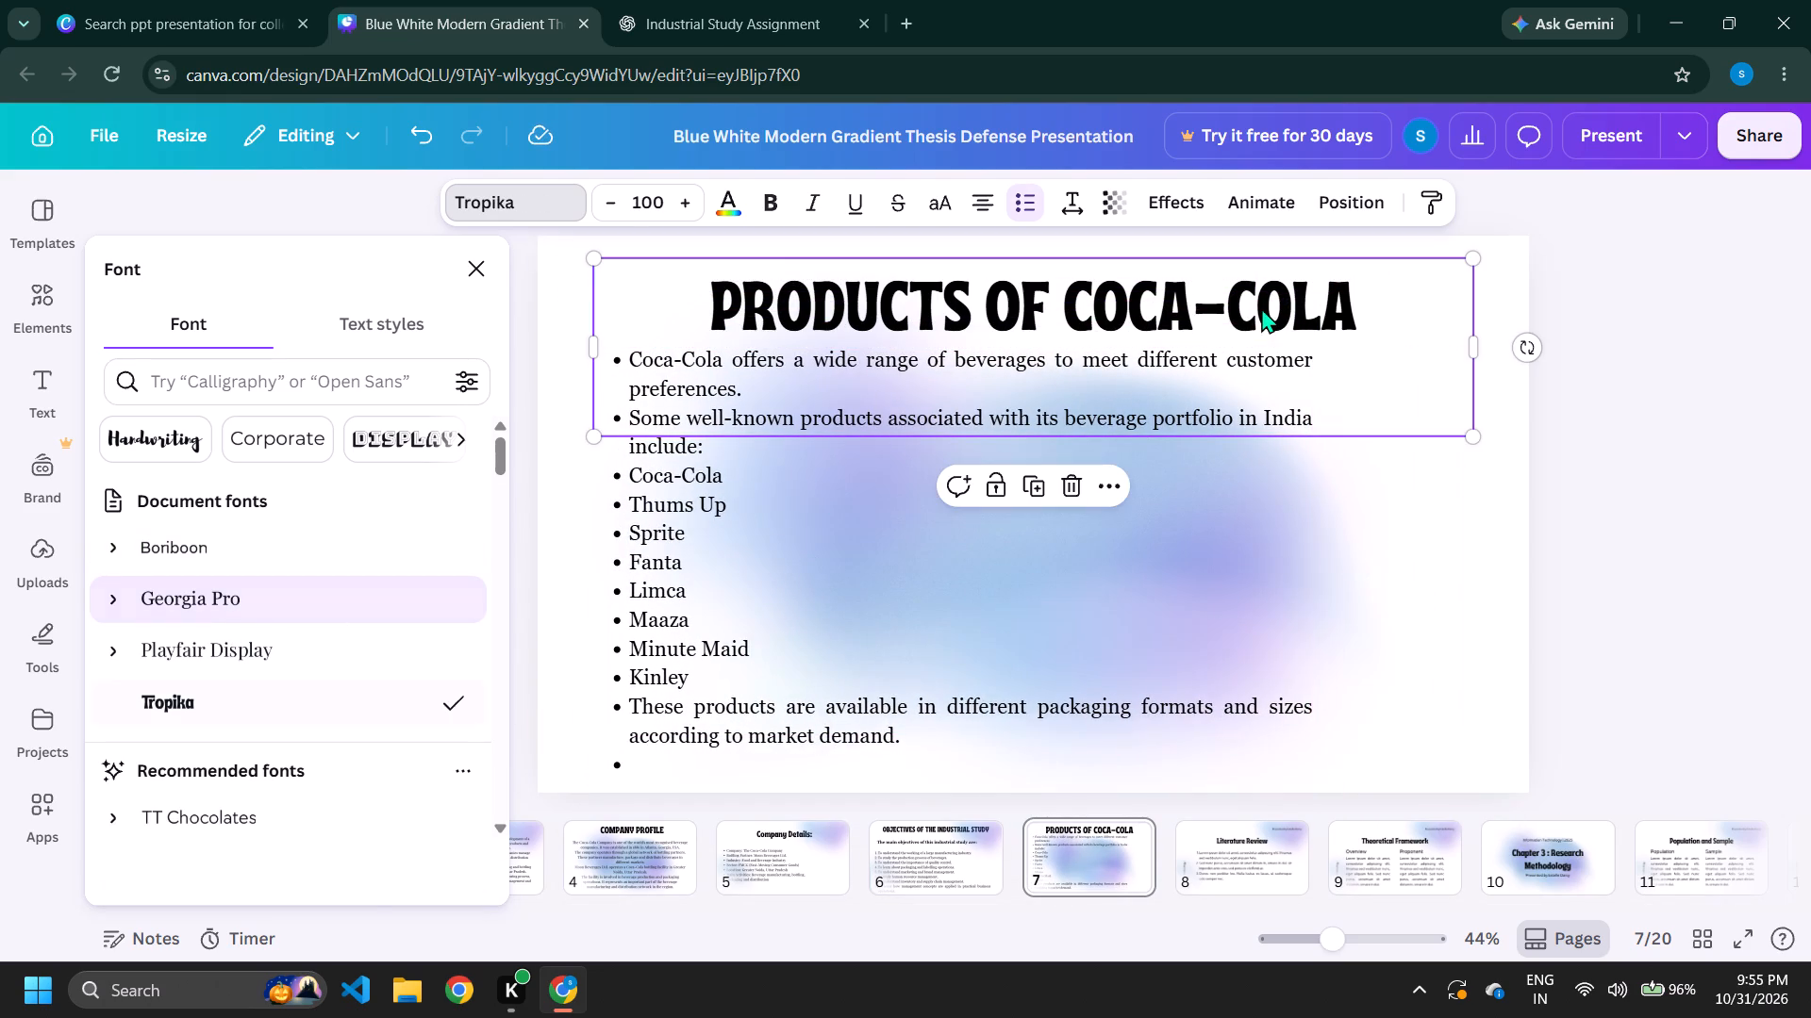
left_click_drag(1472, 452, 1469, 442)
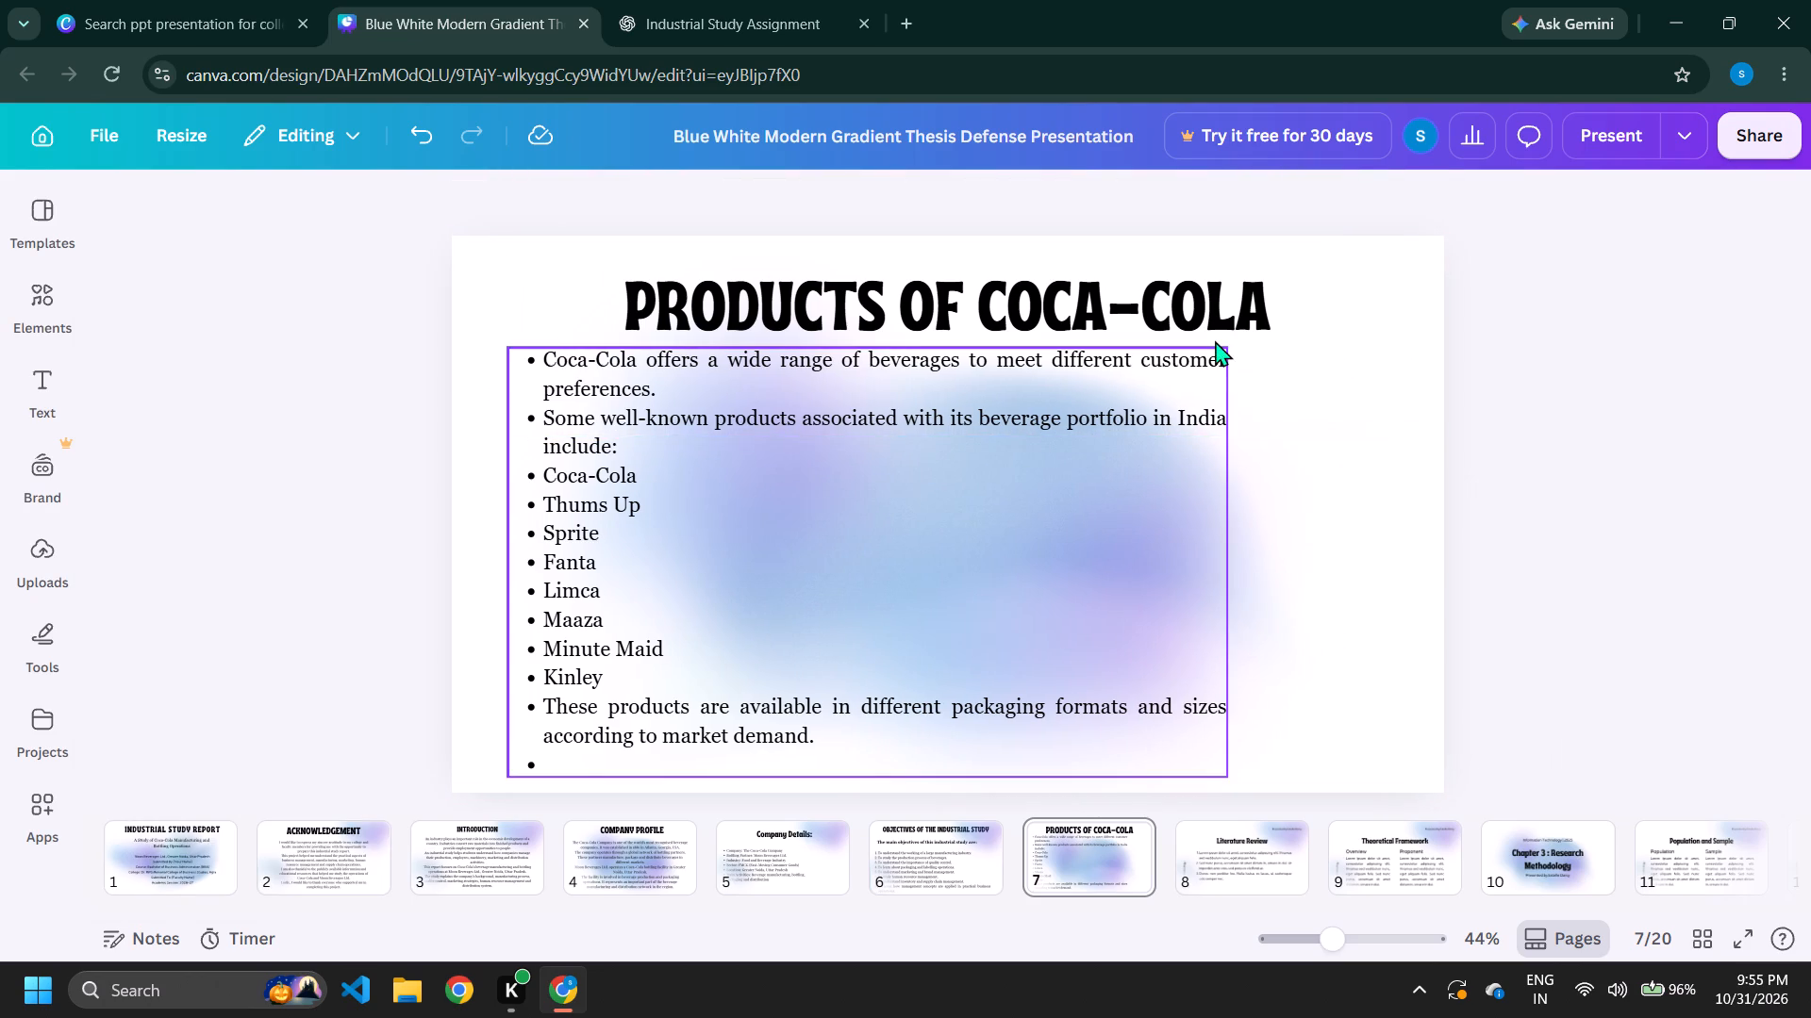
left_click(1208, 313)
left_click_drag(1390, 439, 1328, 402)
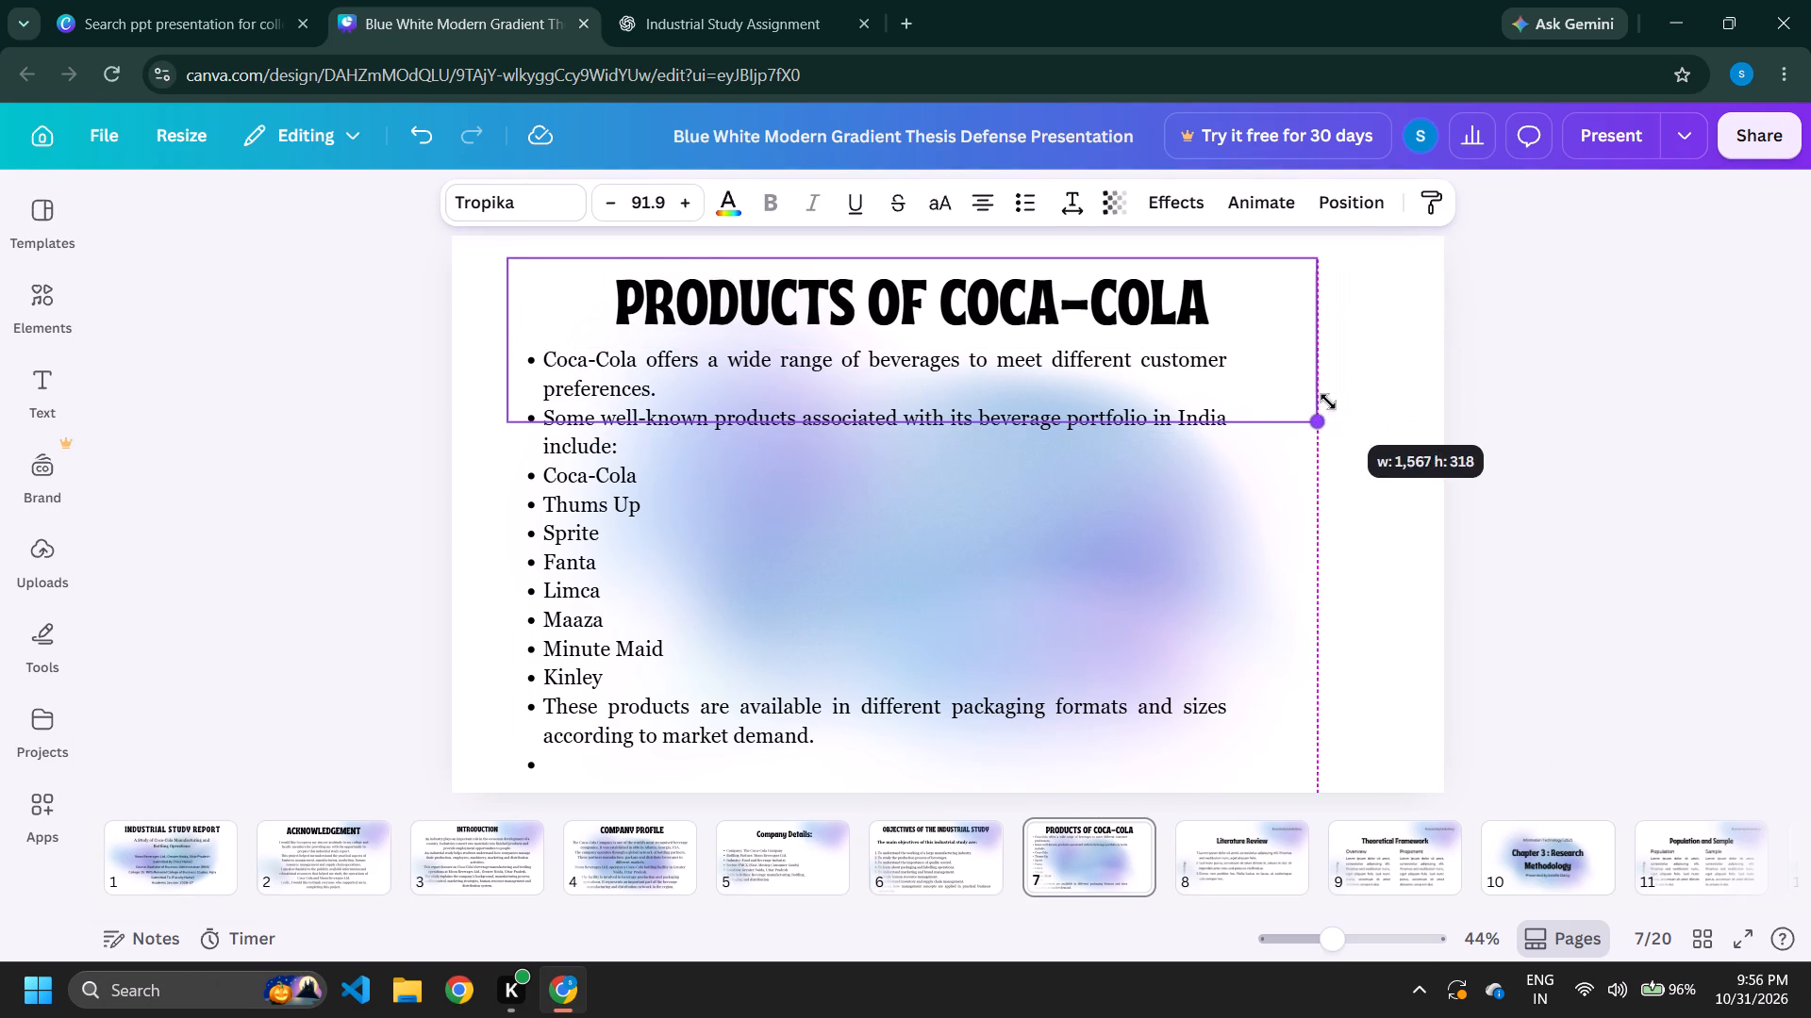
left_click_drag(1328, 402, 1324, 400)
left_click_drag(1024, 313, 1055, 307)
Delete the empty bullet at the end of the products list.
left_click(610, 572)
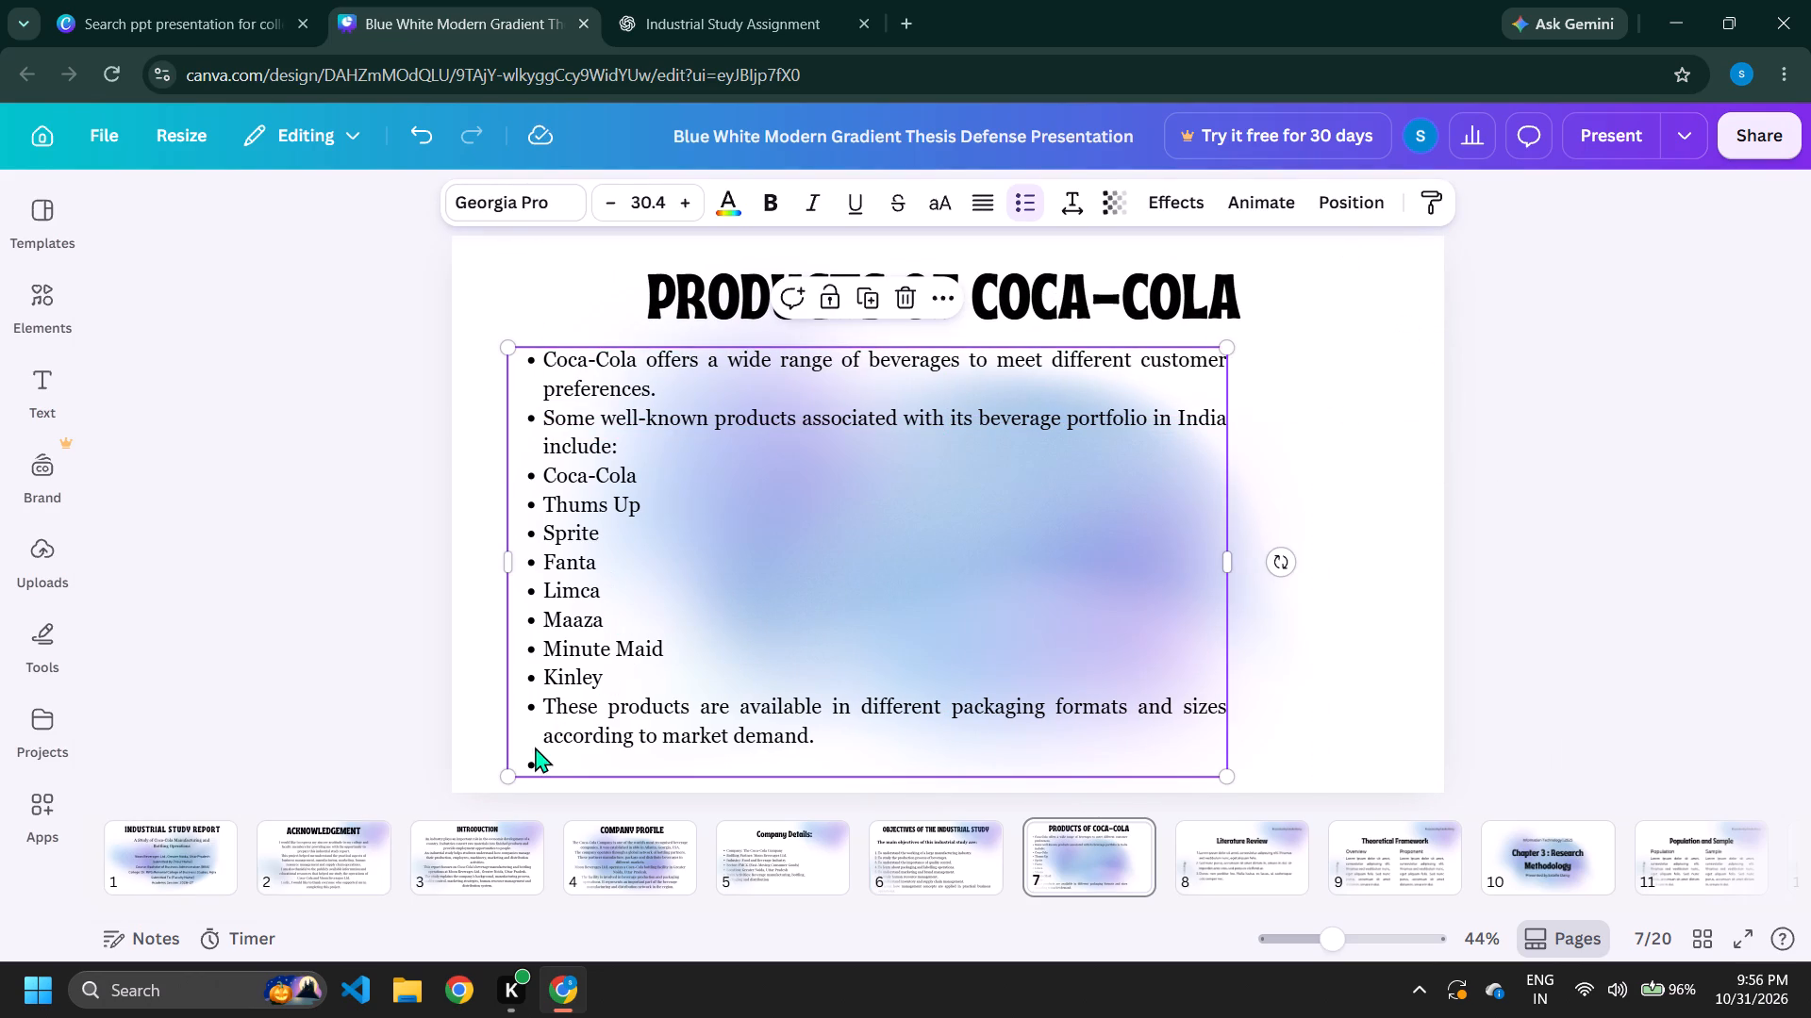
left_click(535, 747)
left_click(552, 769)
key("BackSpace")
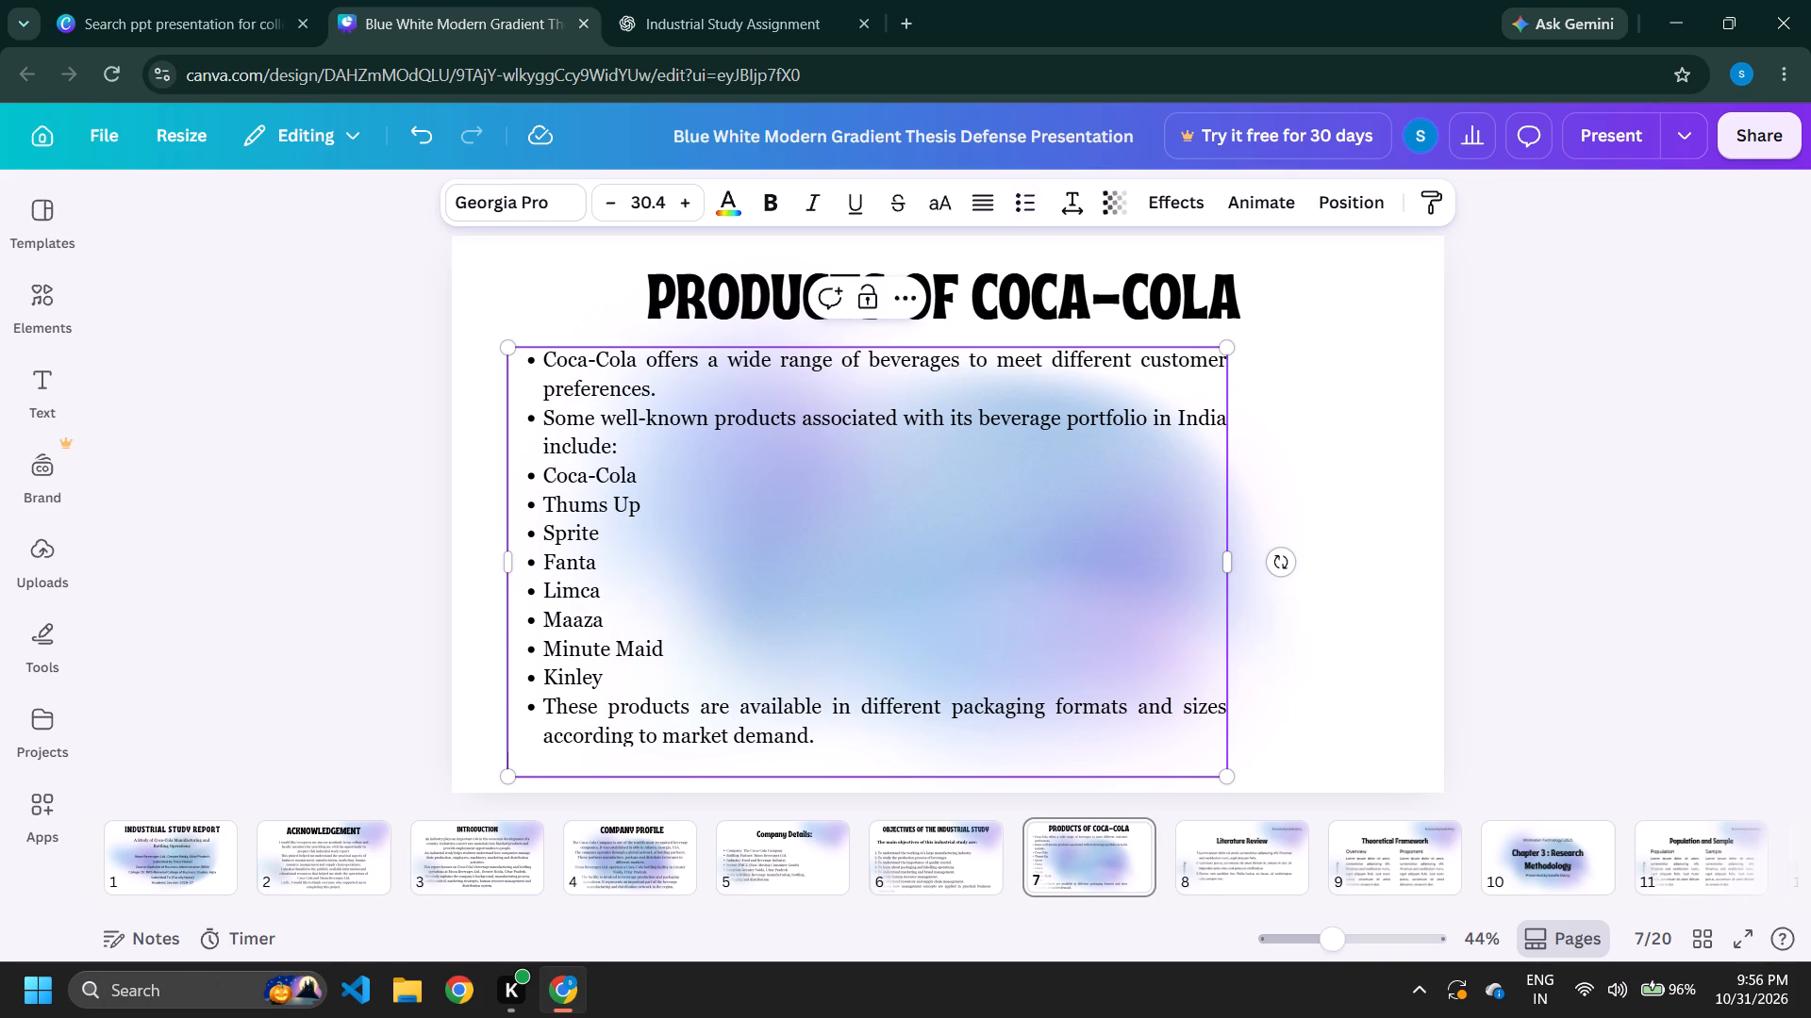
left_click(1570, 533)
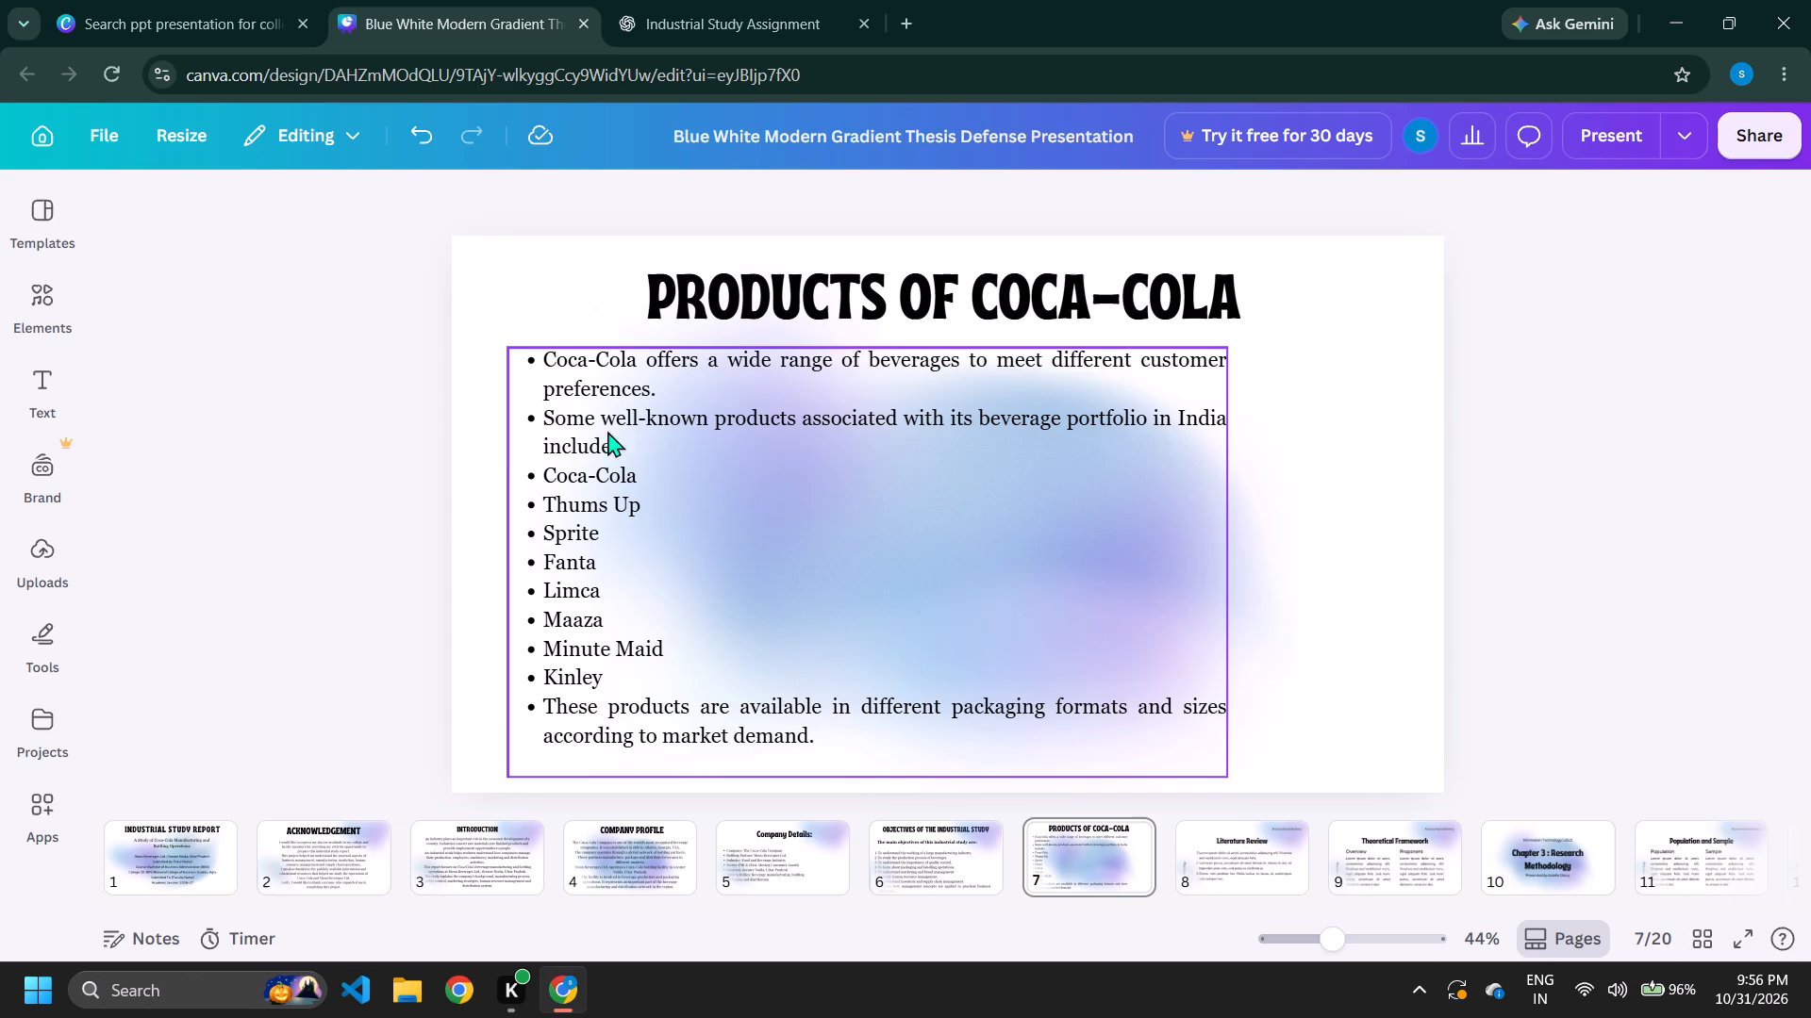
Remove the bullets from the two introductory sentences, "Some well-known products…" and "Coca-Cola offers a wide range…".
left_click(670, 14)
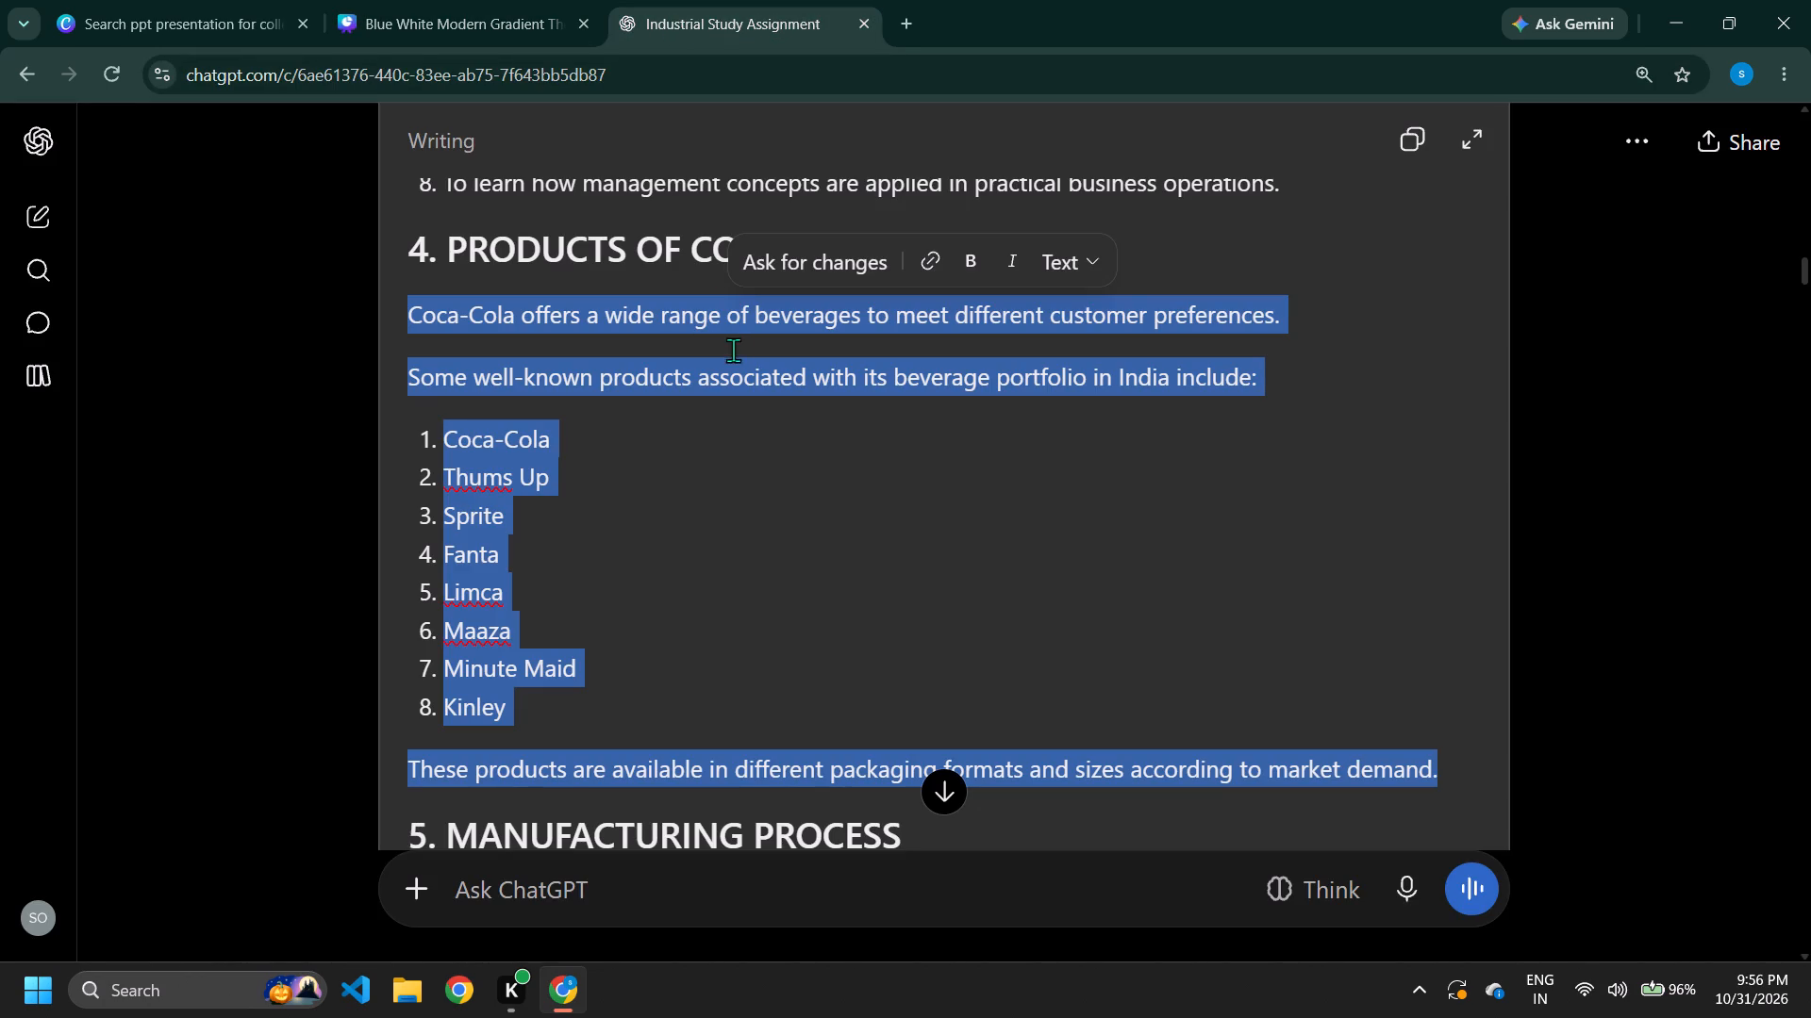
left_click(415, 23)
left_click(637, 484)
left_click(543, 419)
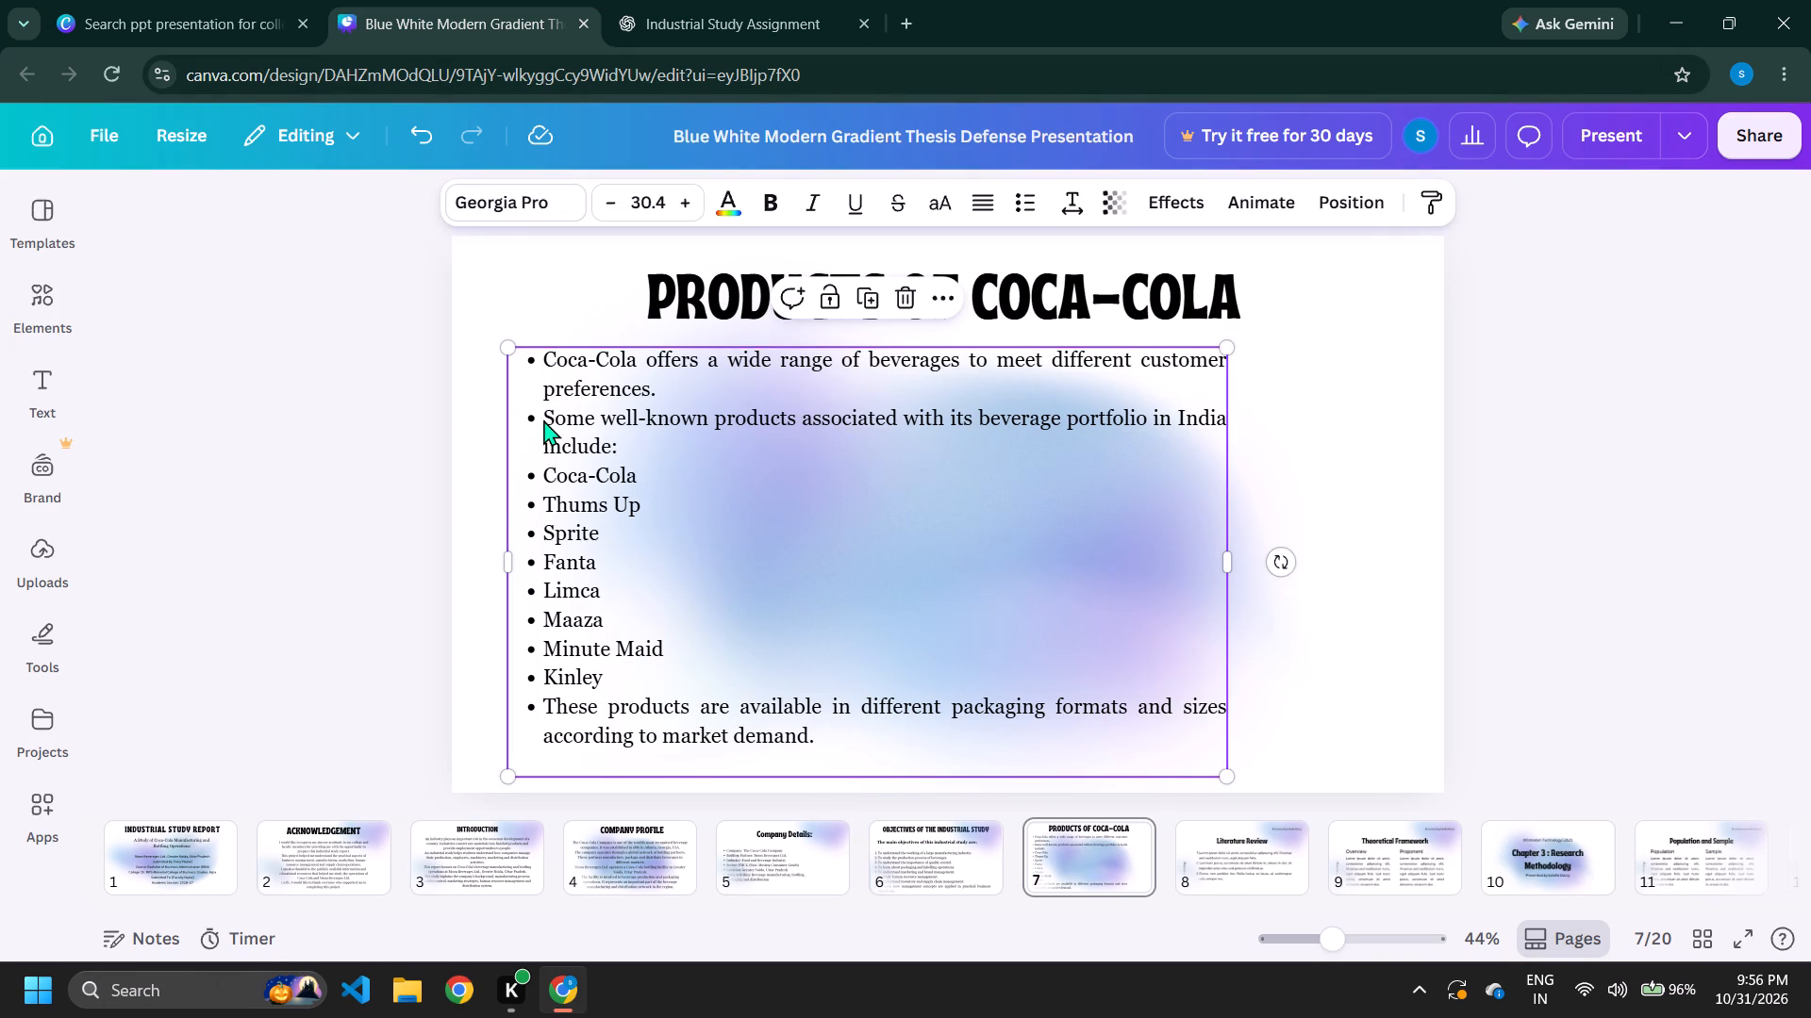
left_click(543, 419)
key("BackSpace")
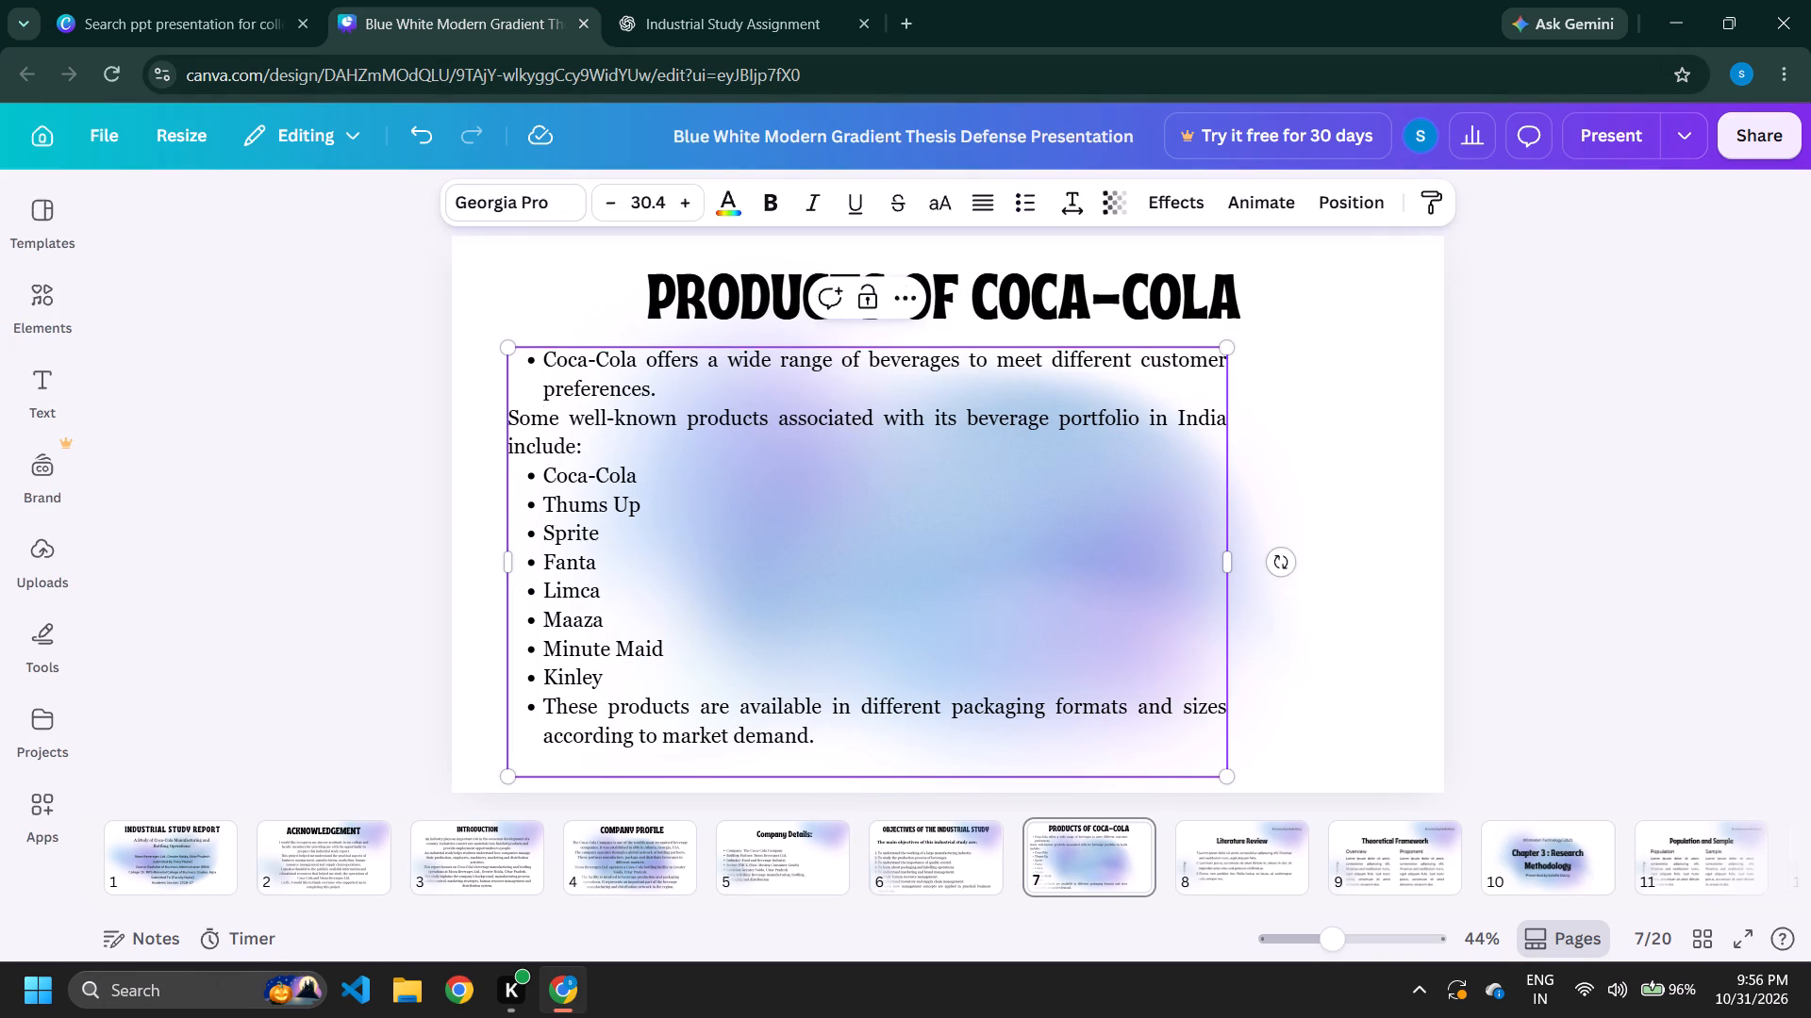
left_click(548, 360)
key("BackSpace")
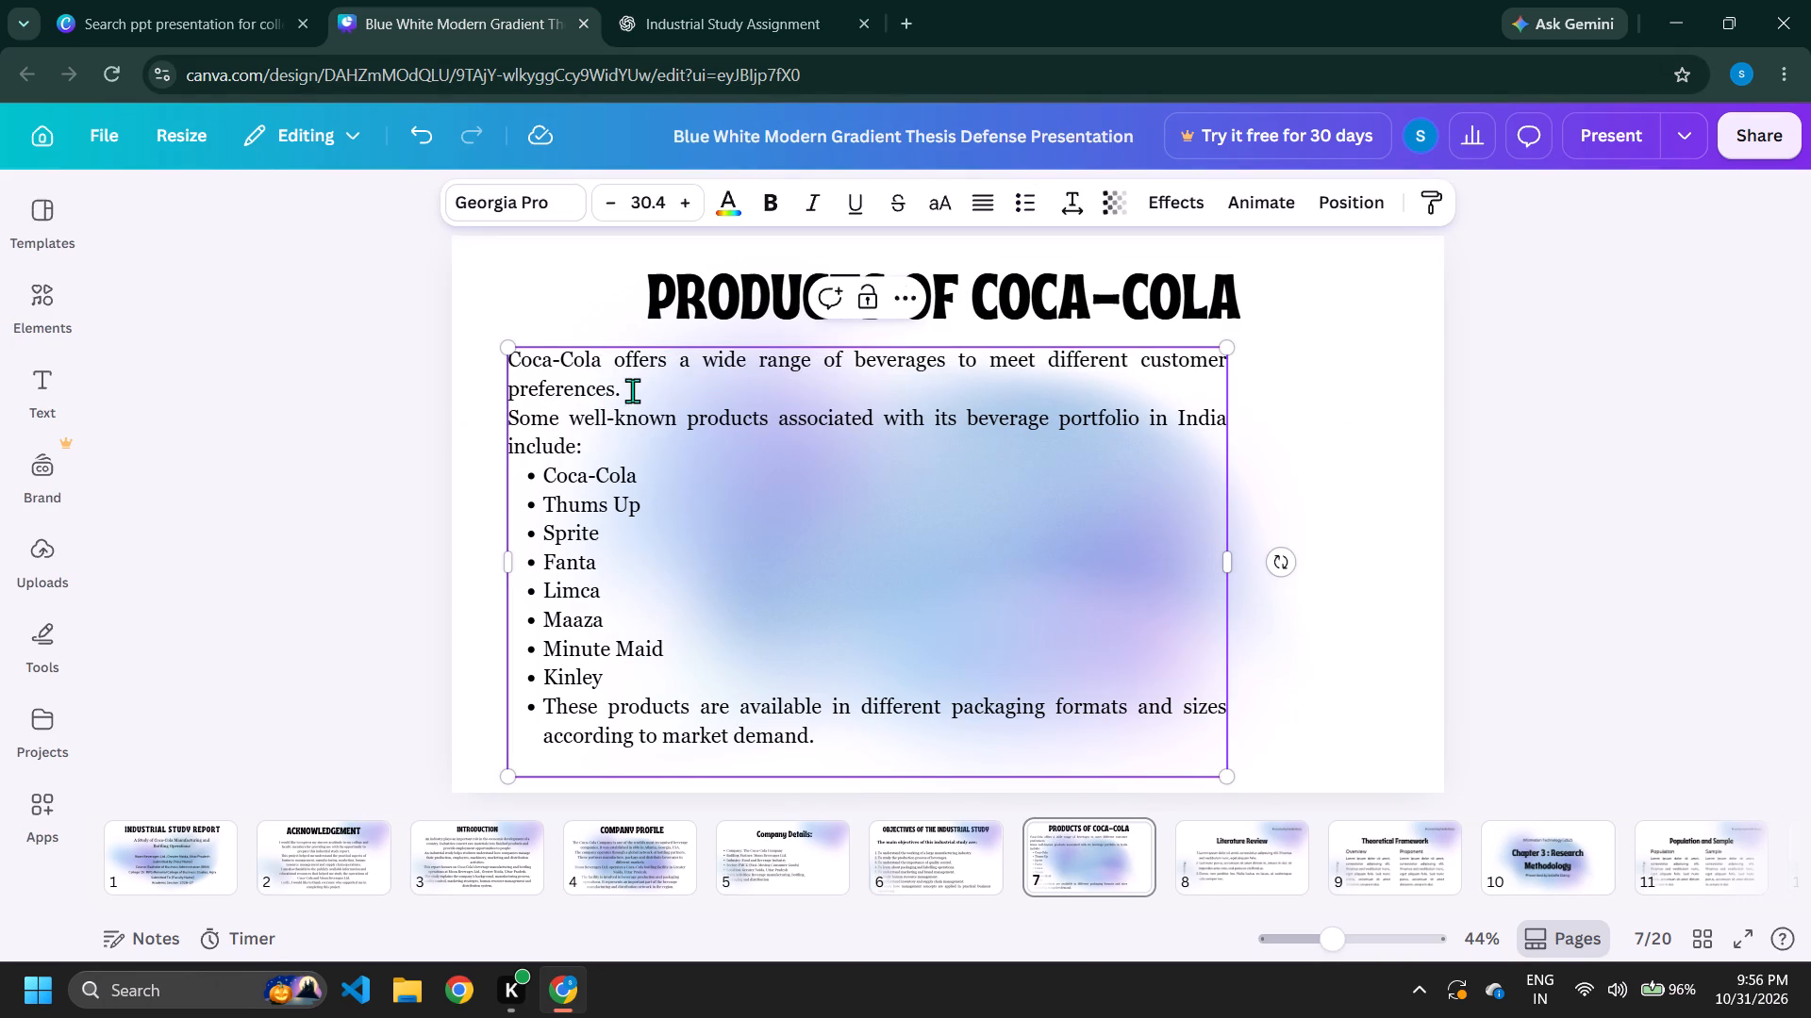
Centre-align the opening sentence "Coca-Cola offers a wide range of beverages to meet different customer preferences.".
left_click_drag(637, 386, 492, 348)
left_click(676, 504)
left_click_drag(623, 387, 509, 357)
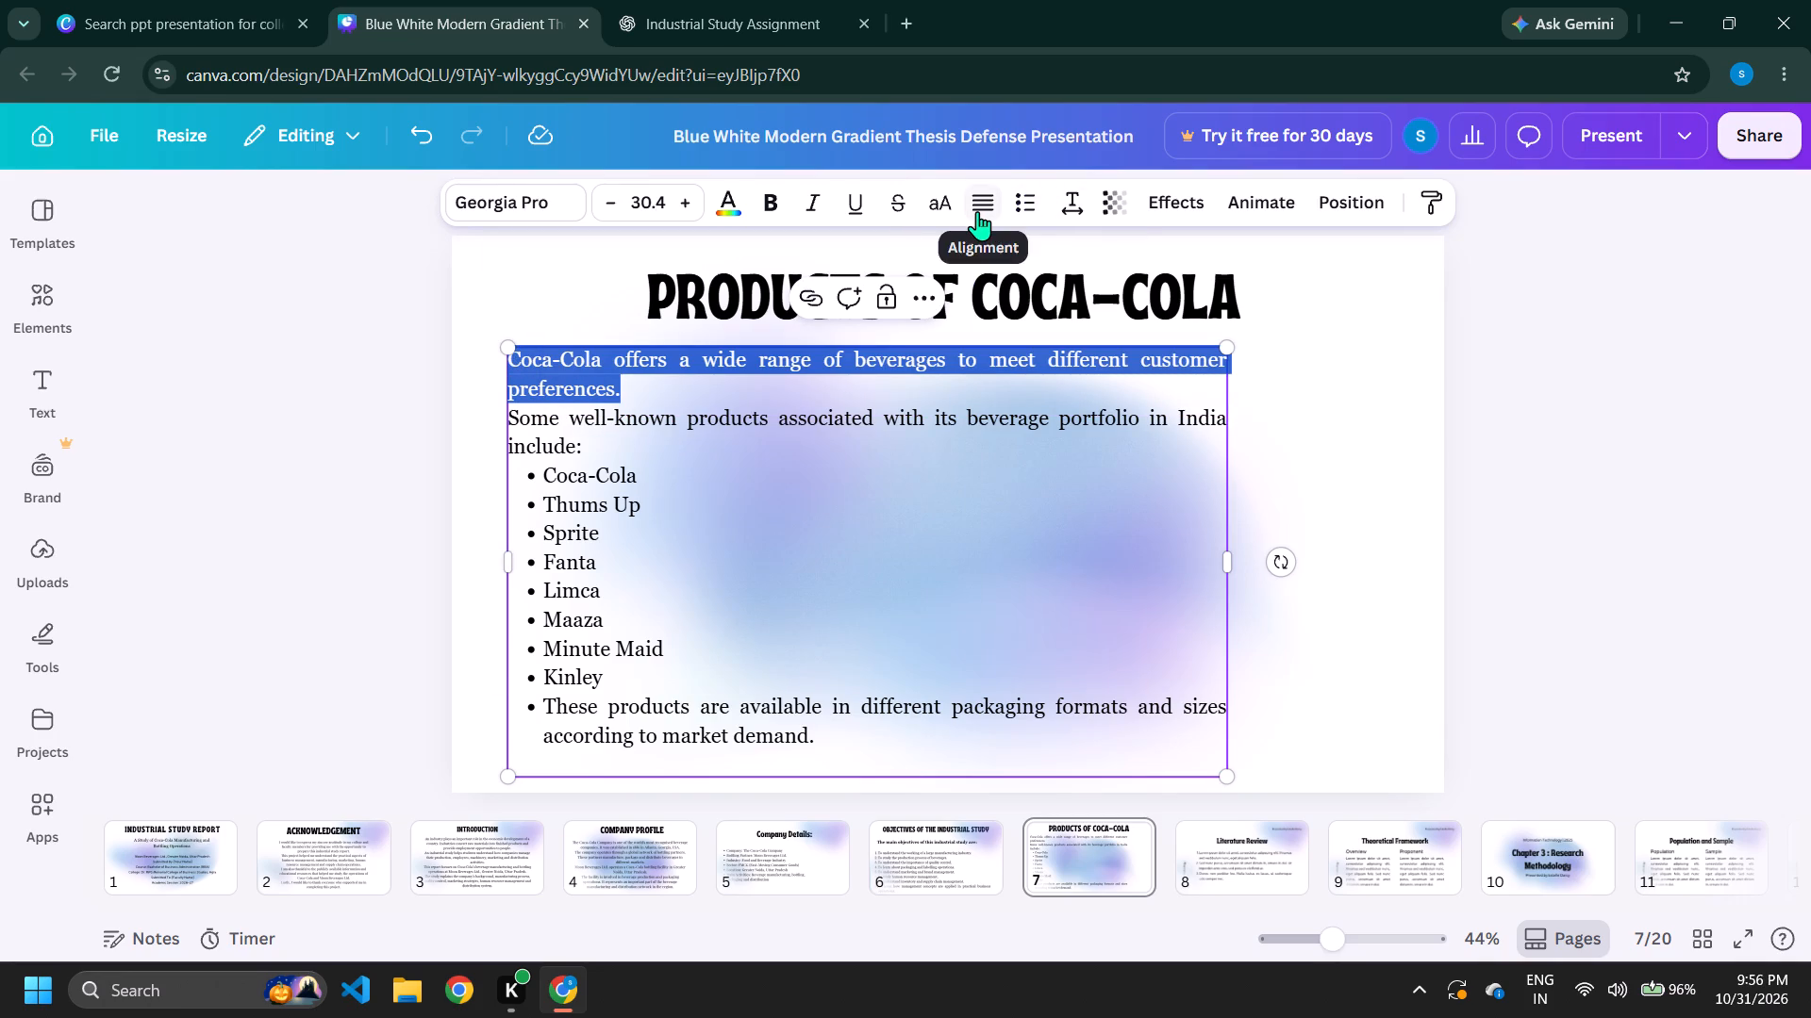
left_click(977, 211)
left_click(977, 211)
left_click(1532, 444)
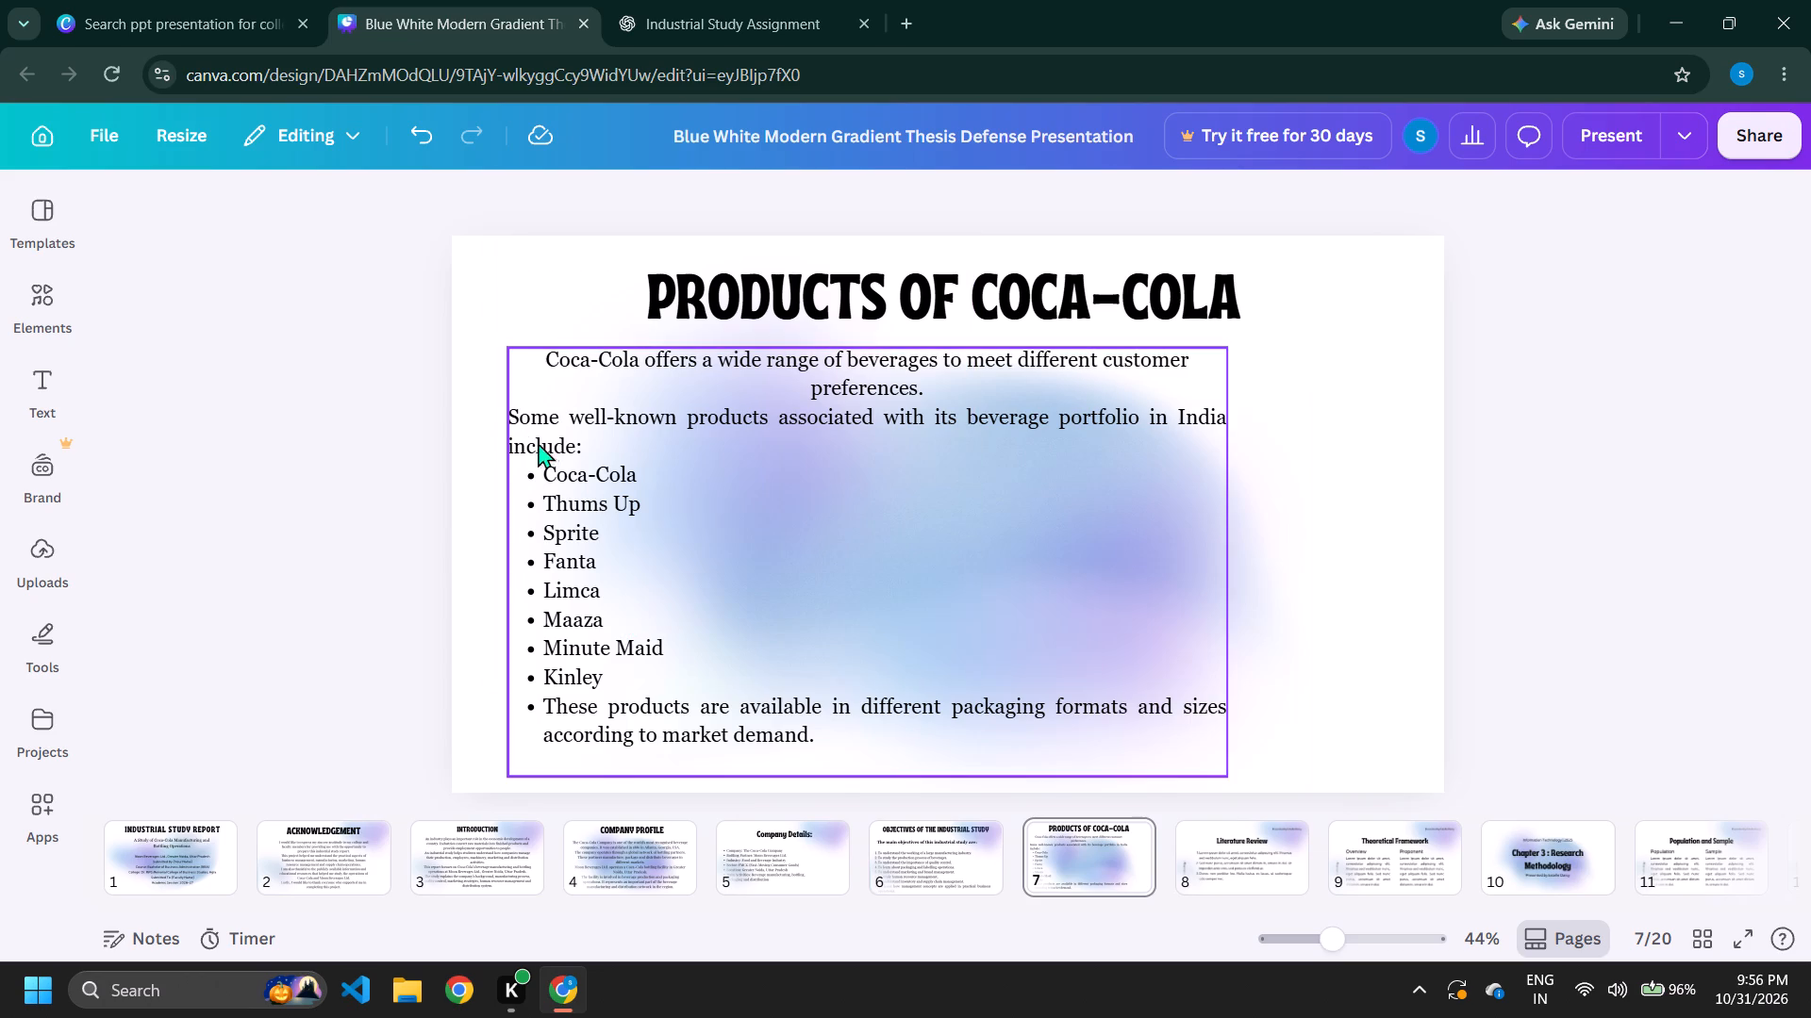
left_click(592, 439)
left_click(1574, 442)
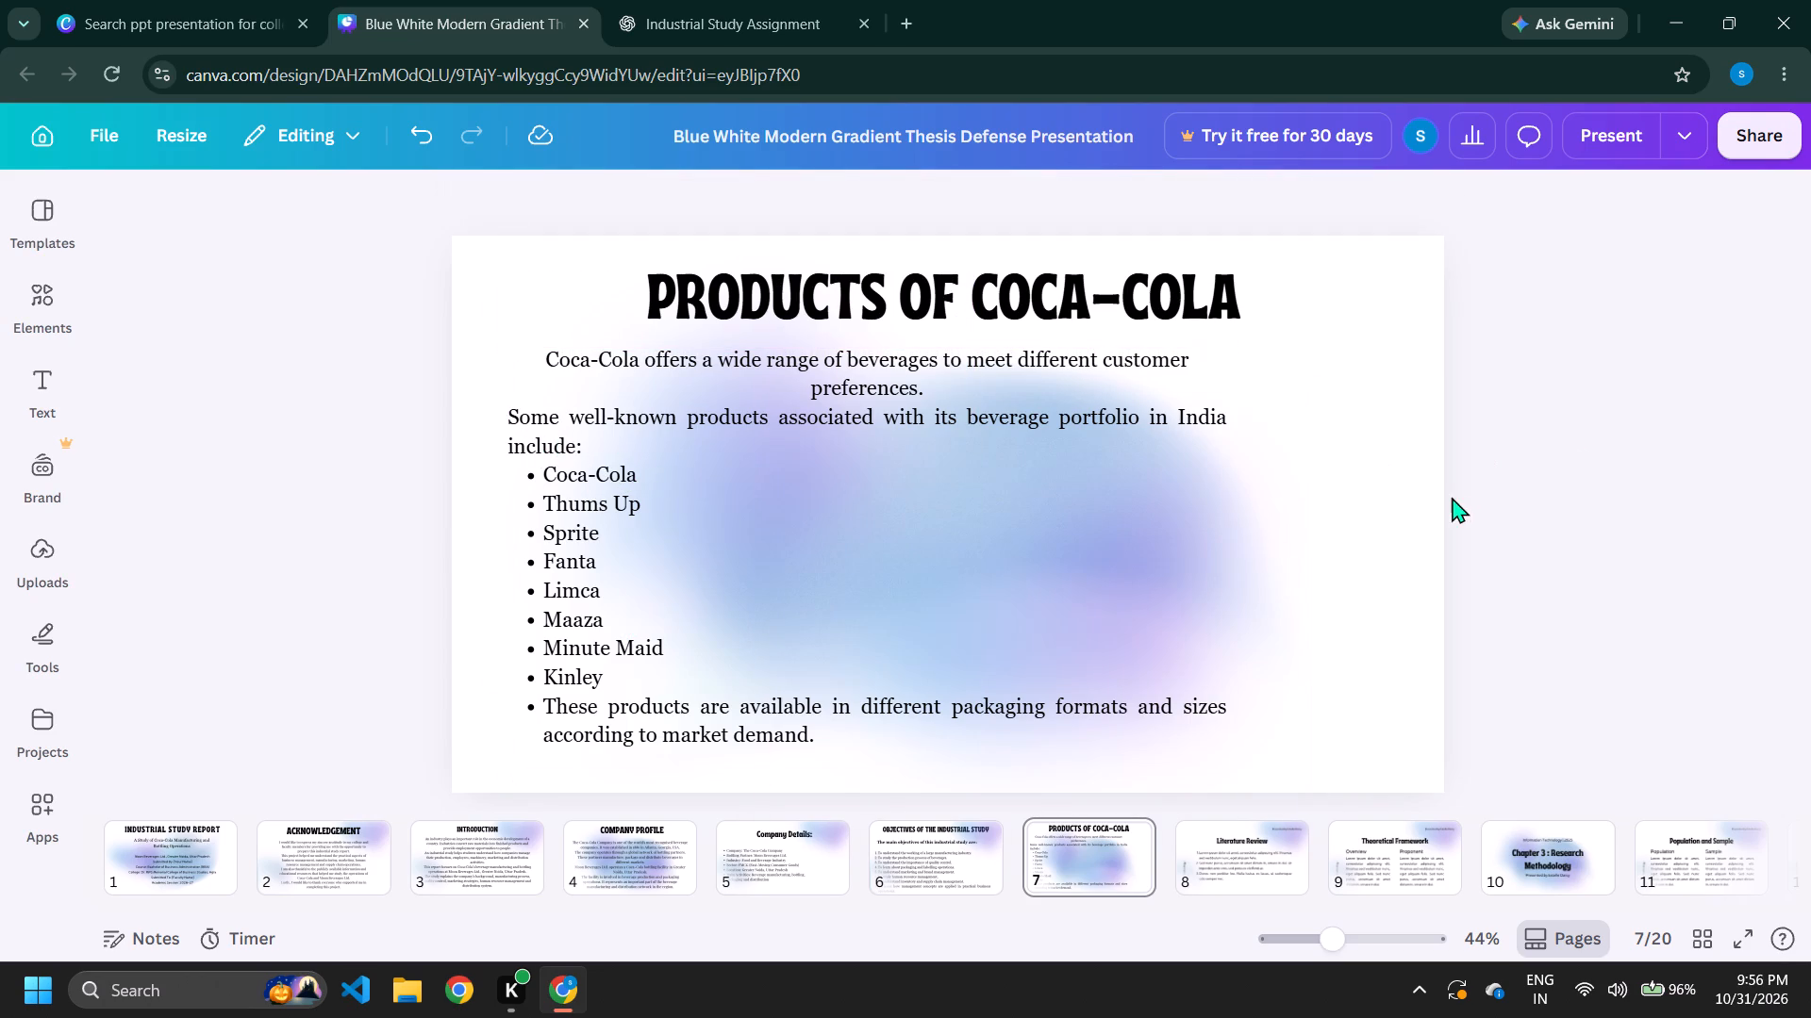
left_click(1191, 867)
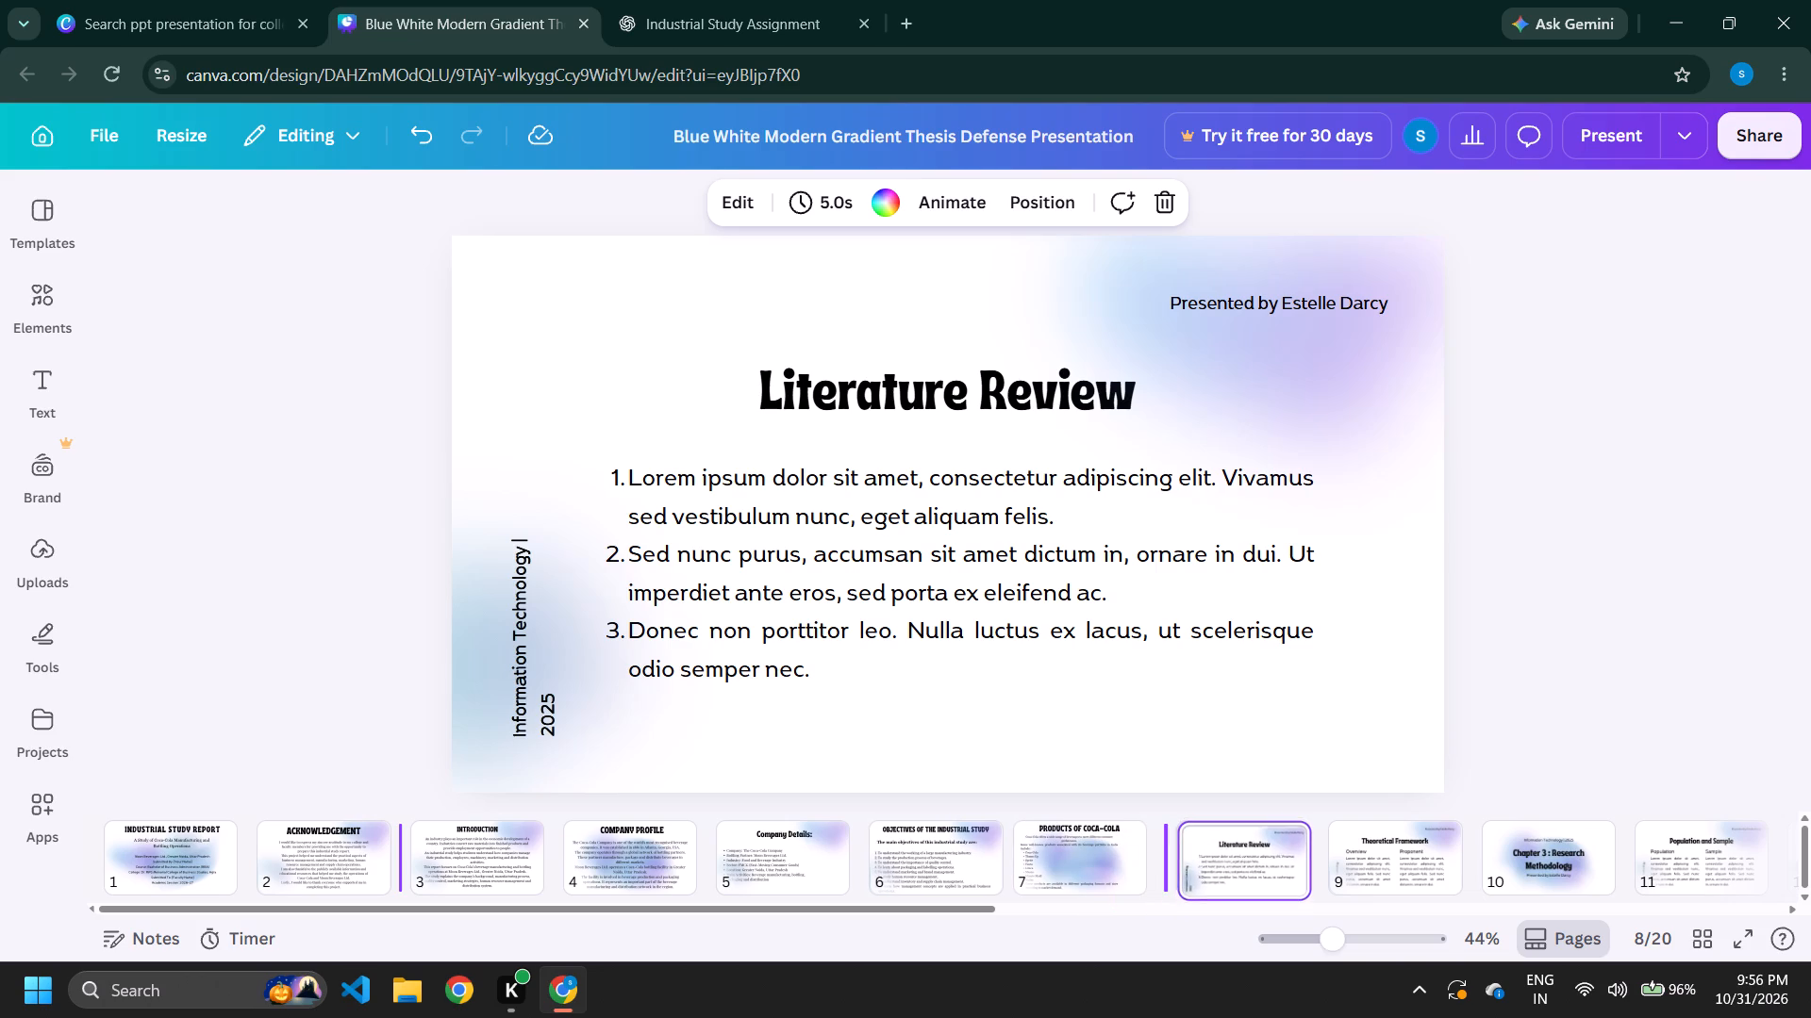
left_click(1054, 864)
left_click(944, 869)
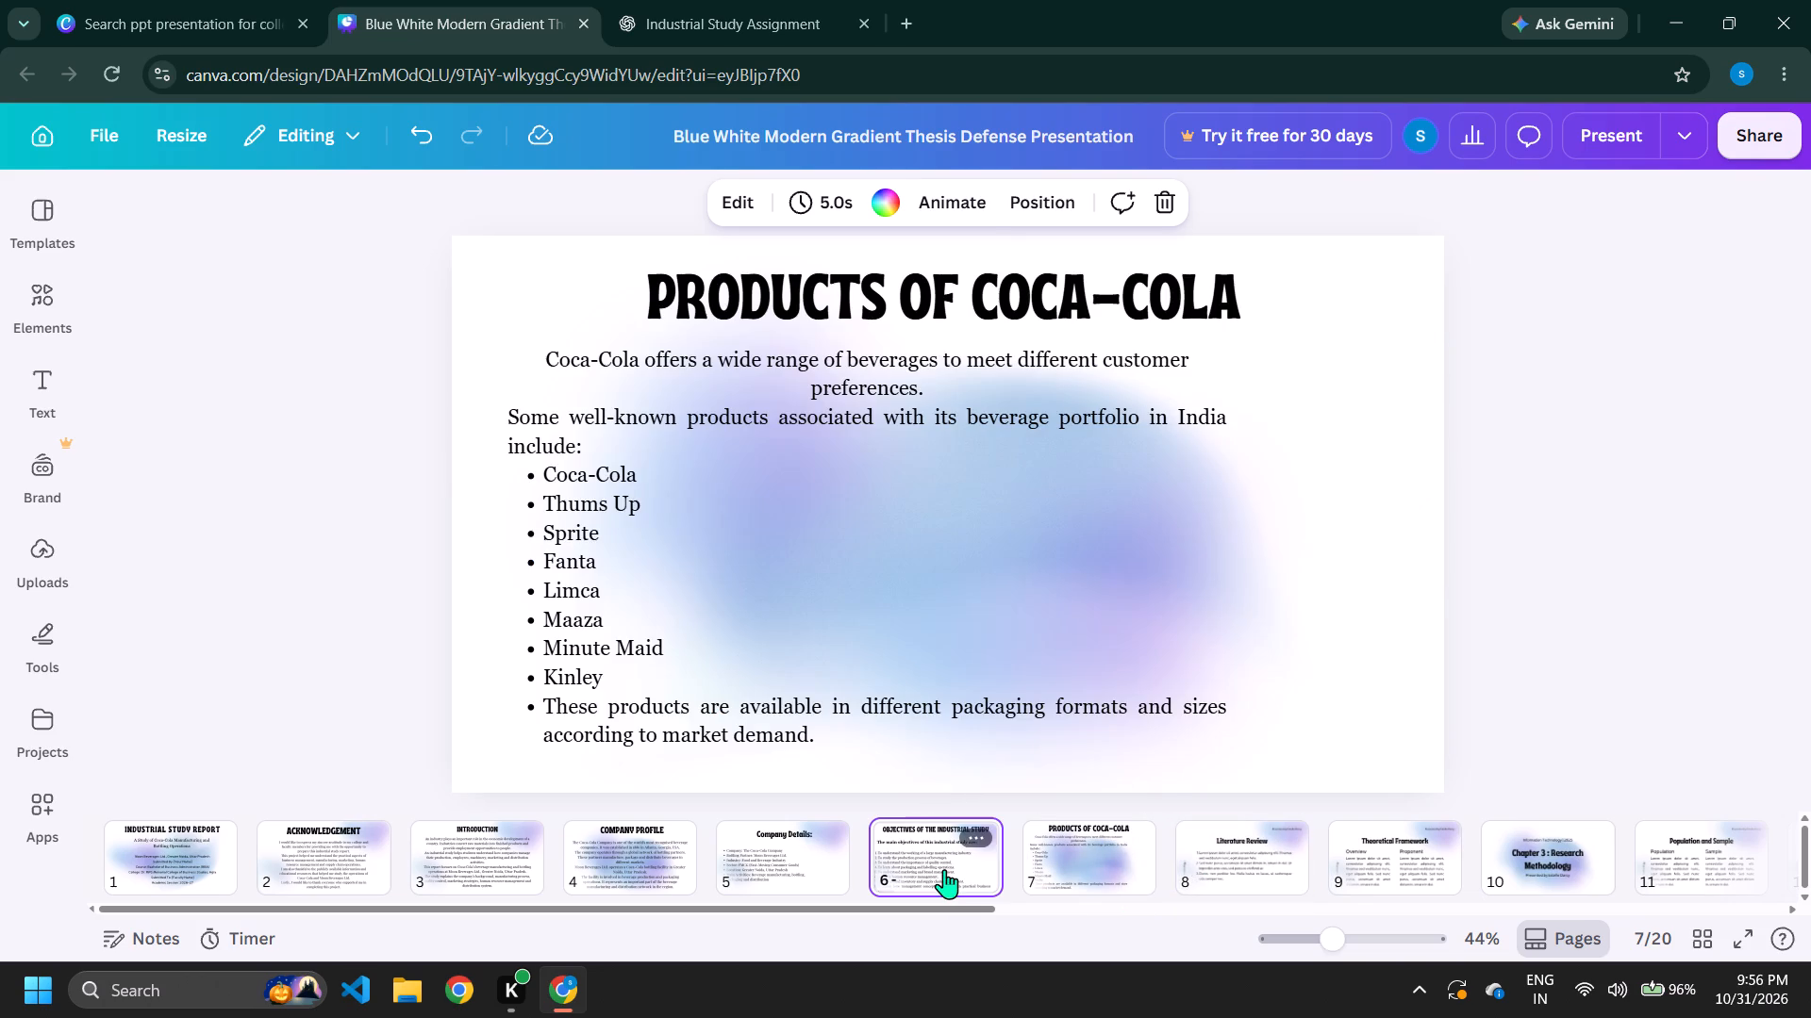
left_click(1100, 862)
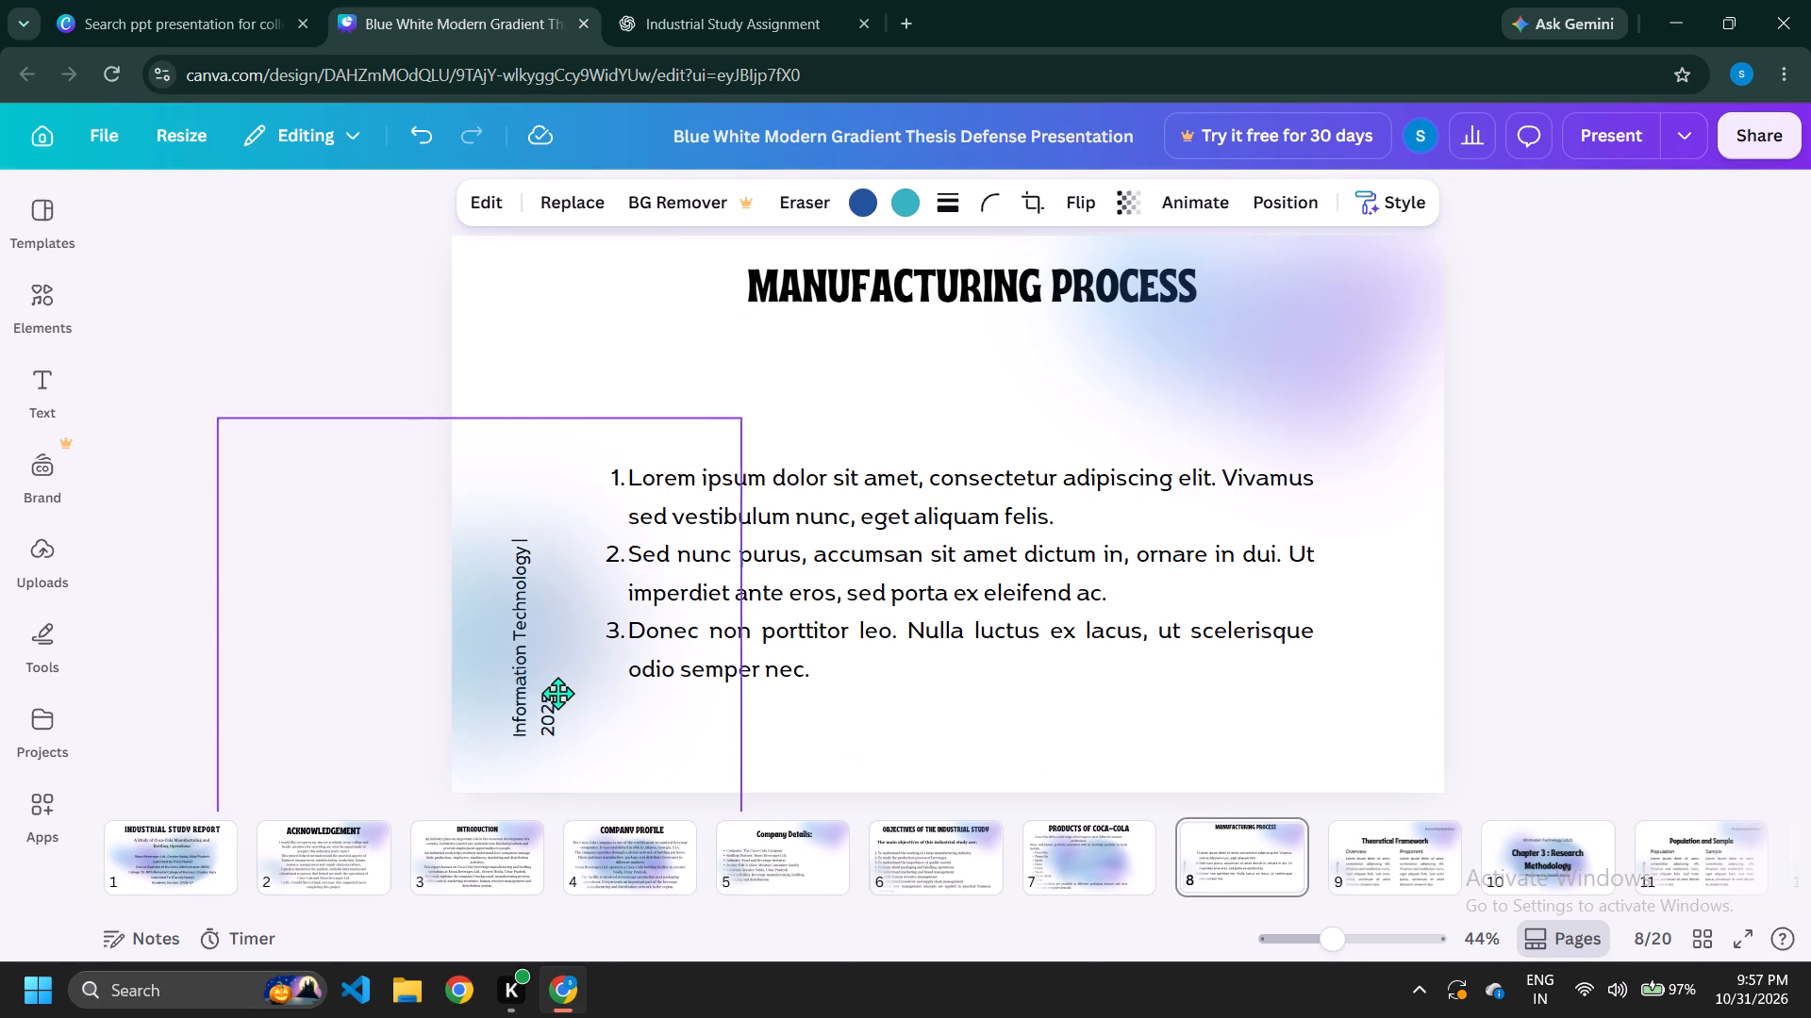
left_click_drag(557, 693, 601, 415)
left_click(511, 734)
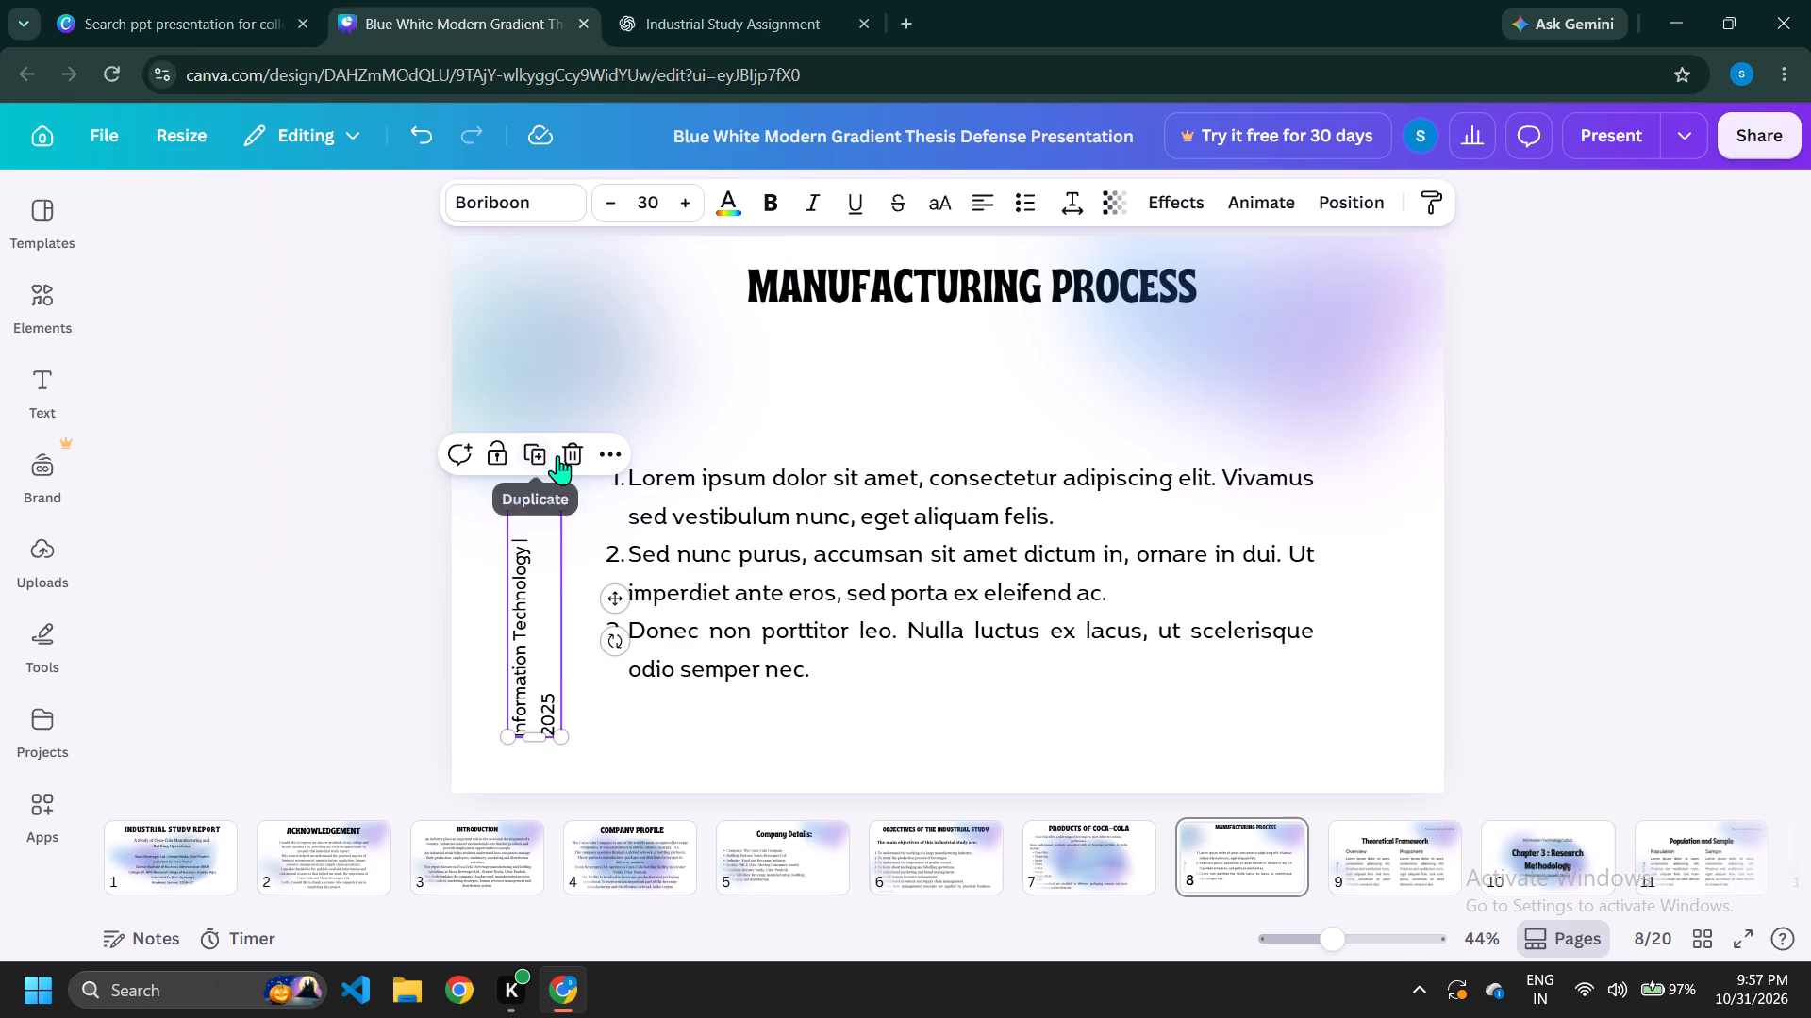
left_click(564, 461)
left_click_drag(524, 409, 524, 715)
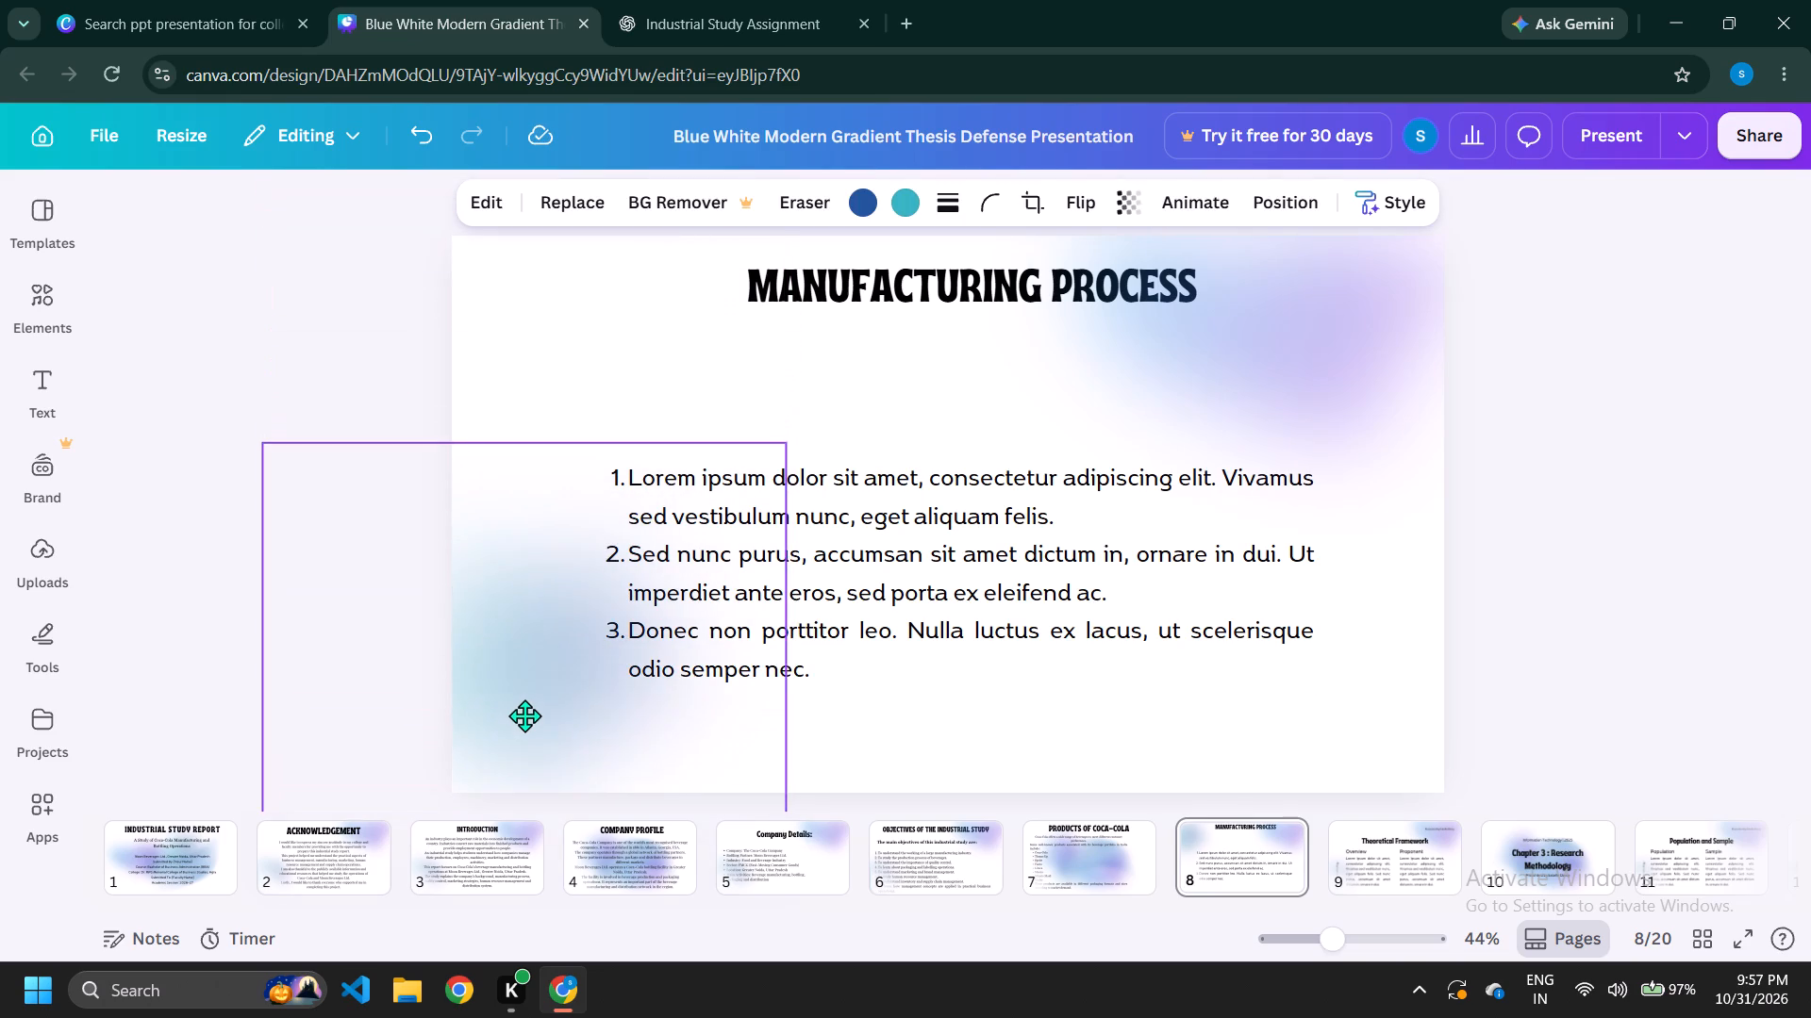
left_click_drag(524, 715, 531, 704)
Replace the placeholder numbered list on slide 8 with the copied manufacturing process text.
left_click(989, 566)
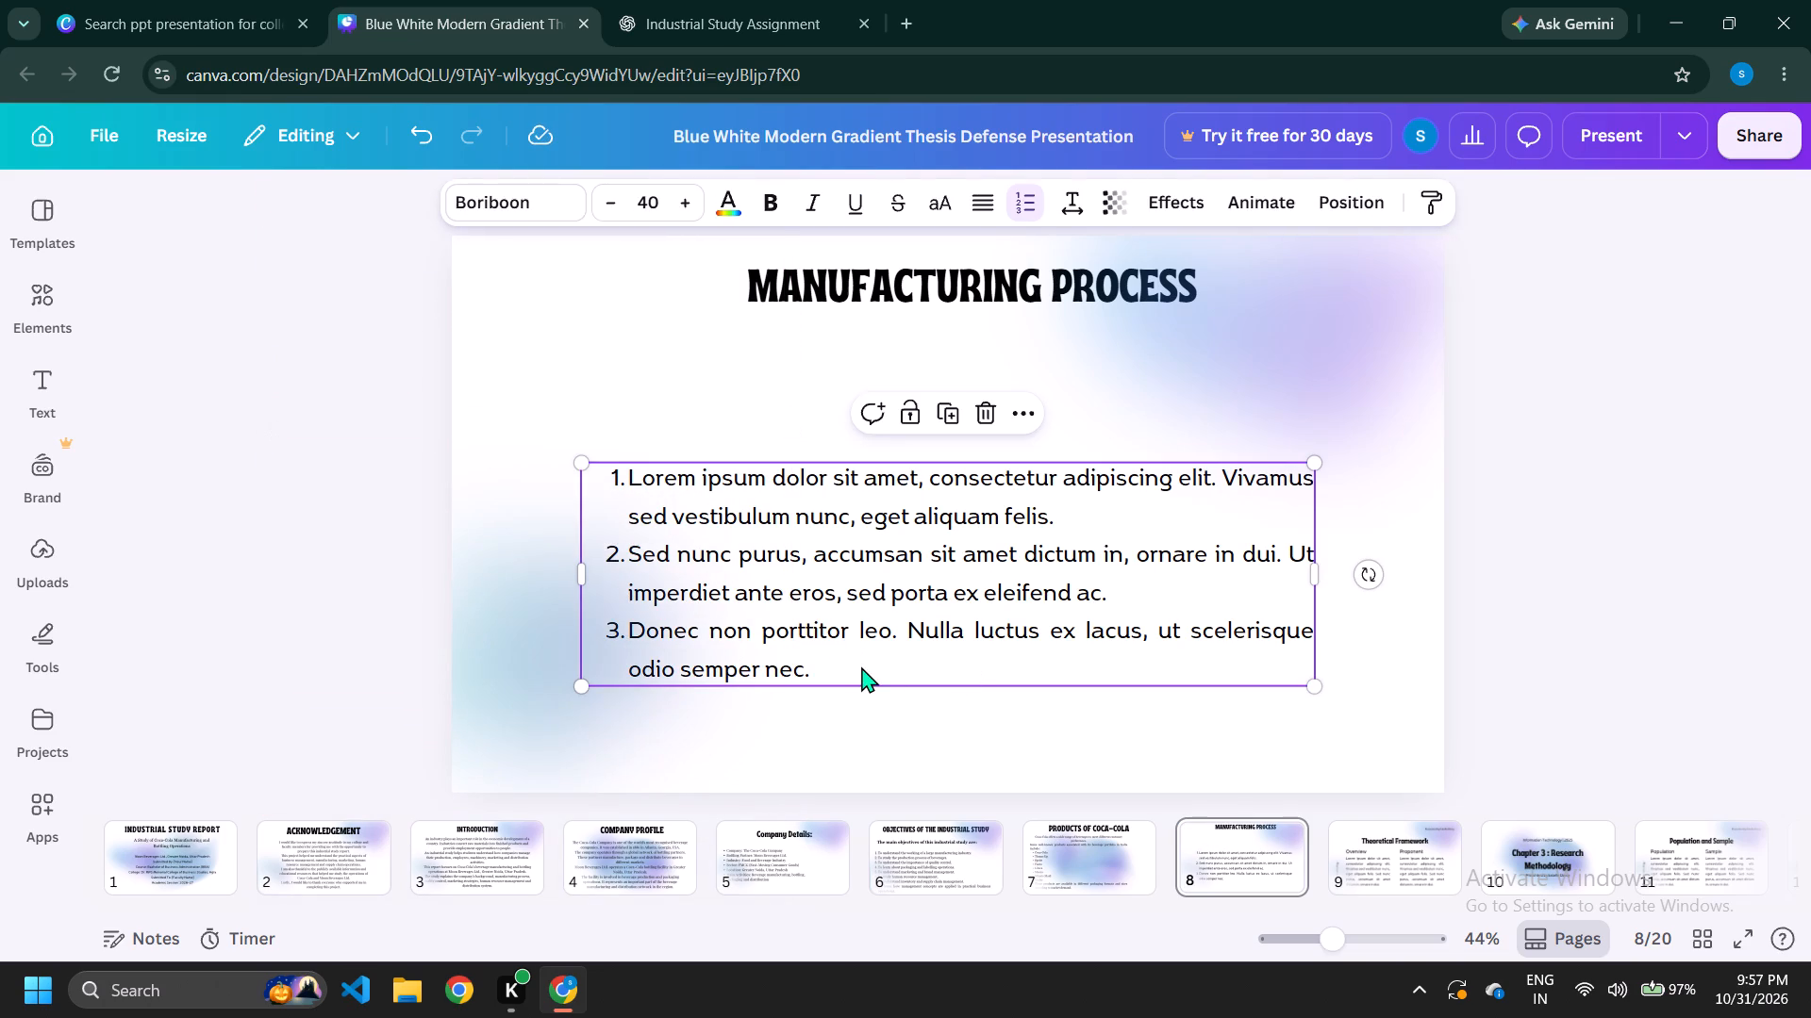
left_click(861, 666)
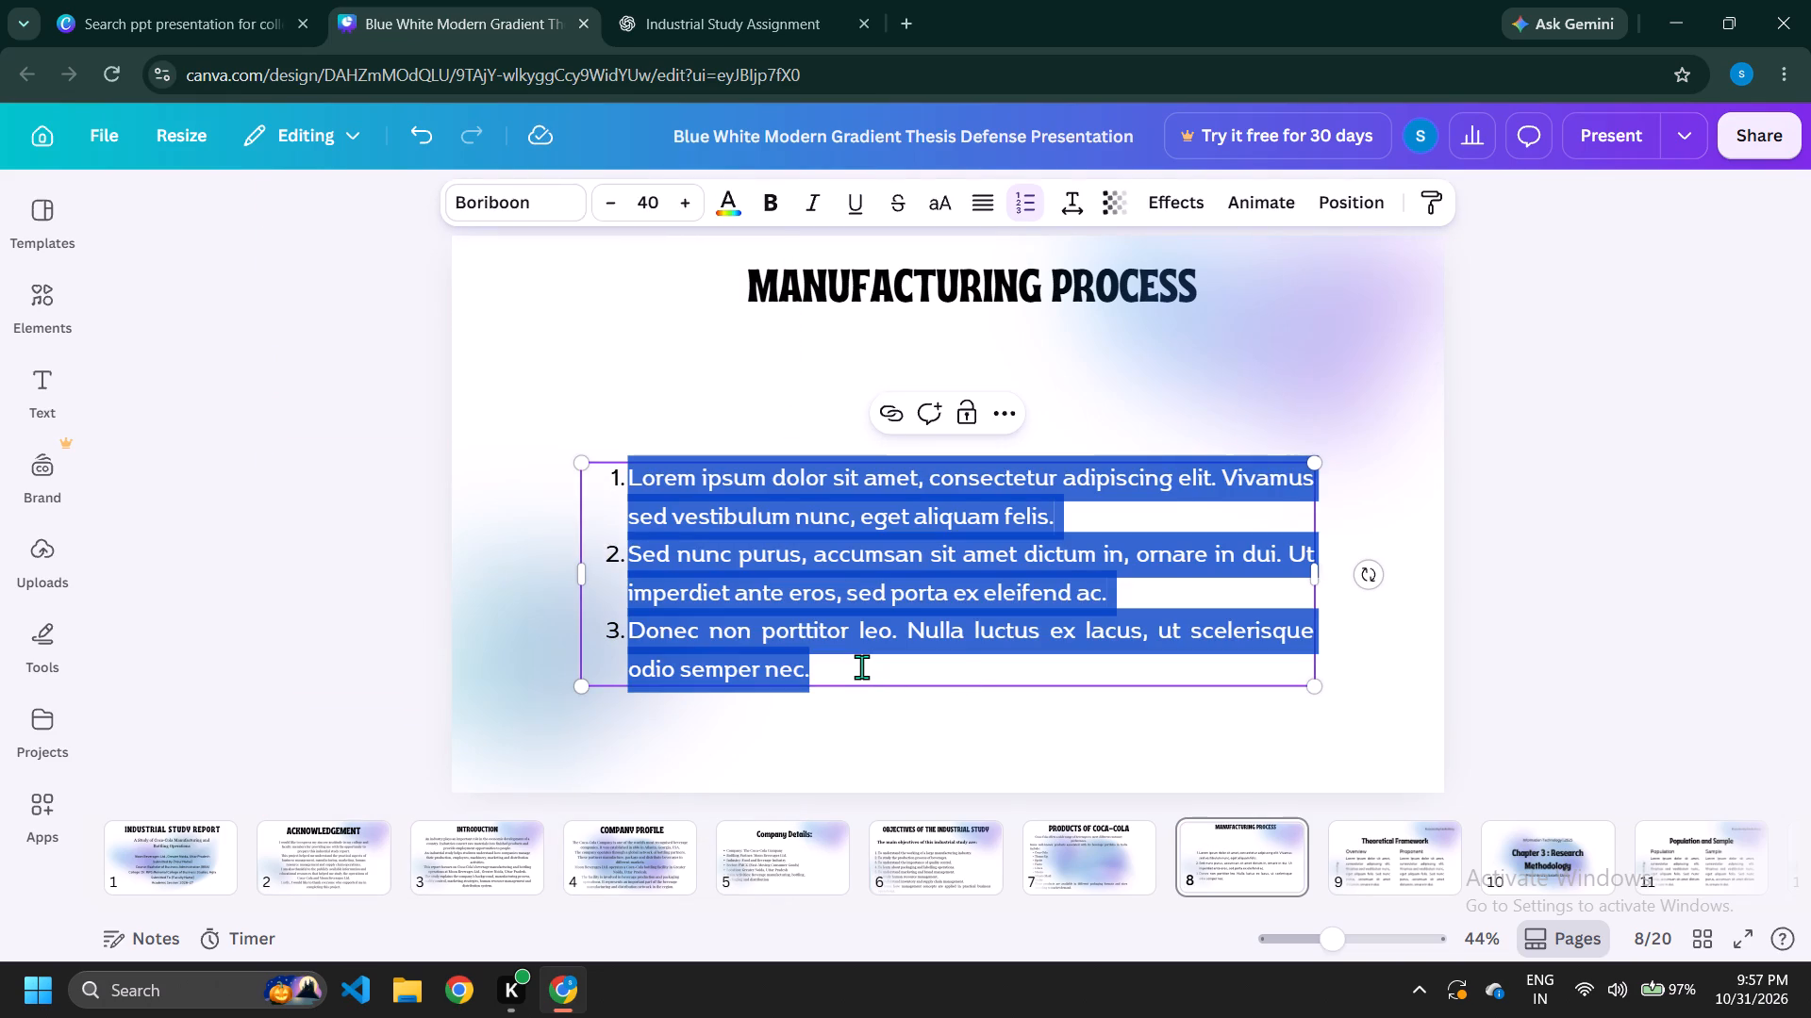
key("ctrl+v")
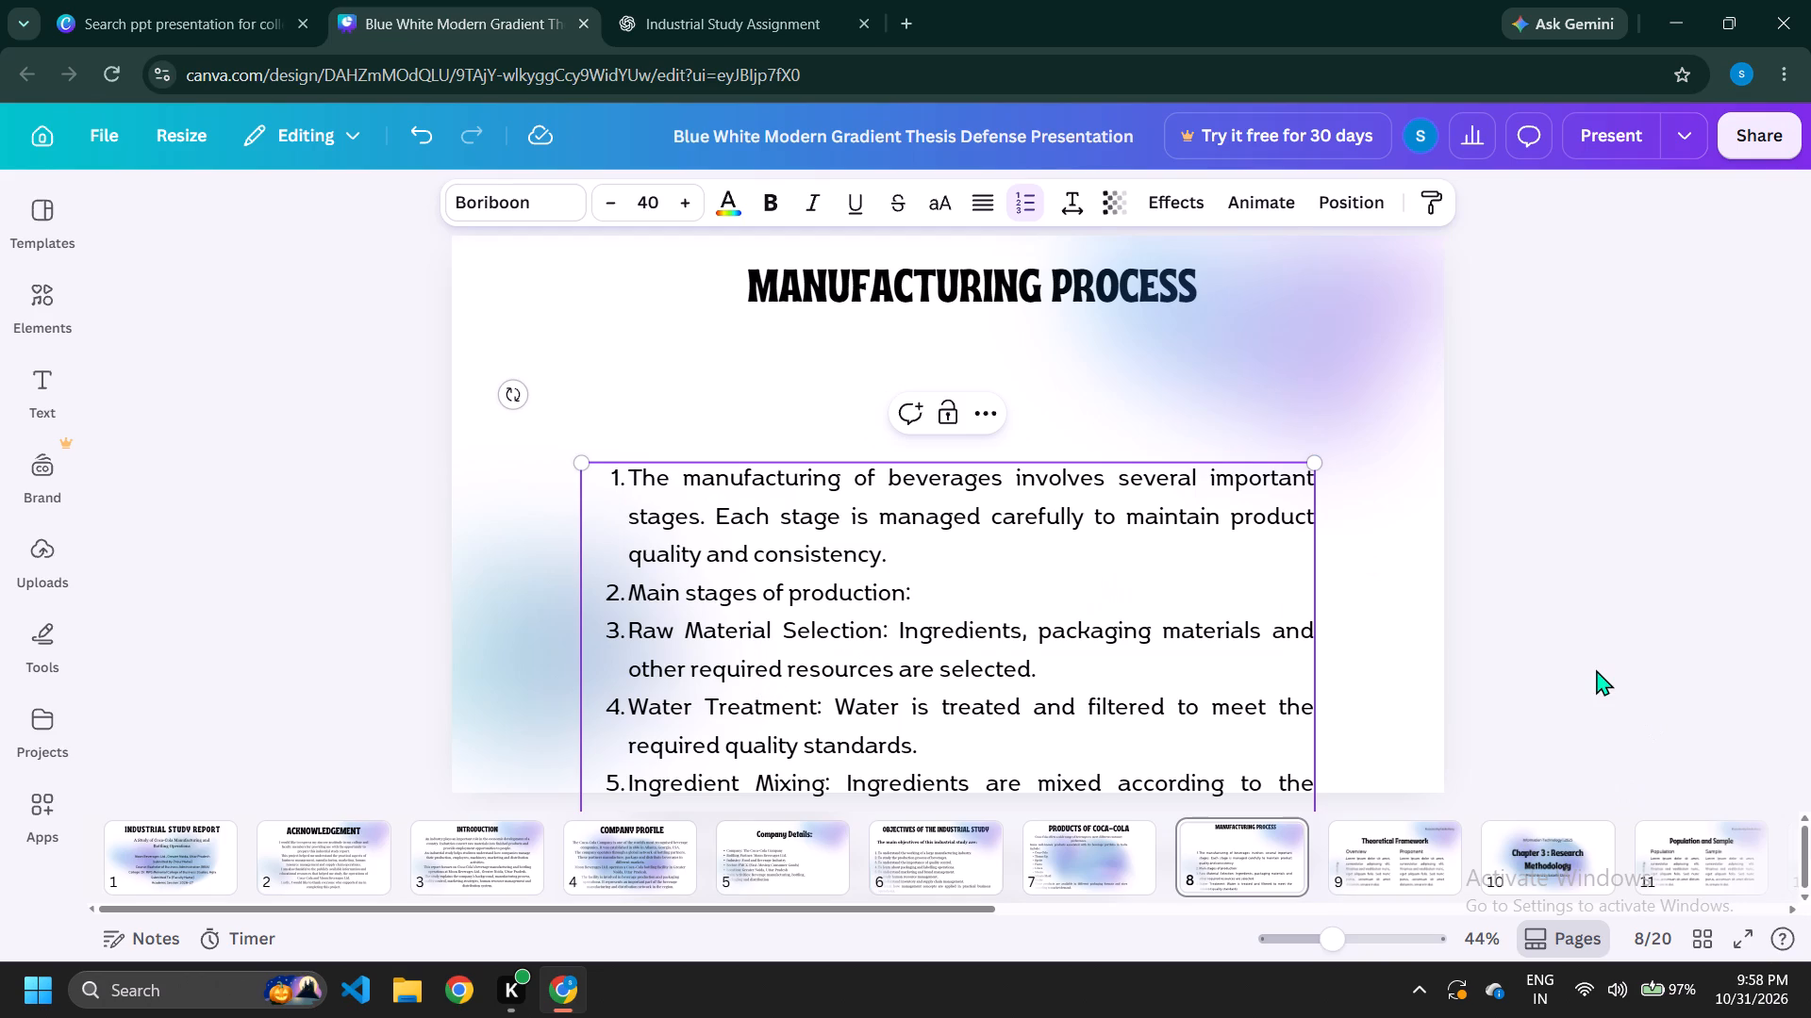
left_click(1596, 668)
Widen the manufacturing process list box, scale its text down to about 27.3, and place it below the title.
left_click_drag(1079, 712, 894, 459)
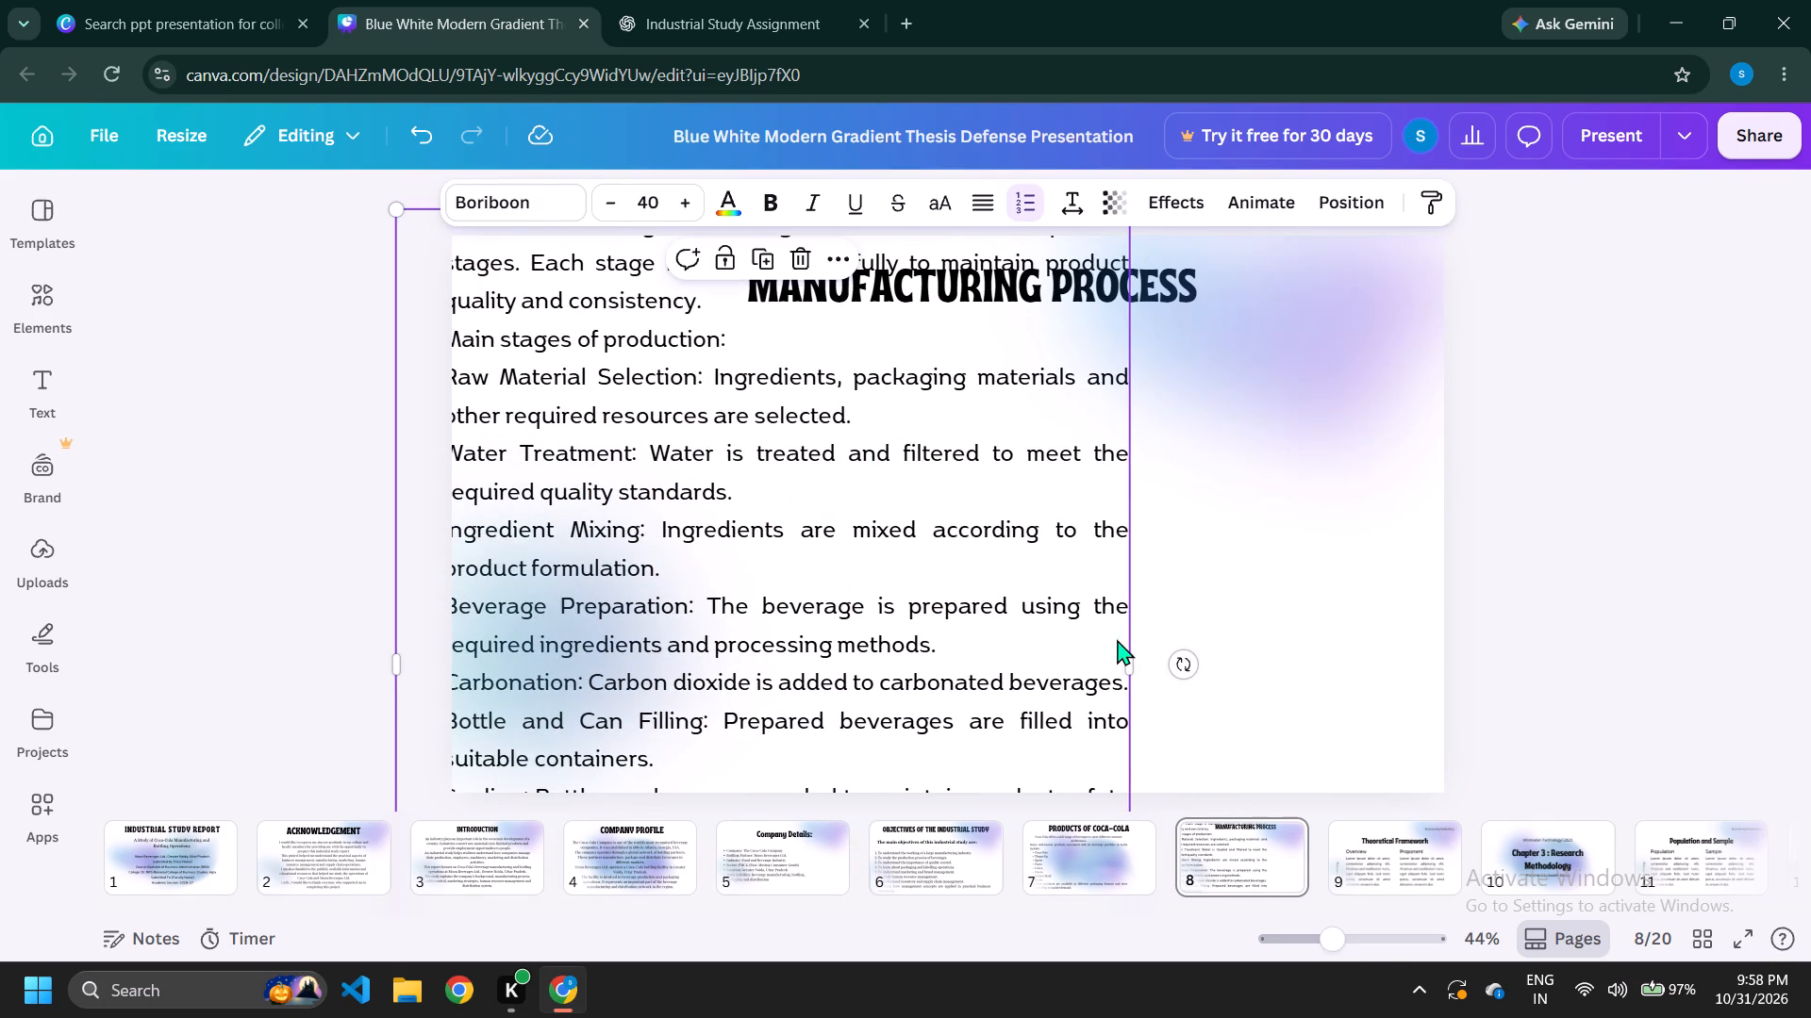
left_click_drag(1131, 663, 1507, 554)
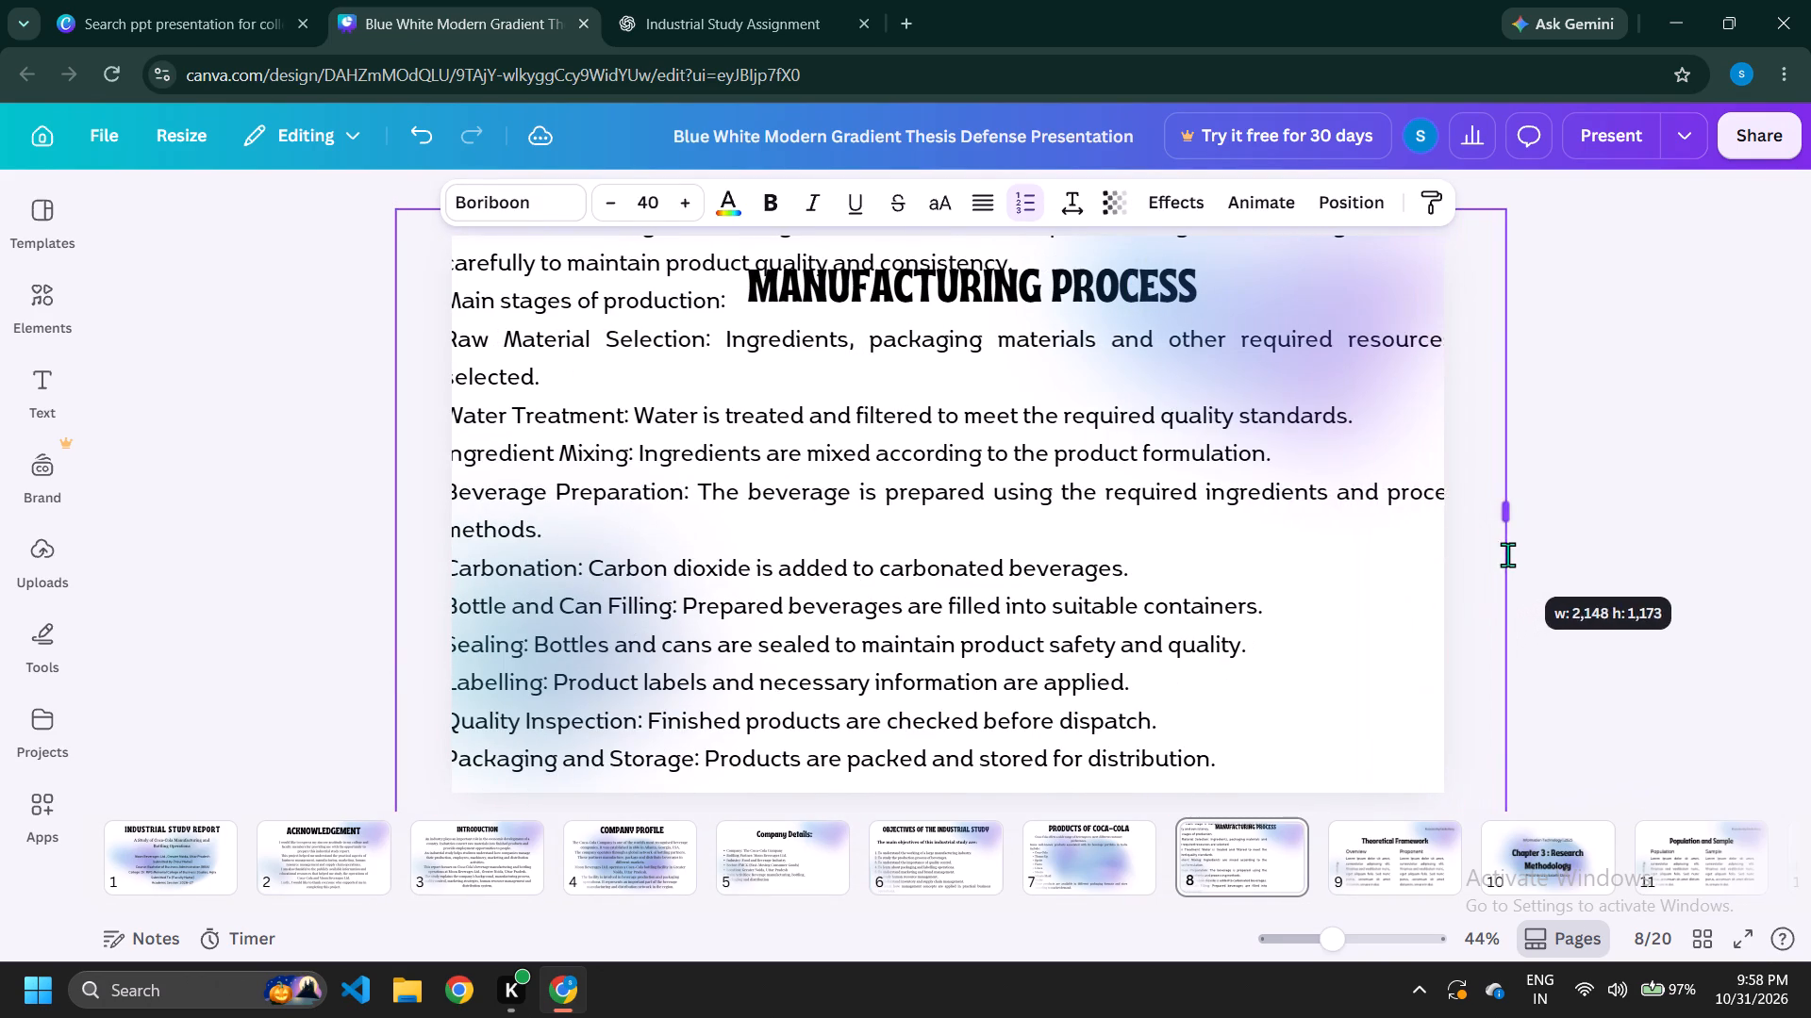
left_click_drag(1507, 554, 1256, 637)
left_click(1613, 567)
left_click_drag(854, 679, 903, 617)
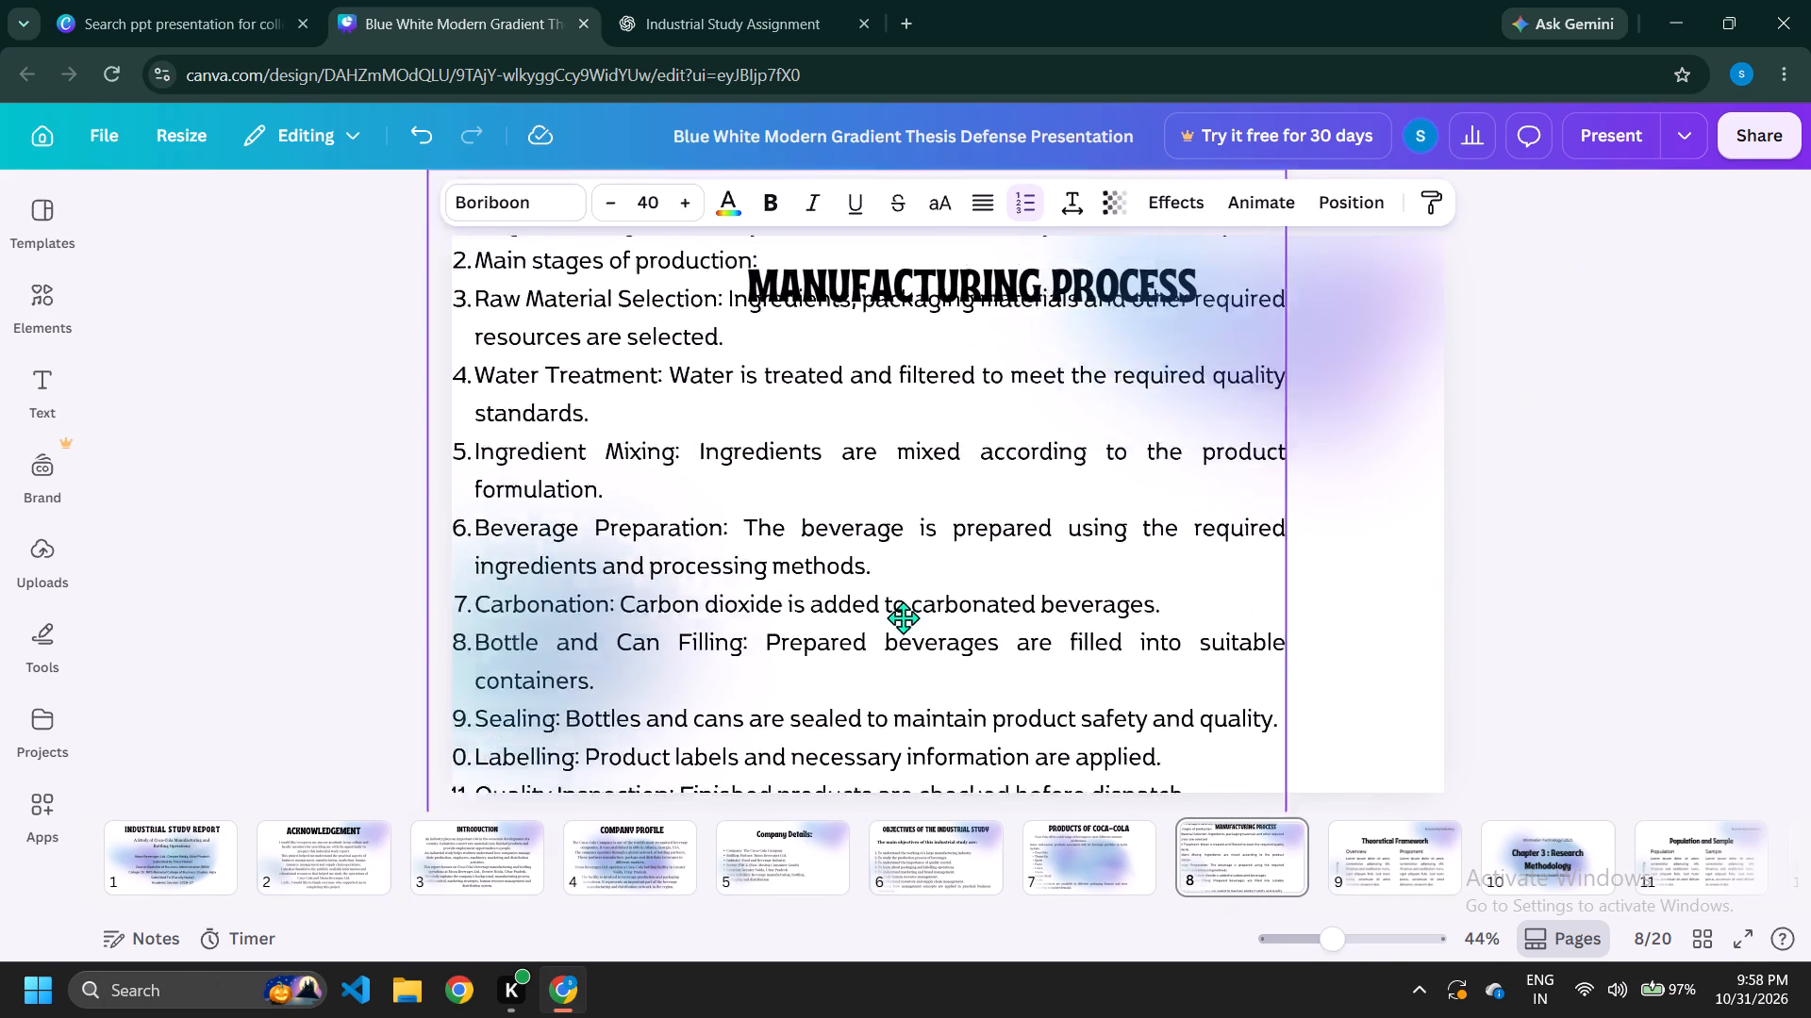
left_click_drag(903, 617, 879, 482)
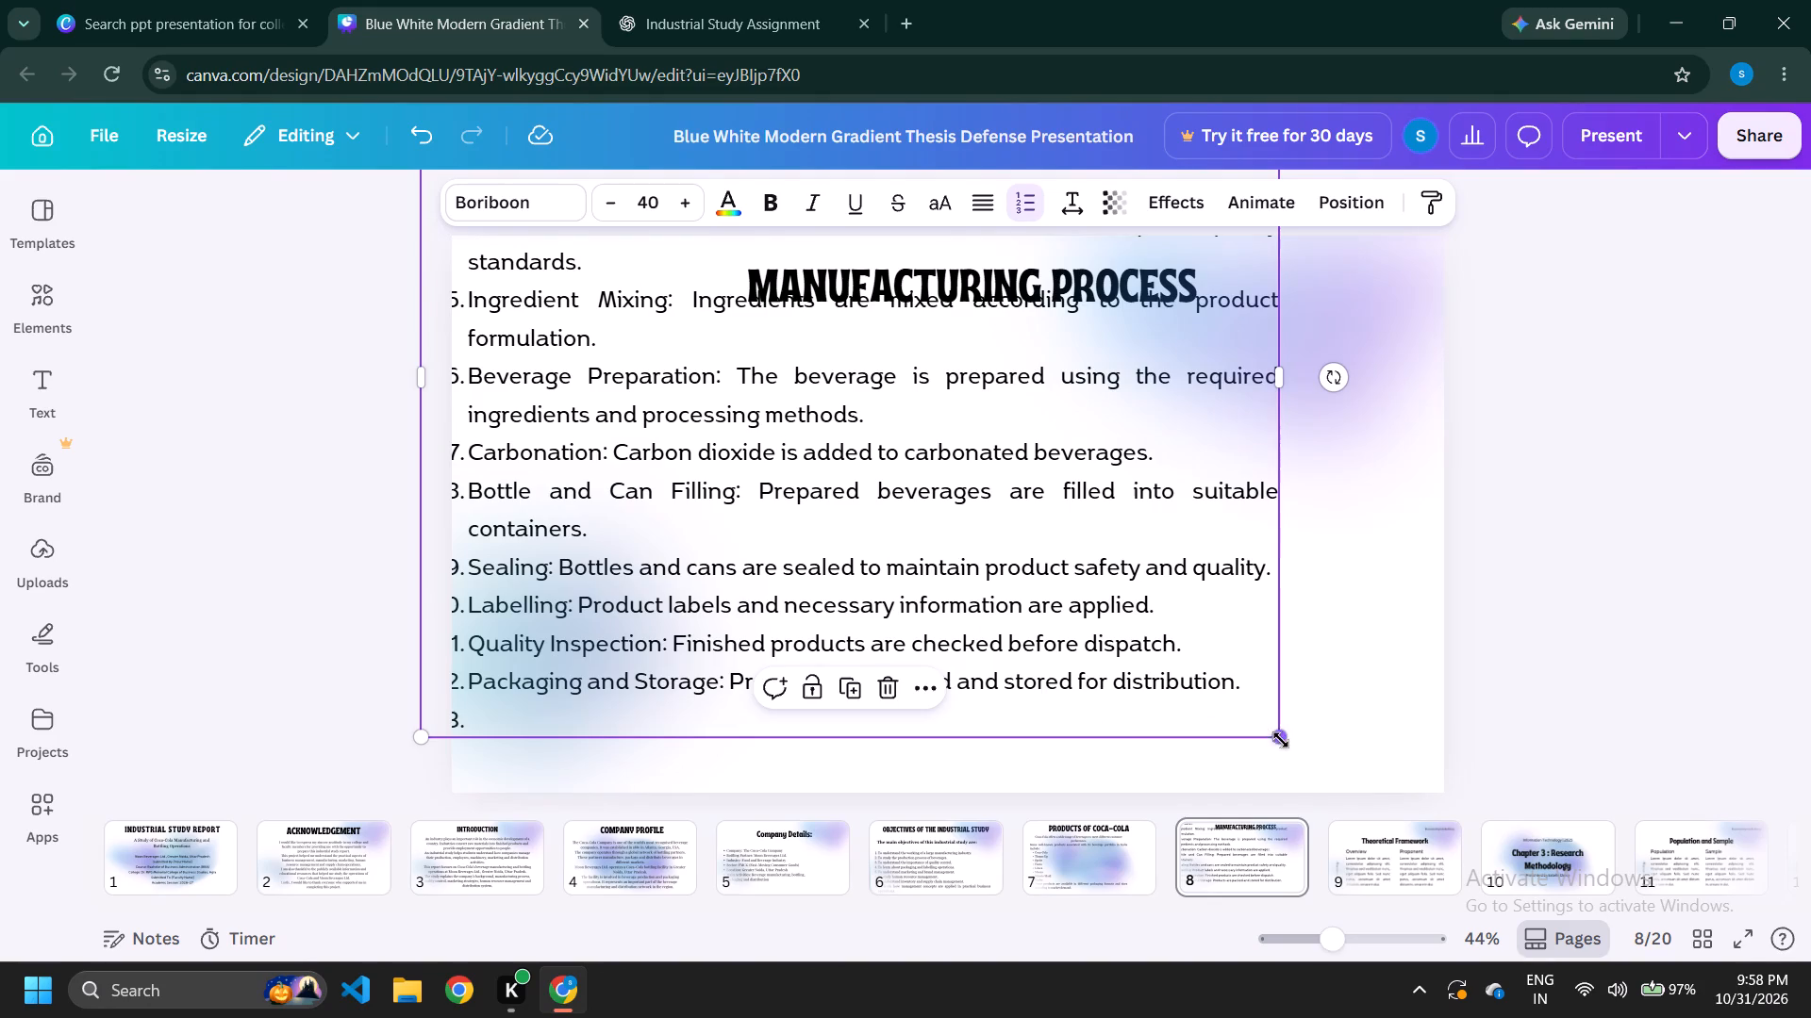
left_click_drag(1281, 741, 975, 551)
left_click_drag(796, 392, 807, 467)
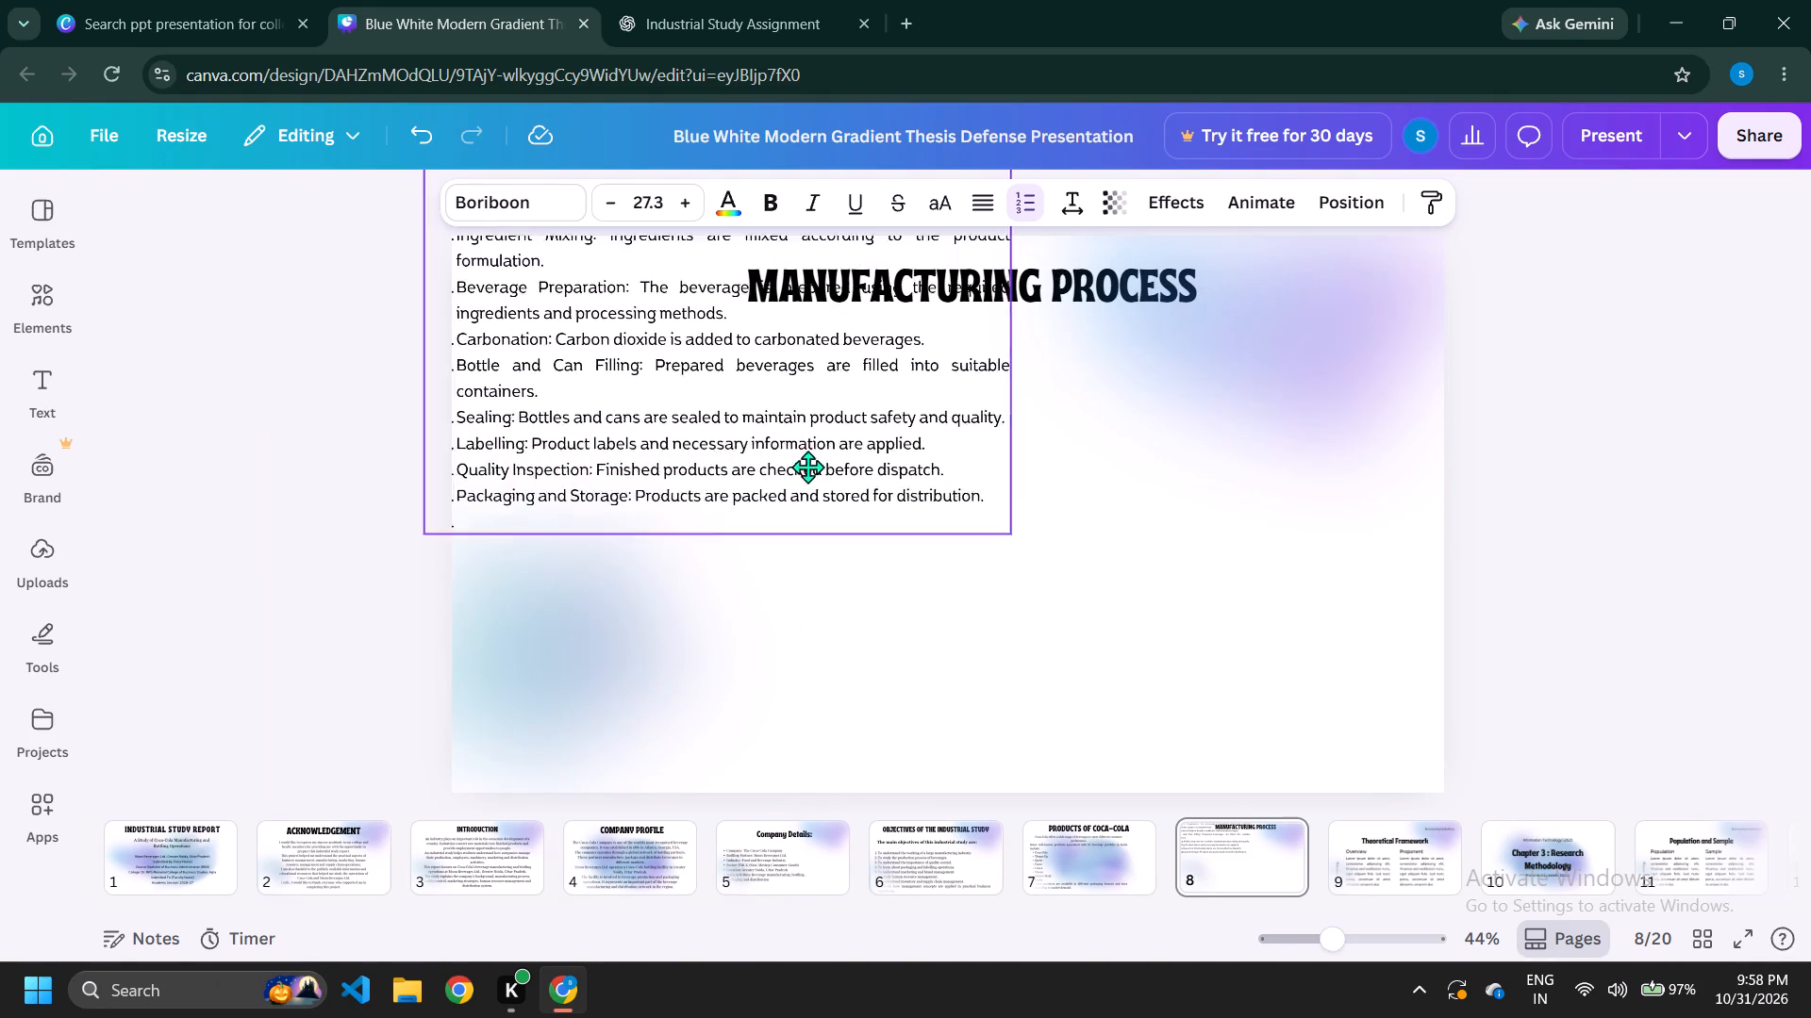
left_click_drag(807, 467, 859, 694)
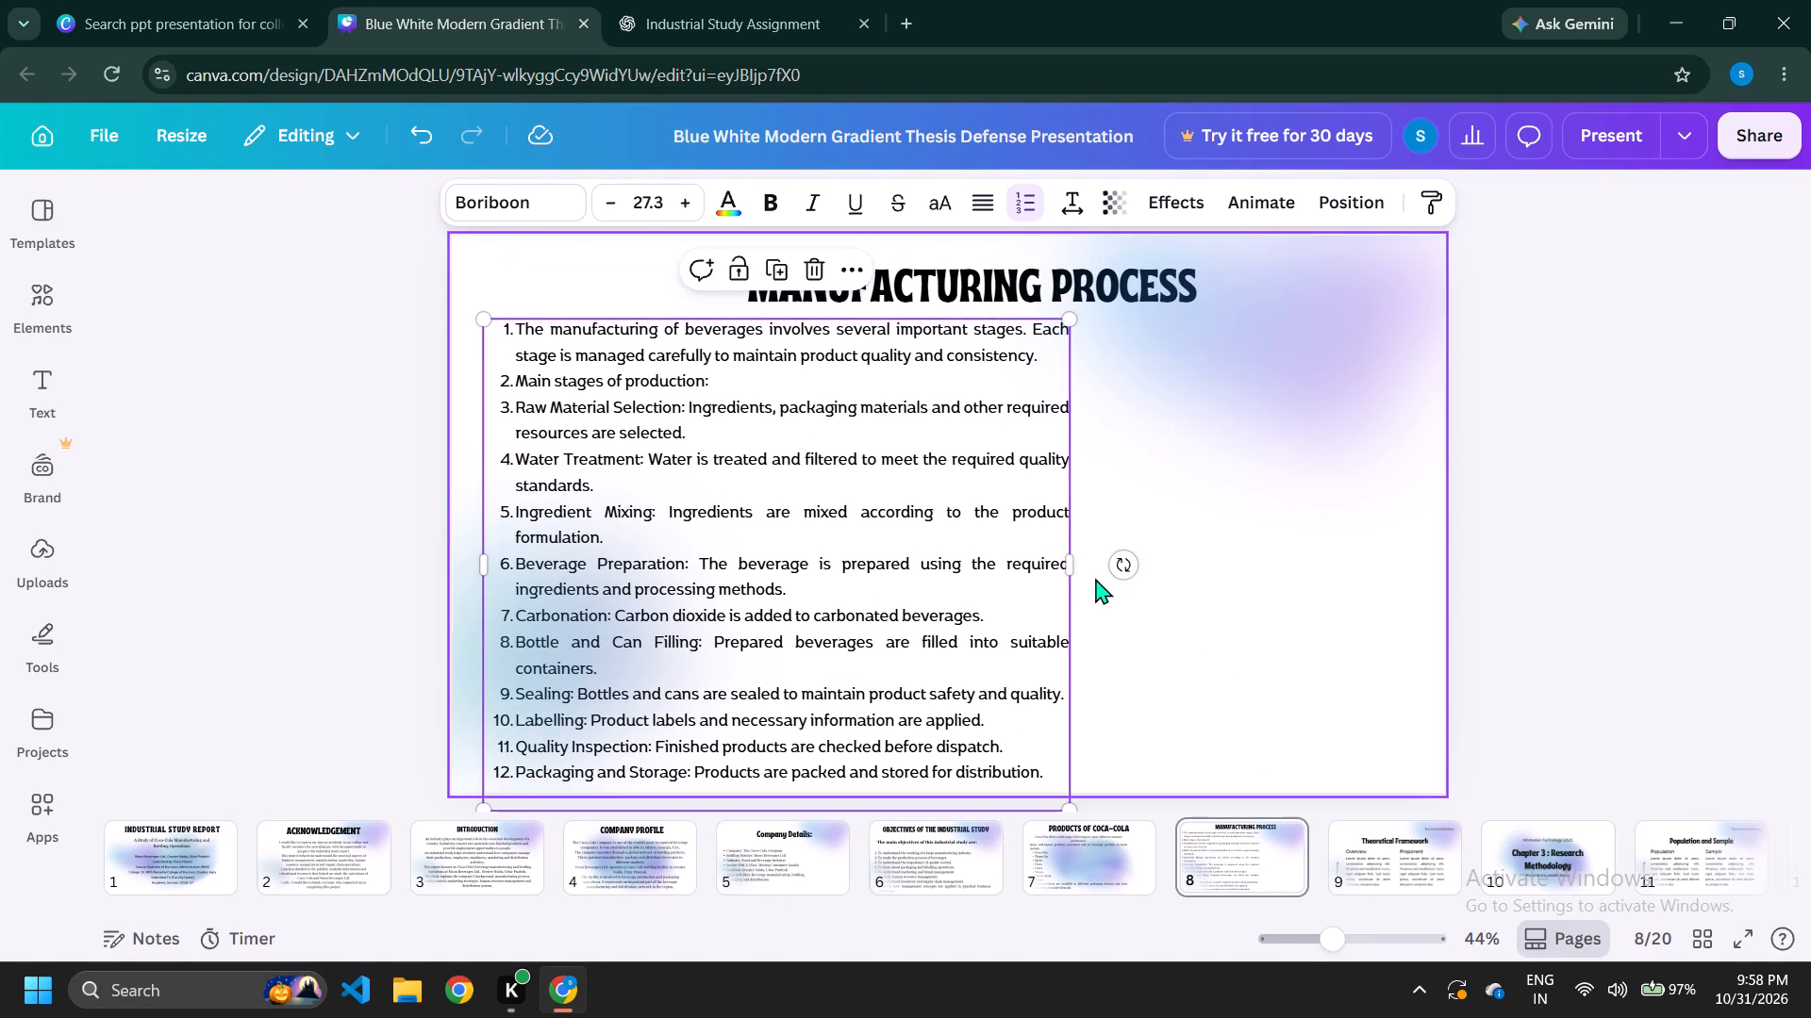
Widen the manufacturing process list further and scale it up to a text size of about 31.3.
left_click_drag(1077, 569, 1230, 561)
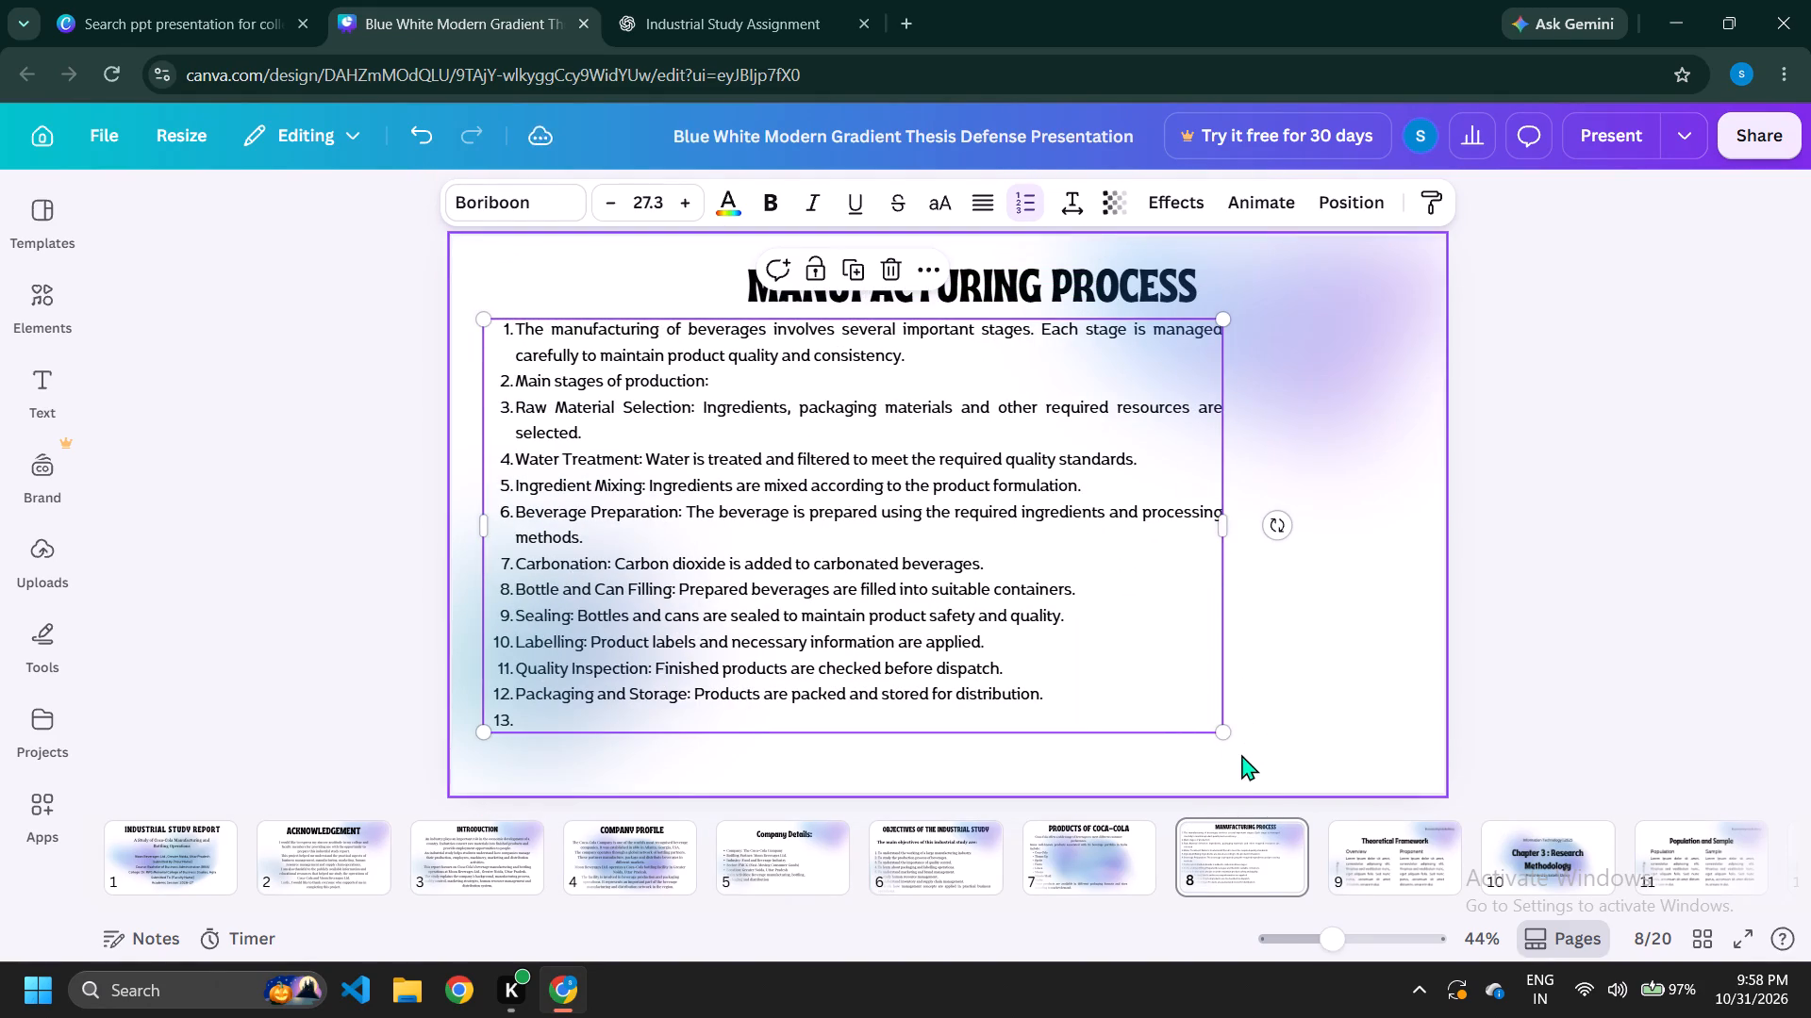
left_click_drag(1220, 736, 1322, 798)
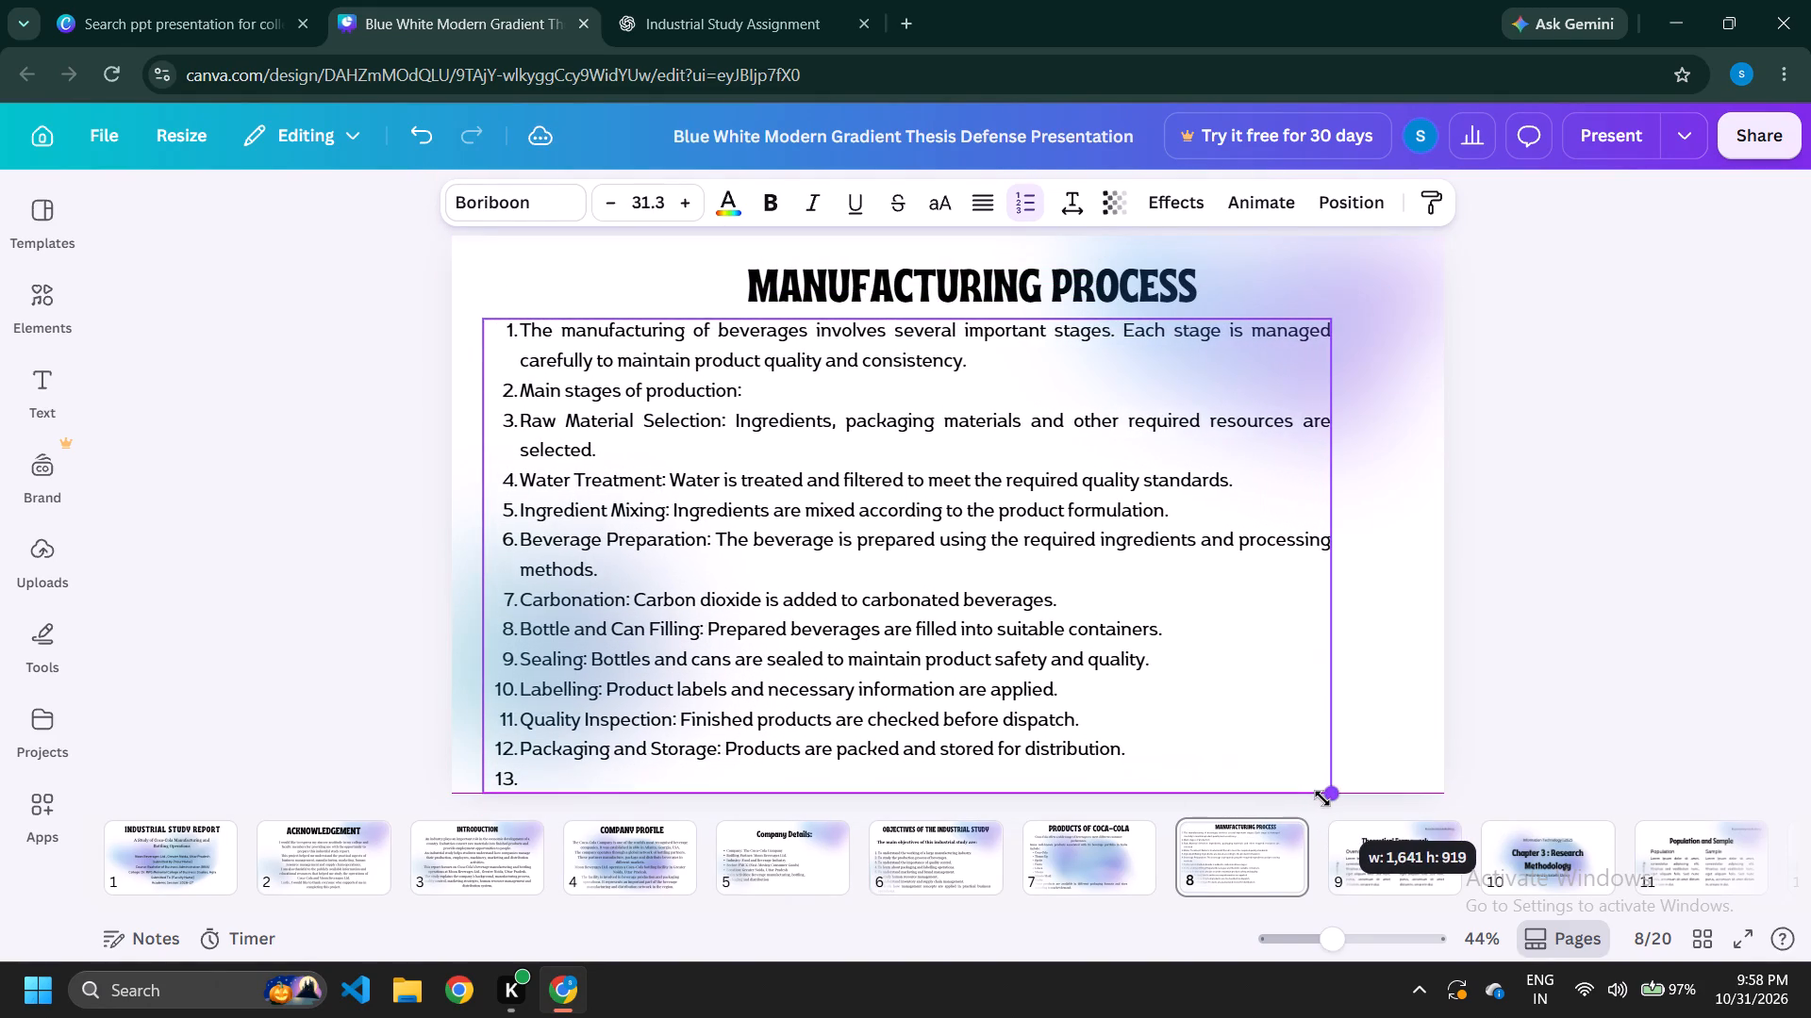
left_click_drag(1322, 798, 1324, 800)
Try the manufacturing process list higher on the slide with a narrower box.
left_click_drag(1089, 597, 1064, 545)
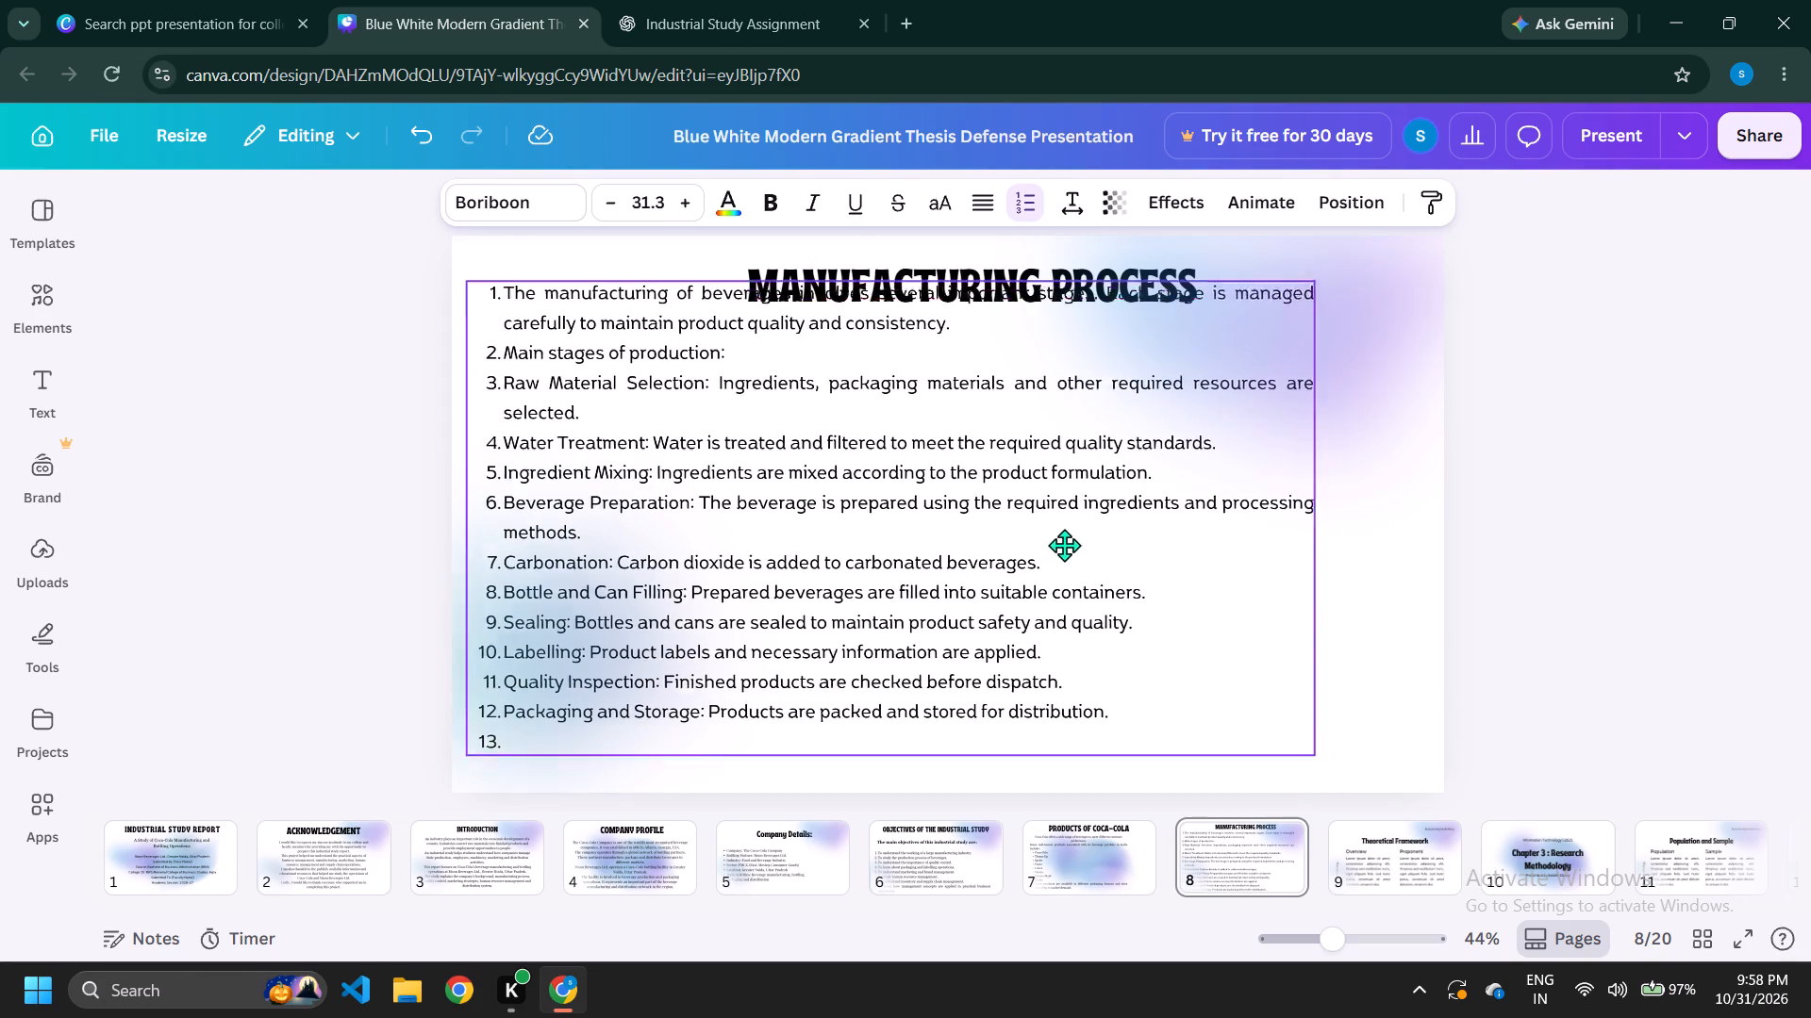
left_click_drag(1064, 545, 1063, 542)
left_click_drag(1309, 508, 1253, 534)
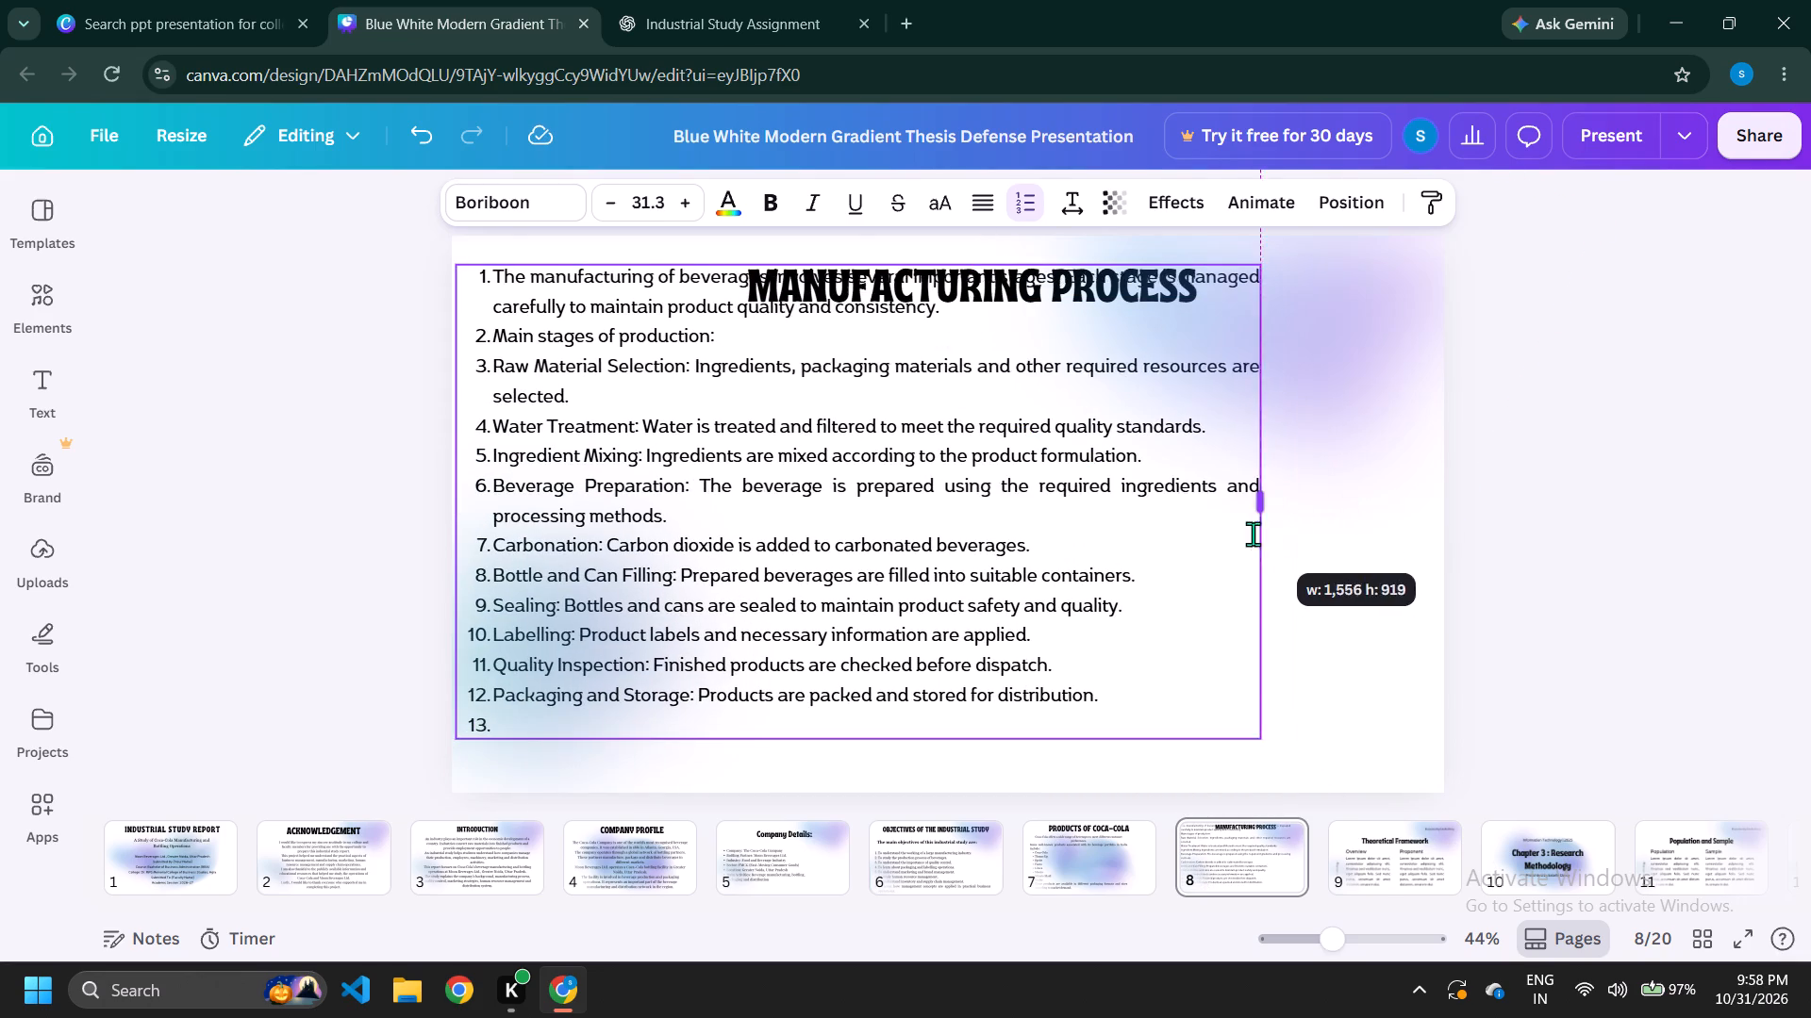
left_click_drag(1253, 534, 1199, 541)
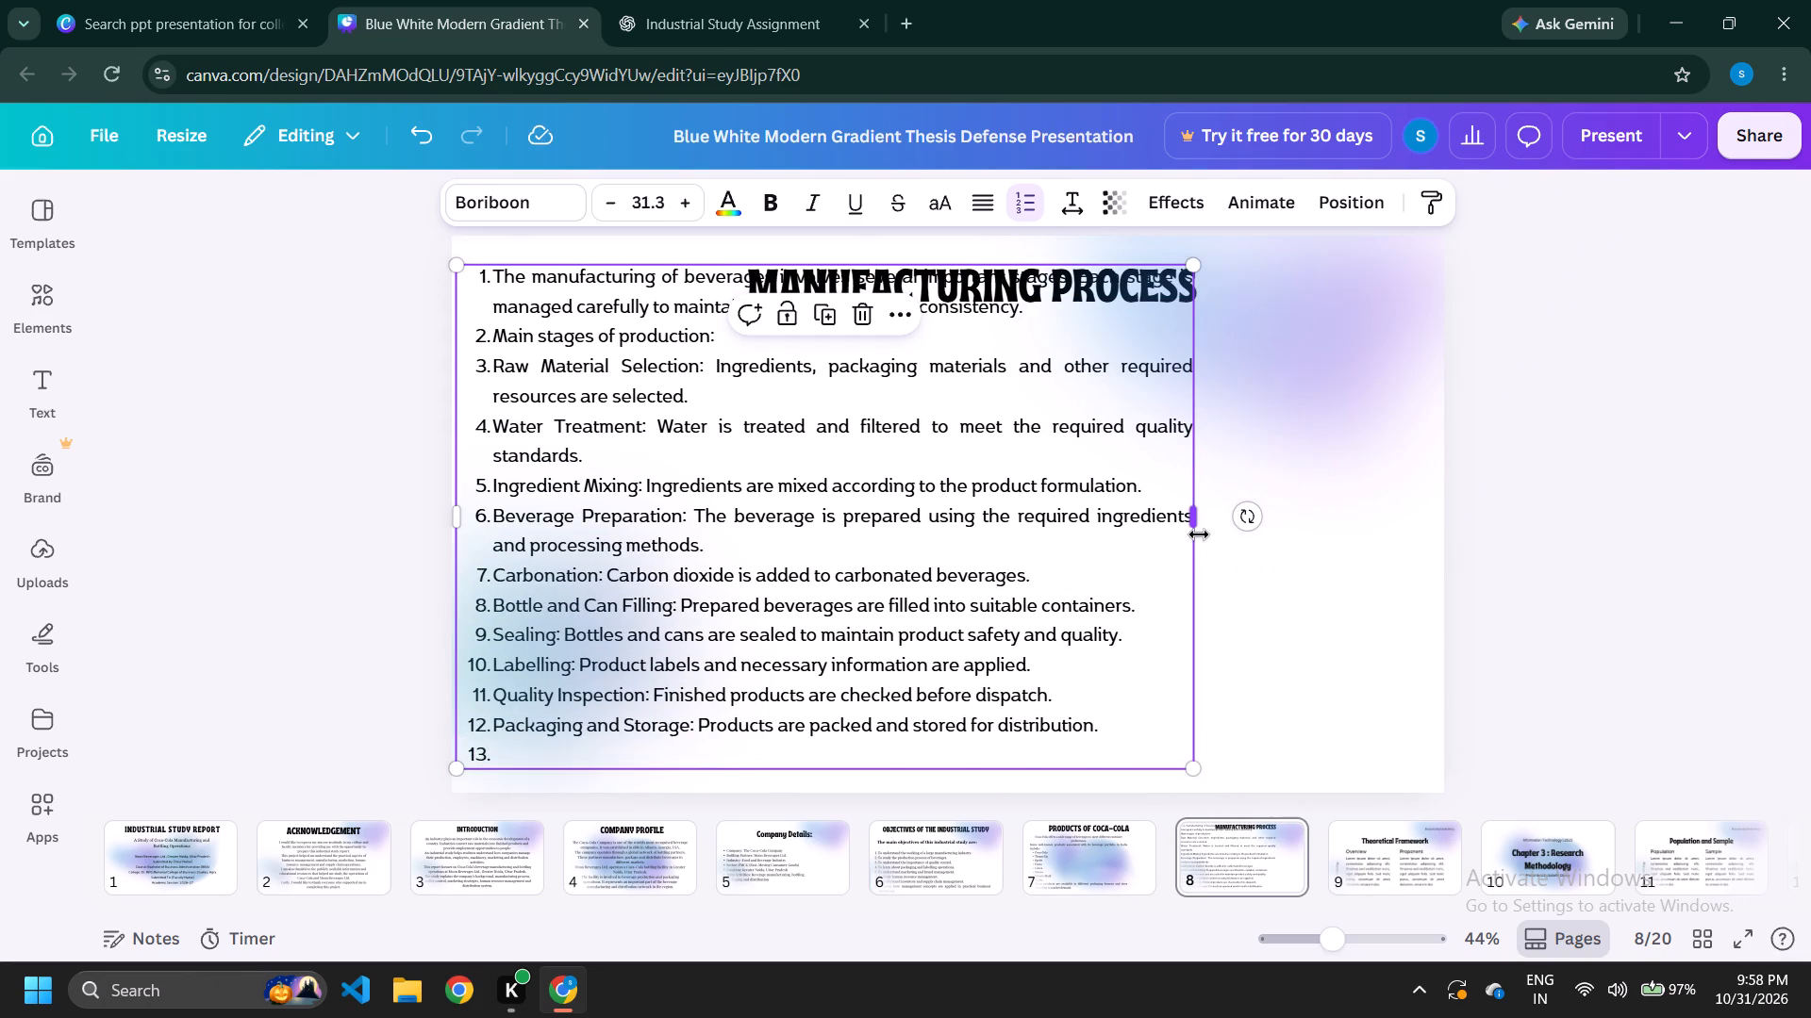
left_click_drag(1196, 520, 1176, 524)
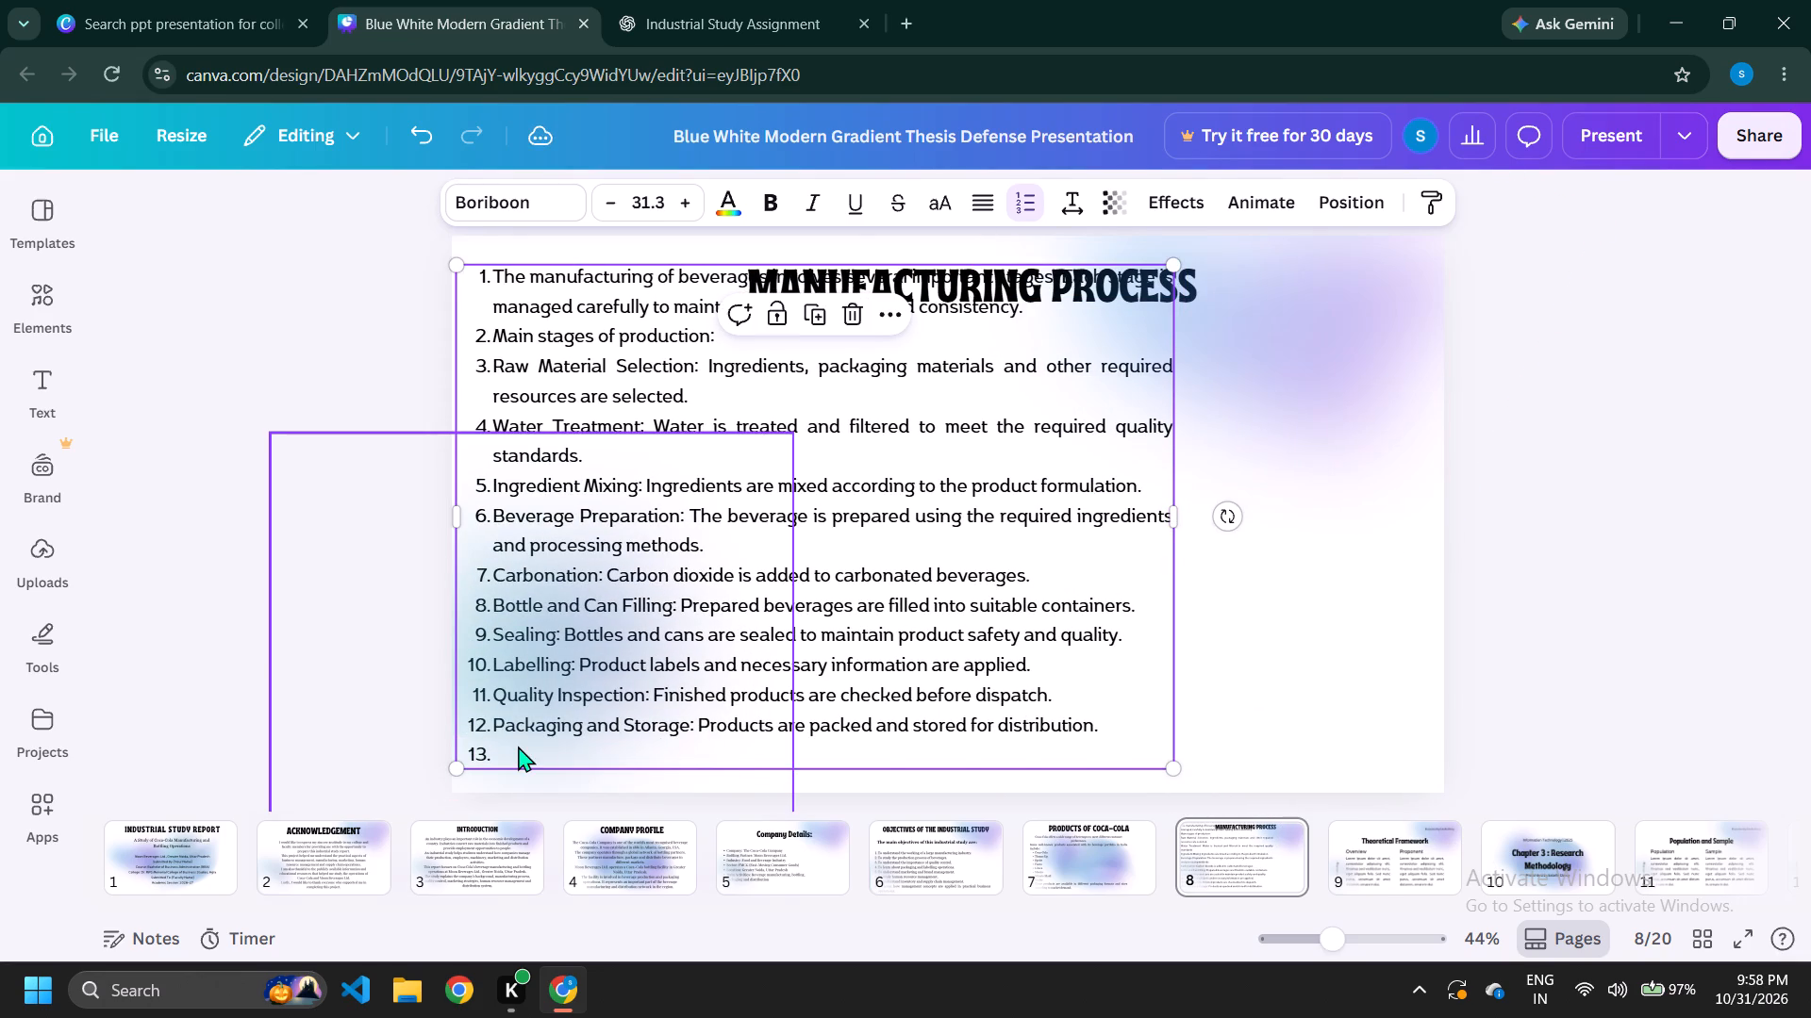
Move the blue gradient in the slide's lower-left corner slightly down and to the right.
left_click(518, 746)
left_click(1646, 556)
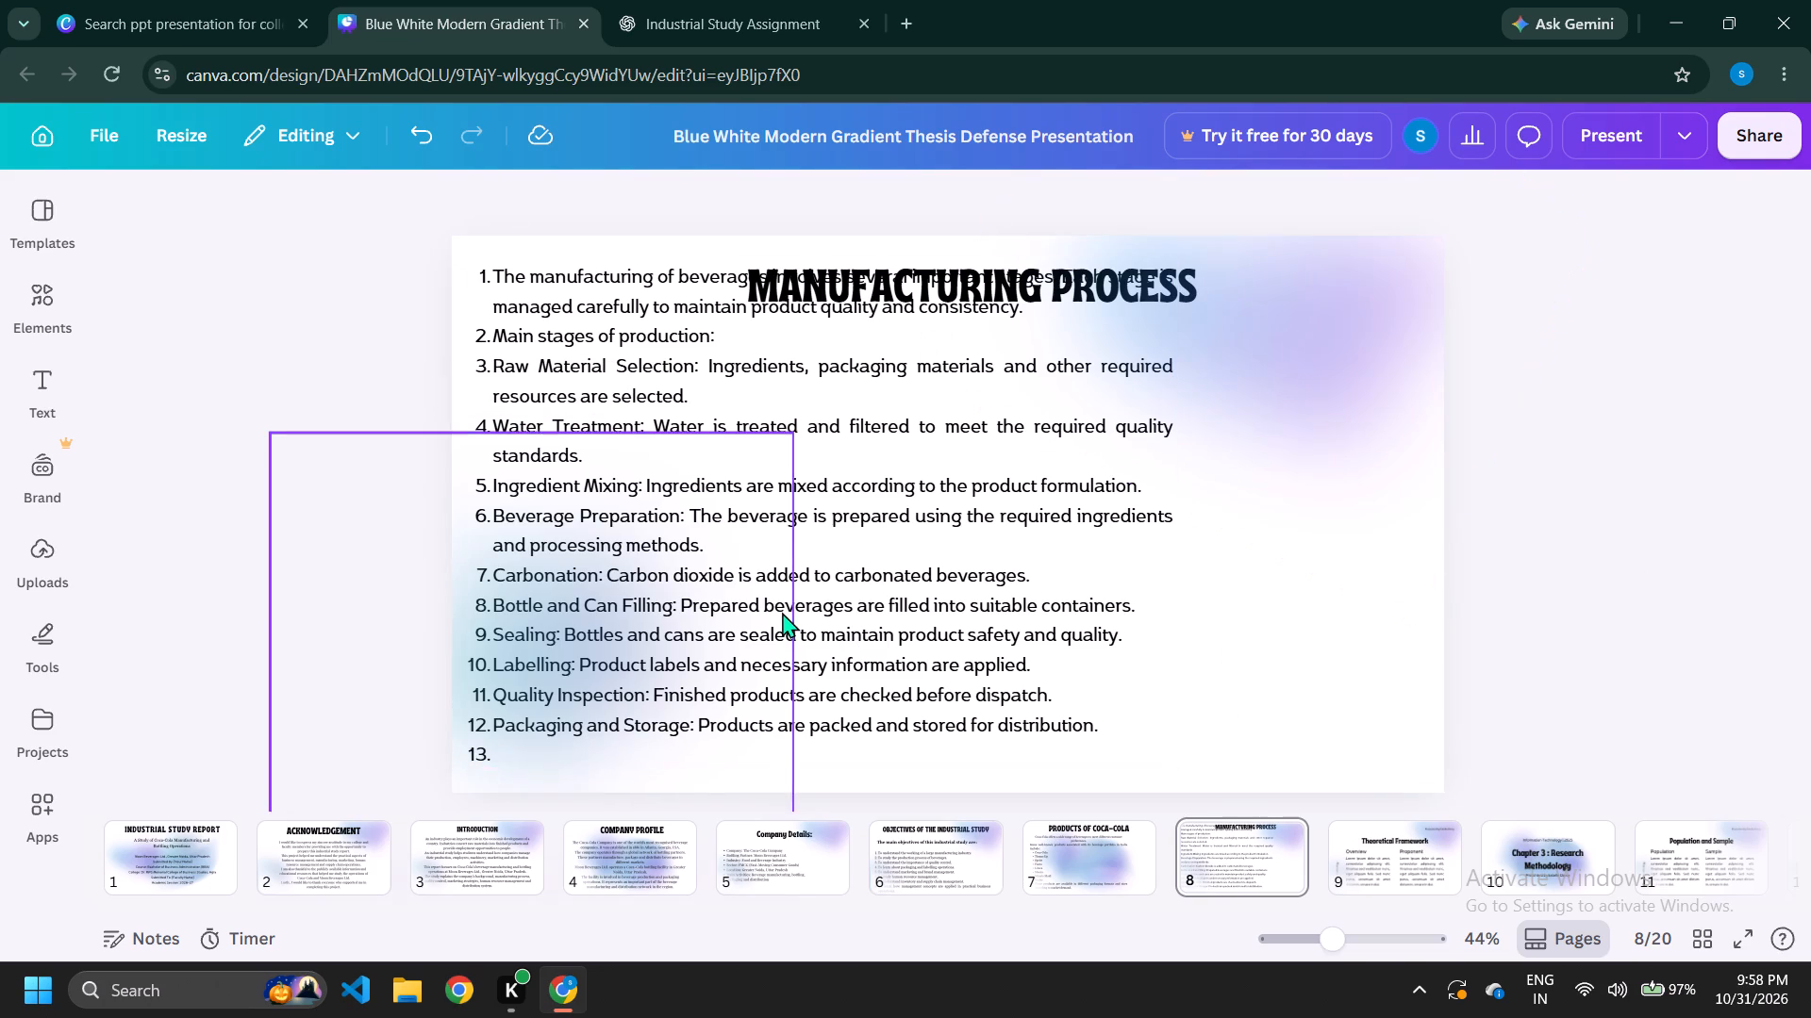
left_click_drag(782, 612, 838, 662)
Move the manufacturing process list directly below the title and widen its box almost to the slide's right edge.
left_click(1034, 517)
left_click_drag(1027, 517, 1088, 569)
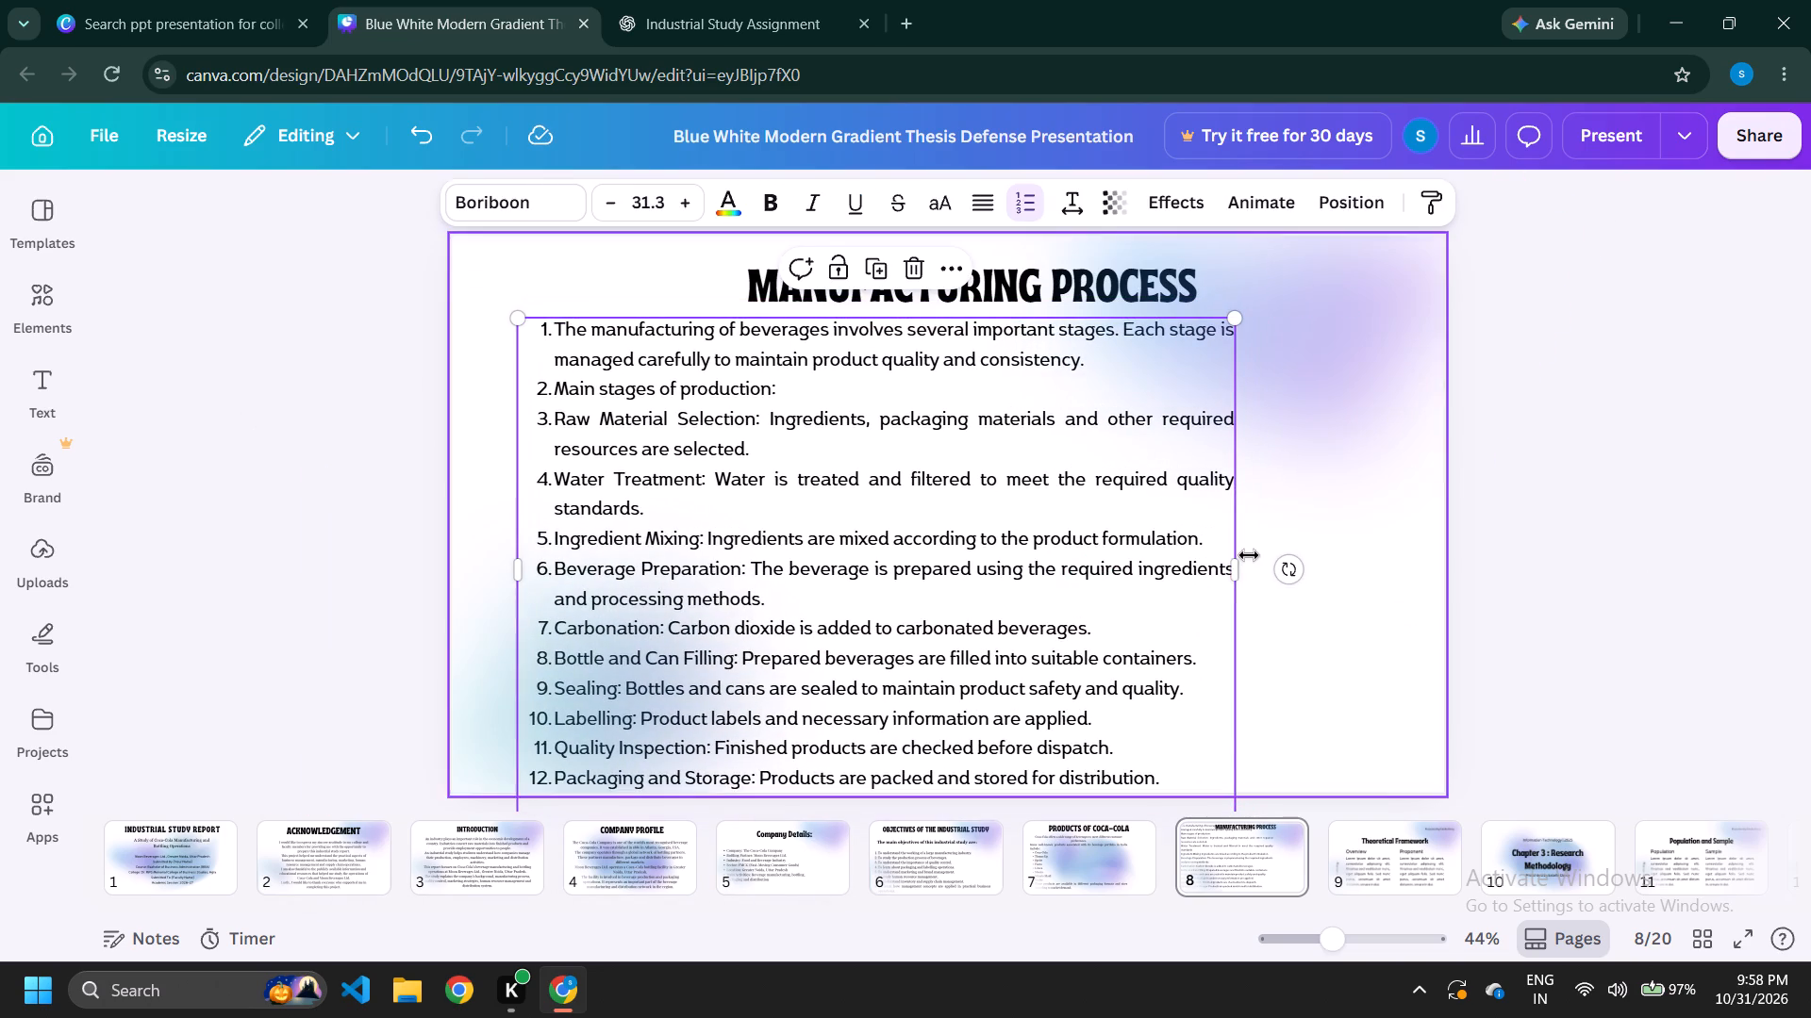
left_click(1234, 570)
left_click_drag(1241, 578, 1328, 569)
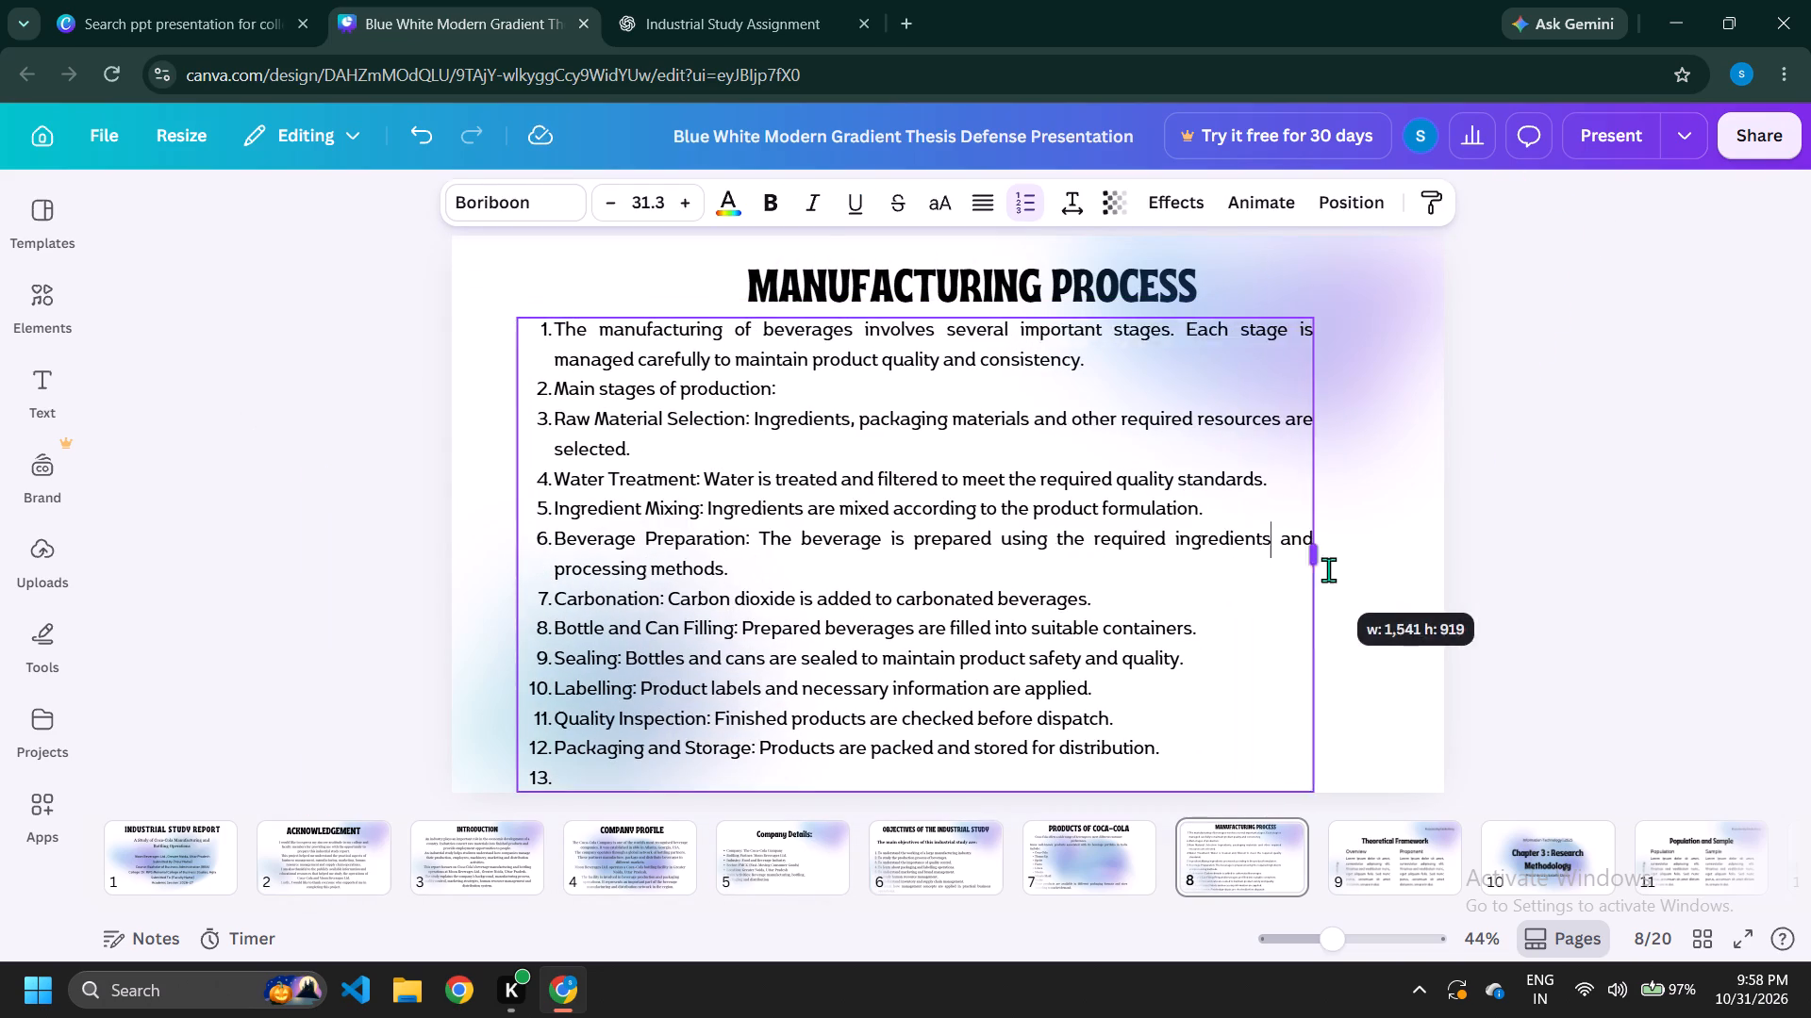
left_click_drag(1328, 569, 1404, 583)
Set the font of the entire manufacturing process list on slide 8 to Georgia Pro.
left_click(548, 208)
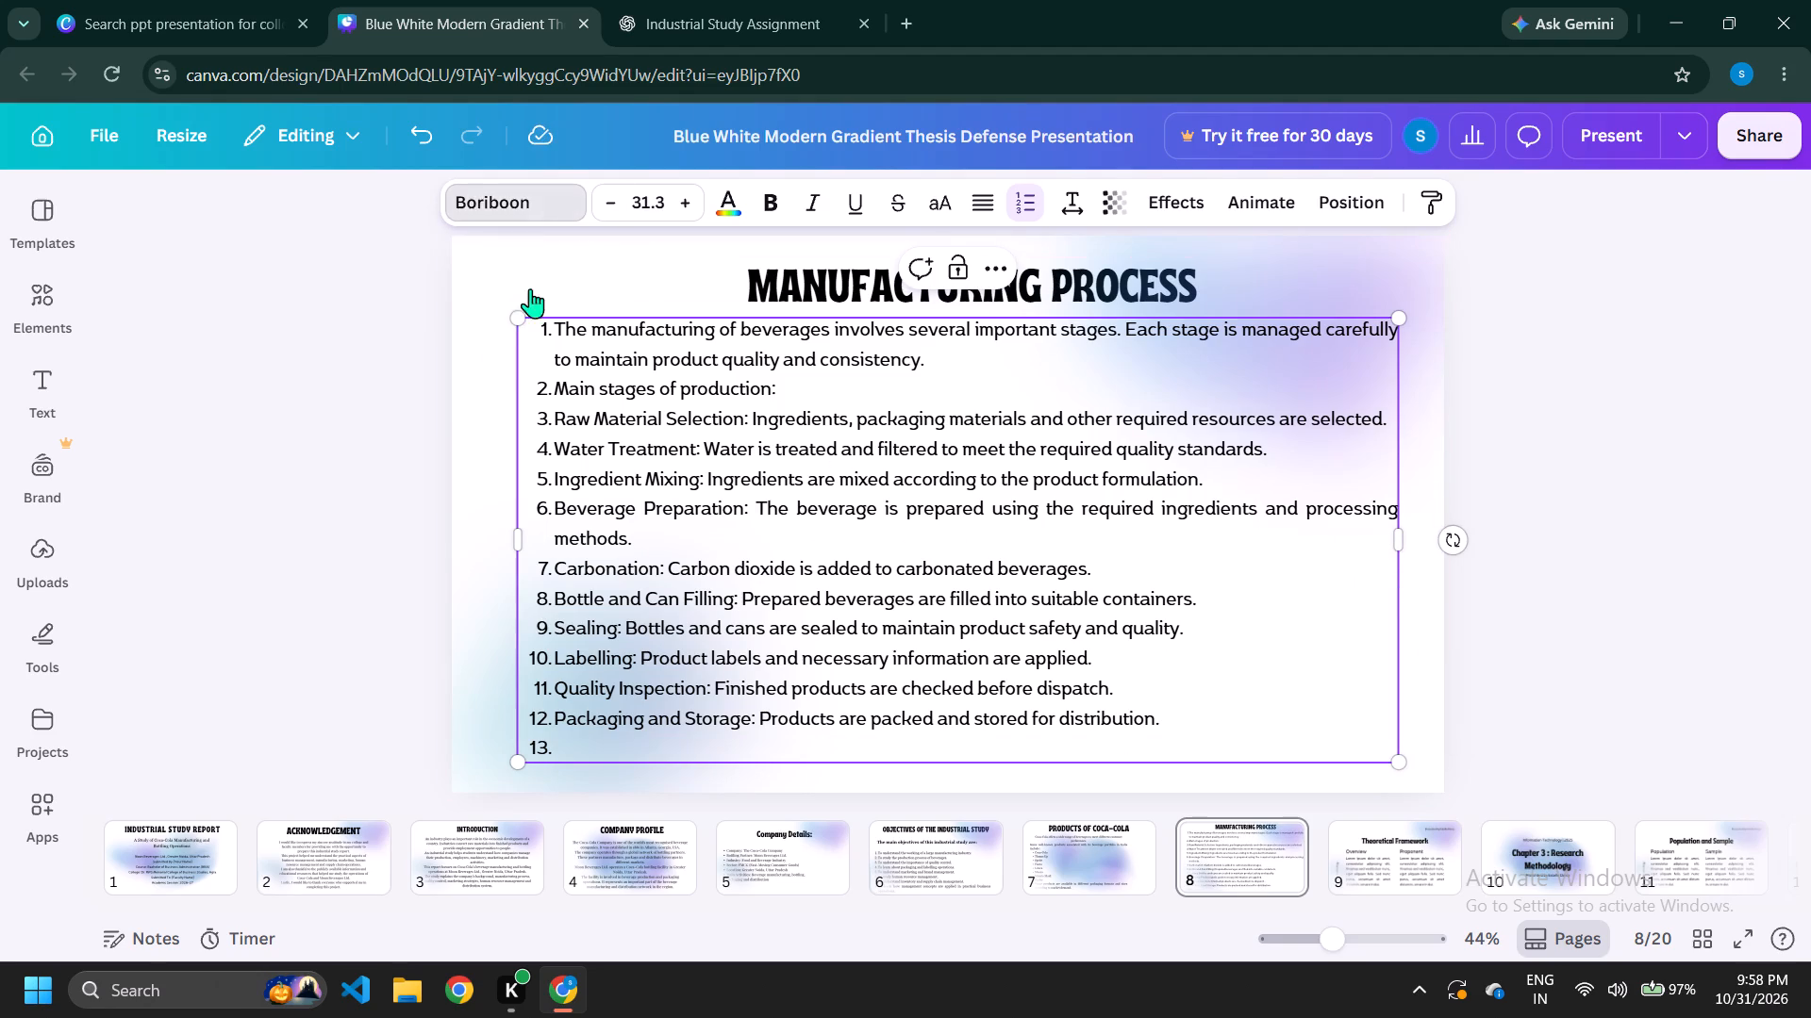
left_click(238, 591)
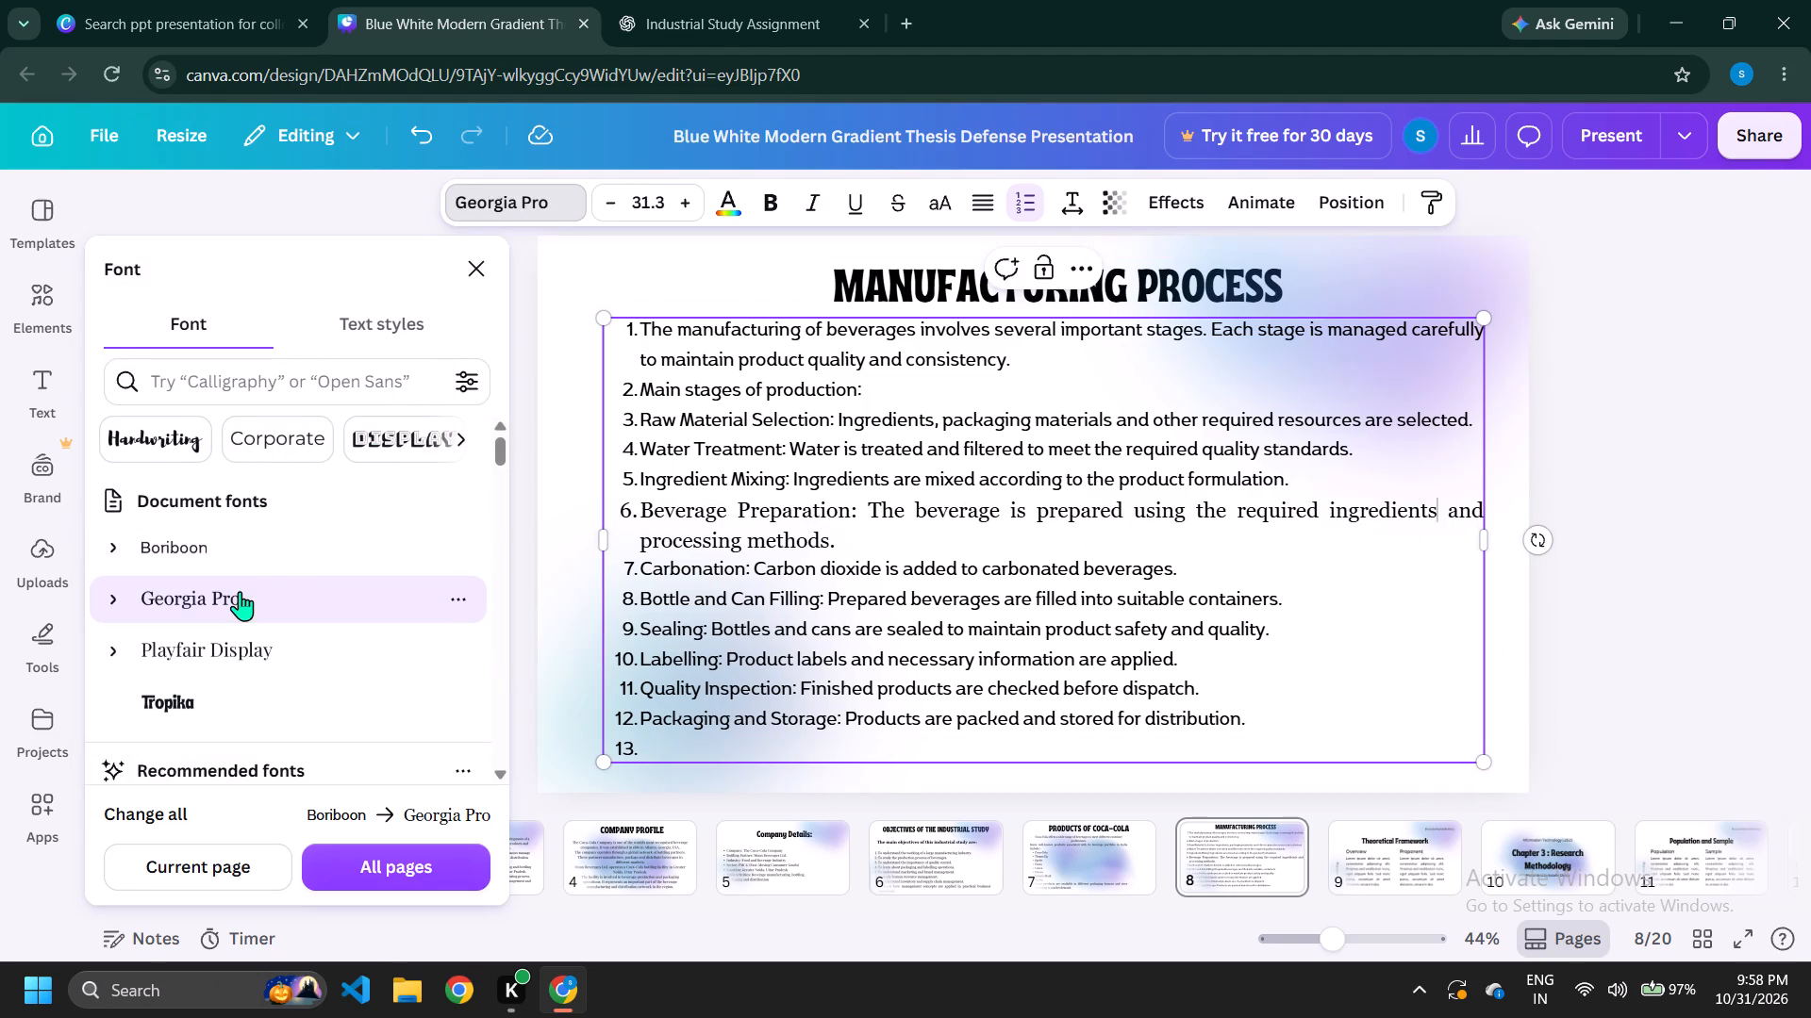
left_click(804, 522)
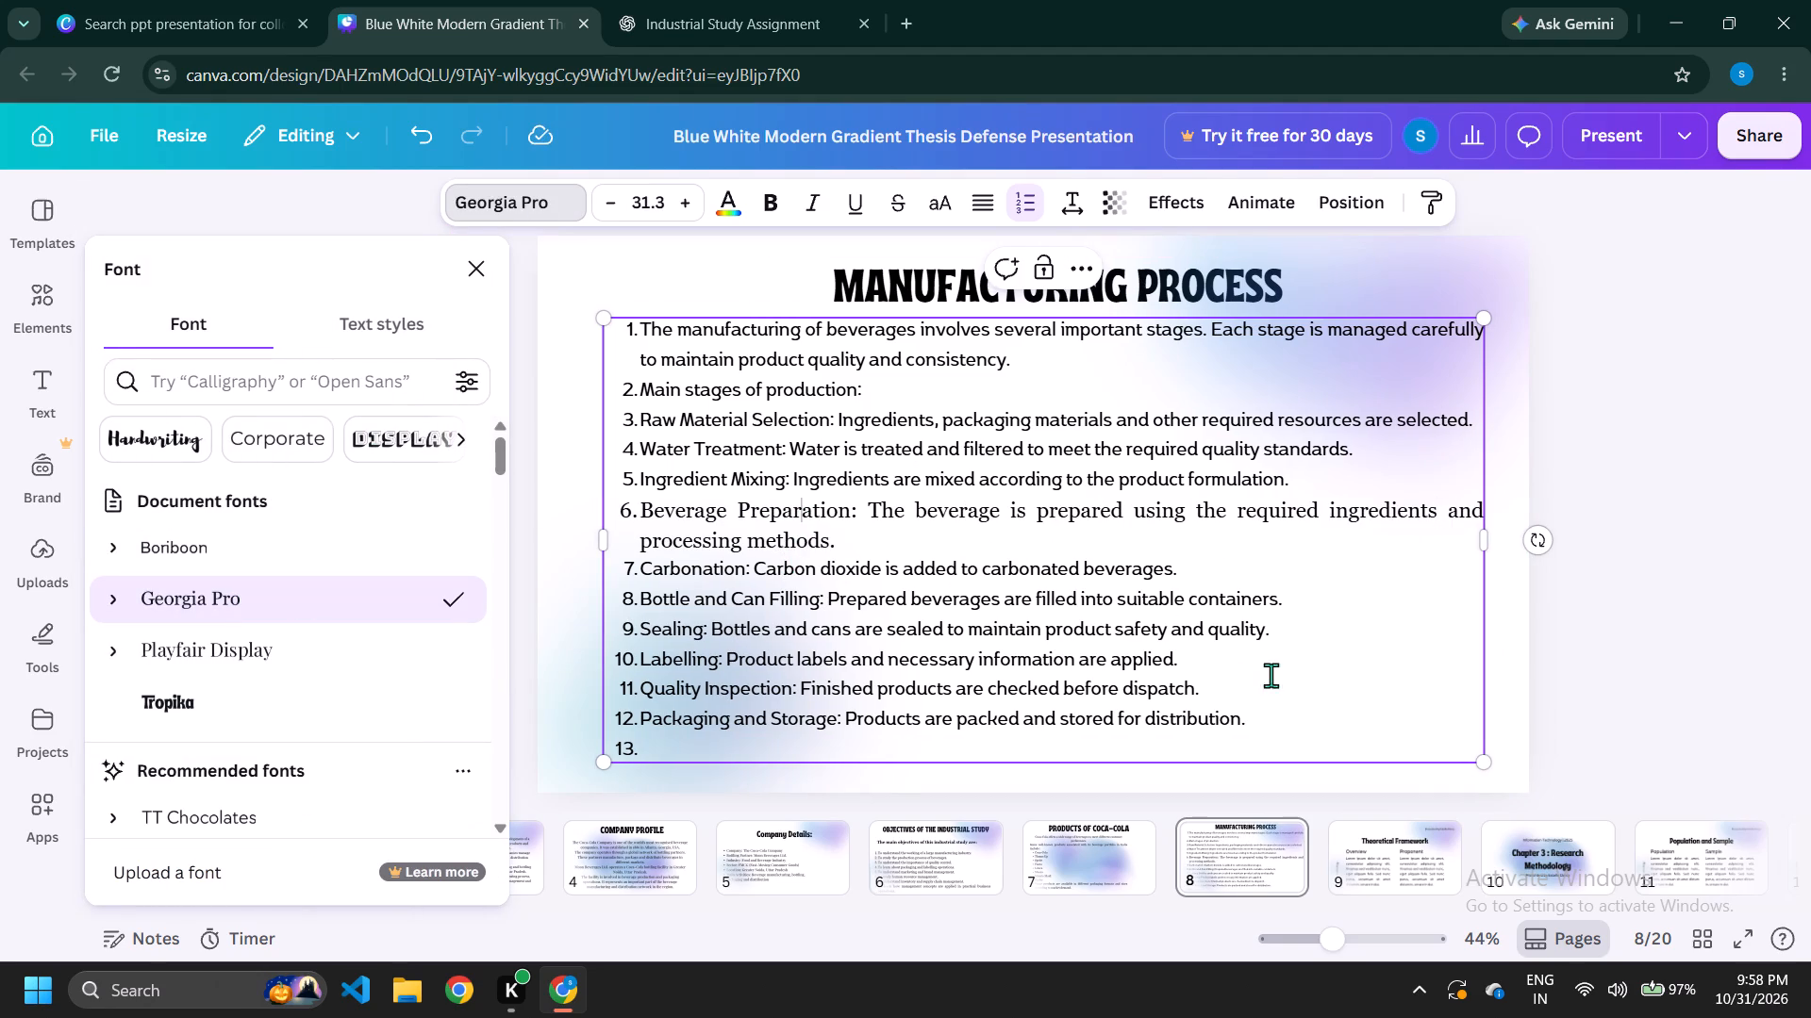
left_click_drag(1263, 723, 641, 285)
left_click_drag(640, 285, 622, 300)
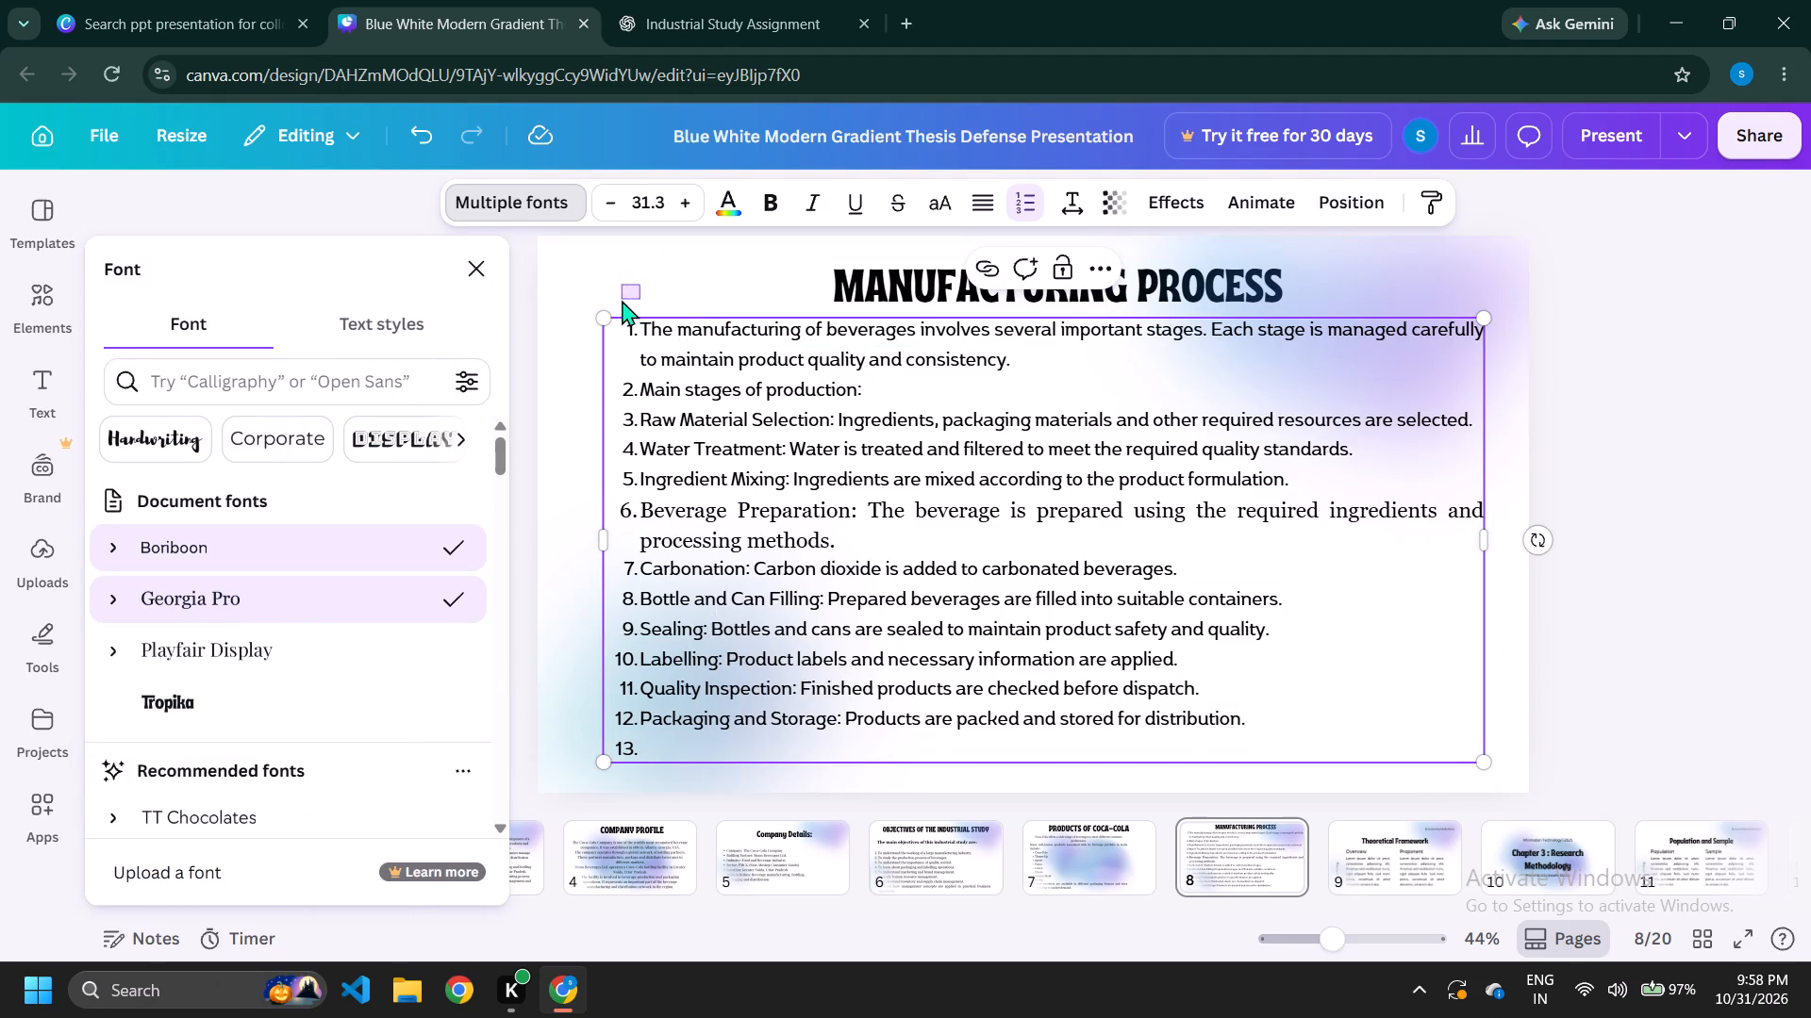
left_click_drag(622, 300, 622, 301)
left_click(691, 441)
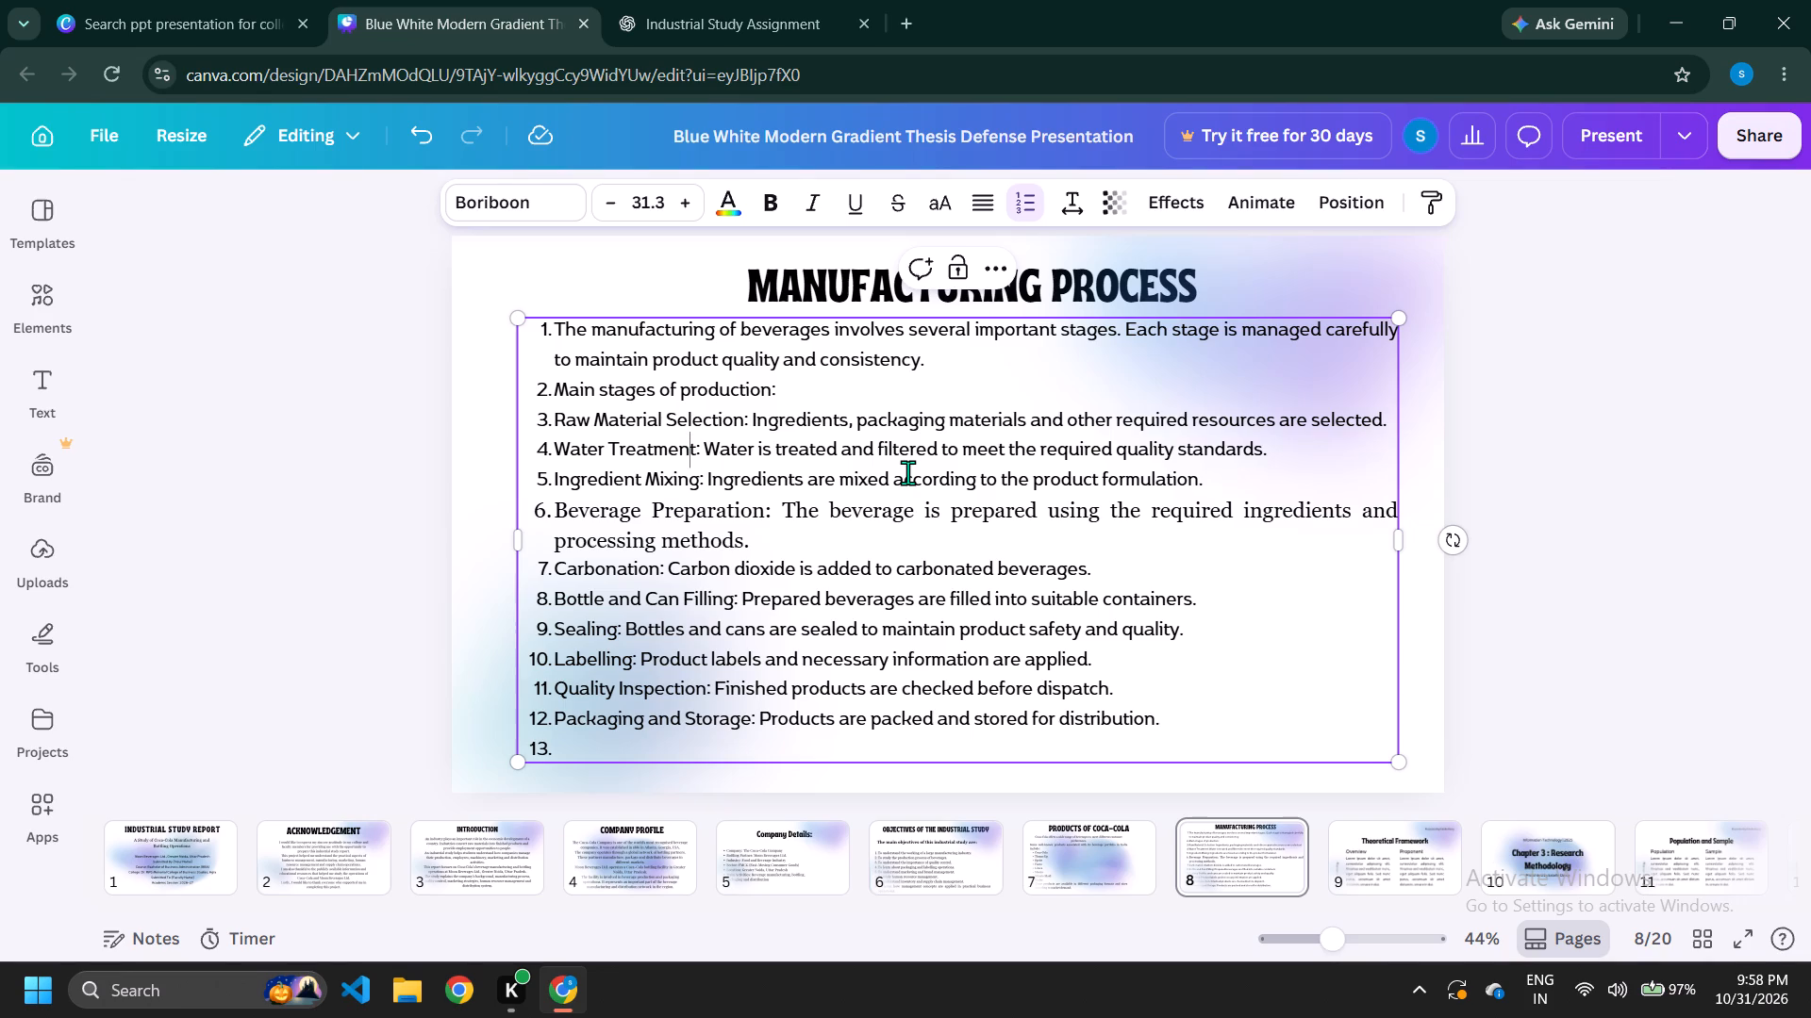
key("ctrl+a")
left_click(539, 199)
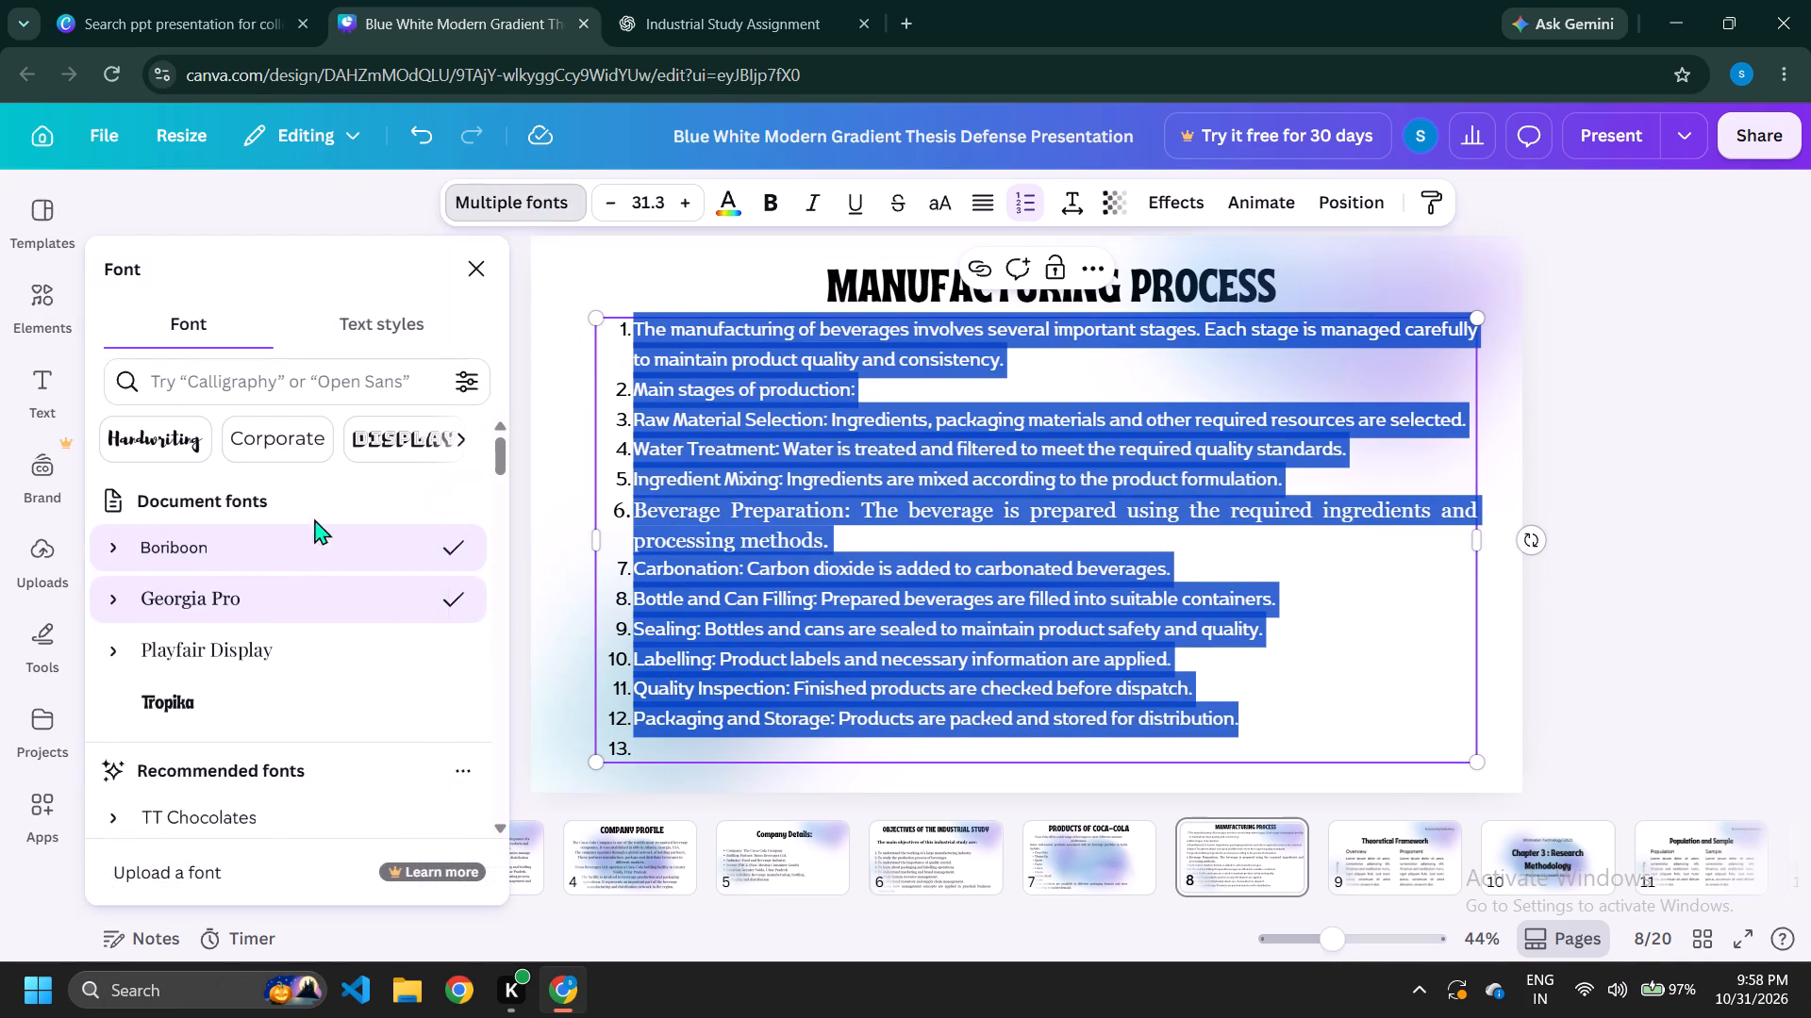
left_click(290, 559)
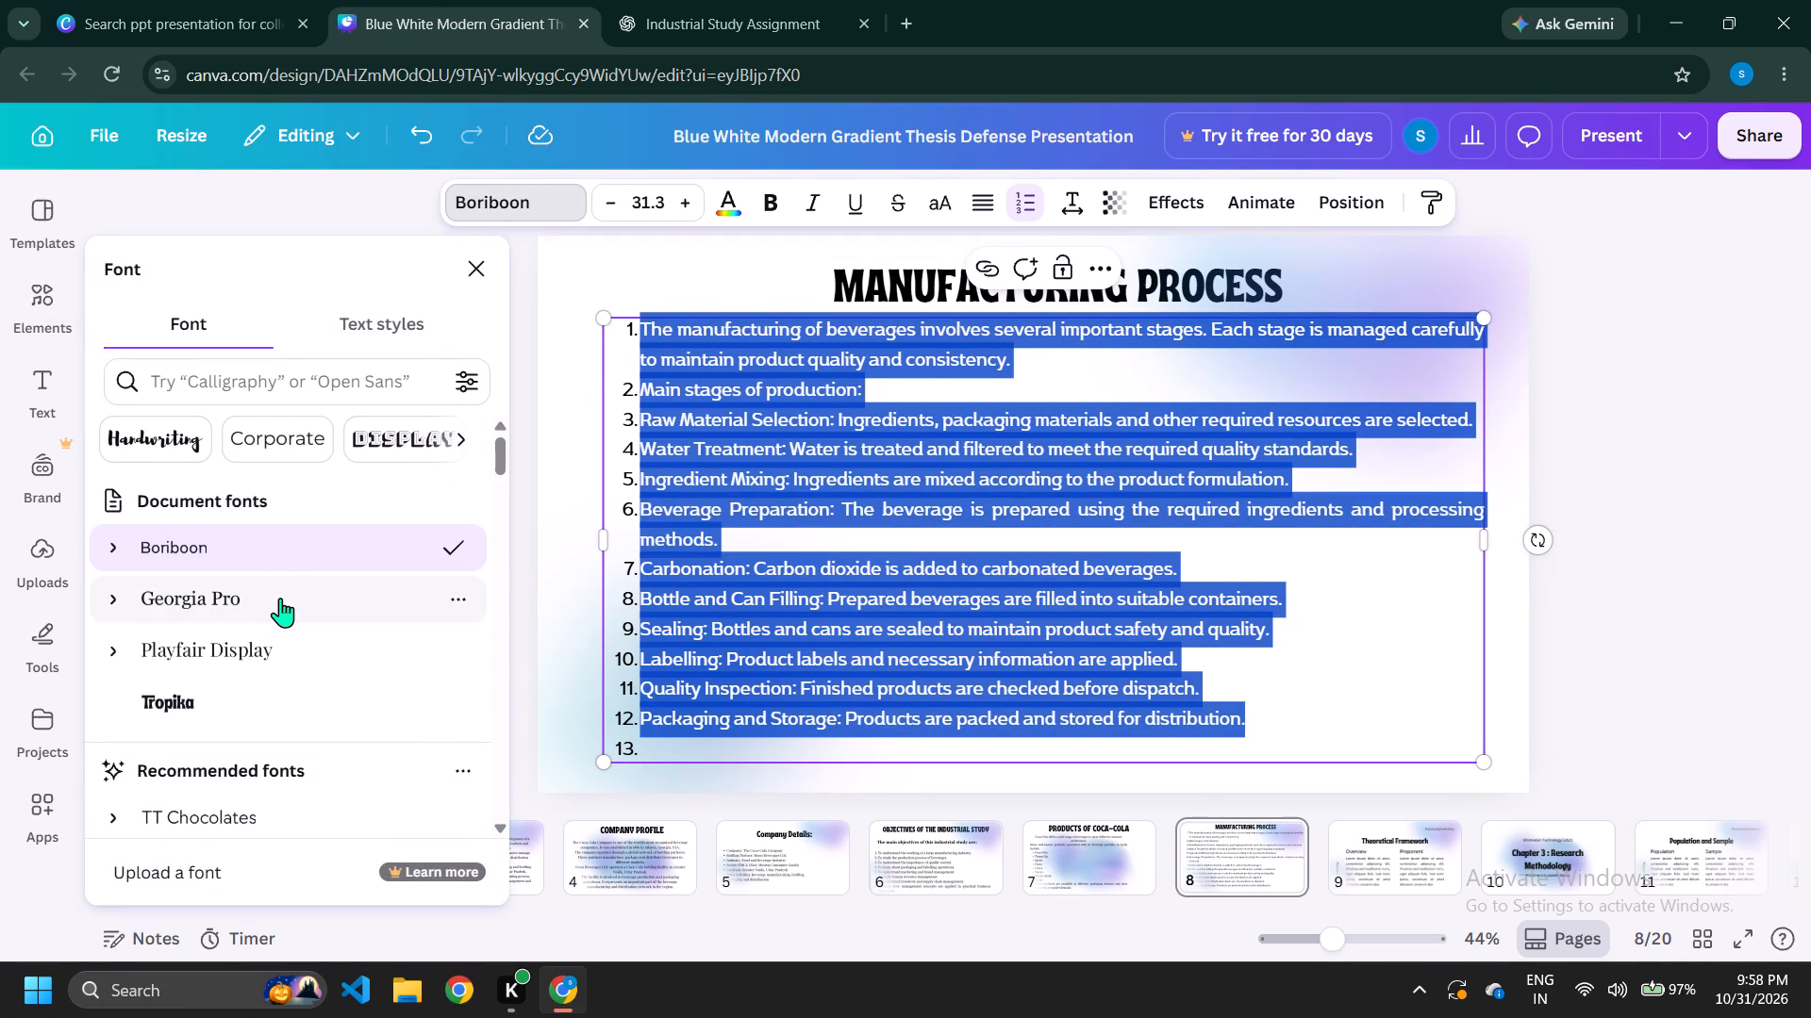
left_click(280, 598)
left_click(1652, 409)
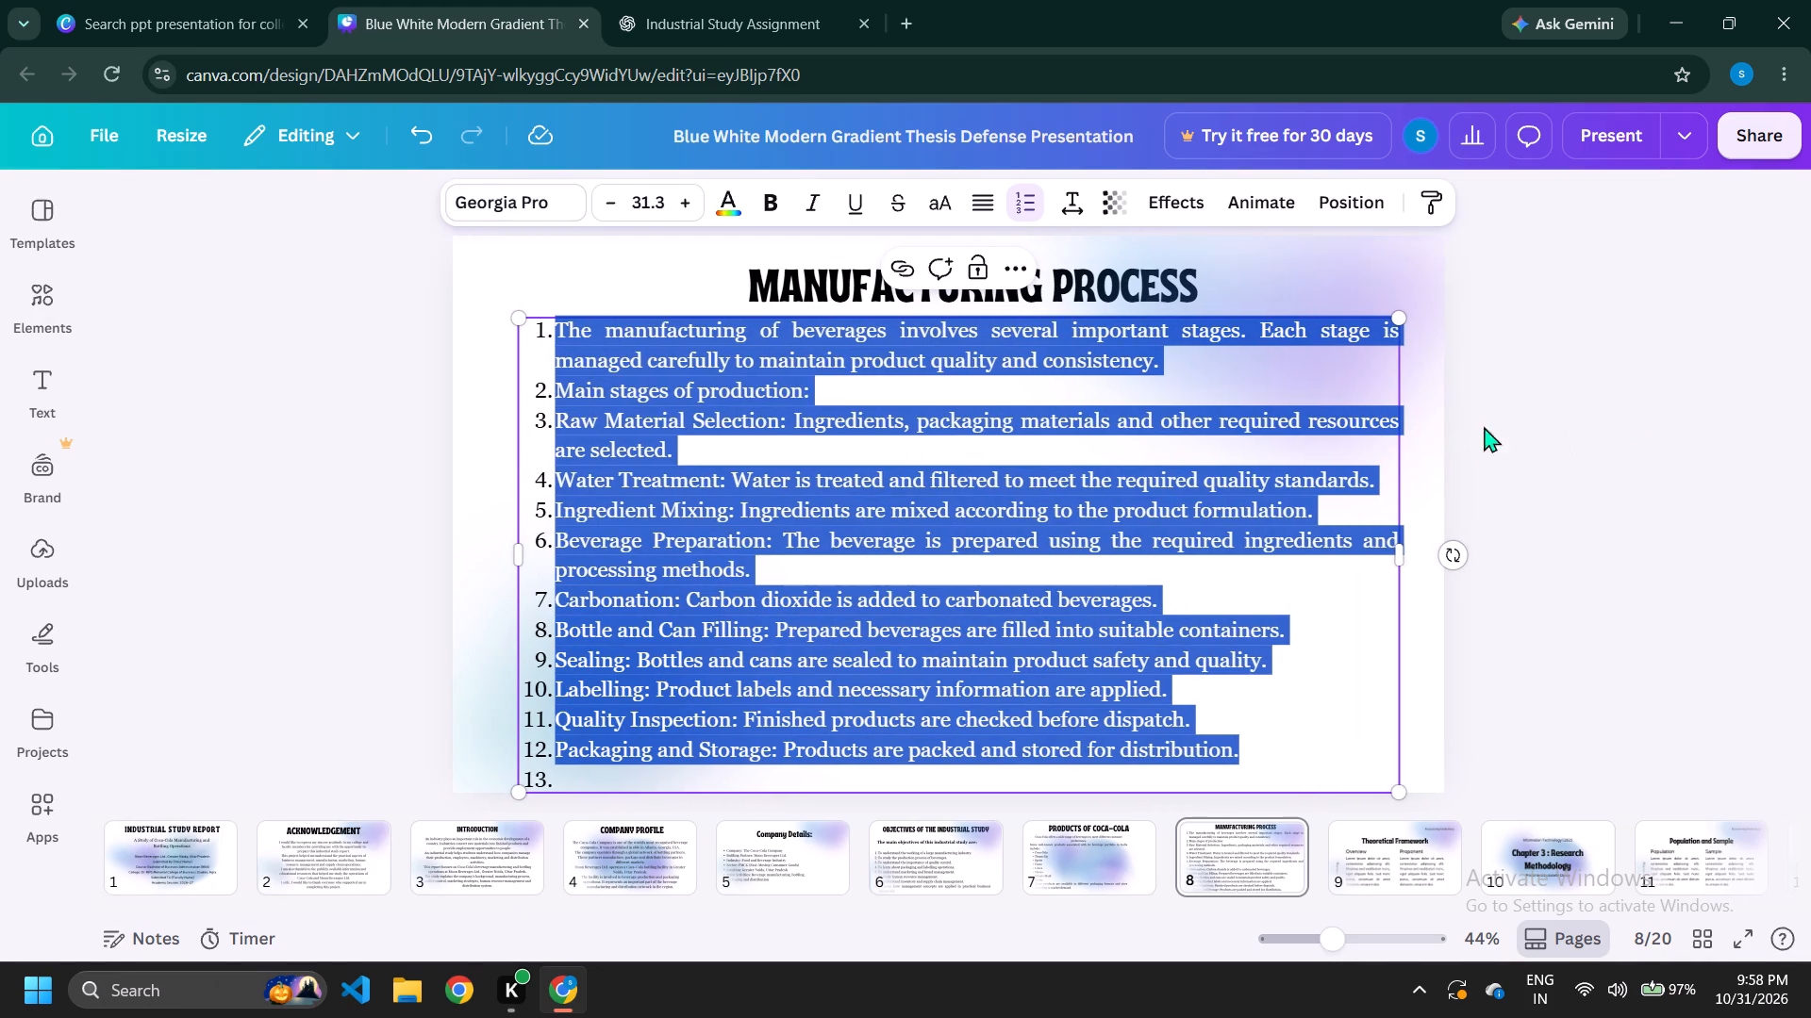
left_click(1608, 409)
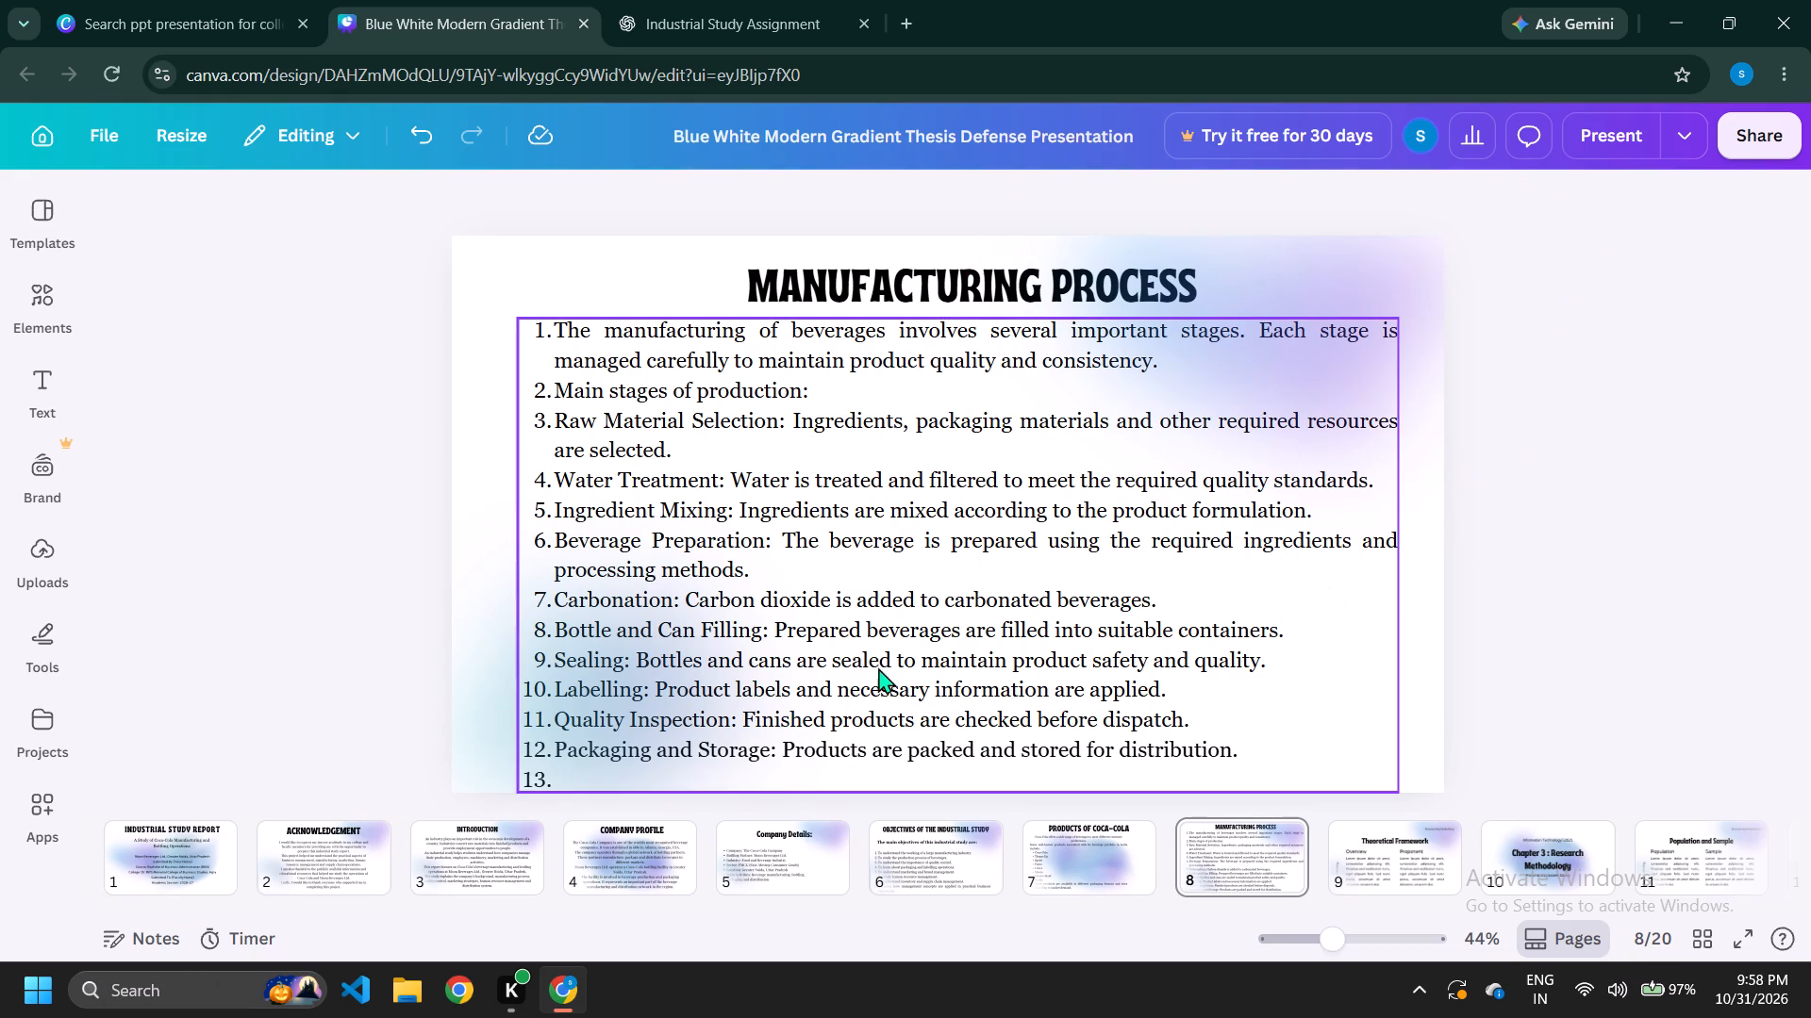
Remove the empty numbered item 13 from the end of the manufacturing process list.
left_click(626, 784)
left_click(1193, 678)
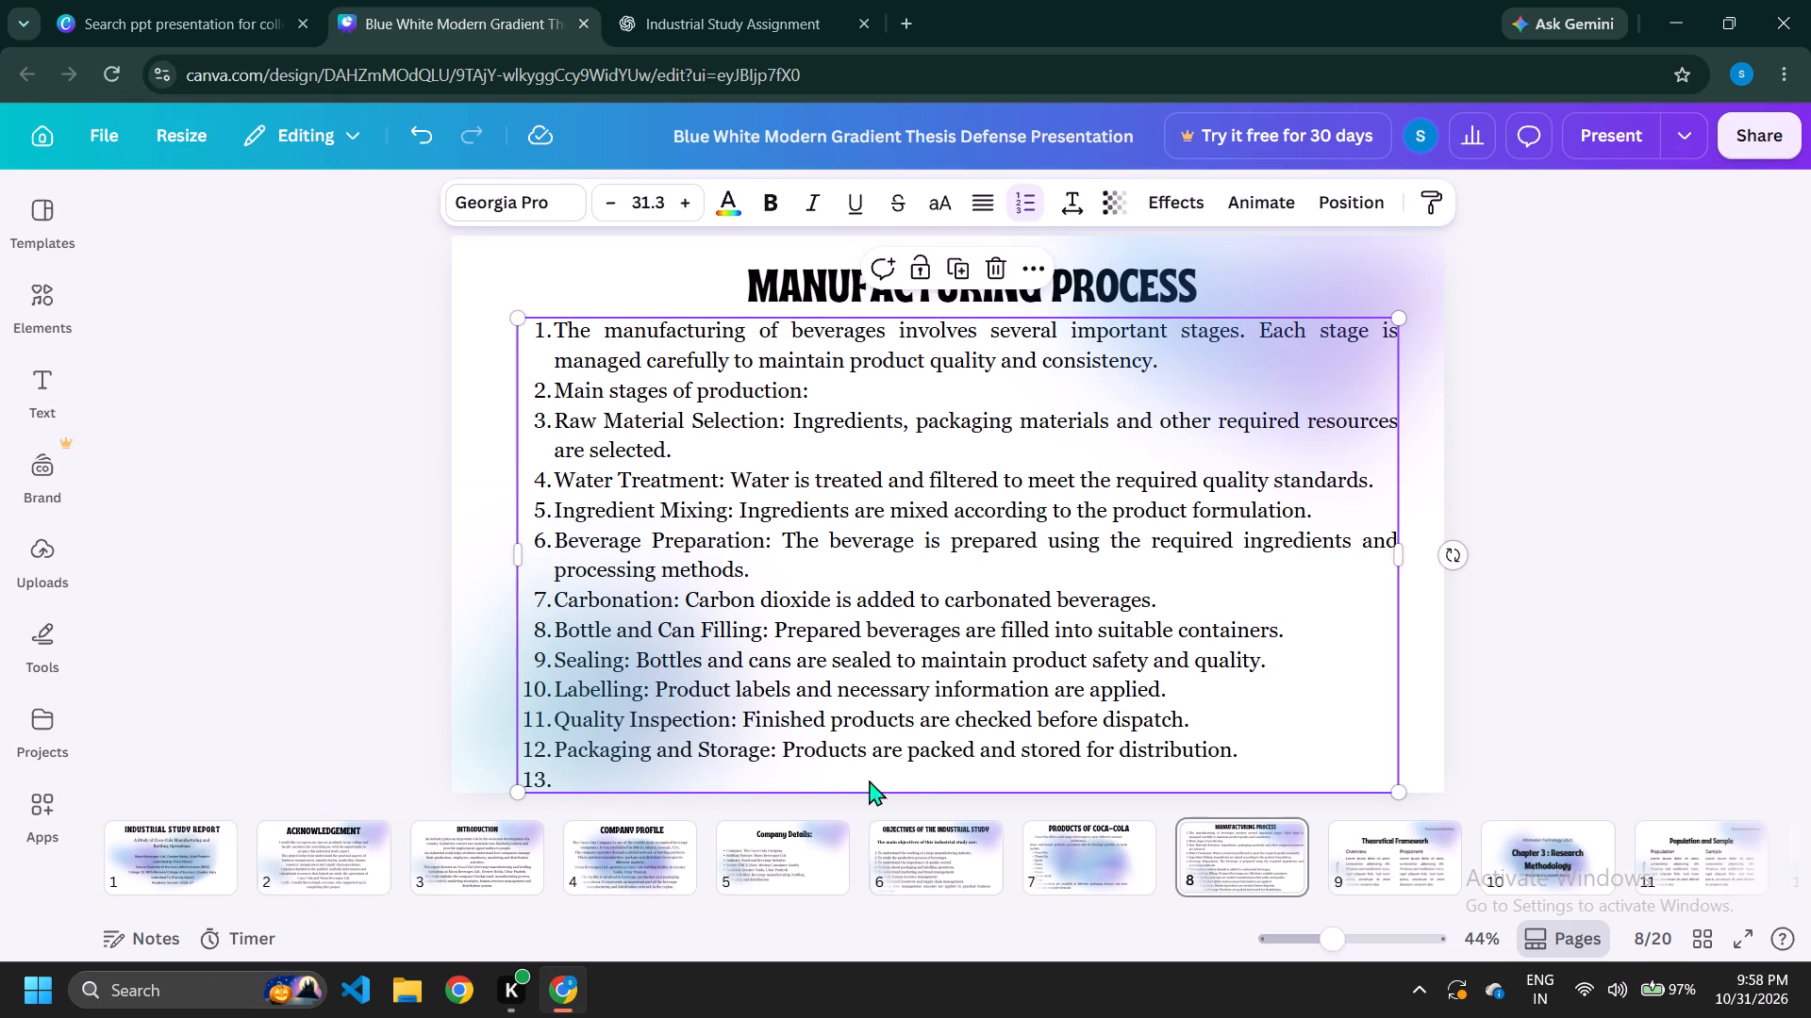
left_click(917, 784)
key("BackSpace")
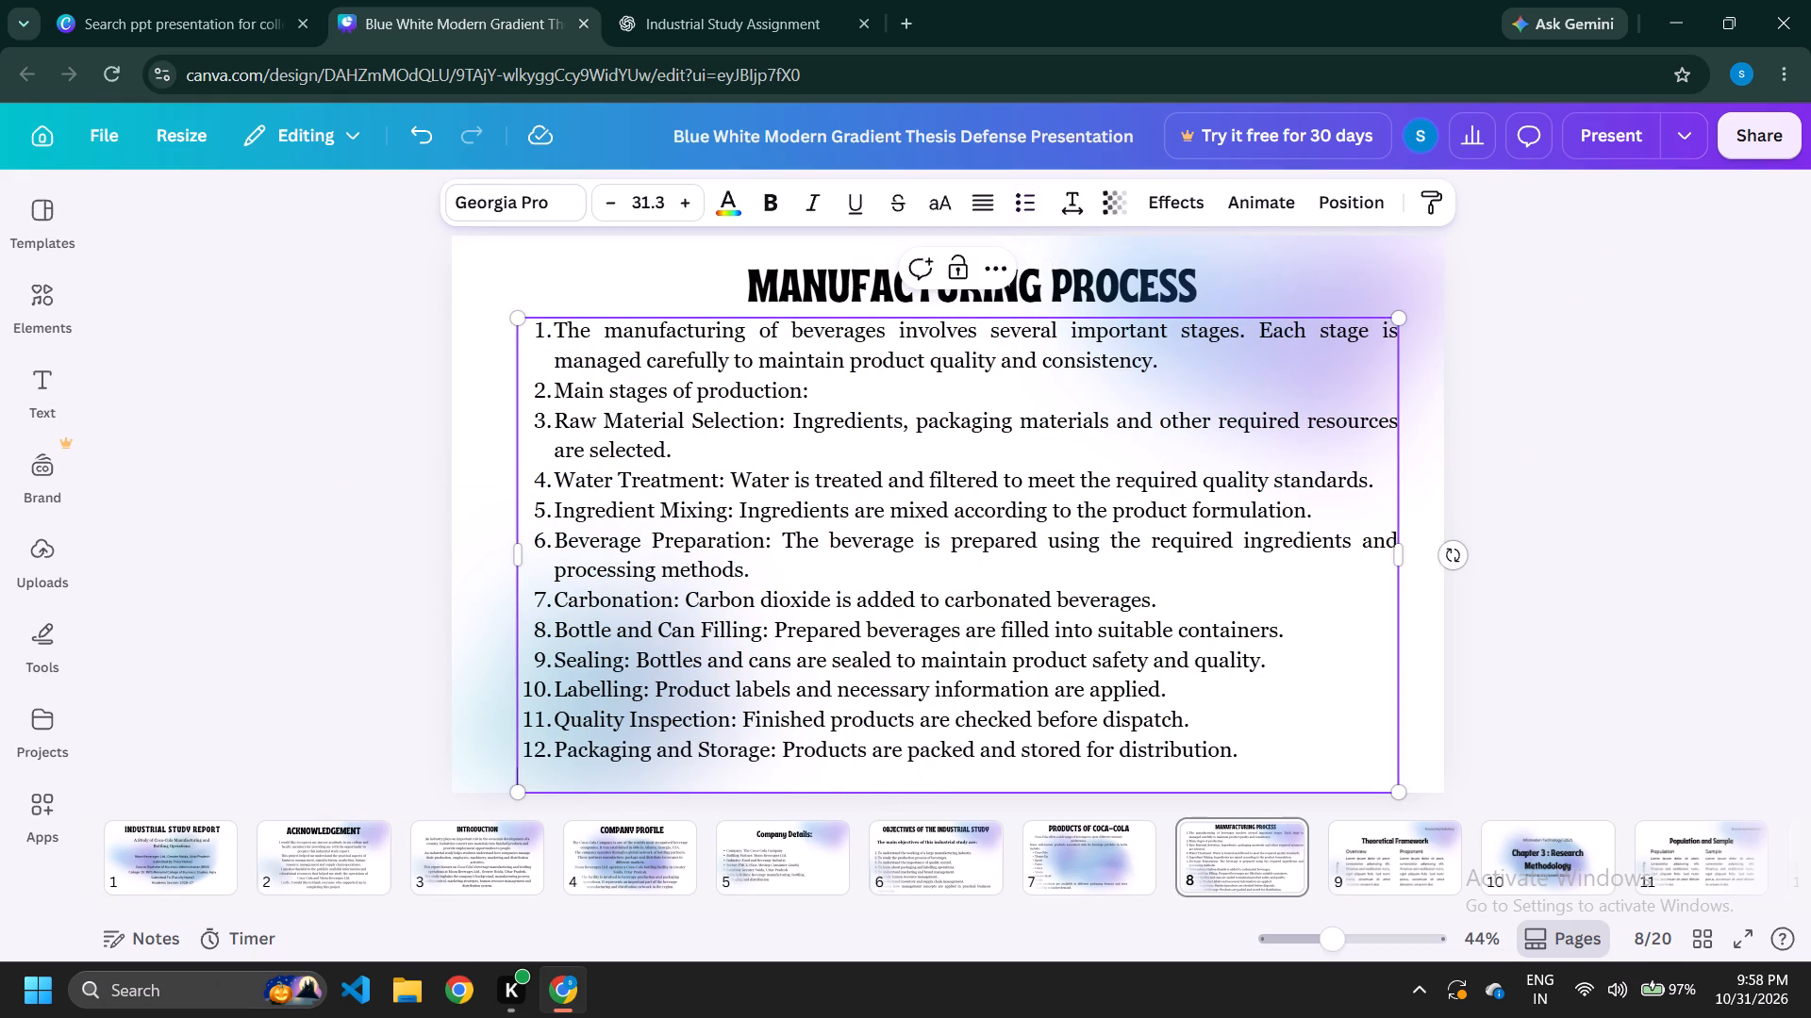
left_click(1565, 453)
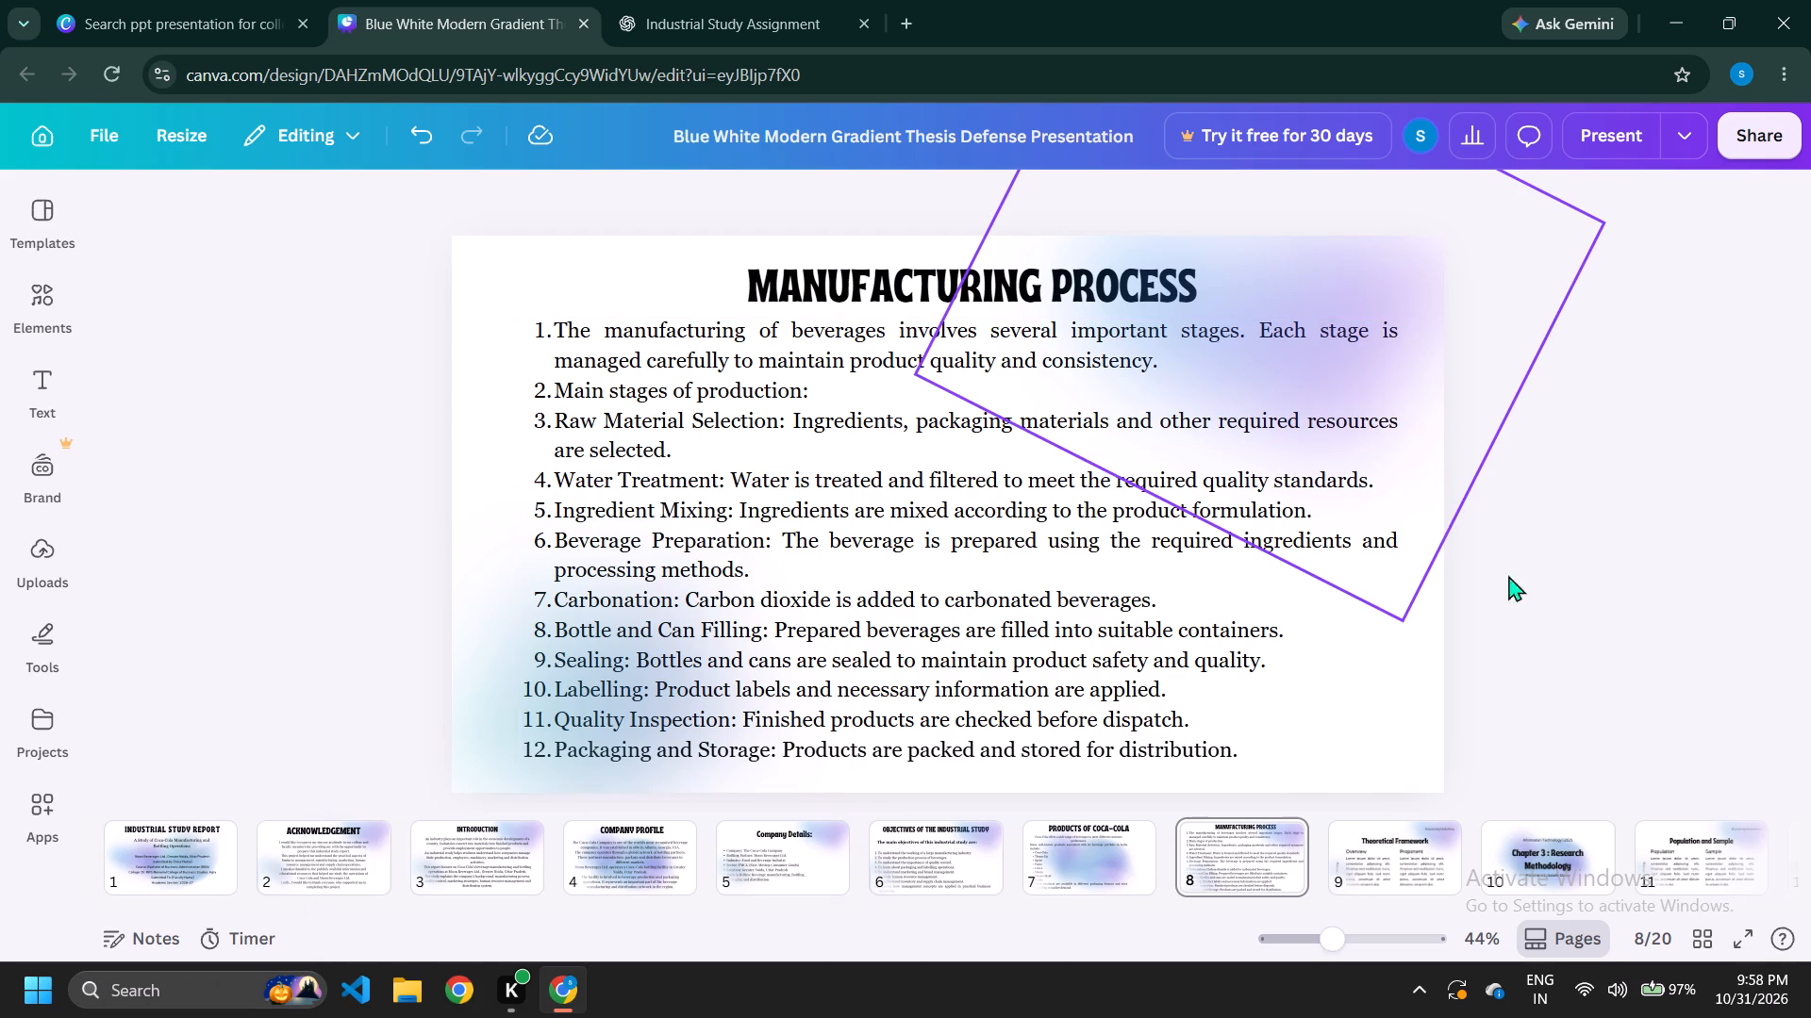
left_click(1105, 867)
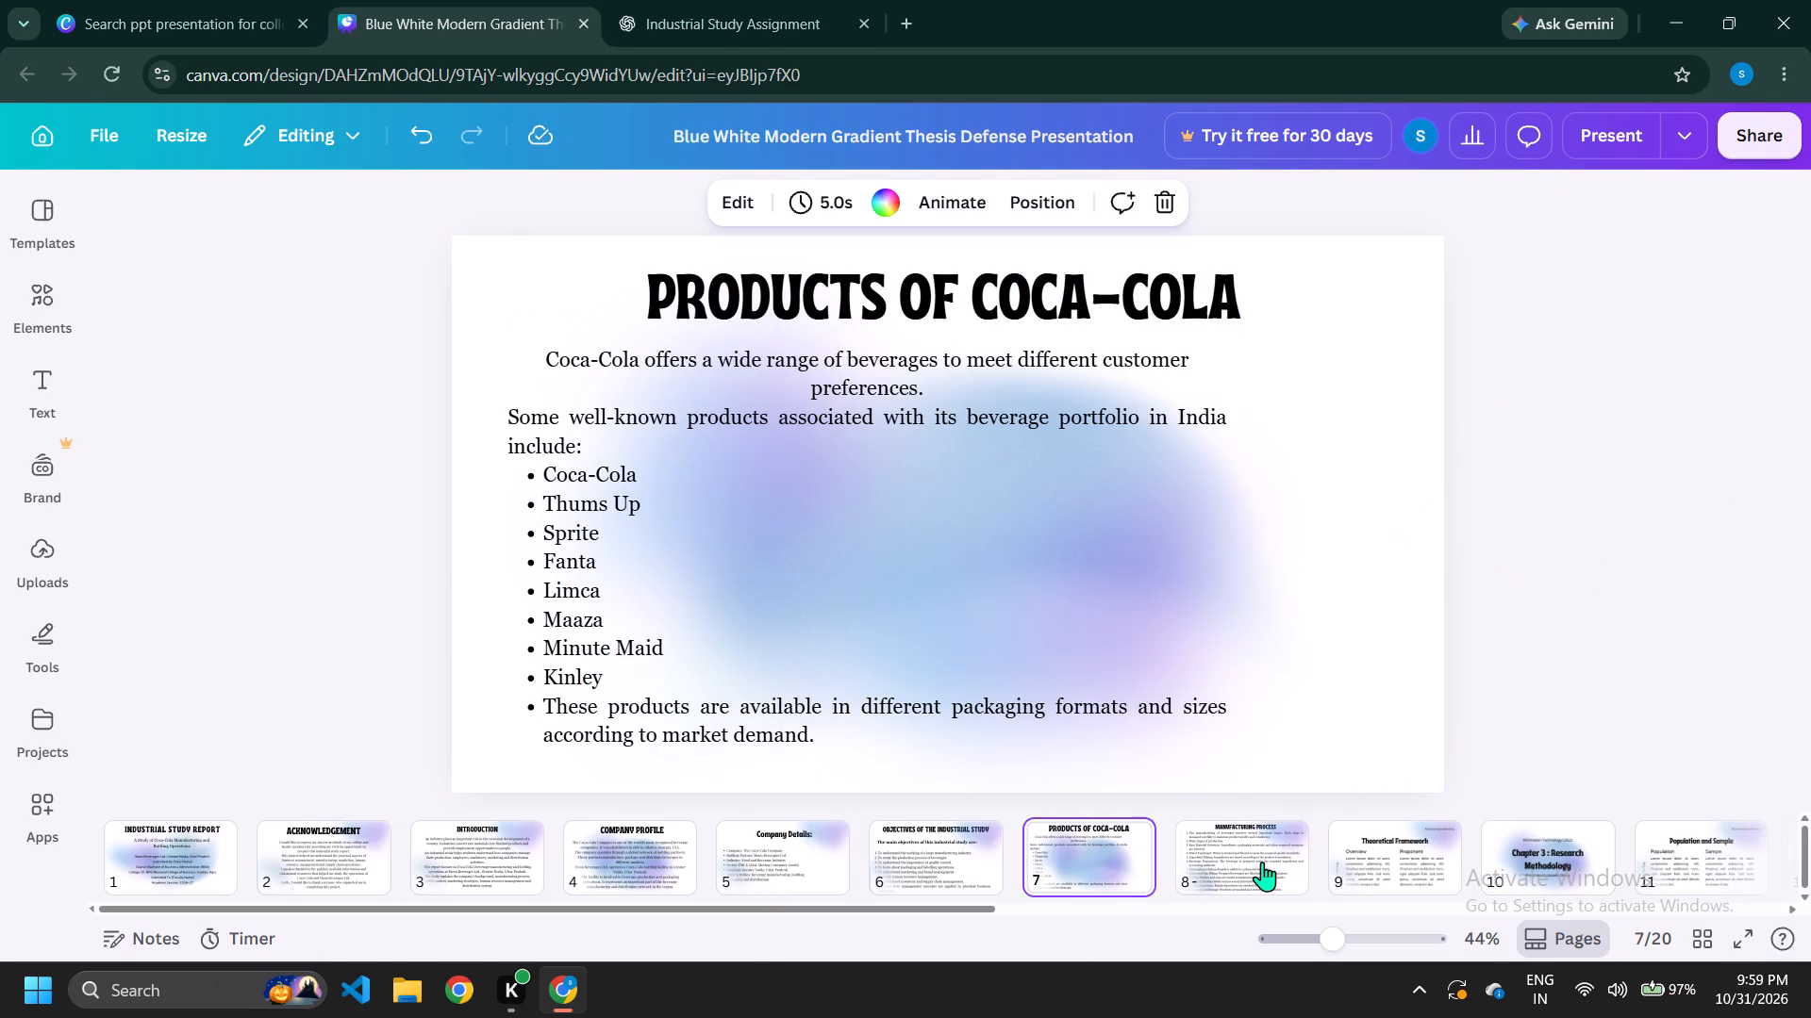
left_click(1262, 862)
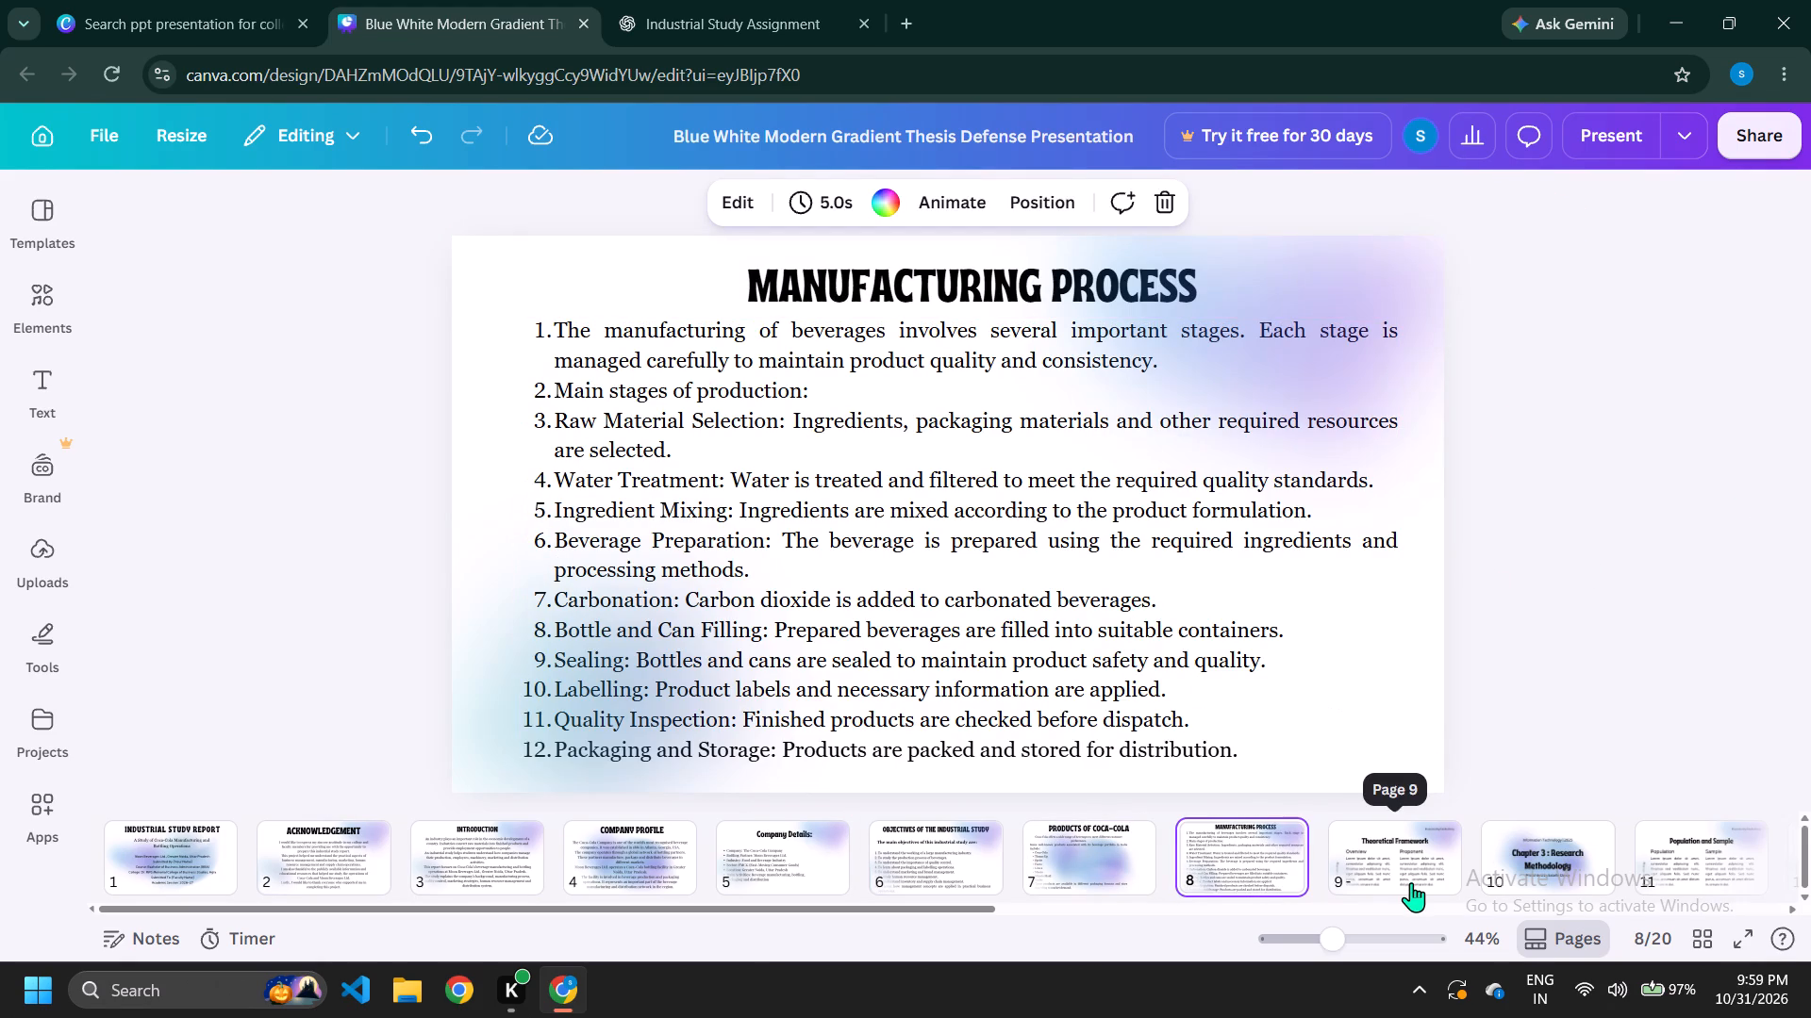
left_click(1022, 646)
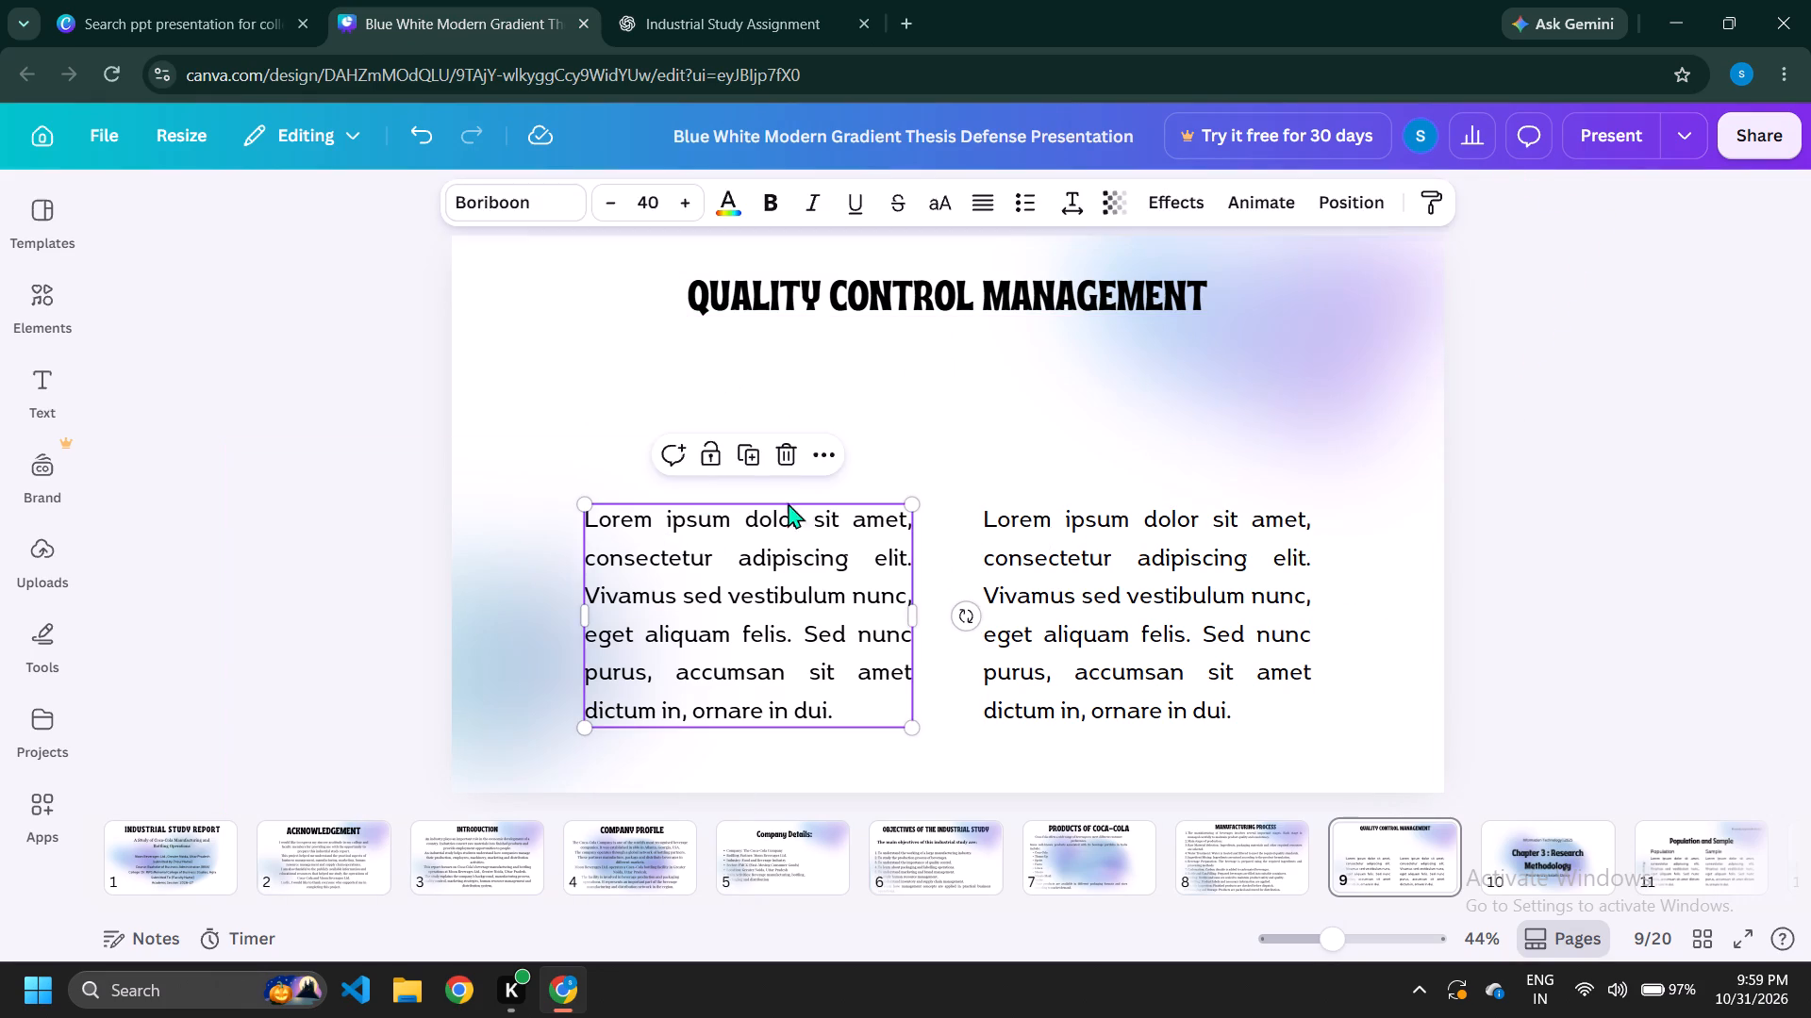
left_click(782, 442)
Replace slide 9's remaining lorem ipsum paragraph with the copied quality control text.
left_click(1028, 619)
left_click(1028, 619)
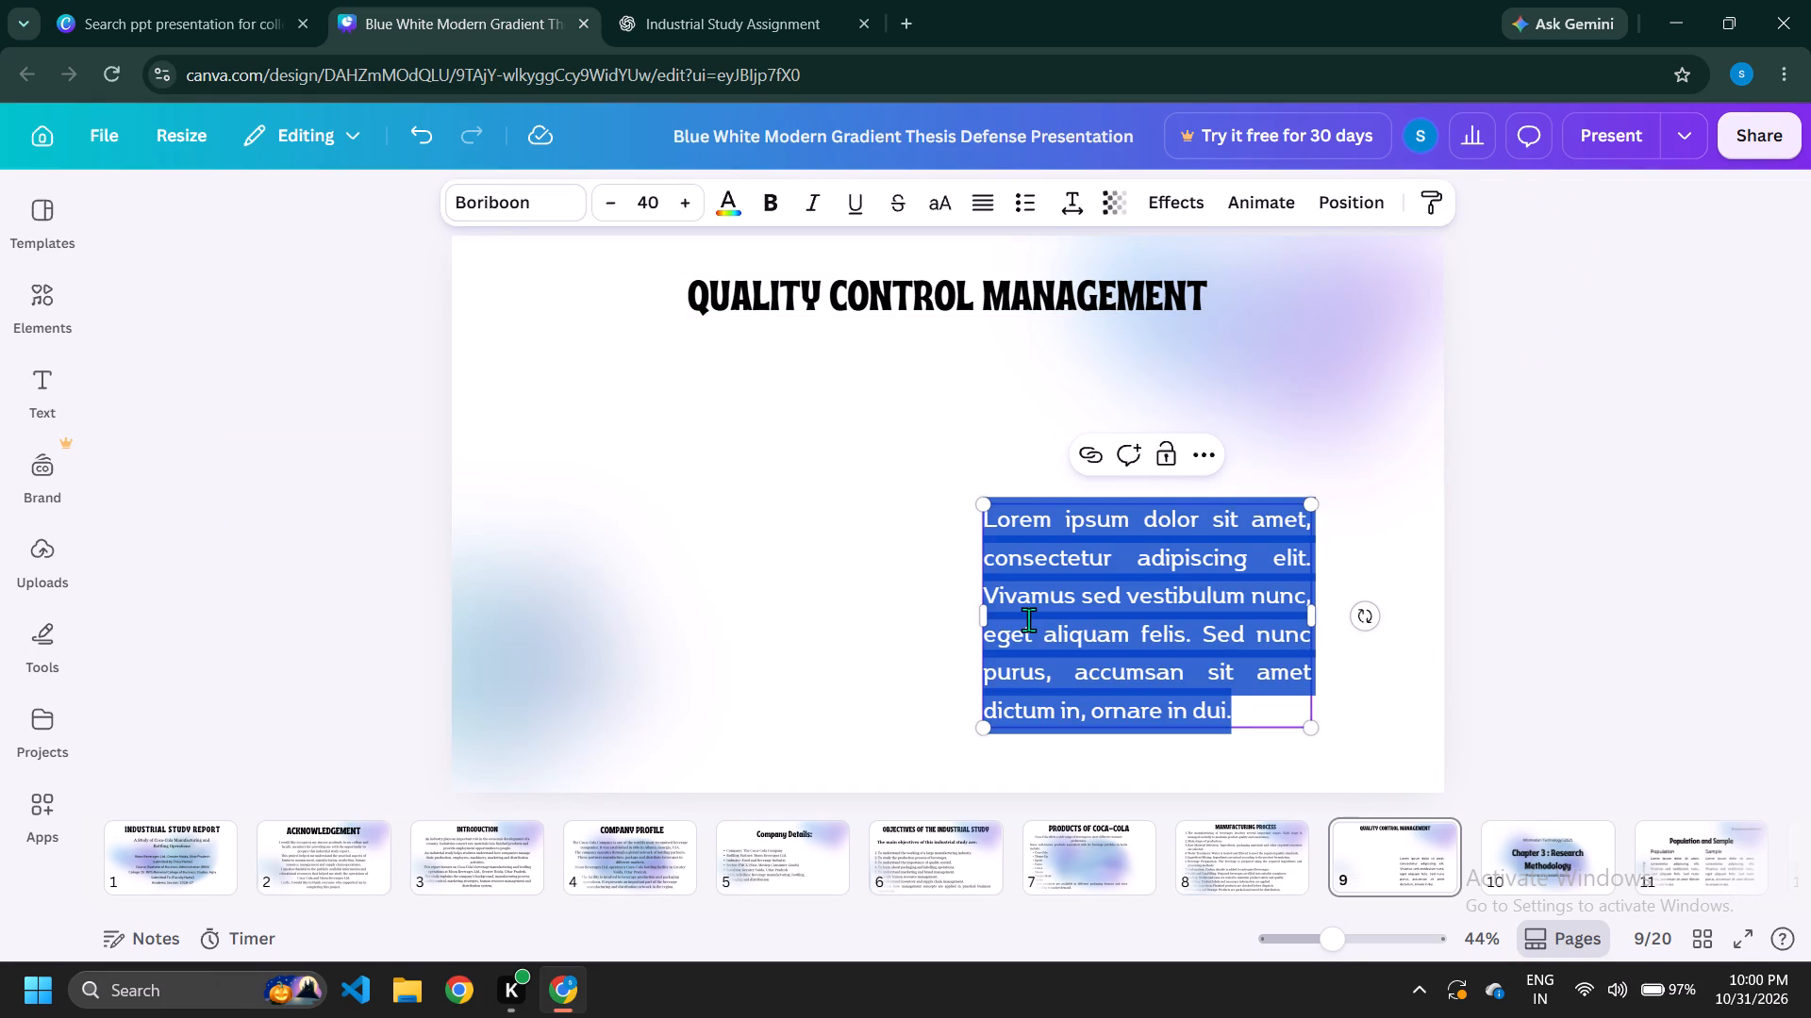
key("ctrl+v")
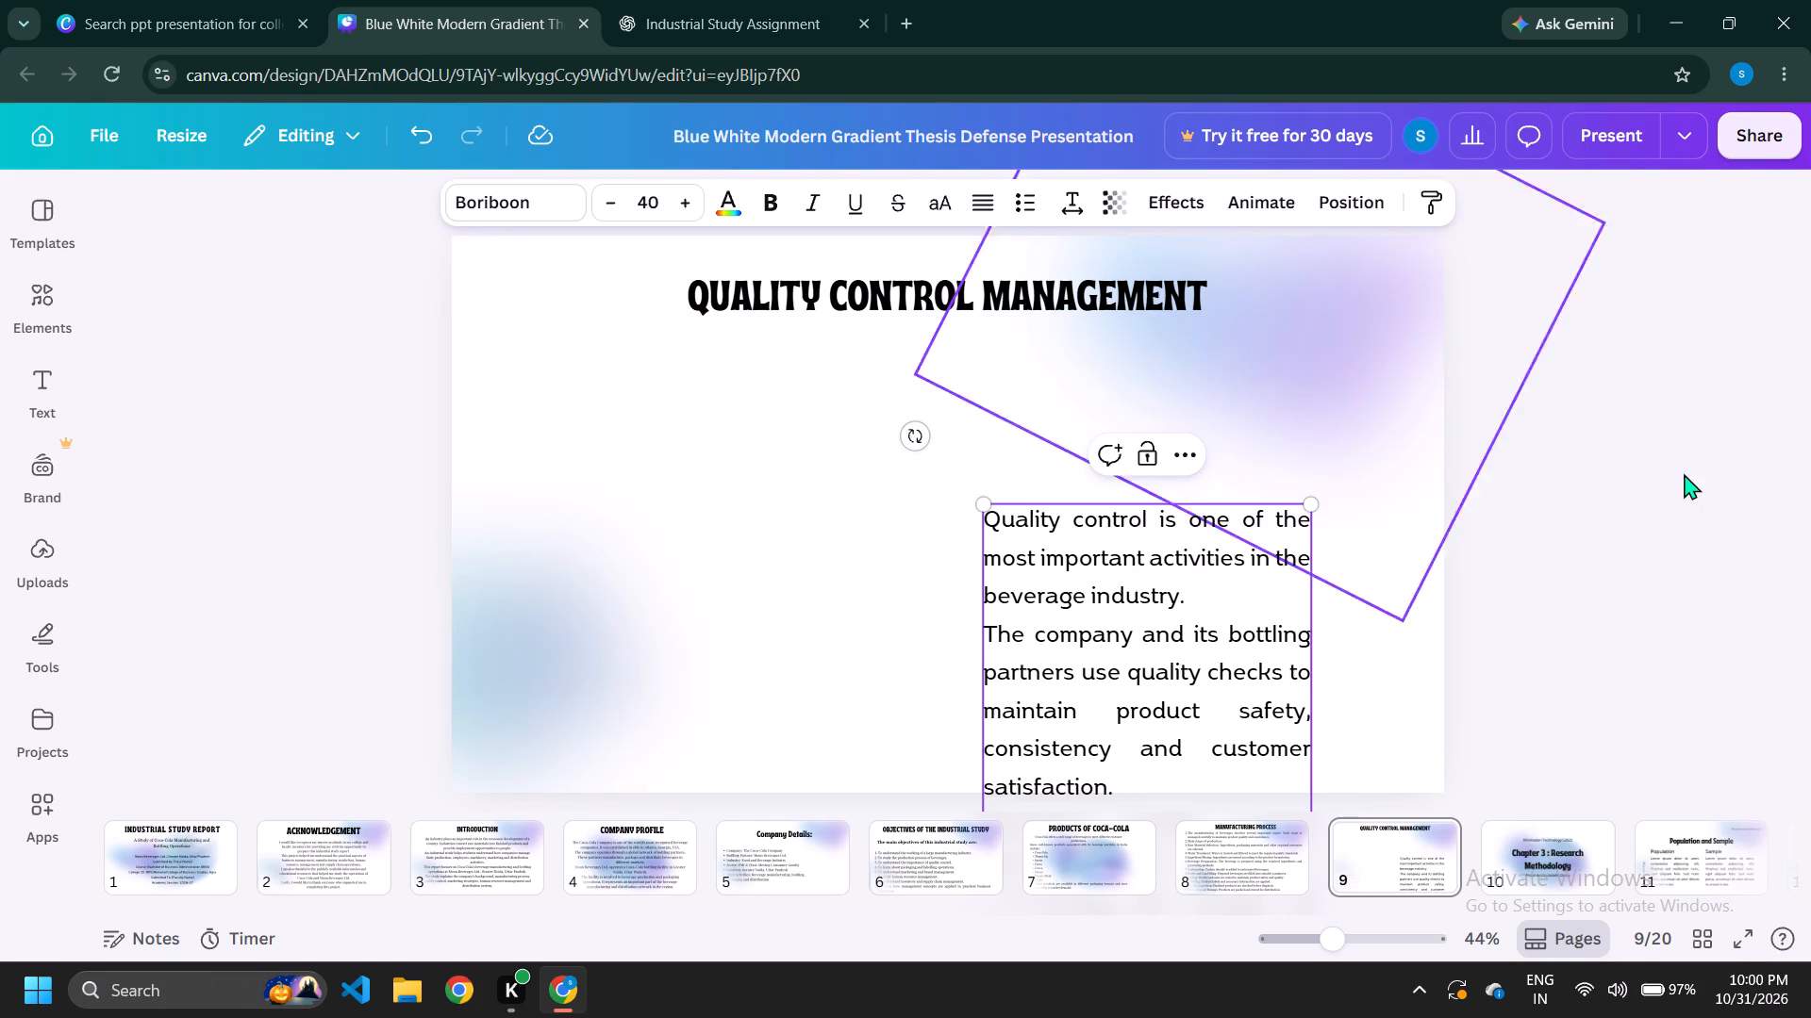
left_click(1684, 473)
Move slide 9's body text toward the left margin and widen its box to span almost the full slide.
left_click_drag(1193, 682, 774, 484)
left_click_drag(819, 651, 801, 499)
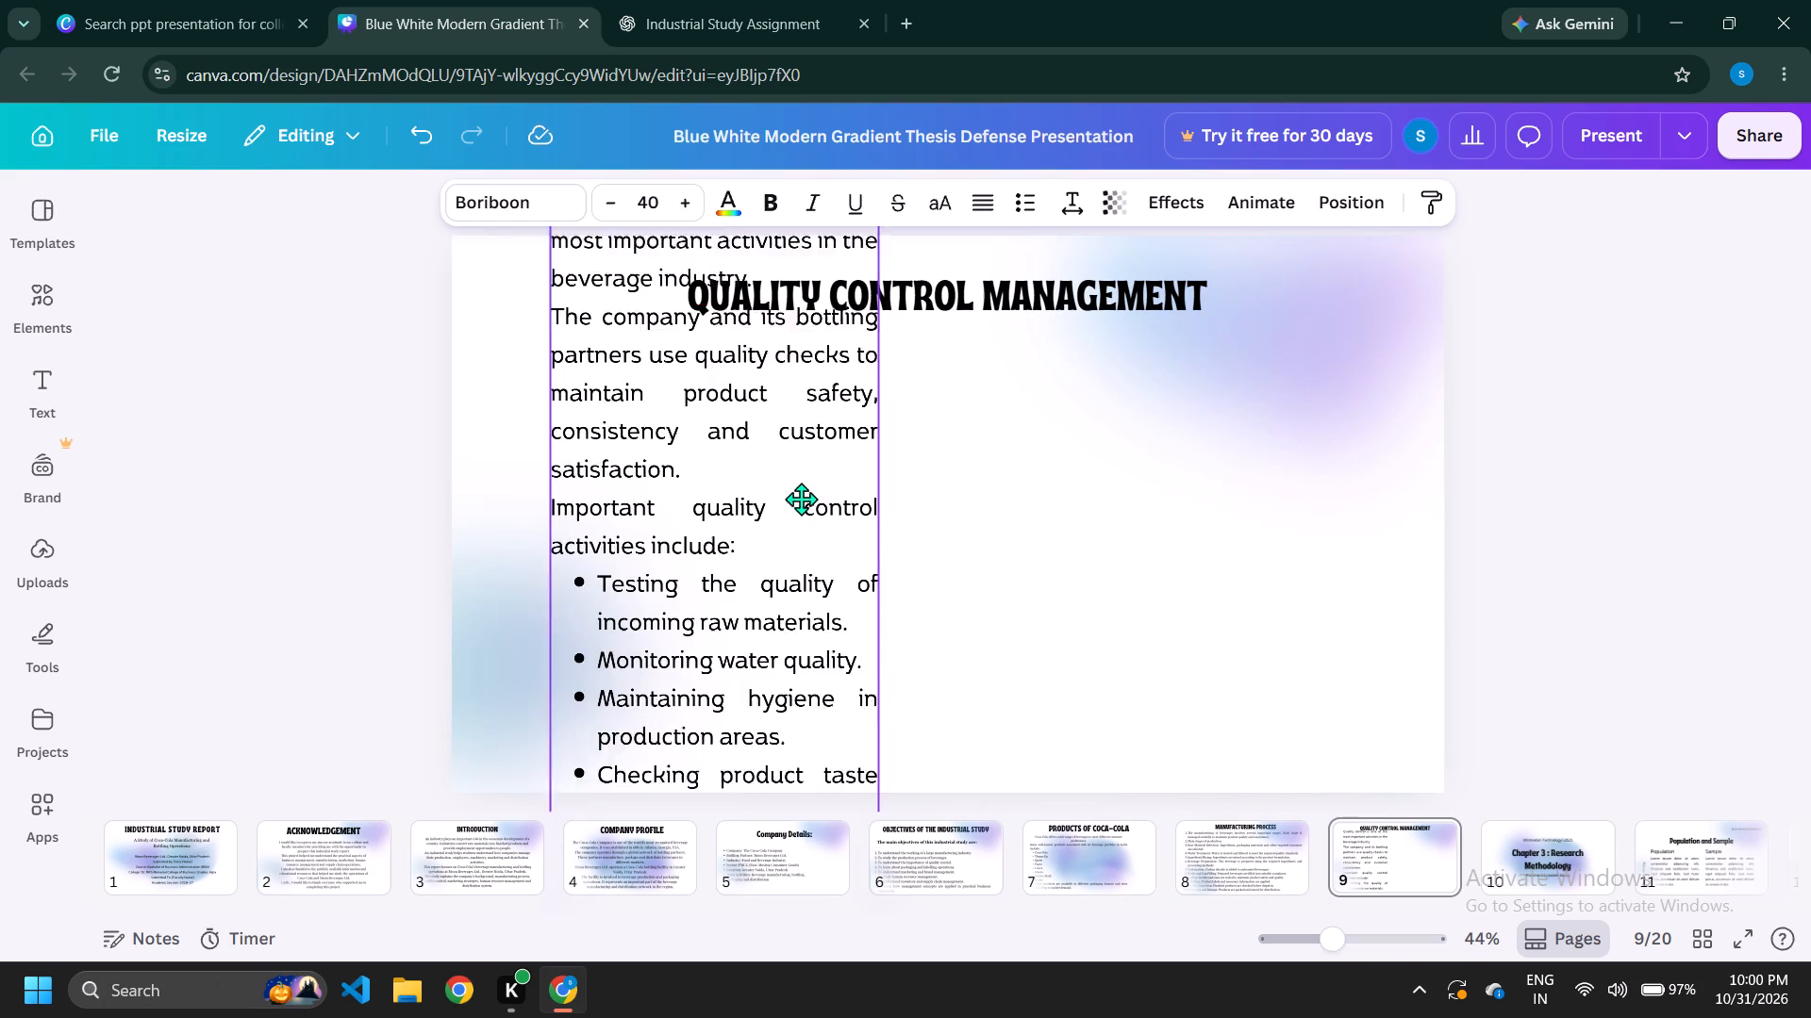
left_click_drag(801, 499, 799, 484)
left_click_drag(819, 709, 801, 639)
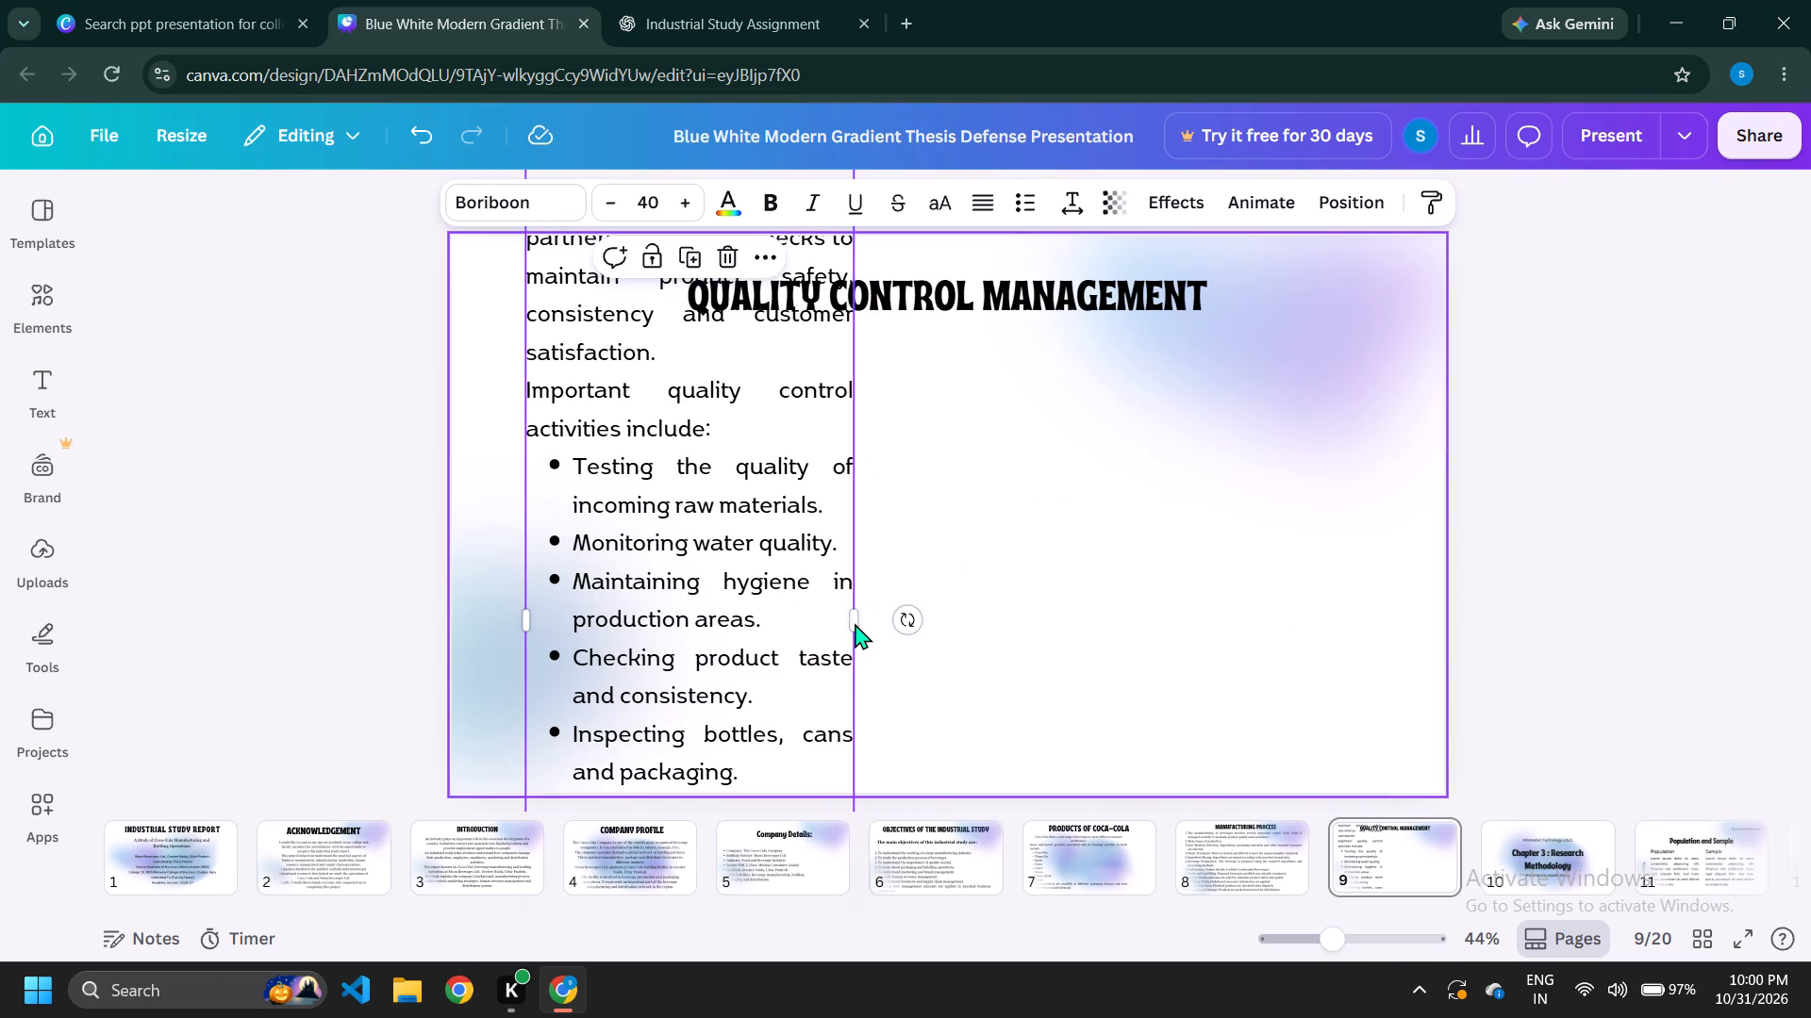
left_click_drag(855, 616, 1417, 585)
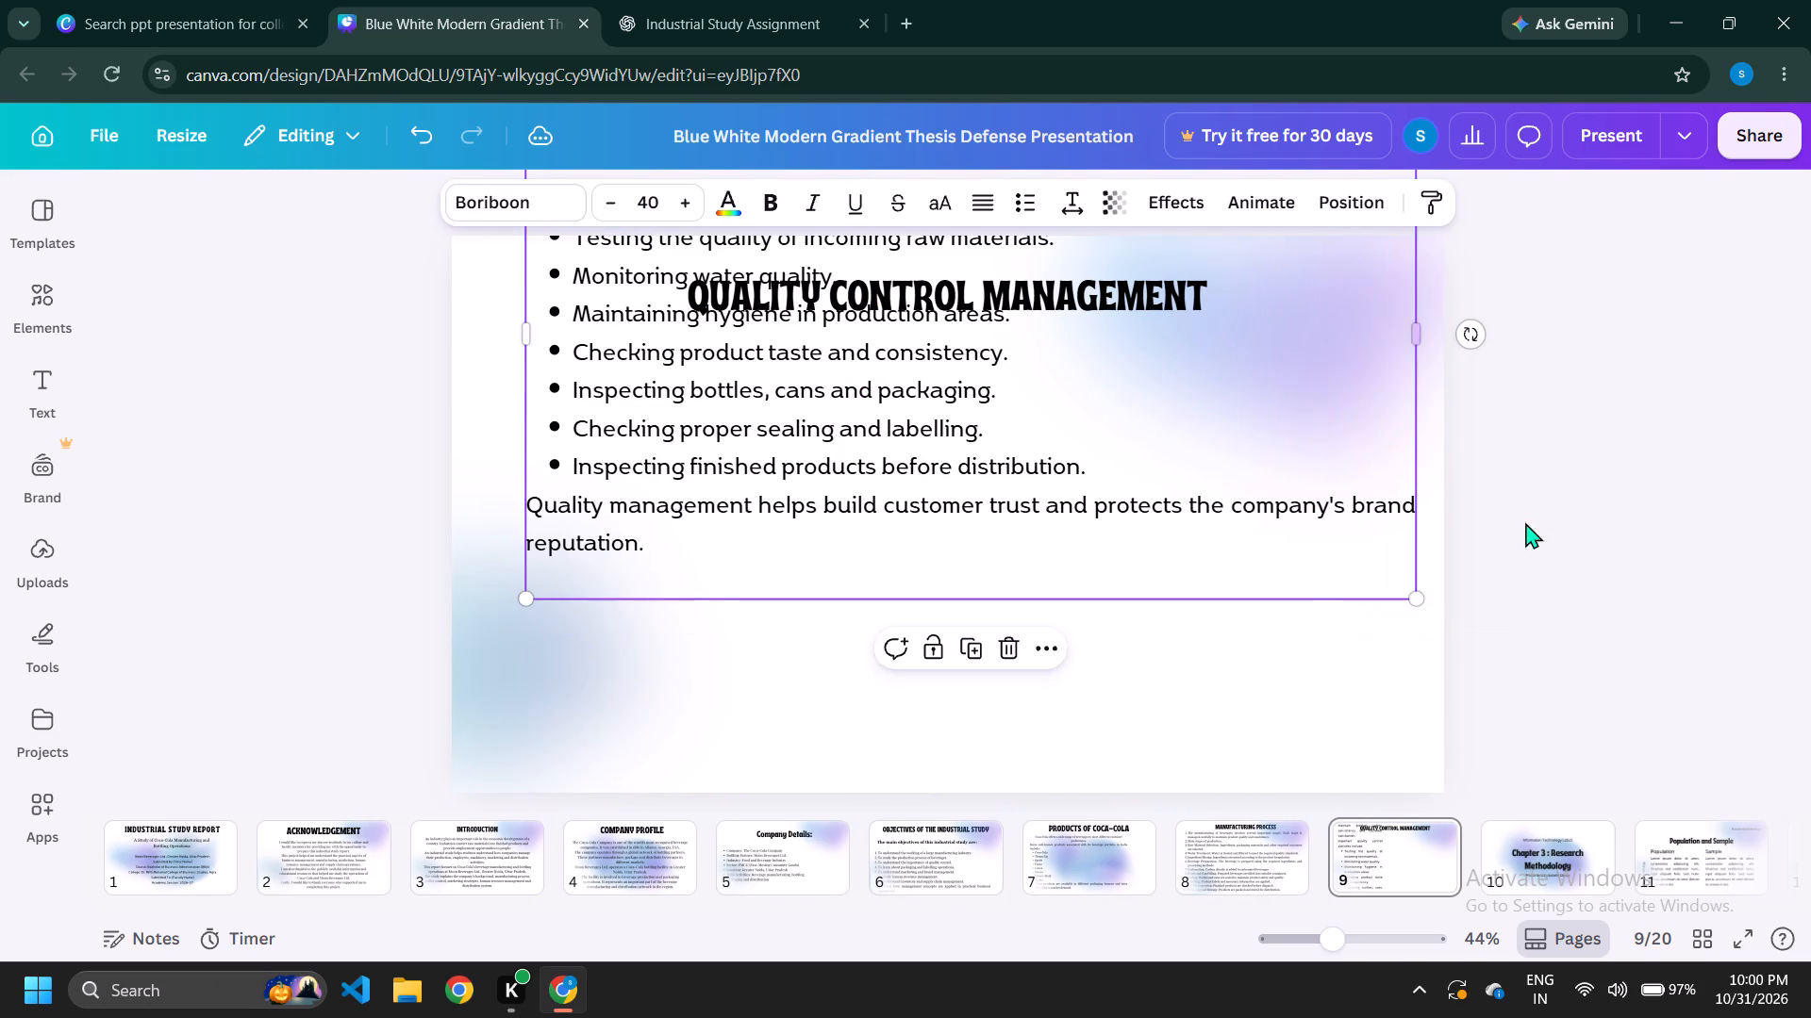
left_click(1631, 492)
left_click_drag(746, 461, 717, 705)
scroll(802, 676, "down", 1)
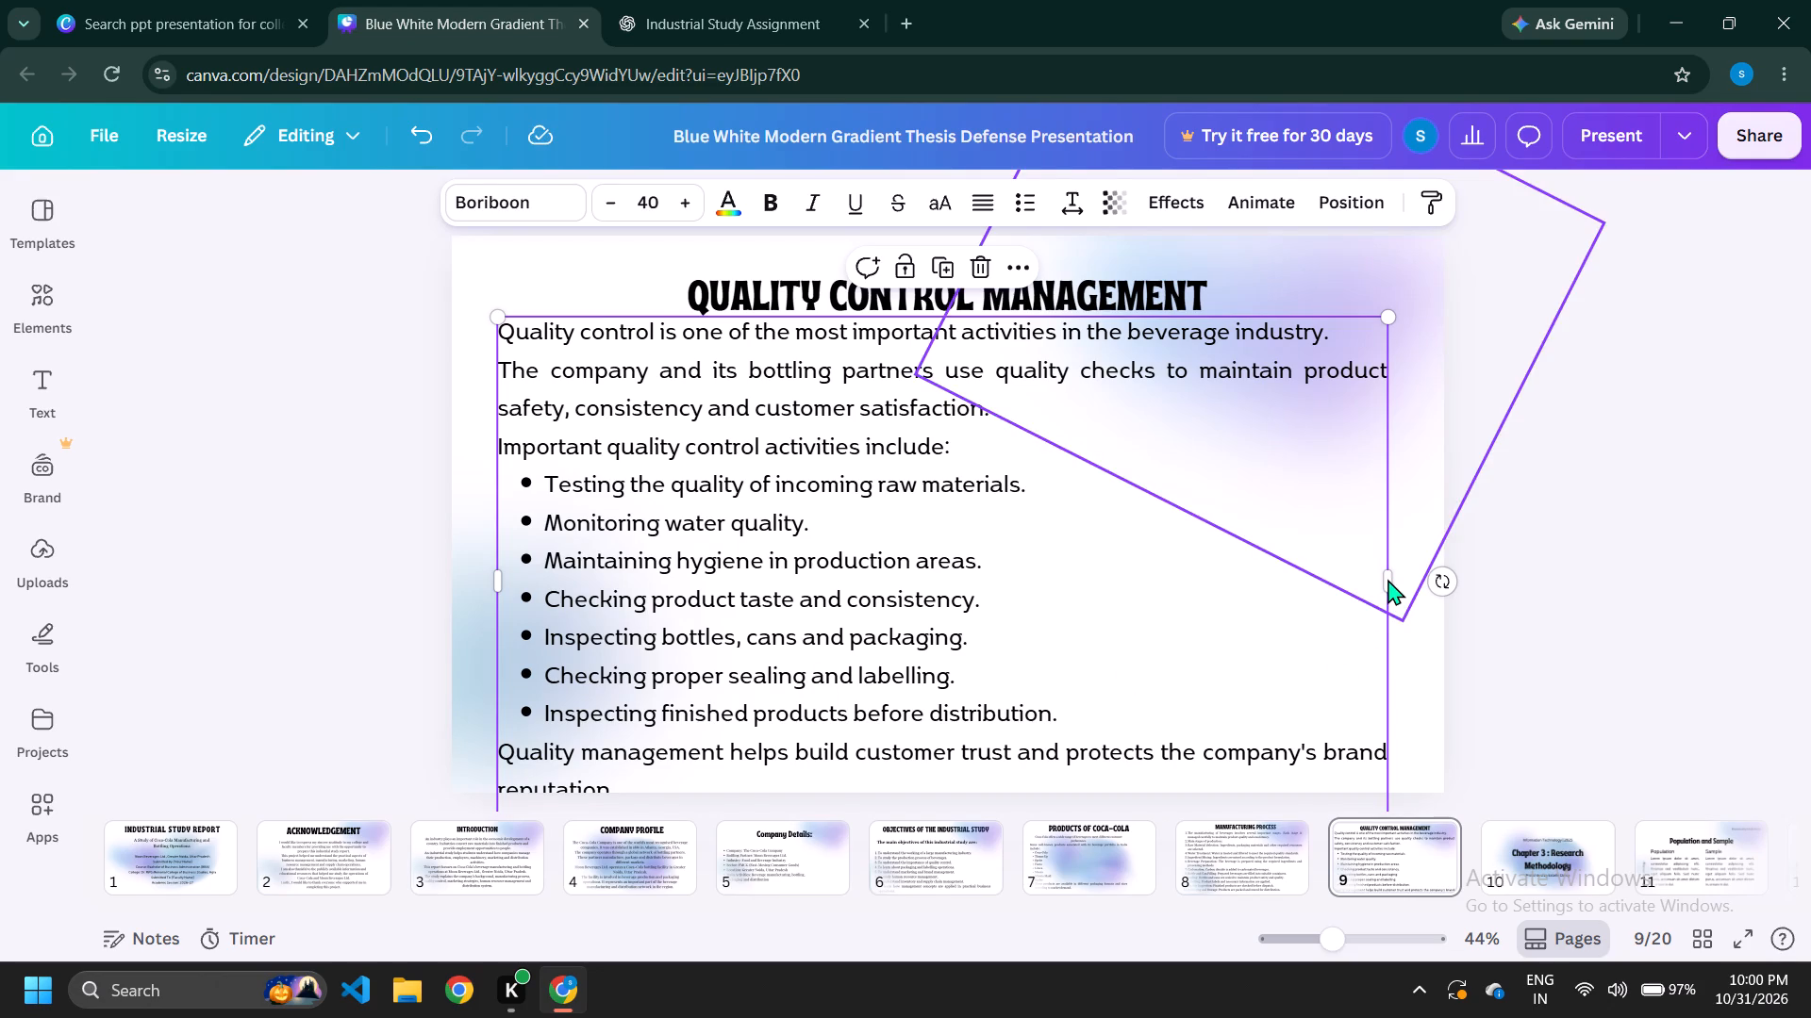
left_click_drag(1390, 580, 1399, 585)
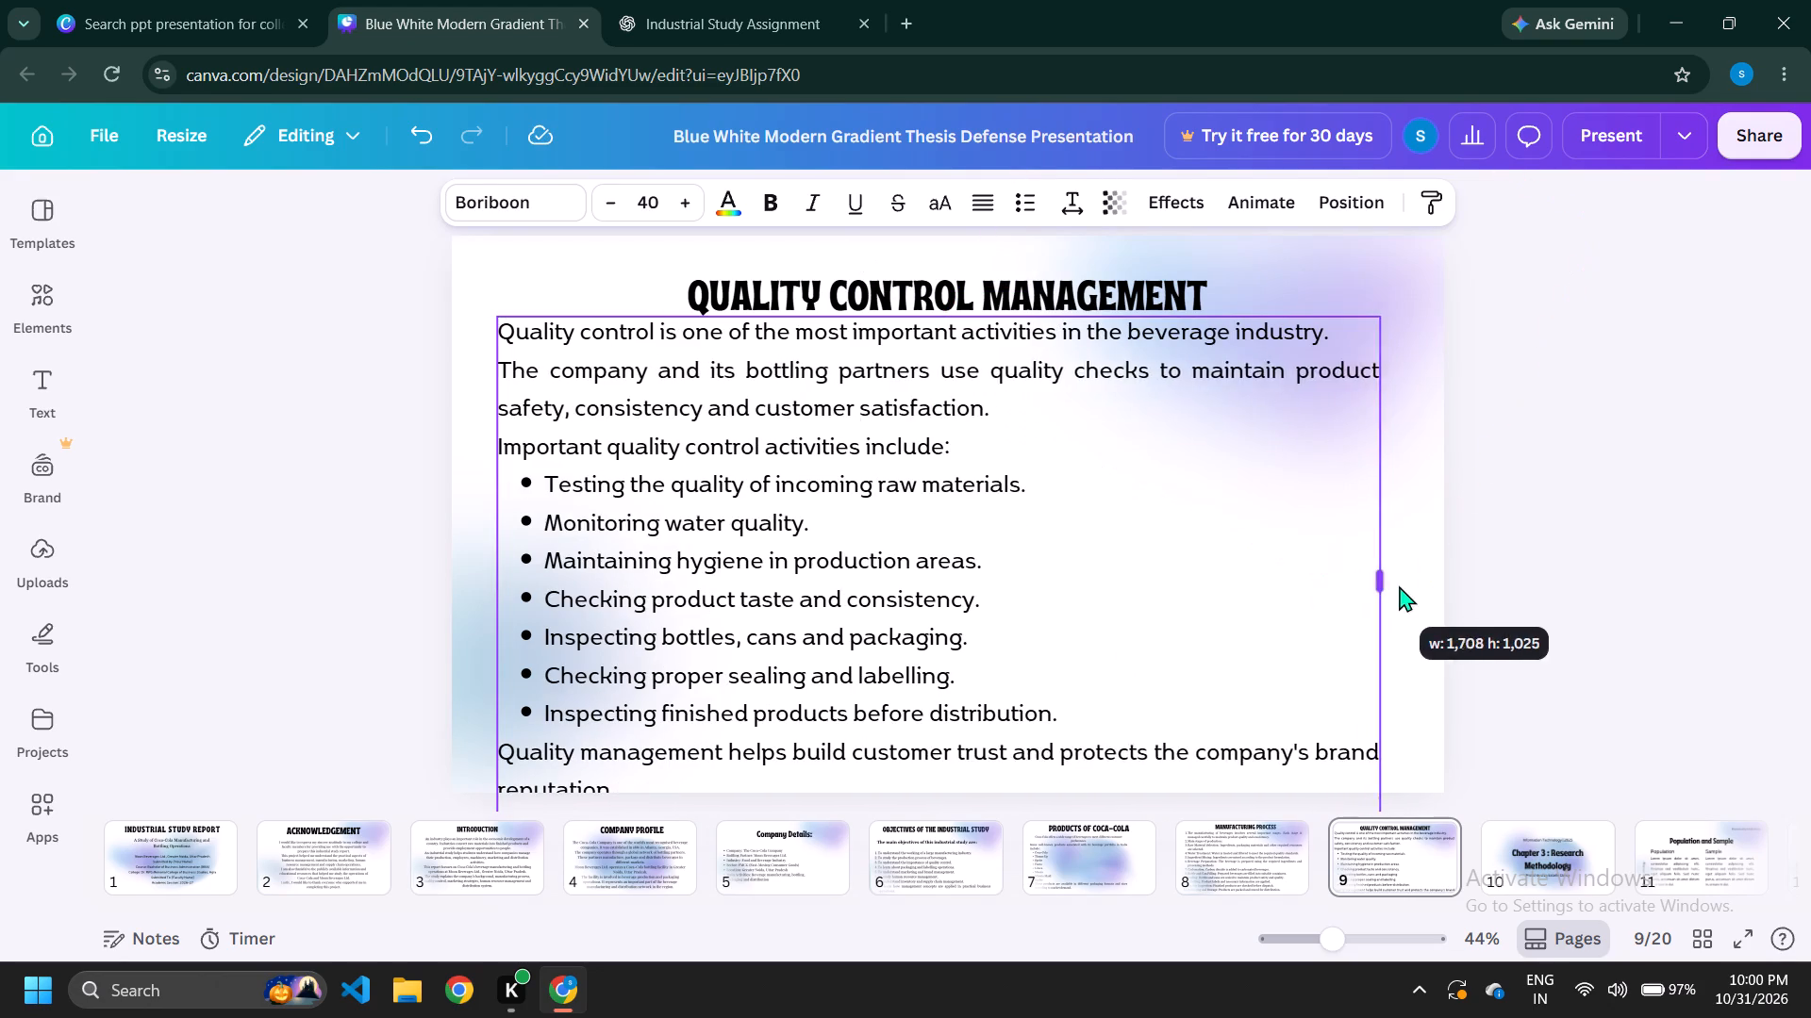
left_click_drag(1399, 585, 1437, 577)
Scale slide 9's body text down to about 36.2 and place it just below the title.
left_click_drag(880, 663, 794, 562)
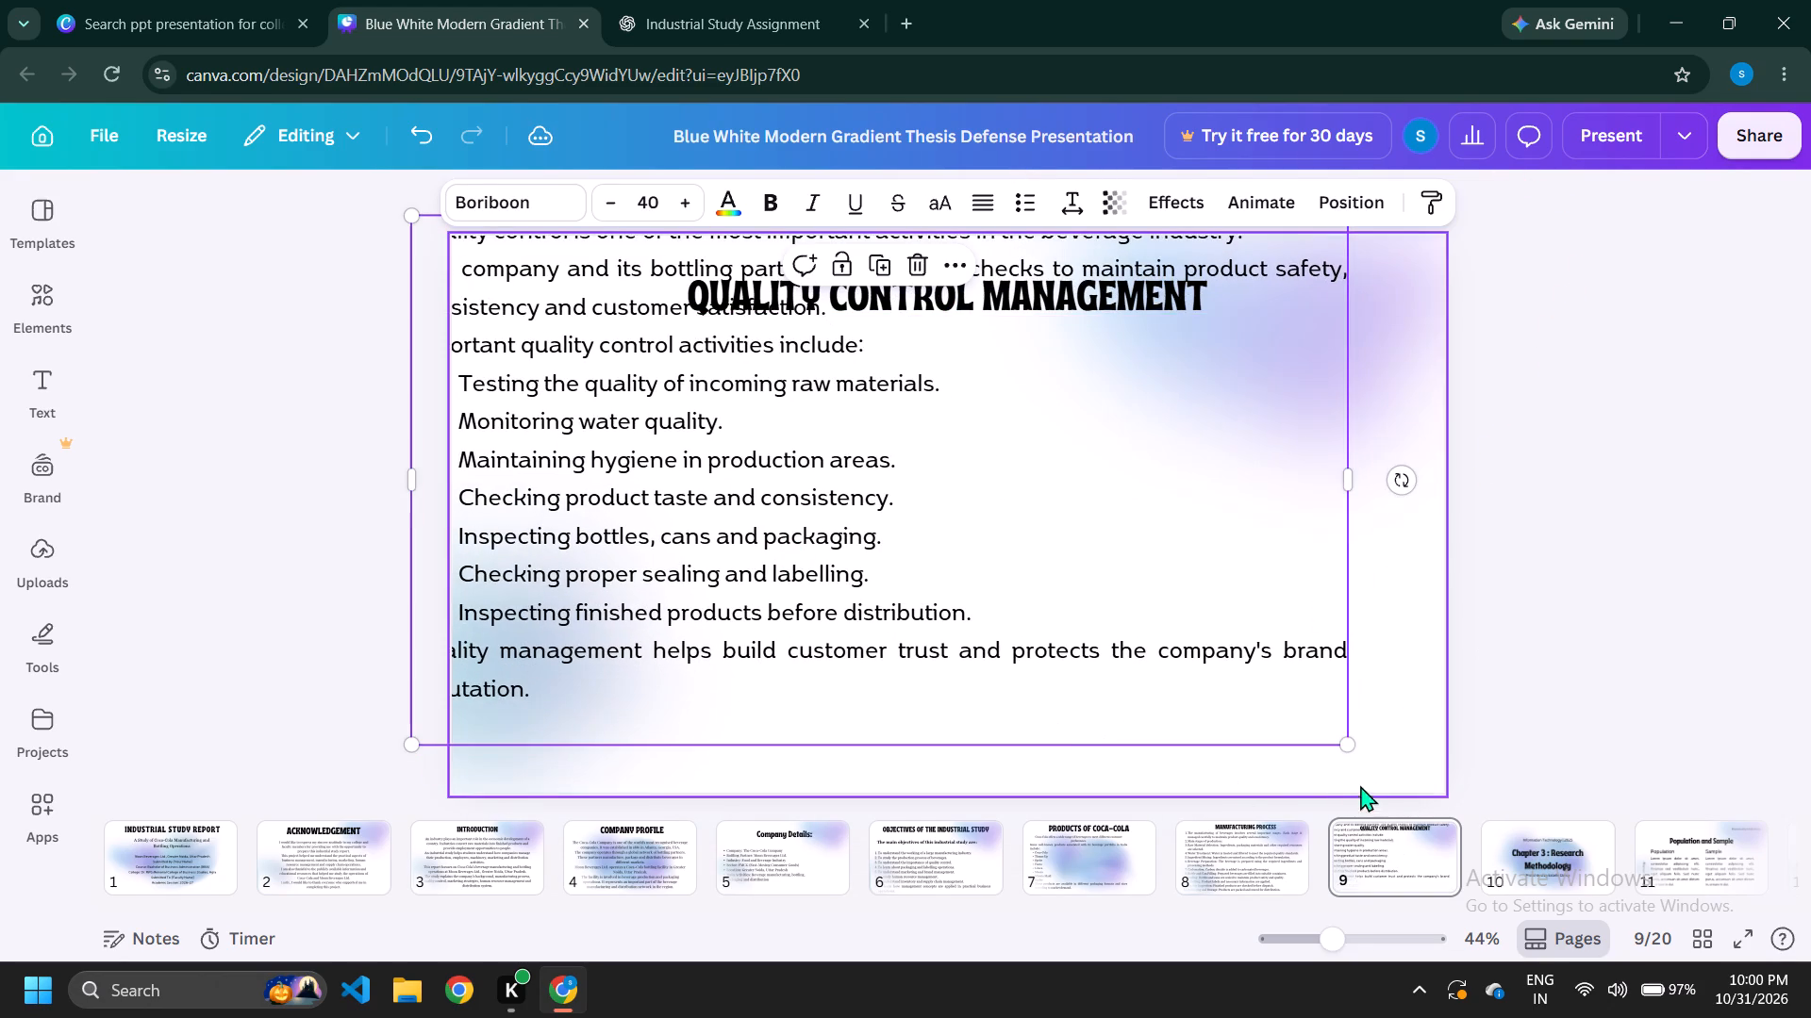
left_click_drag(1352, 751, 1265, 698)
left_click_drag(685, 577, 868, 690)
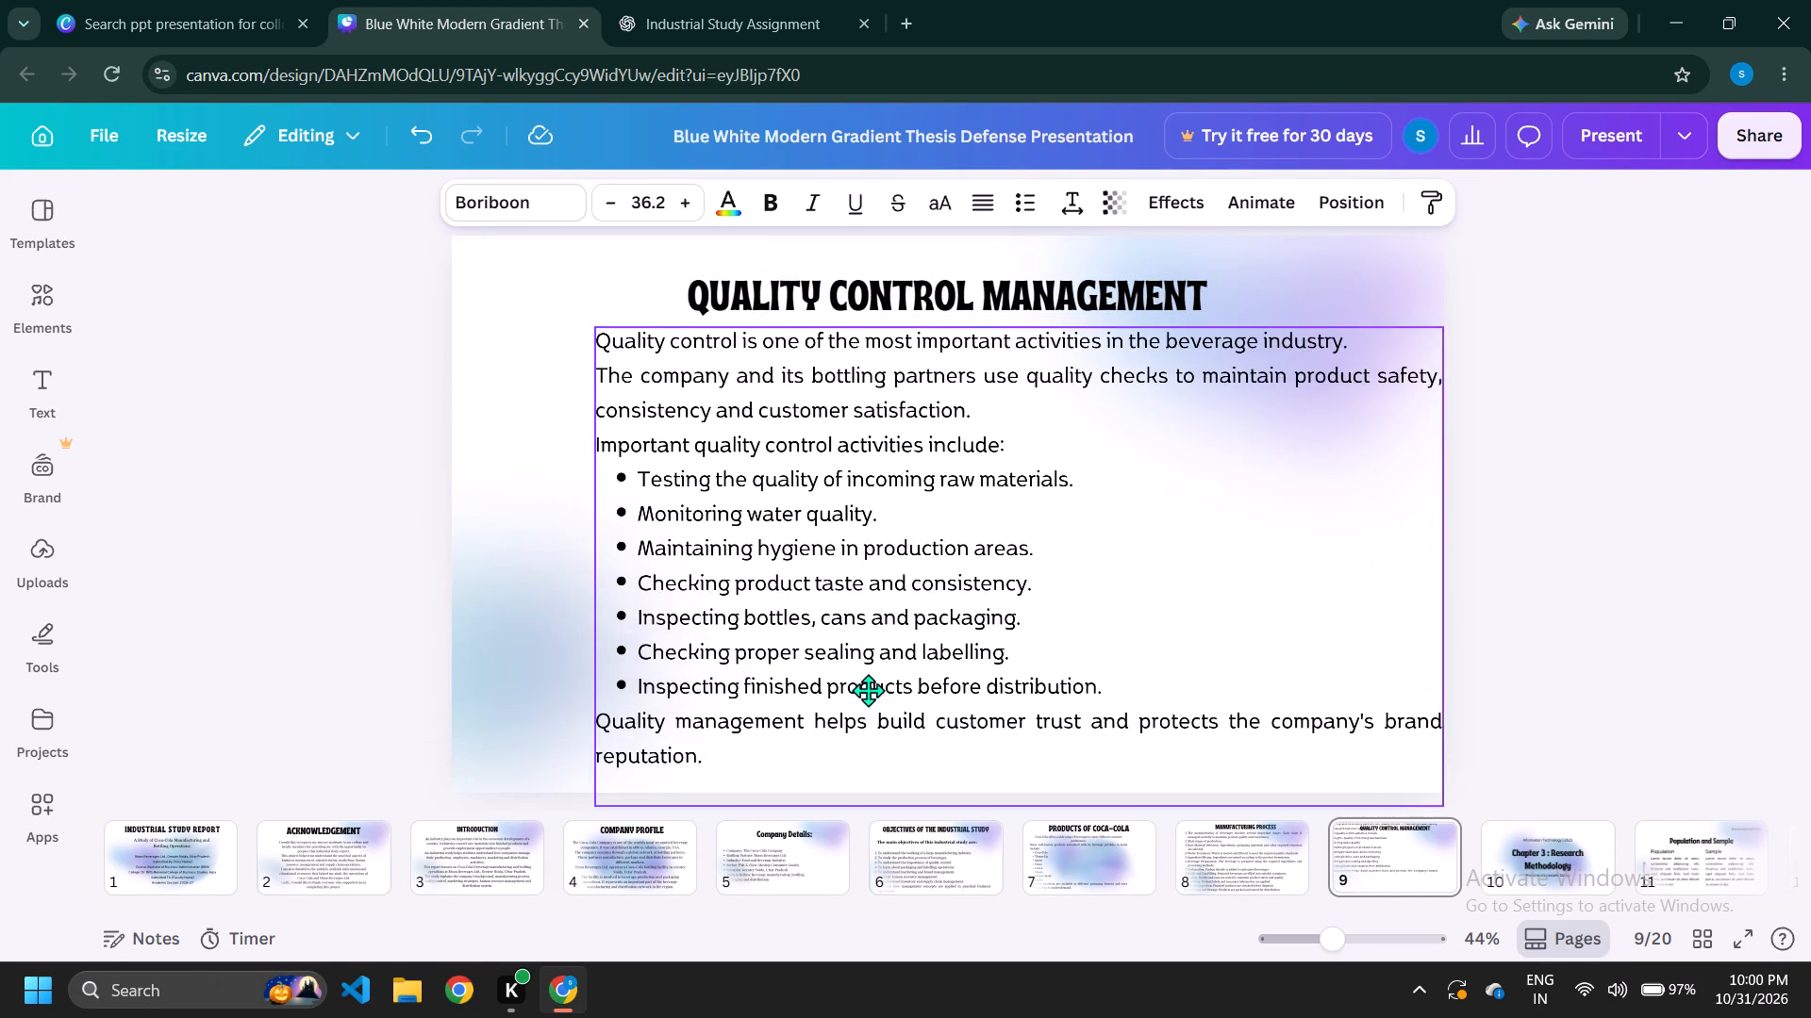
left_click_drag(868, 690, 772, 700)
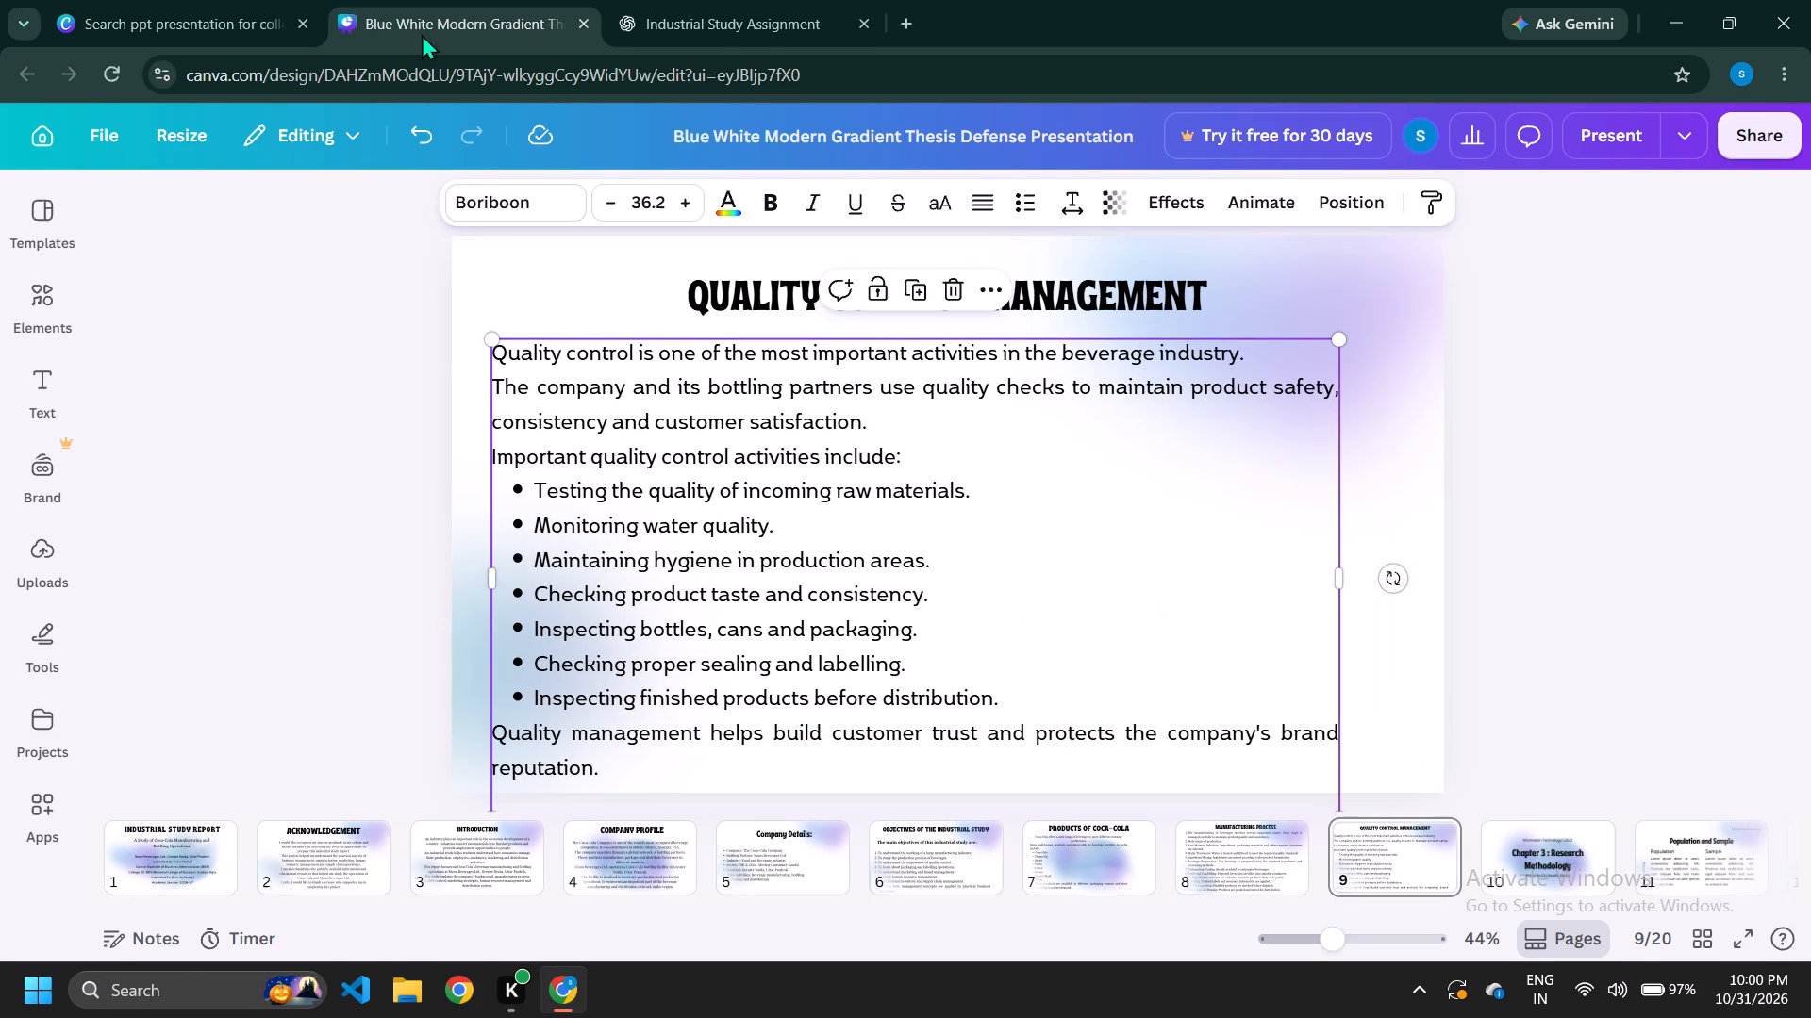
Change the font of all of slide 9's body text to Georgia Pro.
left_click(656, 470)
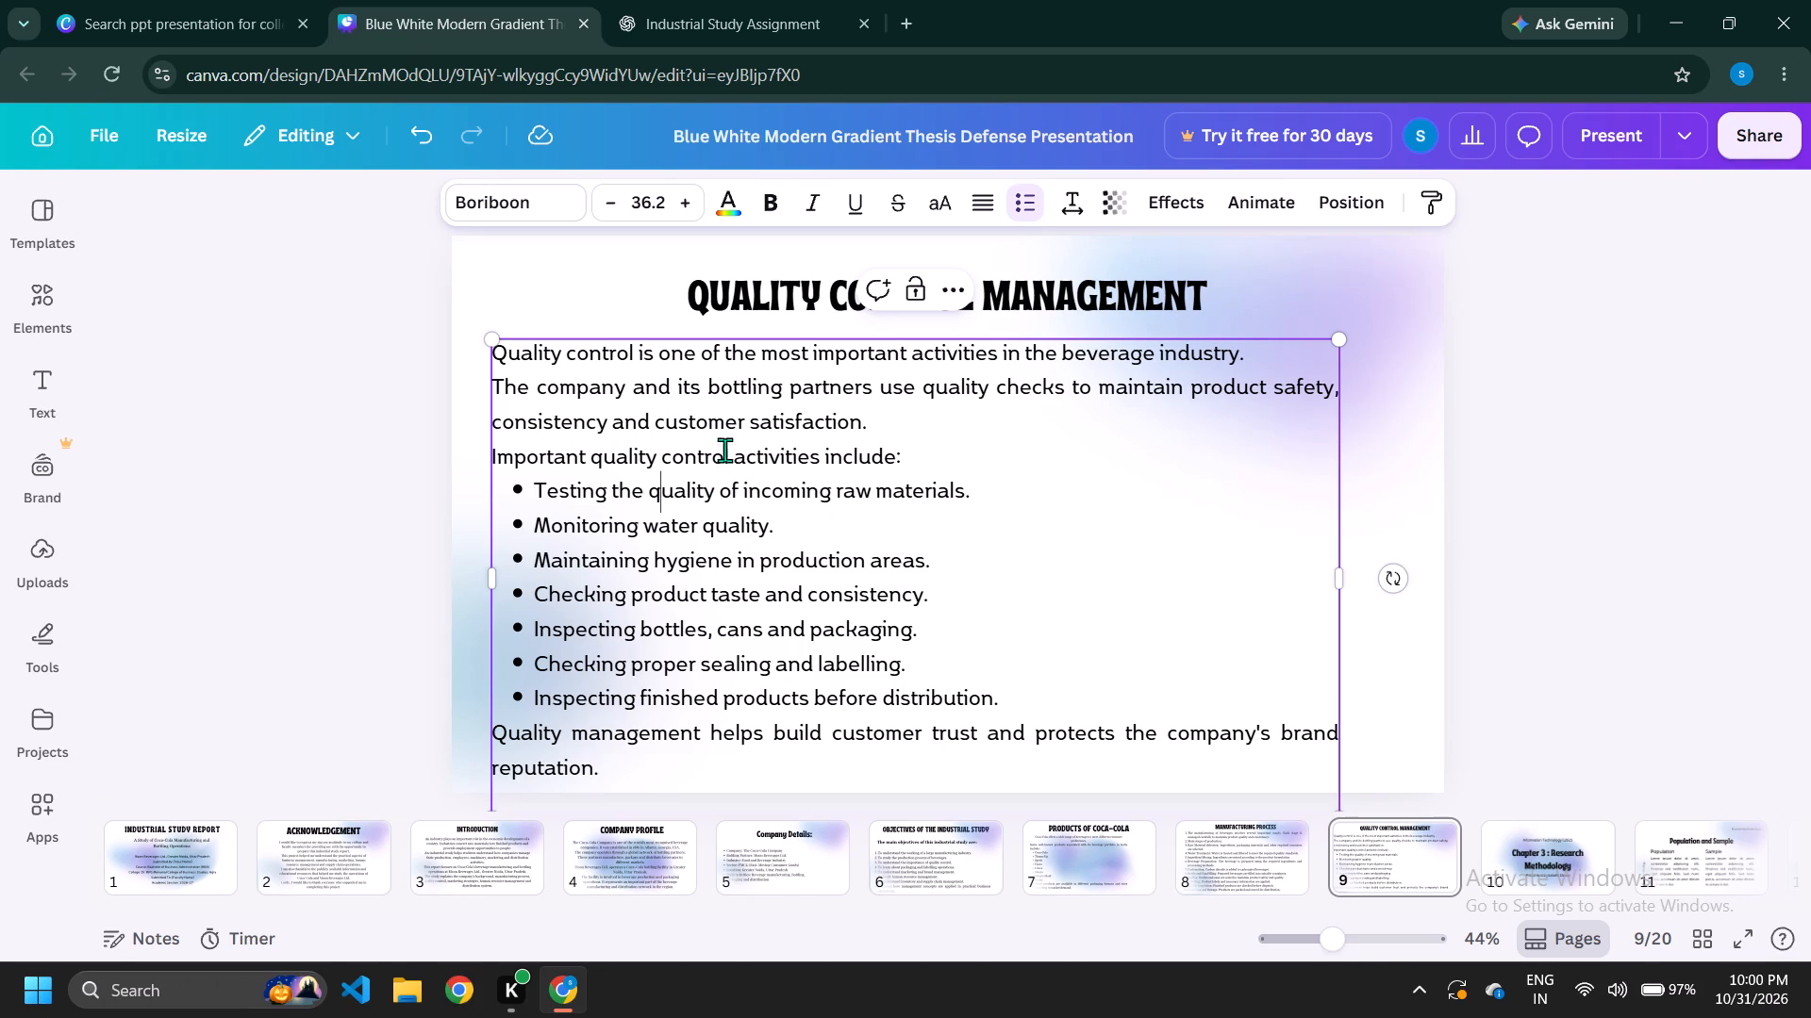
left_click(779, 560)
key("ctrl+a")
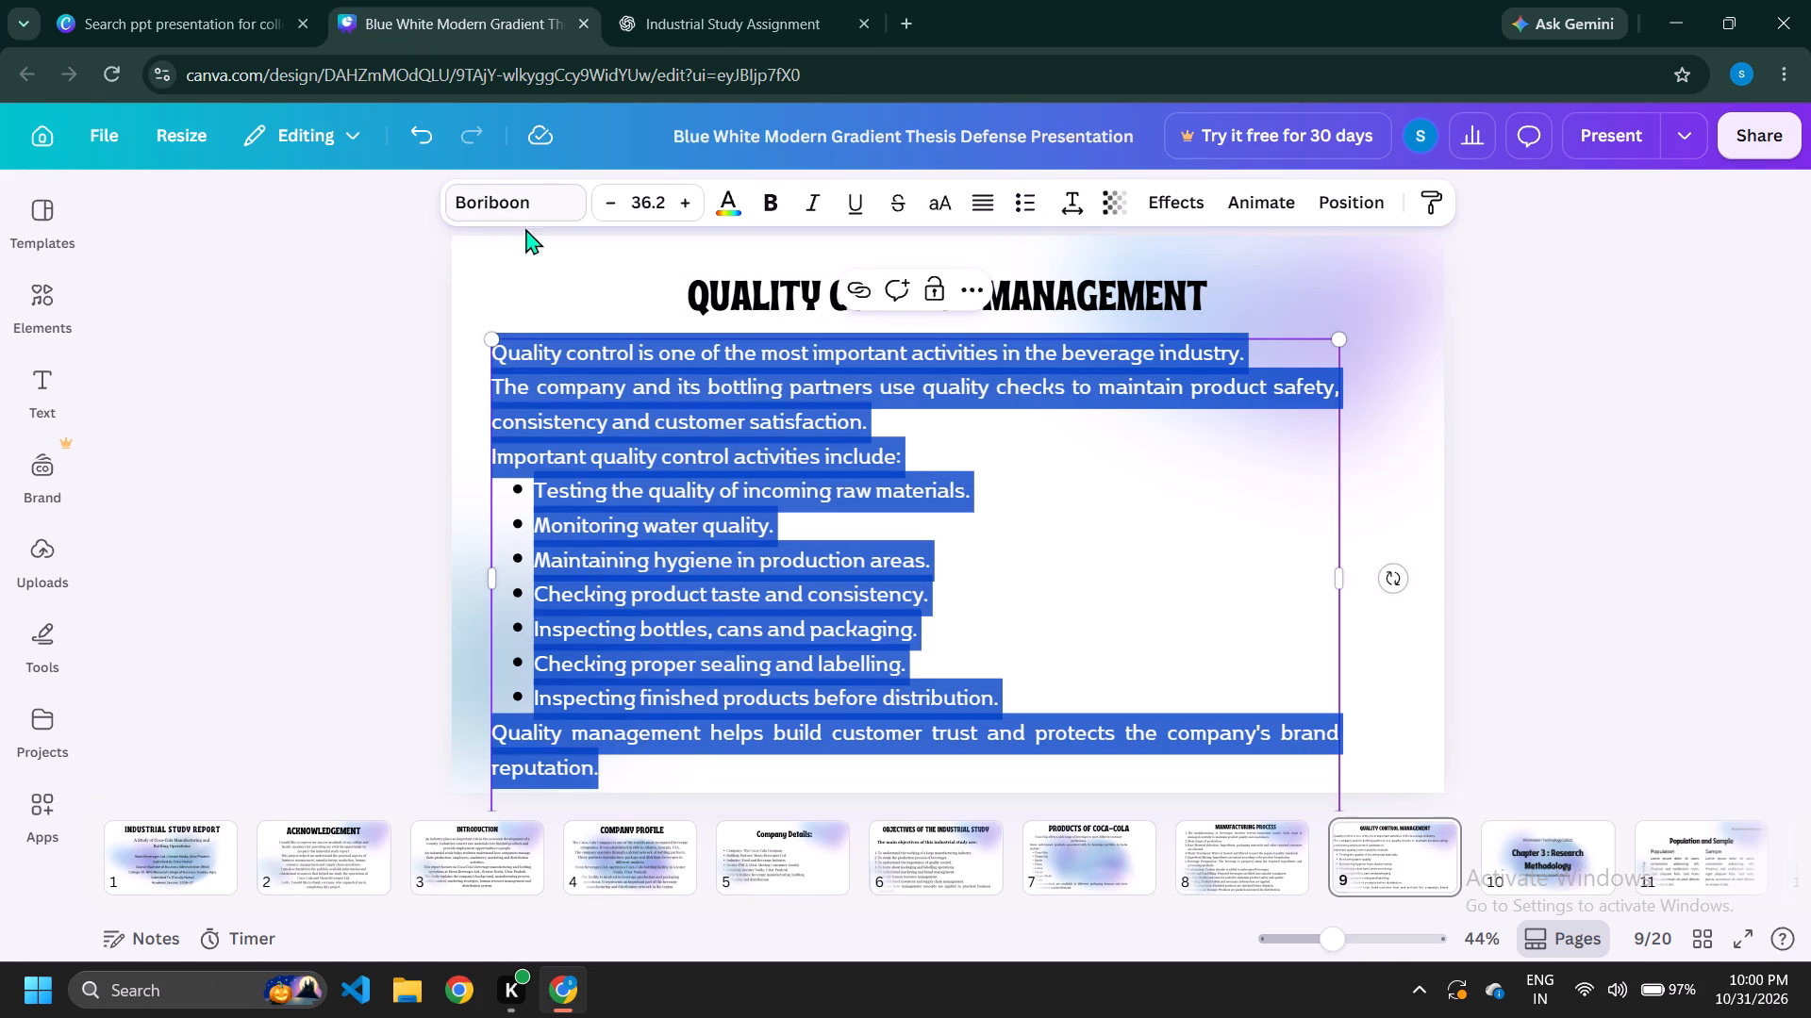
left_click(545, 187)
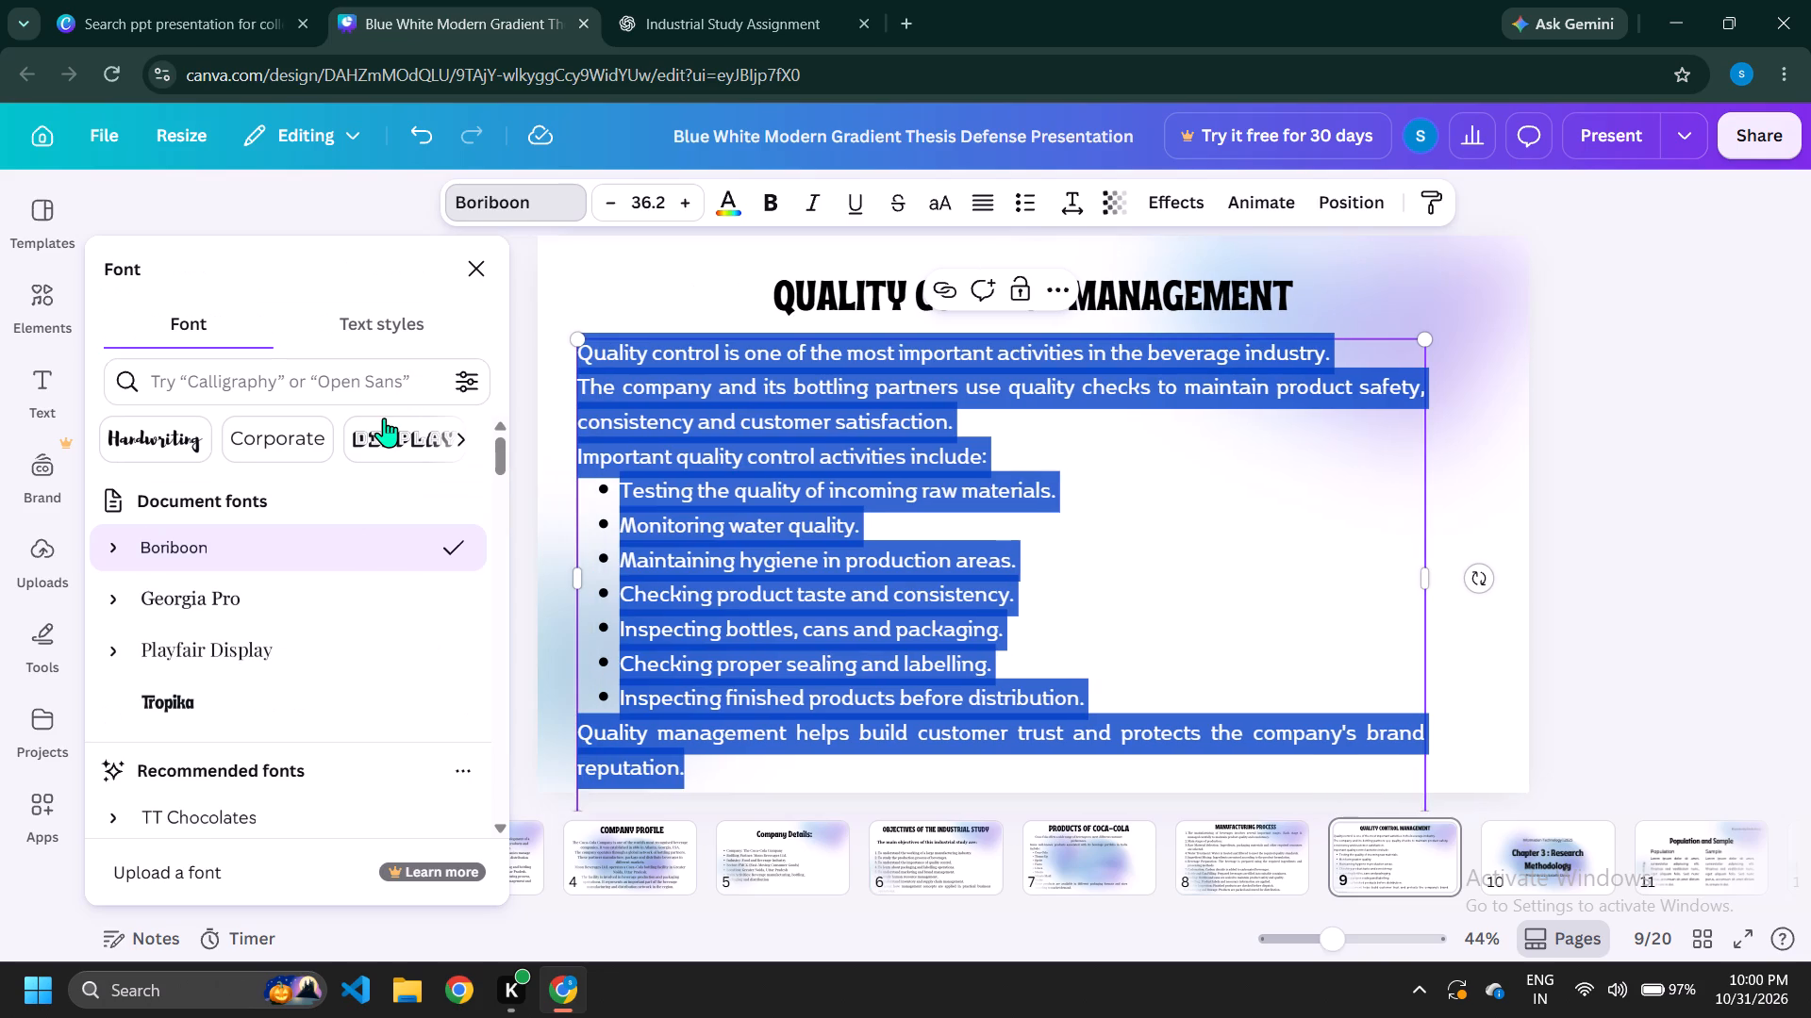
left_click(258, 603)
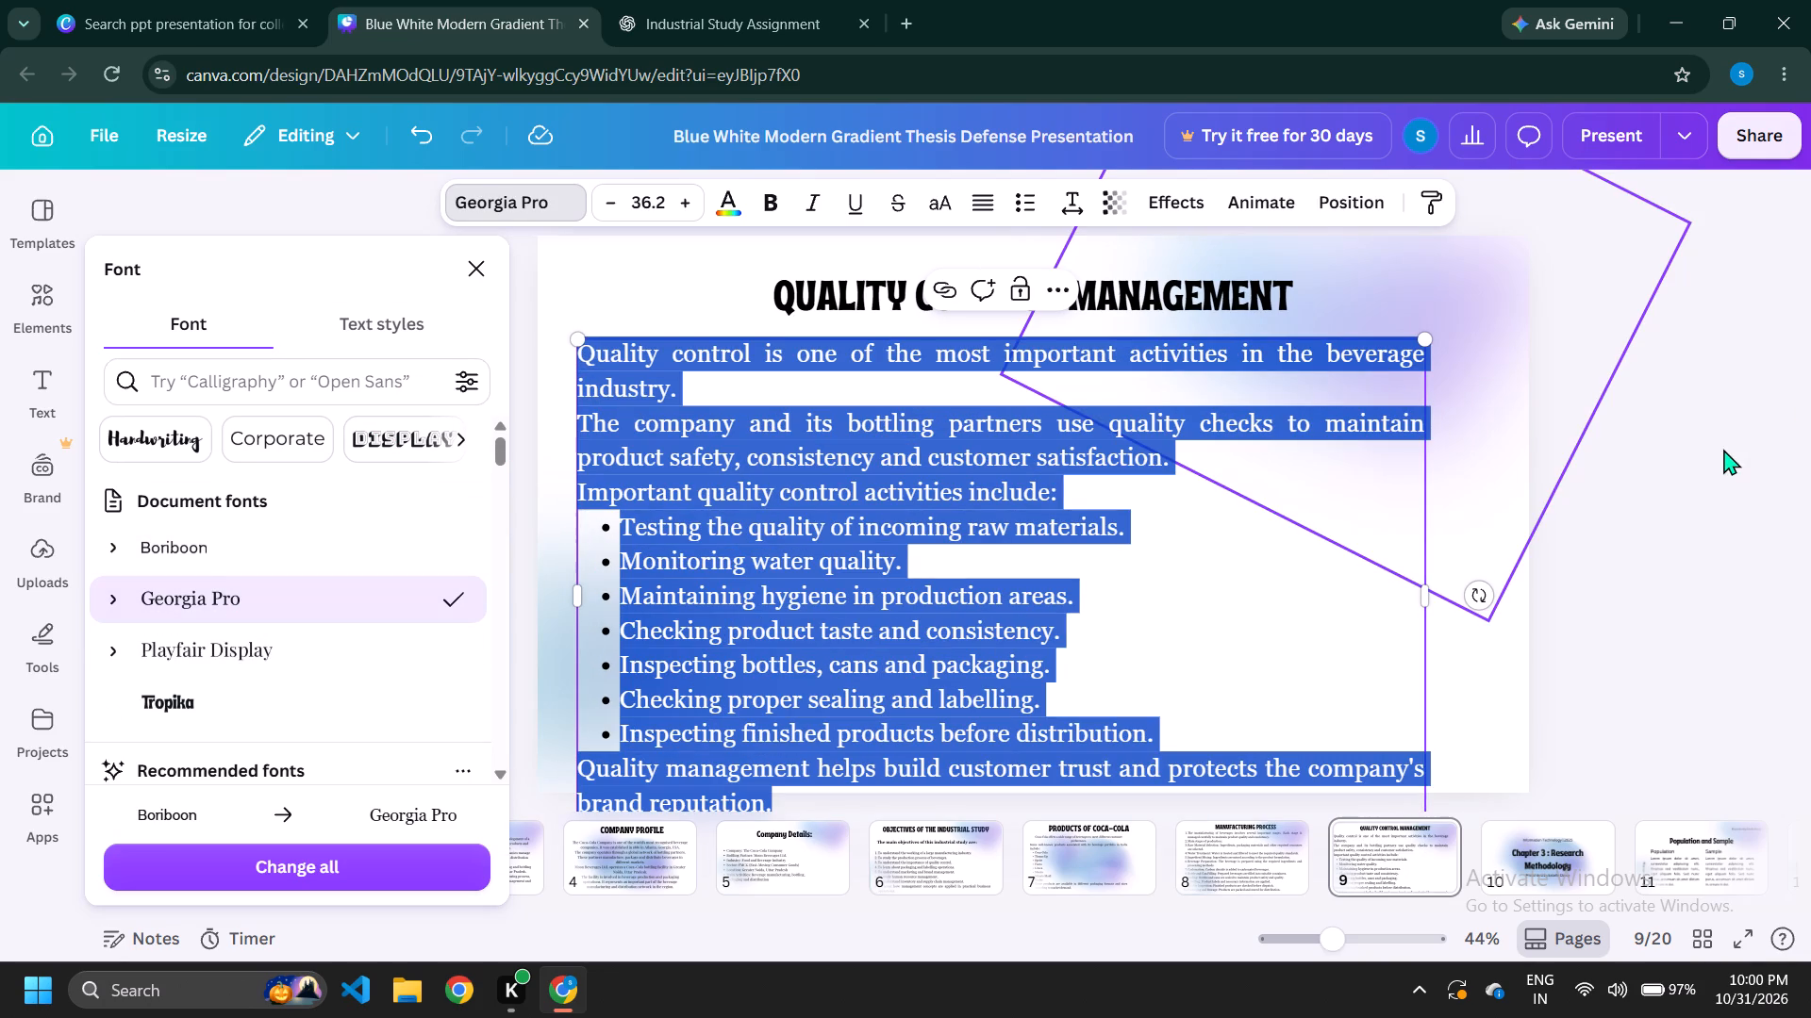
left_click(1689, 496)
left_click(1689, 496)
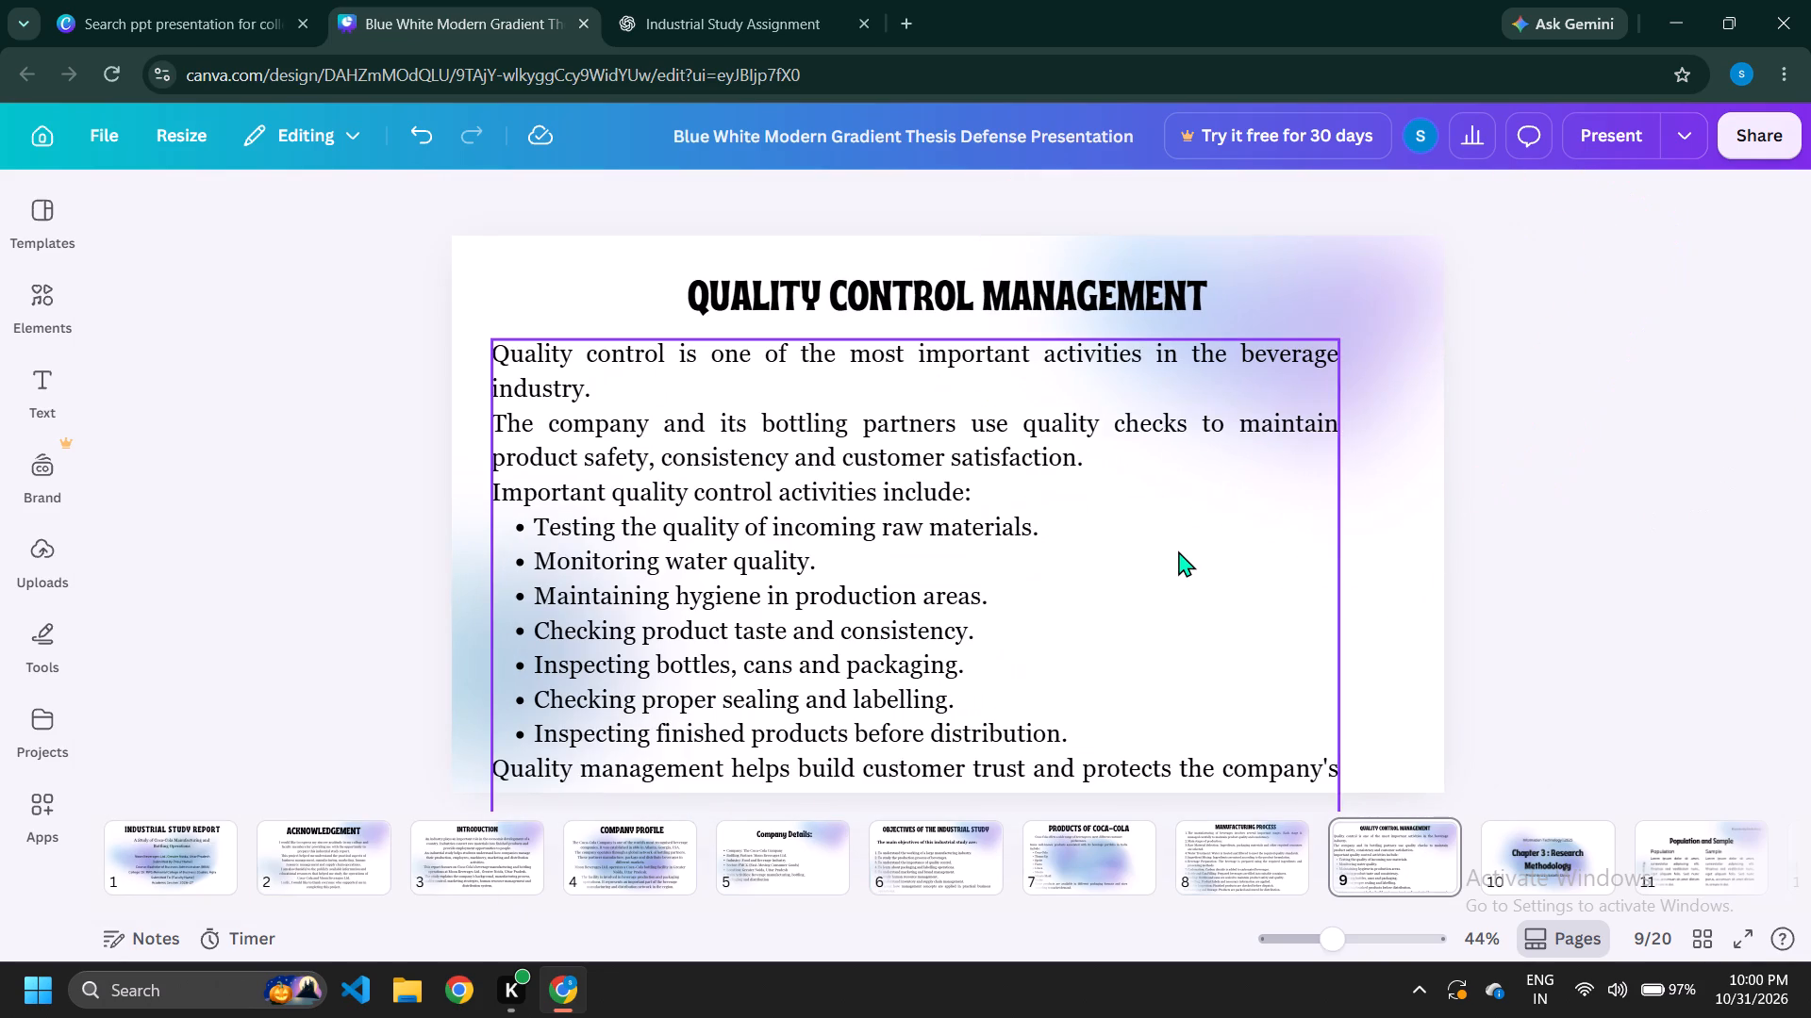
Scale slide 9's body text down to about 31.1 and reposition it below the title so it fits on the slide.
scroll(1178, 541, "down", 1)
scroll(1271, 543, "down", 2)
left_click_drag(1152, 662, 1147, 549)
left_click_drag(1334, 742, 1205, 704)
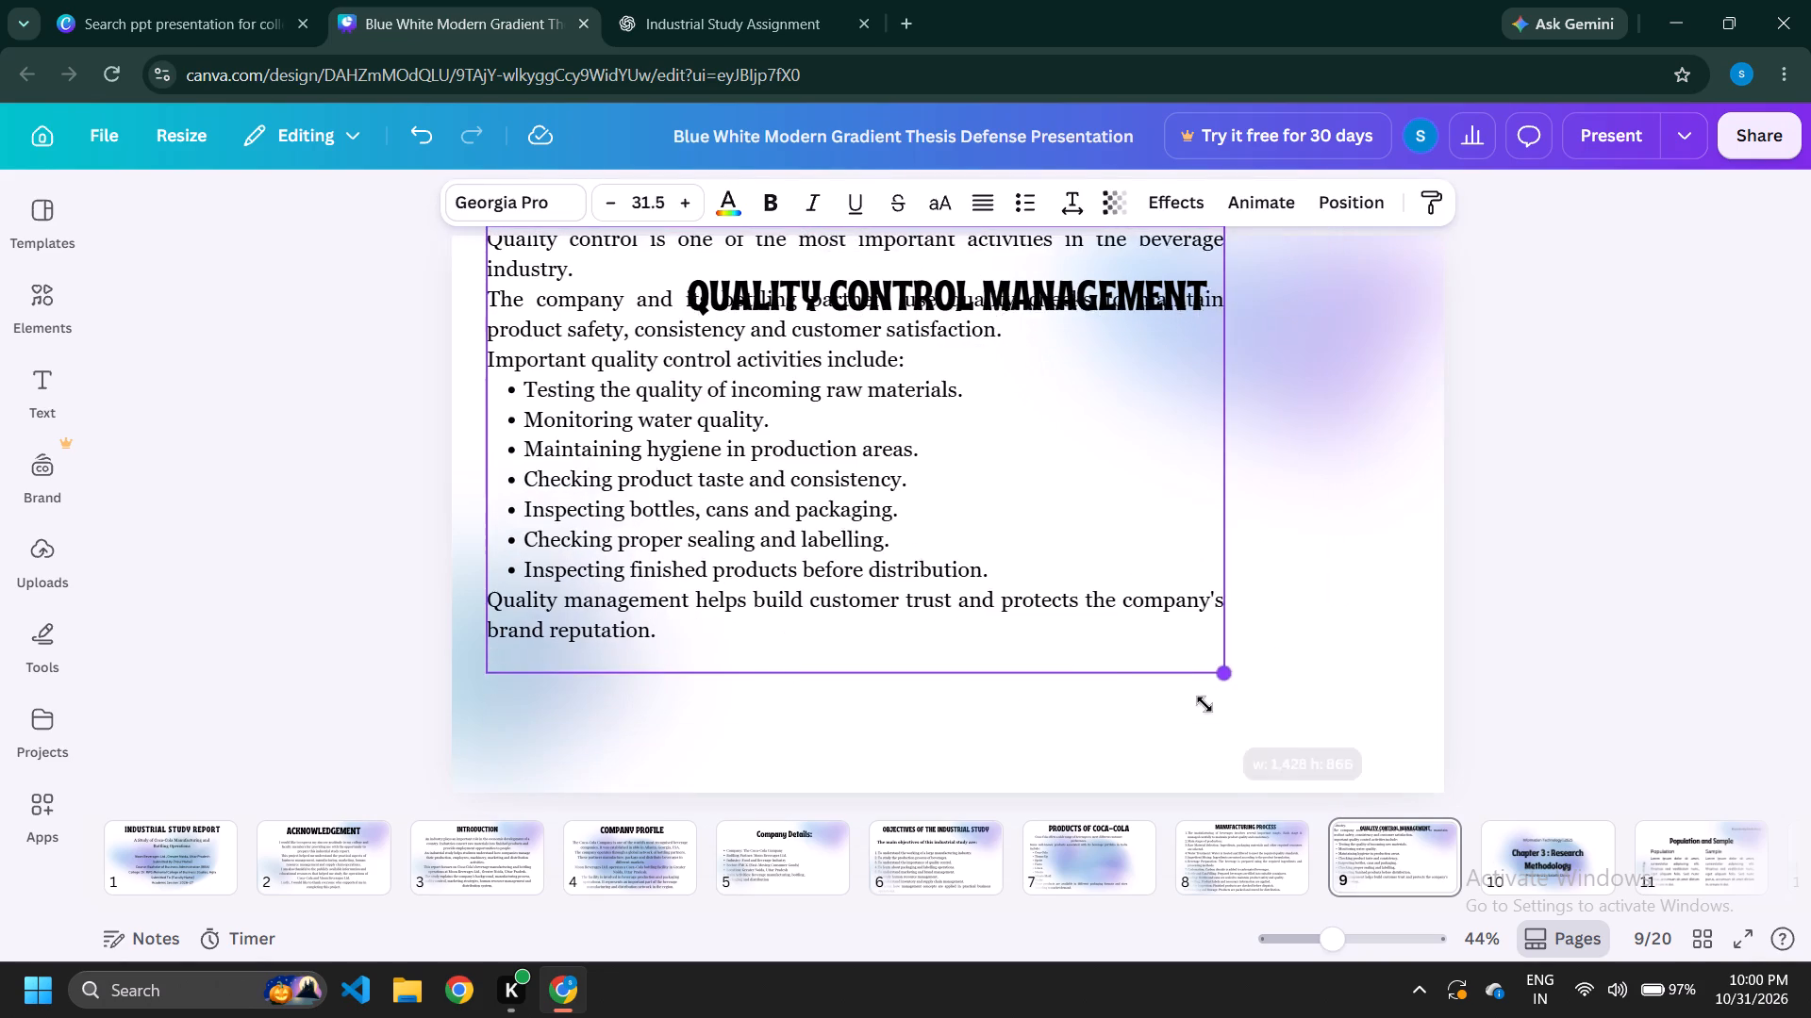
left_click_drag(1205, 704, 1195, 700)
left_click_drag(954, 564, 954, 684)
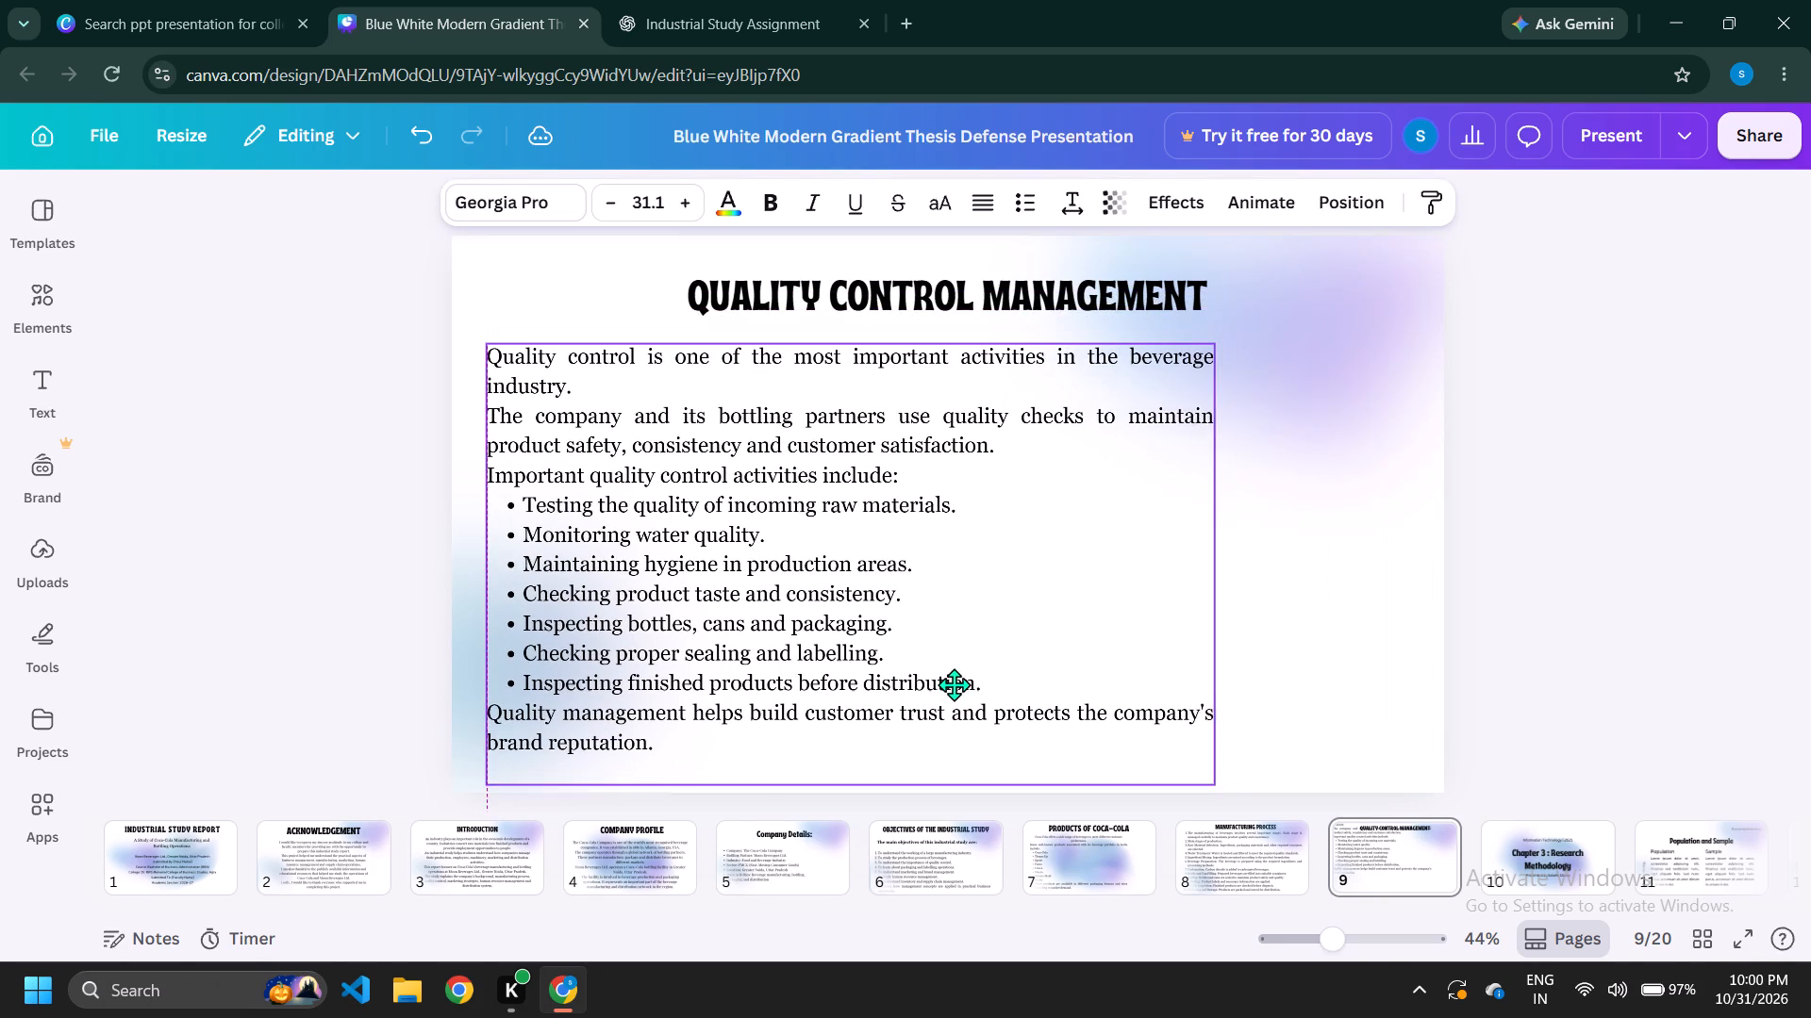
left_click_drag(954, 684, 958, 686)
left_click(1542, 491)
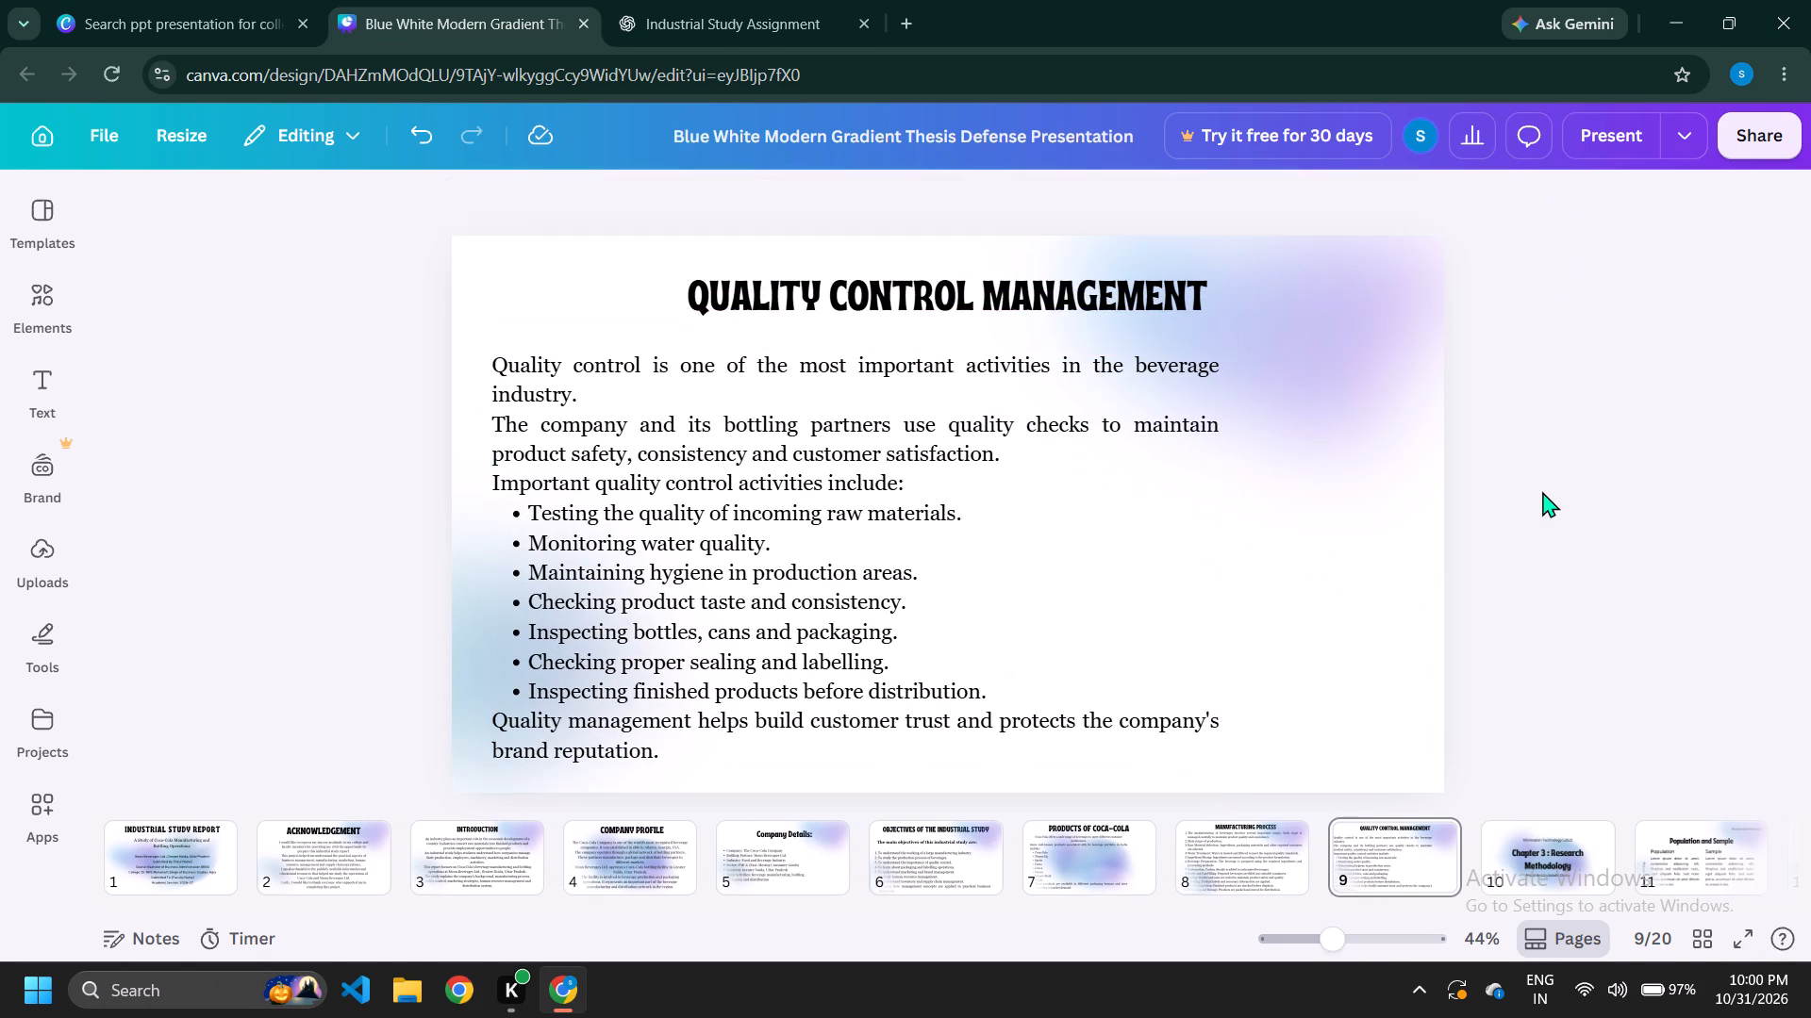
Widen slide 9's body text box toward the right edge and scale its text up to about 34.
left_click(962, 656)
left_click_drag(1222, 570, 1338, 575)
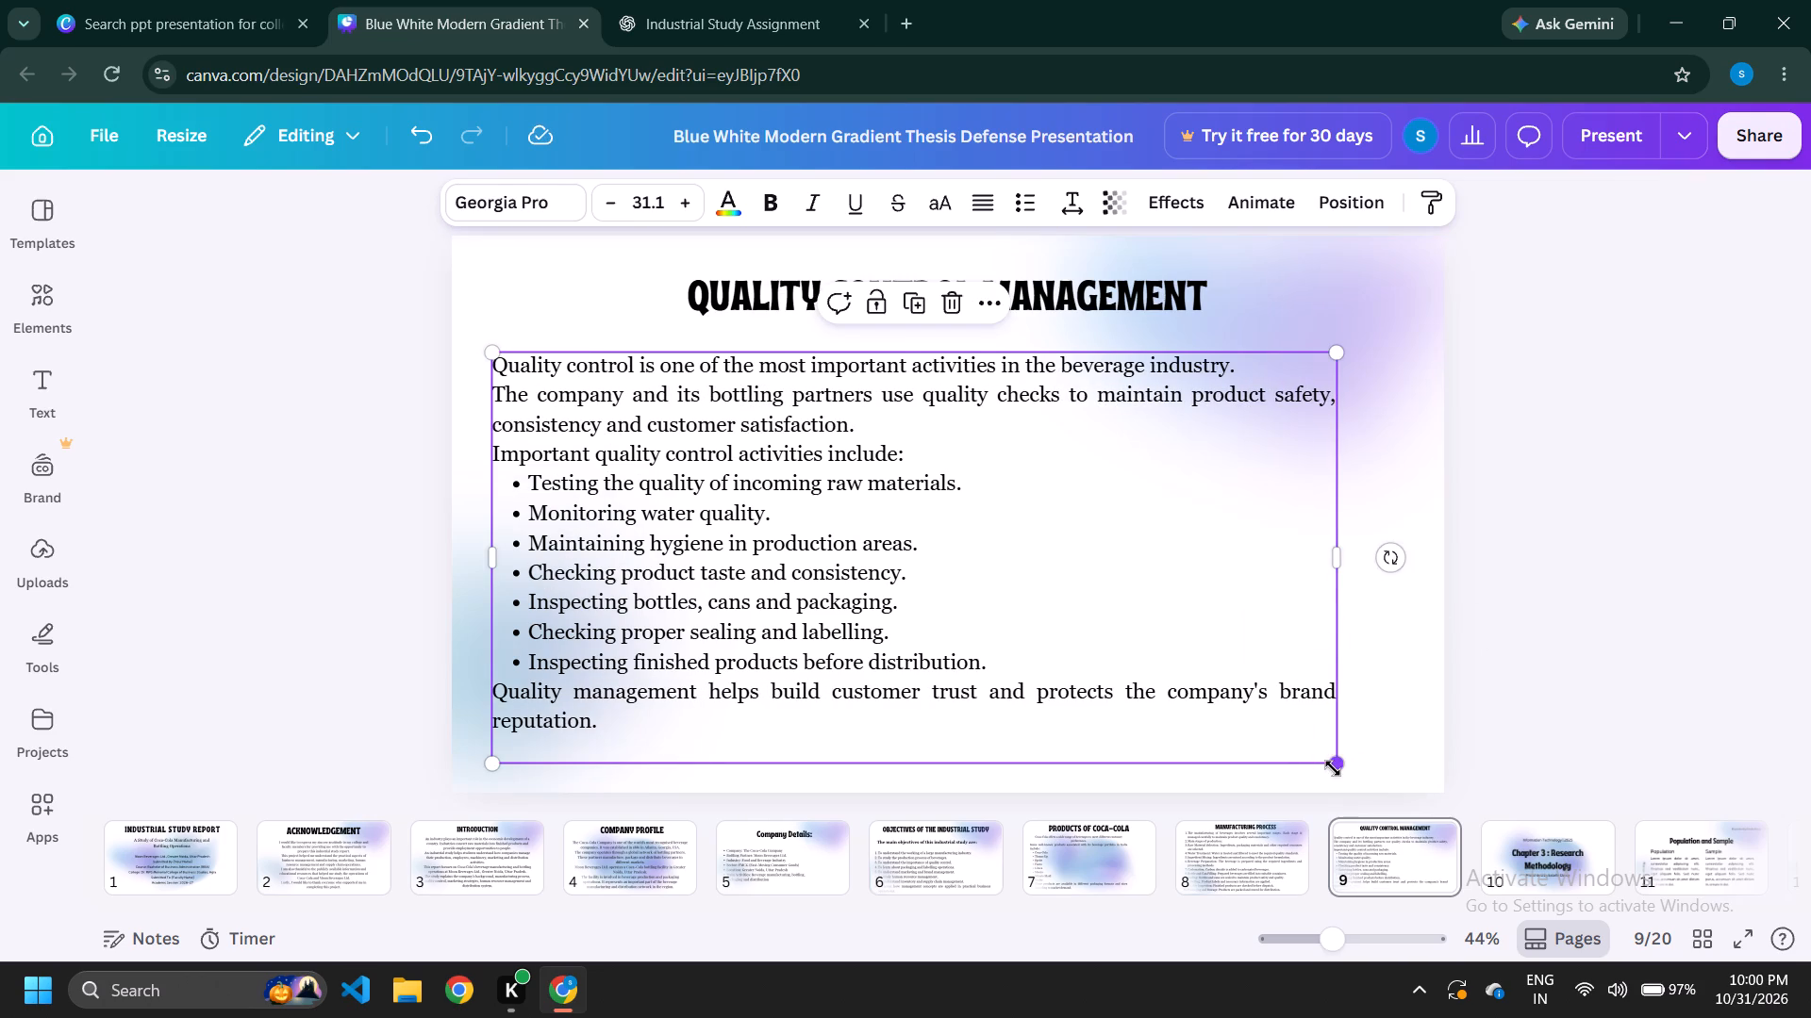
left_click_drag(1333, 768, 1416, 798)
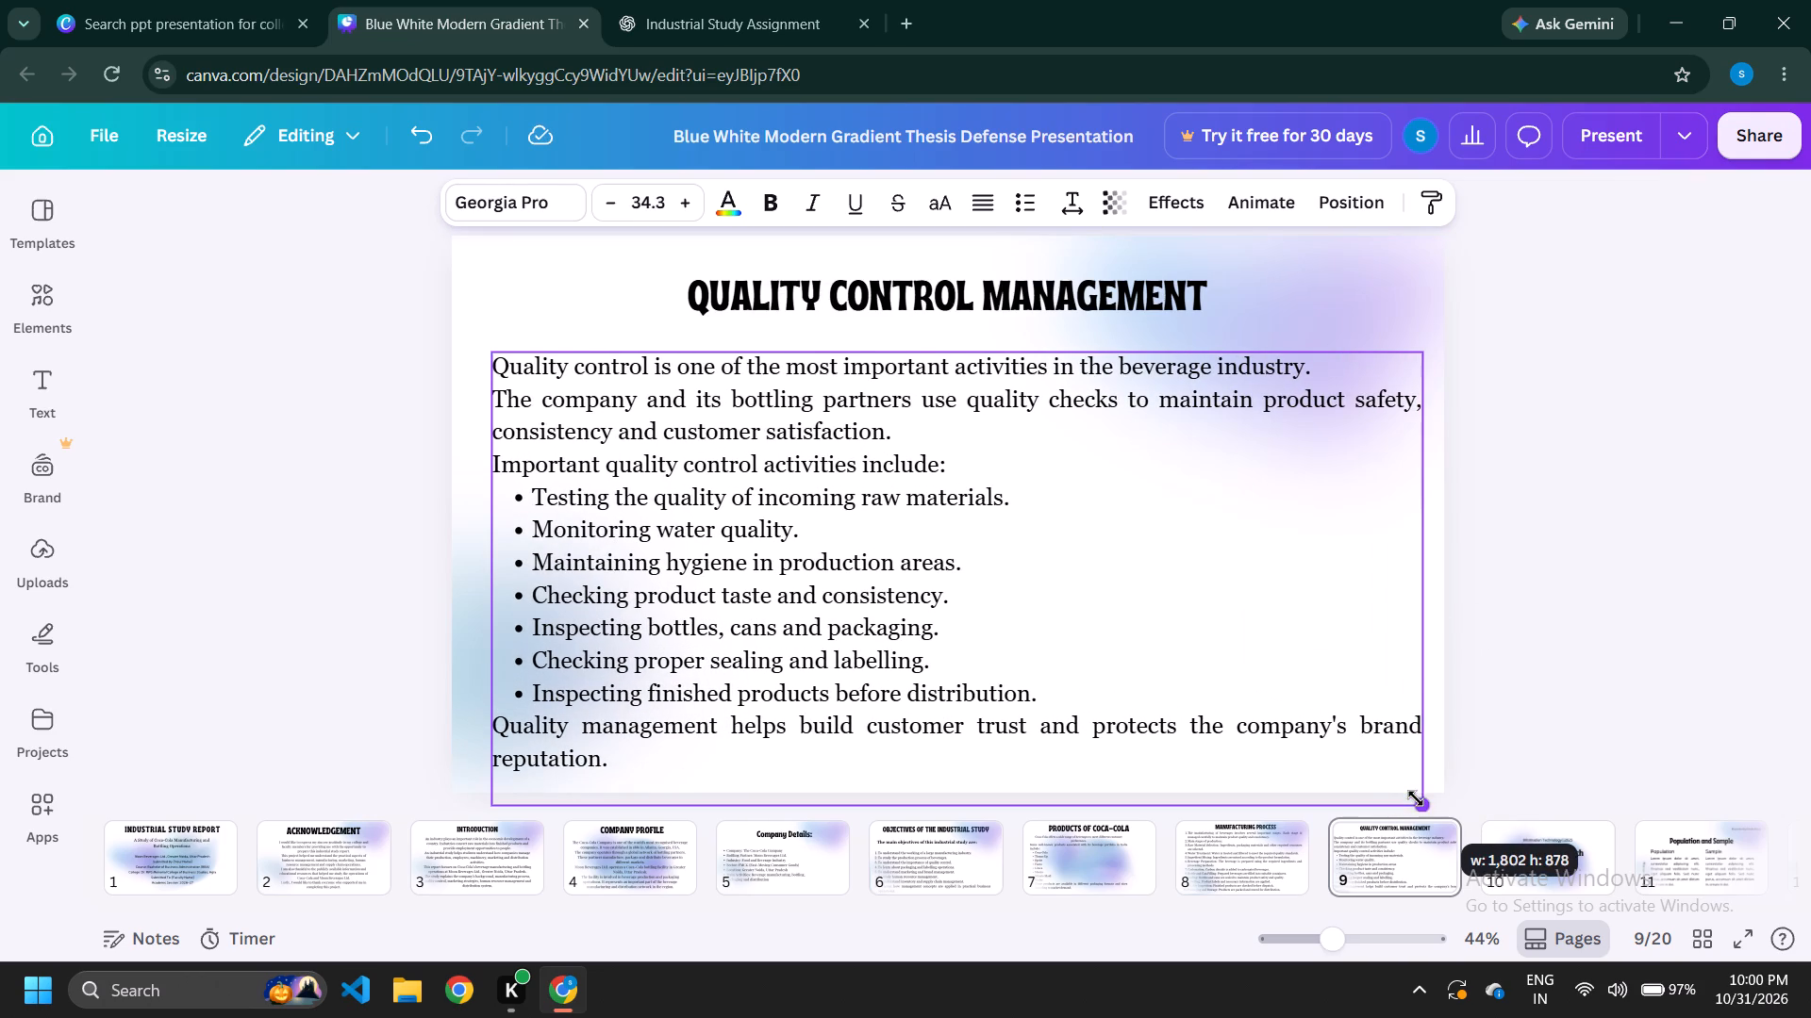
left_click_drag(1416, 798, 1415, 798)
left_click(1579, 449)
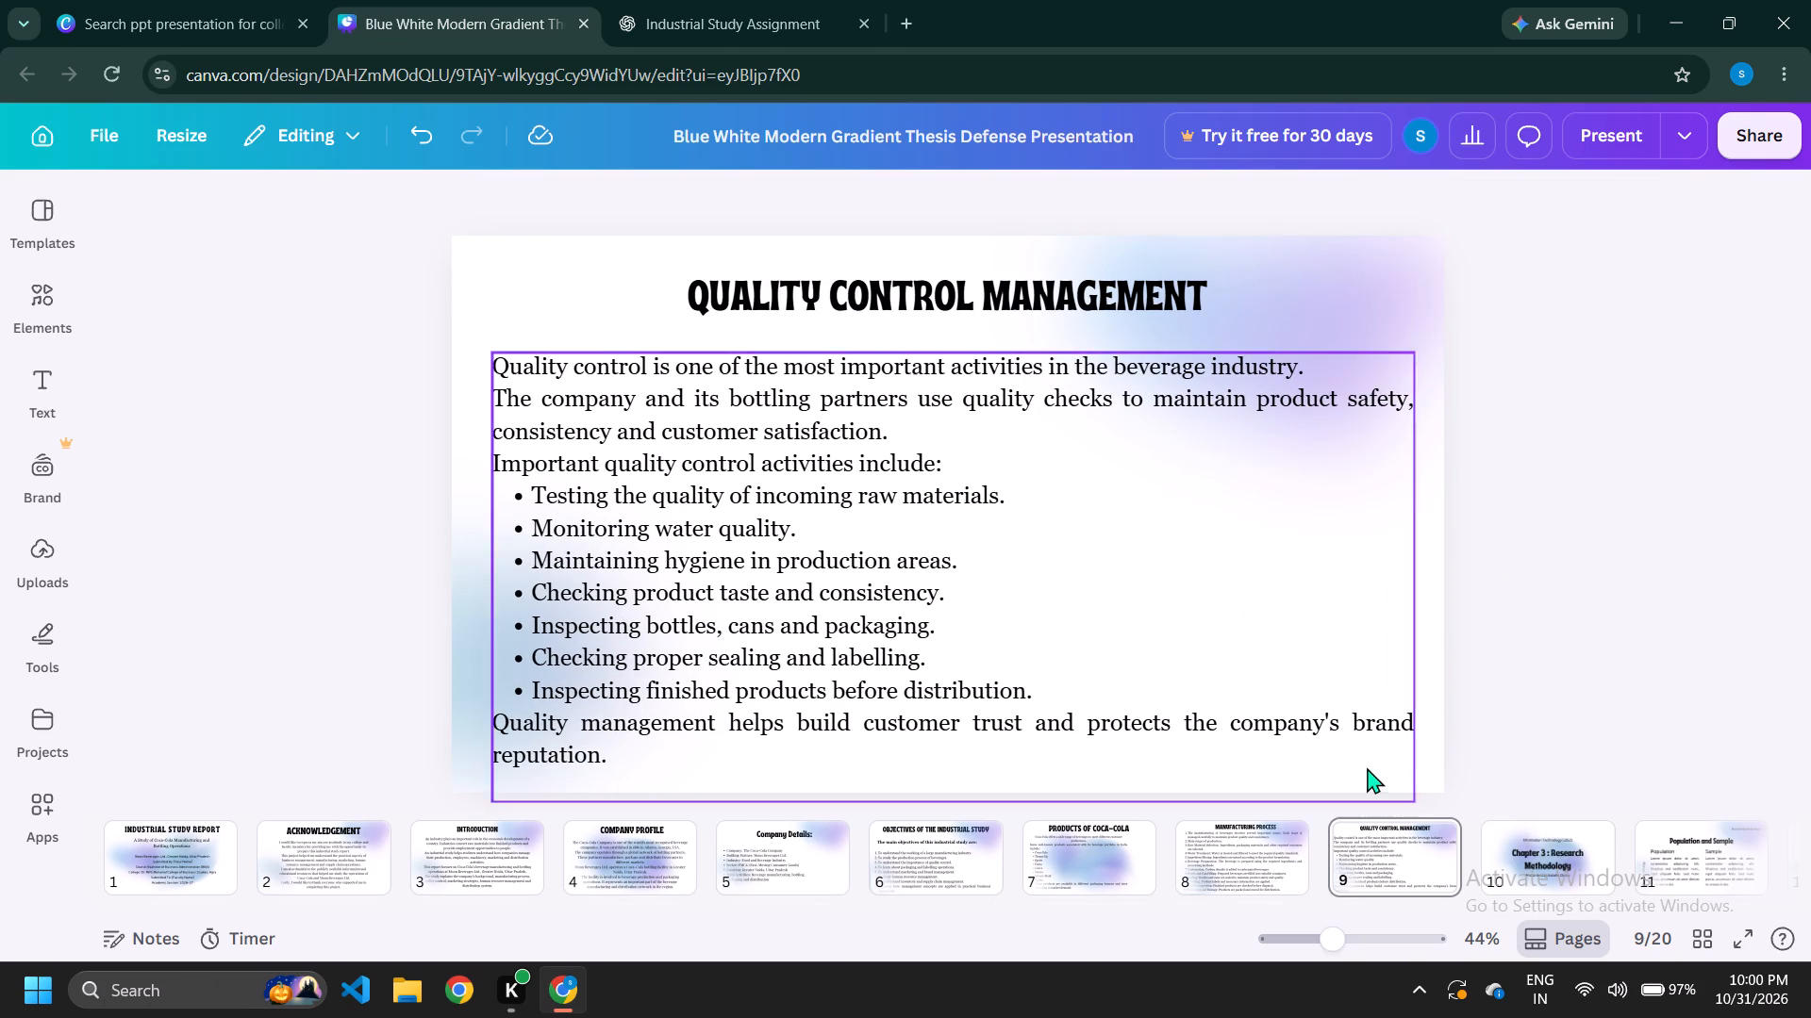
left_click(1241, 848)
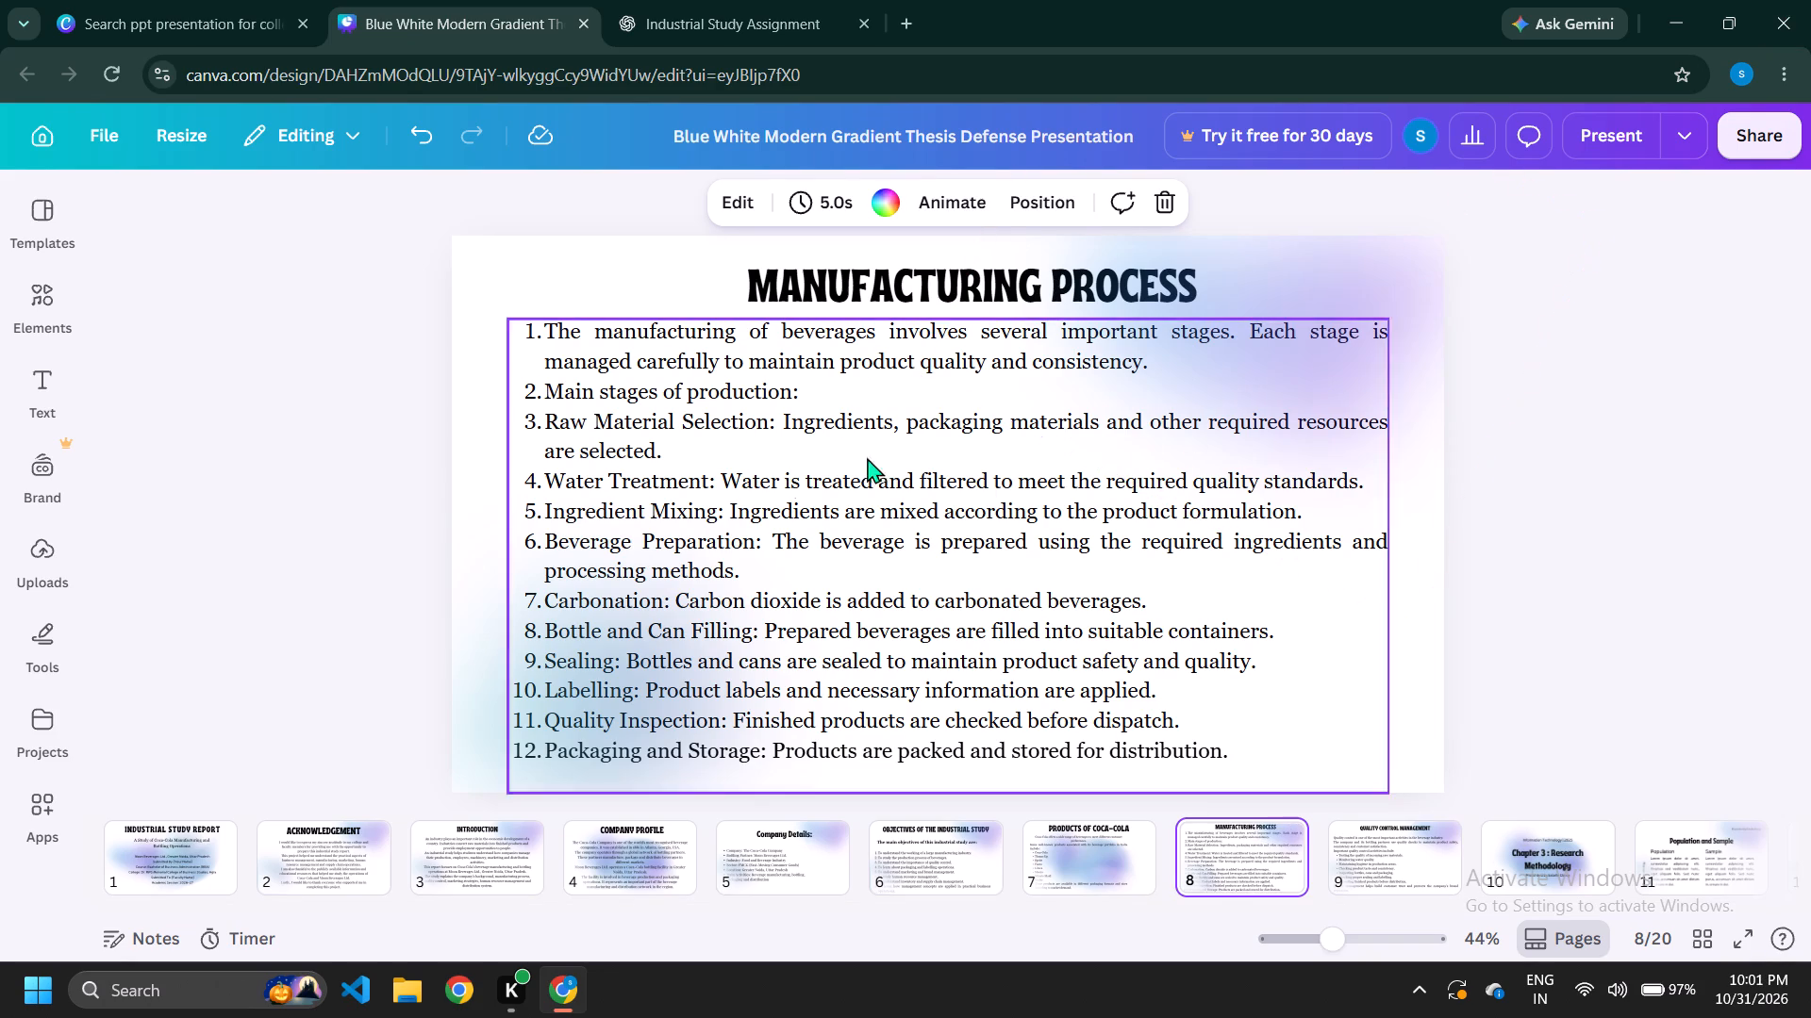
left_click(1119, 844)
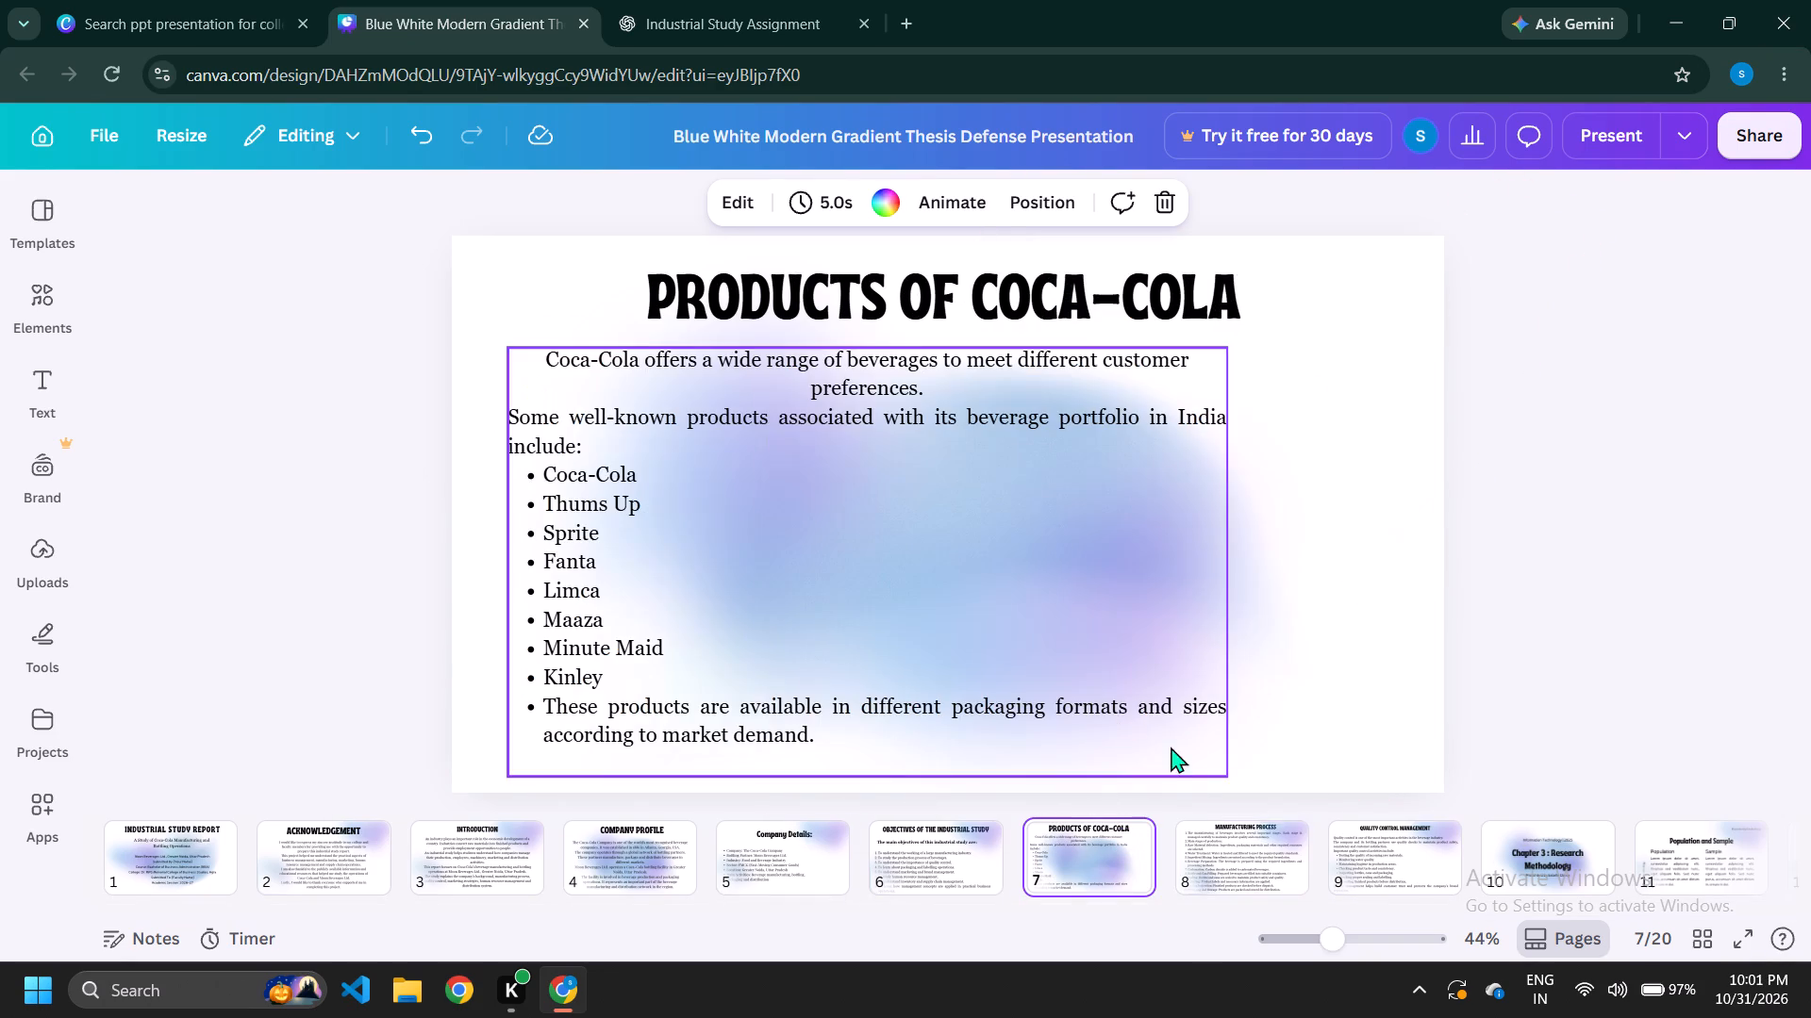
left_click(1205, 859)
left_click(916, 866)
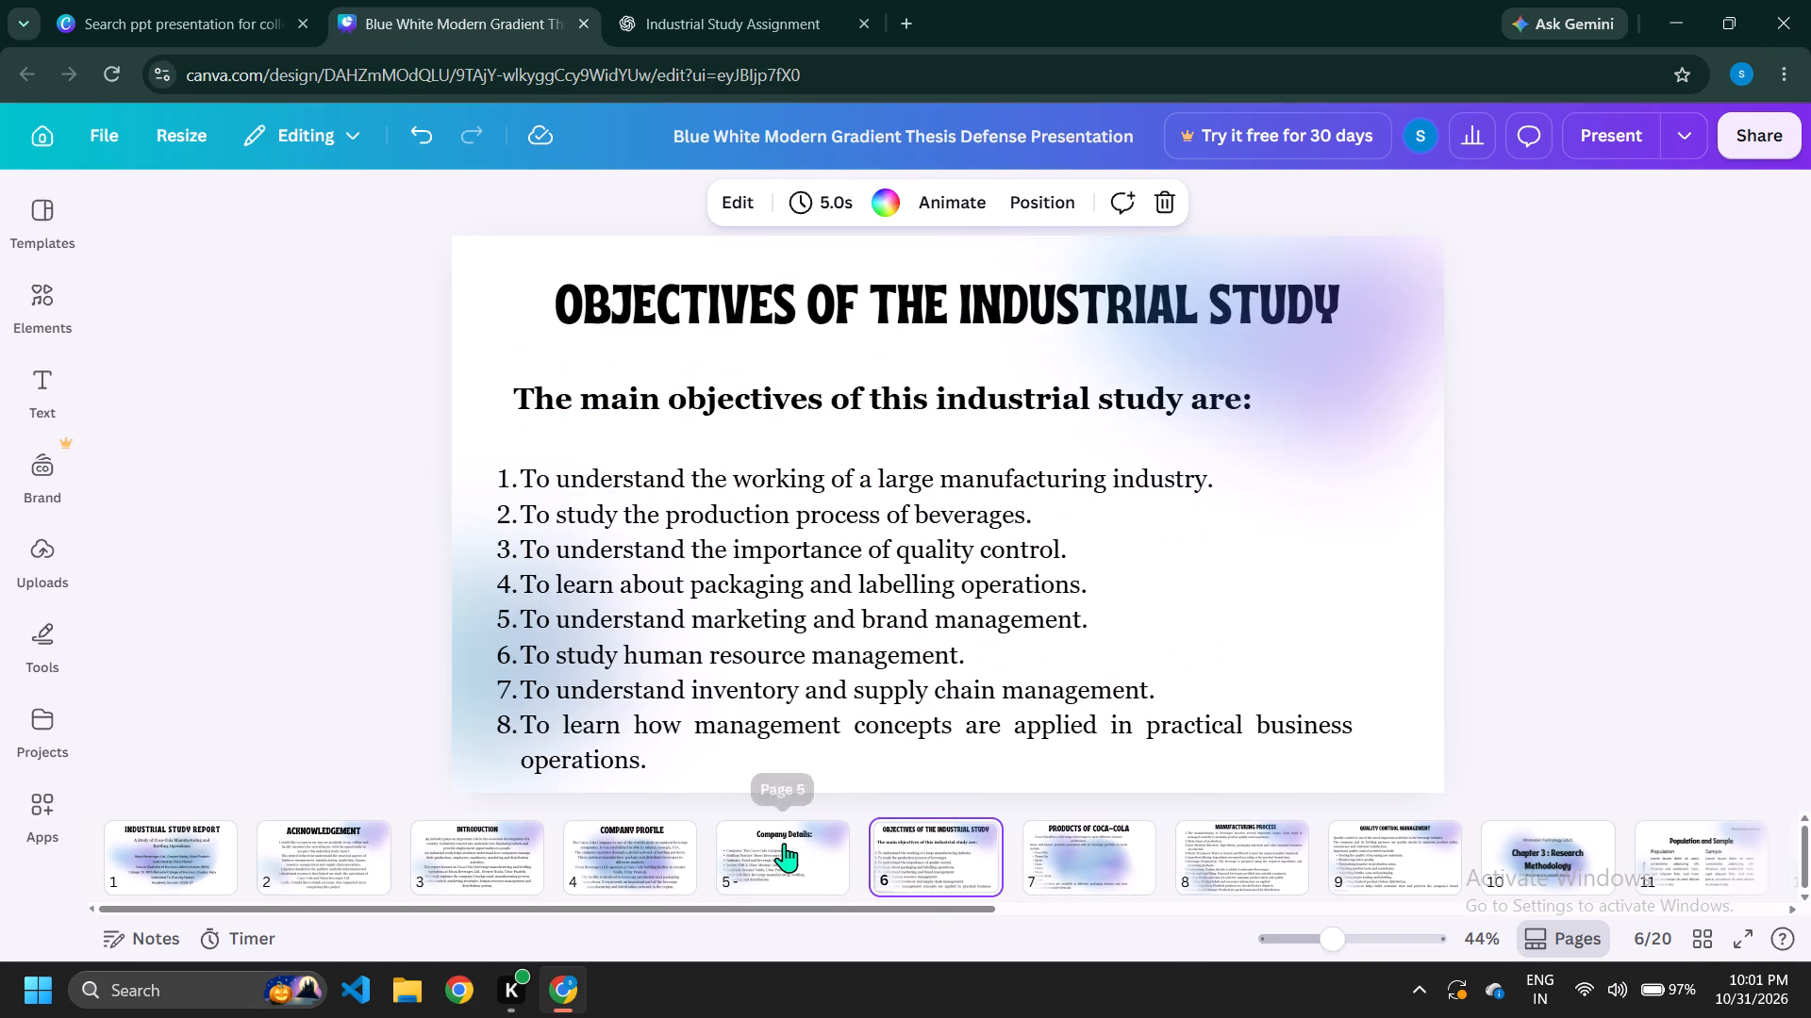
left_click(784, 843)
left_click(1277, 858)
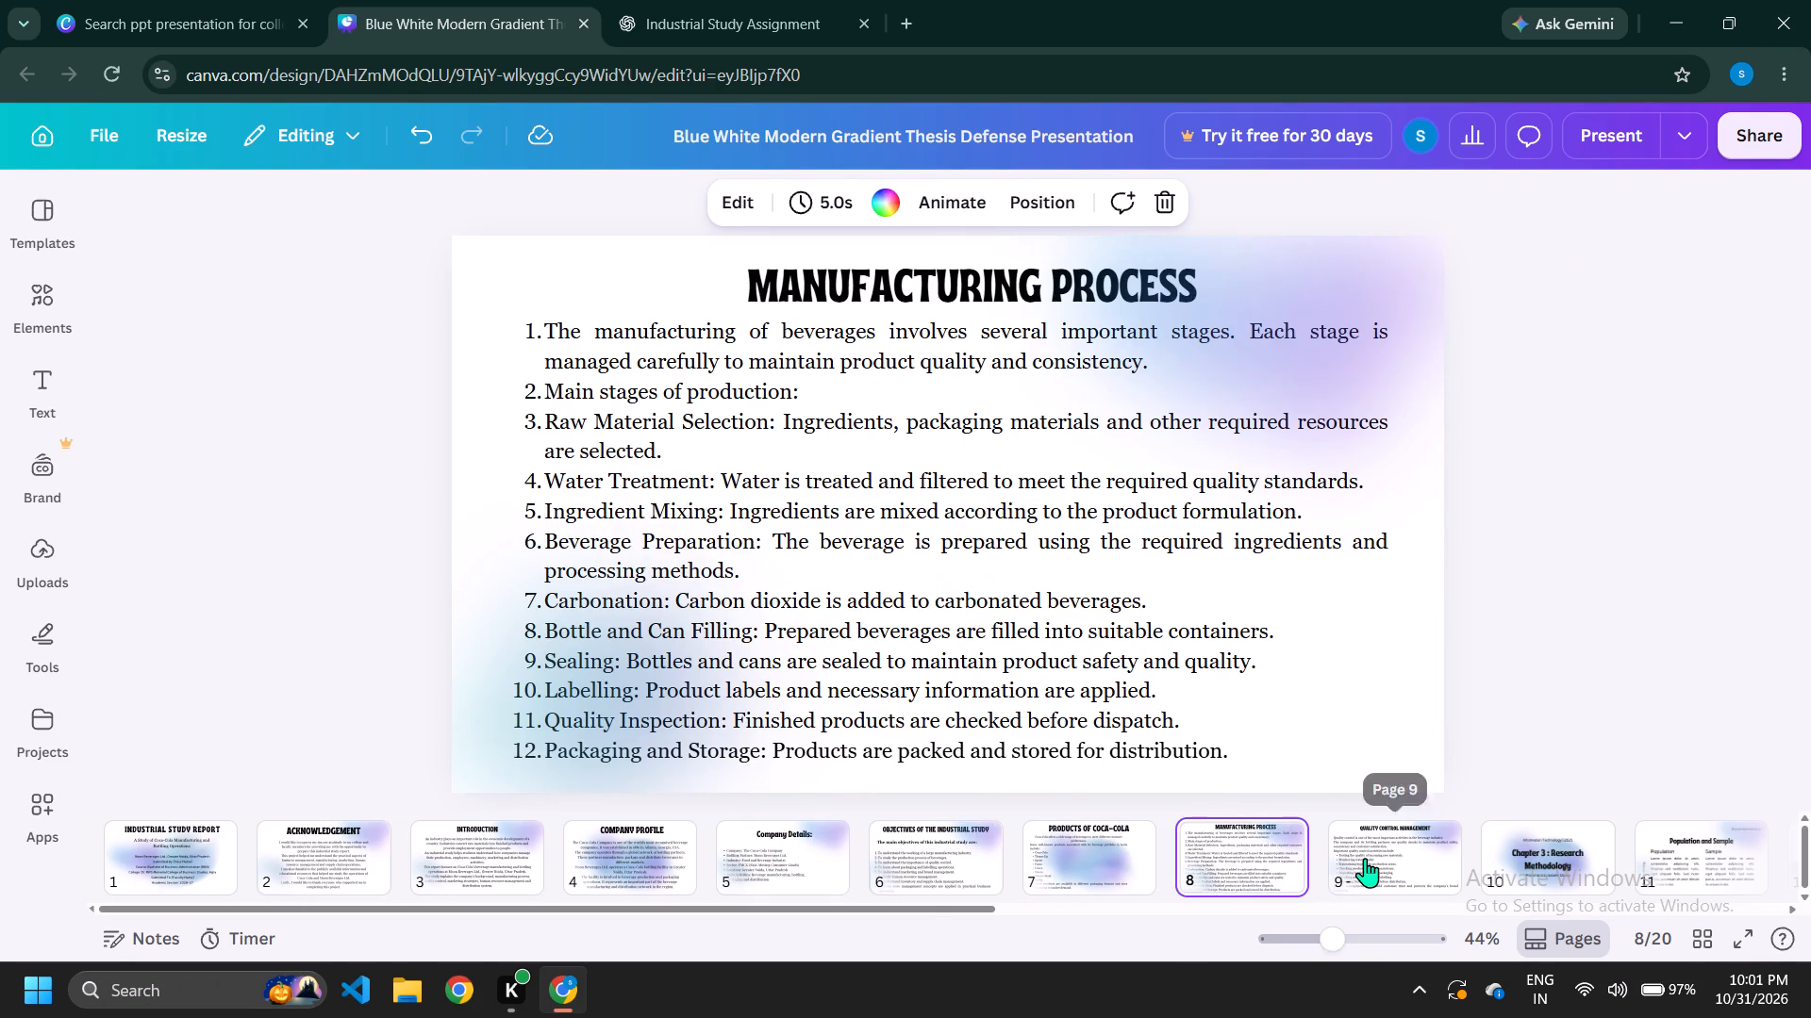
left_click(1365, 858)
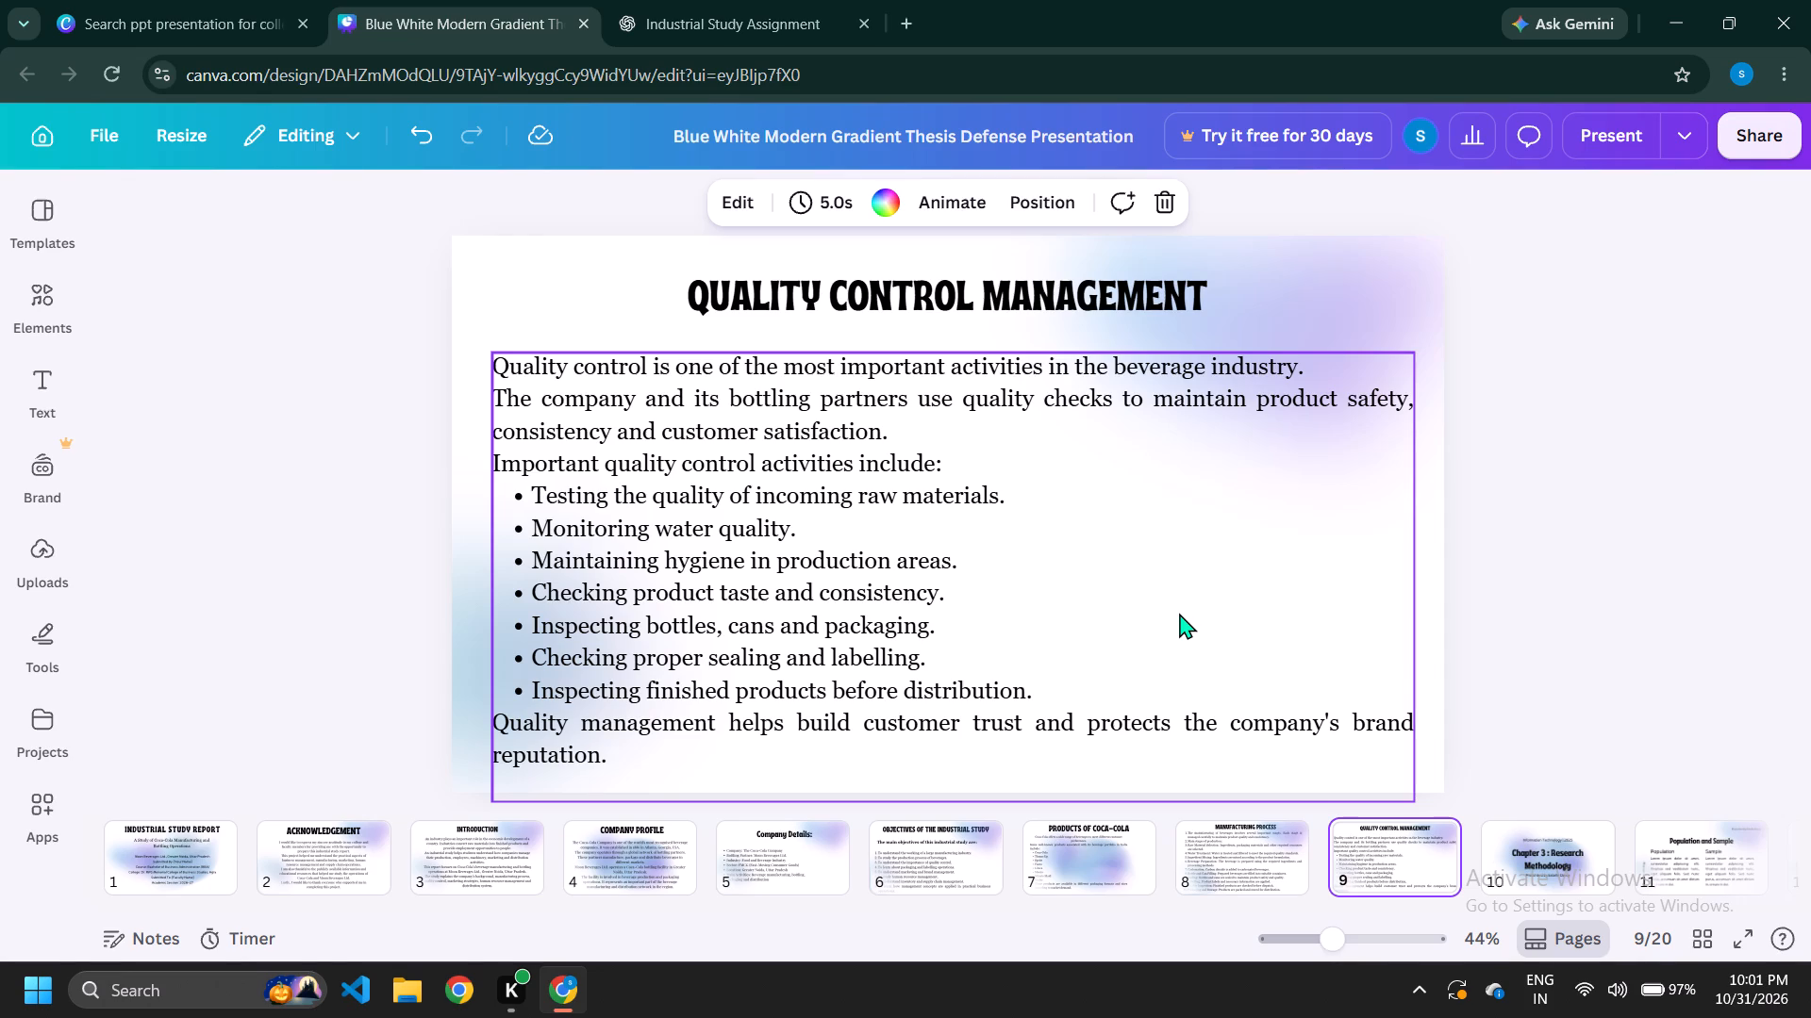
scroll(1179, 613, "down", 1)
left_click(1513, 862)
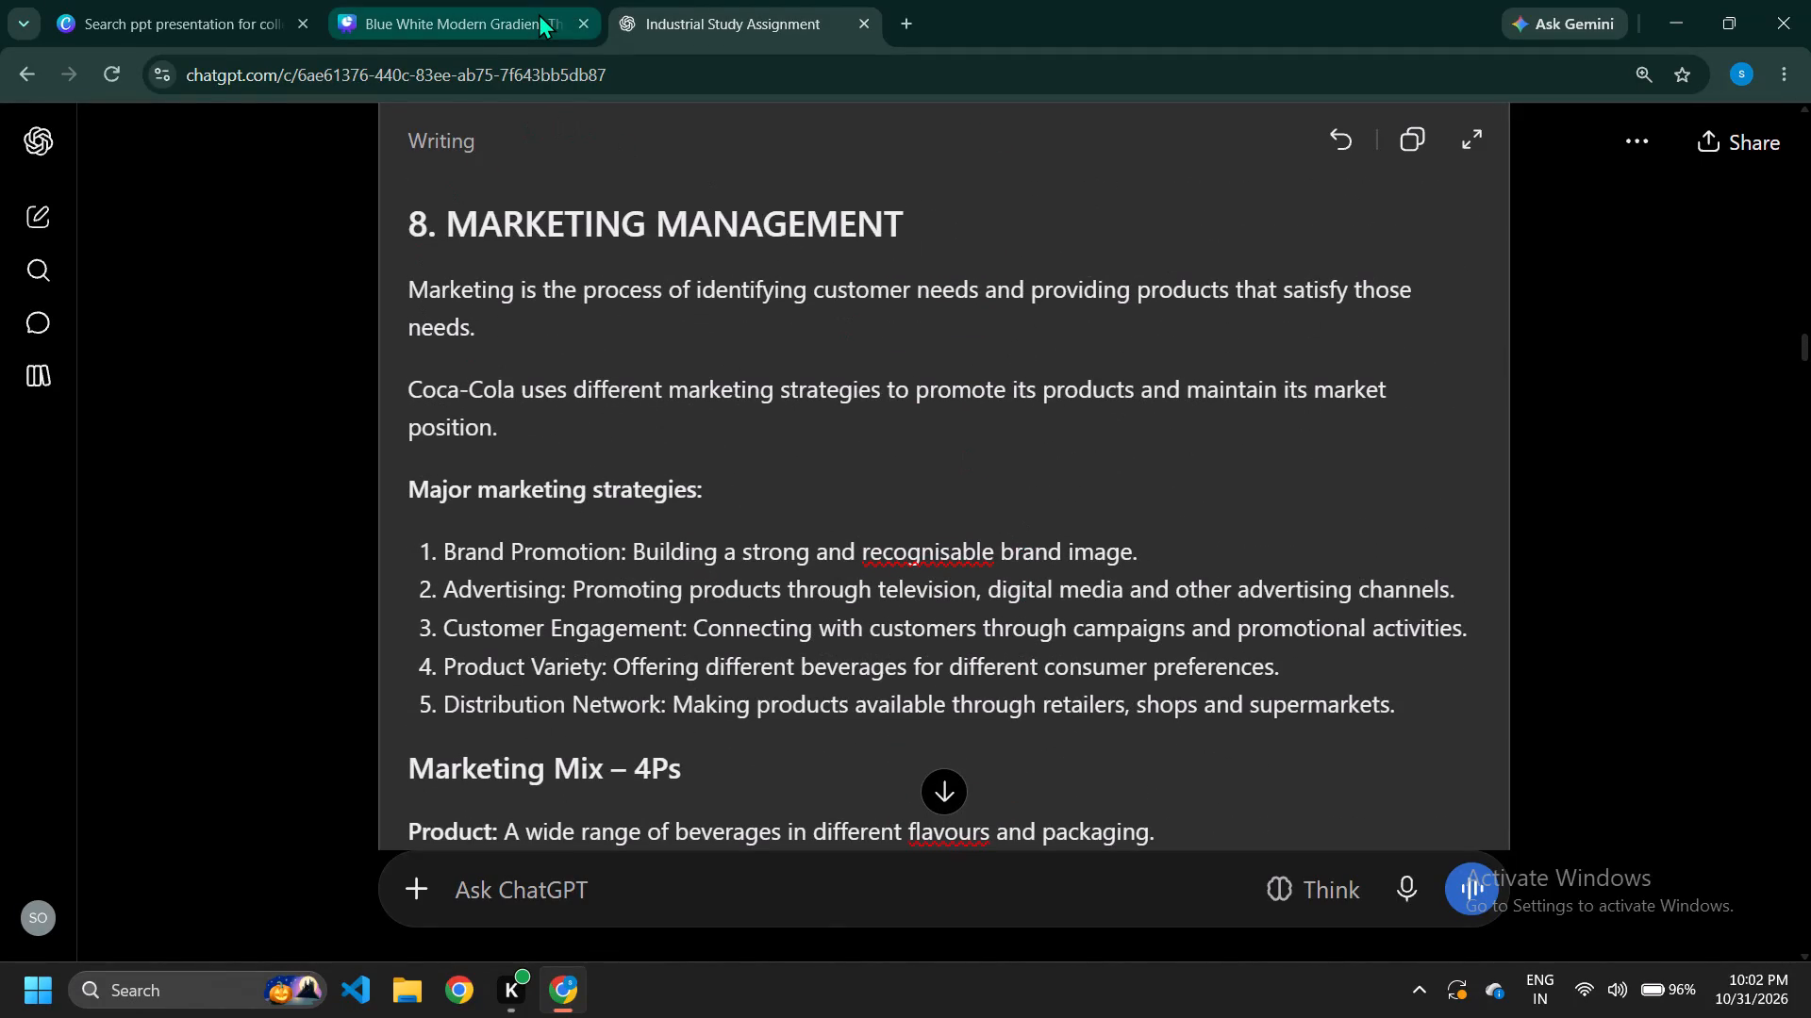
Back in Canva, delete the Population and Sample, Data Collection Techniques, Data Analysis and Chapter 4: Result and Discussion template slides.
left_click(539, 13)
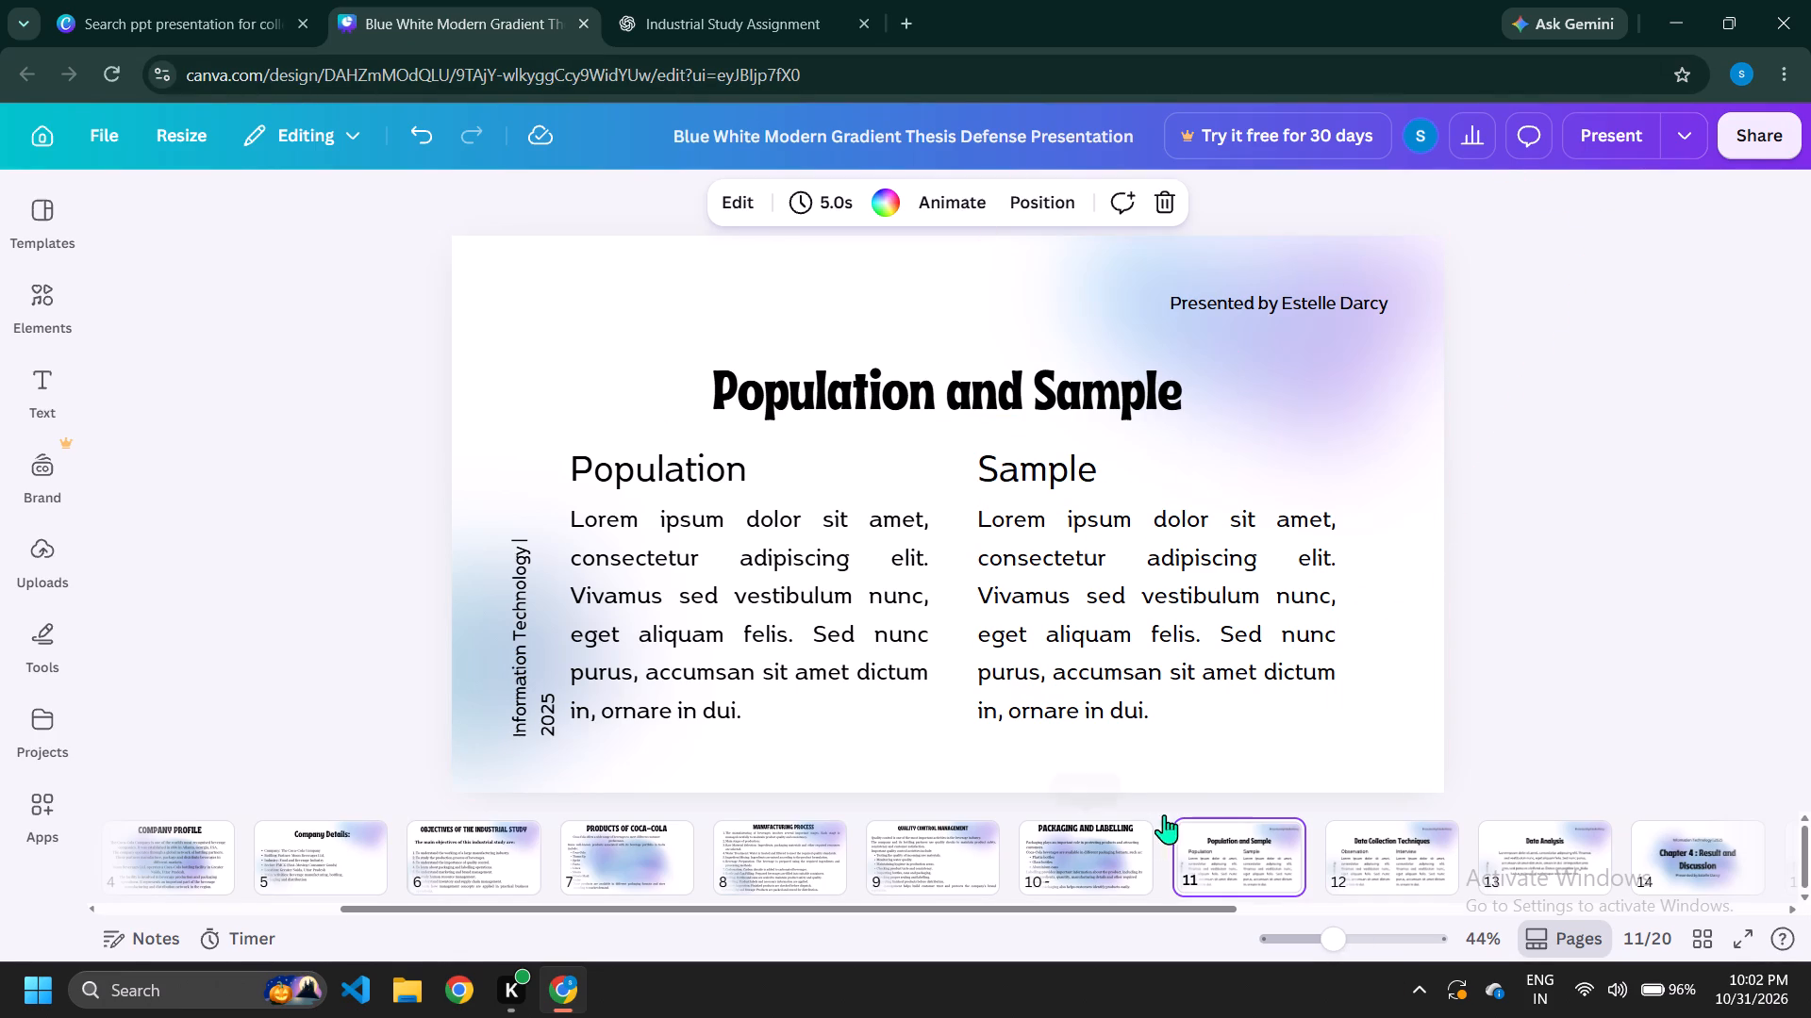
right_click(1225, 861)
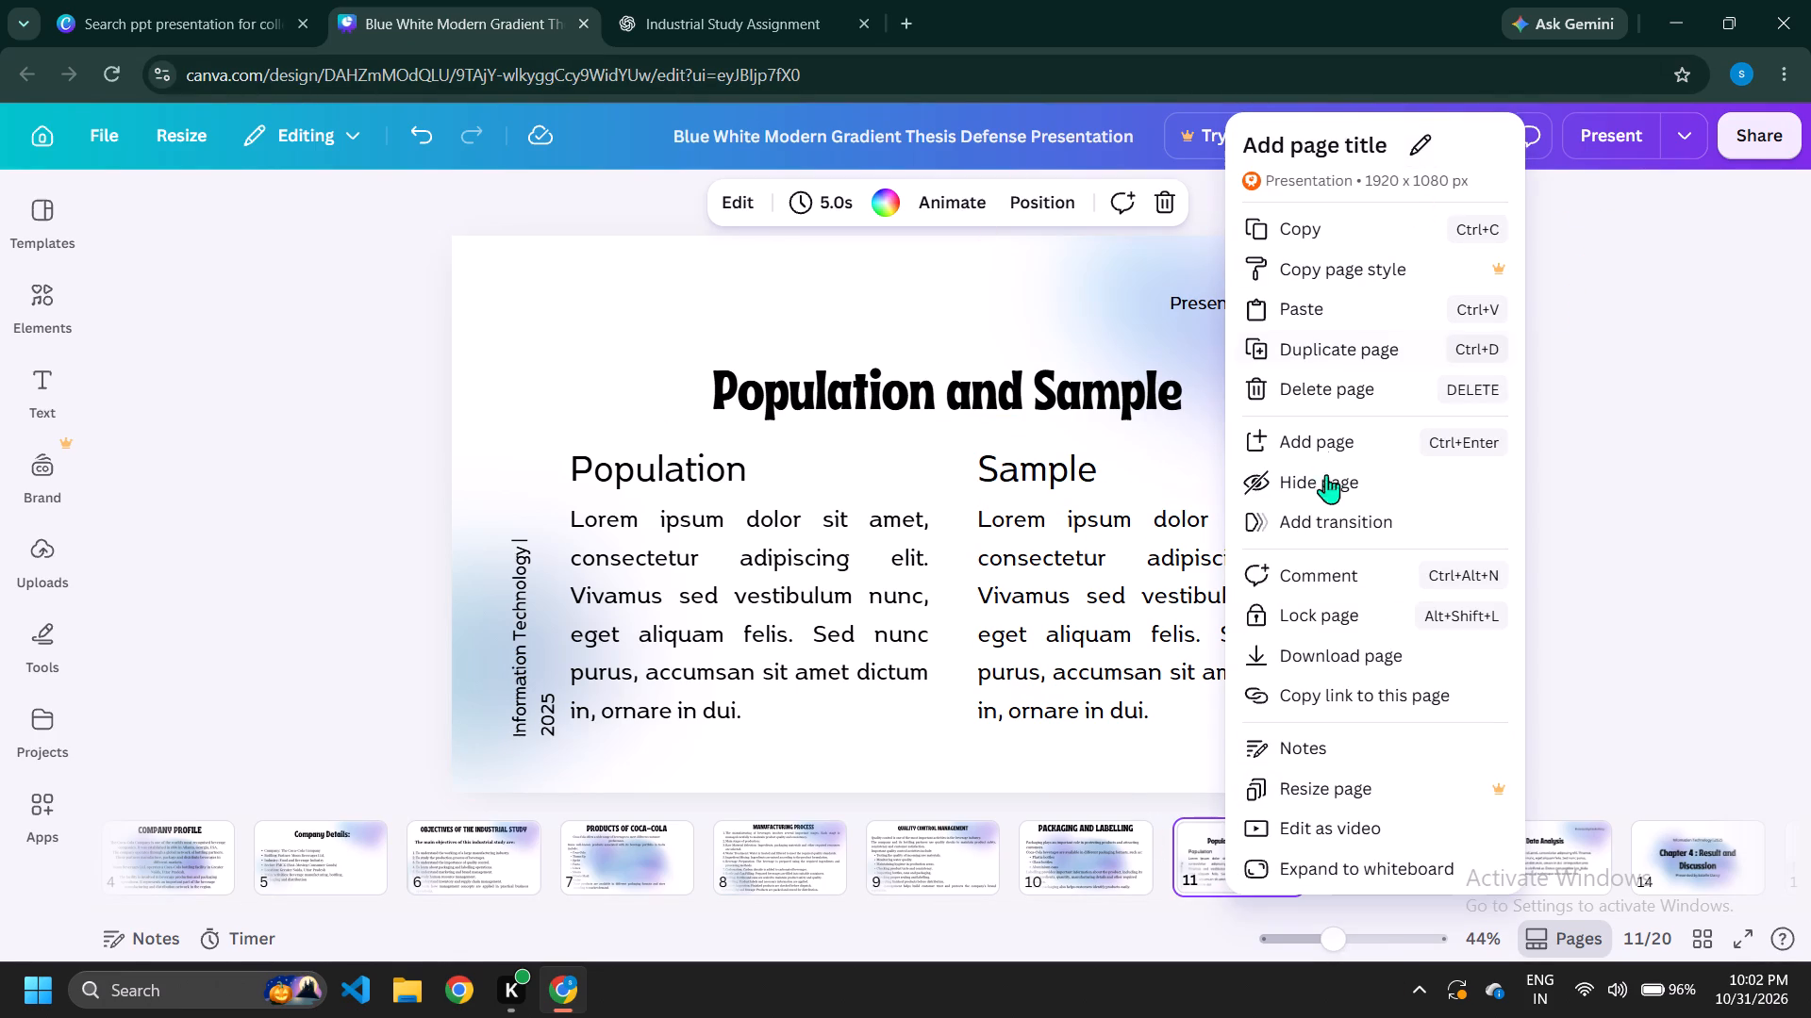
left_click(1346, 390)
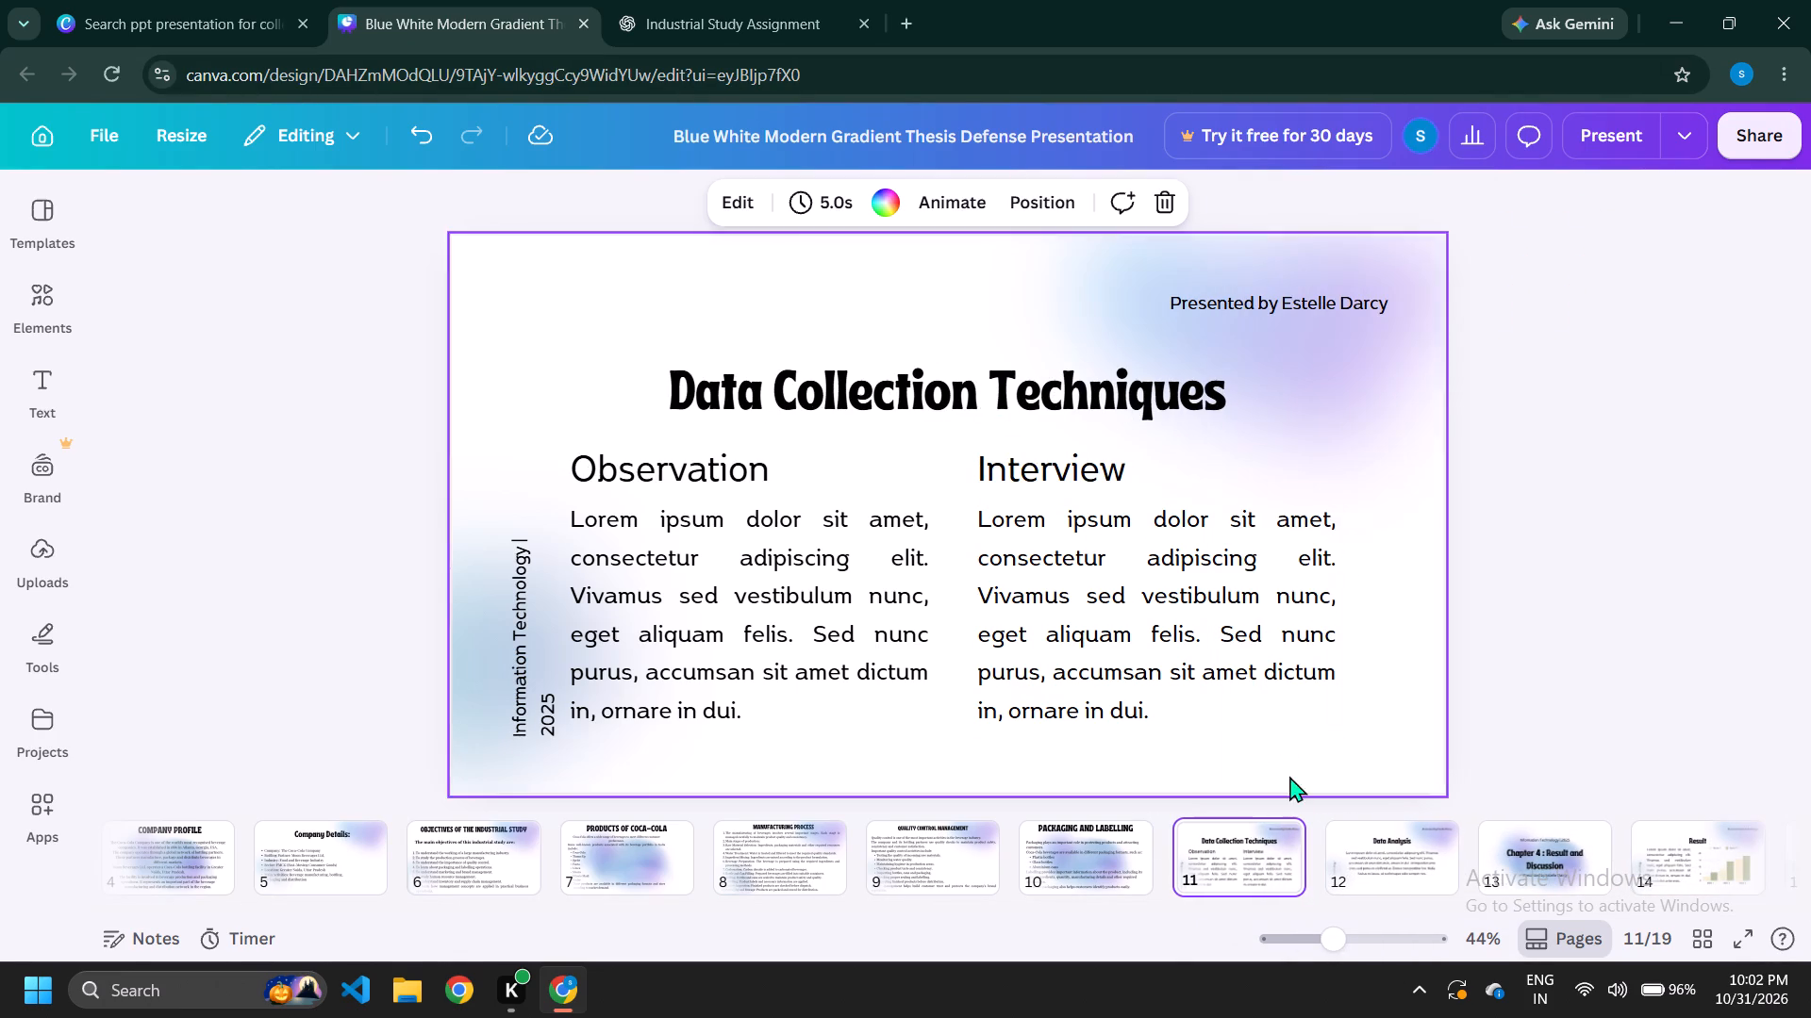
left_click(1293, 835)
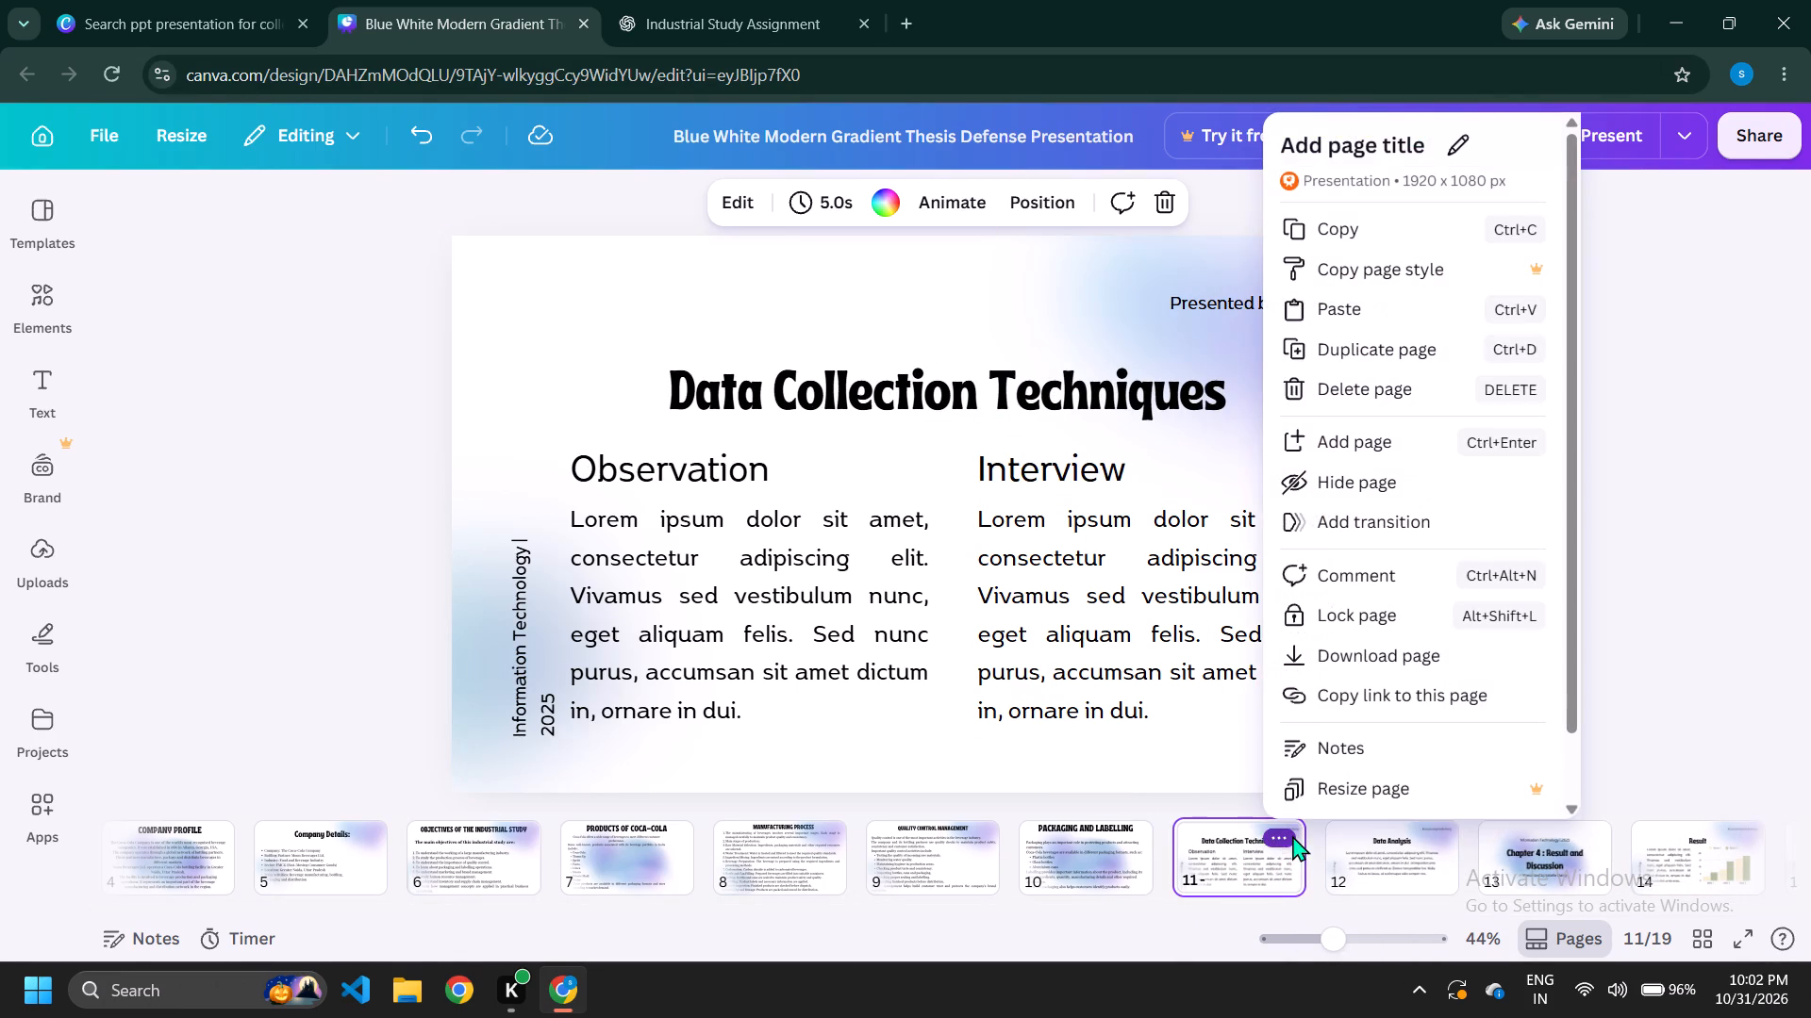
left_click(1355, 396)
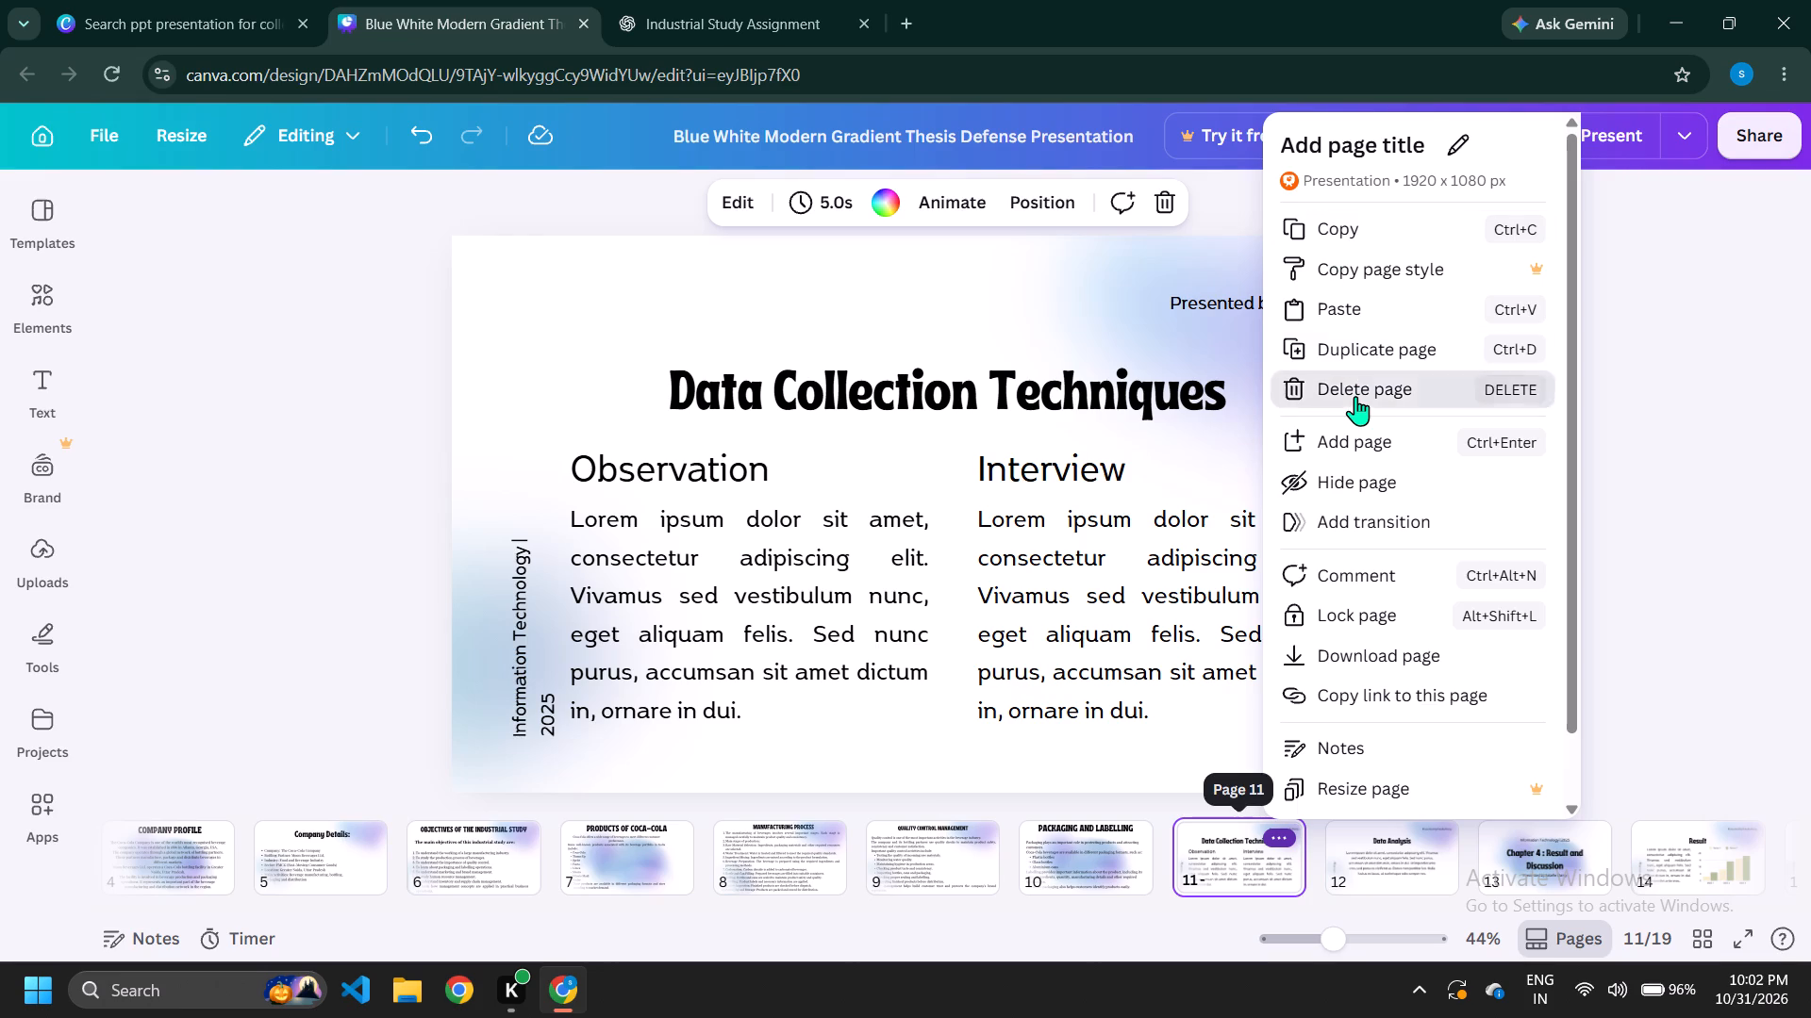
left_click(1276, 836)
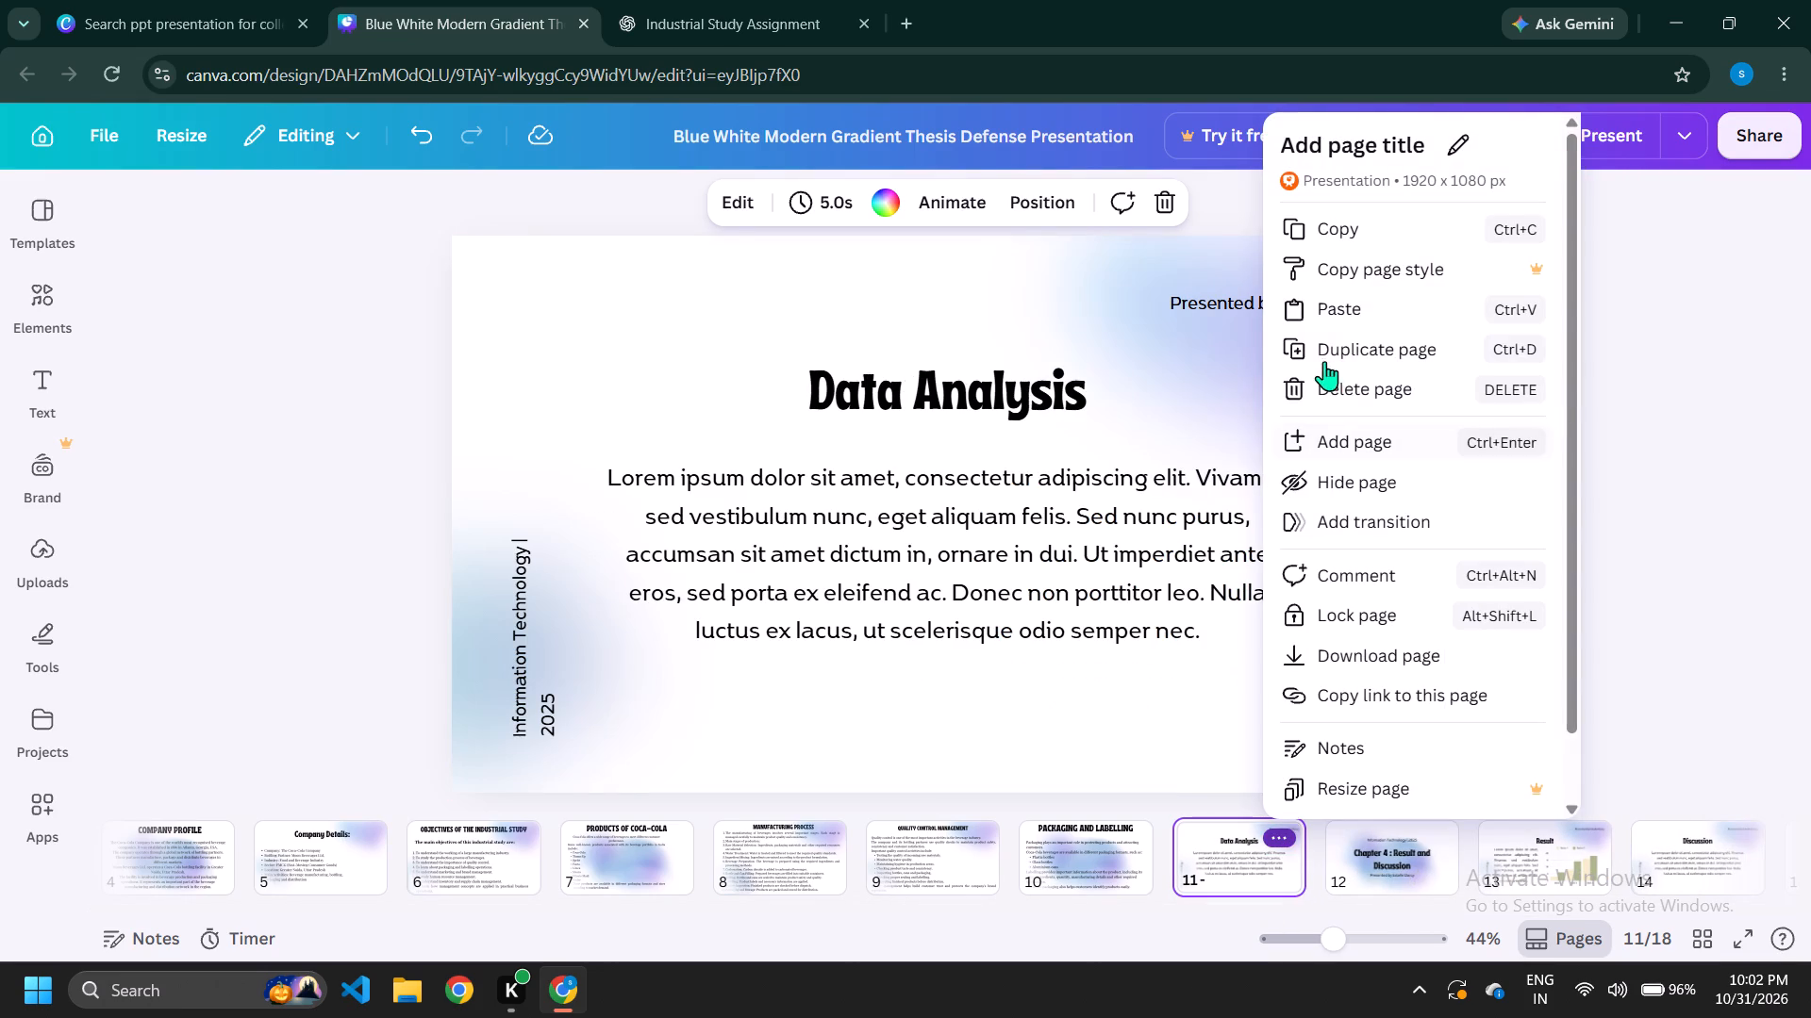
left_click(1354, 400)
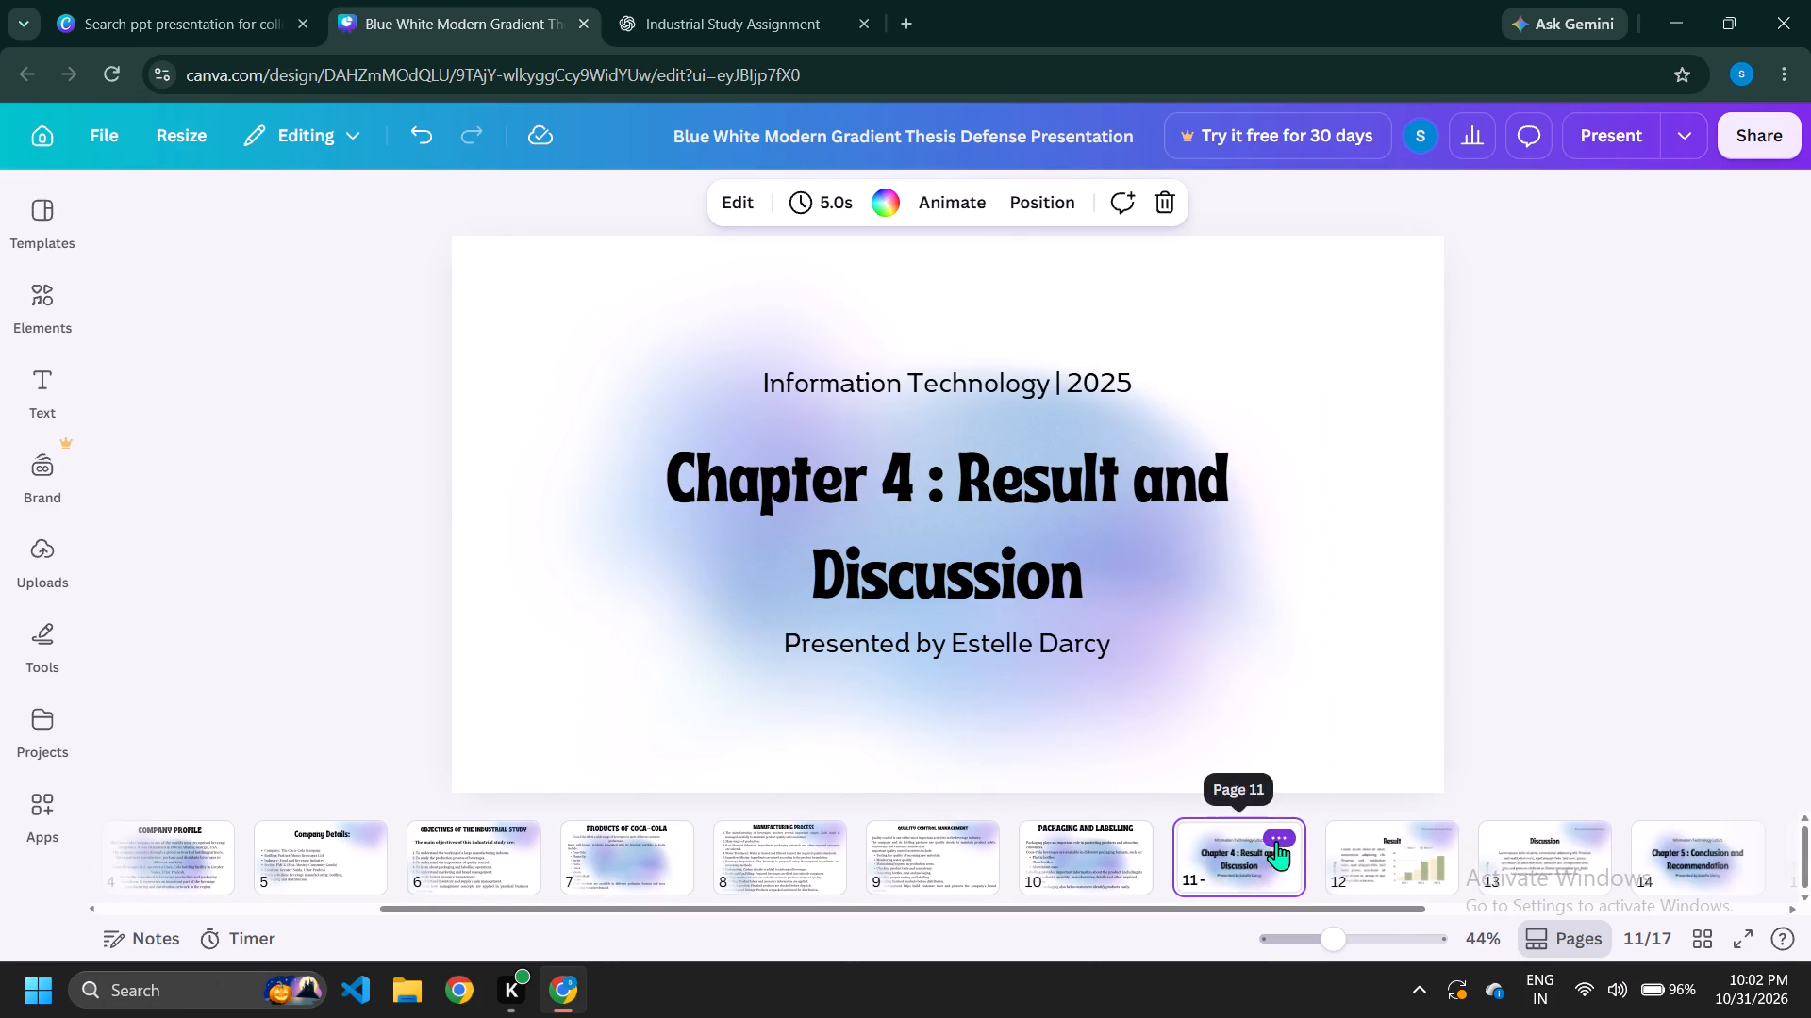
left_click(1276, 841)
left_click(1341, 395)
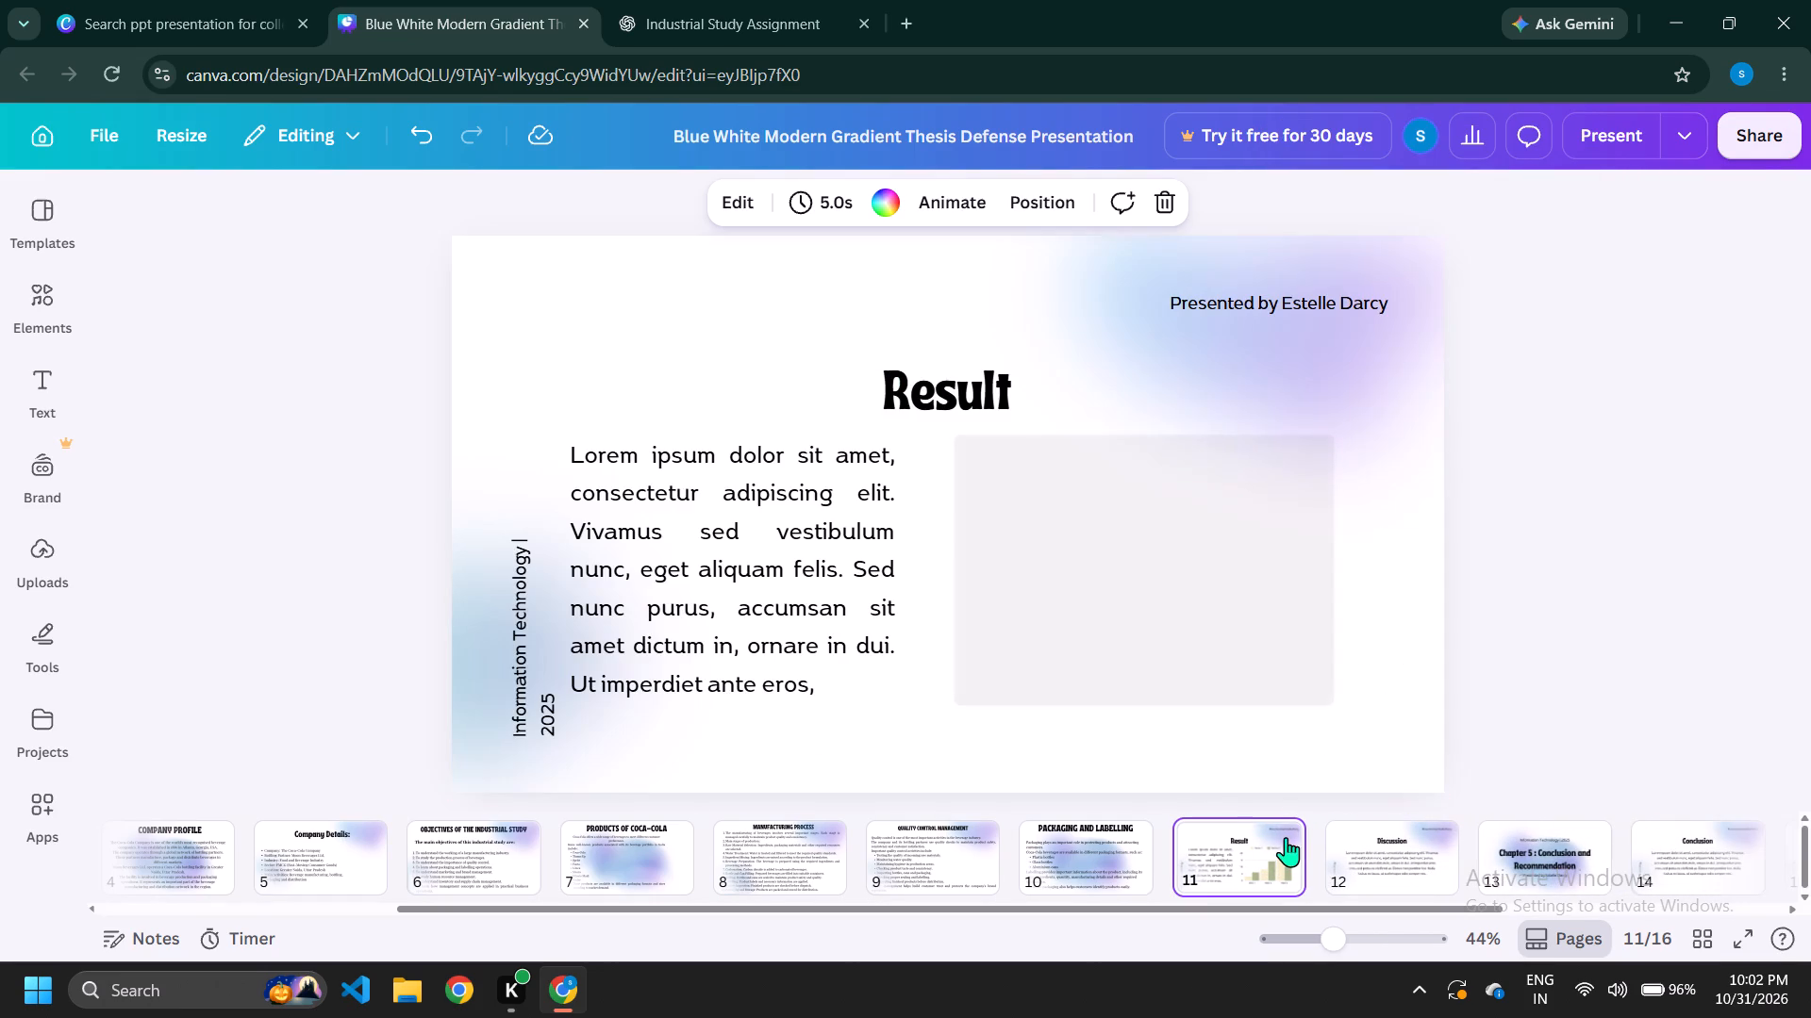
Delete the leftover Result, Discussion, Chapter 5: Conclusion and Recommendation, Conclusion and Recommendation template slides.
left_click(1288, 831)
left_click(1336, 382)
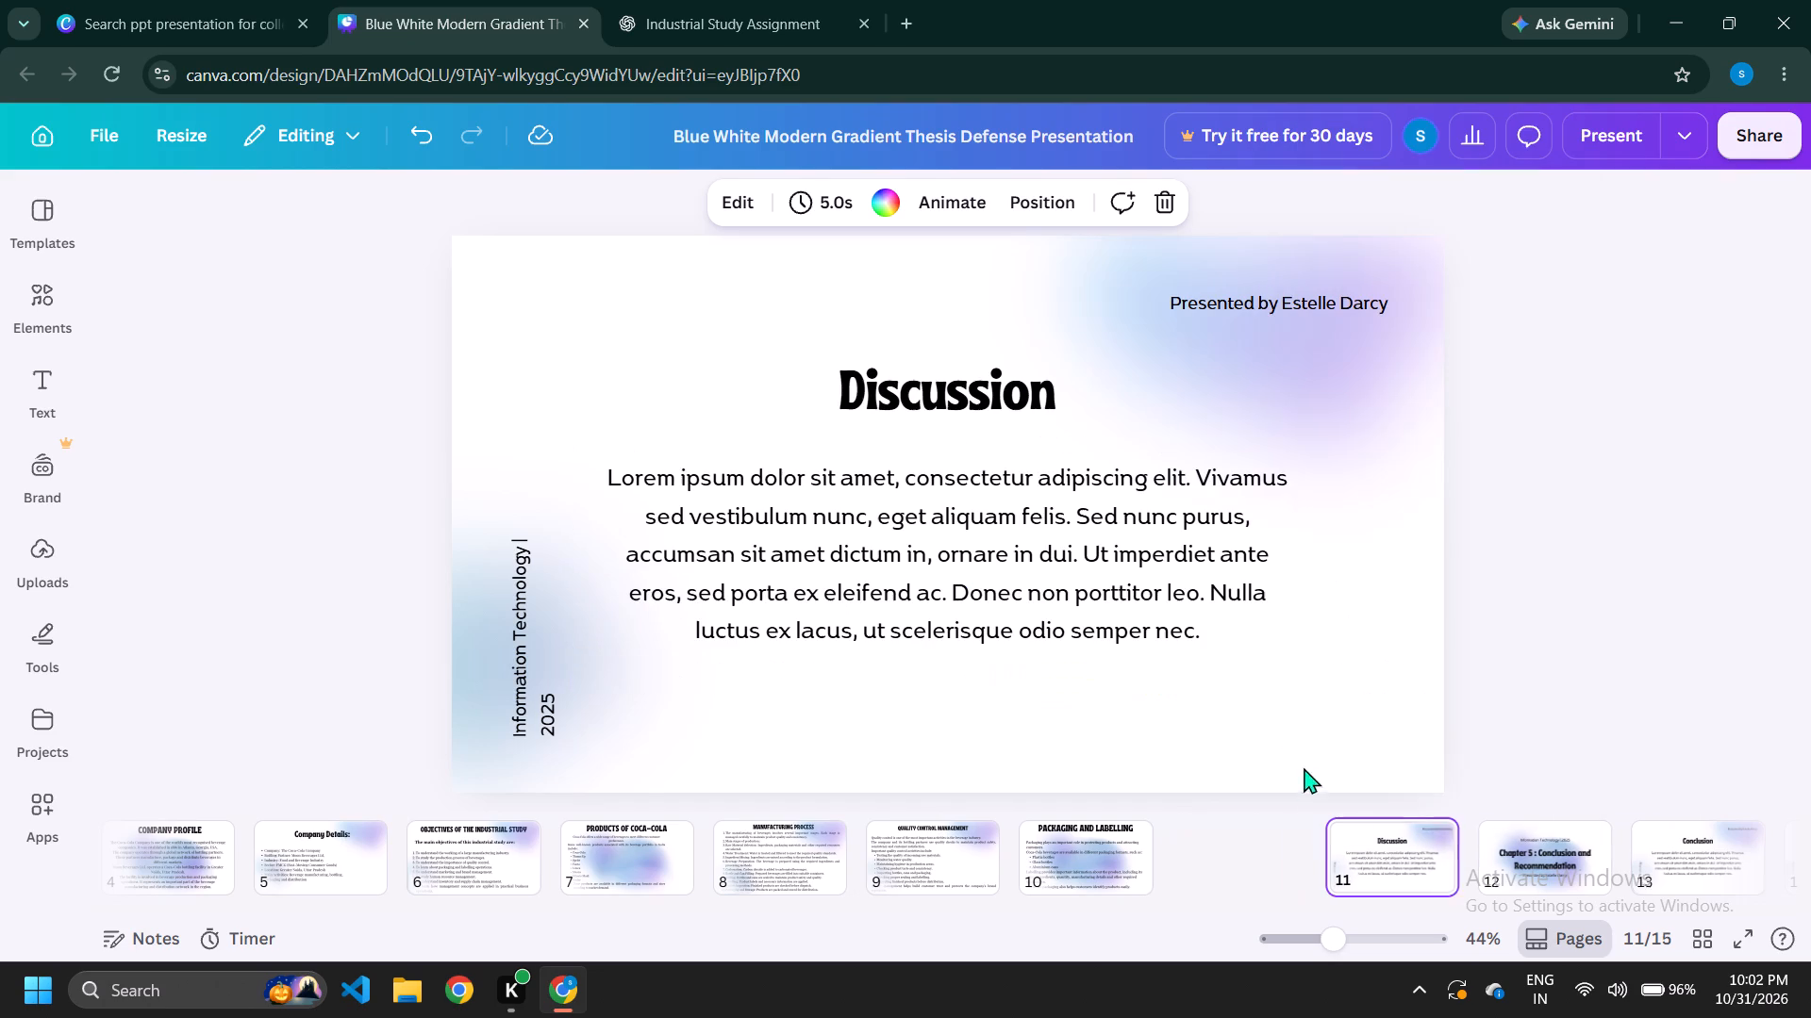
left_click(1272, 841)
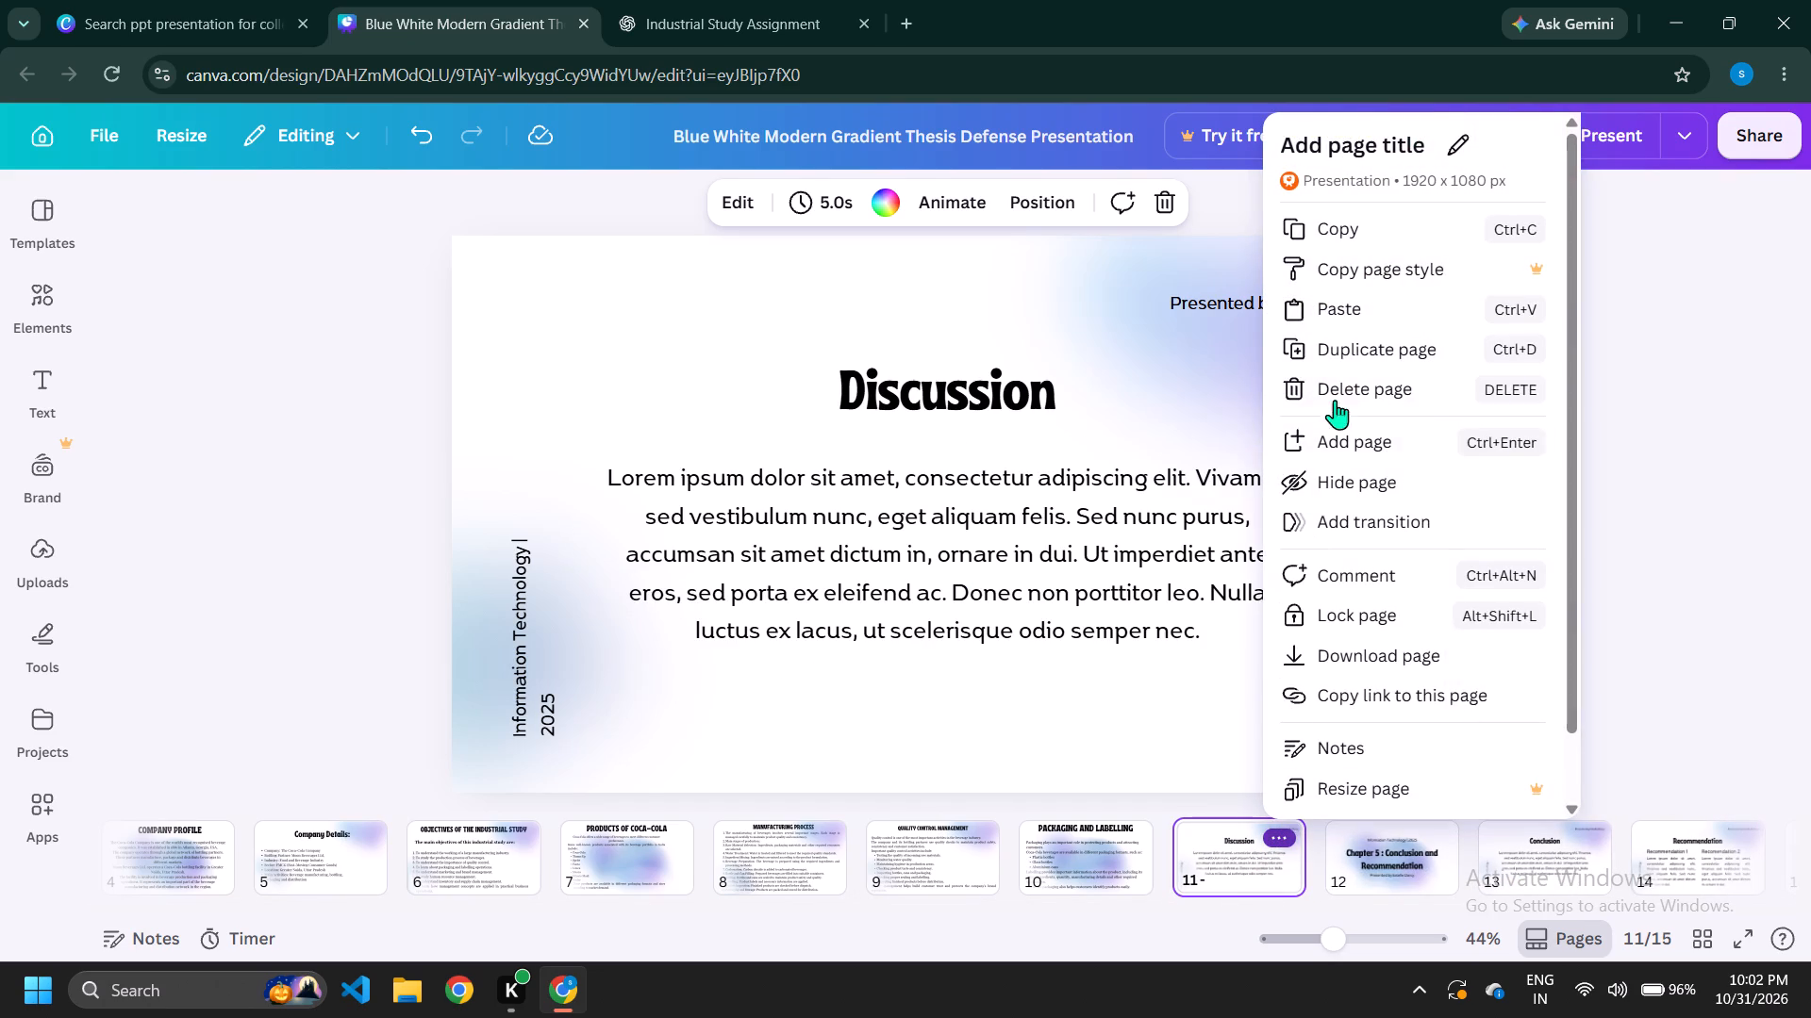
left_click(1345, 381)
left_click(1269, 833)
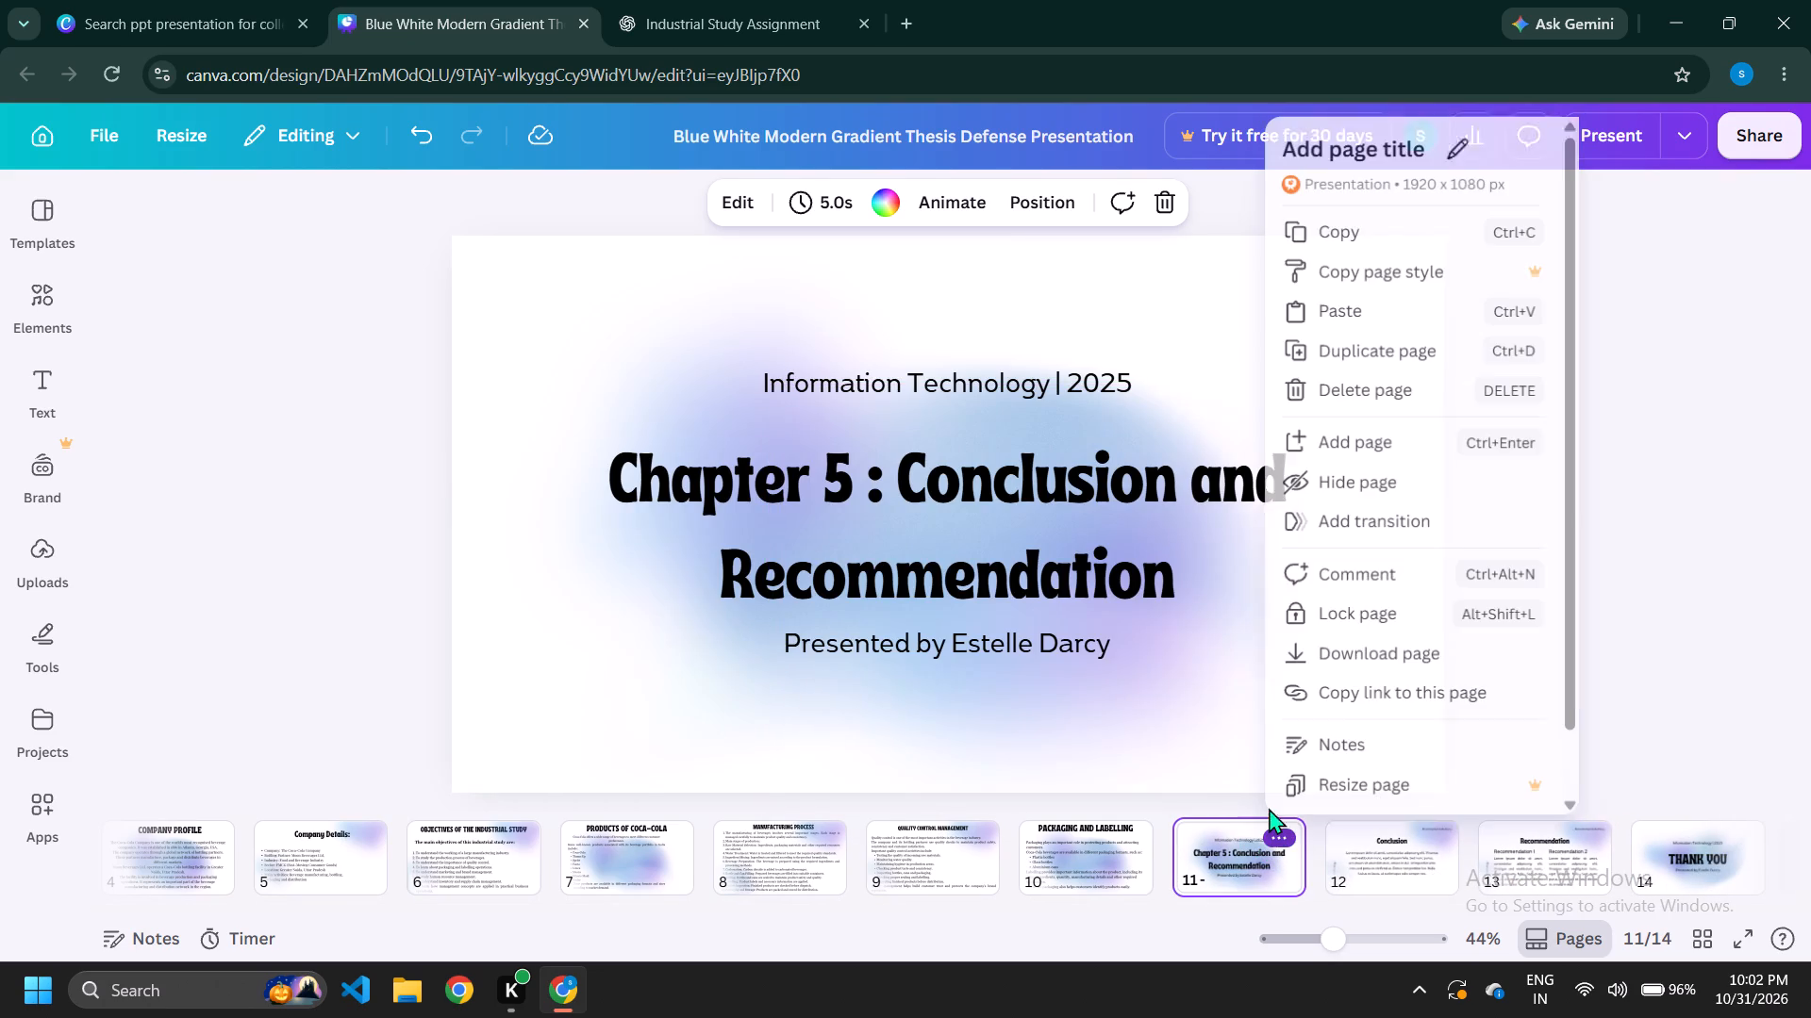
left_click(1337, 393)
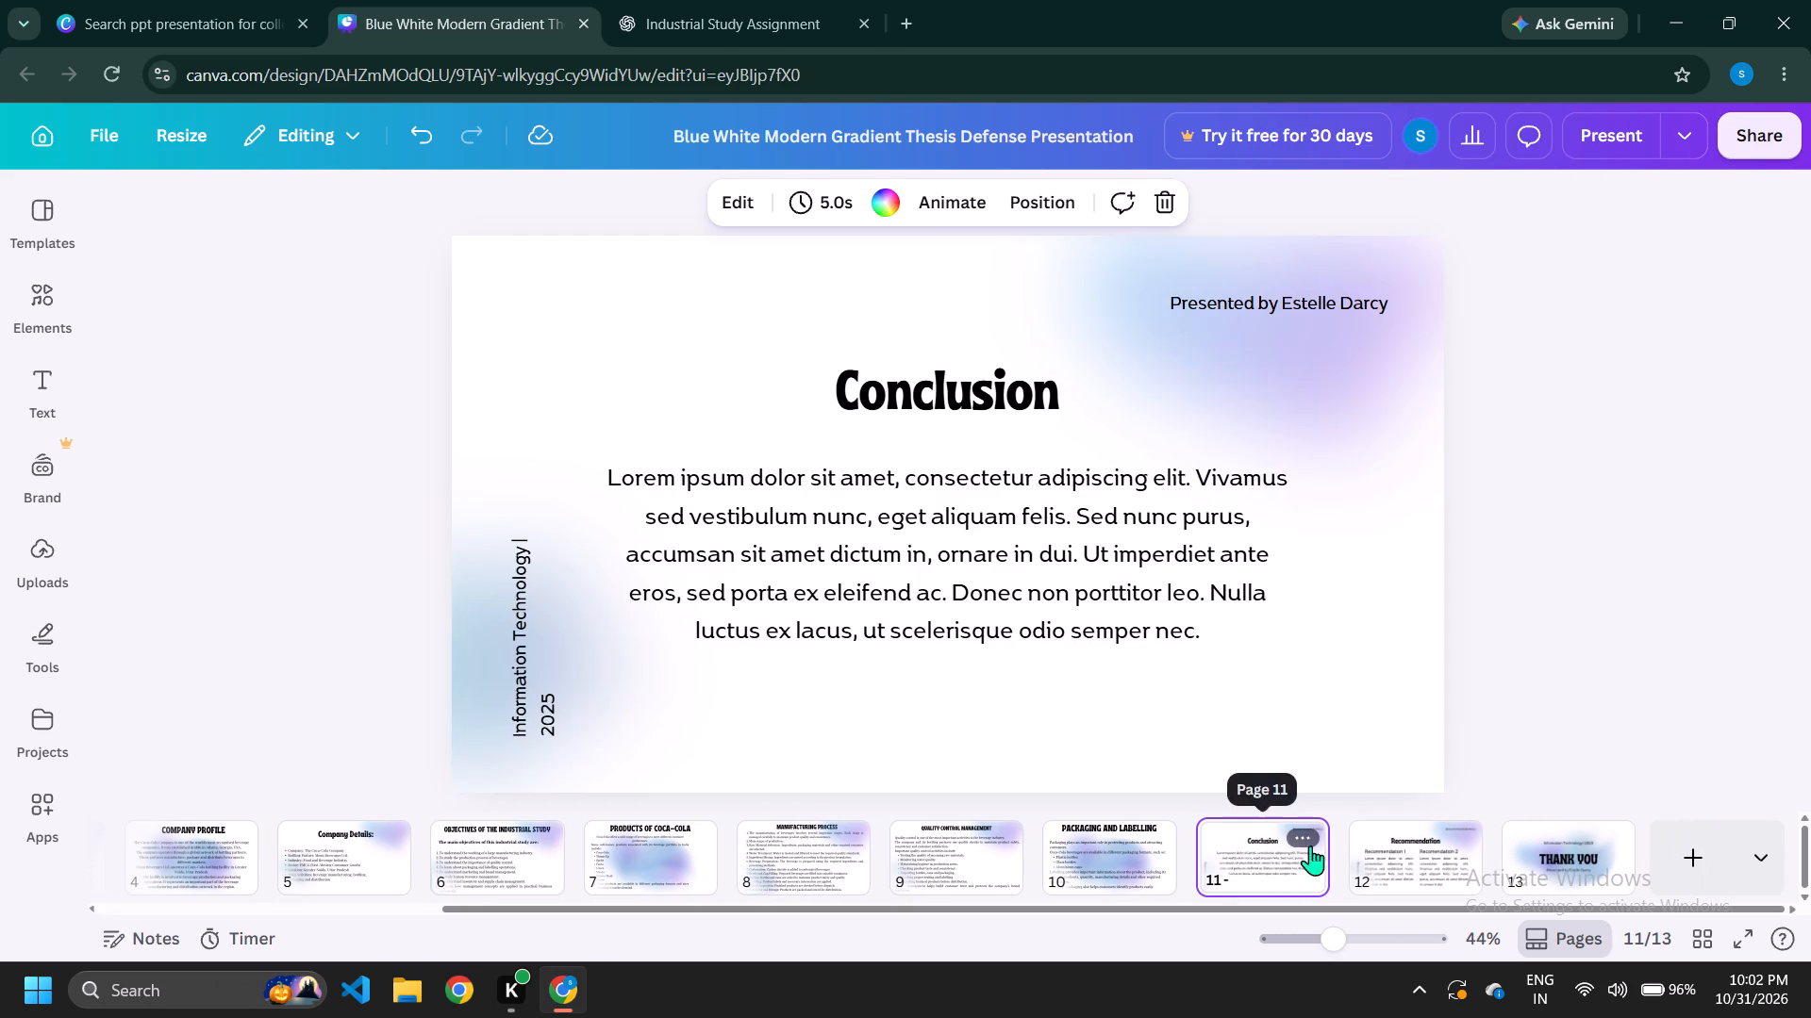
left_click(1309, 832)
left_click(1357, 395)
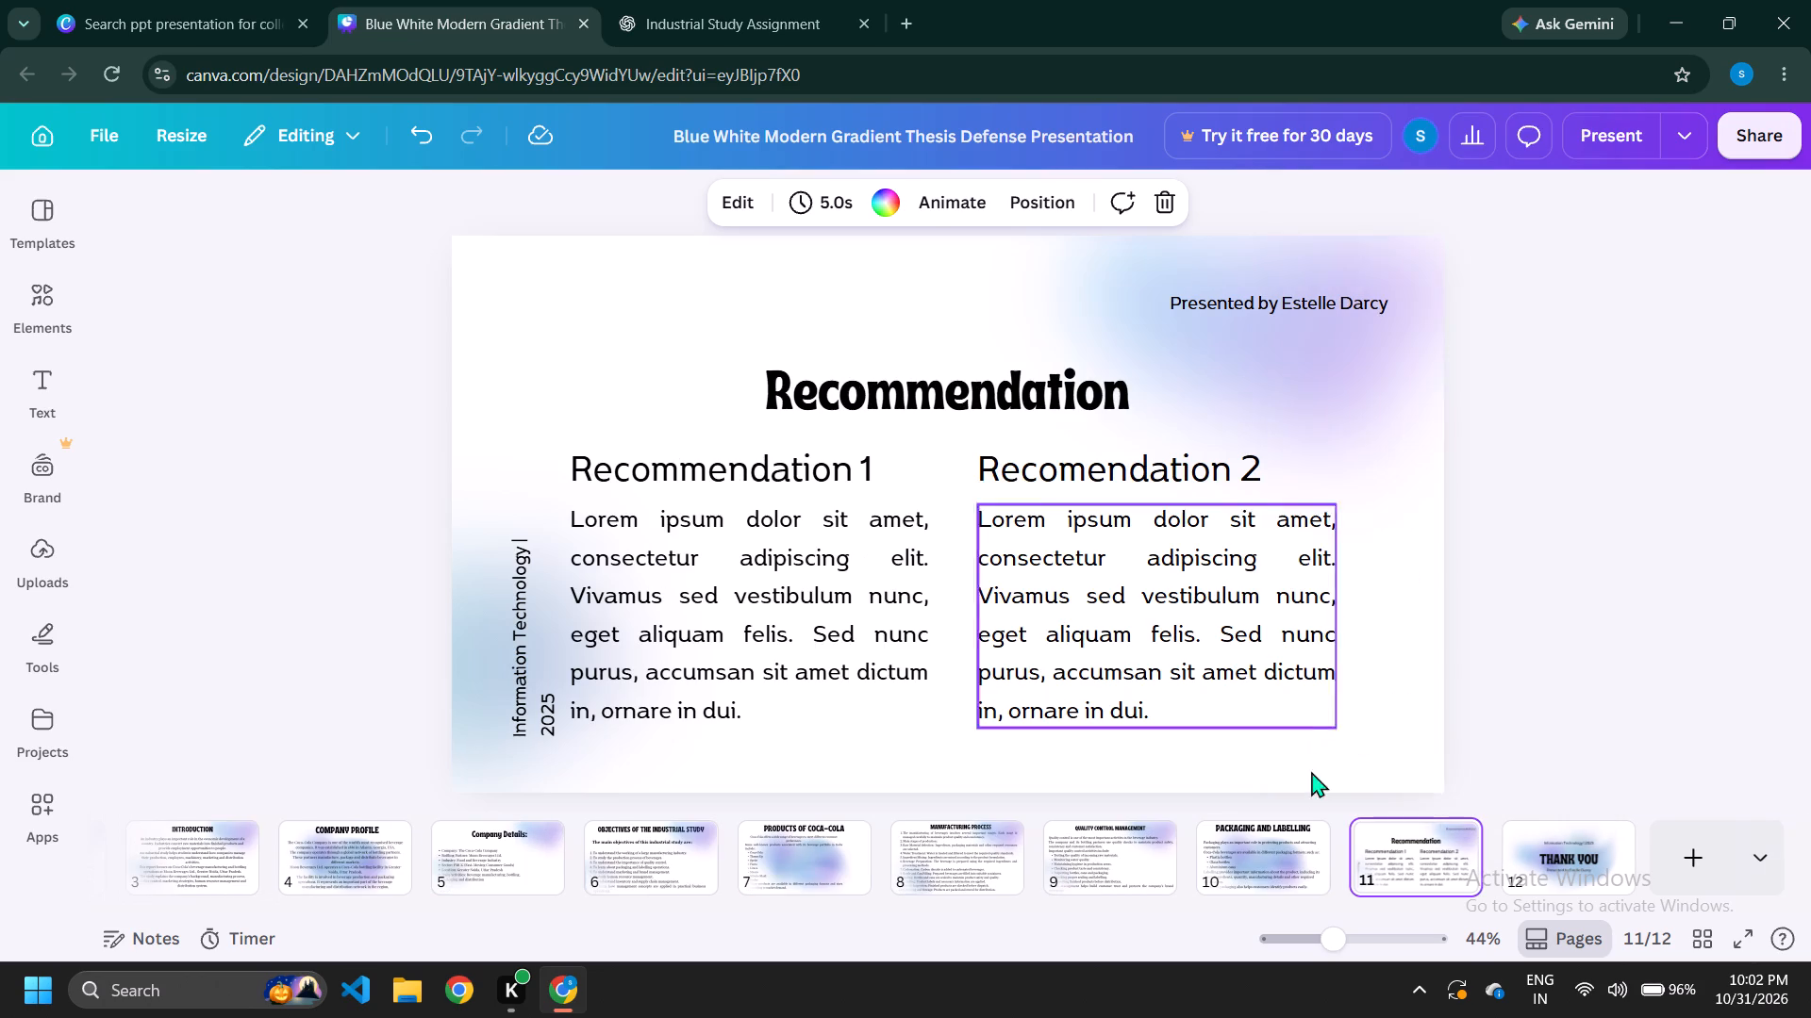
left_click(1454, 838)
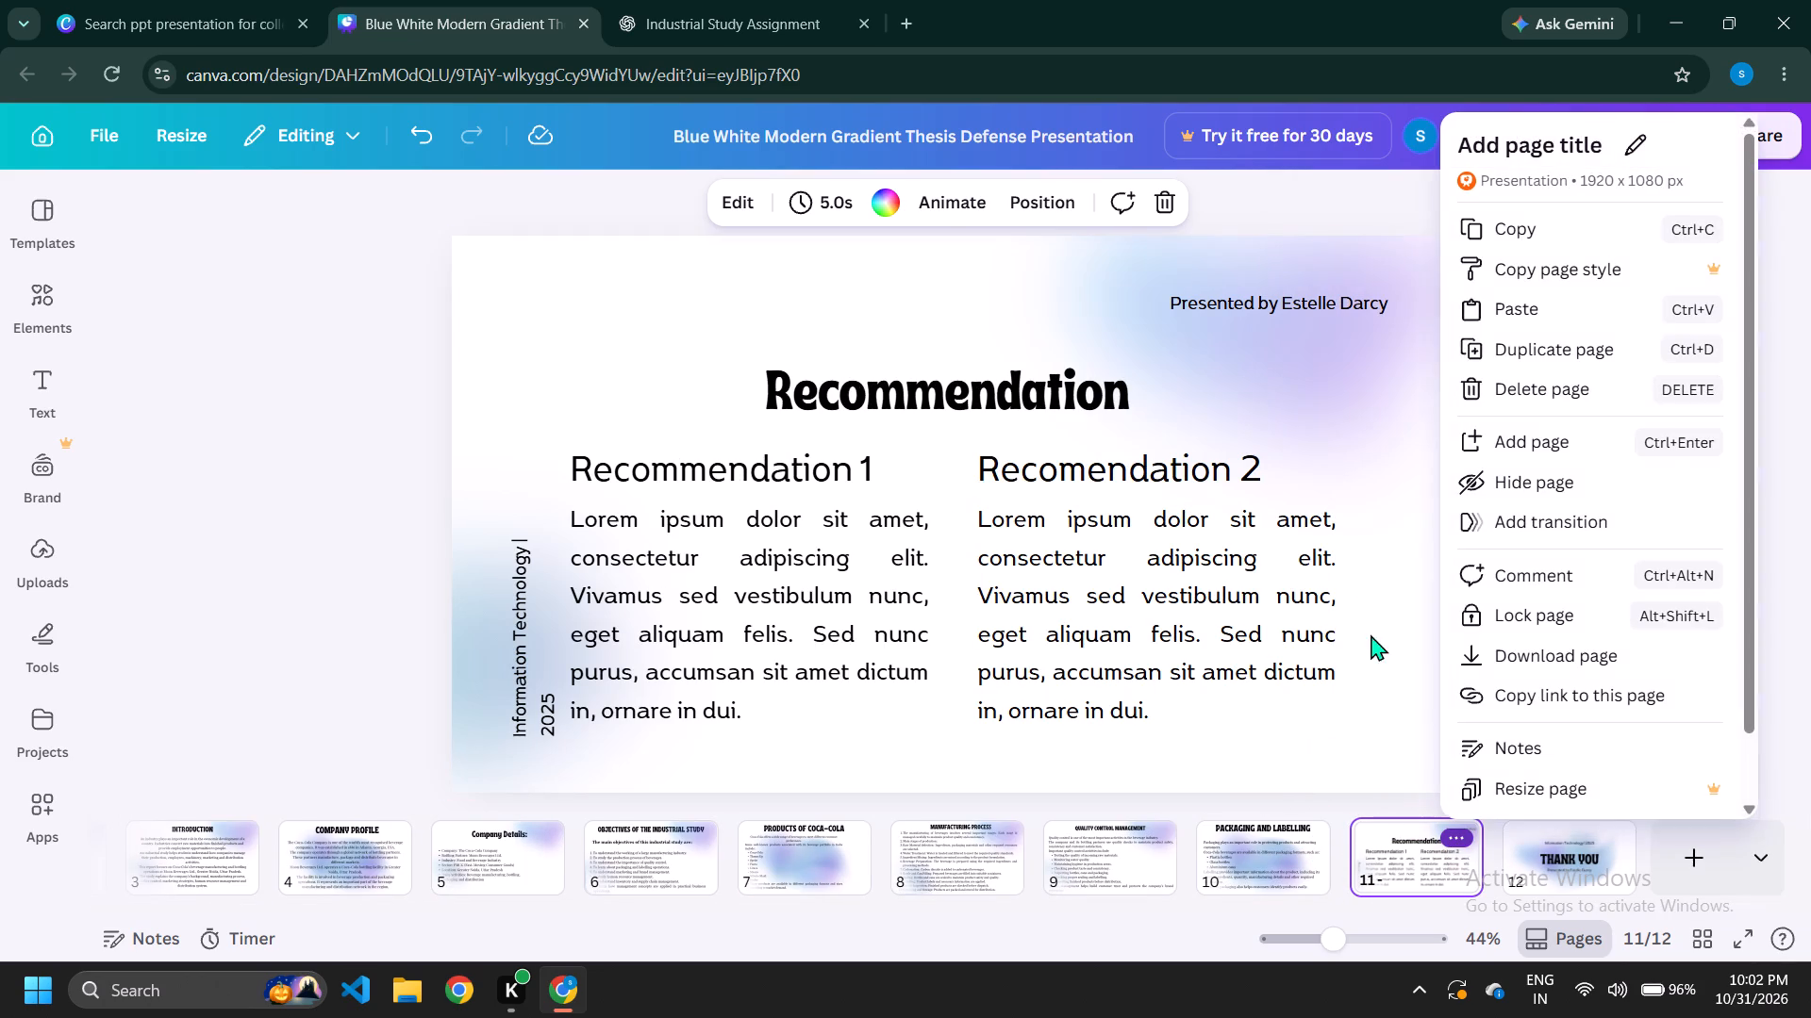
left_click(1505, 391)
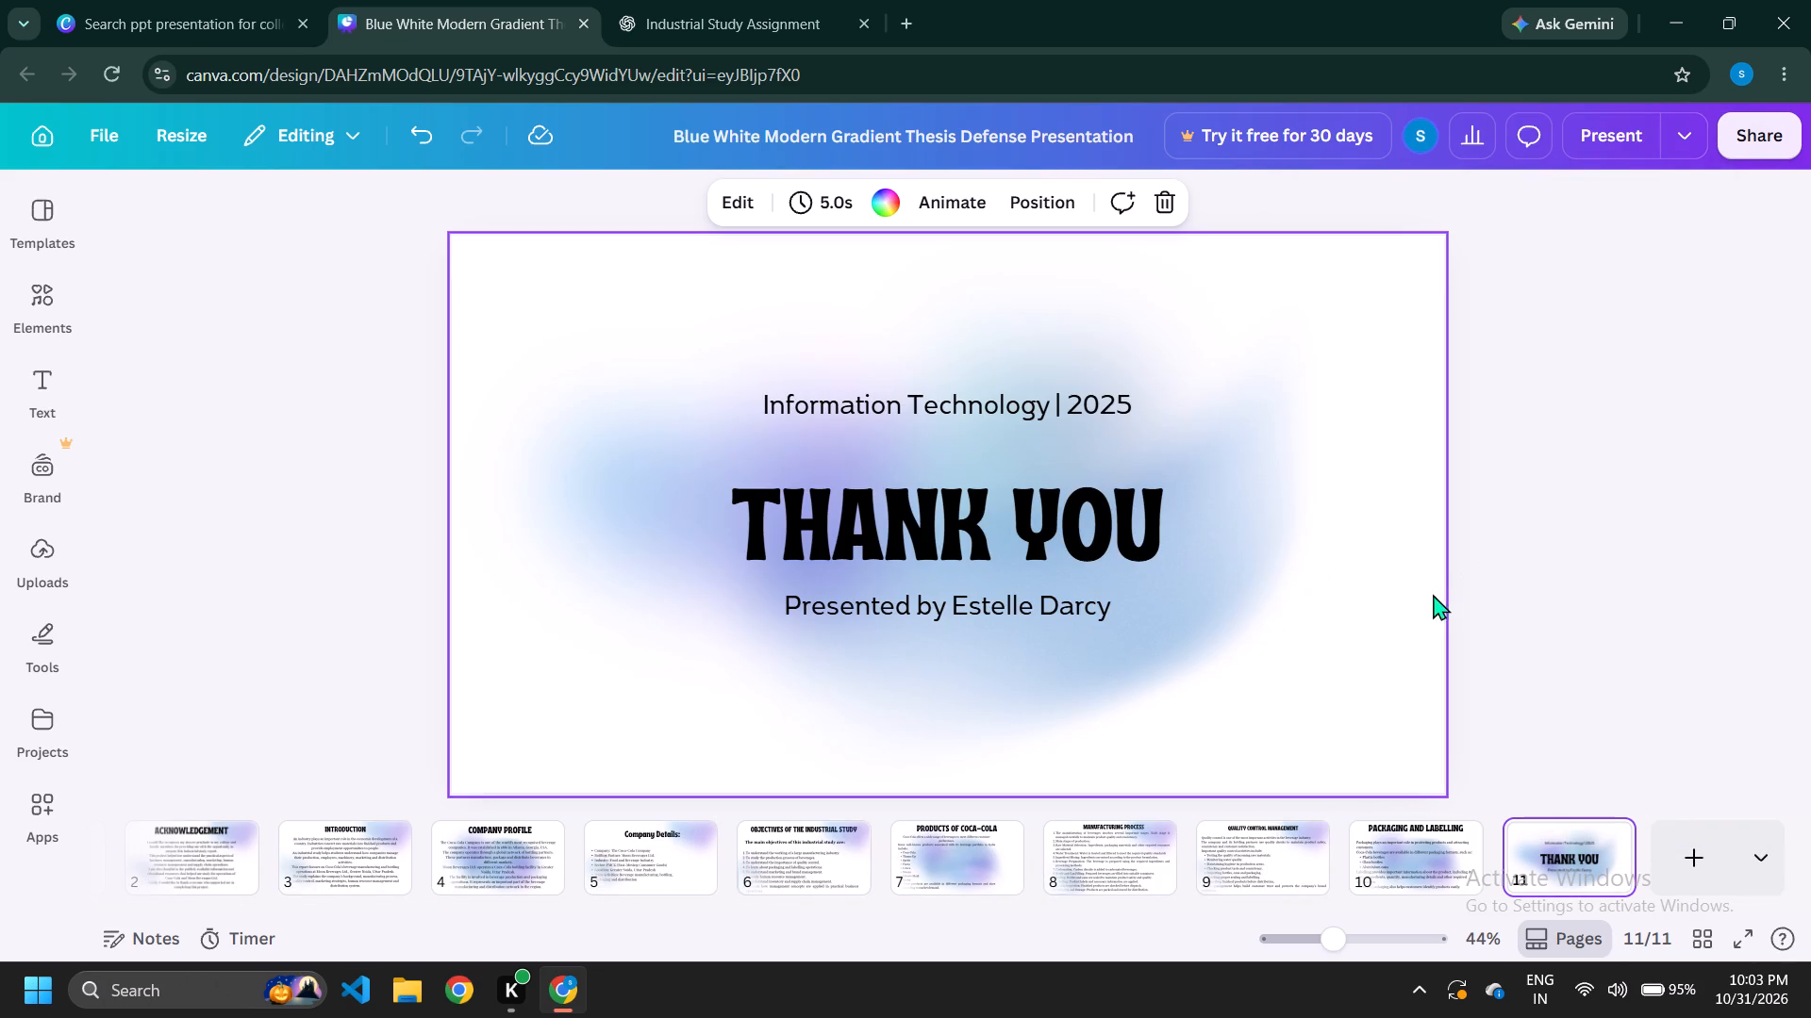
Delete the presenter line and the "Information Technology | 2025" line from the Thank You slide.
left_click(968, 592)
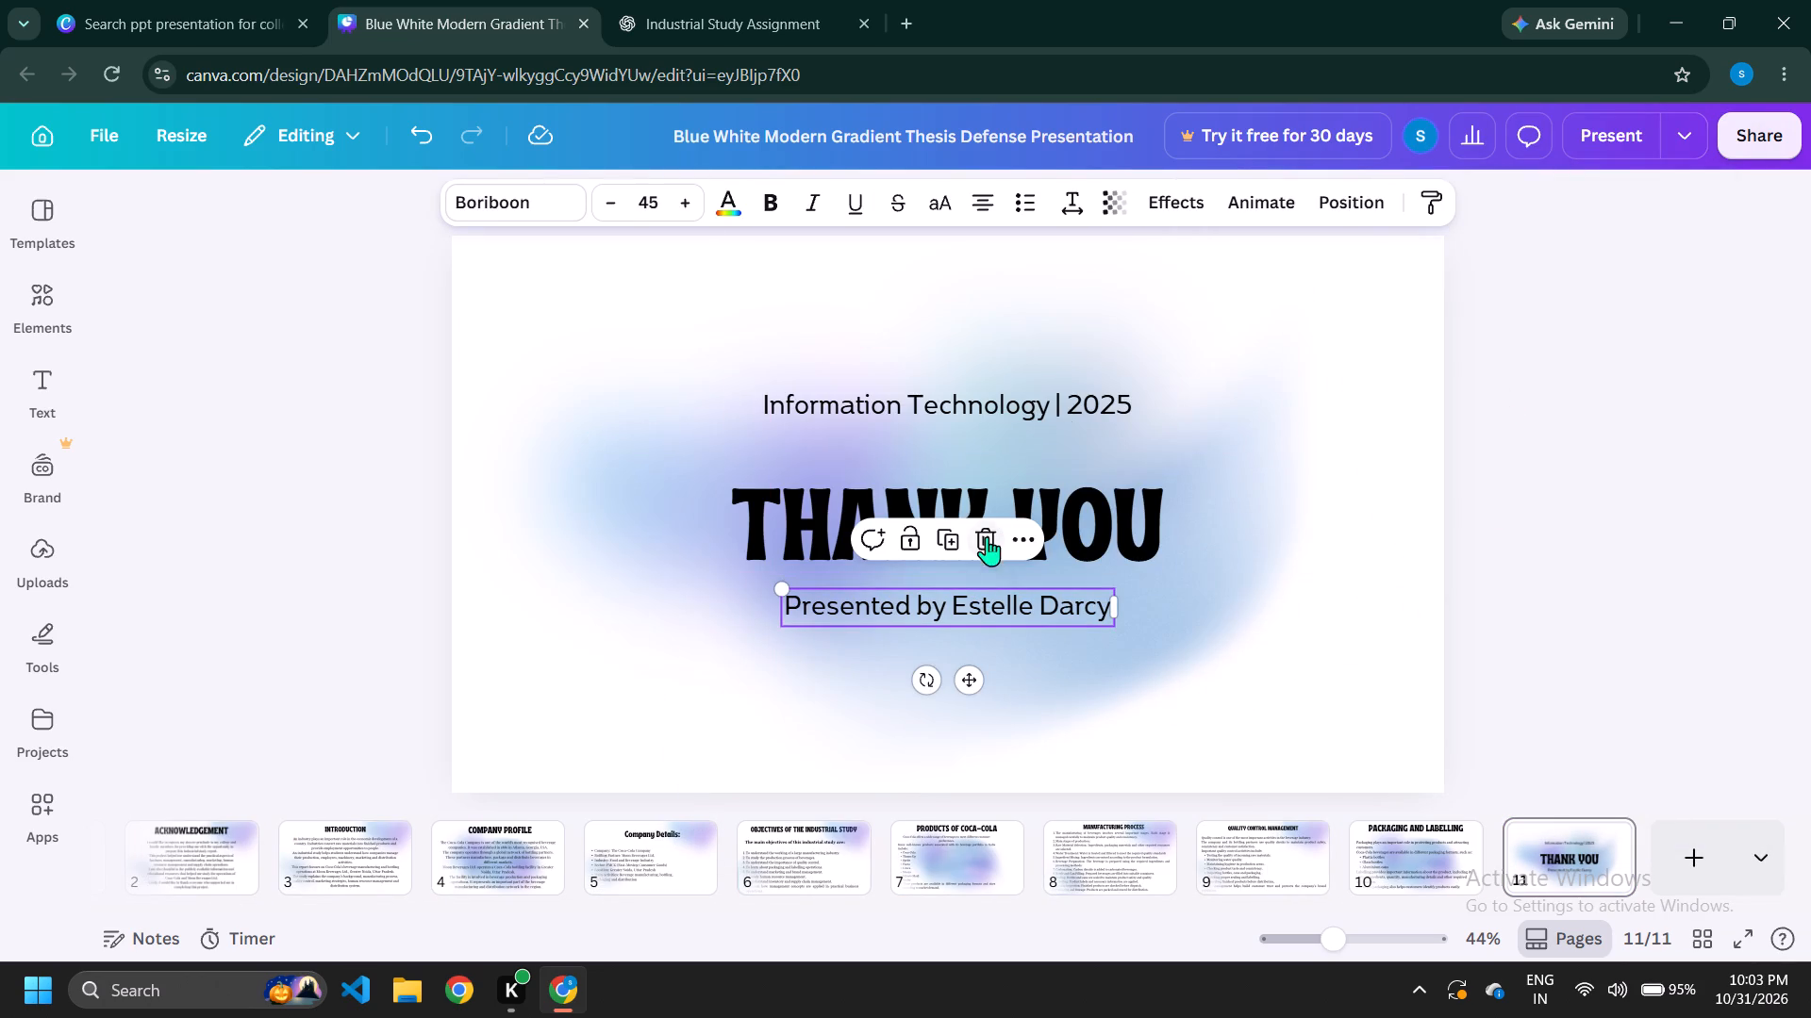
left_click(987, 536)
left_click(1001, 410)
left_click(994, 335)
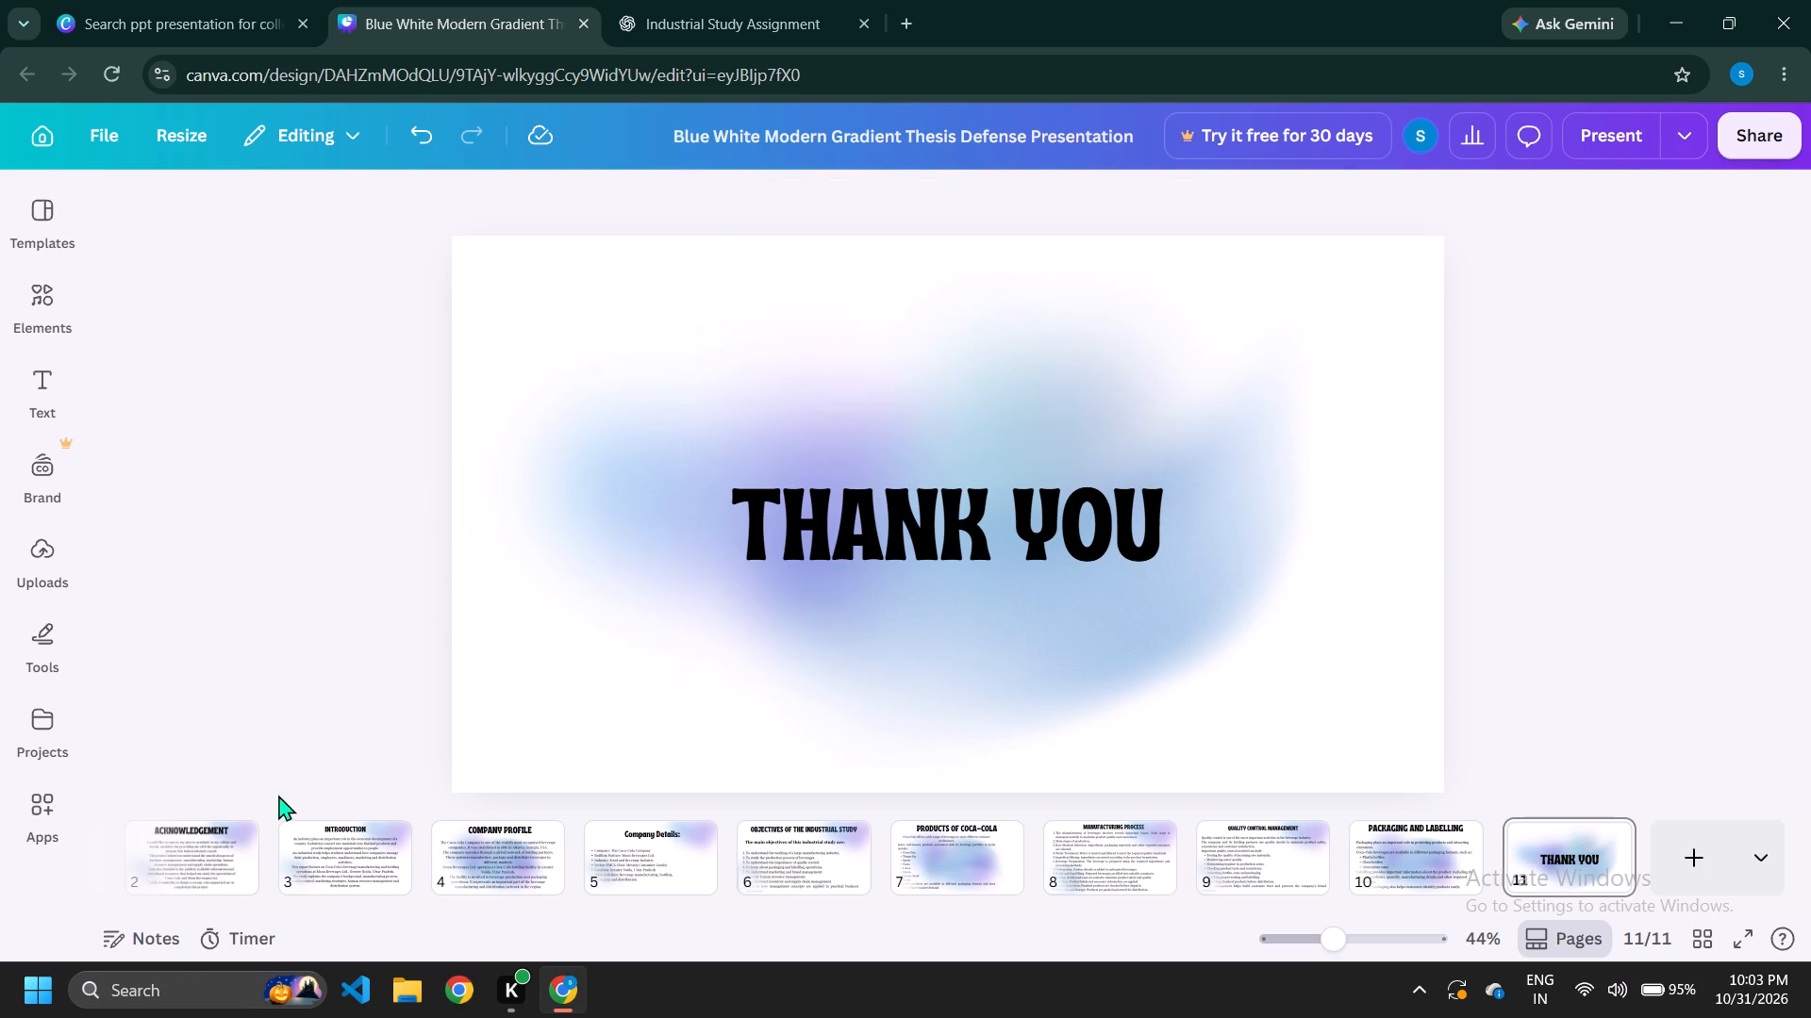
Return to the Industrial Study Report title slide and search elements for "coca cola", showing all the graphics results.
left_click(167, 872)
scroll(474, 842, "right", 4)
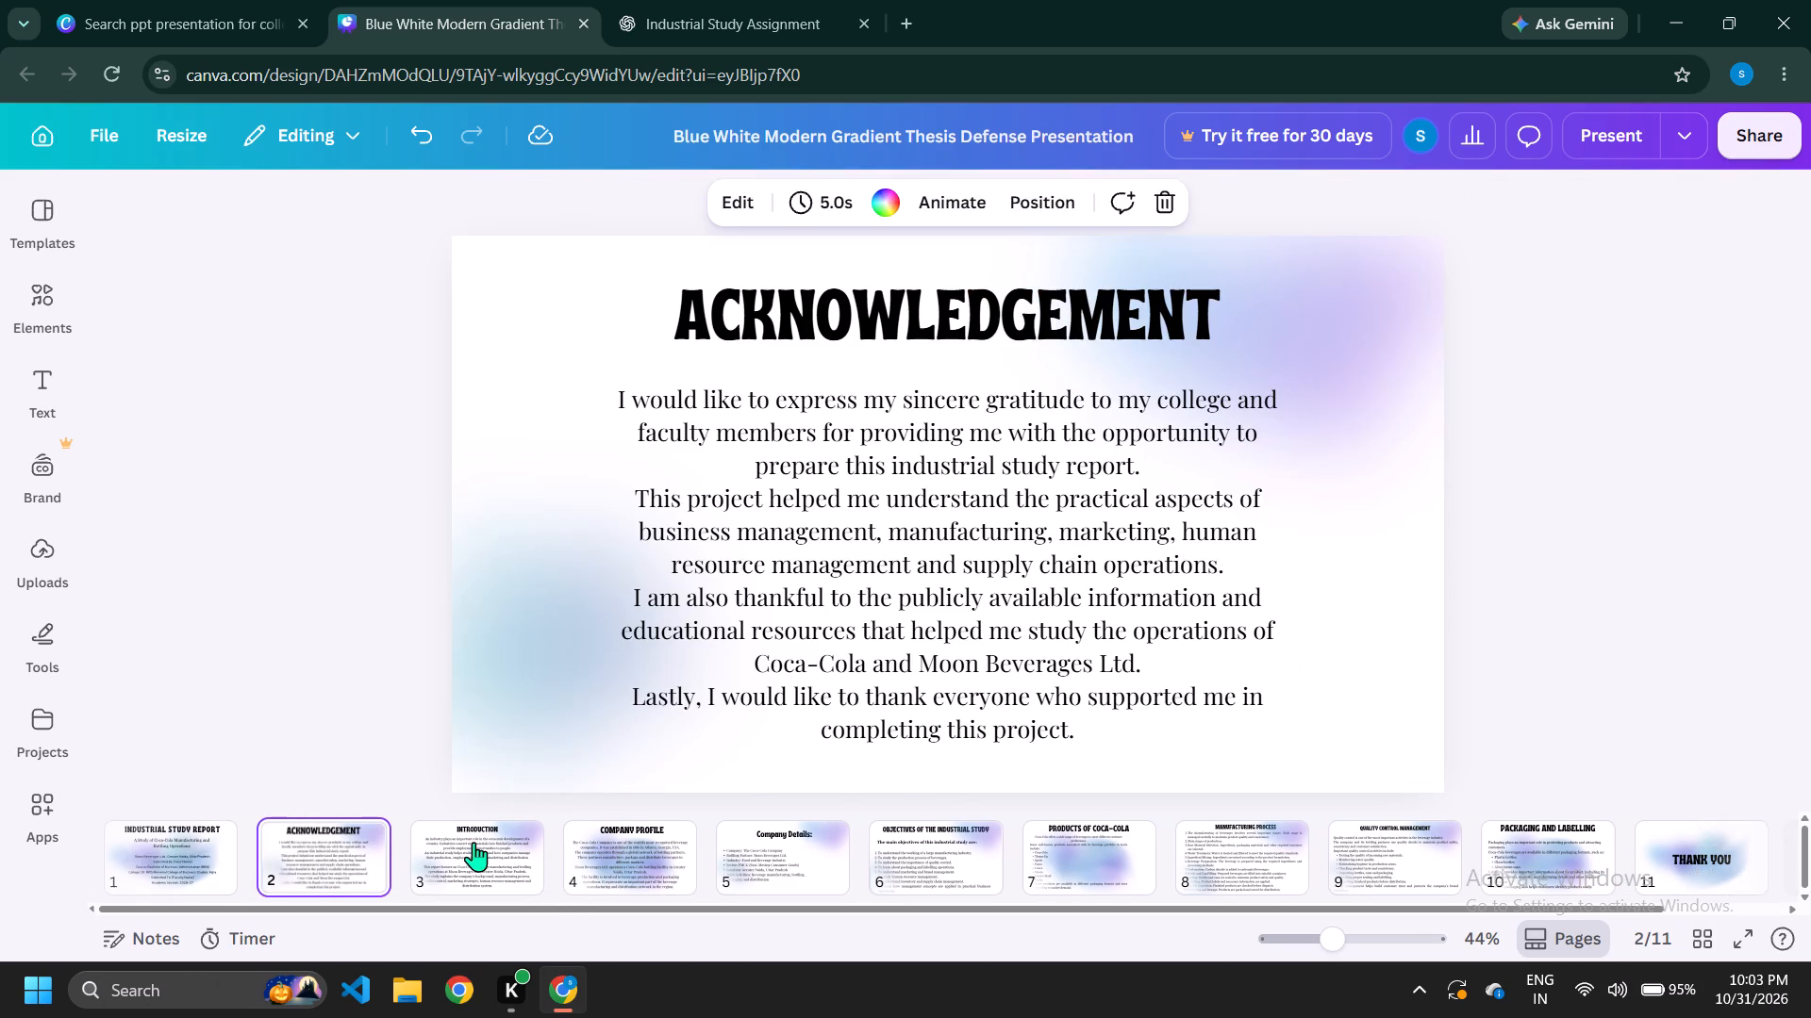
scroll(474, 842, "right", 2)
left_click(187, 837)
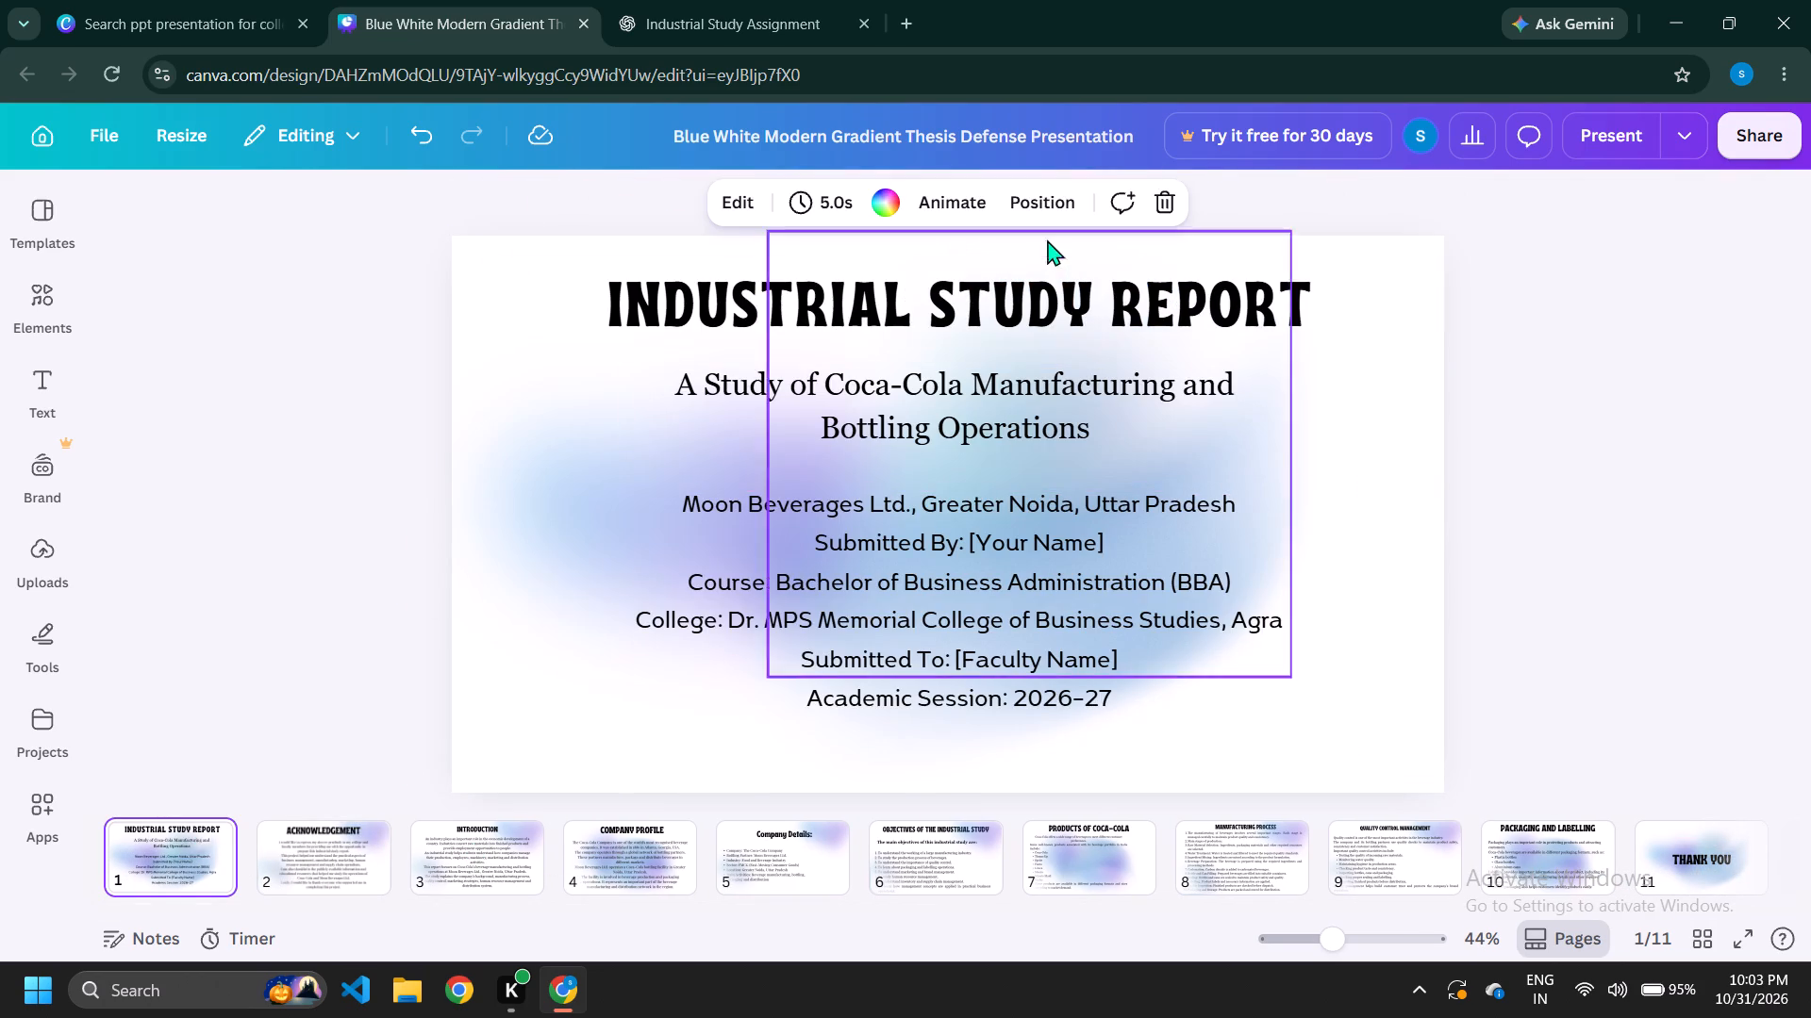
left_click(457, 509)
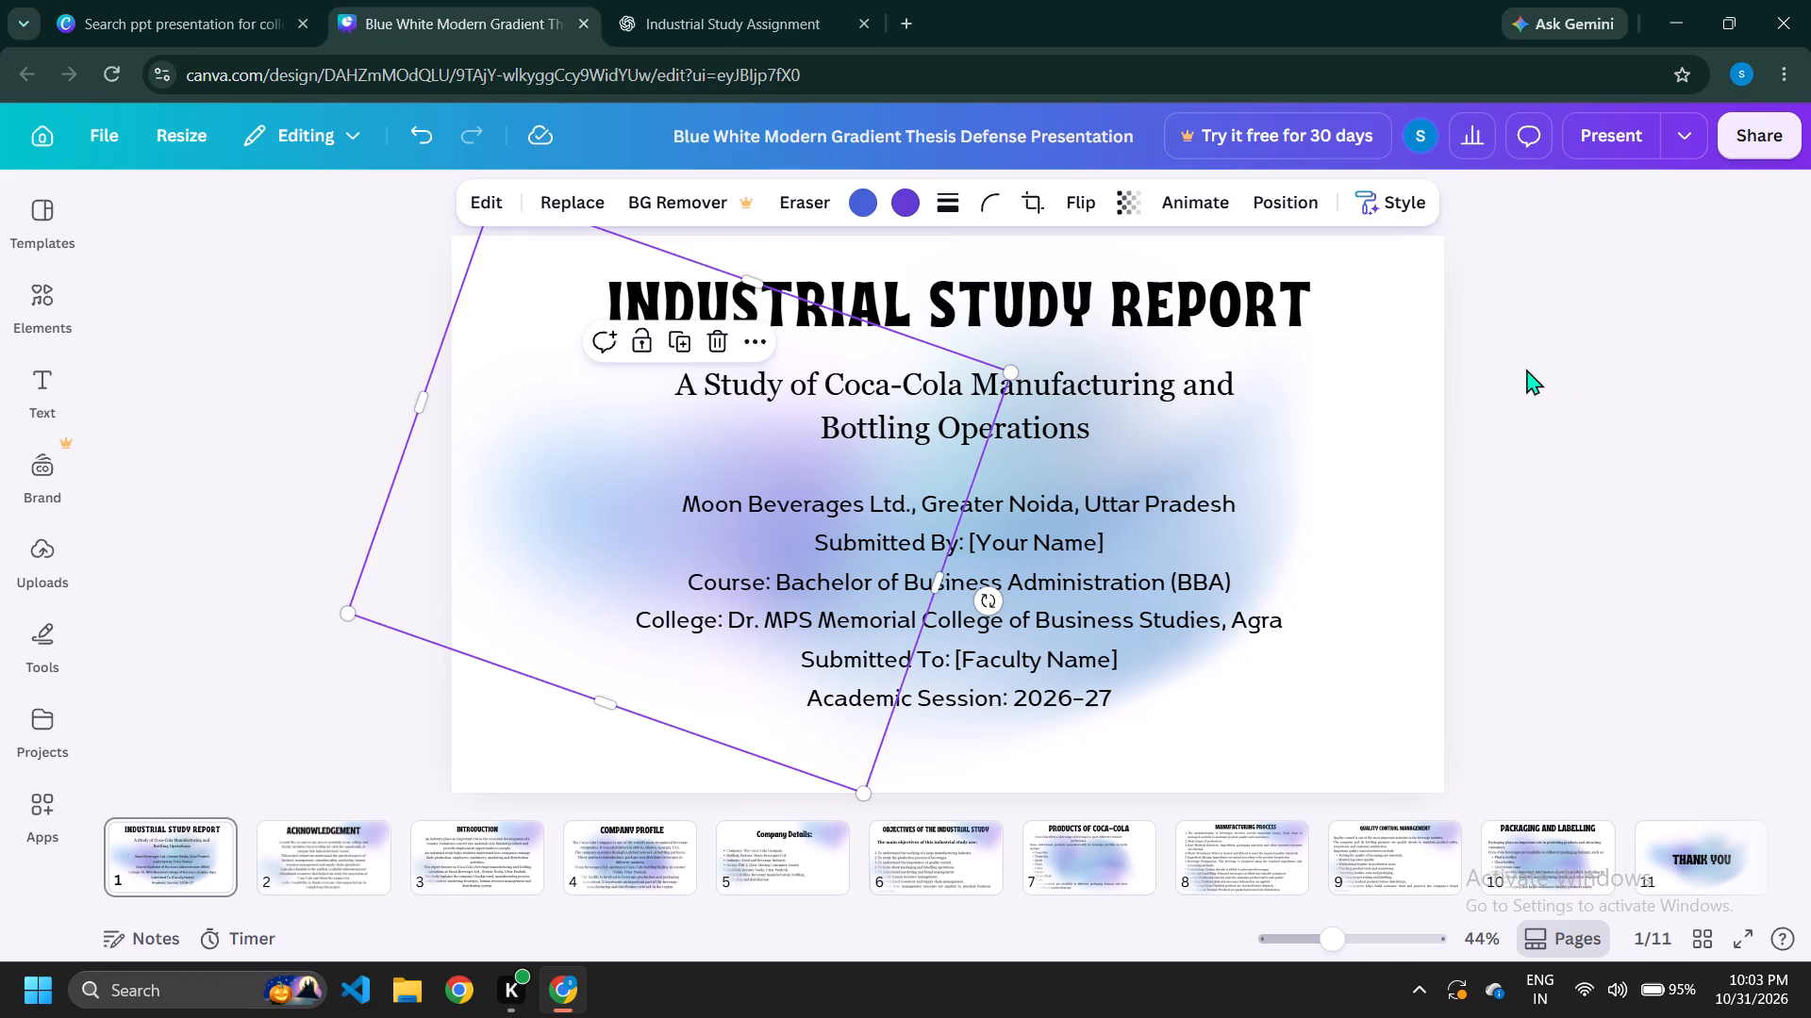
left_click(1562, 361)
left_click(13, 297)
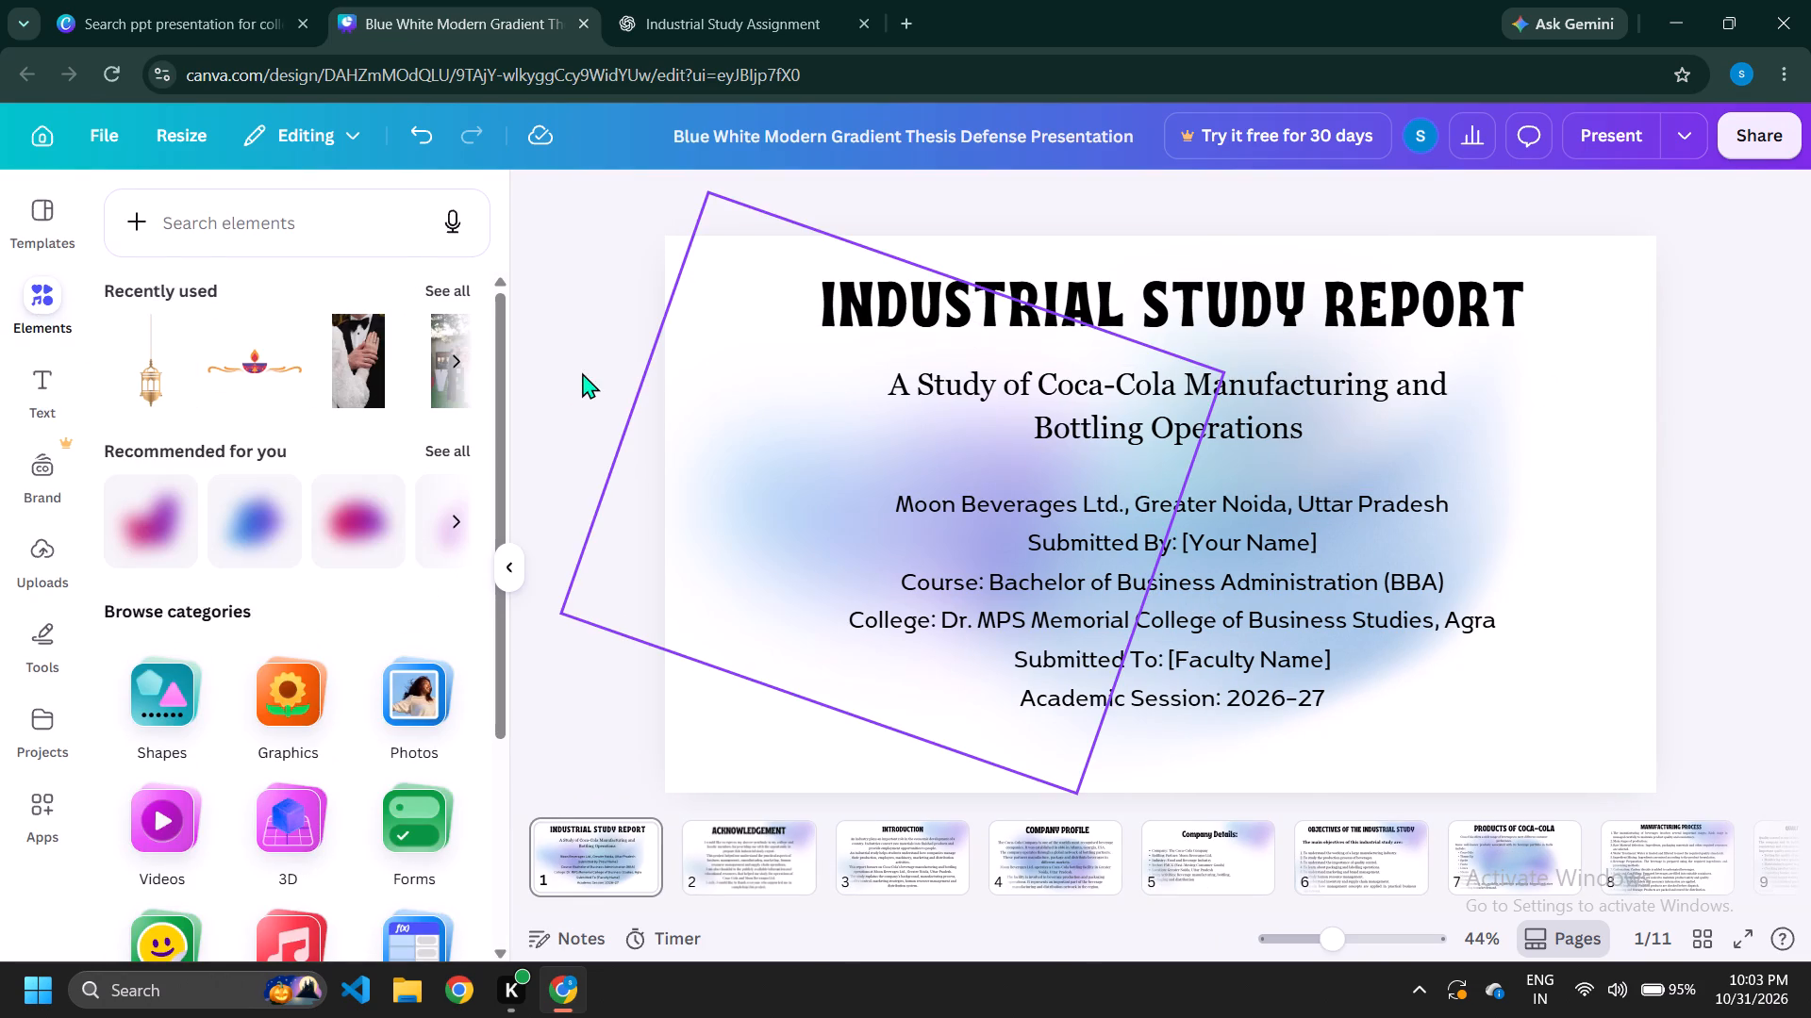
left_click(311, 219)
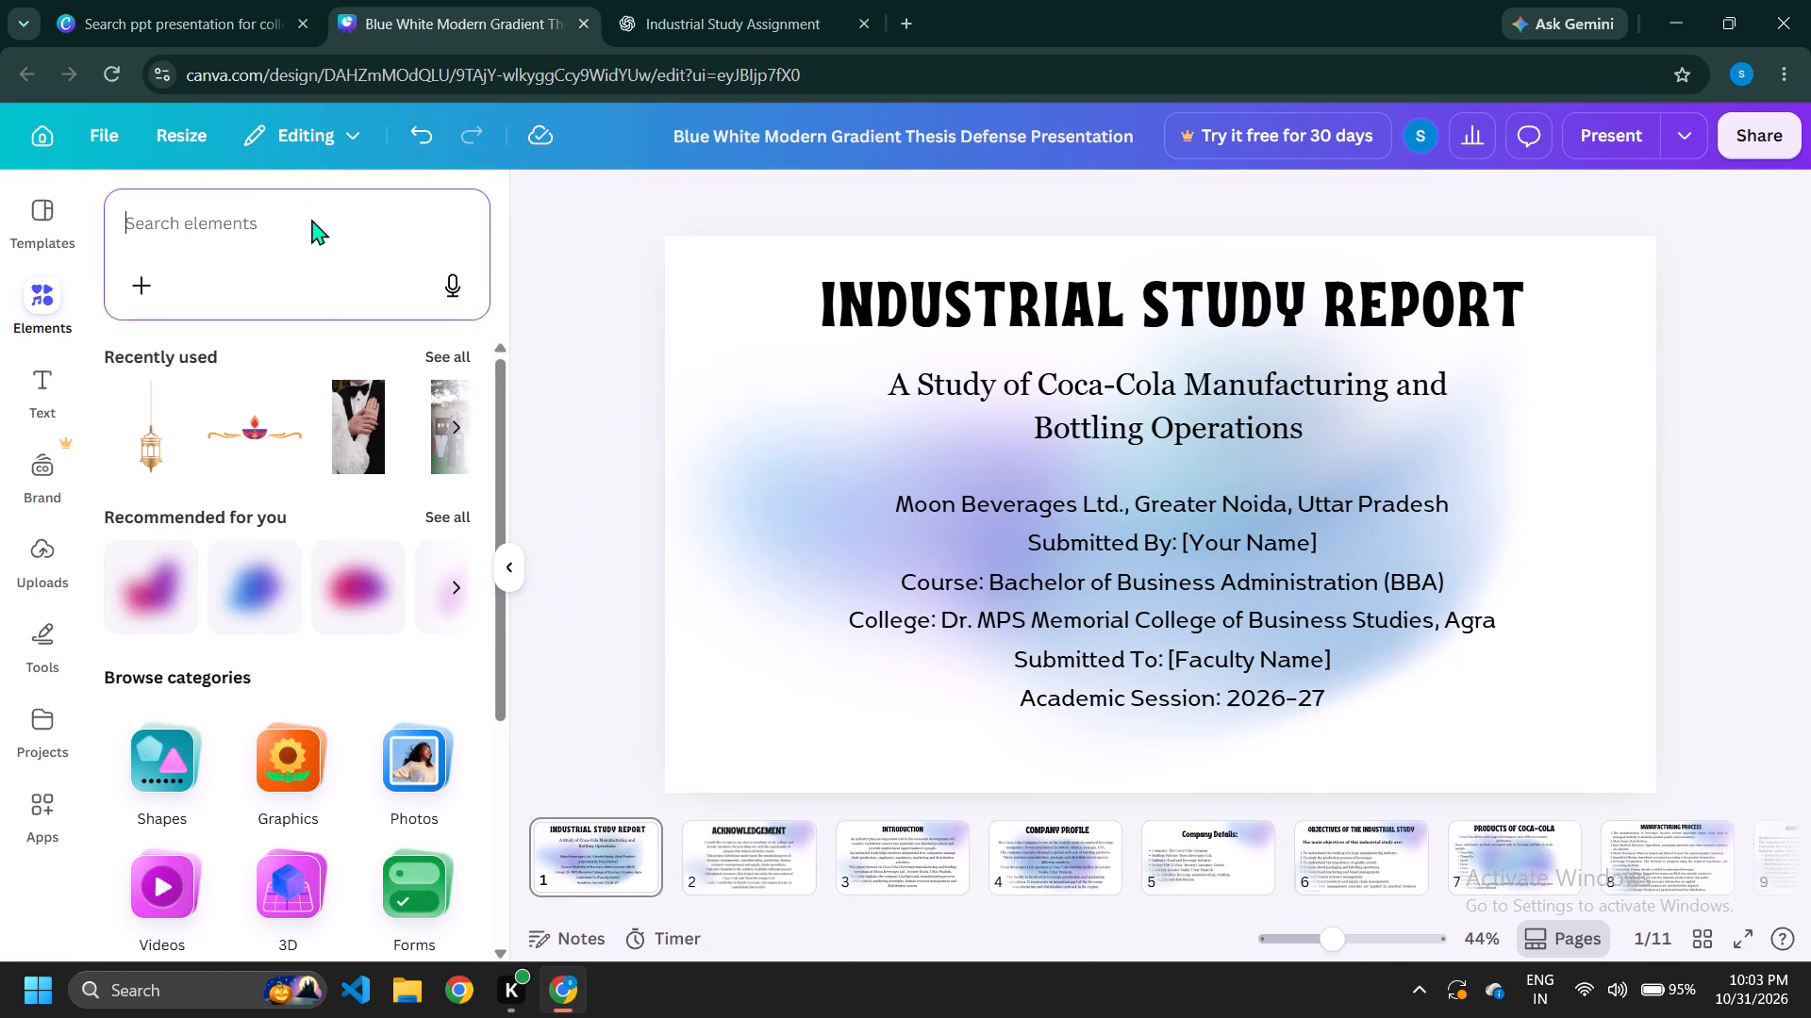
type("coca cola")
key("space")
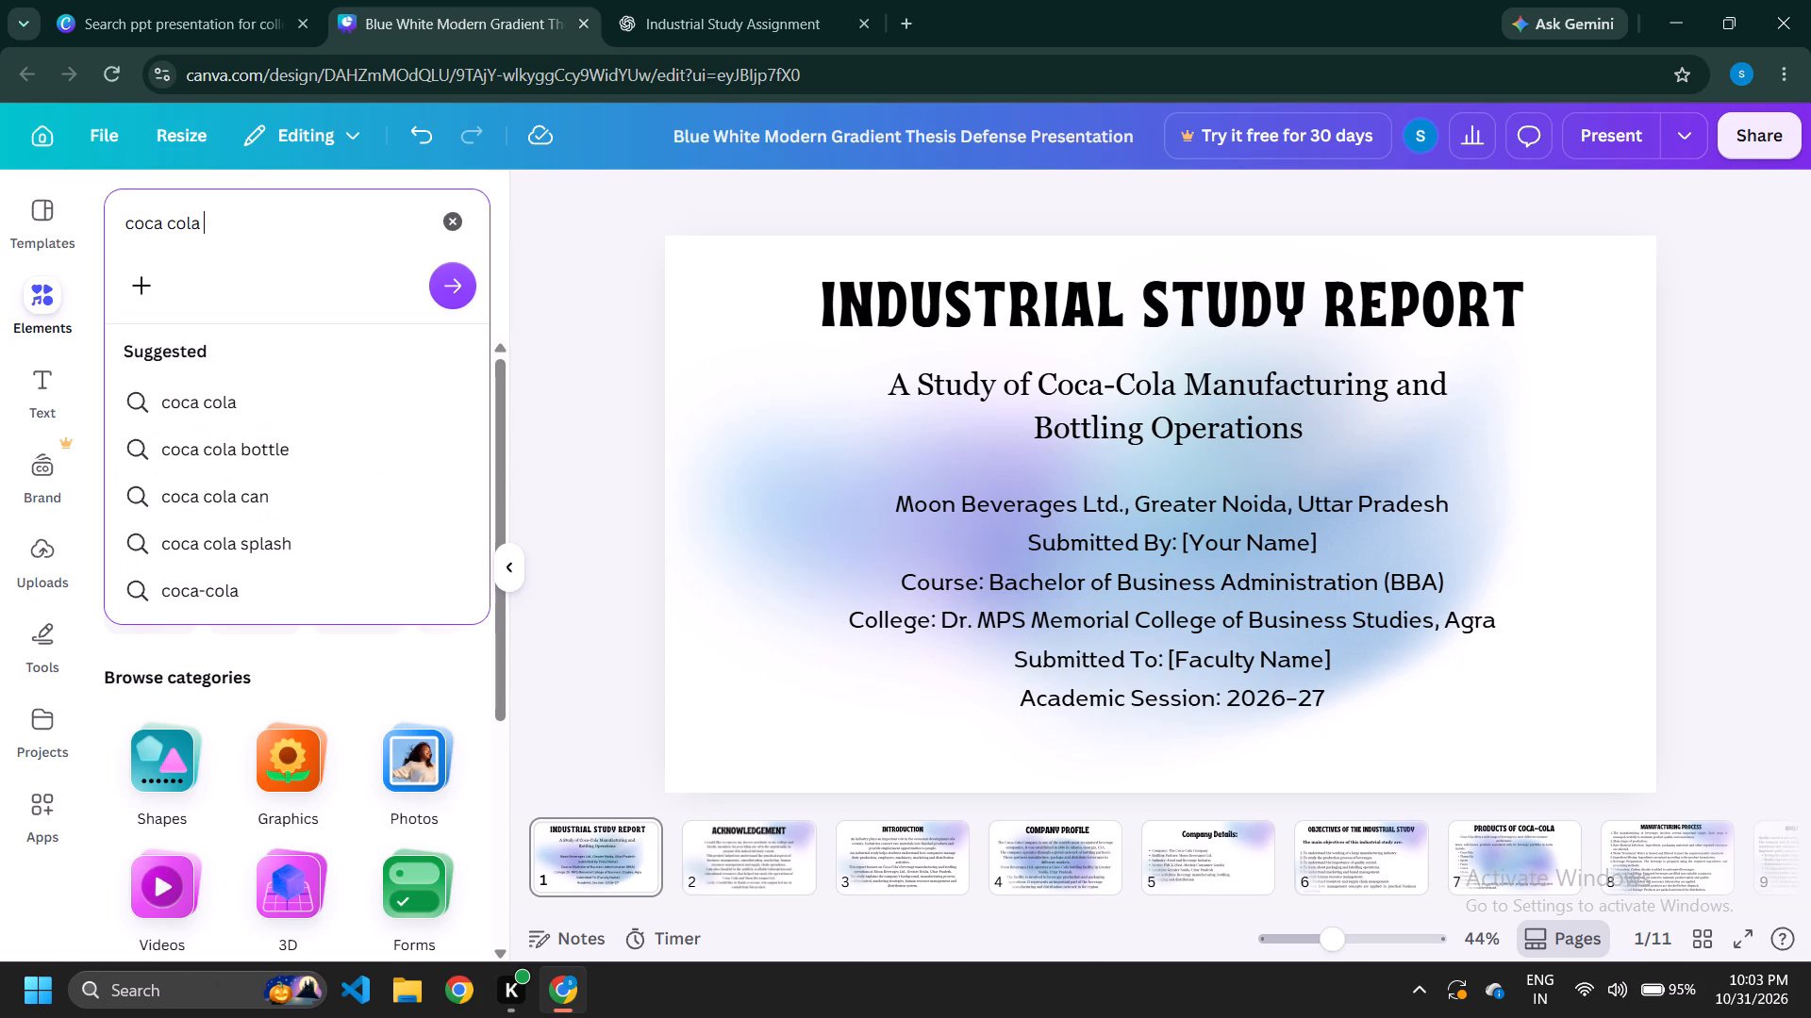
key("Return")
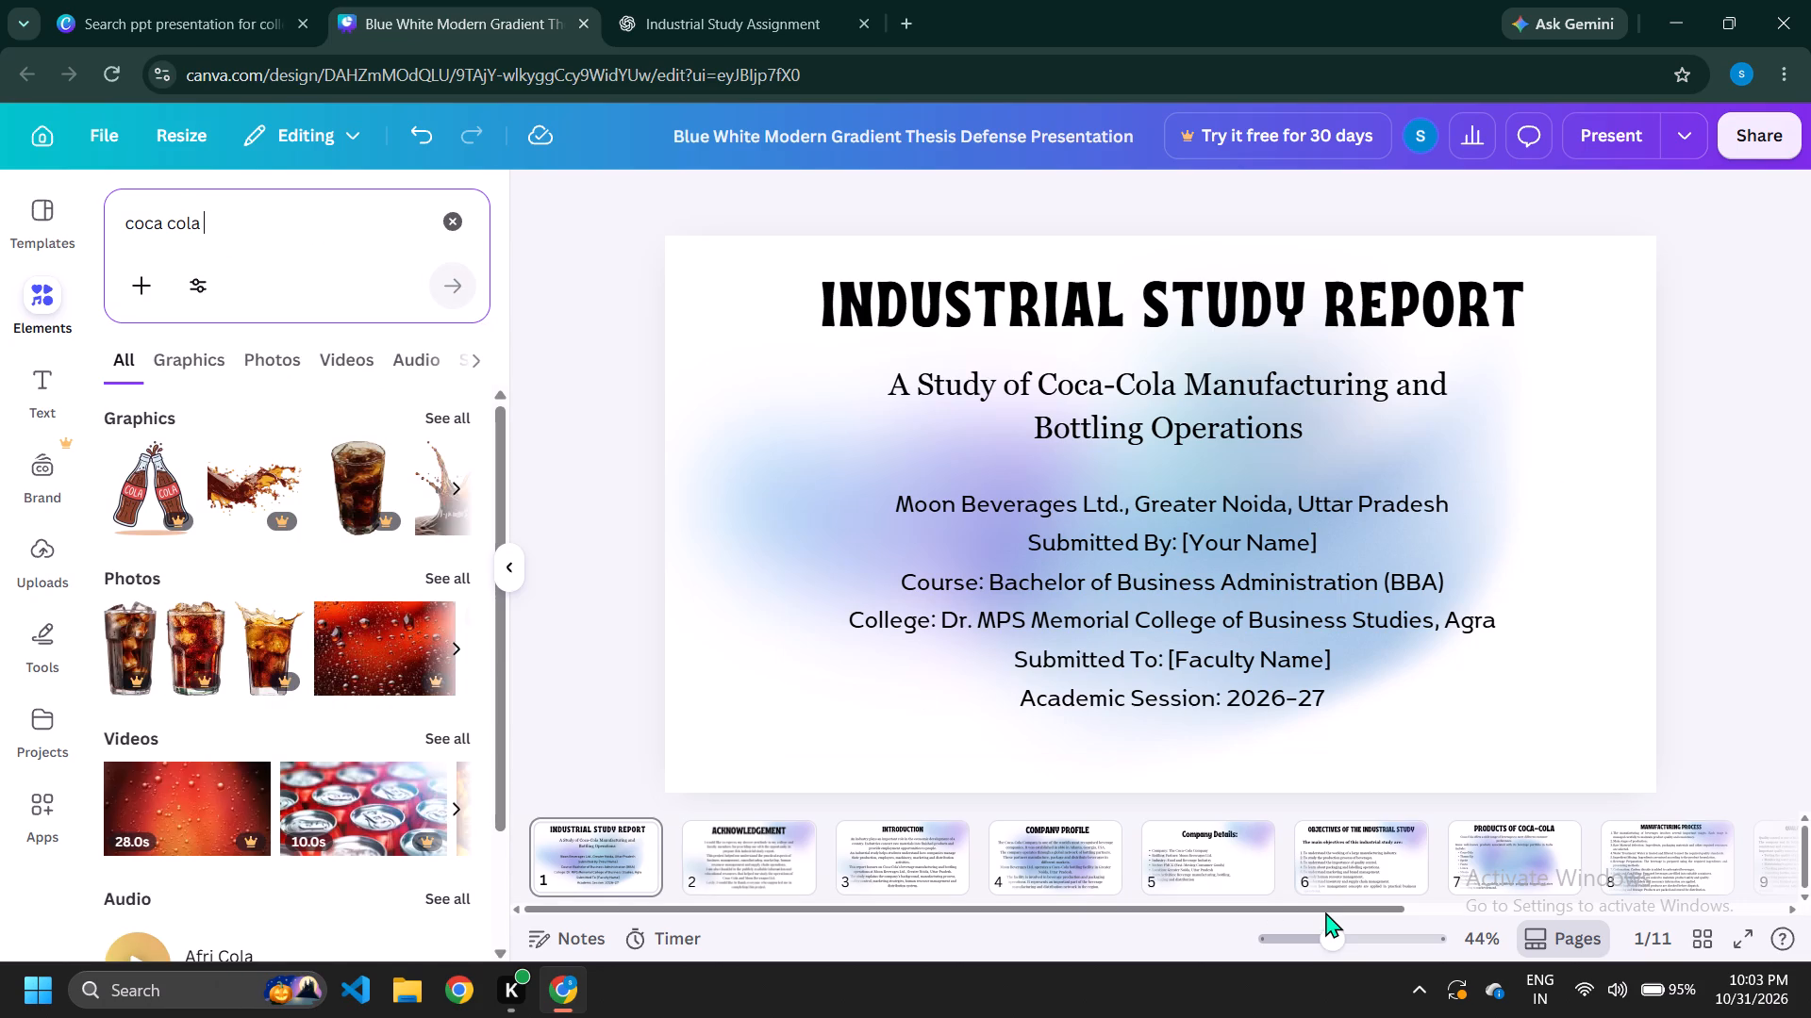
scroll(1328, 920, "down", 2)
scroll(427, 647, "down", 1)
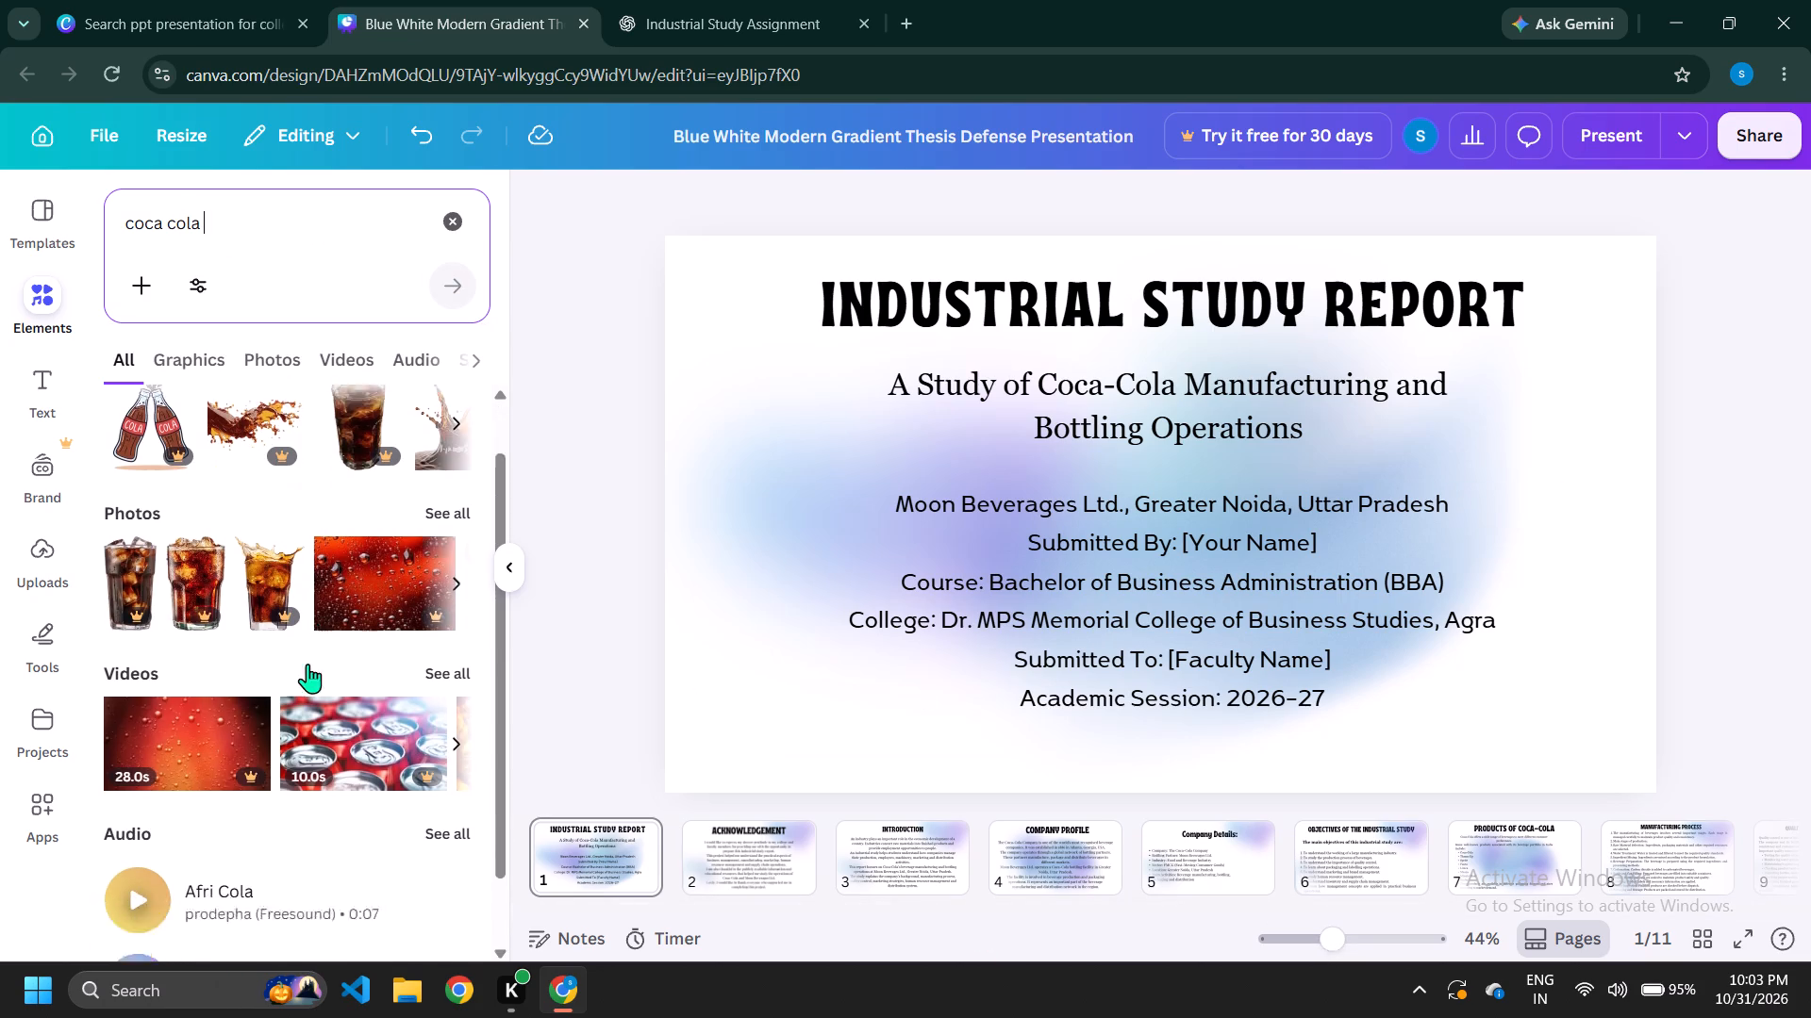
scroll(322, 637, "up", 3)
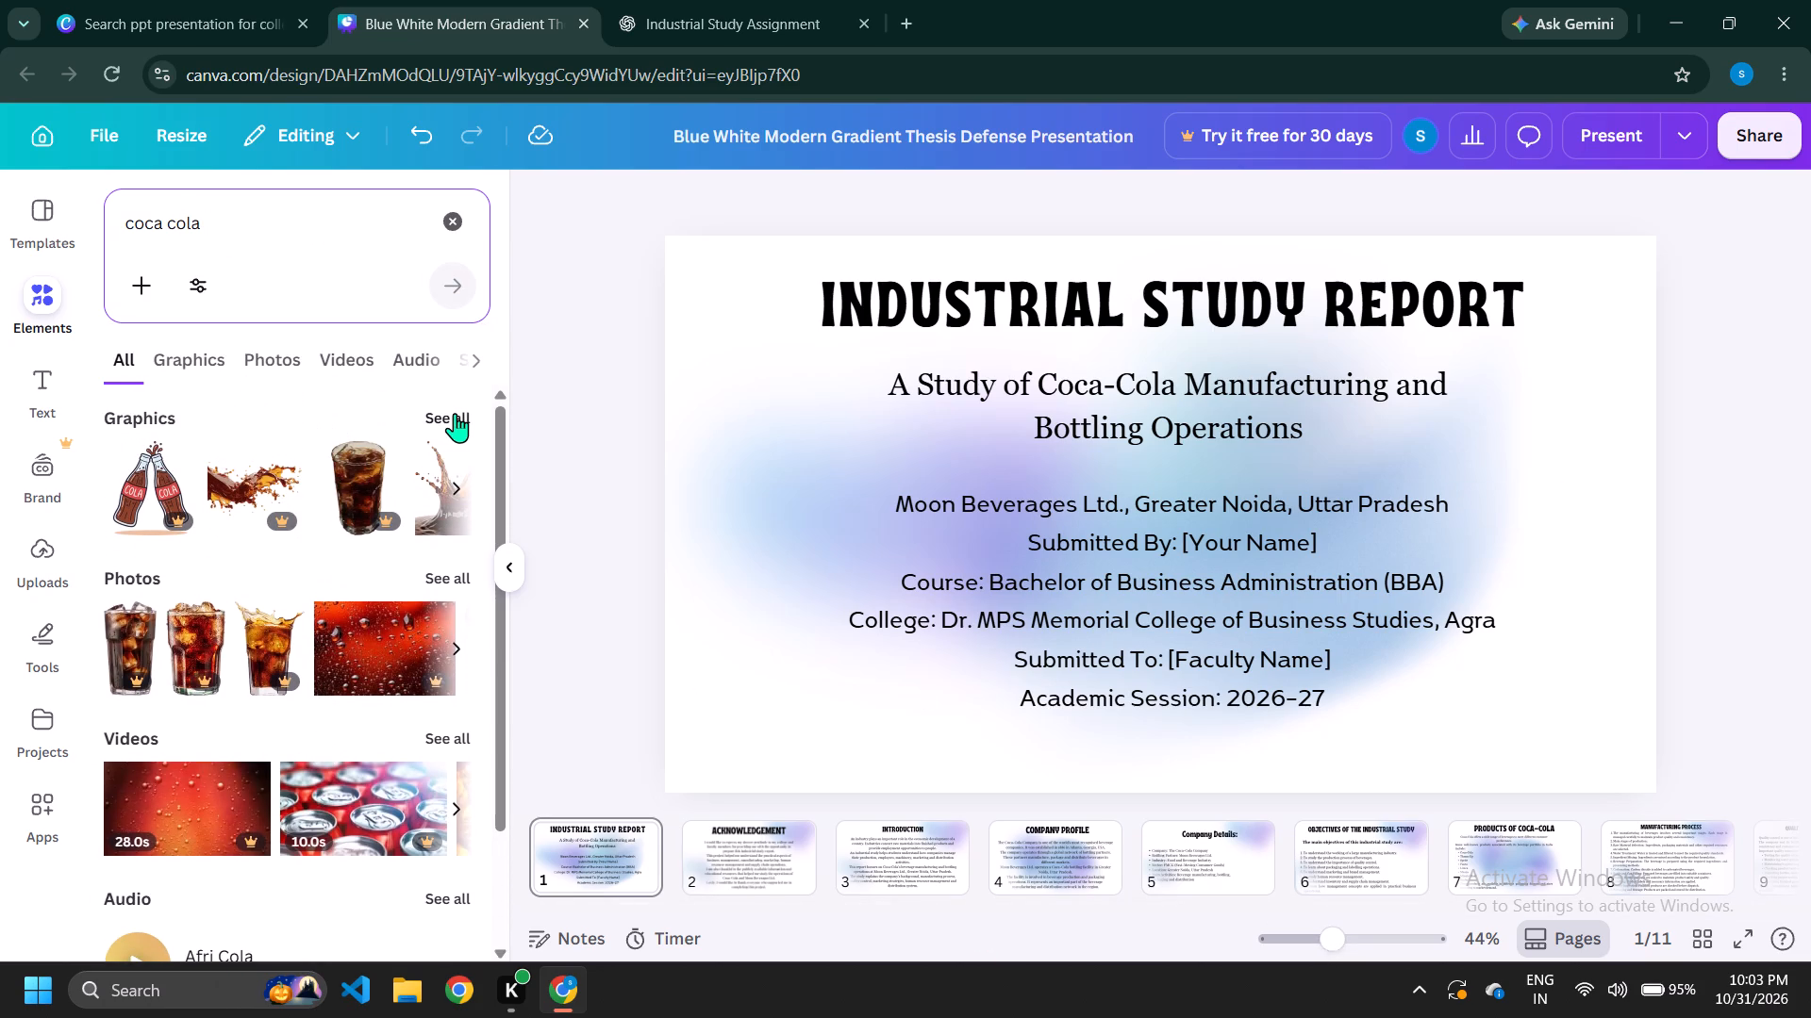
left_click(455, 413)
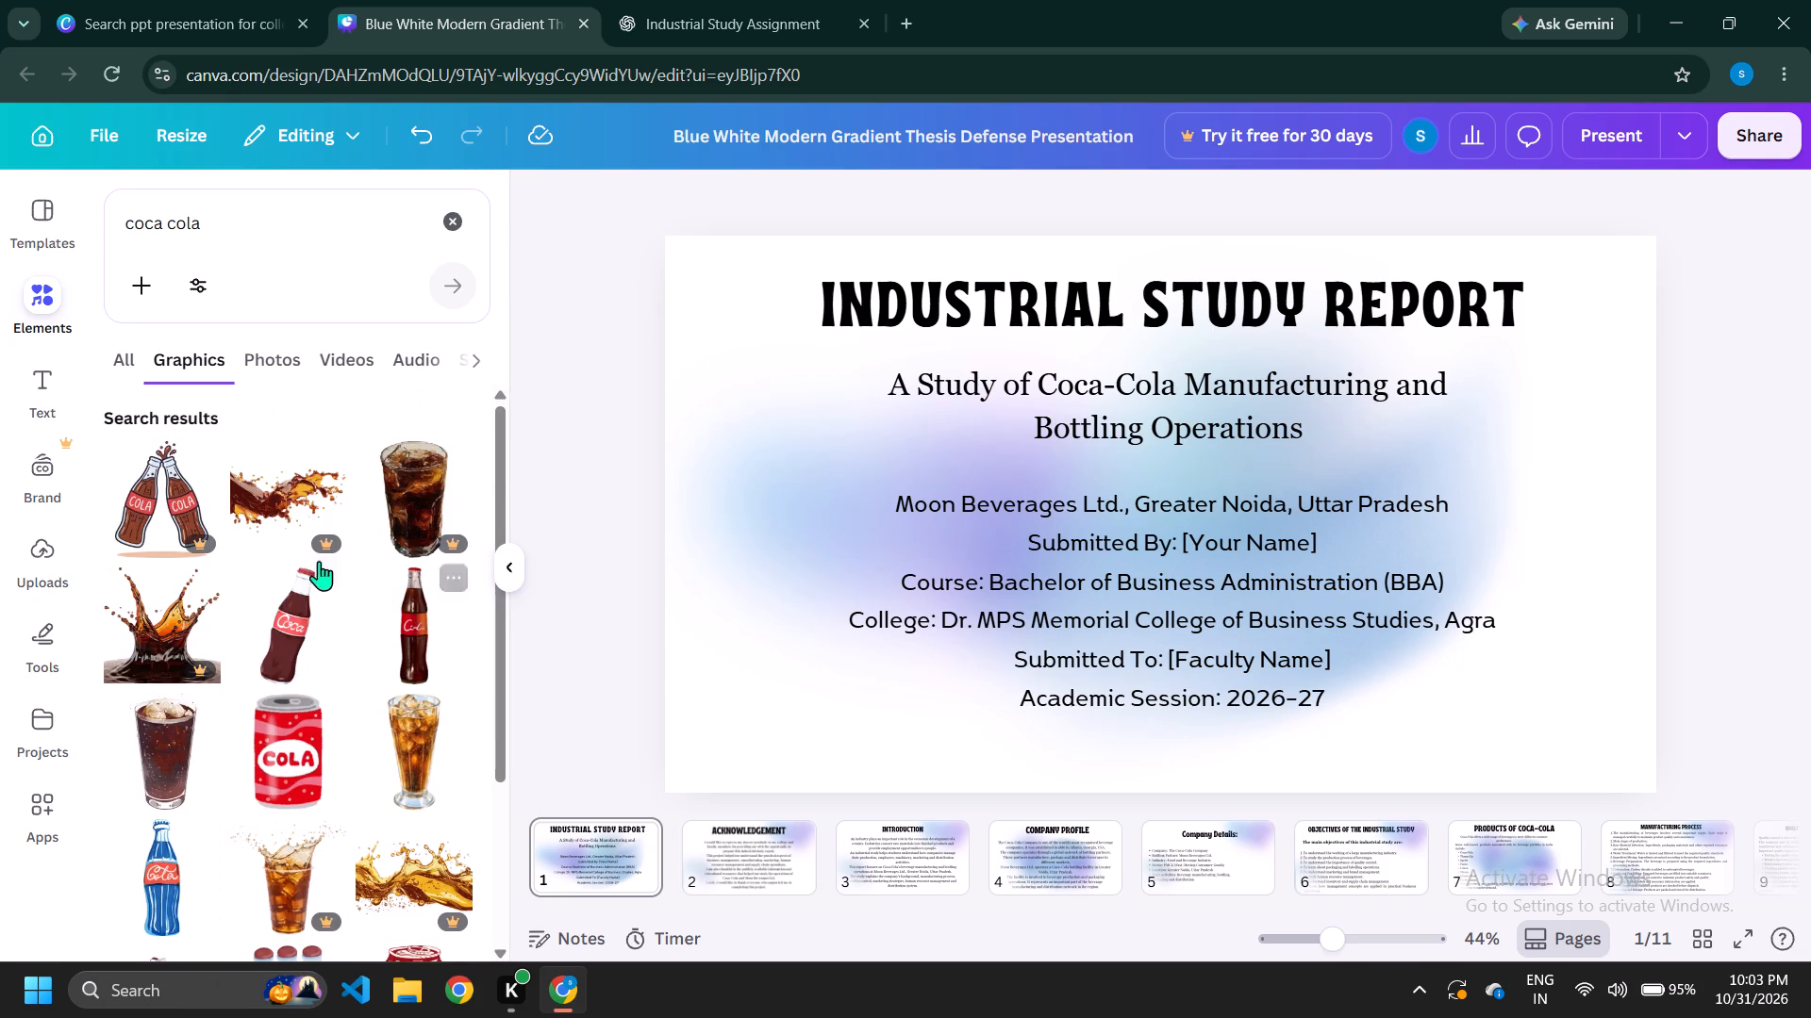
Examine the Coca-Cola graphics for an illustration that suits the title slide.
scroll(307, 586, "down", 1)
scroll(207, 809, "down", 3)
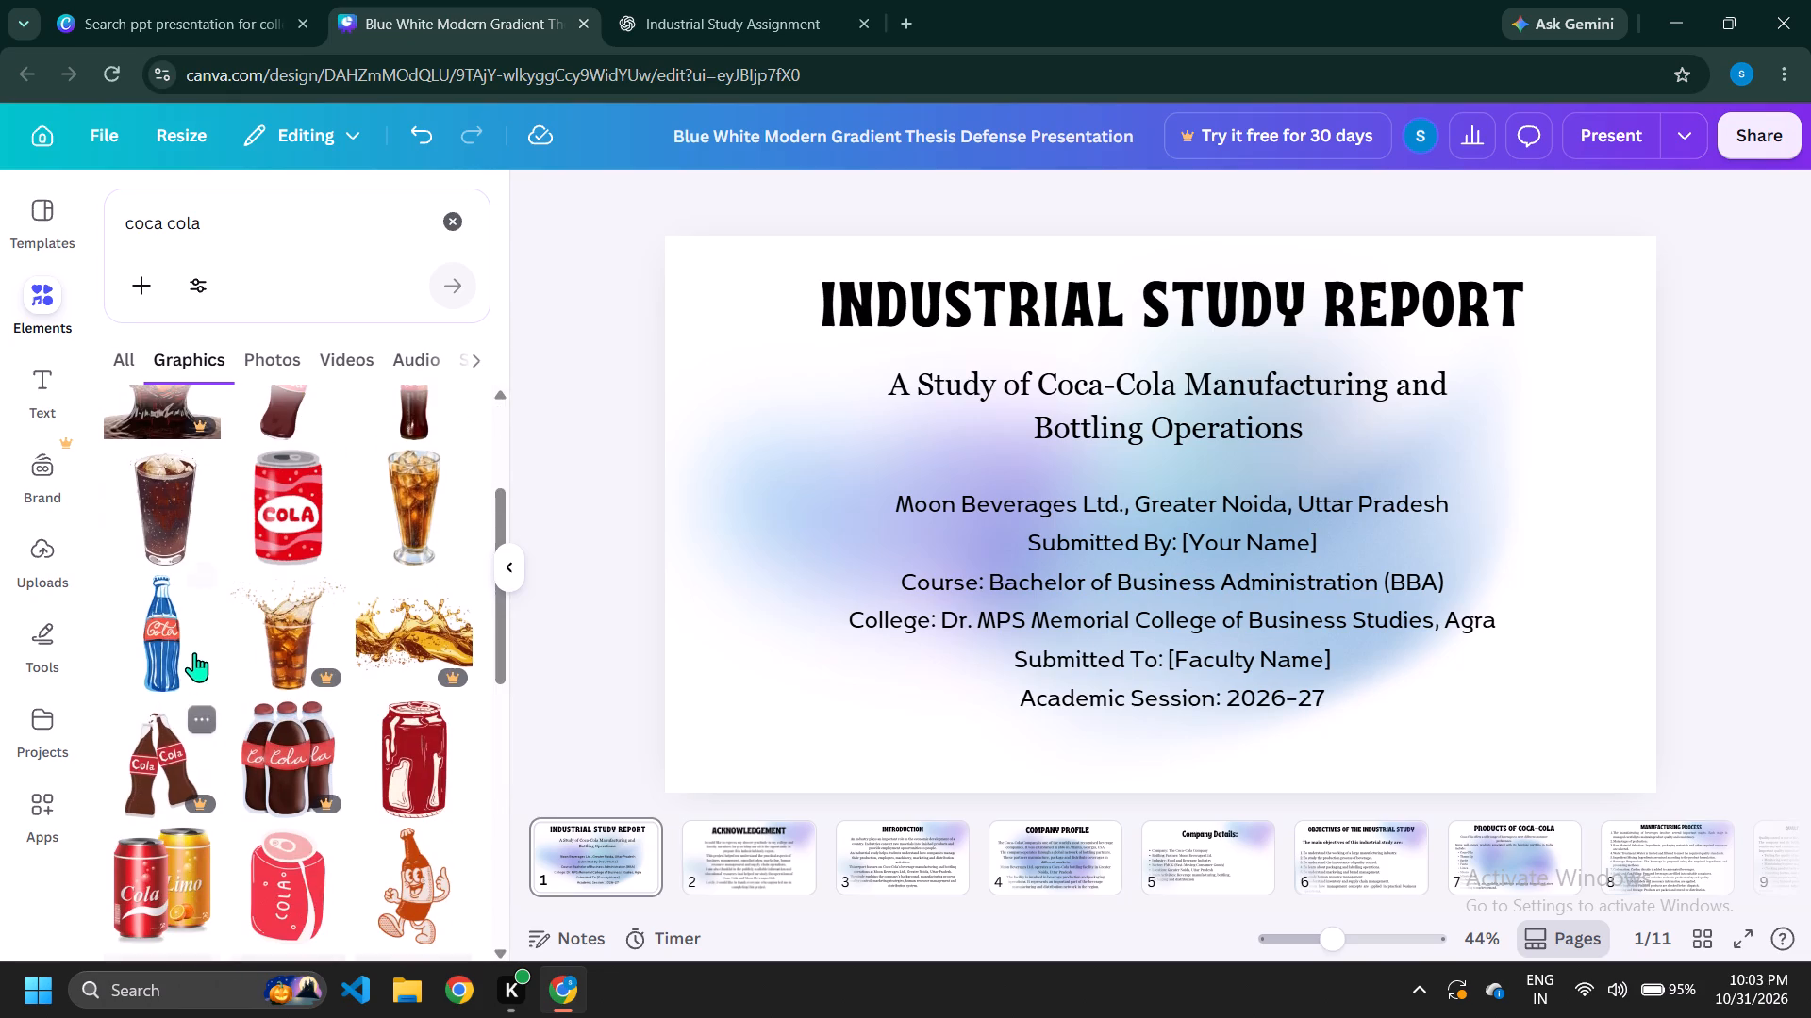
scroll(200, 656, "down", 3)
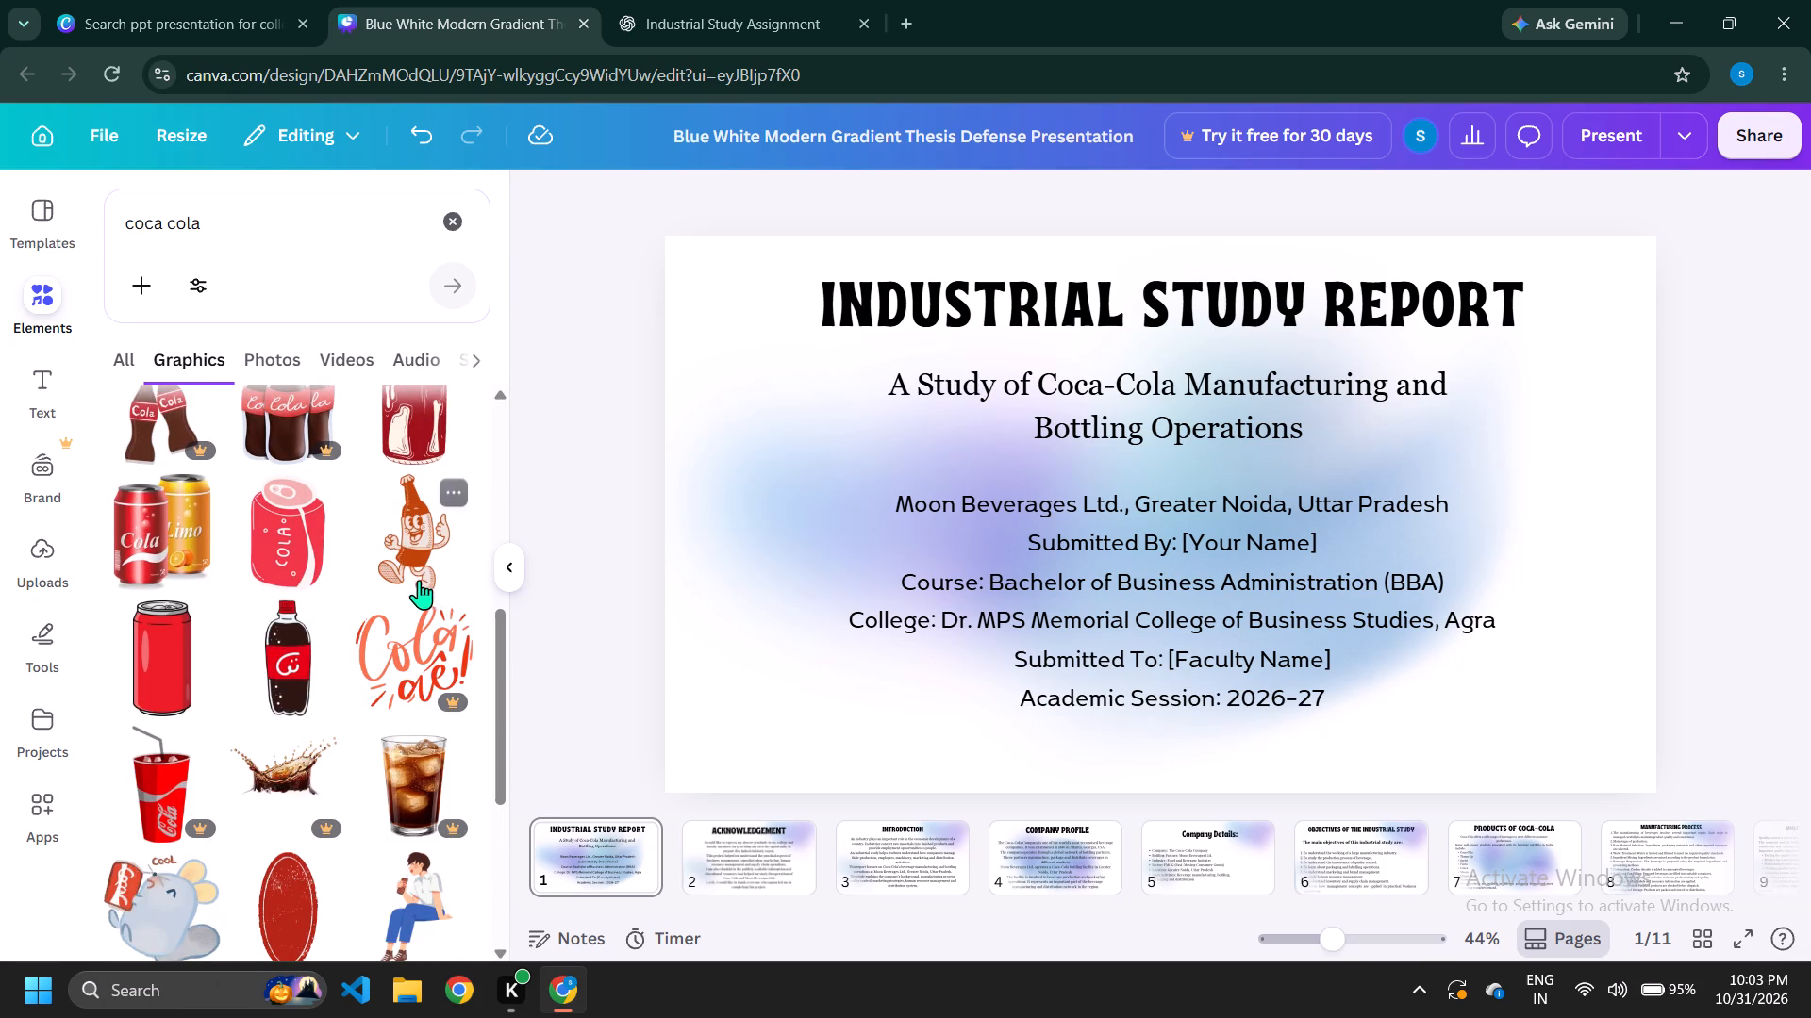
scroll(380, 742, "down", 1)
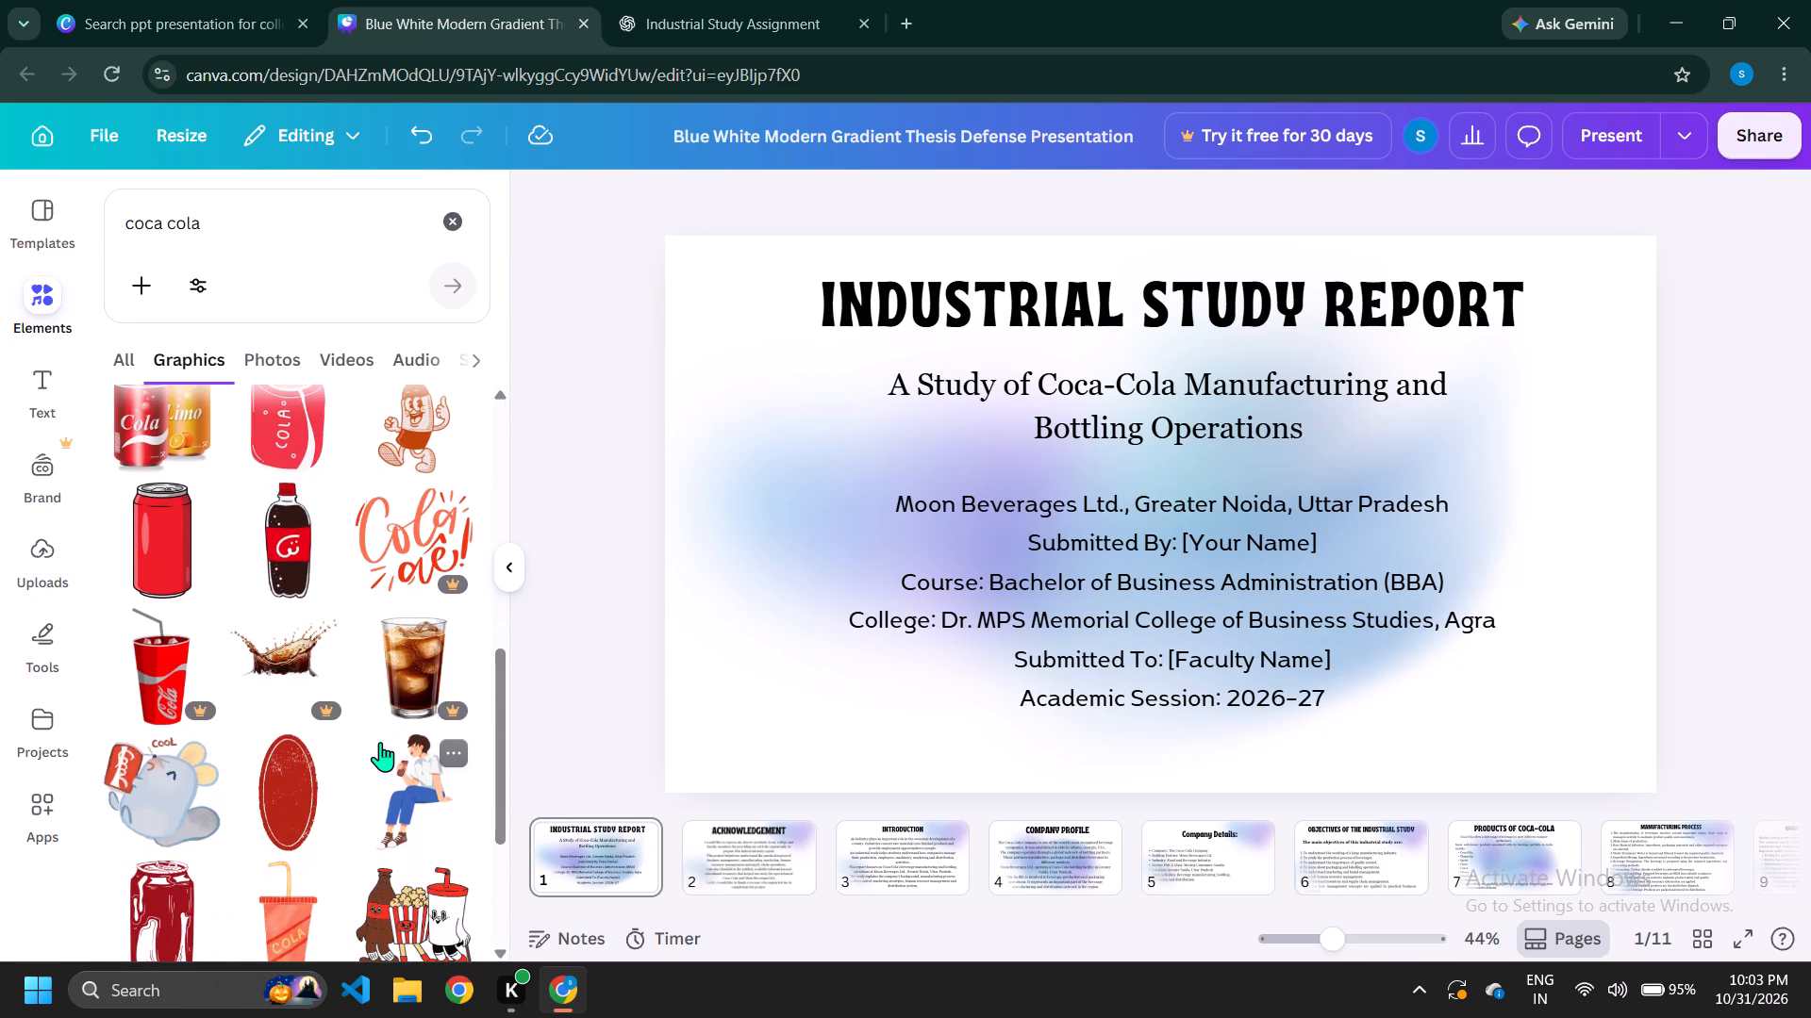
scroll(380, 742, "down", 4)
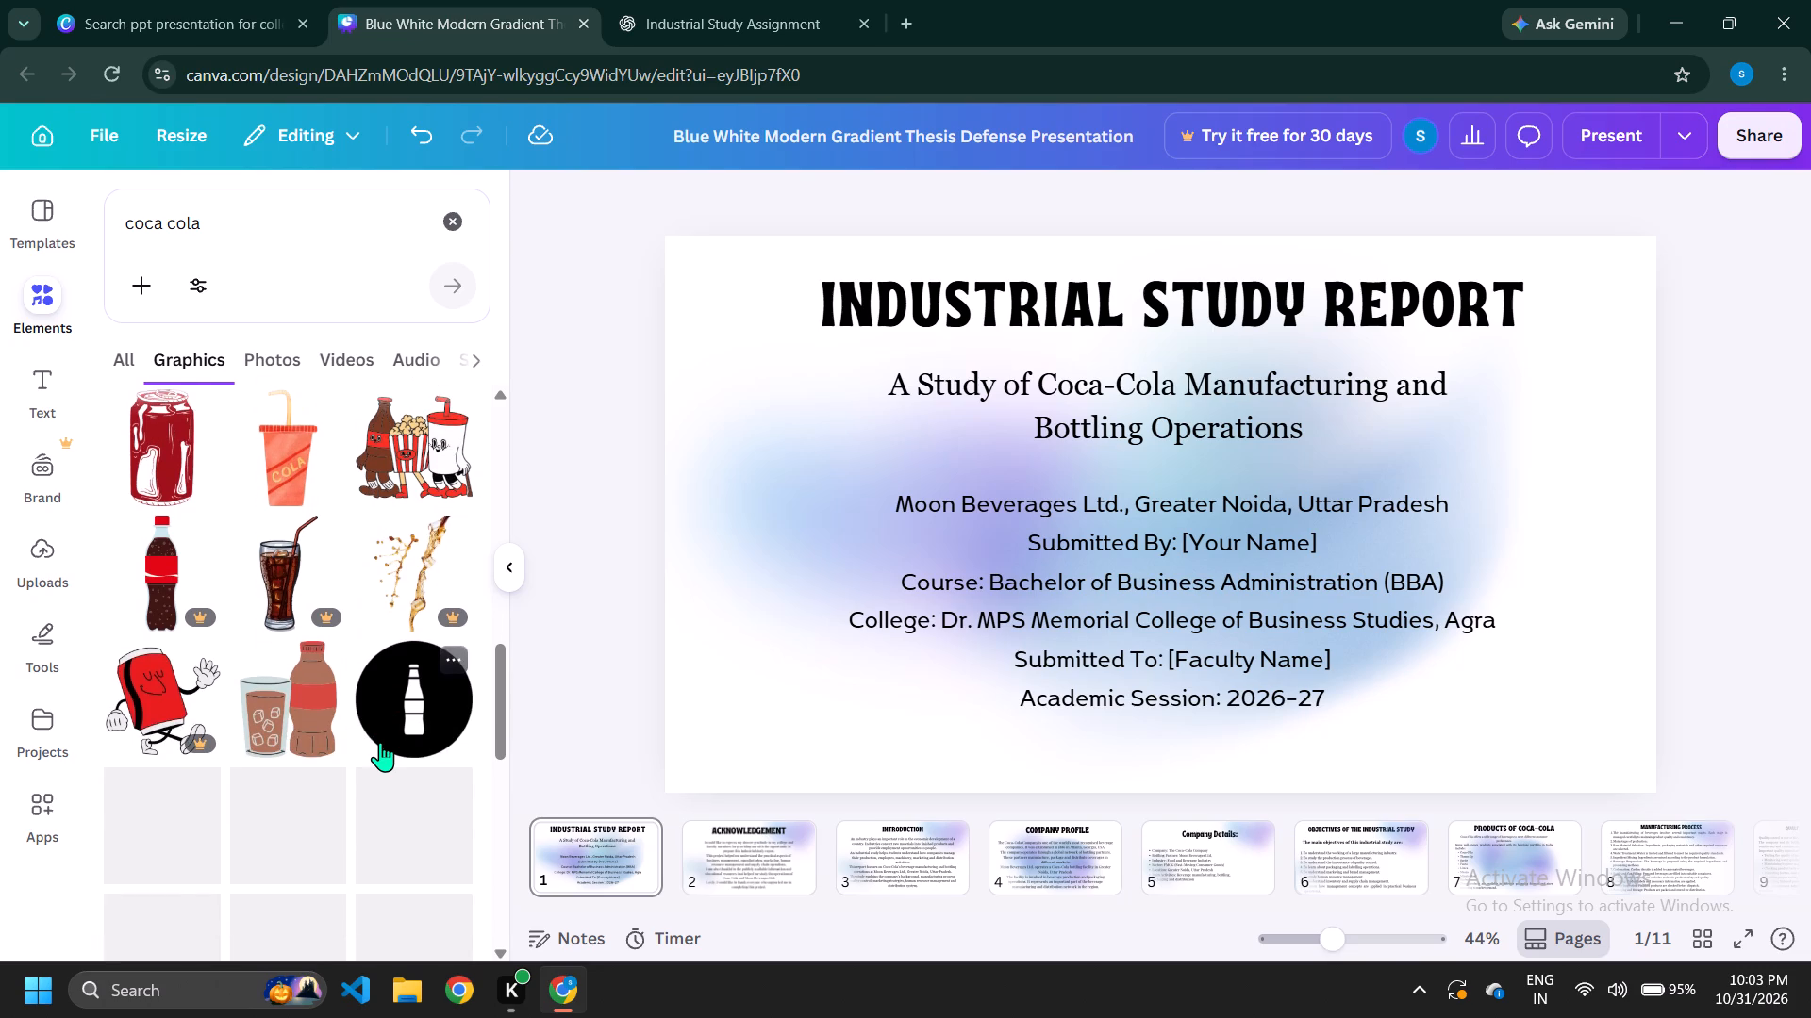
scroll(380, 742, "down", 7)
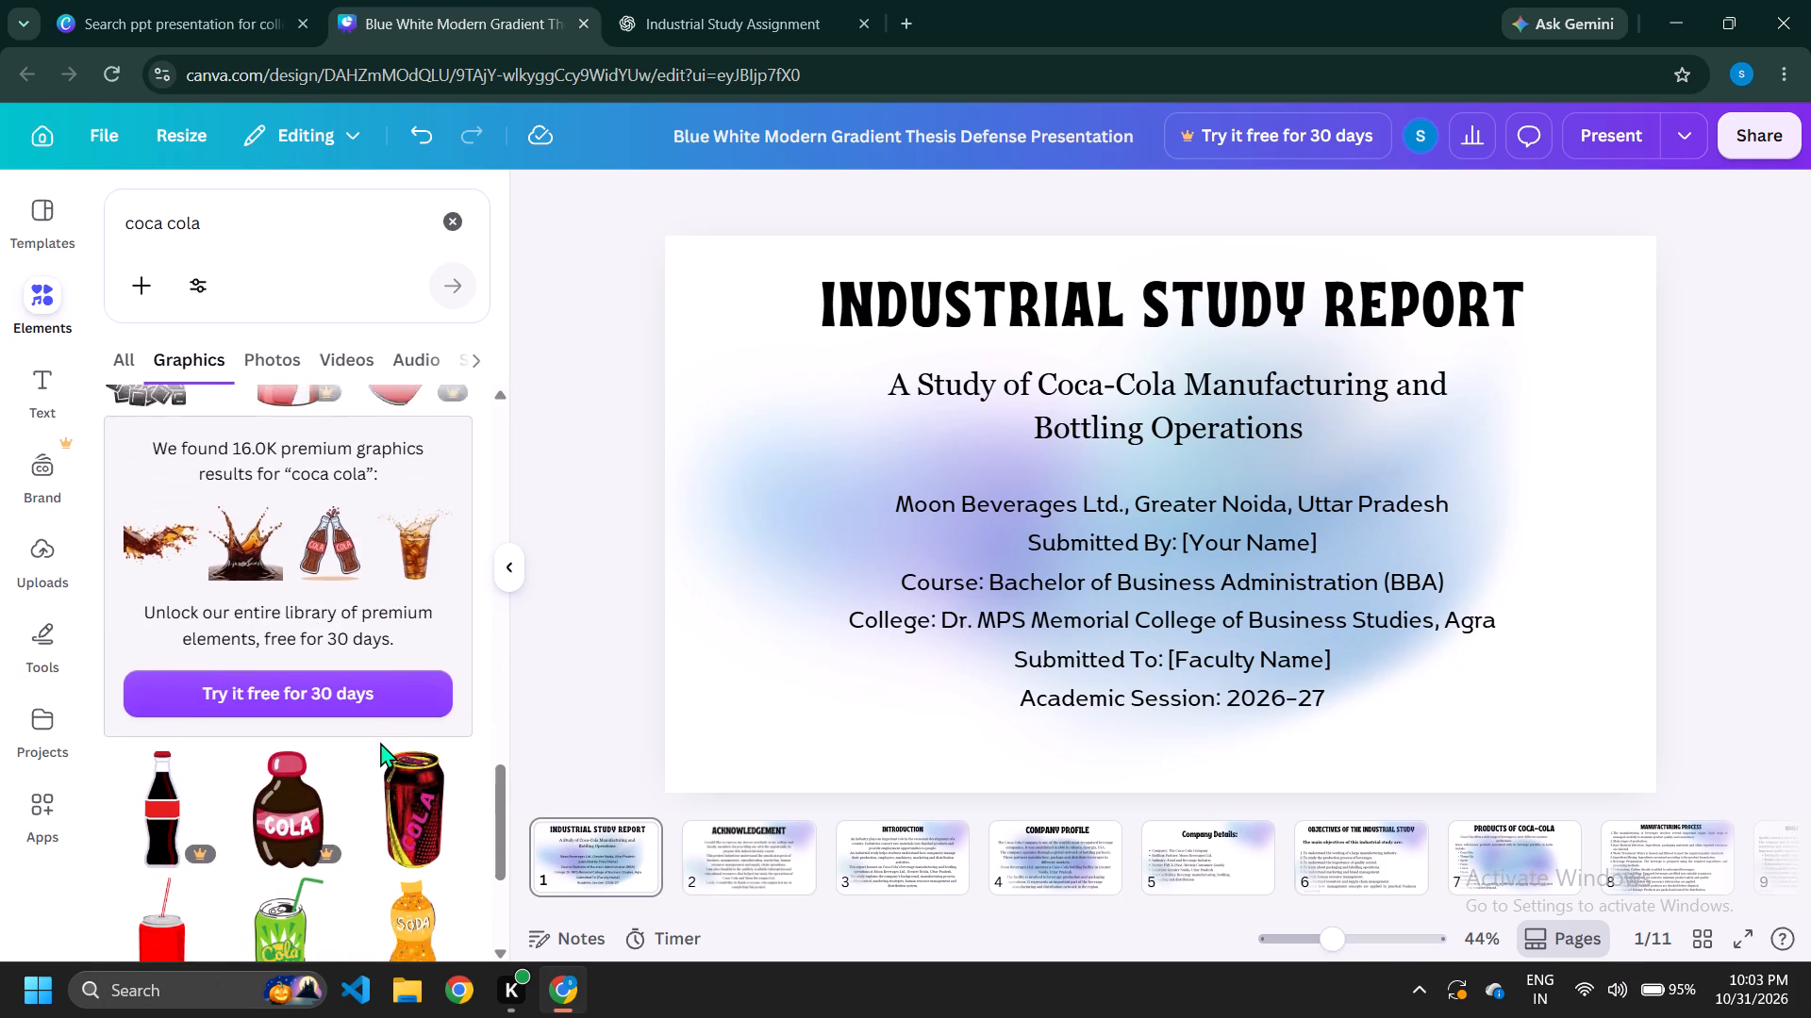
scroll(380, 742, "up", 4)
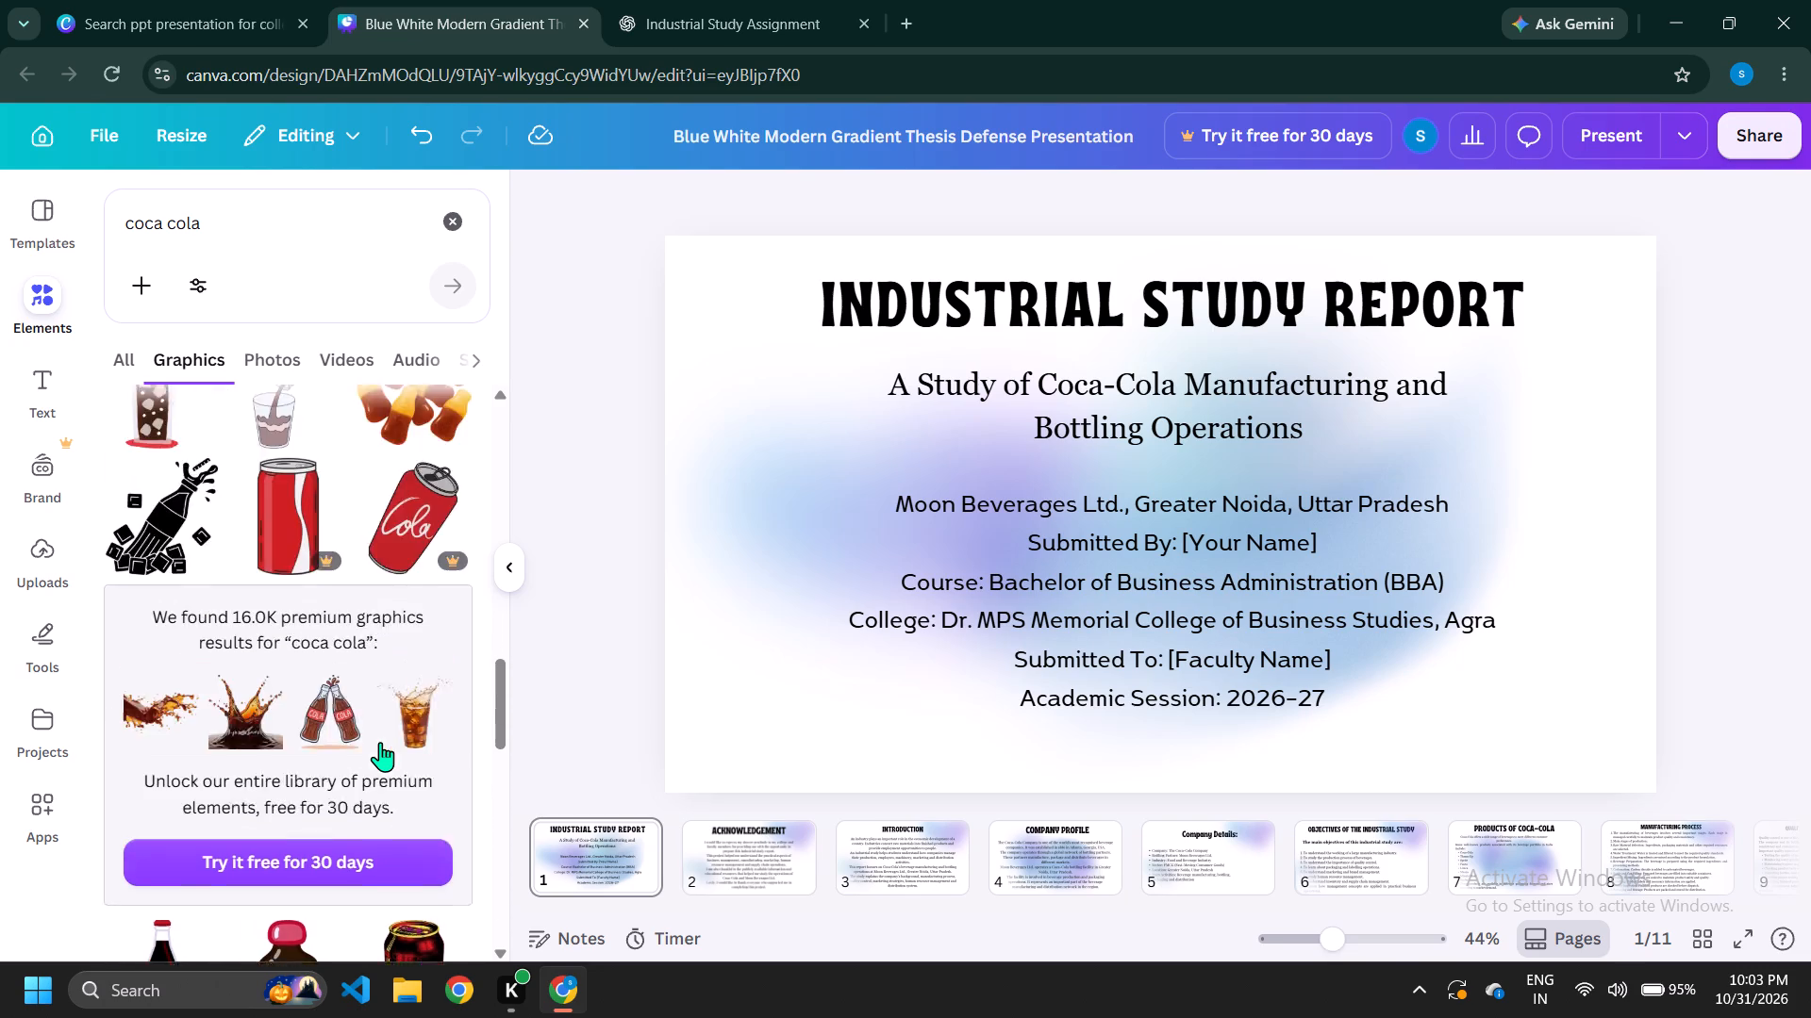
scroll(380, 742, "up", 7)
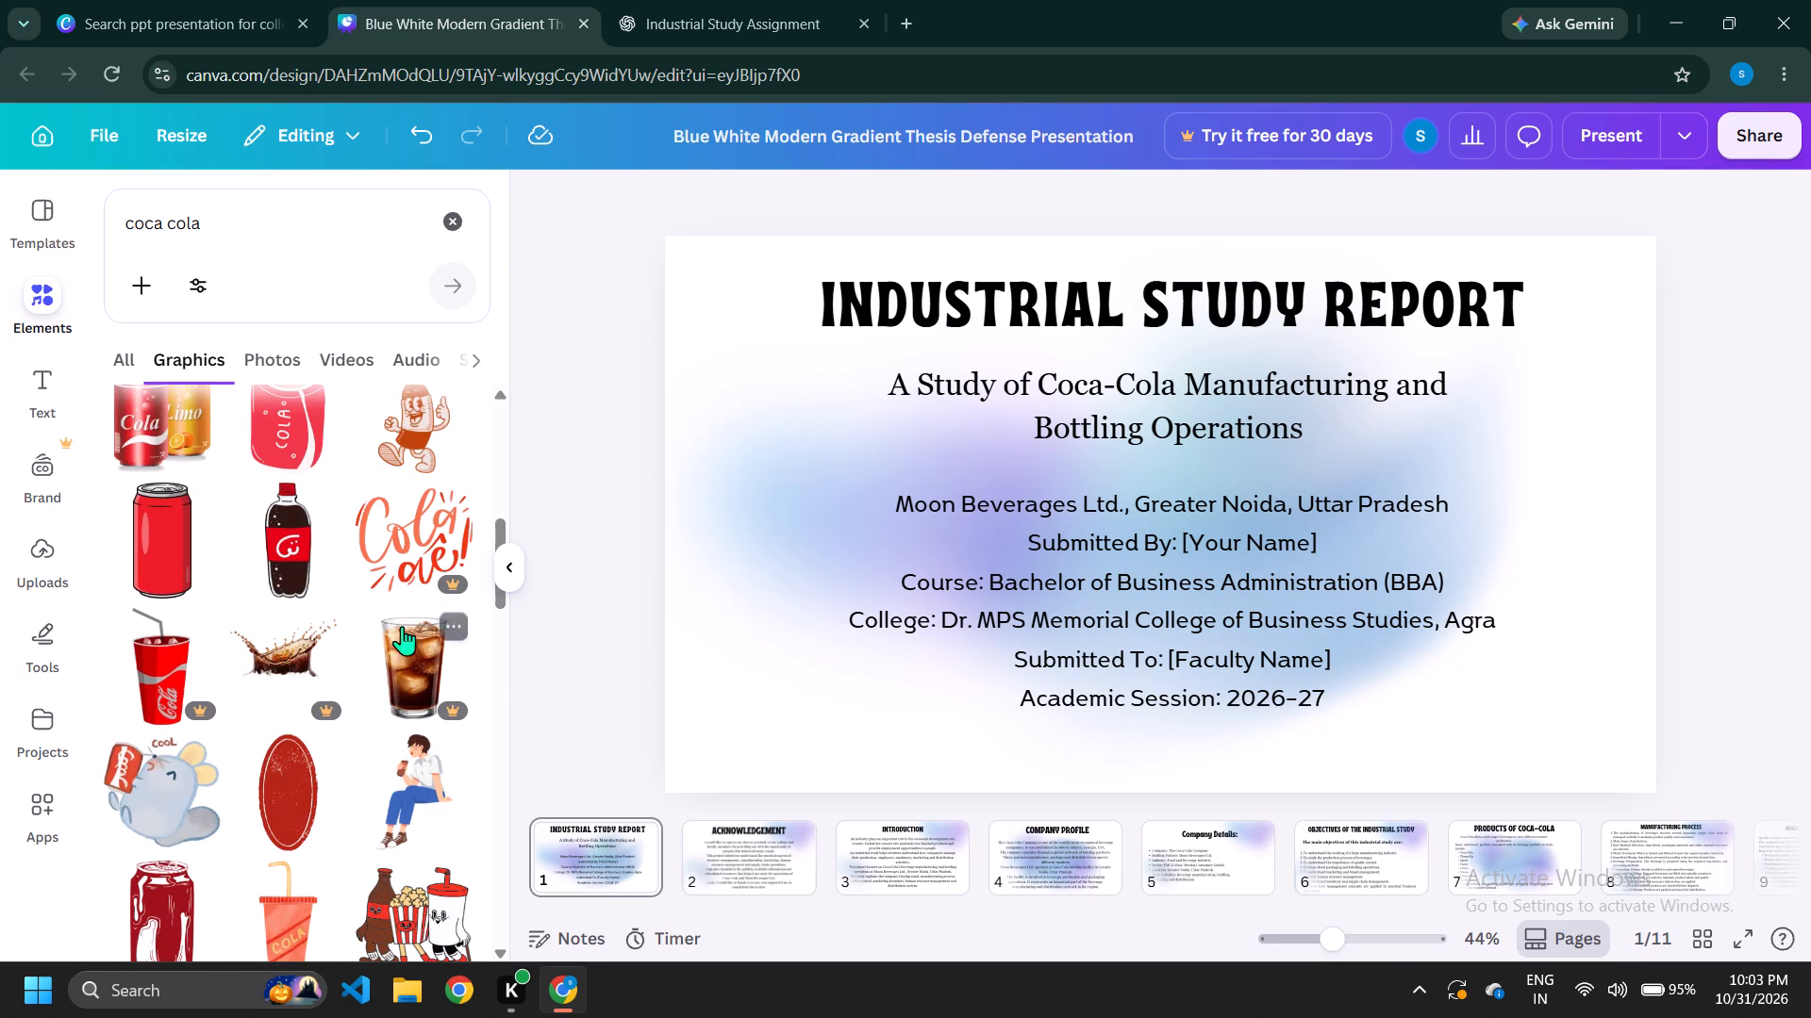
Add the seated person drinking cola to the title slide, shrink it and move it down behind the subtitle and details text.
left_click(422, 768)
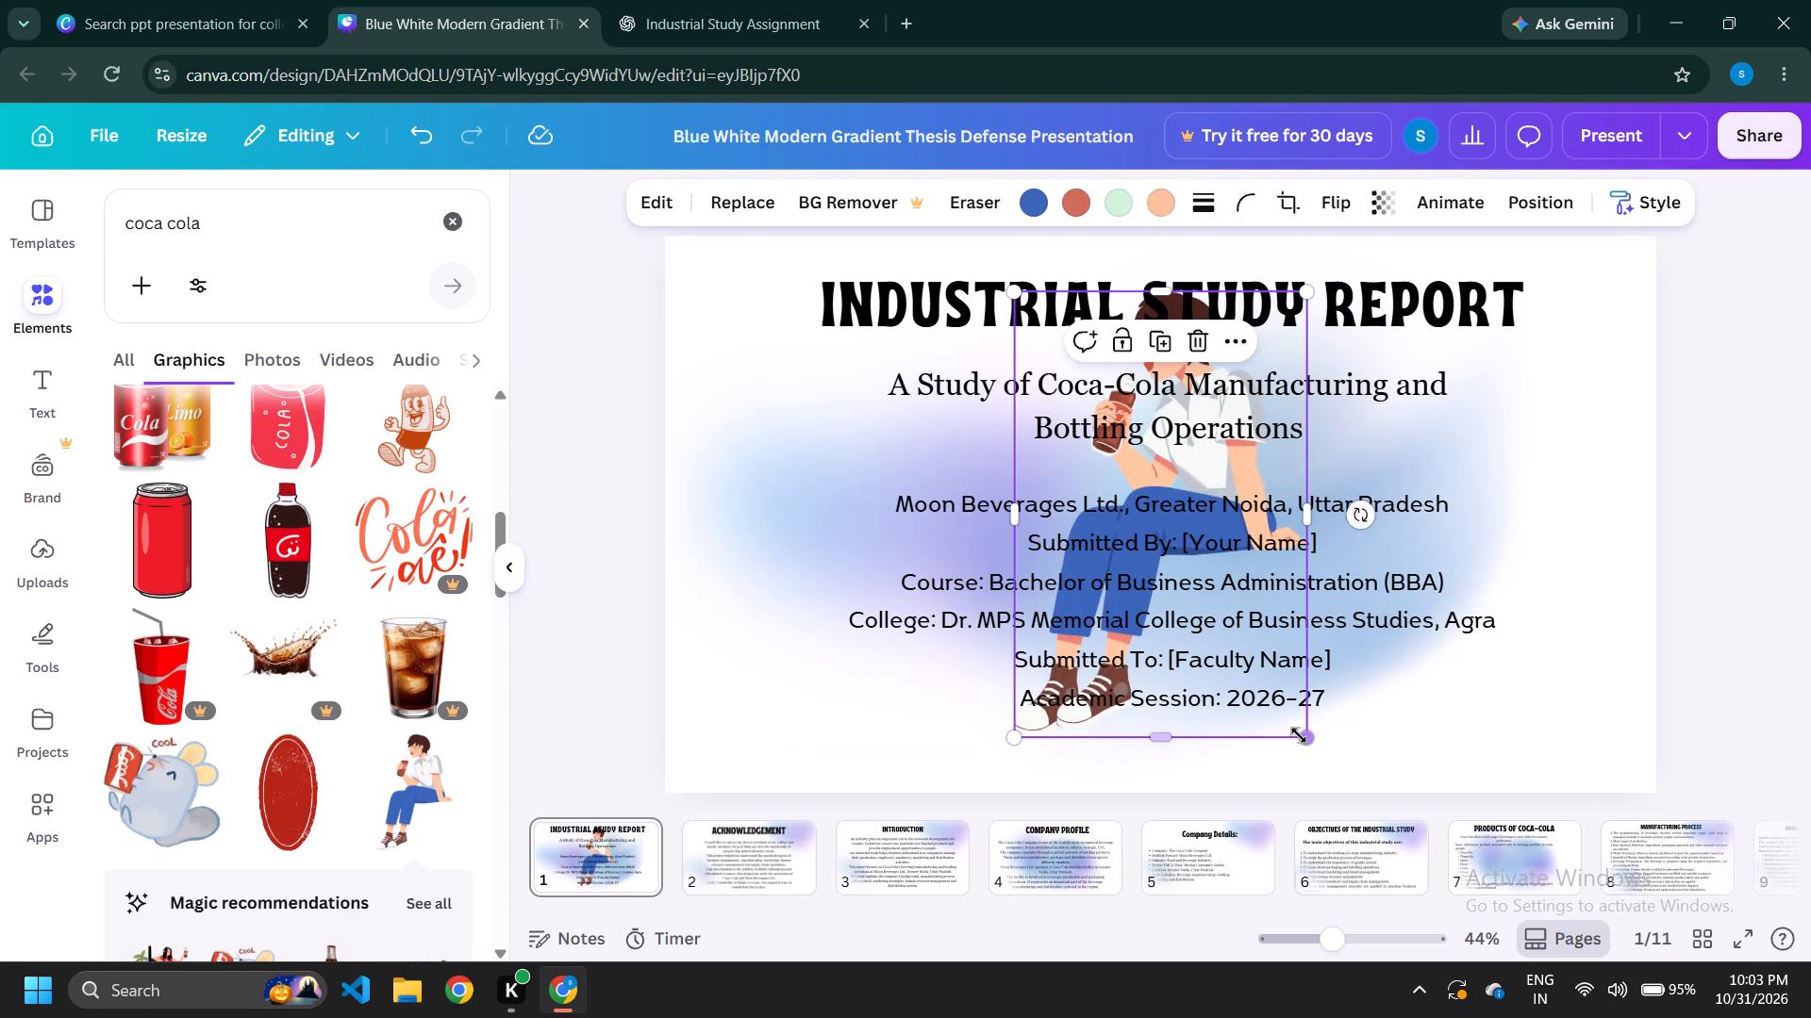
left_click_drag(1305, 745, 1284, 723)
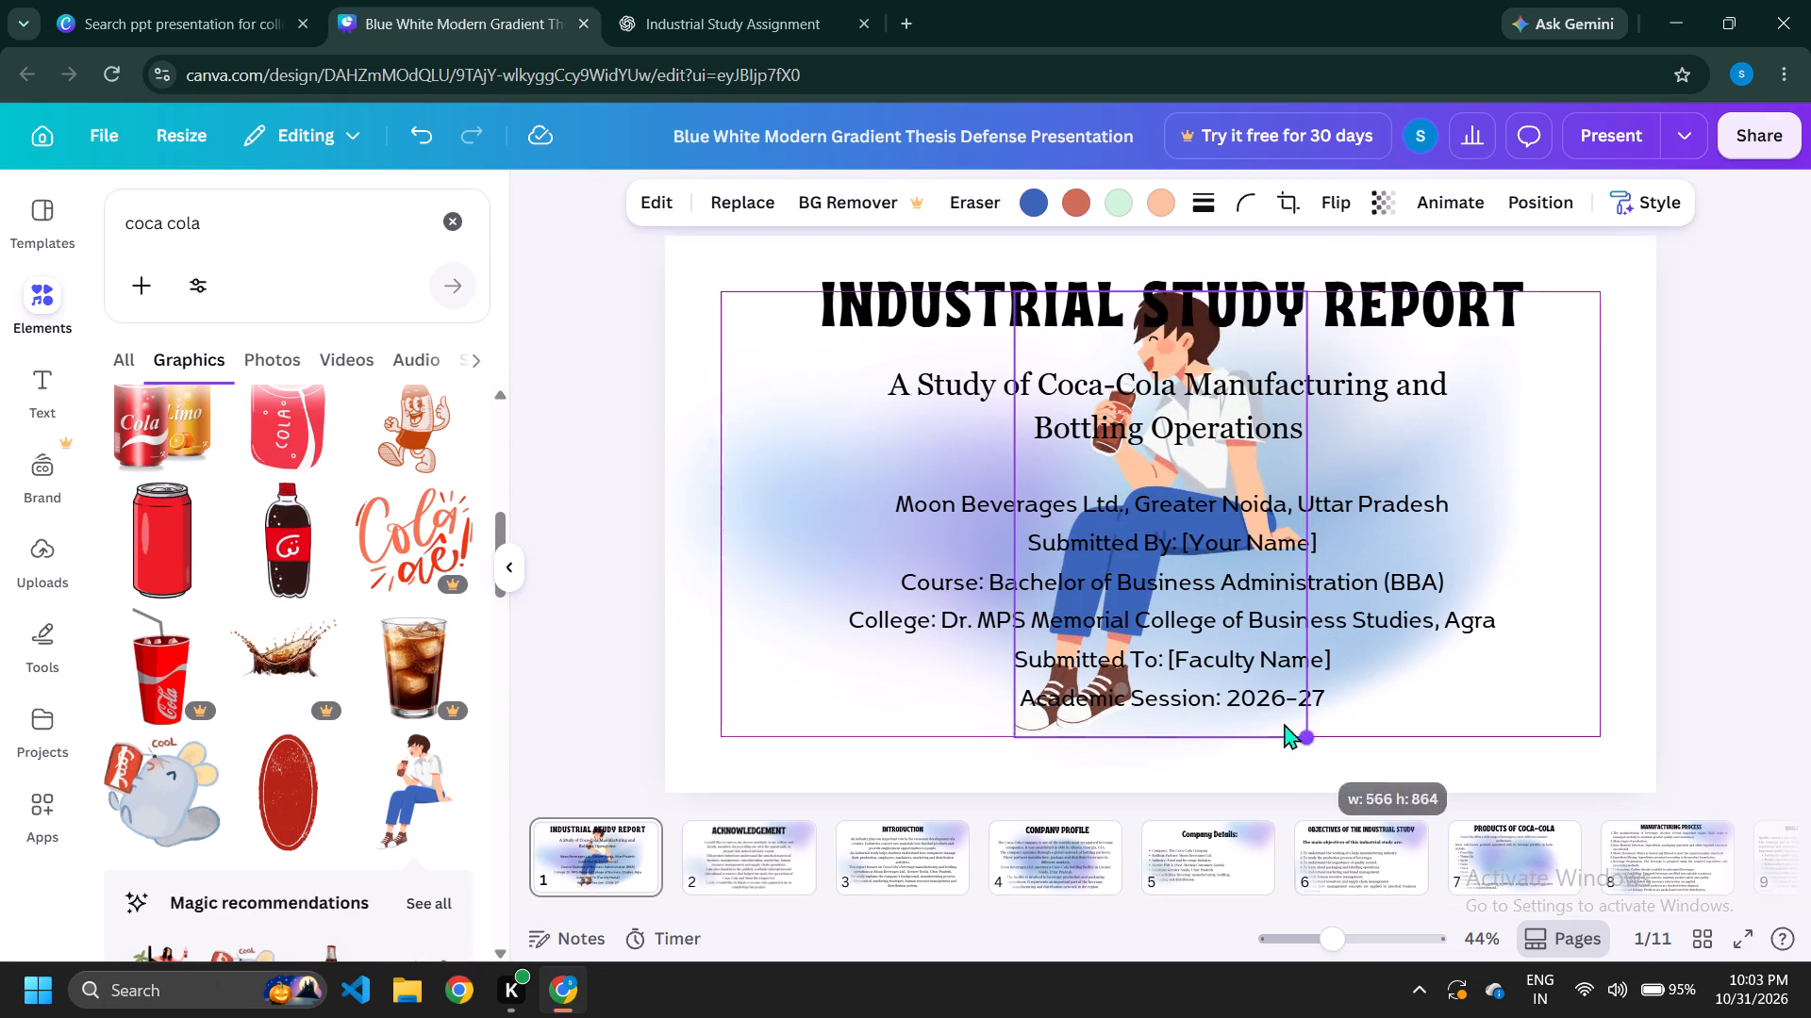
left_click_drag(1284, 723, 1211, 665)
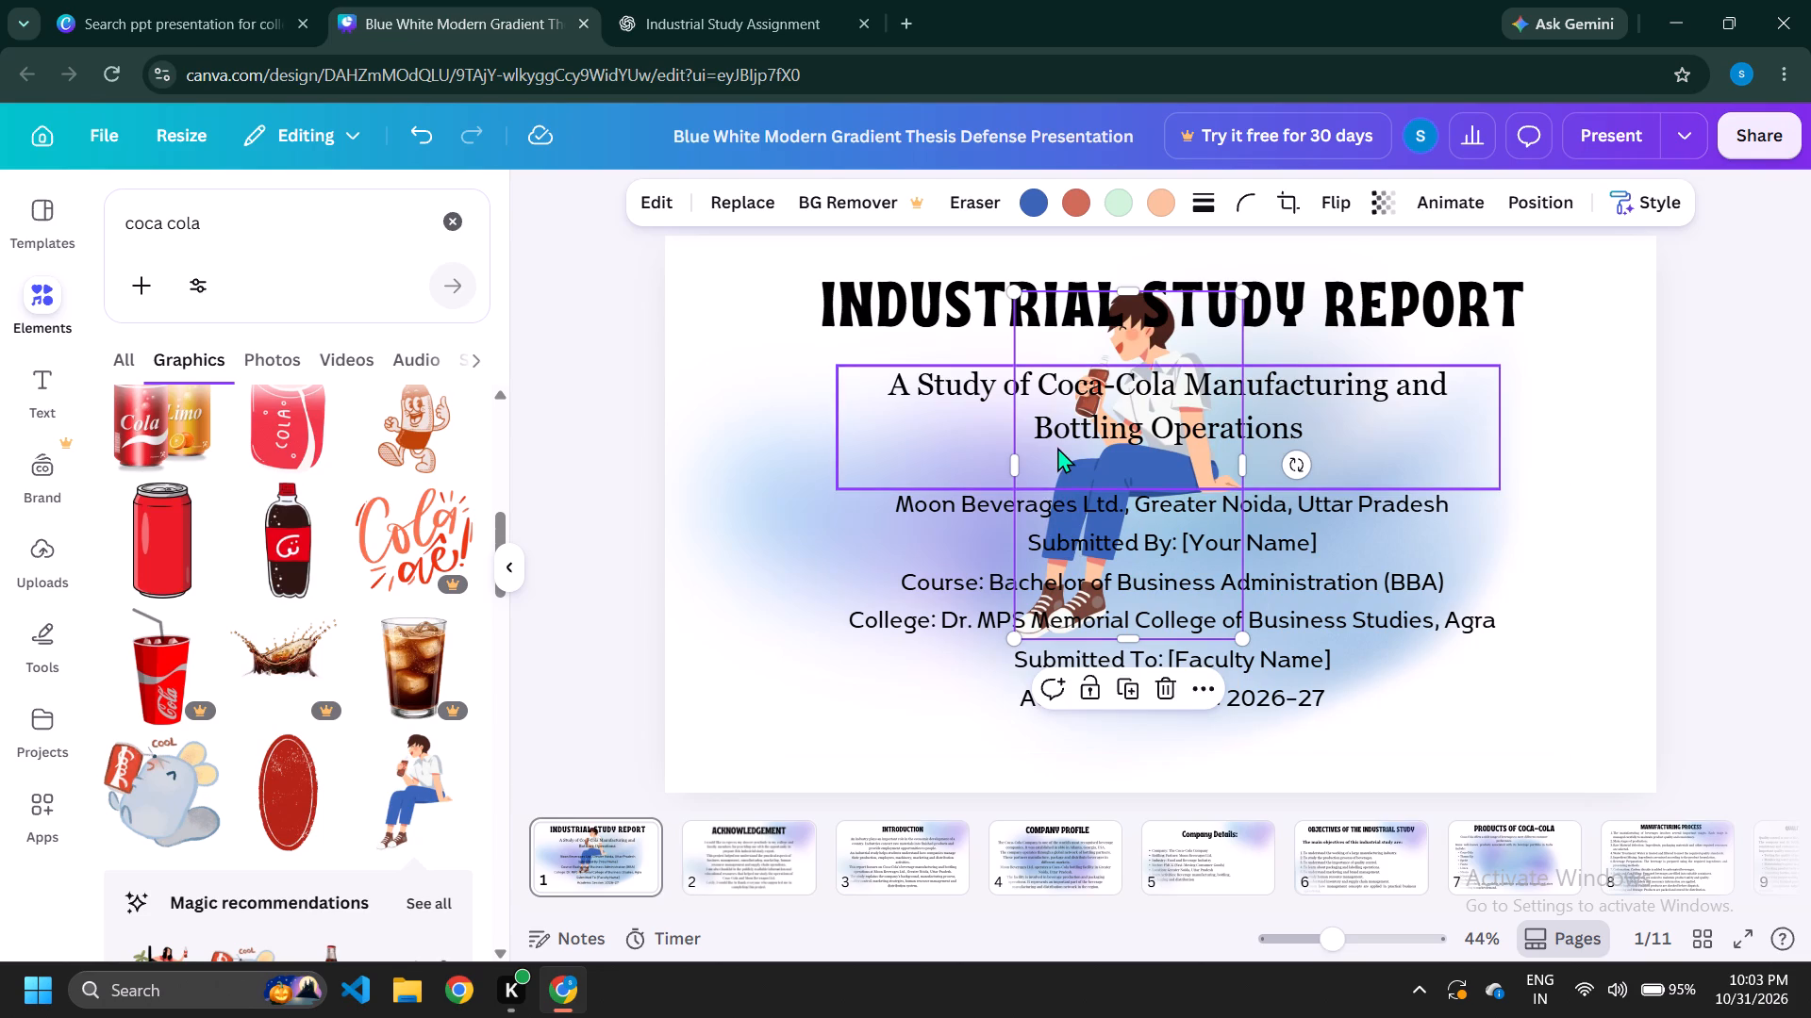
left_click(1057, 447)
left_click(579, 522)
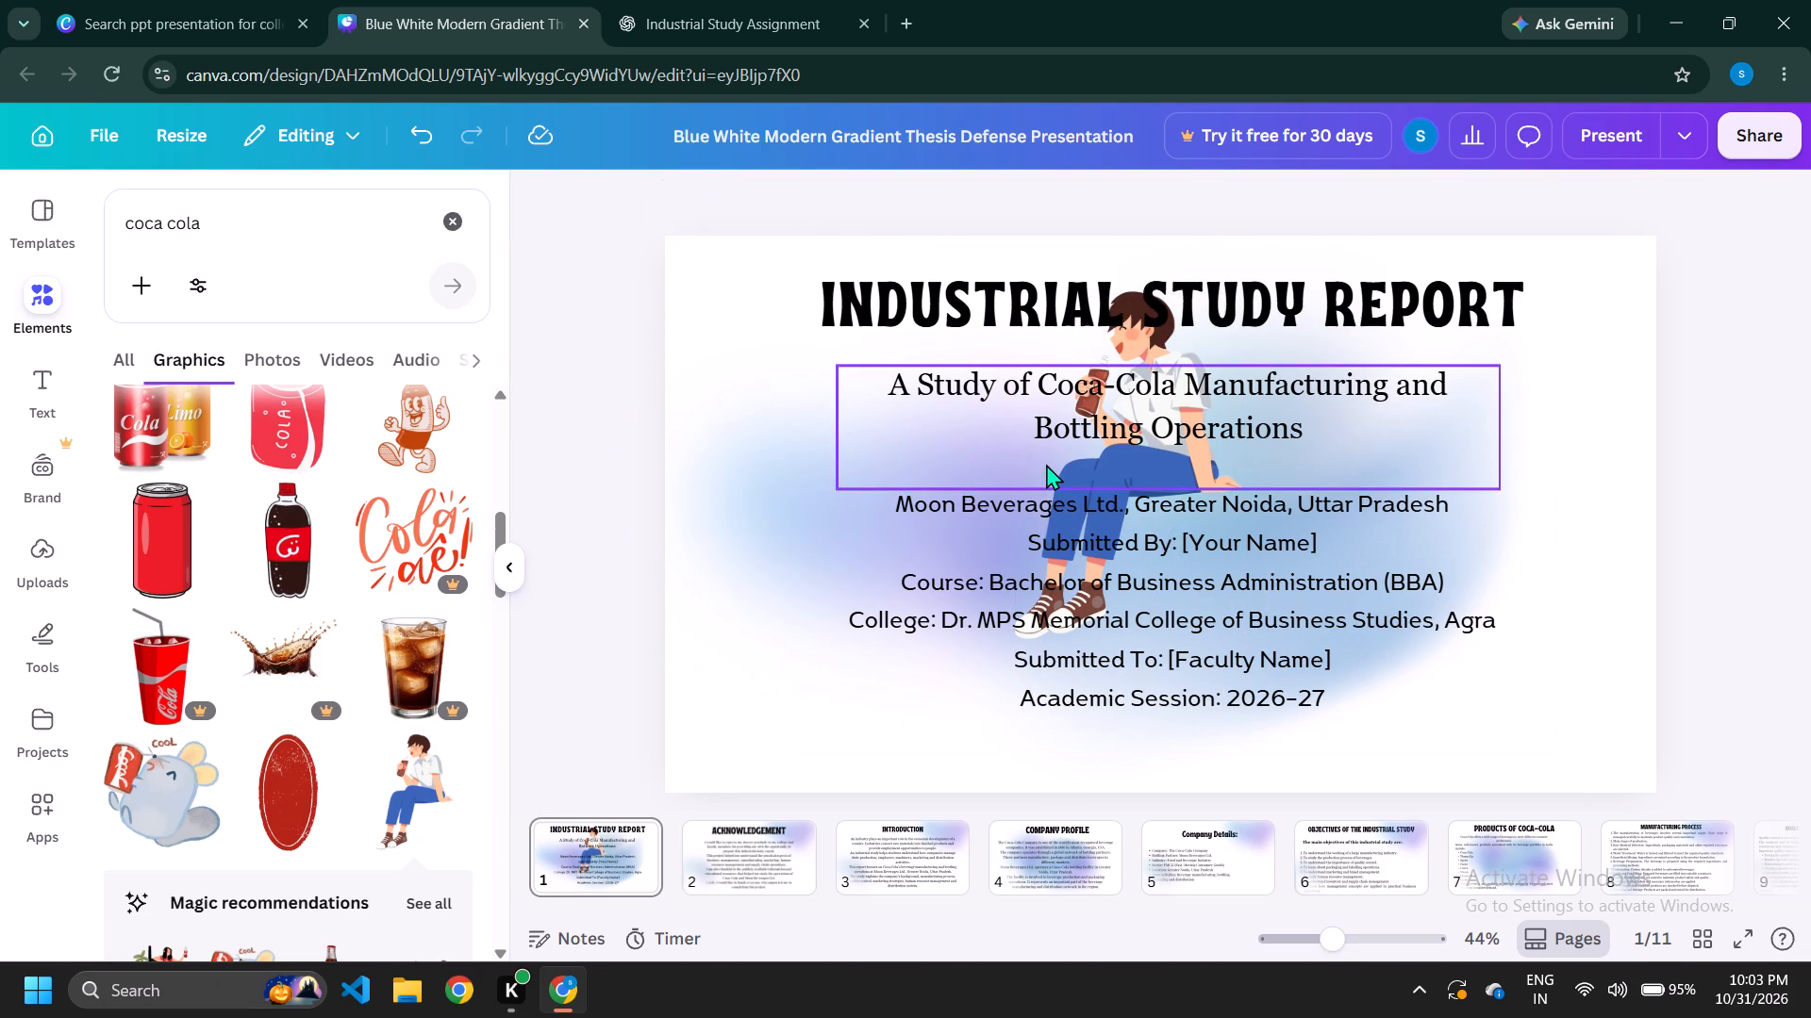
left_click(1046, 464)
left_click(1062, 561)
left_click(1124, 579)
left_click(1141, 475)
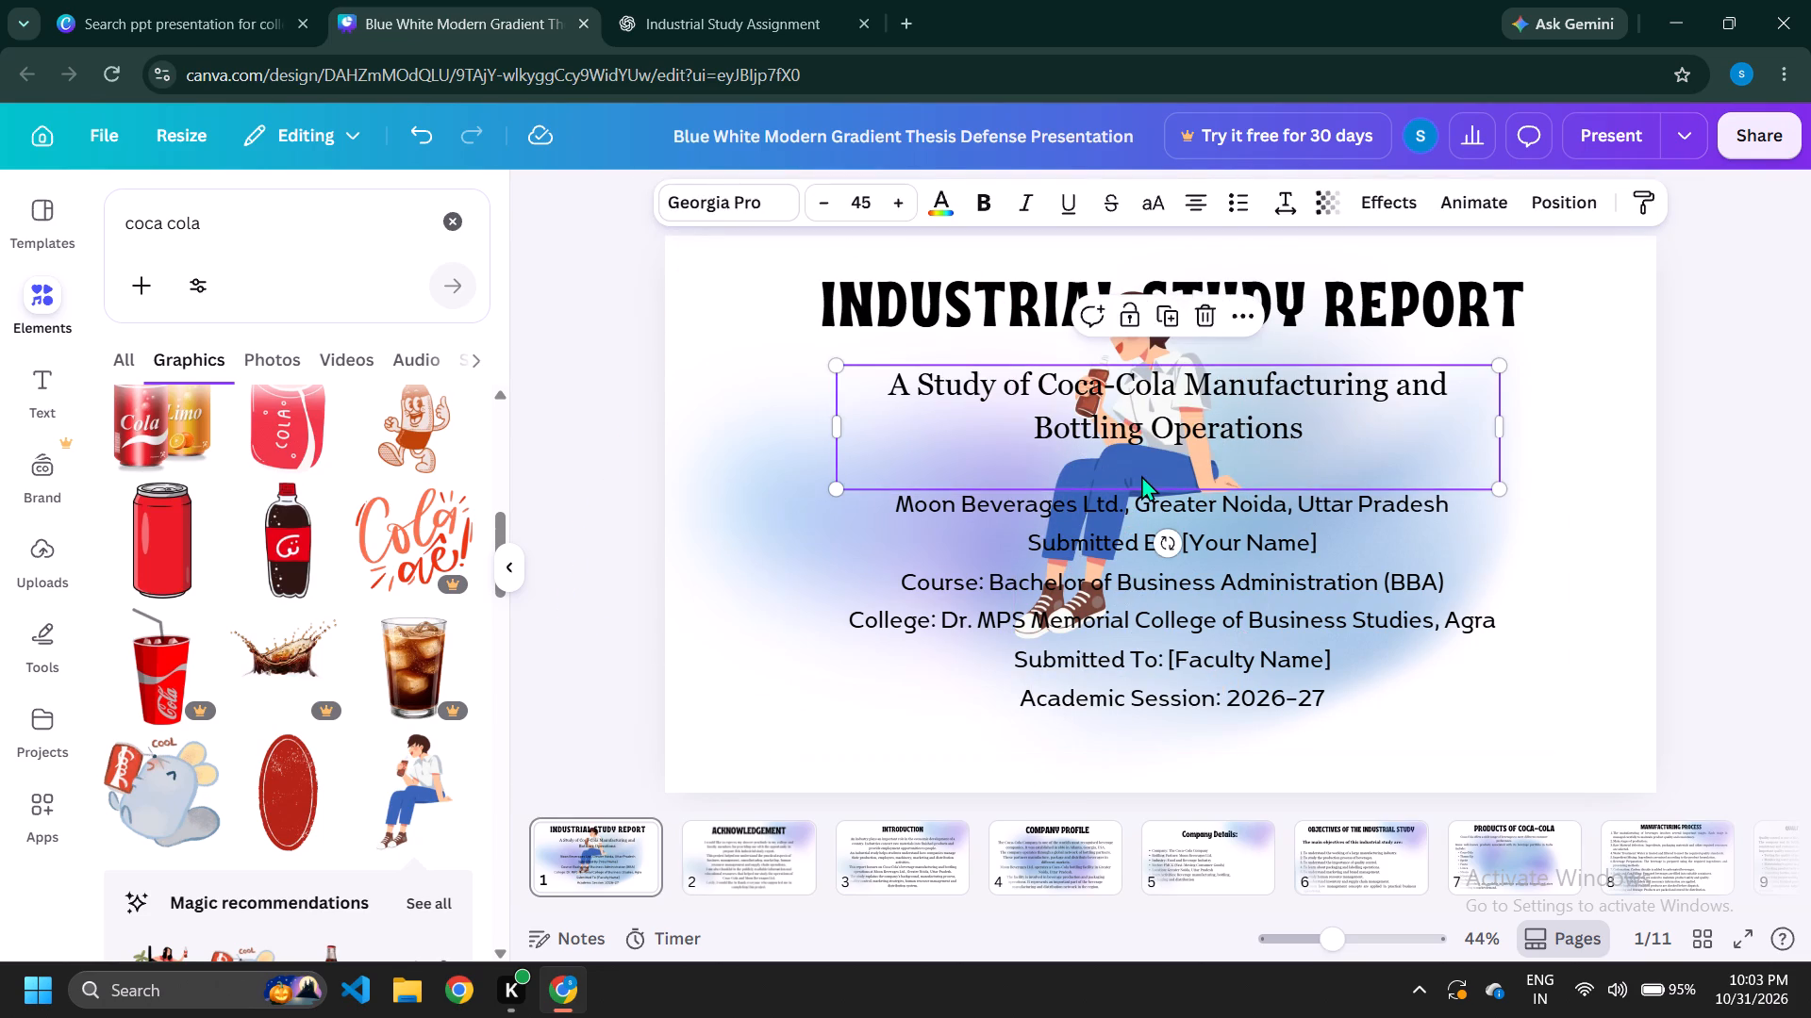
left_click(1161, 350)
left_click(1139, 348)
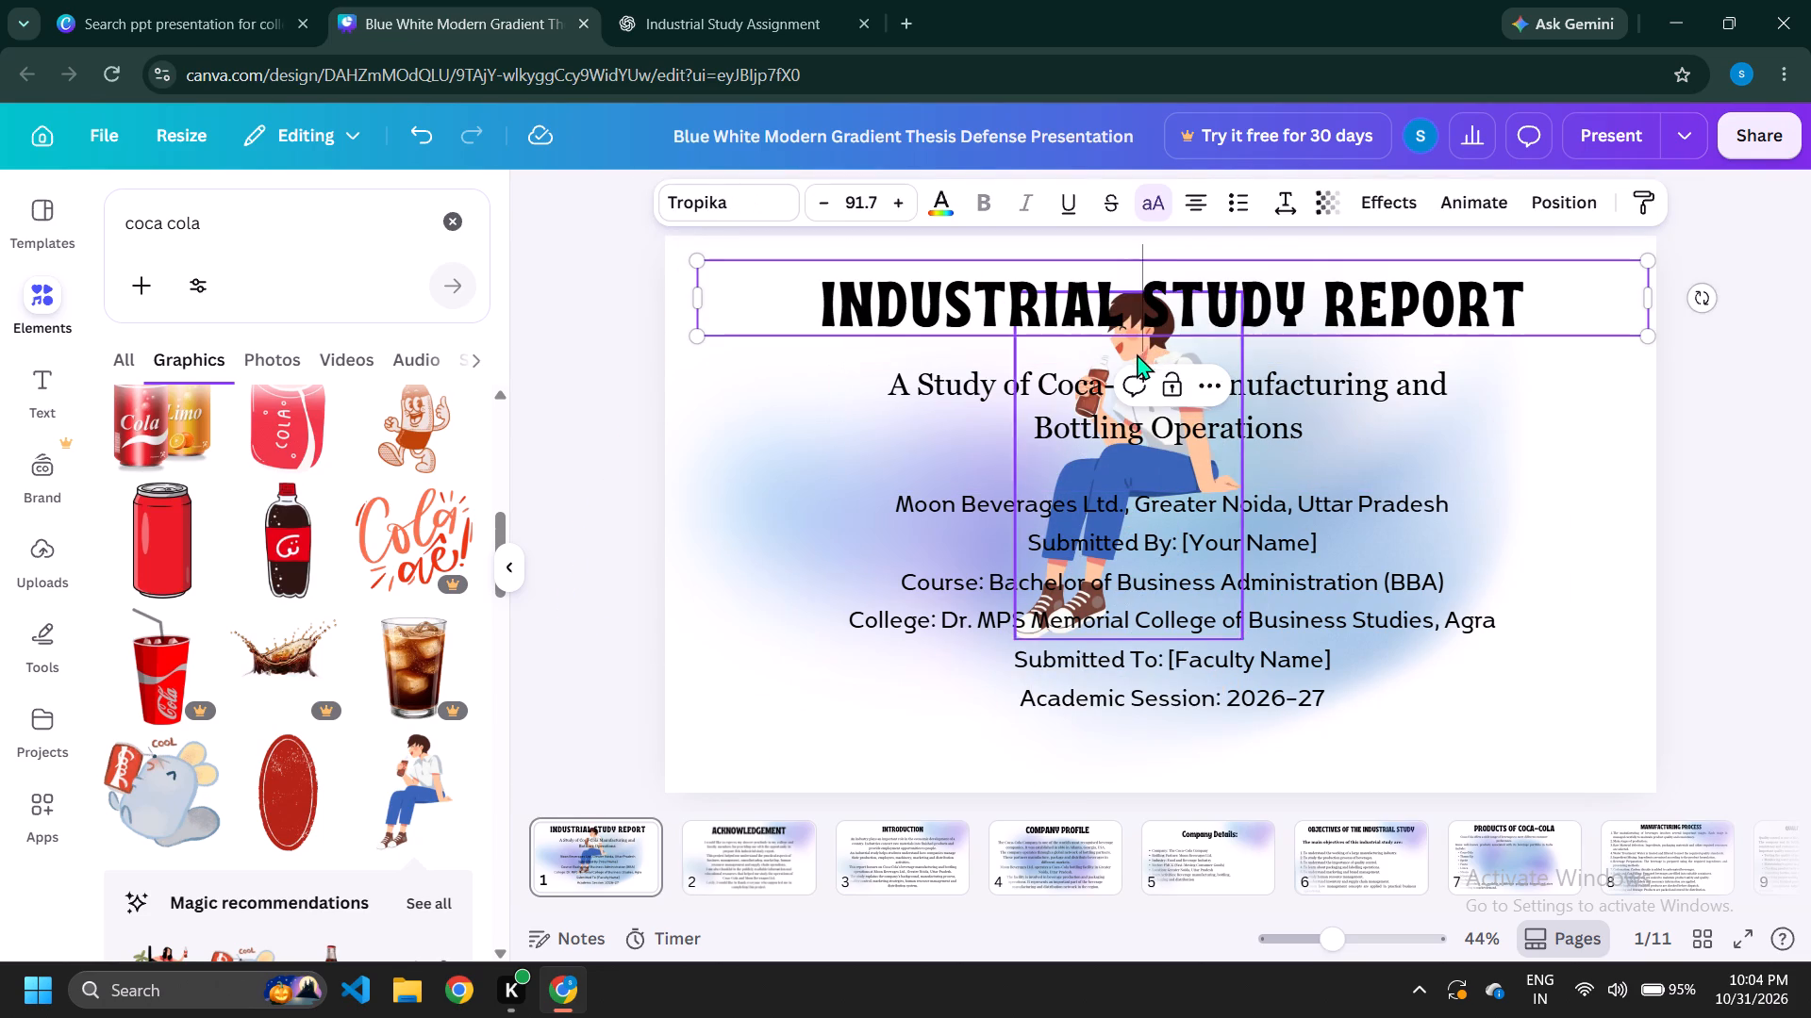
left_click_drag(1182, 353, 1176, 407)
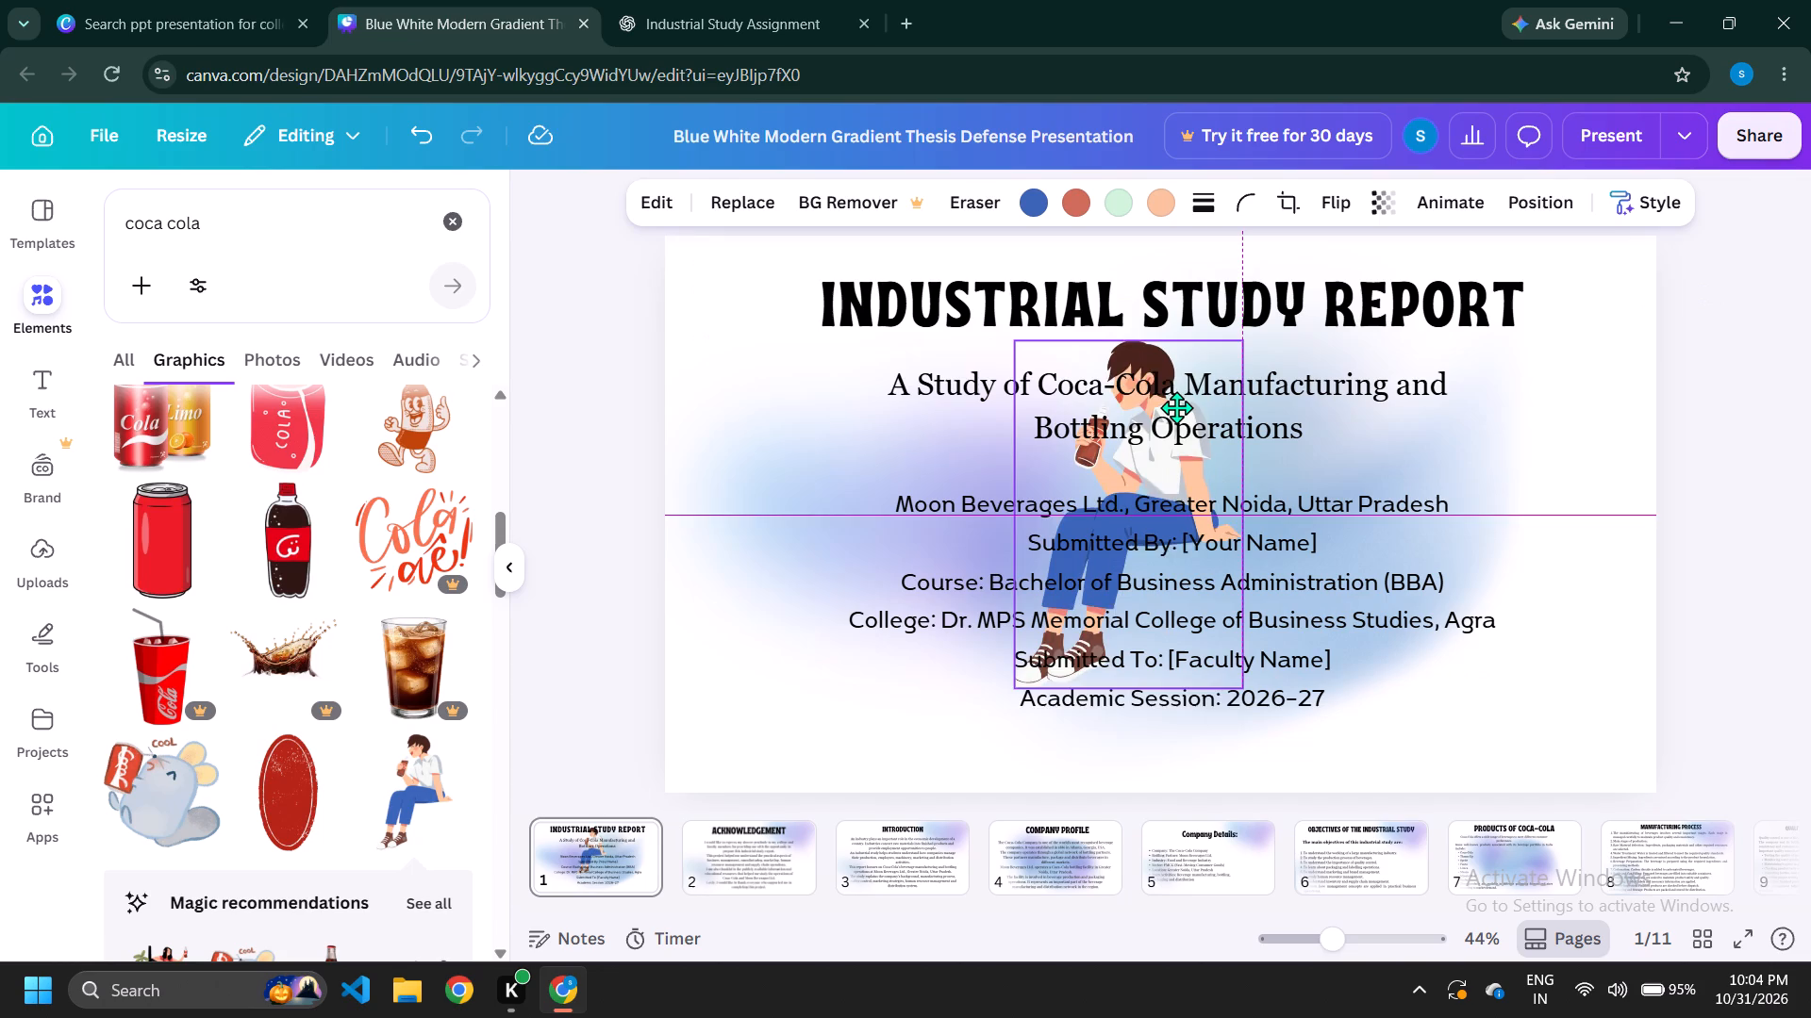
left_click_drag(1176, 407, 1176, 435)
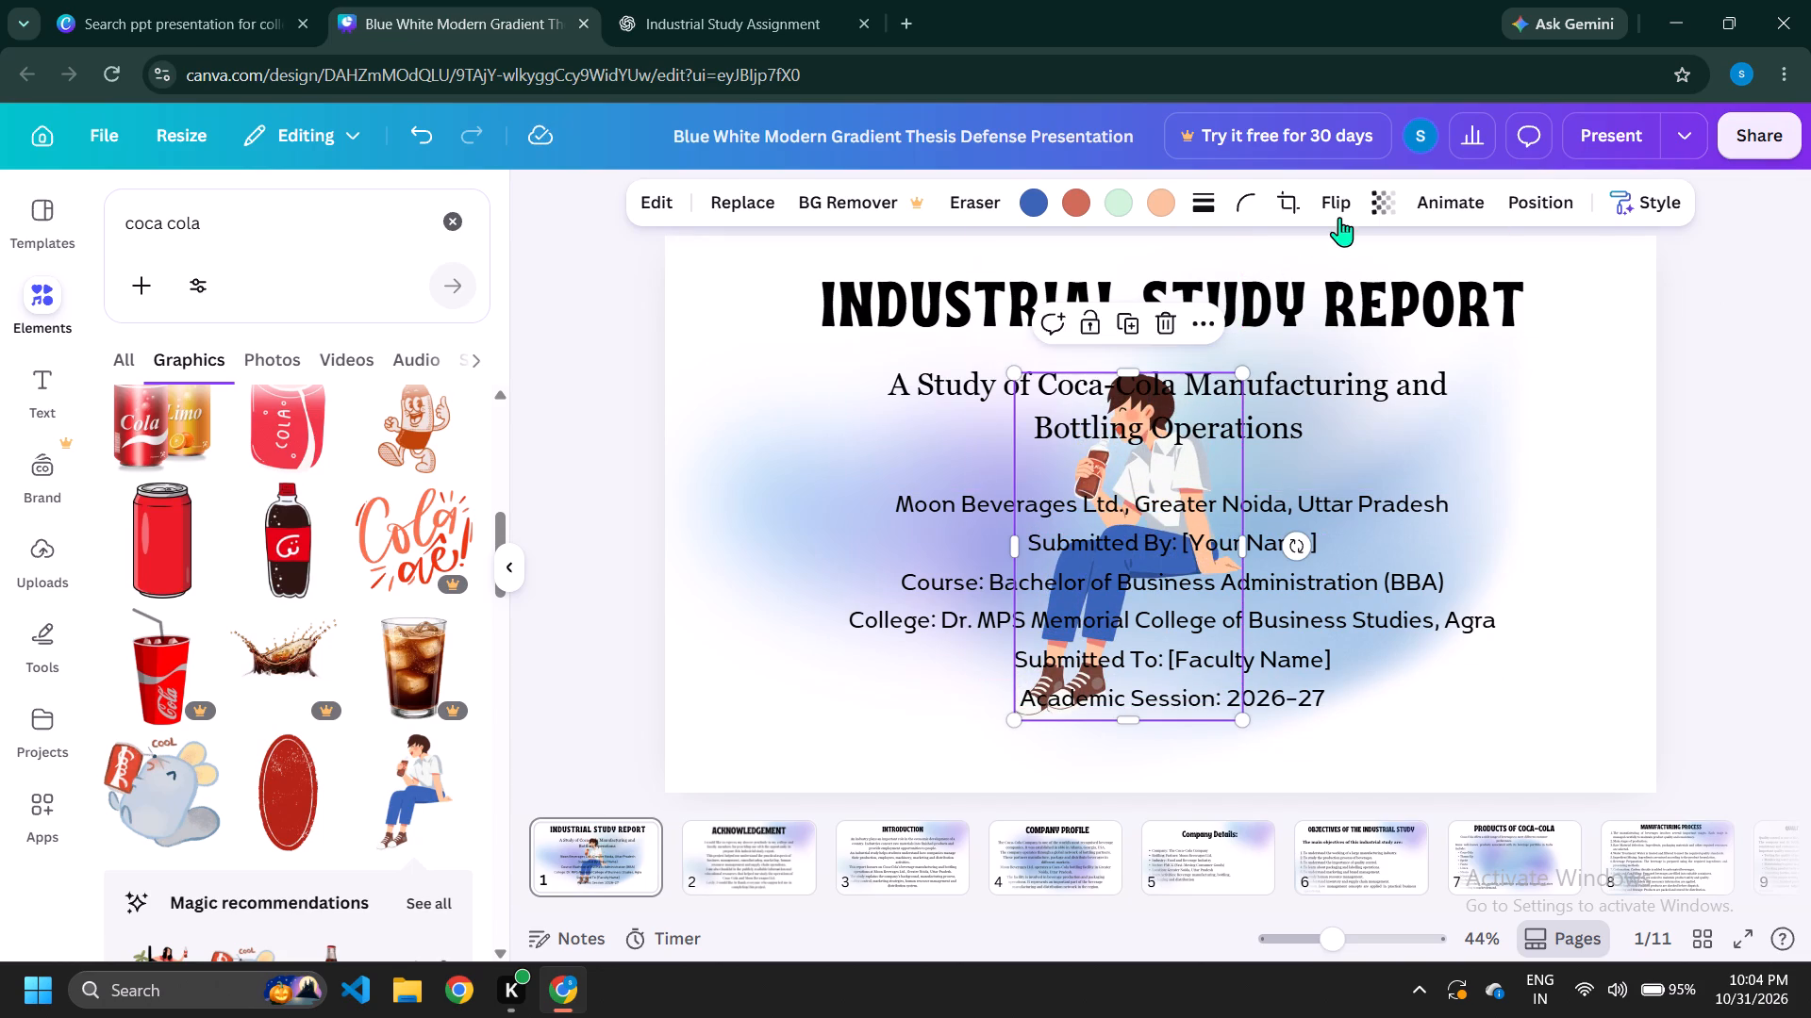
Set the seated person graphic's transparency to 45.
left_click(1384, 214)
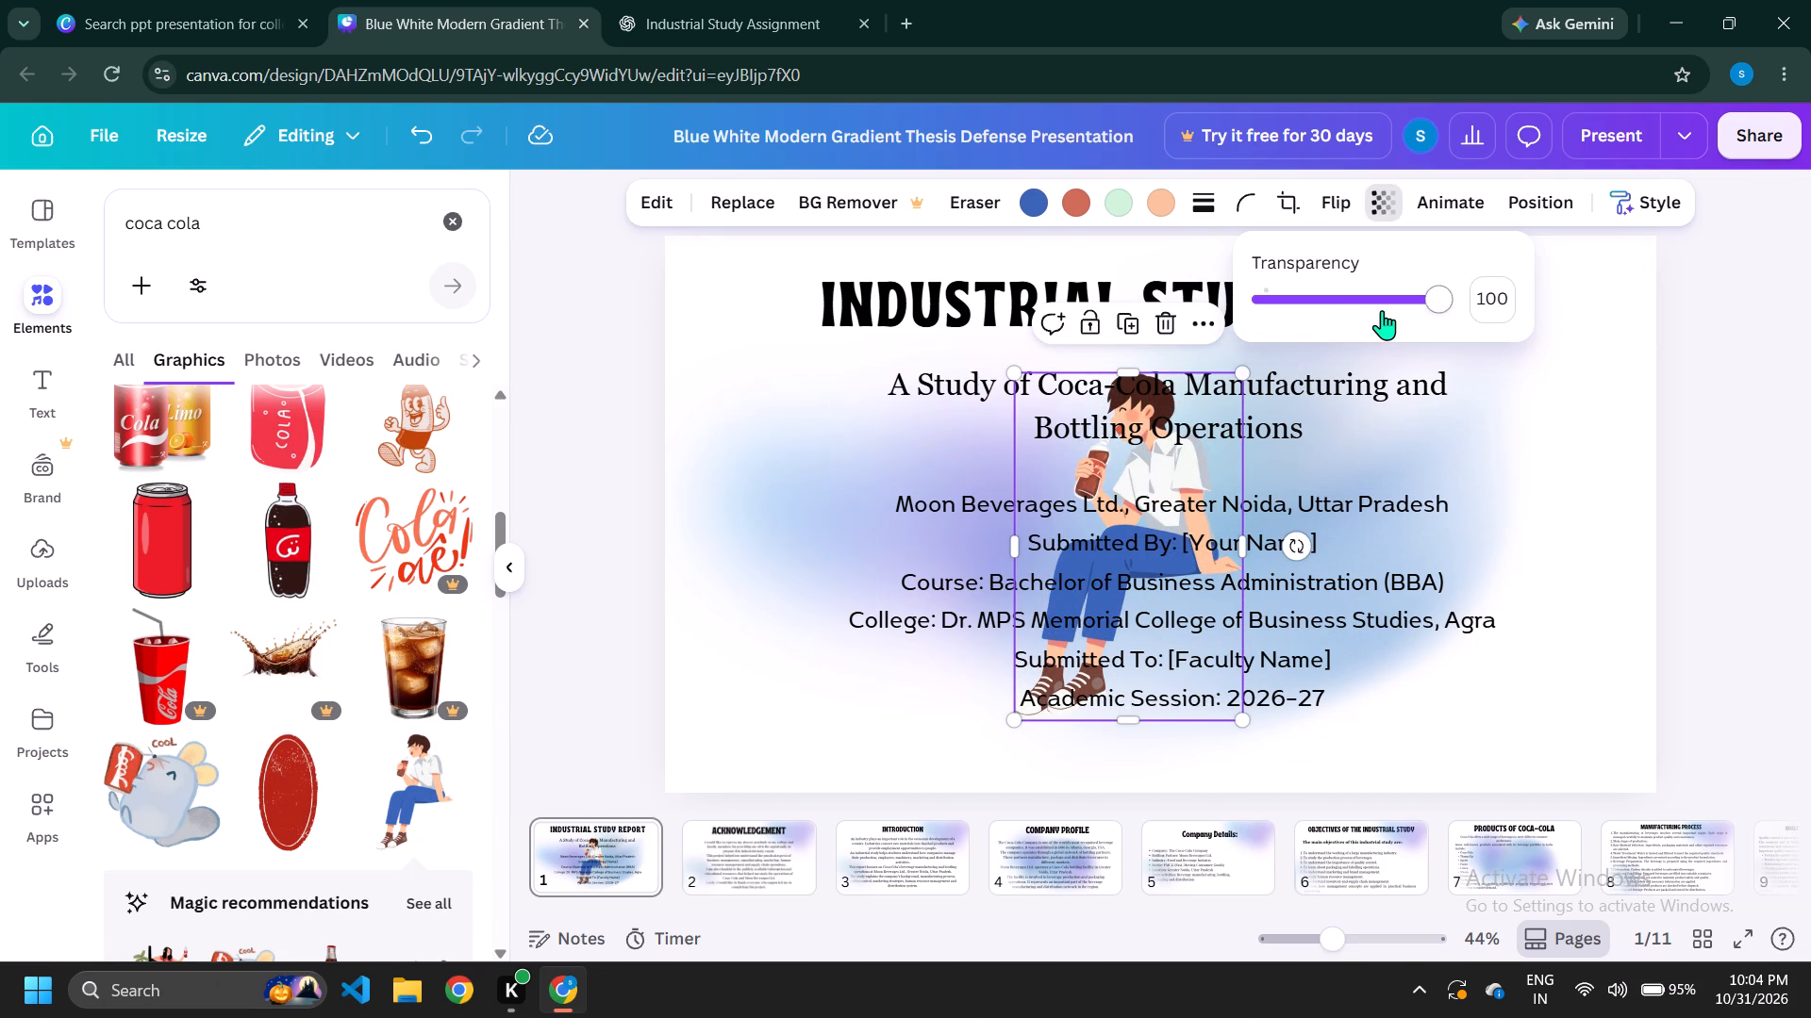
left_click(1387, 304)
left_click(1369, 307)
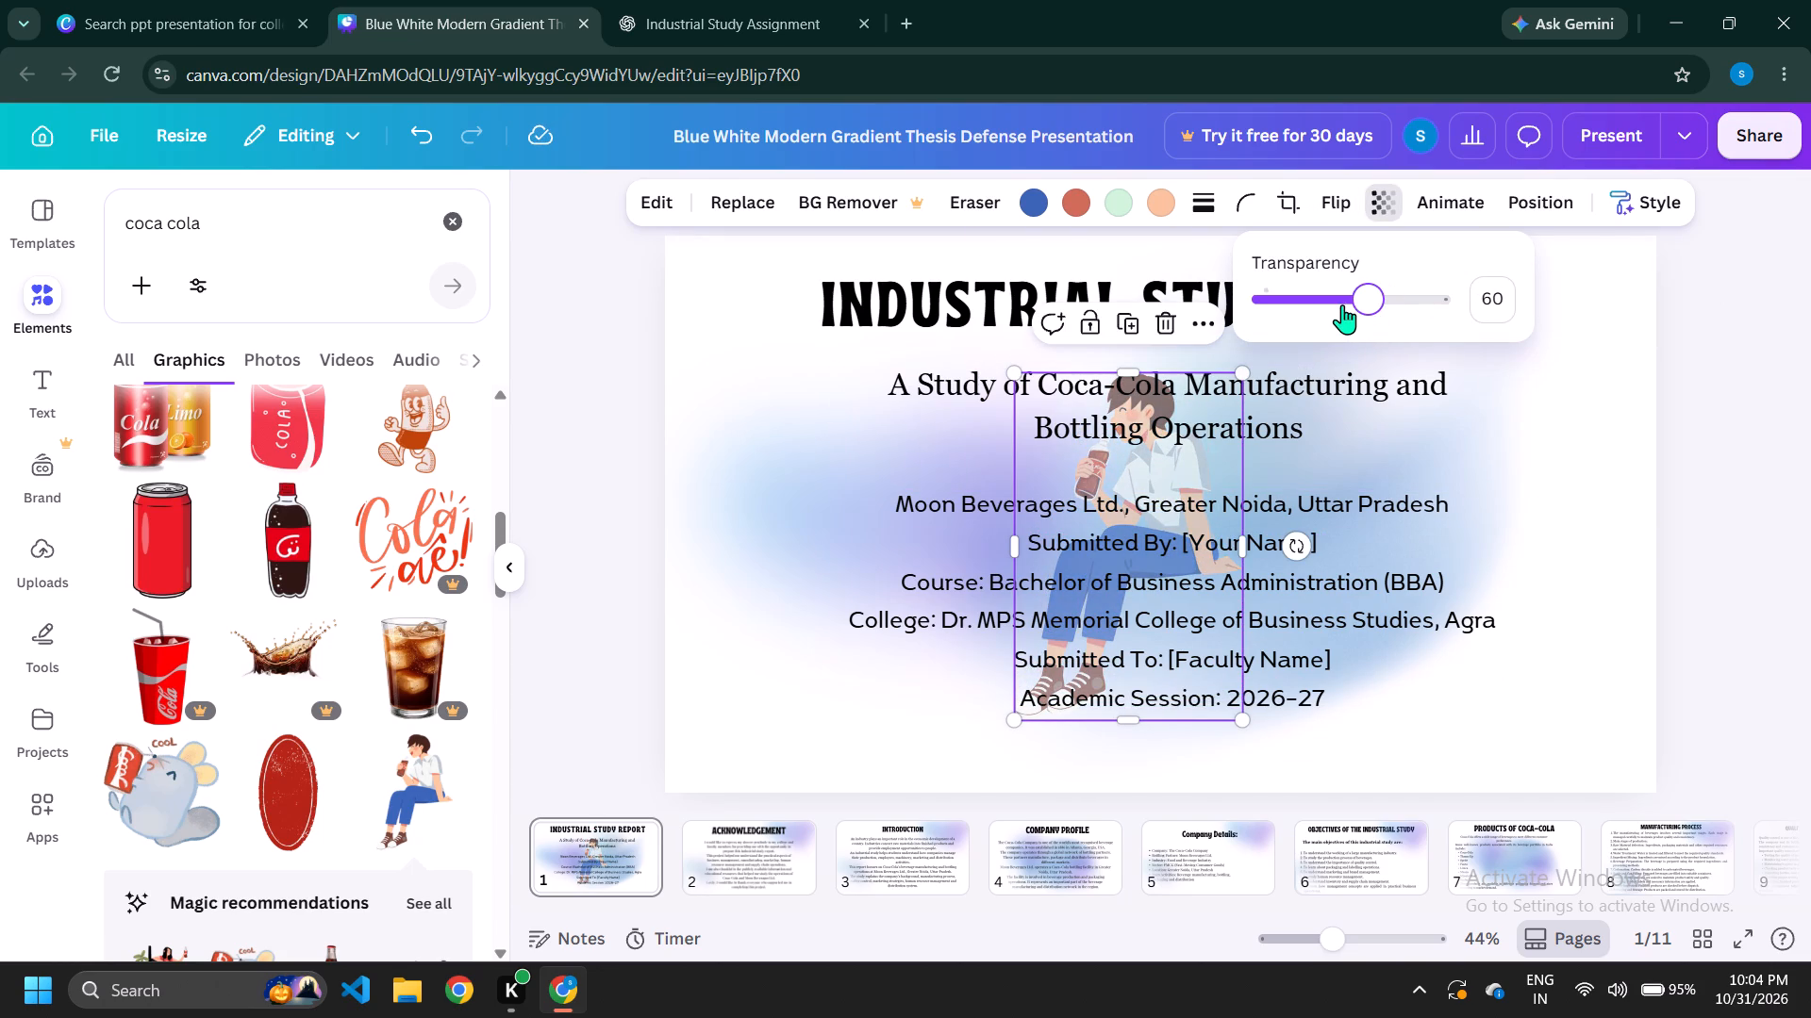
left_click(1342, 304)
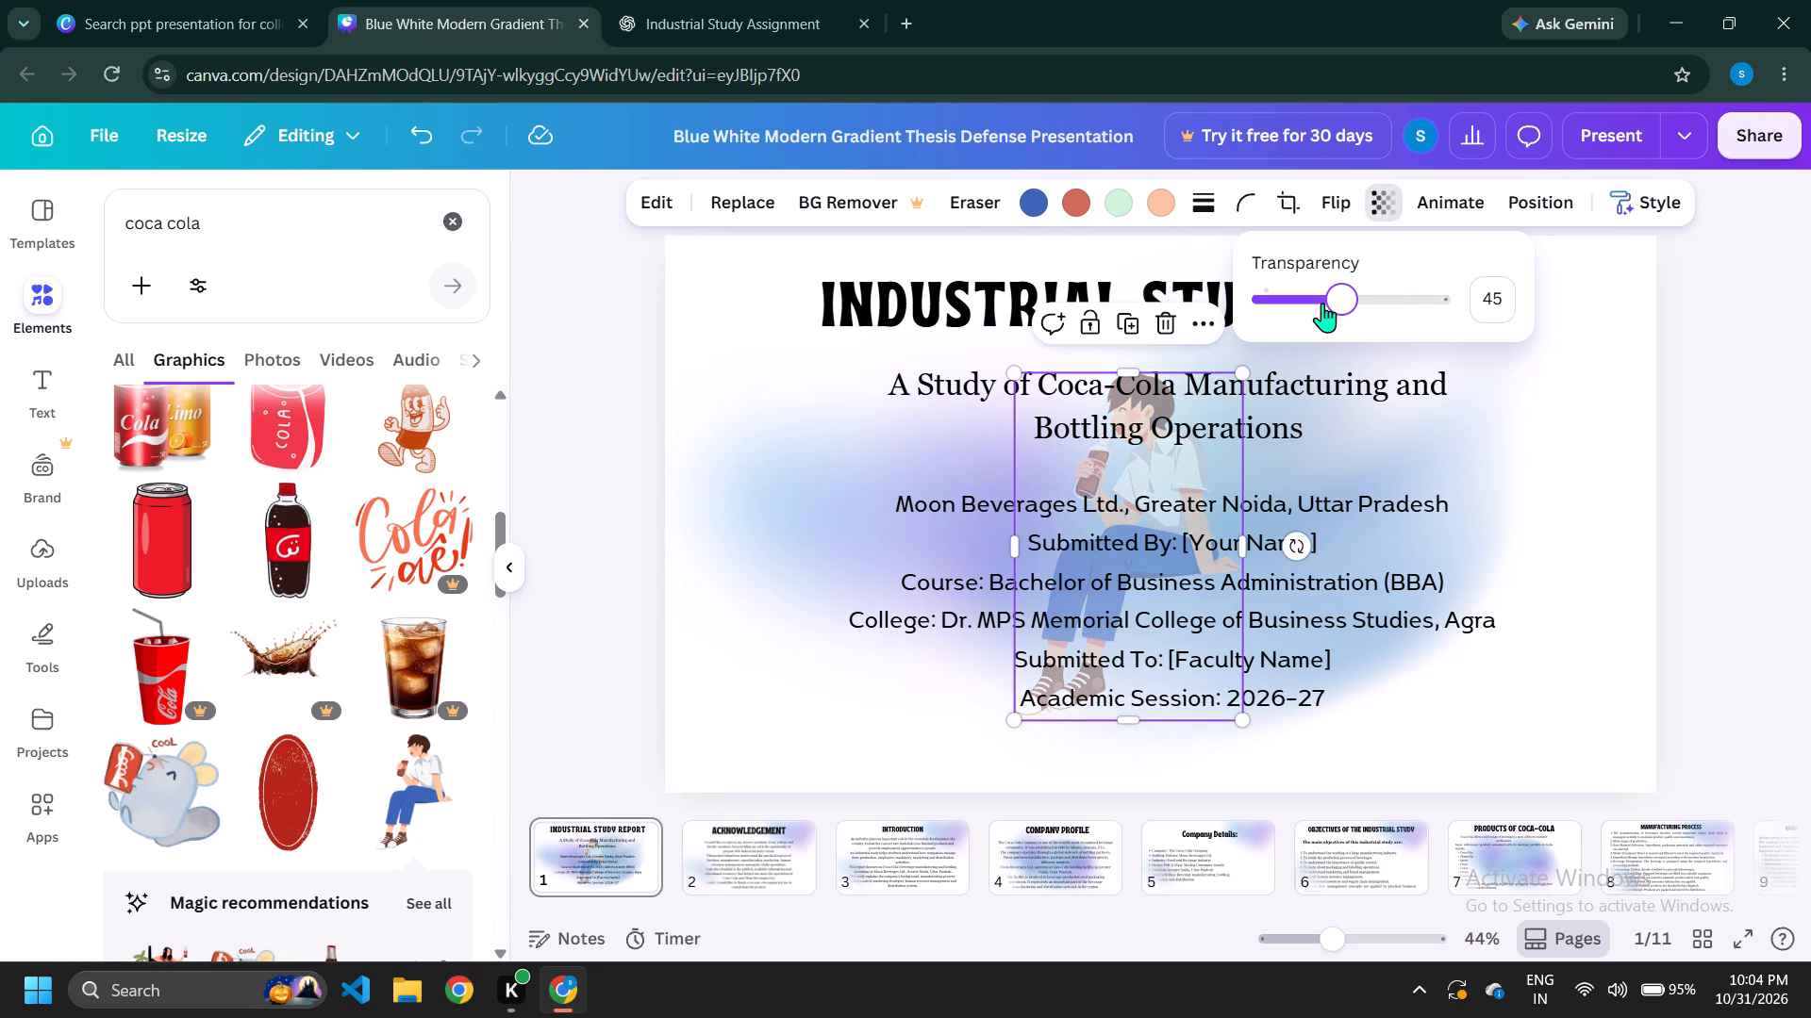
left_click(1692, 498)
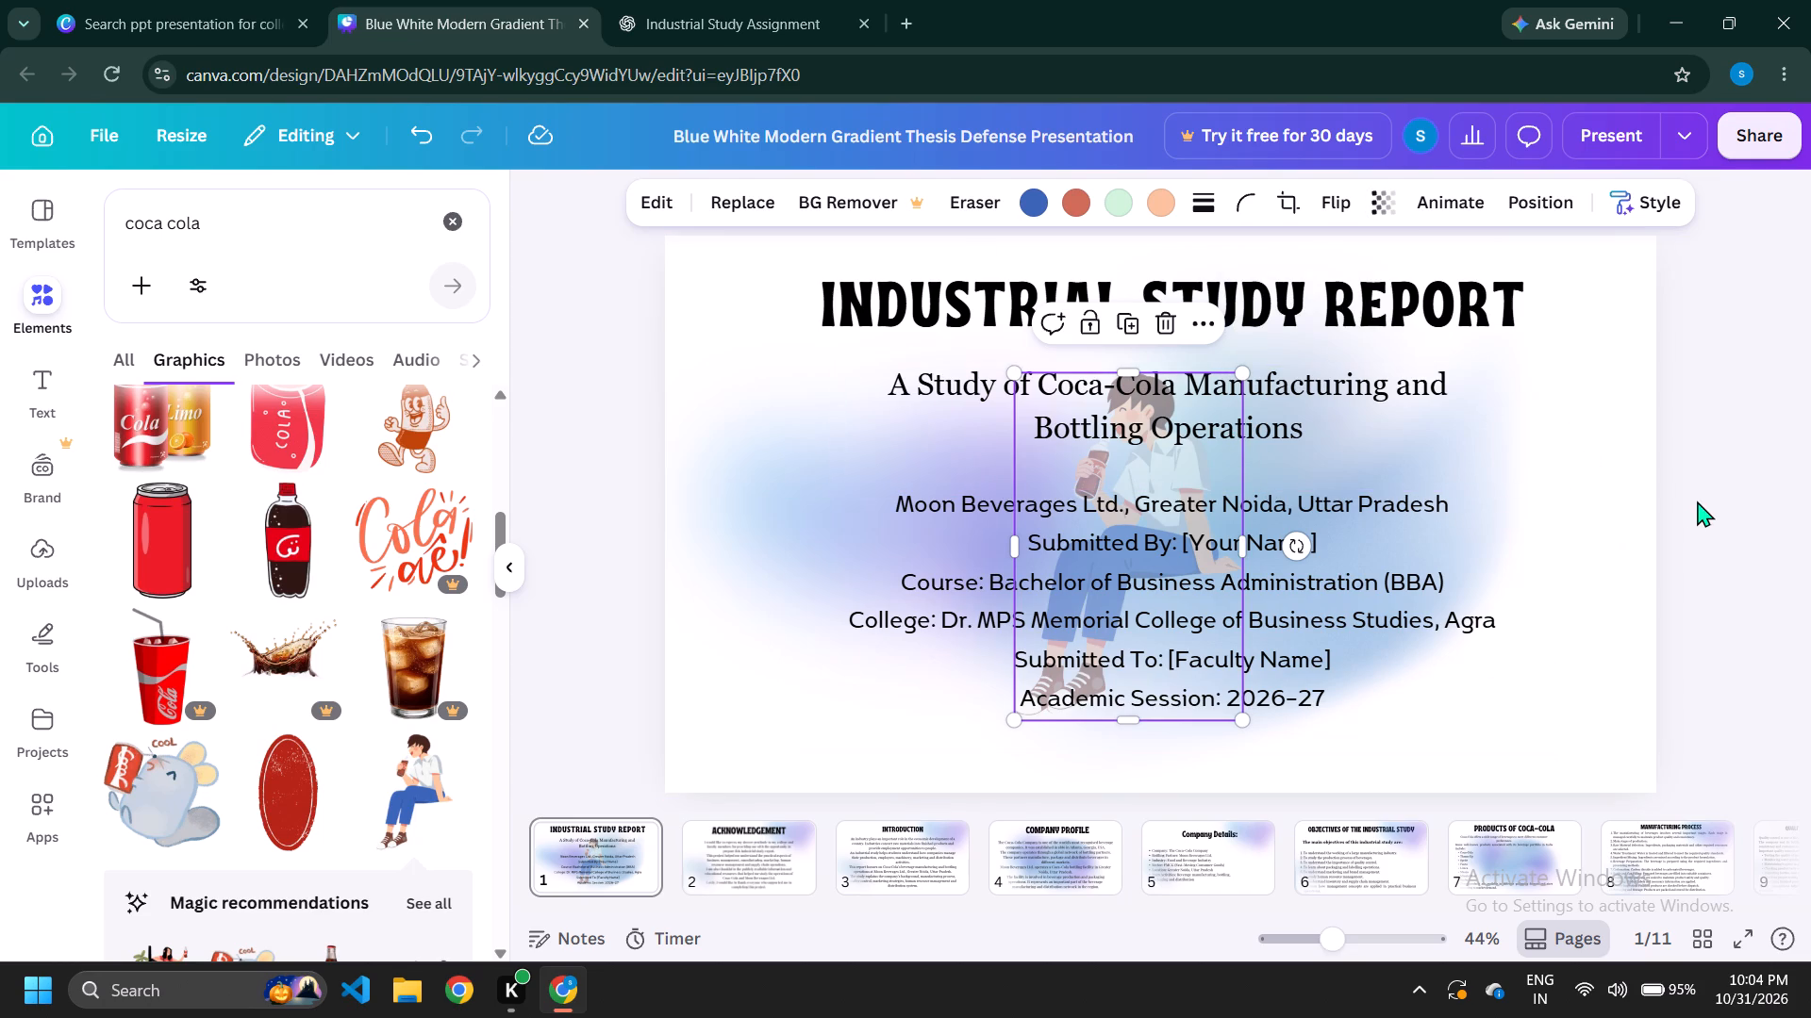
left_click(1777, 408)
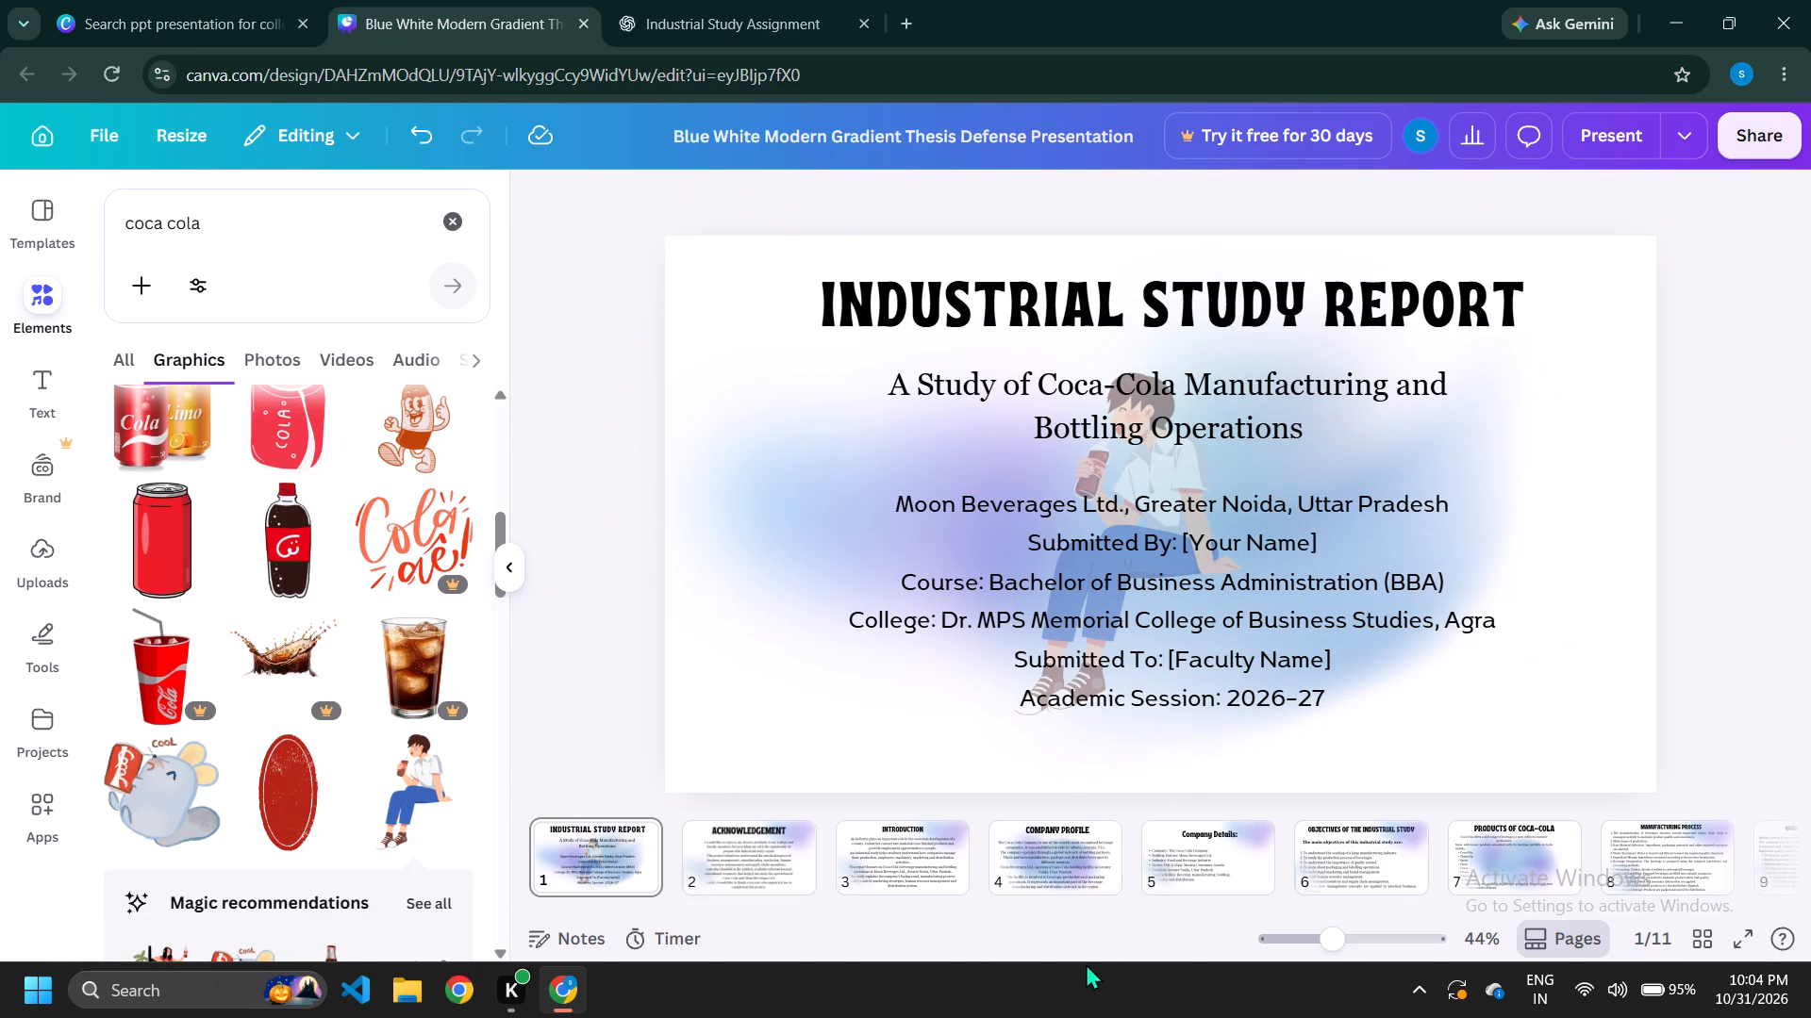
Add the mouse holding a cola can to the Acknowledgement slide, shrink it and place it in the slide's lower-right corner.
left_click(728, 868)
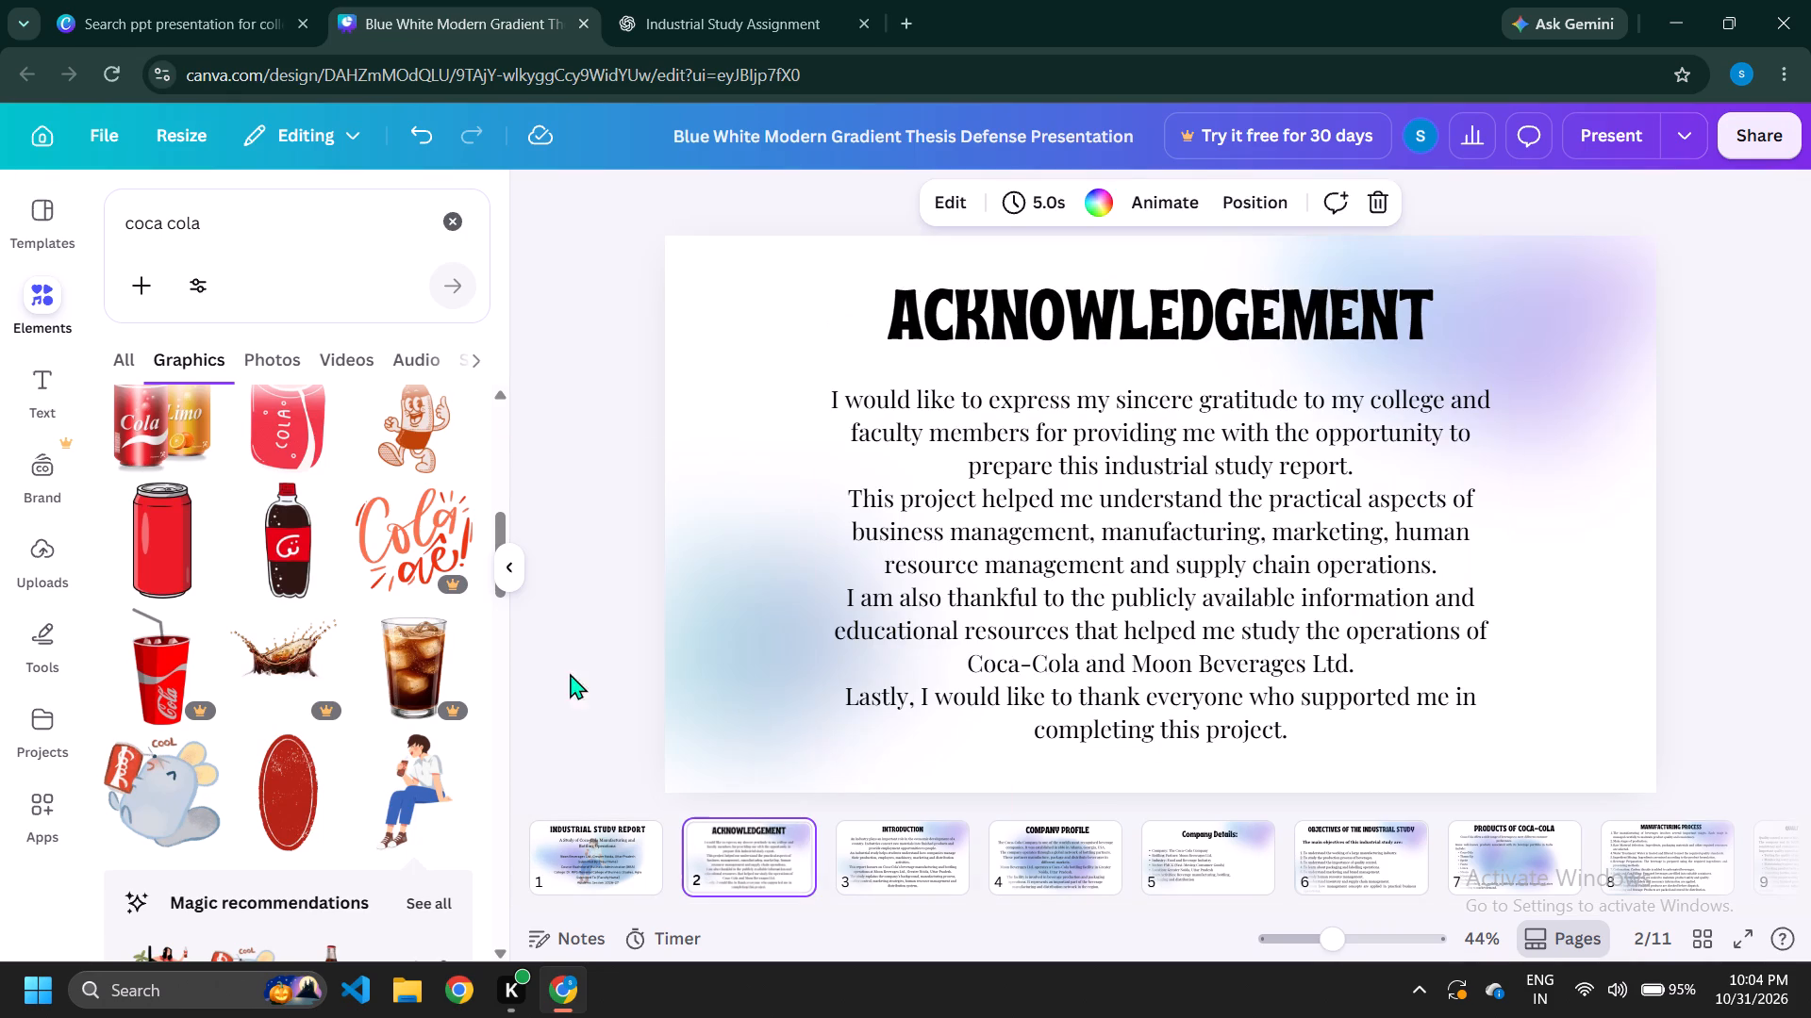
scroll(304, 675, "down", 4)
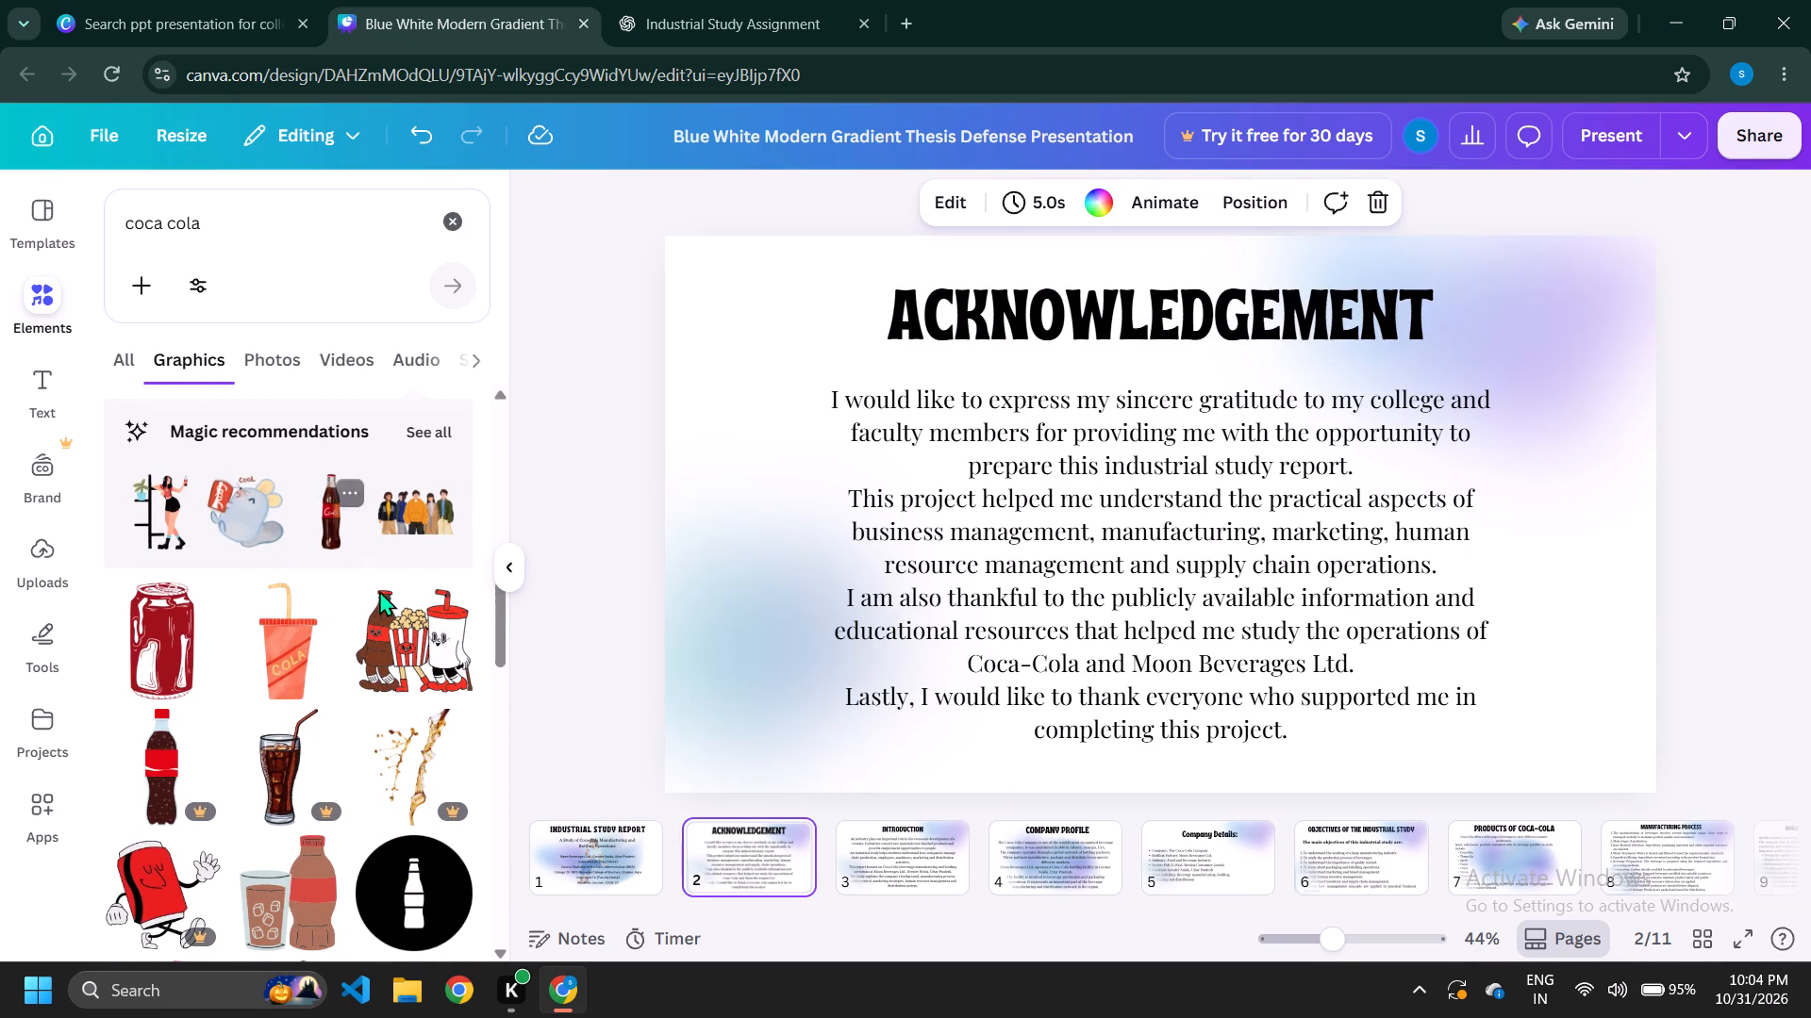
left_click(227, 491)
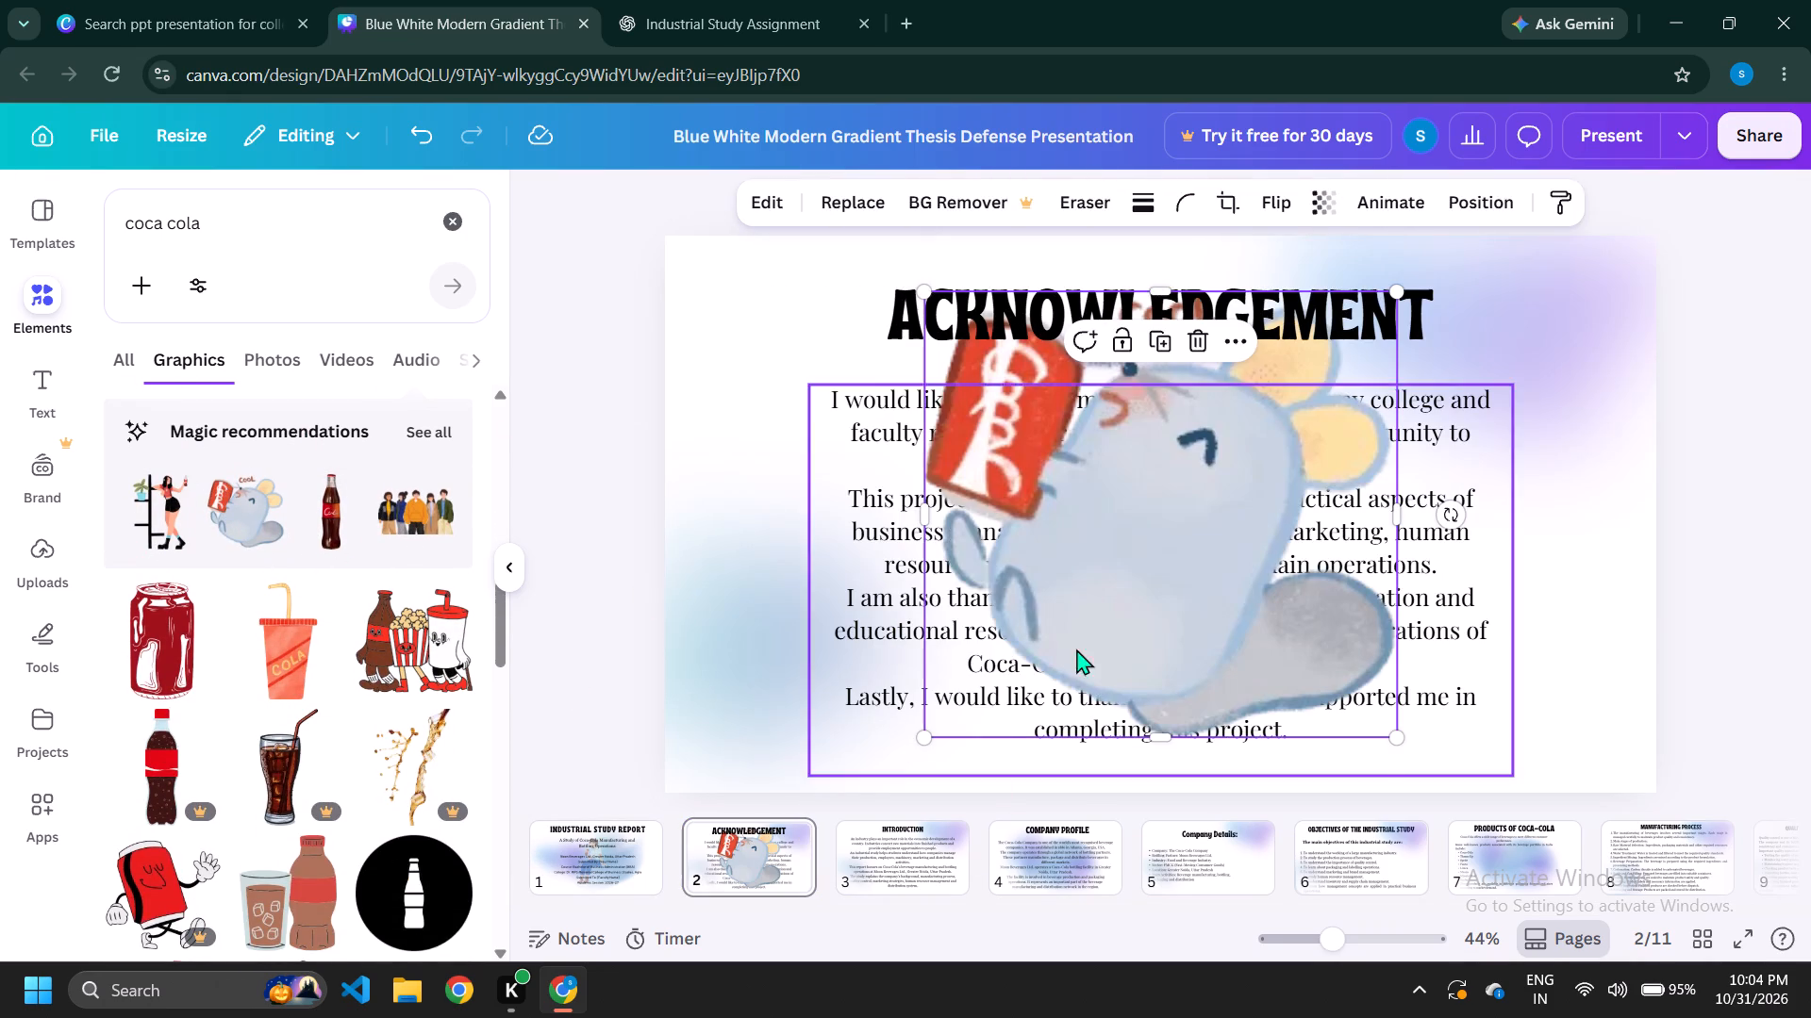
left_click_drag(1391, 742, 1136, 636)
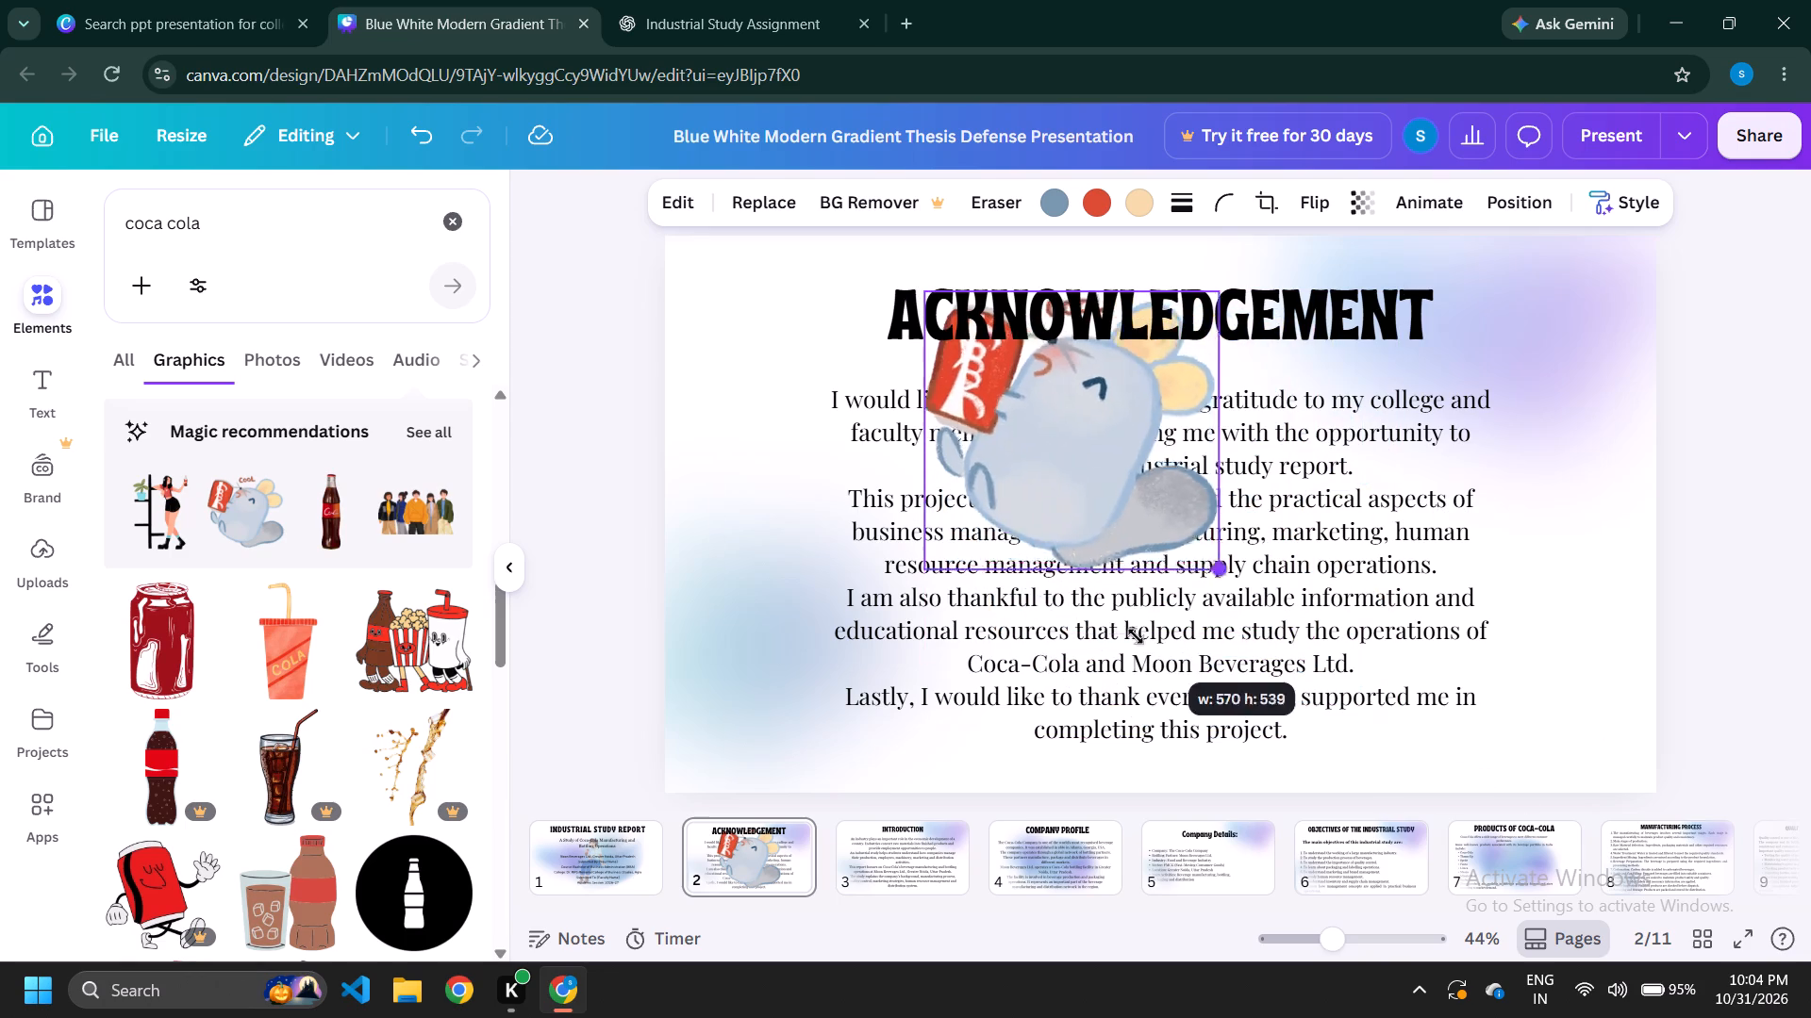
left_click_drag(1136, 636, 1089, 620)
left_click_drag(1051, 461, 1529, 715)
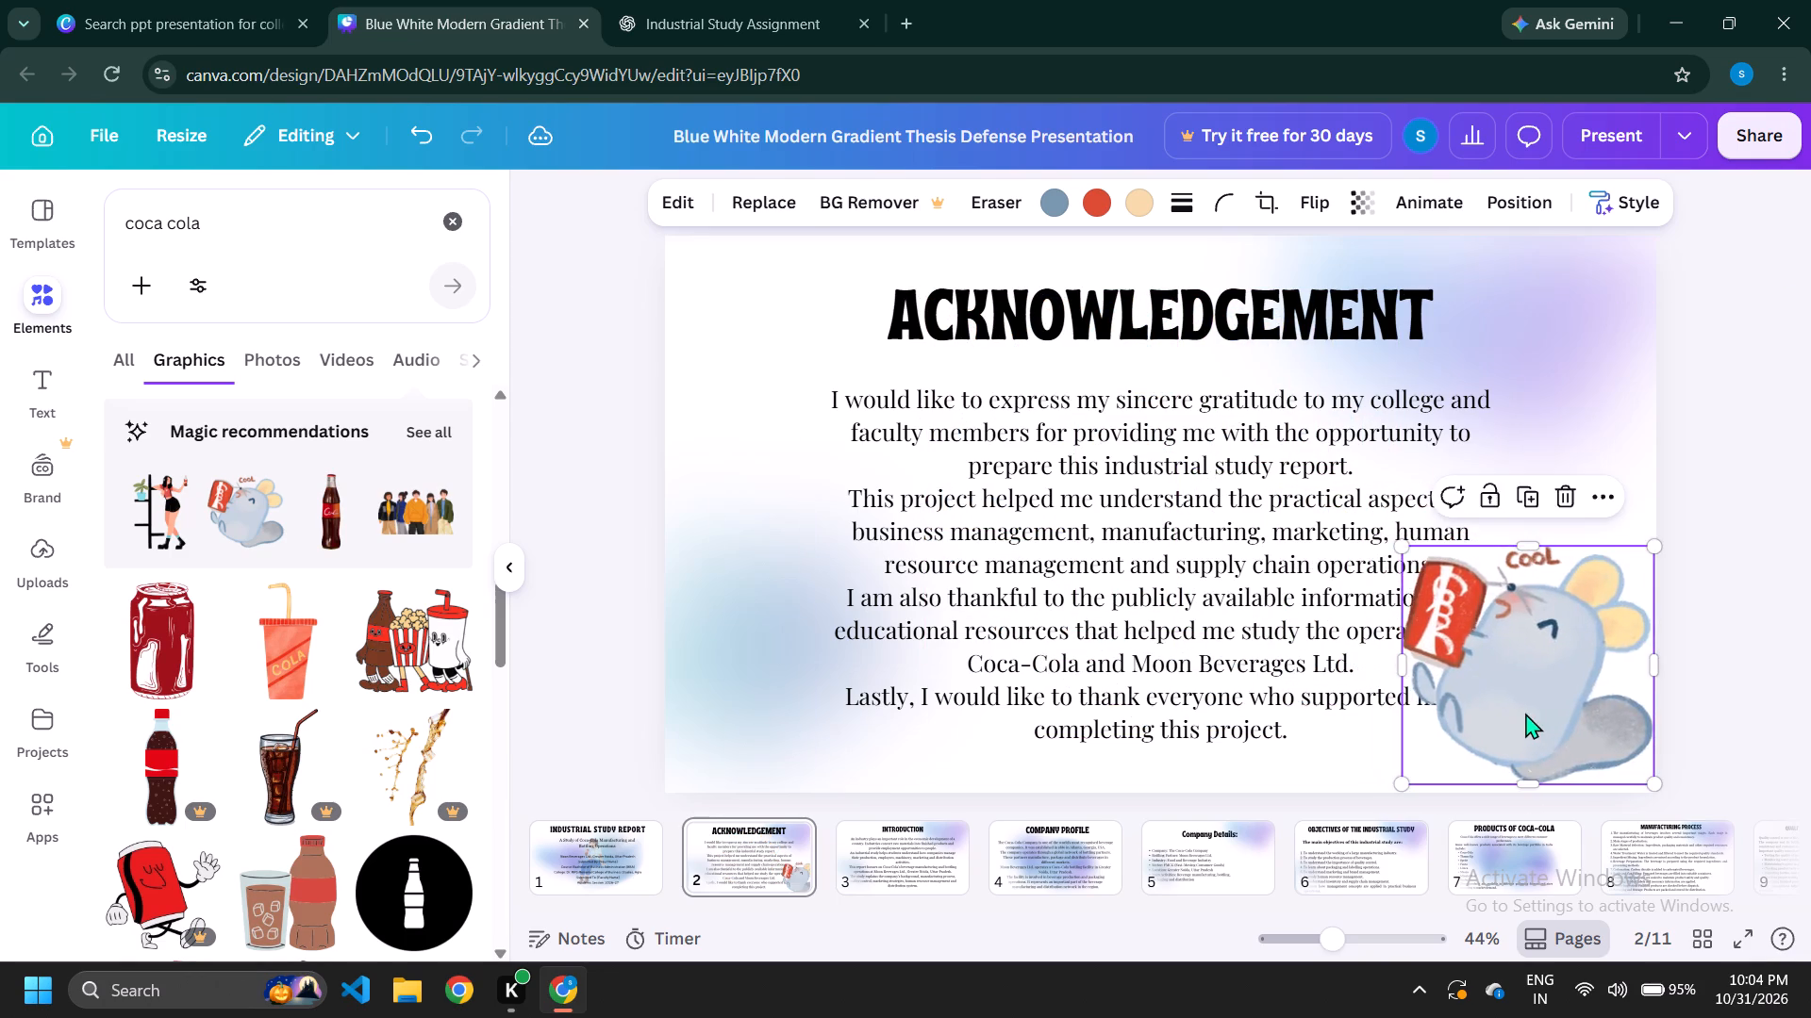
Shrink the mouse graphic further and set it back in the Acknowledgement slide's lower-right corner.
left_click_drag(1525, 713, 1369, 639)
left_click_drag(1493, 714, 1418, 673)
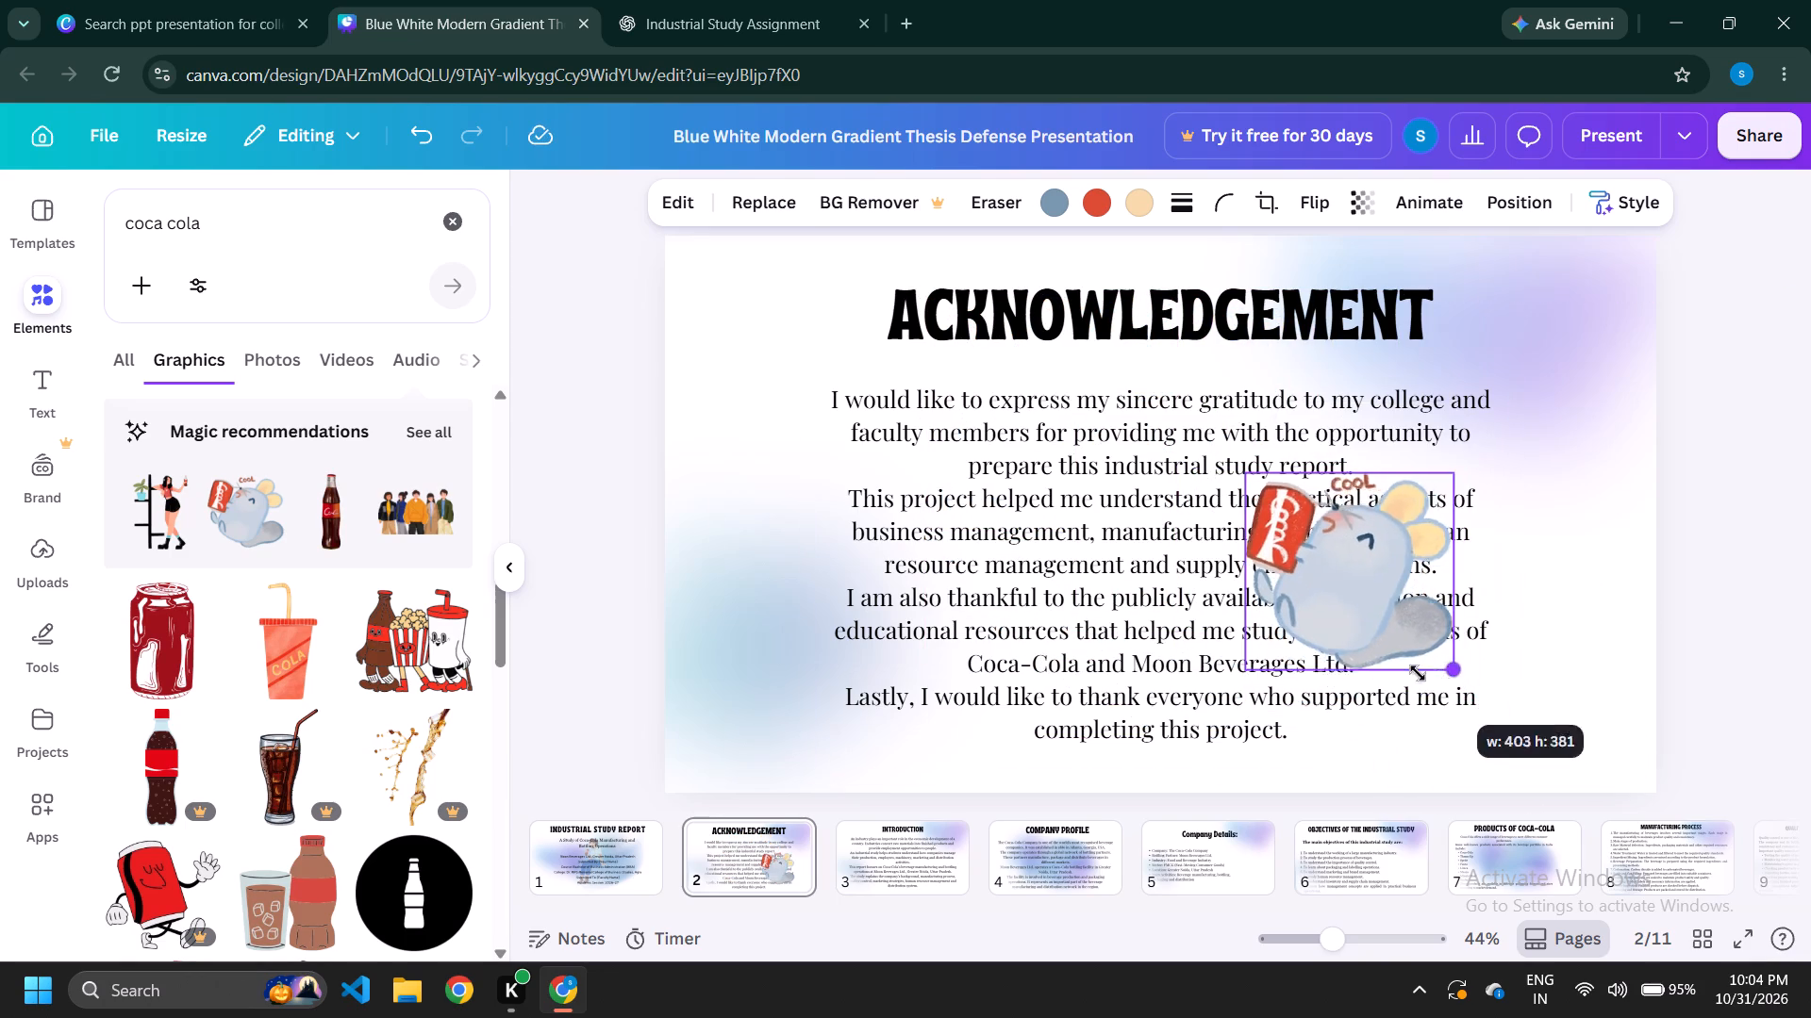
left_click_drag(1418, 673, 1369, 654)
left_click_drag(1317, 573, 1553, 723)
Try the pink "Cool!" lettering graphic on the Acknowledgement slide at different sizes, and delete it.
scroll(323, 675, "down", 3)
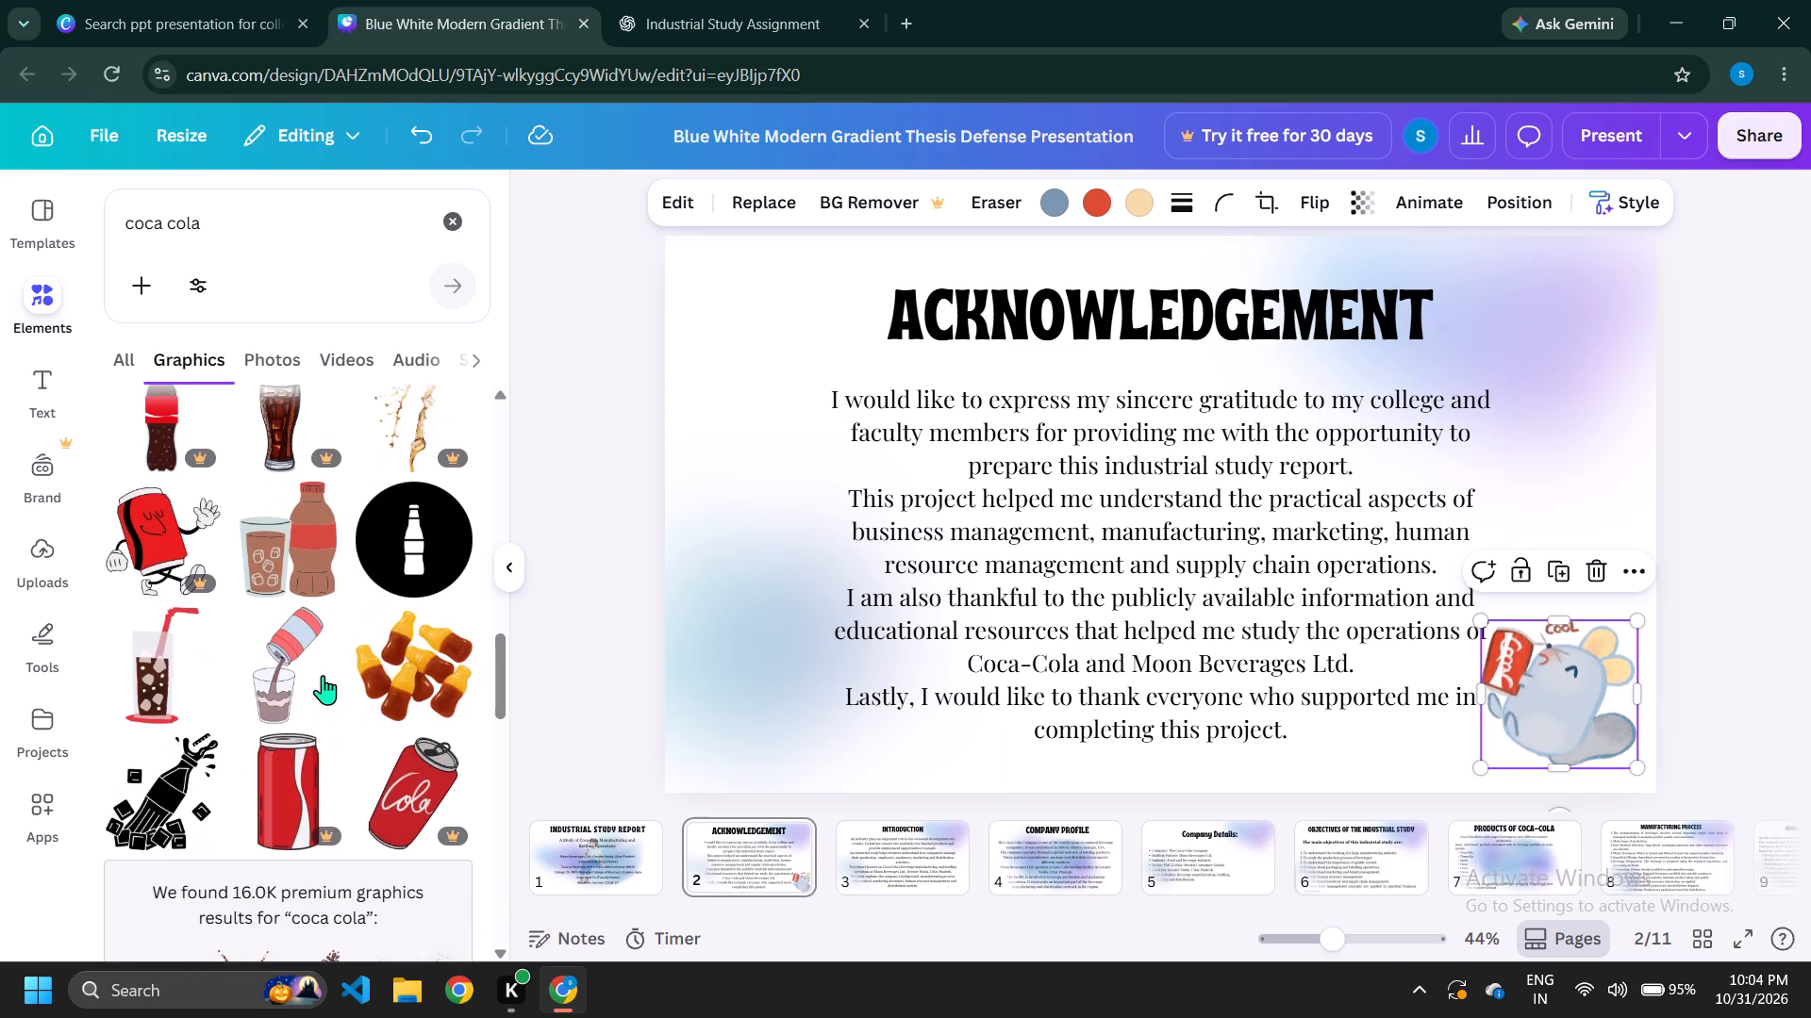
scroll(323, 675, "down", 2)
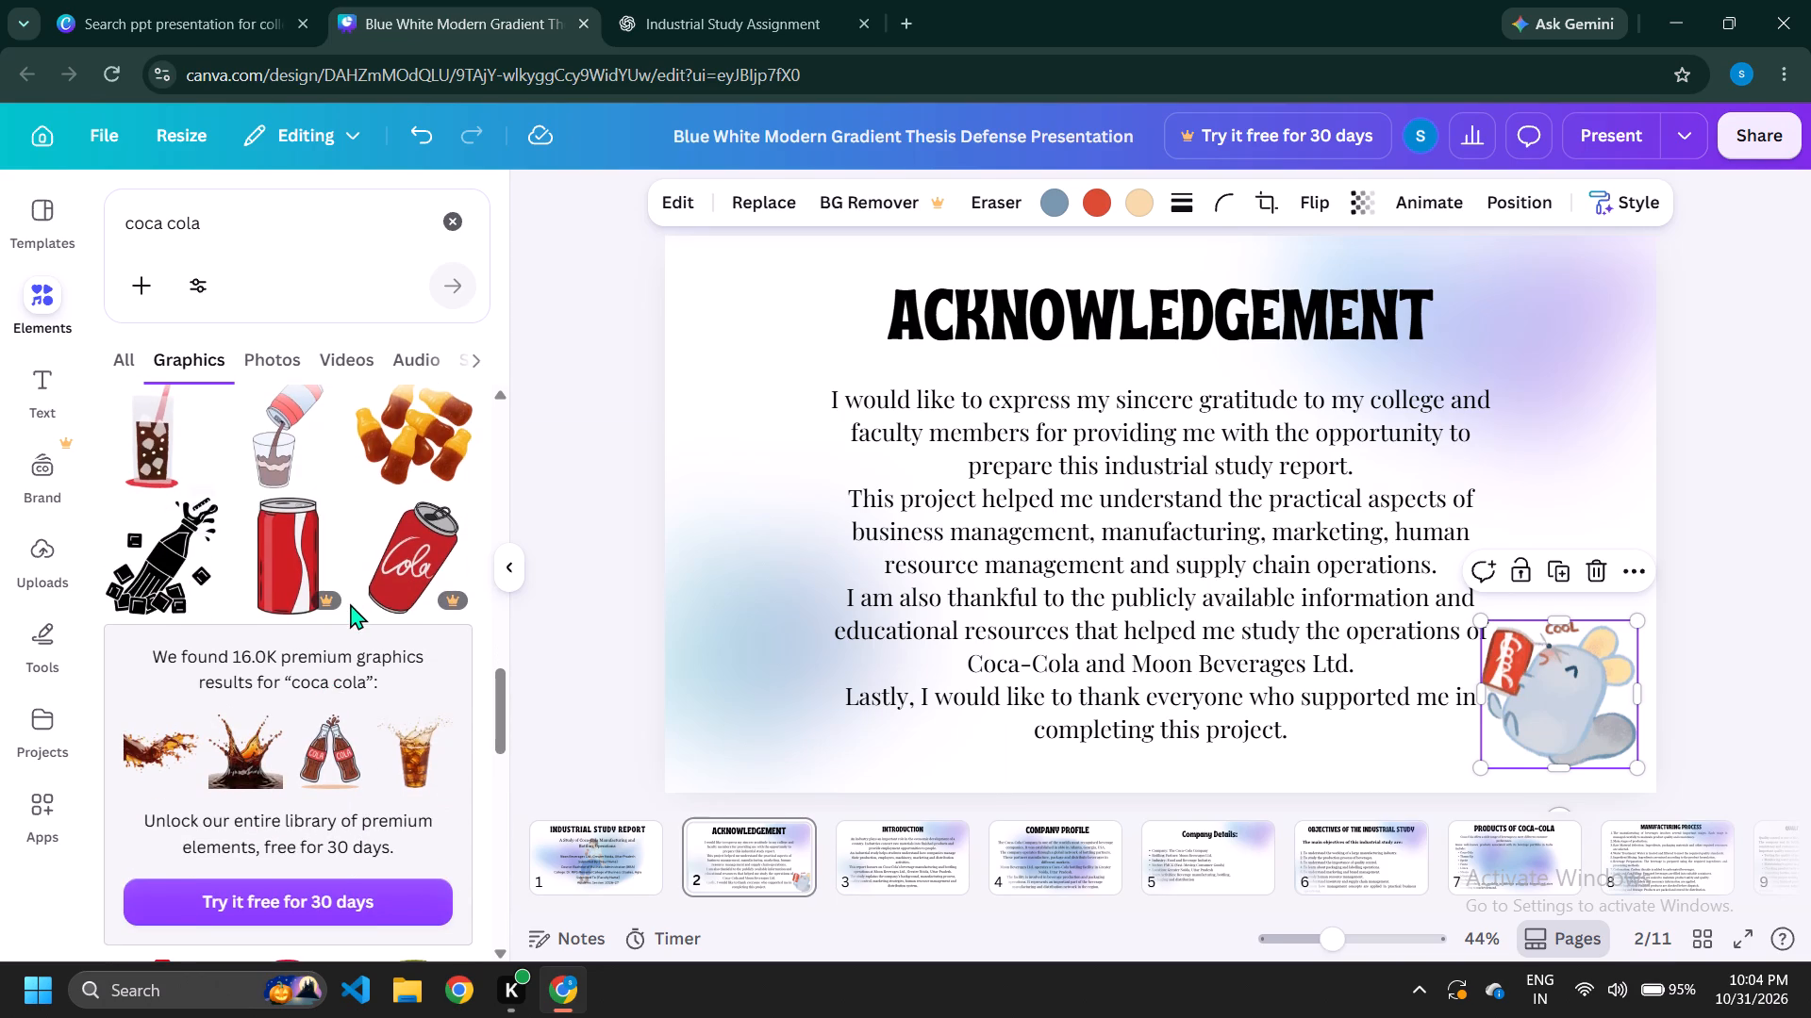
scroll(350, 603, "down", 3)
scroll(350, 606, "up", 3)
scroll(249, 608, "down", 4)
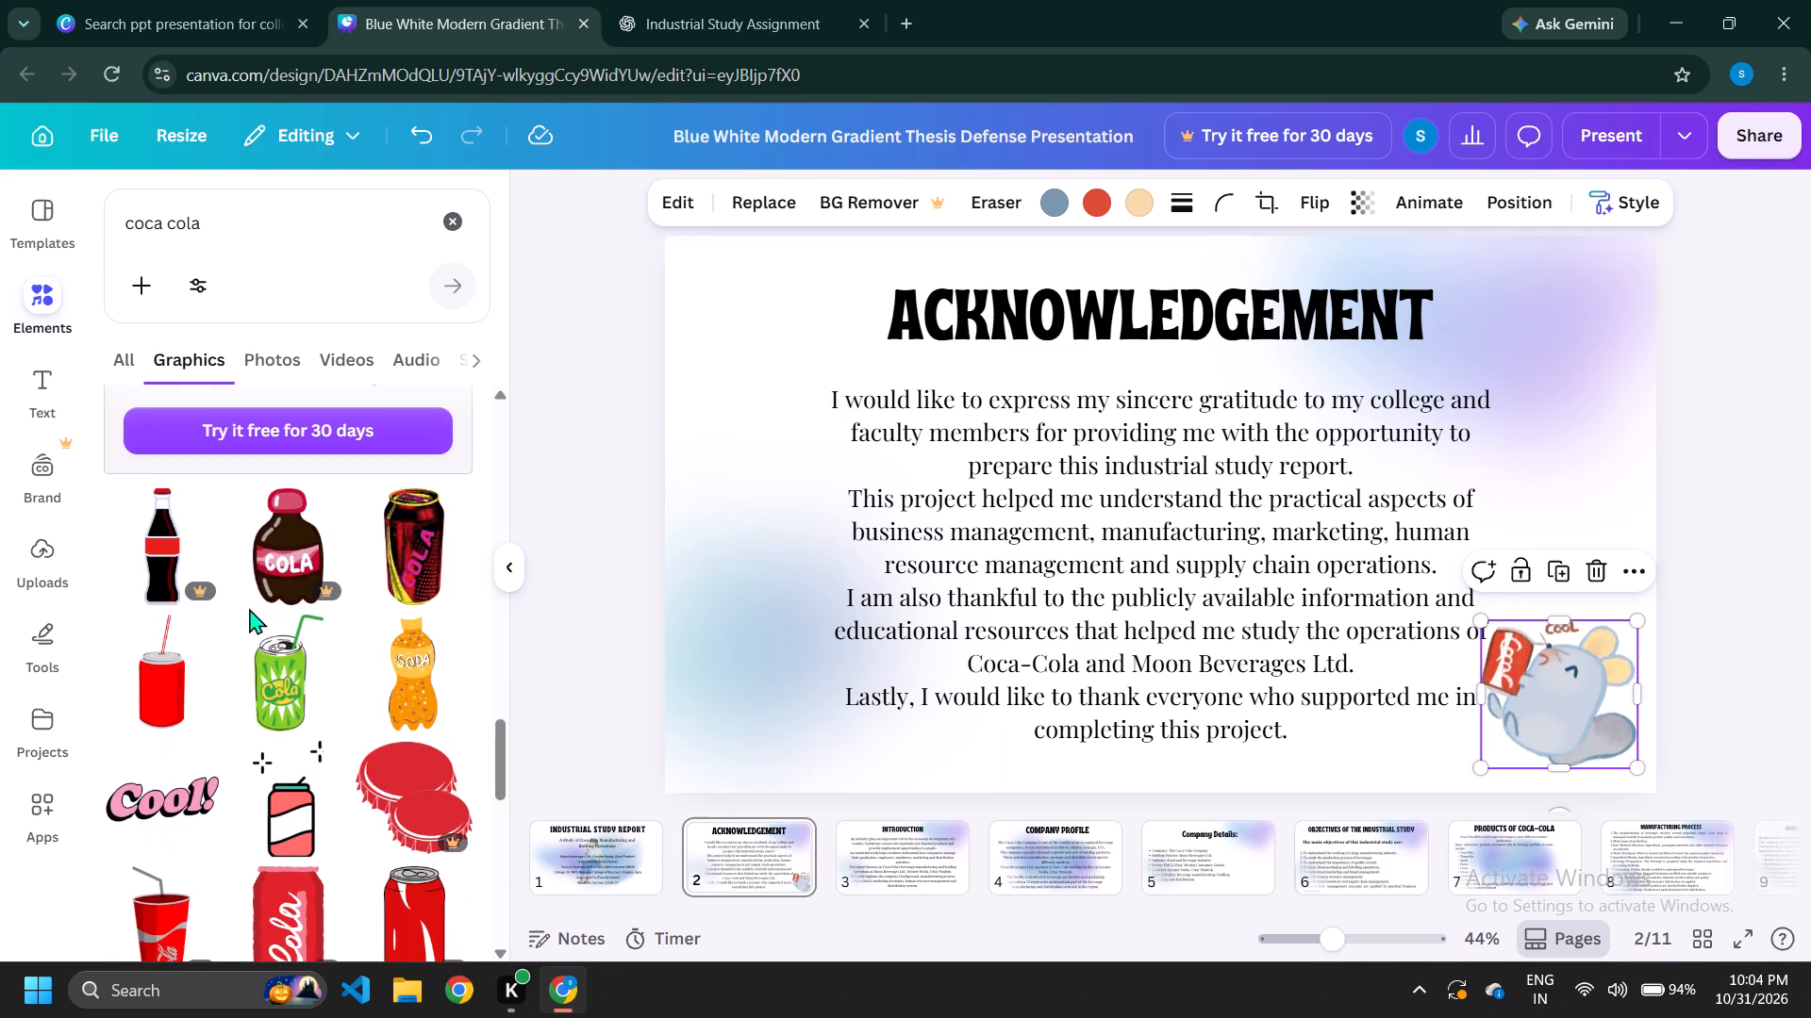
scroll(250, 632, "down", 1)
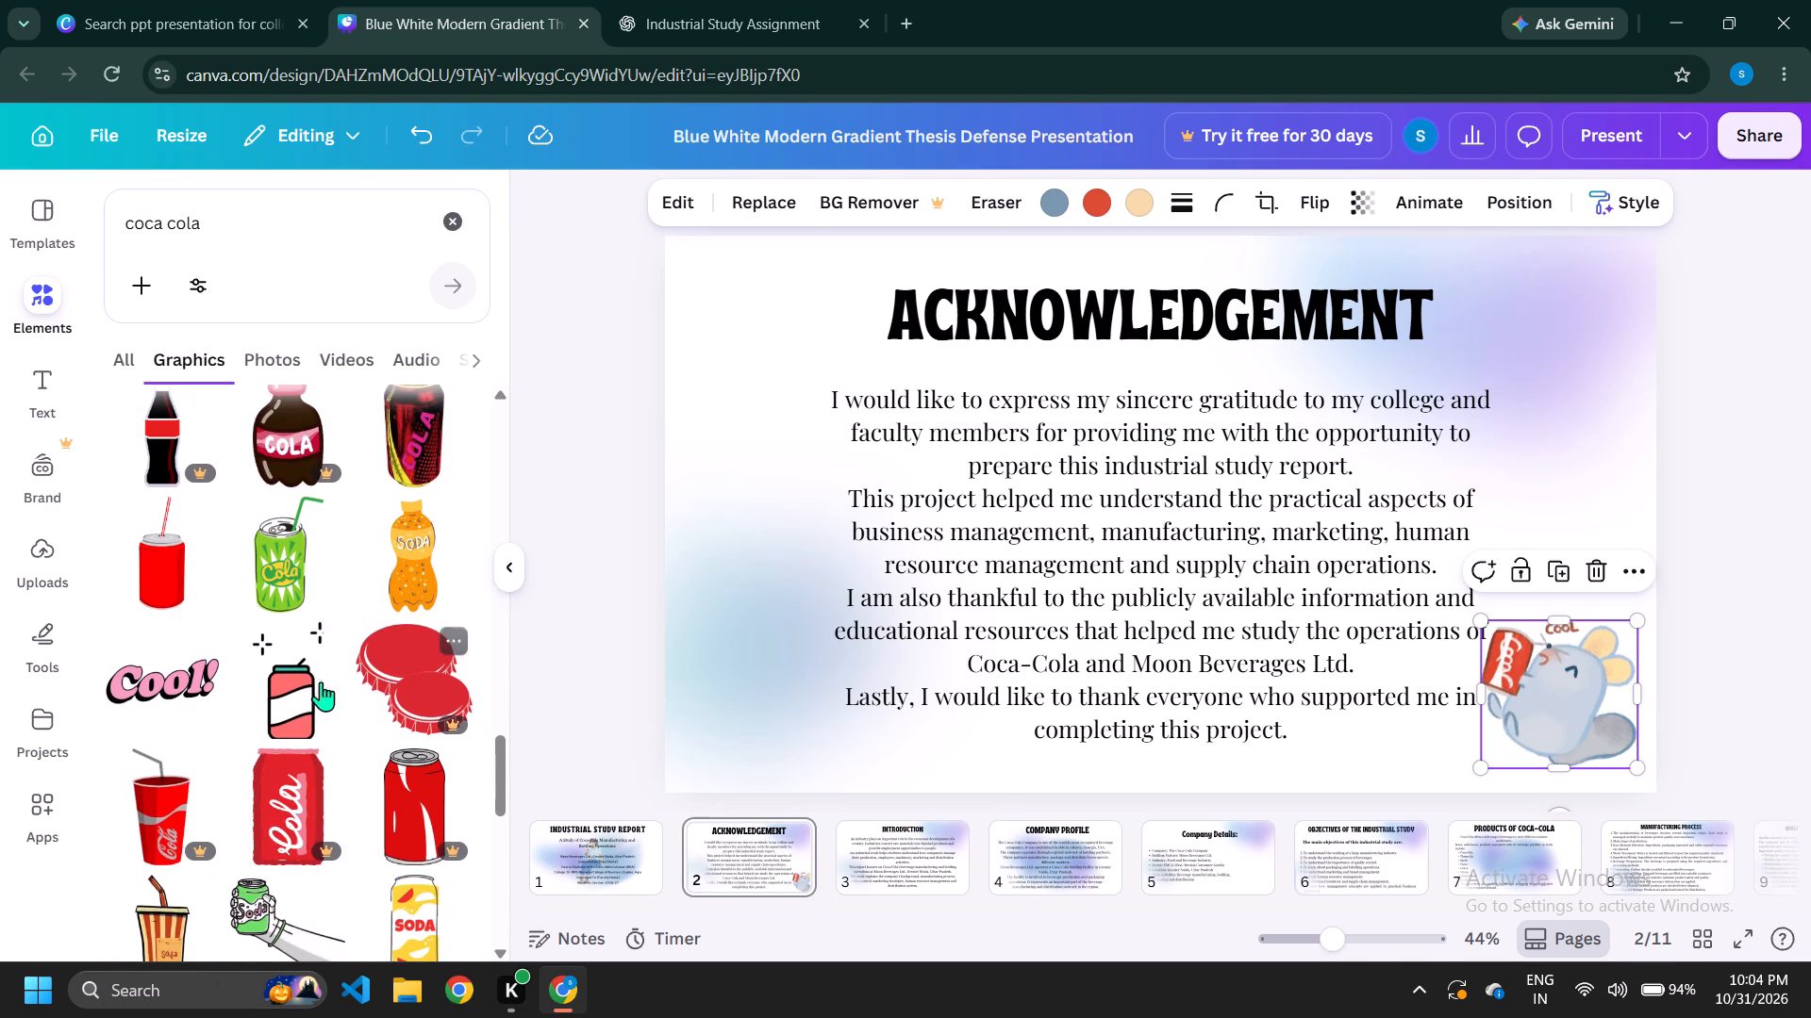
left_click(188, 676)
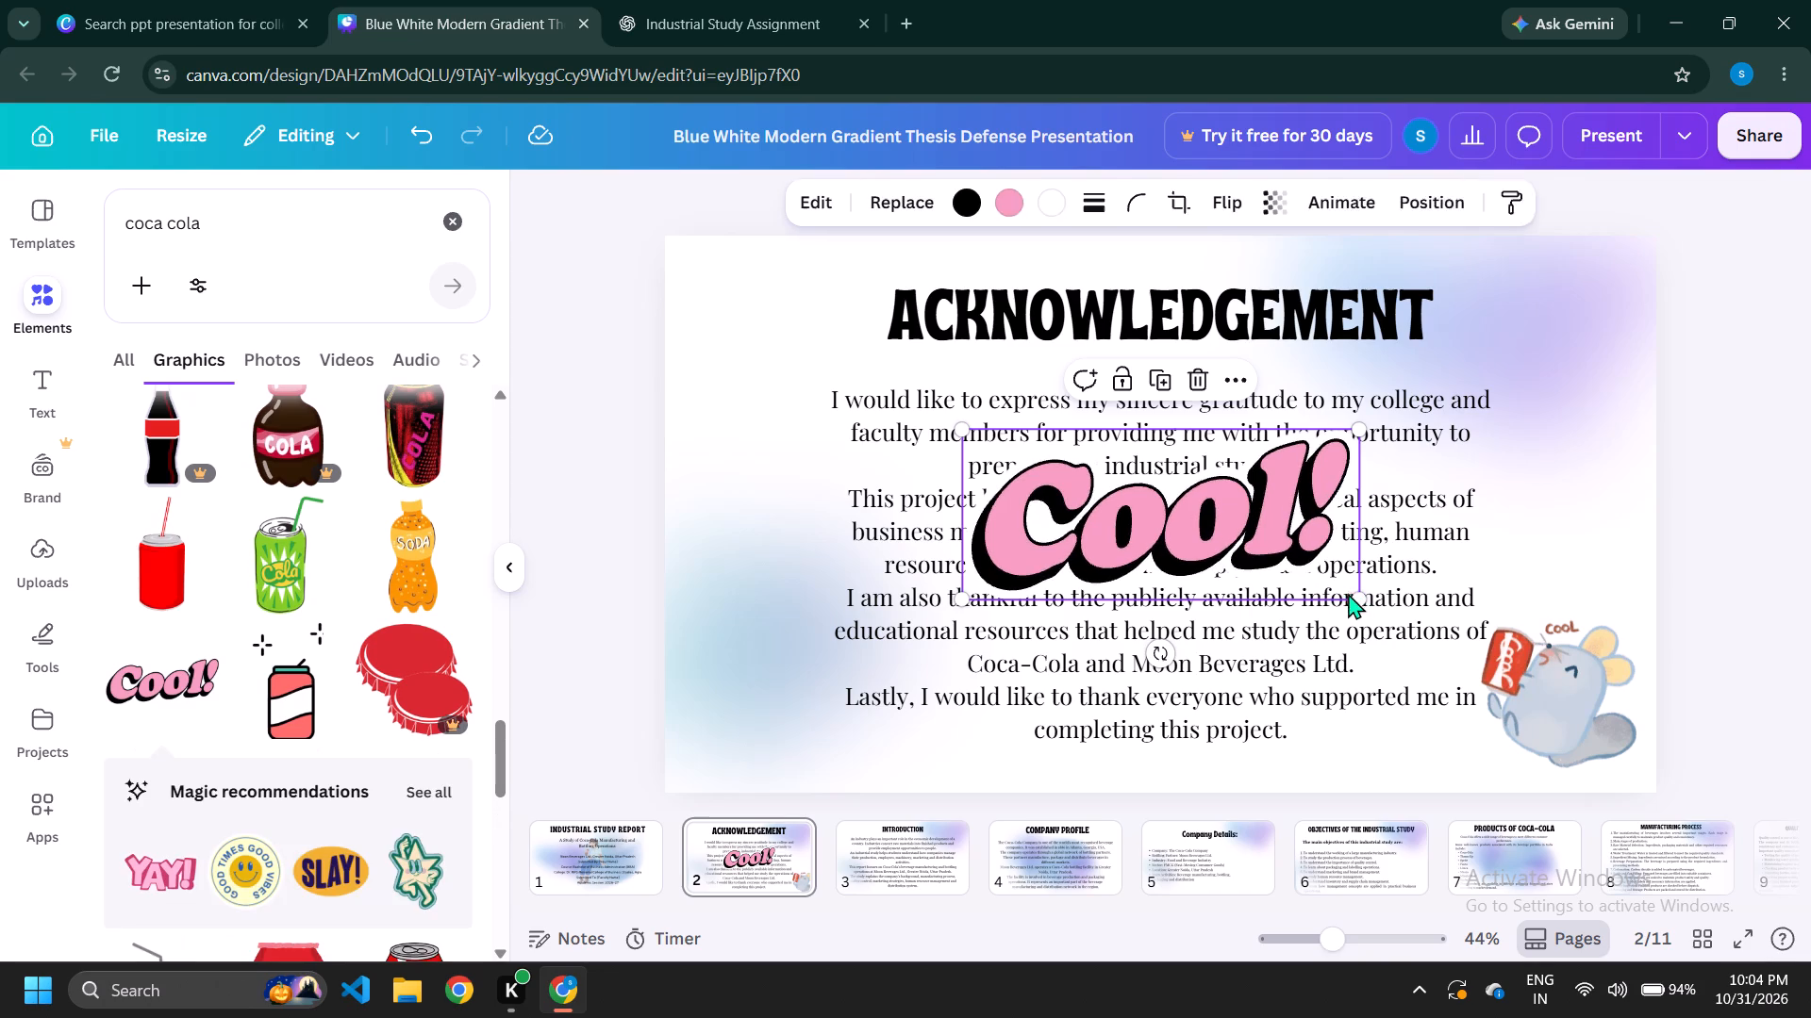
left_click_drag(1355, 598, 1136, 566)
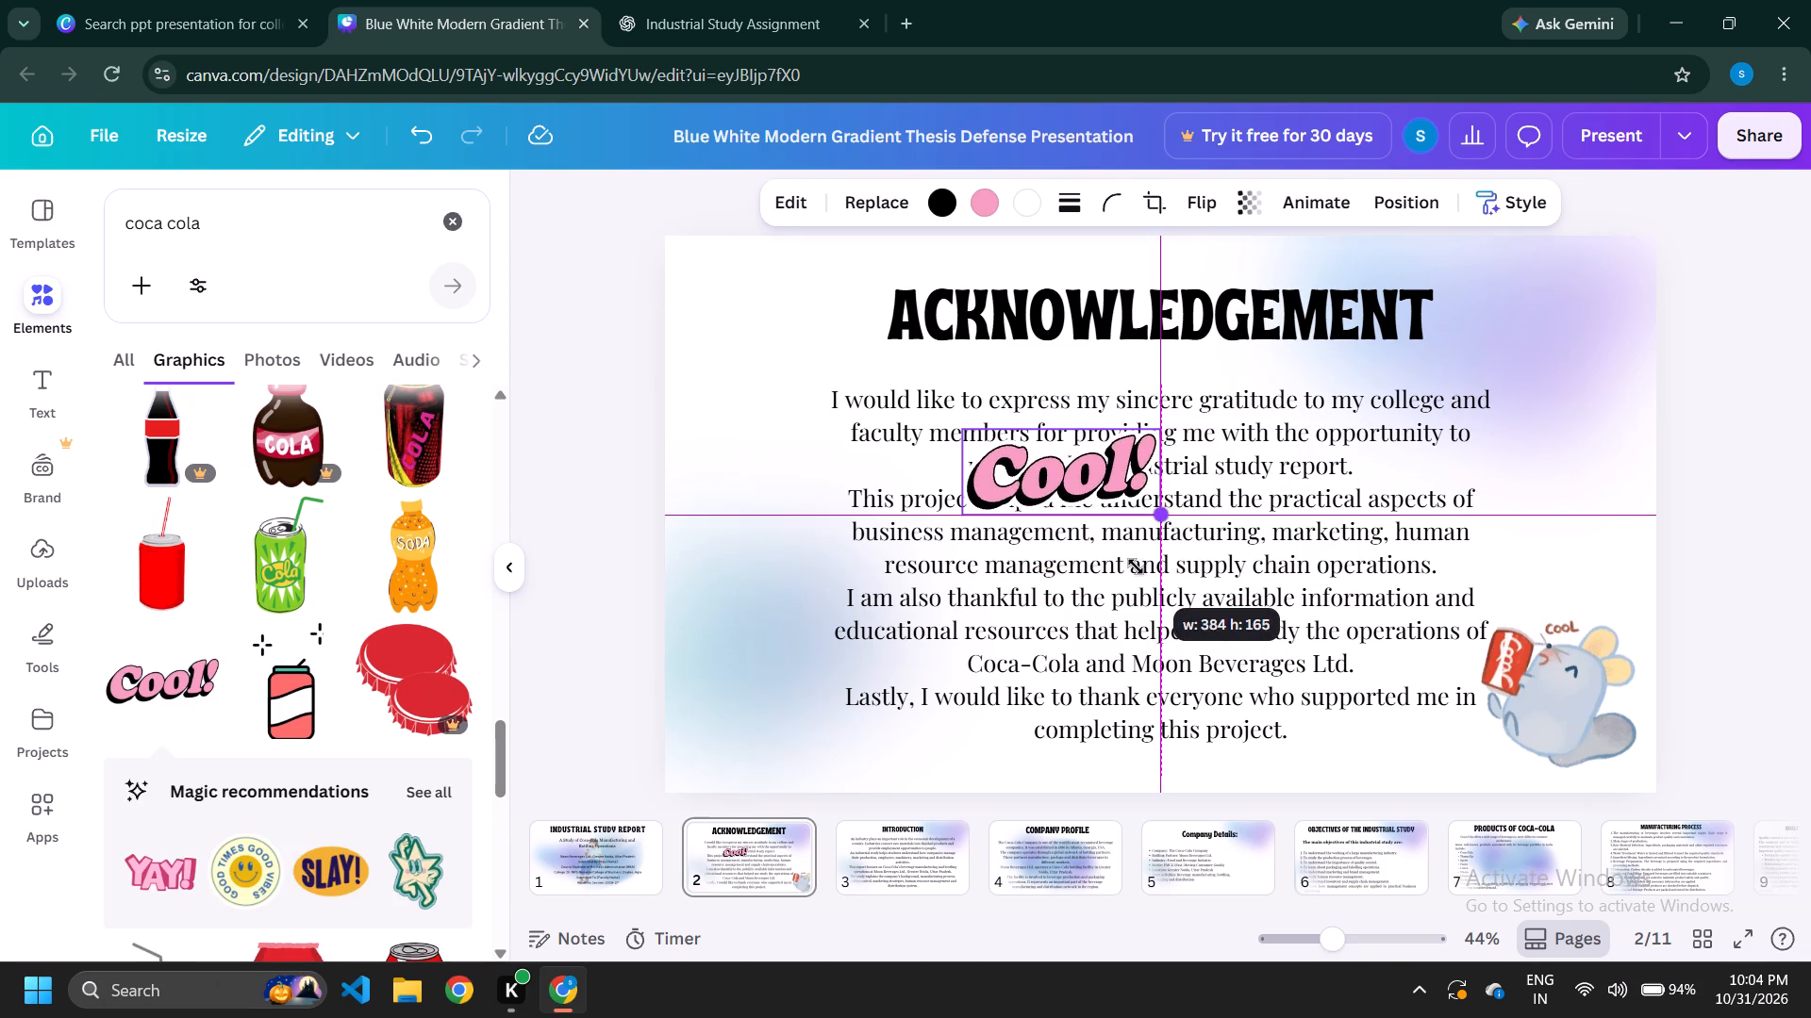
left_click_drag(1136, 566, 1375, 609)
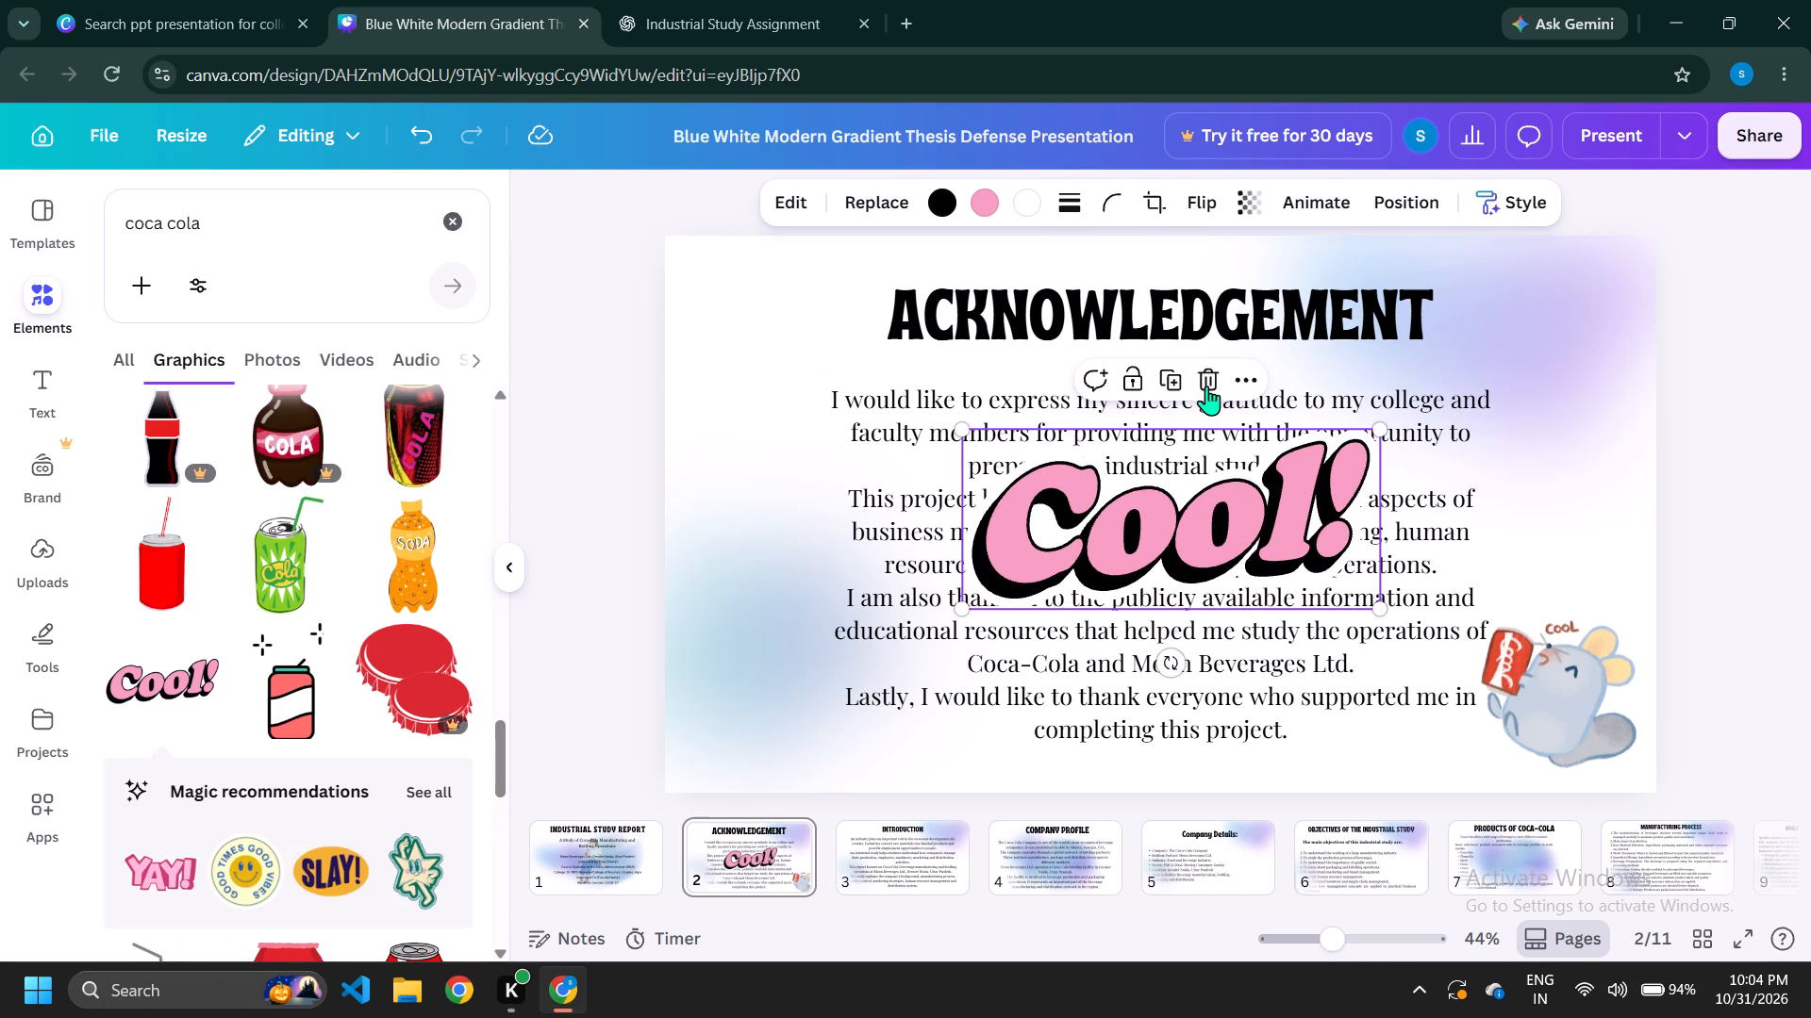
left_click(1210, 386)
Move the mouse graphic to the middle of the Acknowledgement slide and send it backward behind the body text.
left_click(1552, 658)
left_click_drag(1552, 658, 1152, 516)
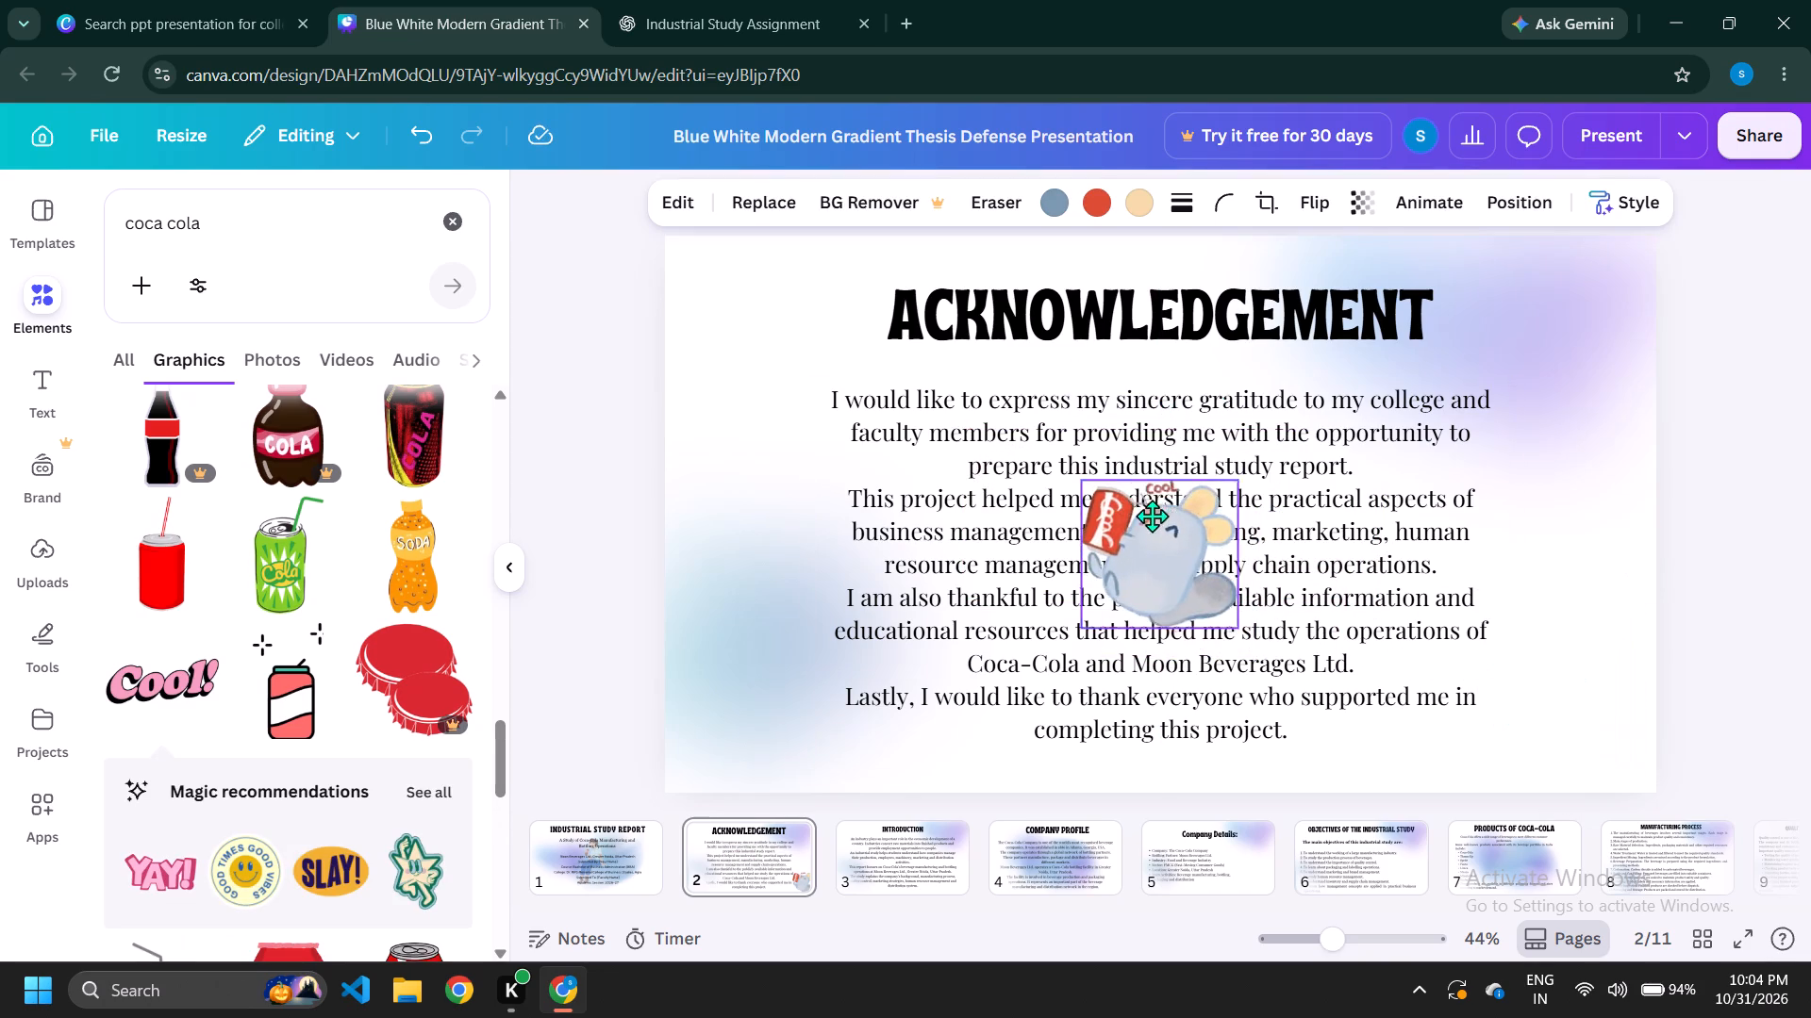
left_click_drag(1152, 516, 1151, 516)
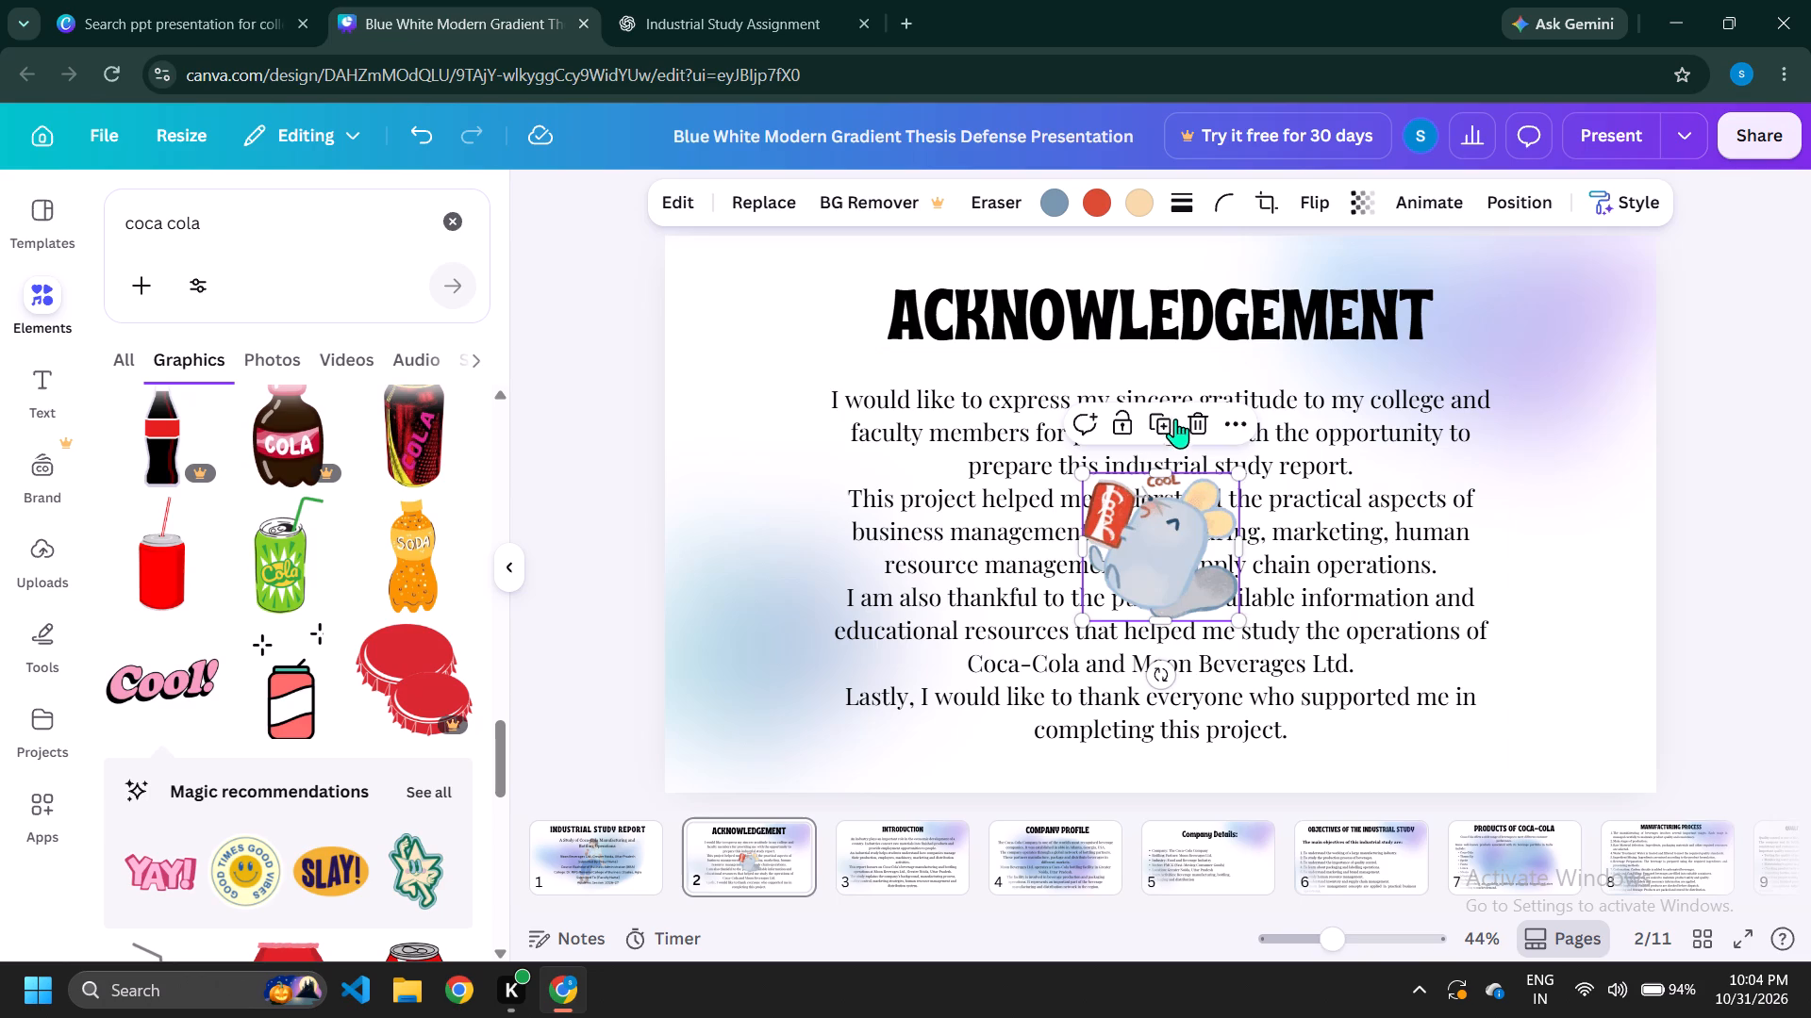
left_click(1234, 419)
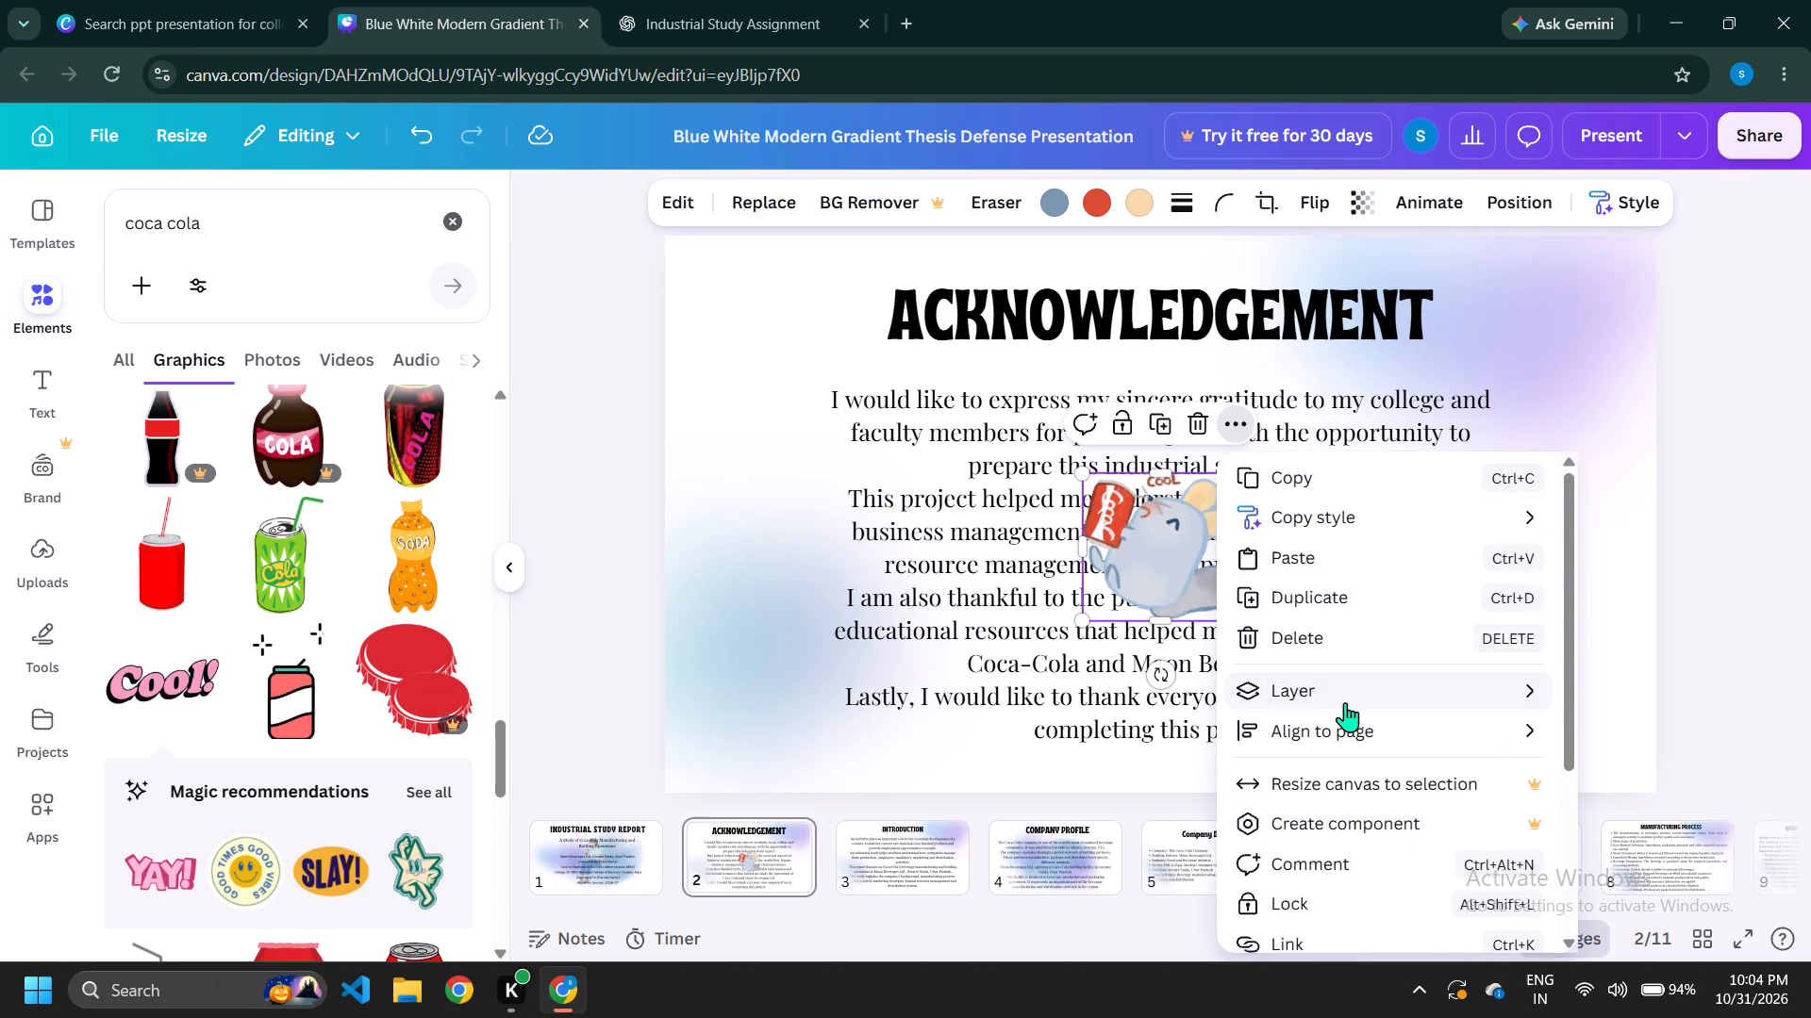
left_click(1345, 702)
left_click(1107, 773)
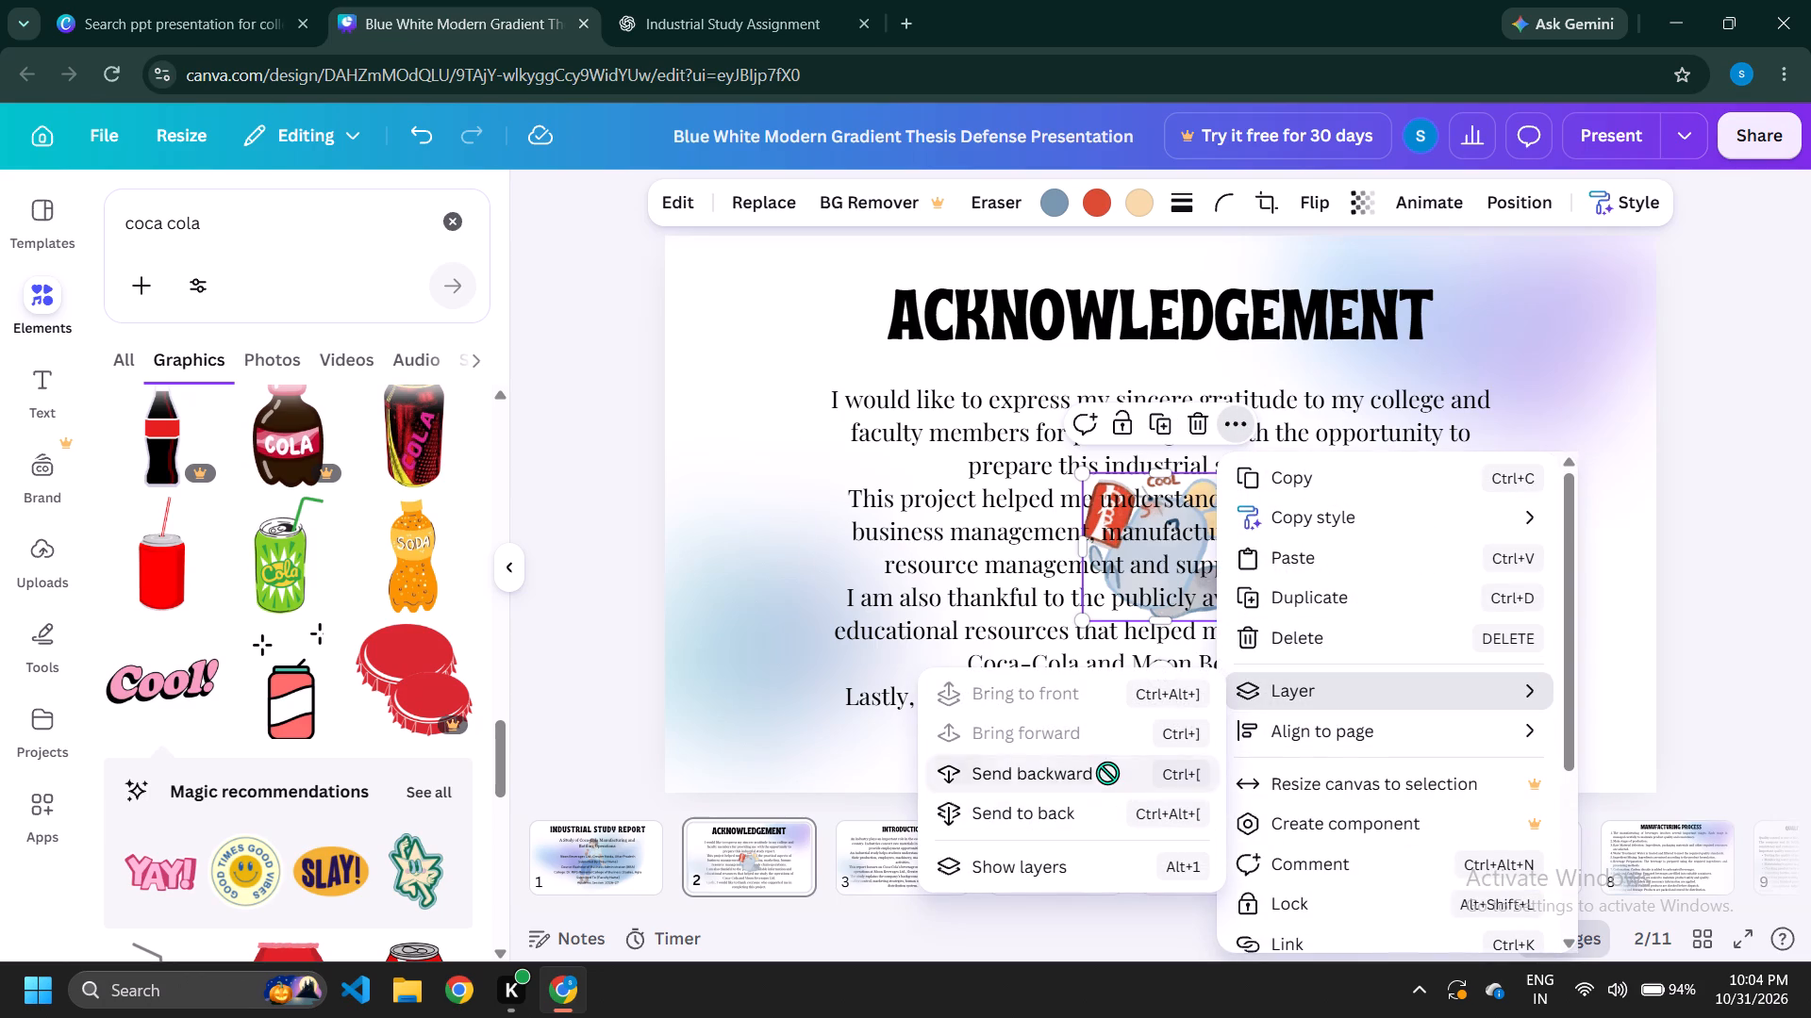
left_click(1729, 433)
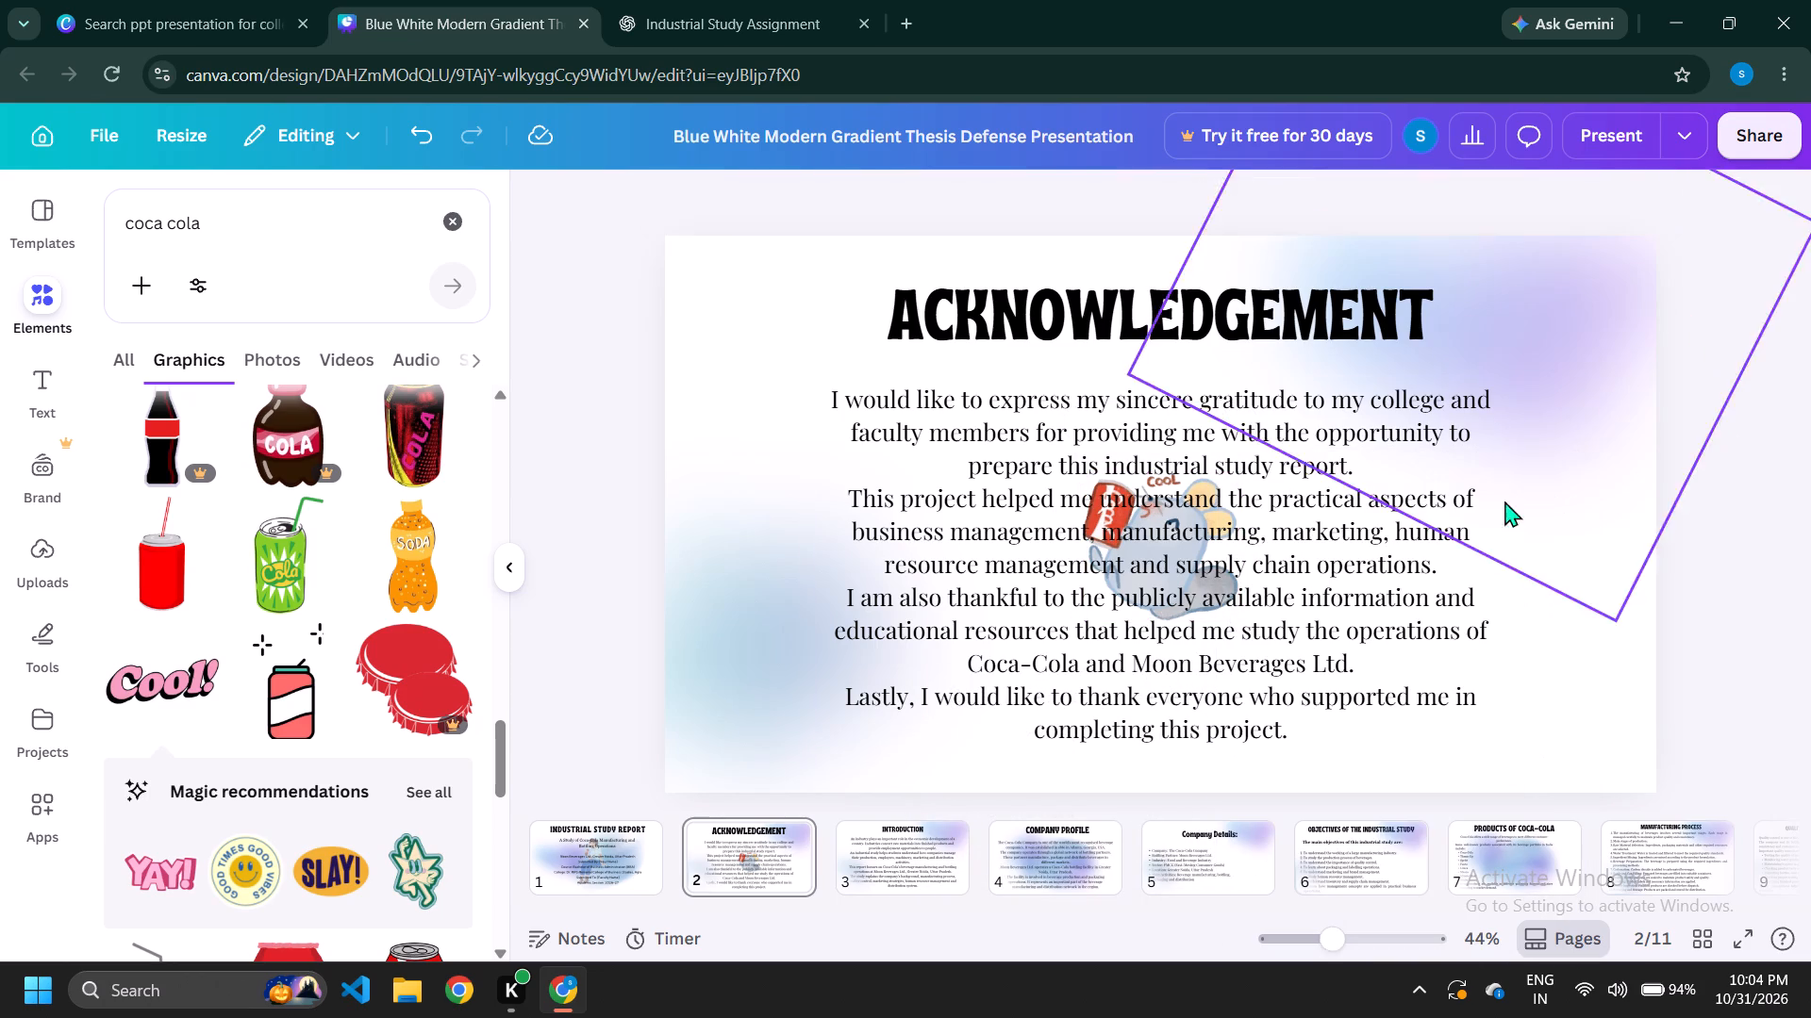
Shift the Acknowledgement body text aside to reach the mouse graphic, enlarge the mouse and reposition it near the slide's centre.
left_click(1201, 590)
left_click(1188, 570)
left_click(1147, 507)
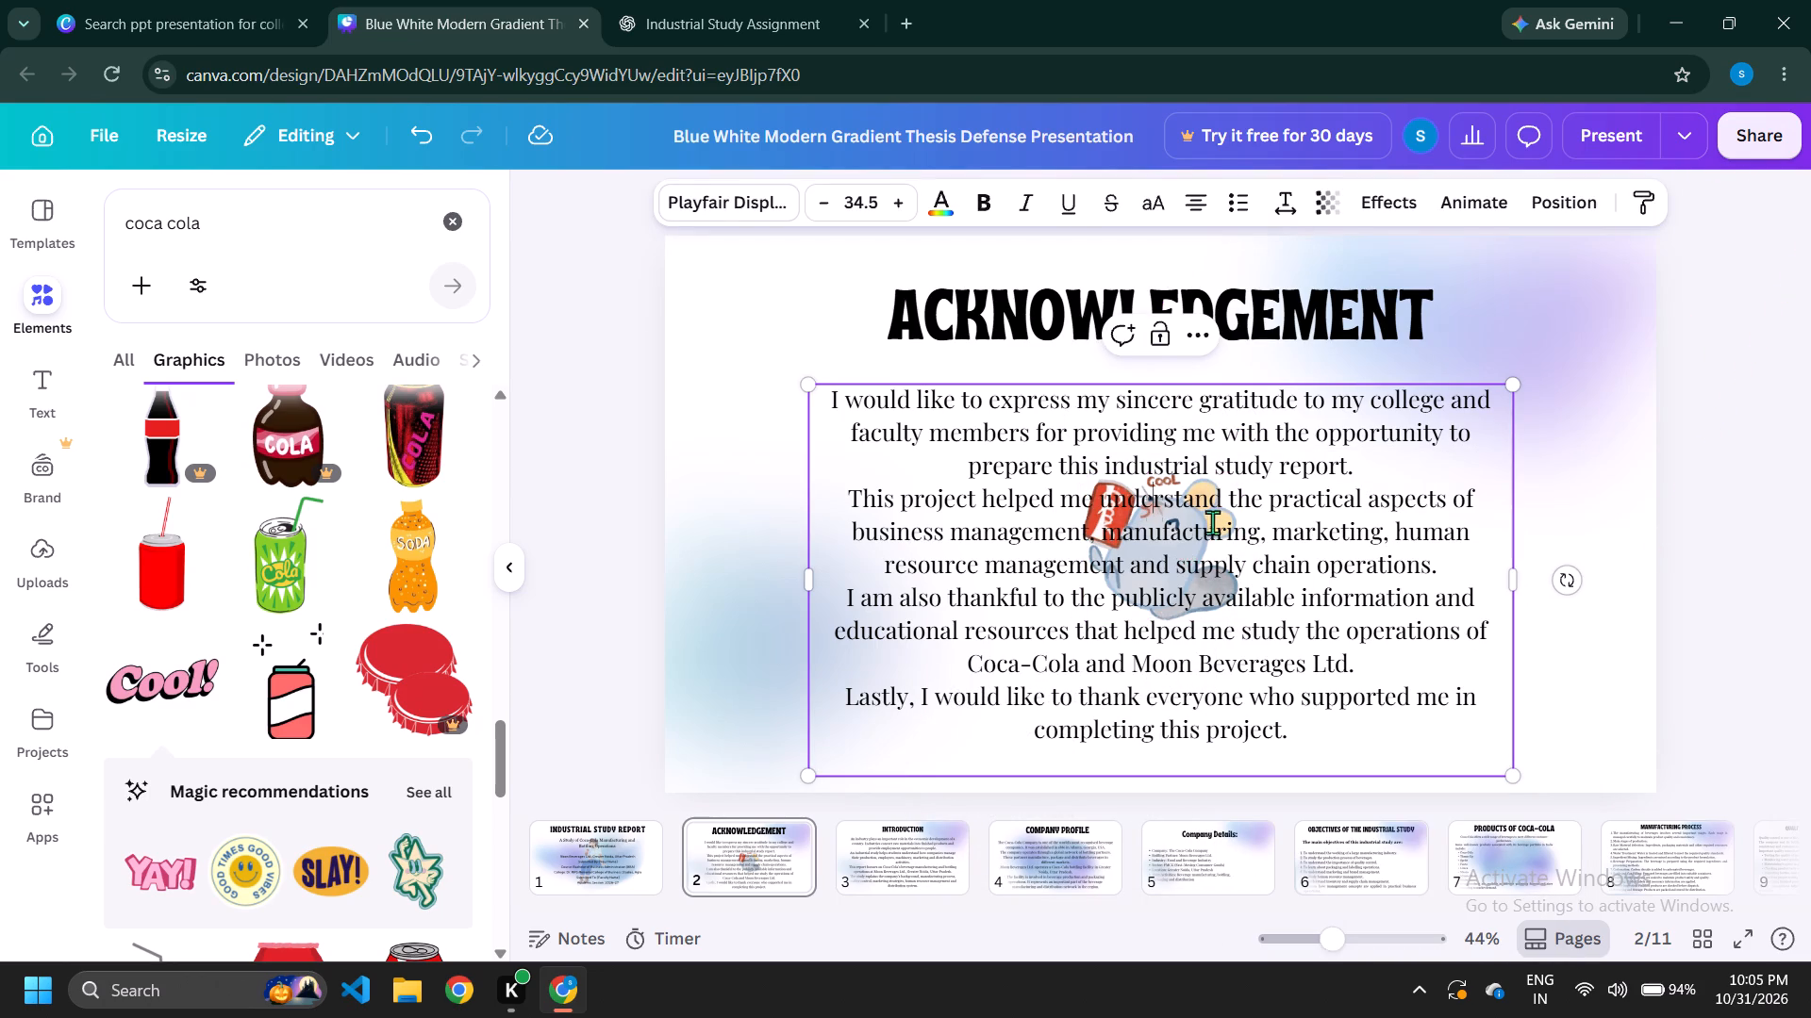
left_click(1716, 470)
left_click_drag(1320, 580, 982, 587)
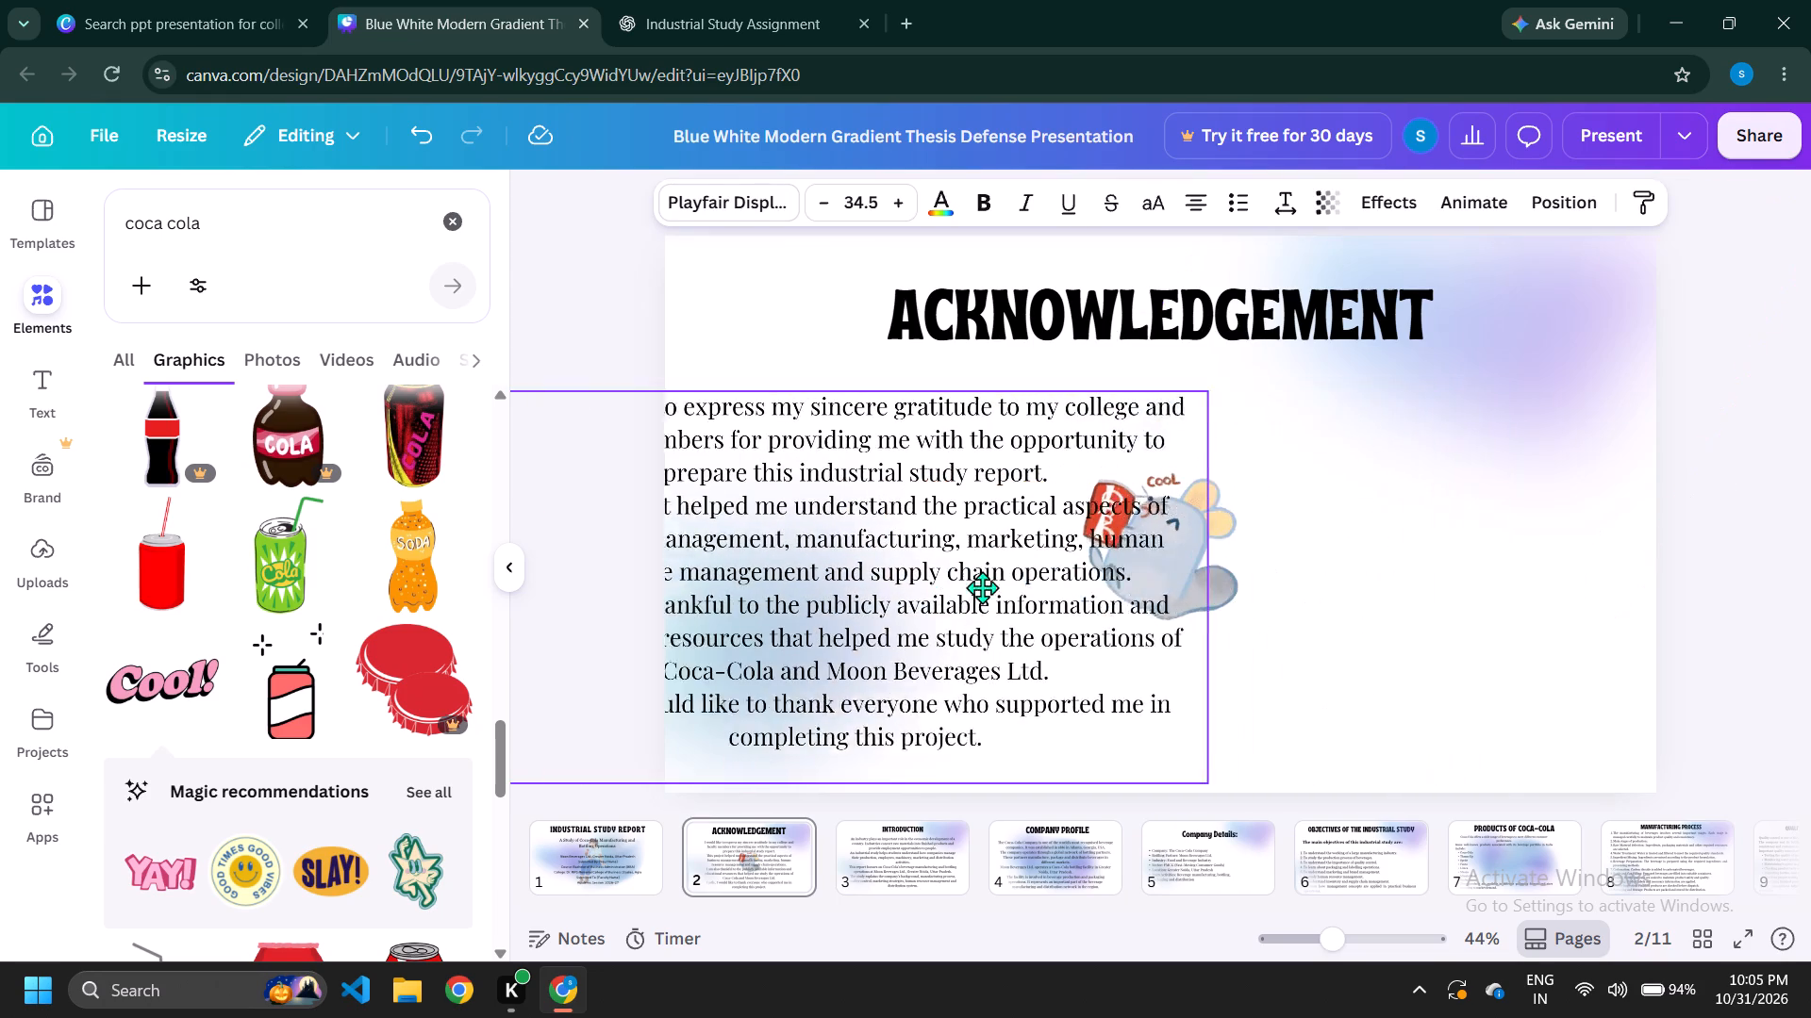
left_click_drag(982, 587, 971, 584)
left_click(1197, 539)
left_click_drag(1242, 628, 1421, 720)
left_click_drag(1212, 647, 1113, 581)
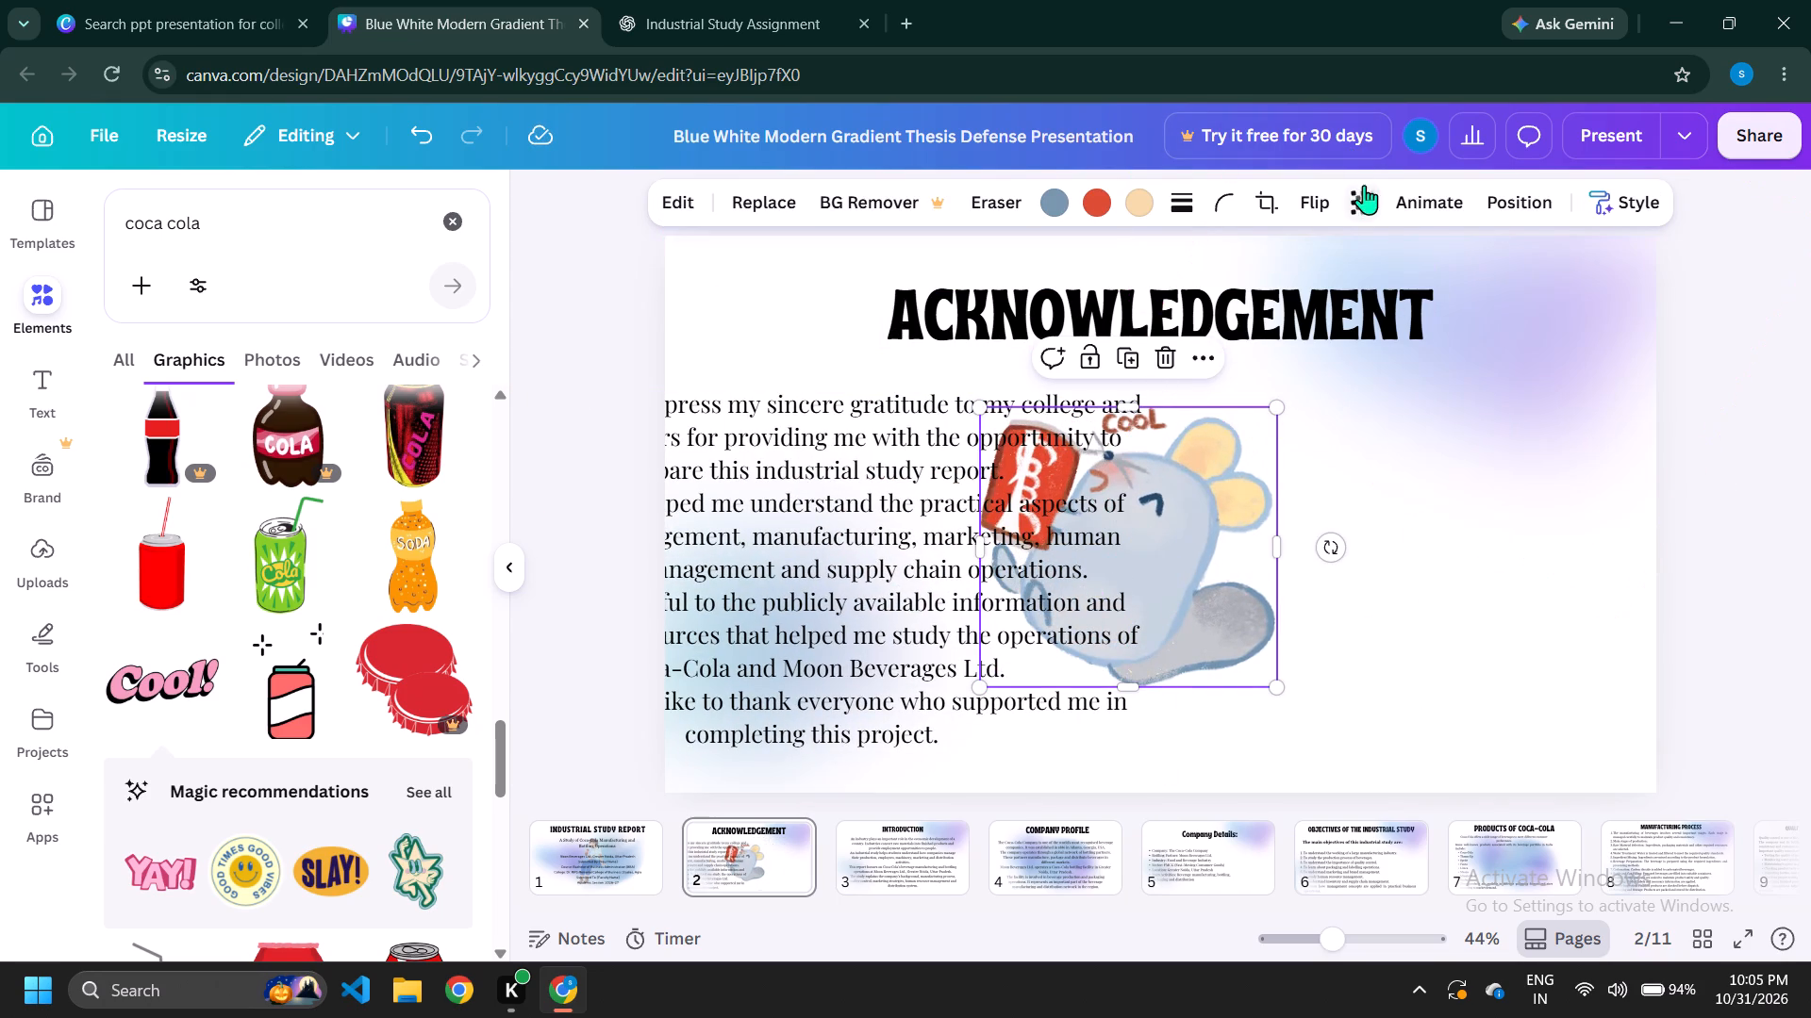
Reduce the mouse graphic's opacity so it works as a faint illustration behind the text.
left_click(1364, 185)
left_click(1298, 300)
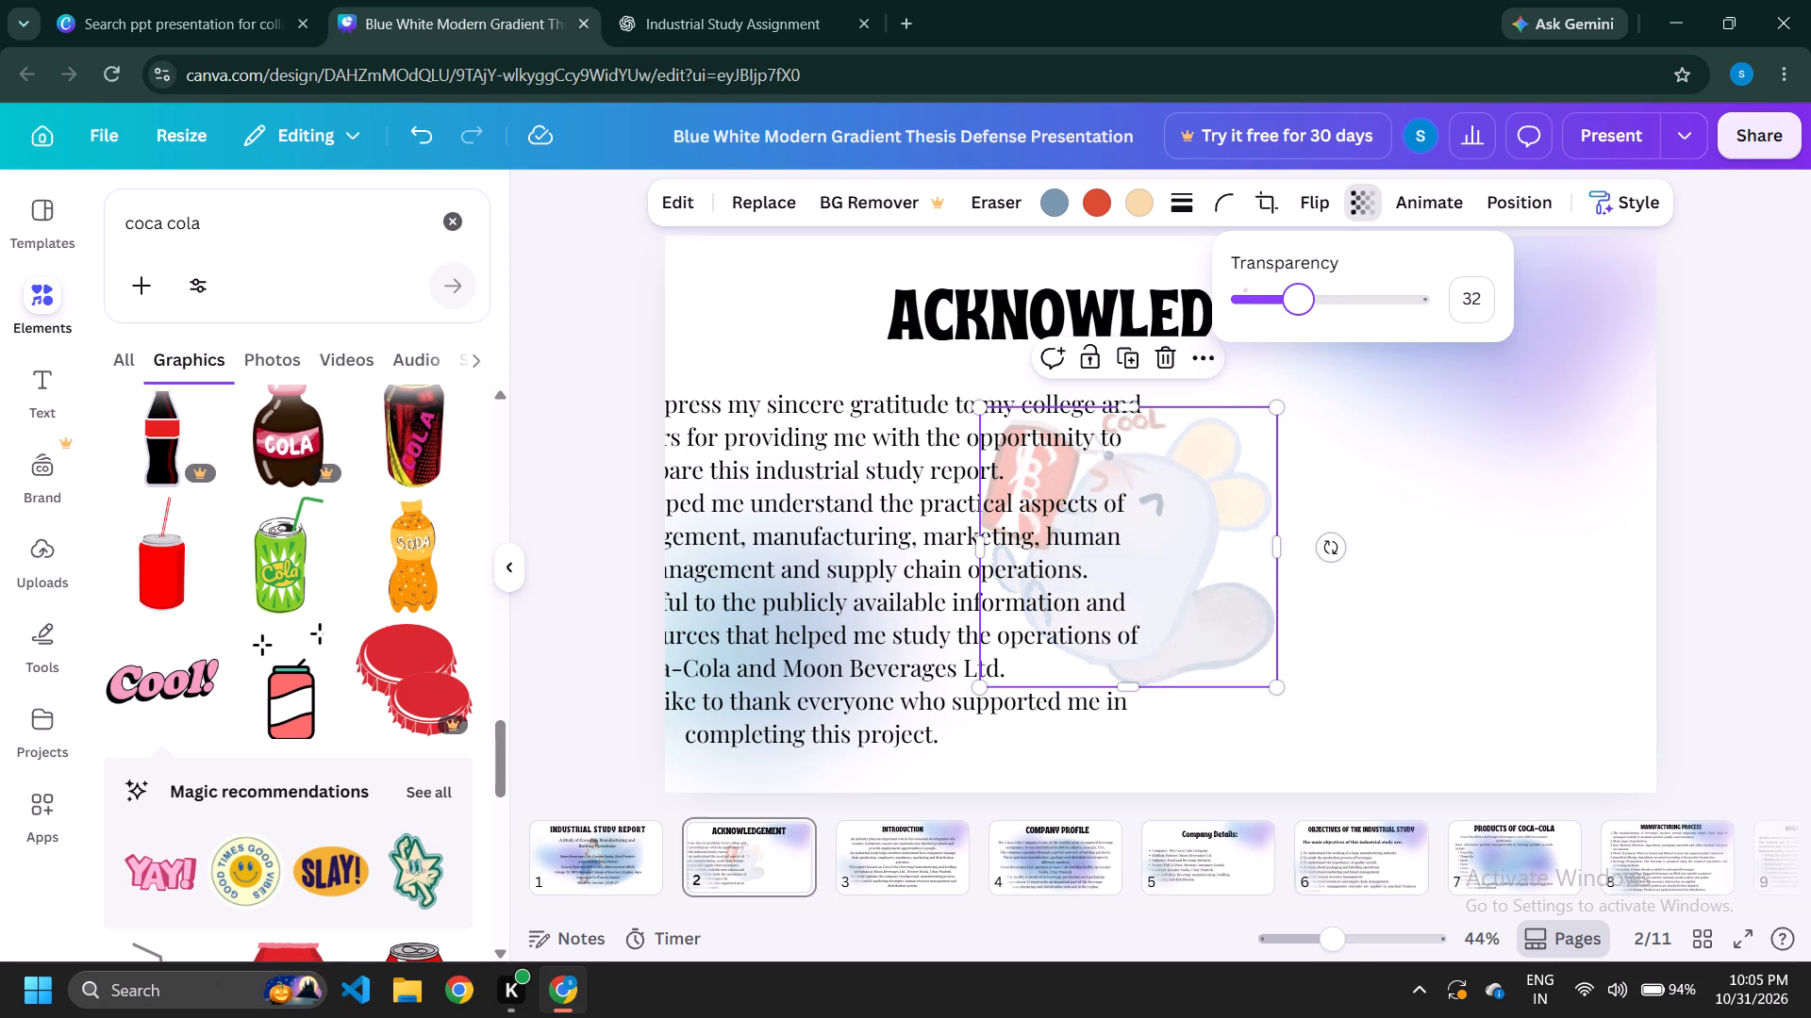
left_click(1321, 306)
left_click(1681, 424)
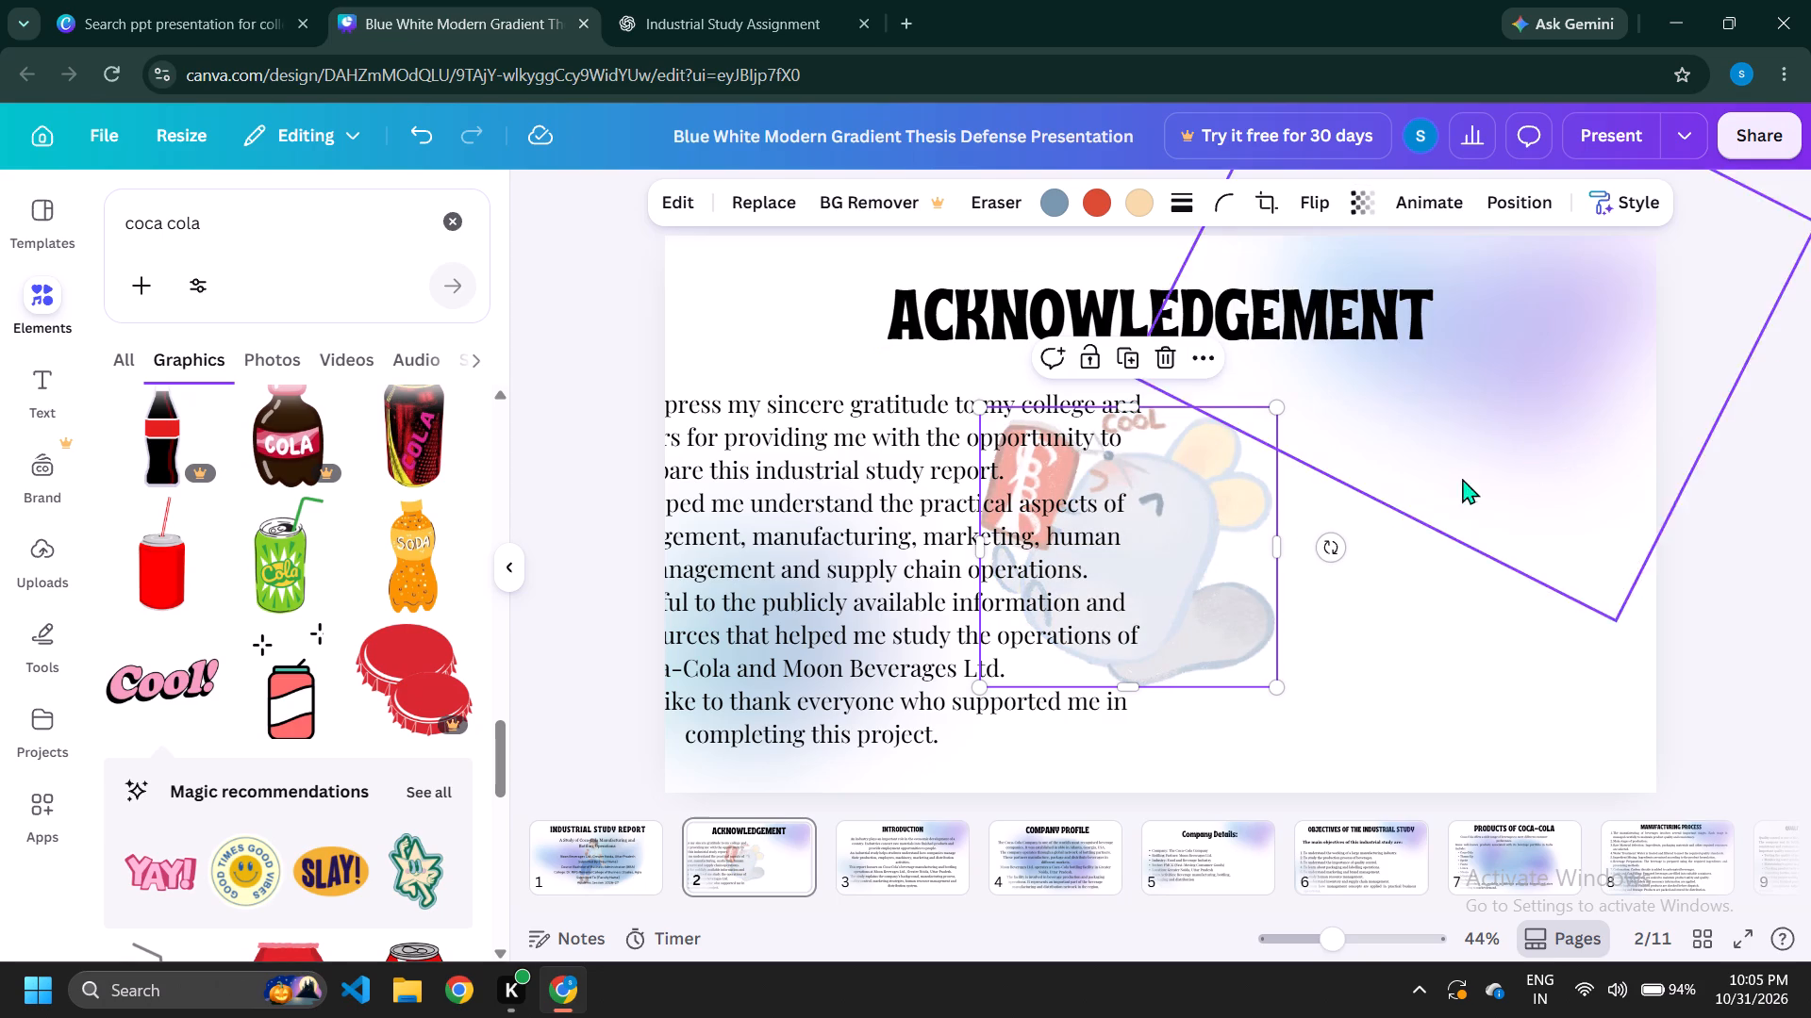
Move the Acknowledgement body text back to the middle of the slide, over the faded mouse and beneath the heading.
left_click(926, 549)
left_click_drag(877, 552, 1171, 557)
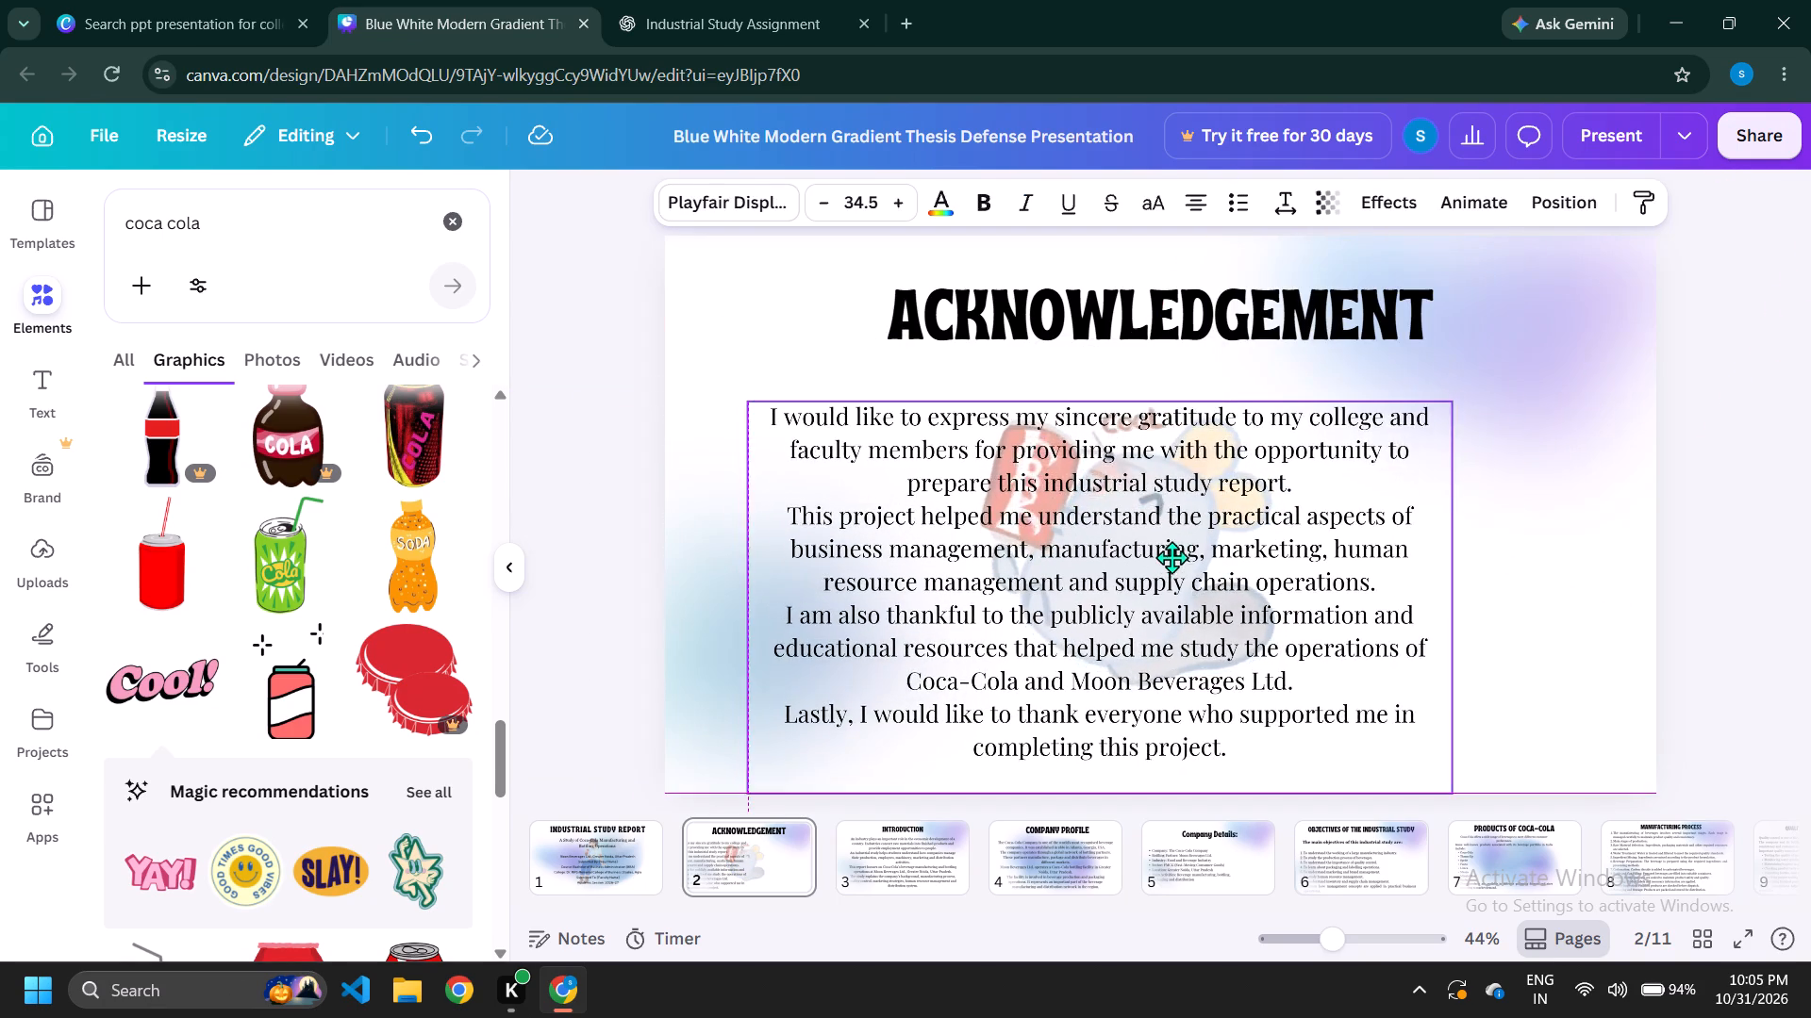
left_click_drag(1171, 557, 1178, 554)
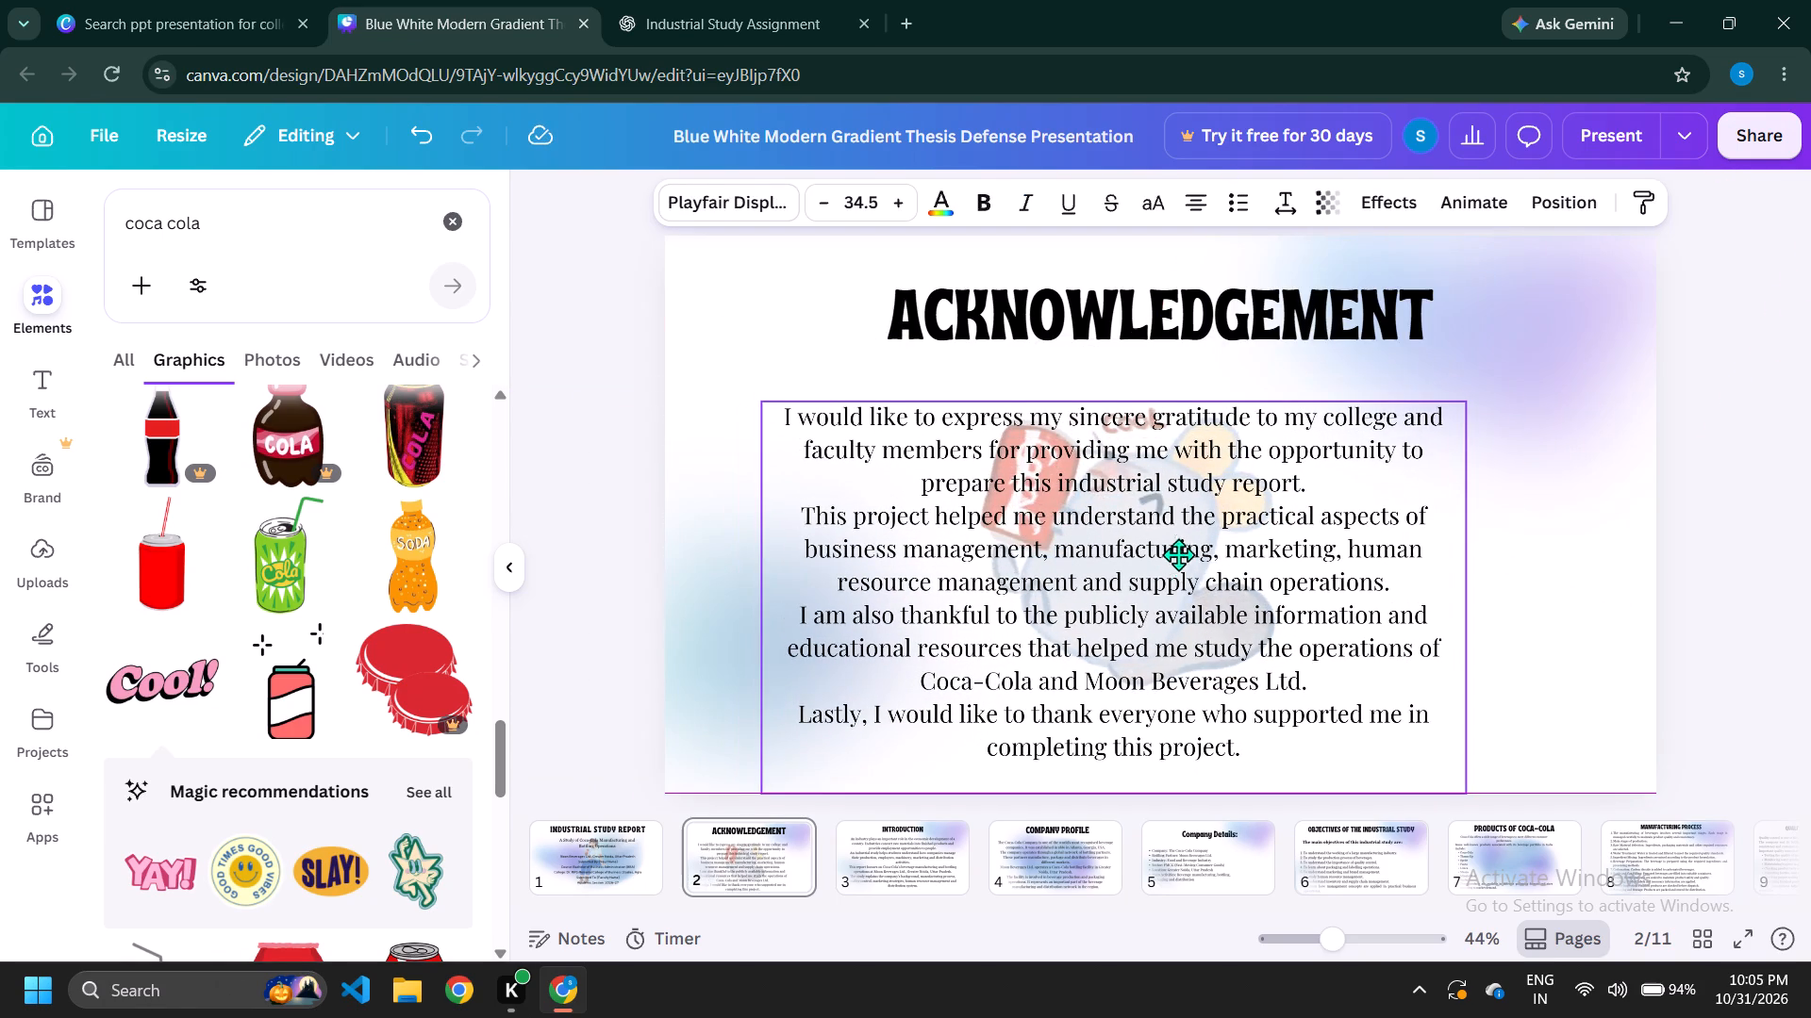
left_click_drag(1178, 554, 1204, 544)
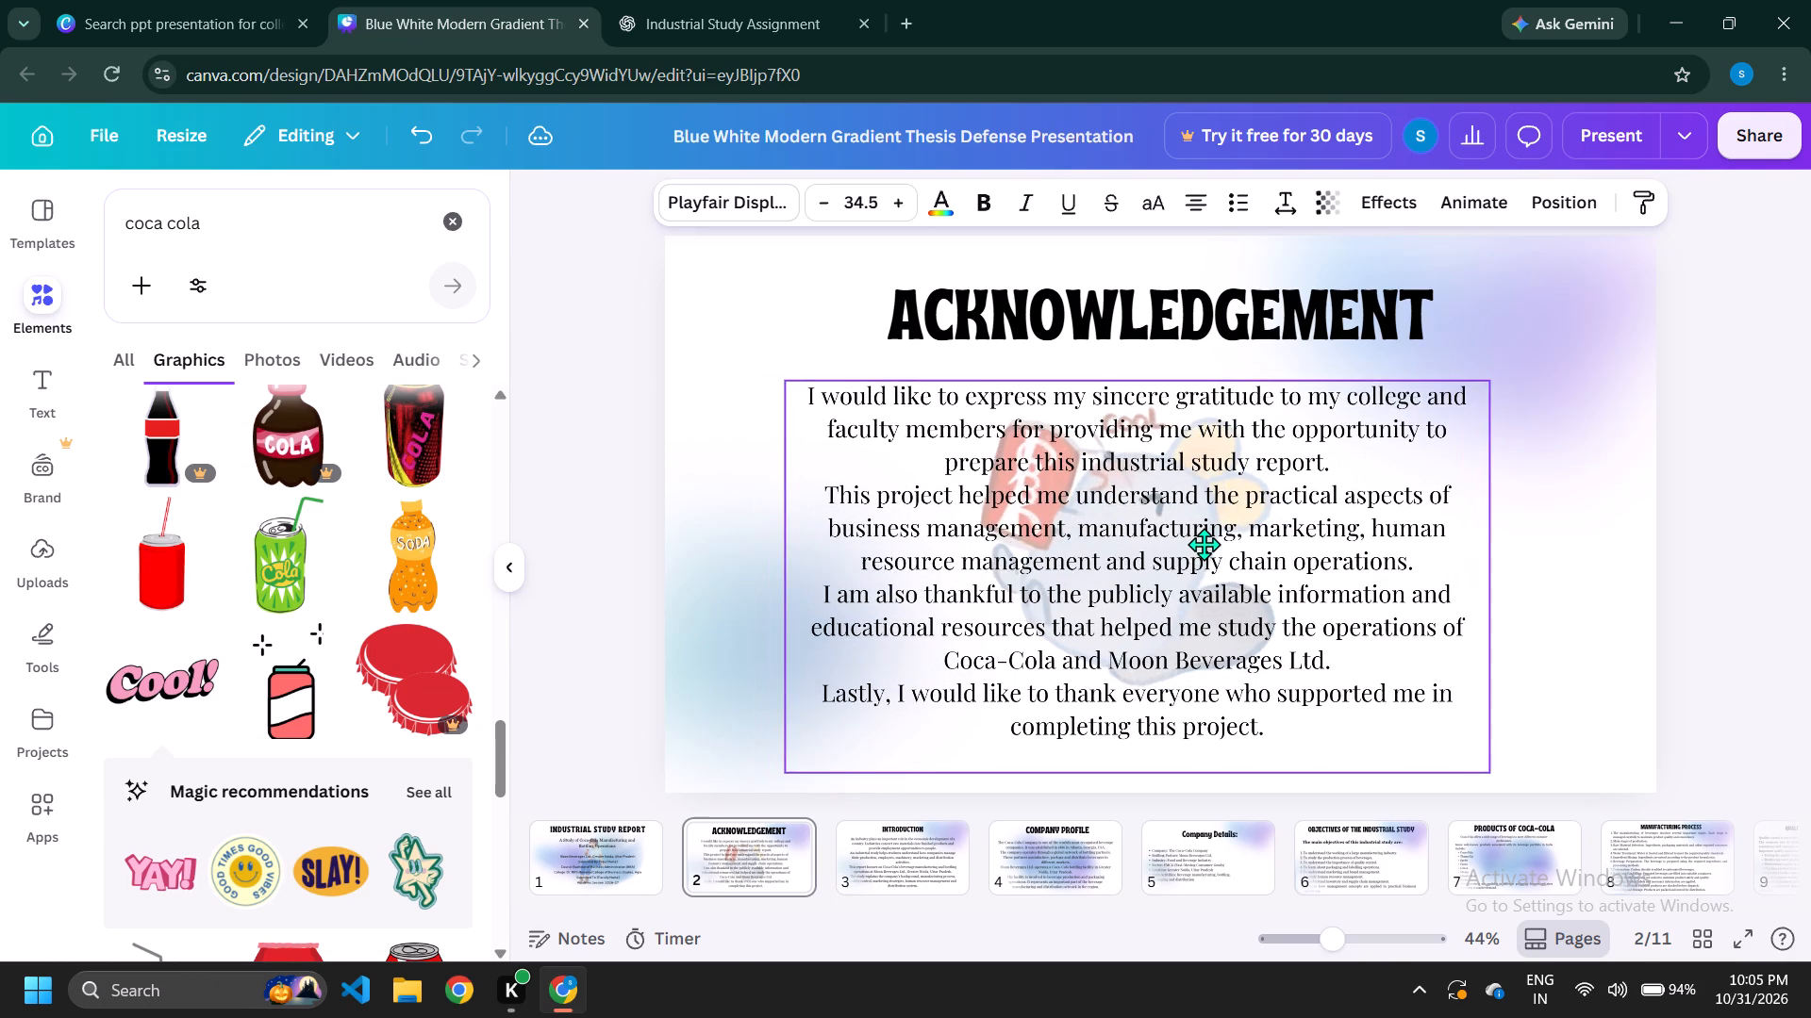
left_click_drag(1204, 544, 1196, 549)
left_click(1699, 405)
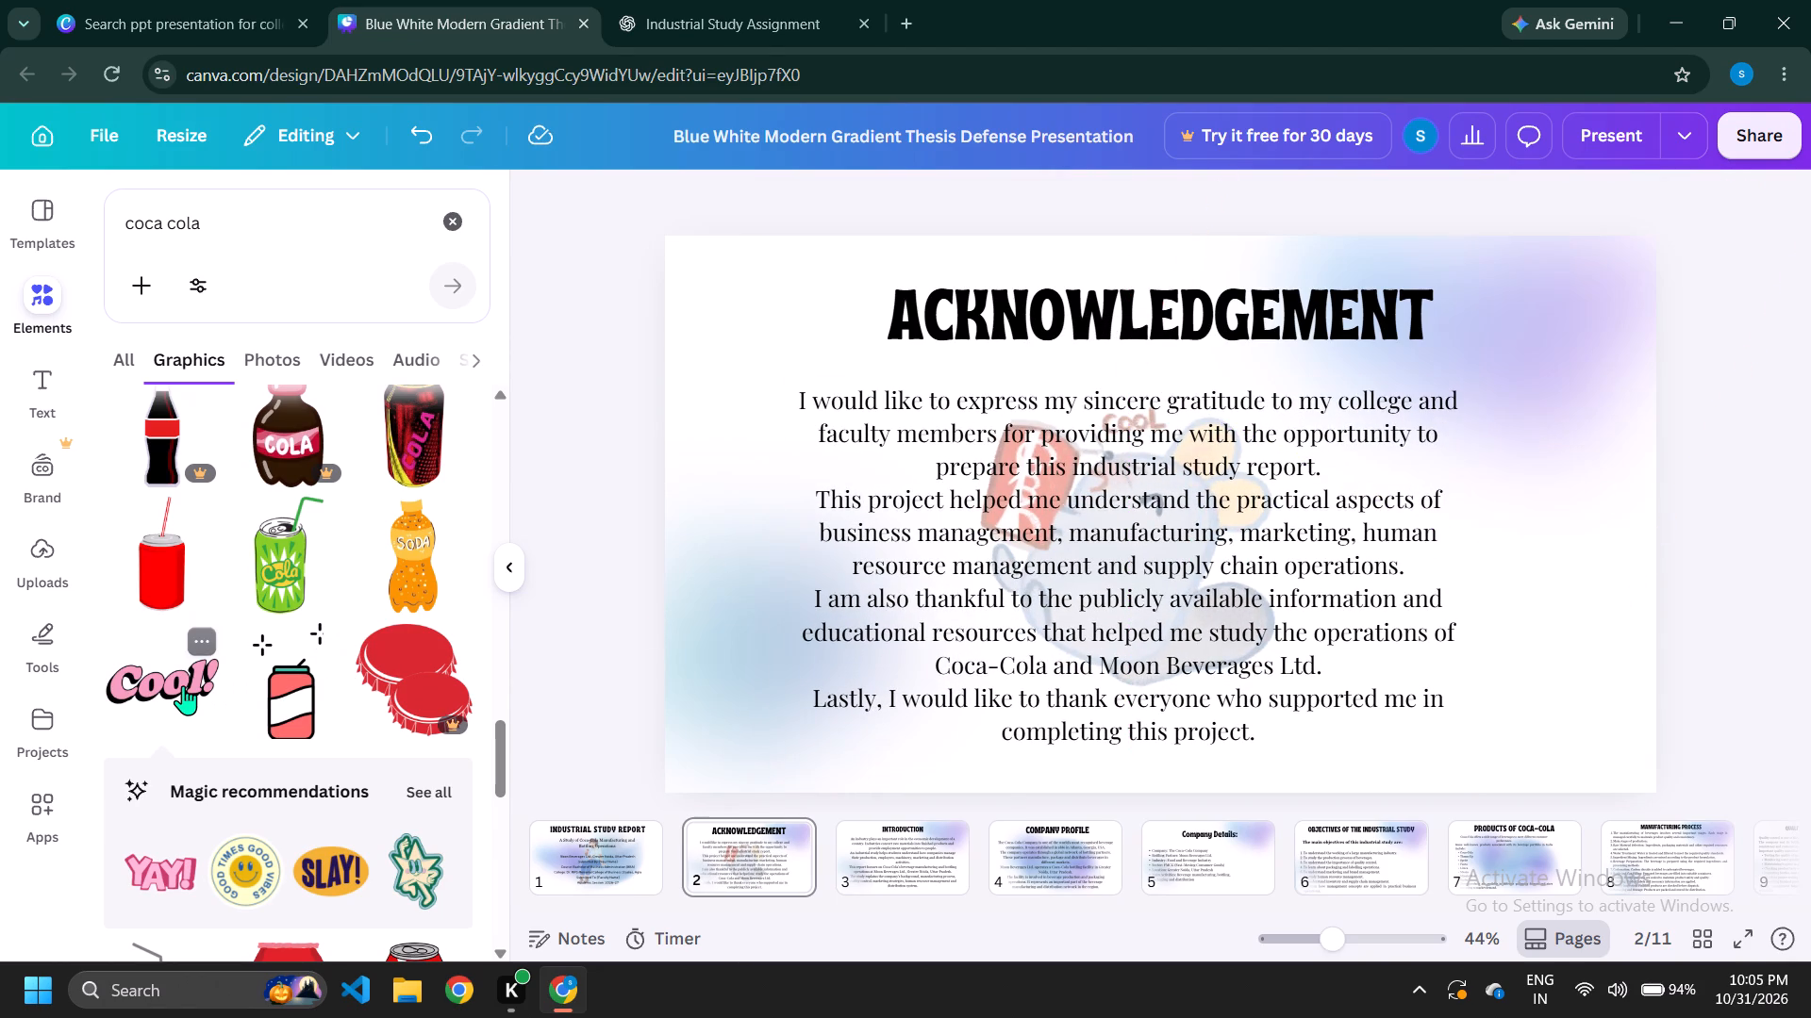
Add the "Good Times Good Vibes" smiley badge to the Acknowledgement slide, shrink it and place it in the slide's upper-left corner.
scroll(183, 685, "down", 1)
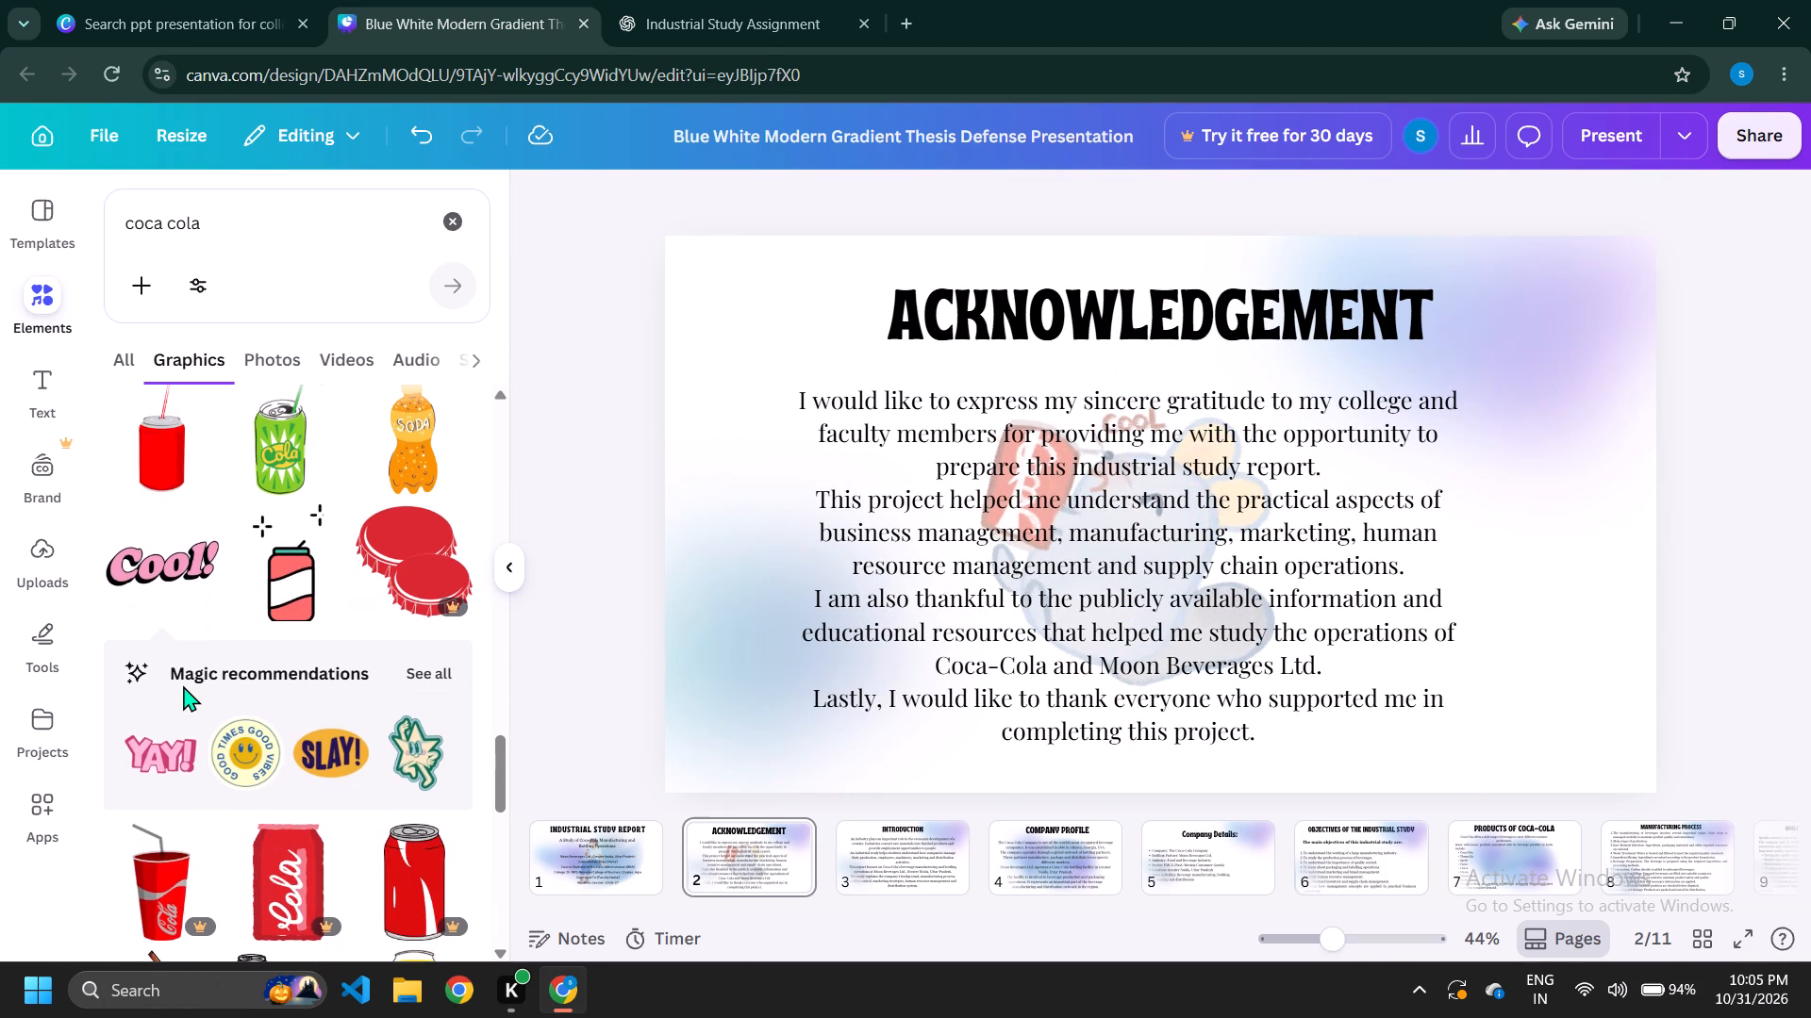
scroll(183, 685, "down", 3)
scroll(183, 685, "up", 3)
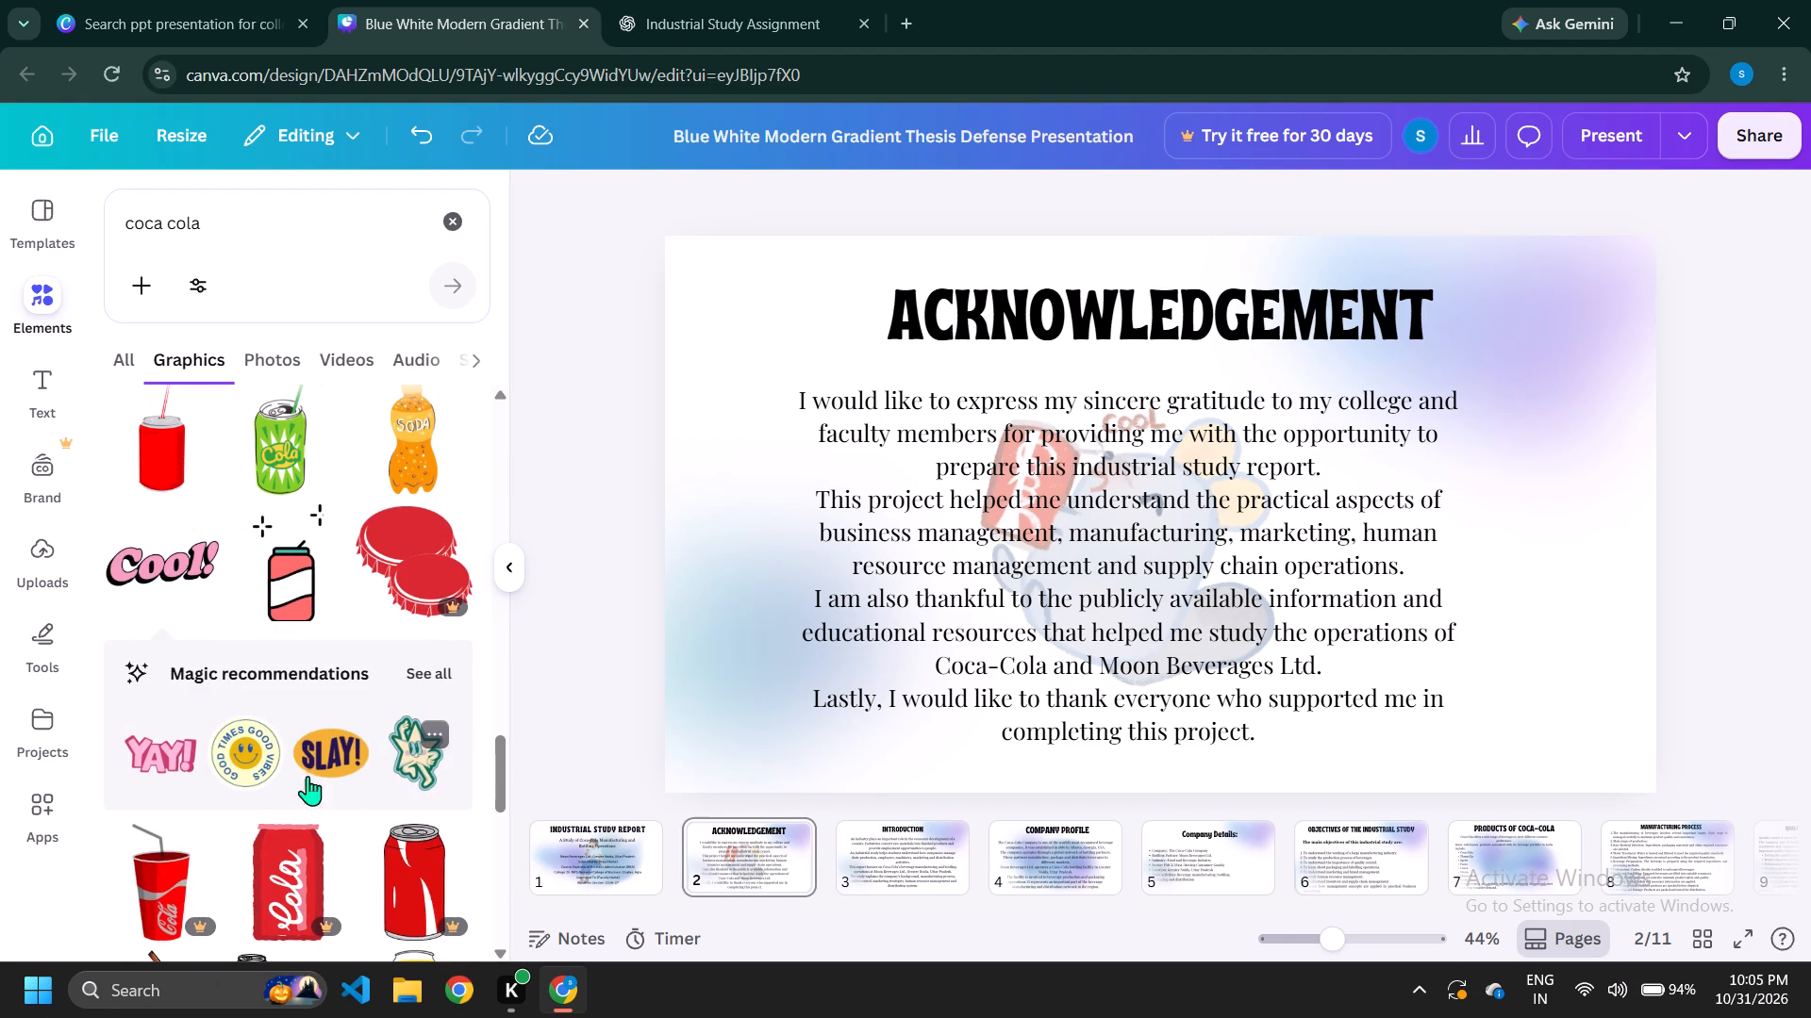
left_click(256, 755)
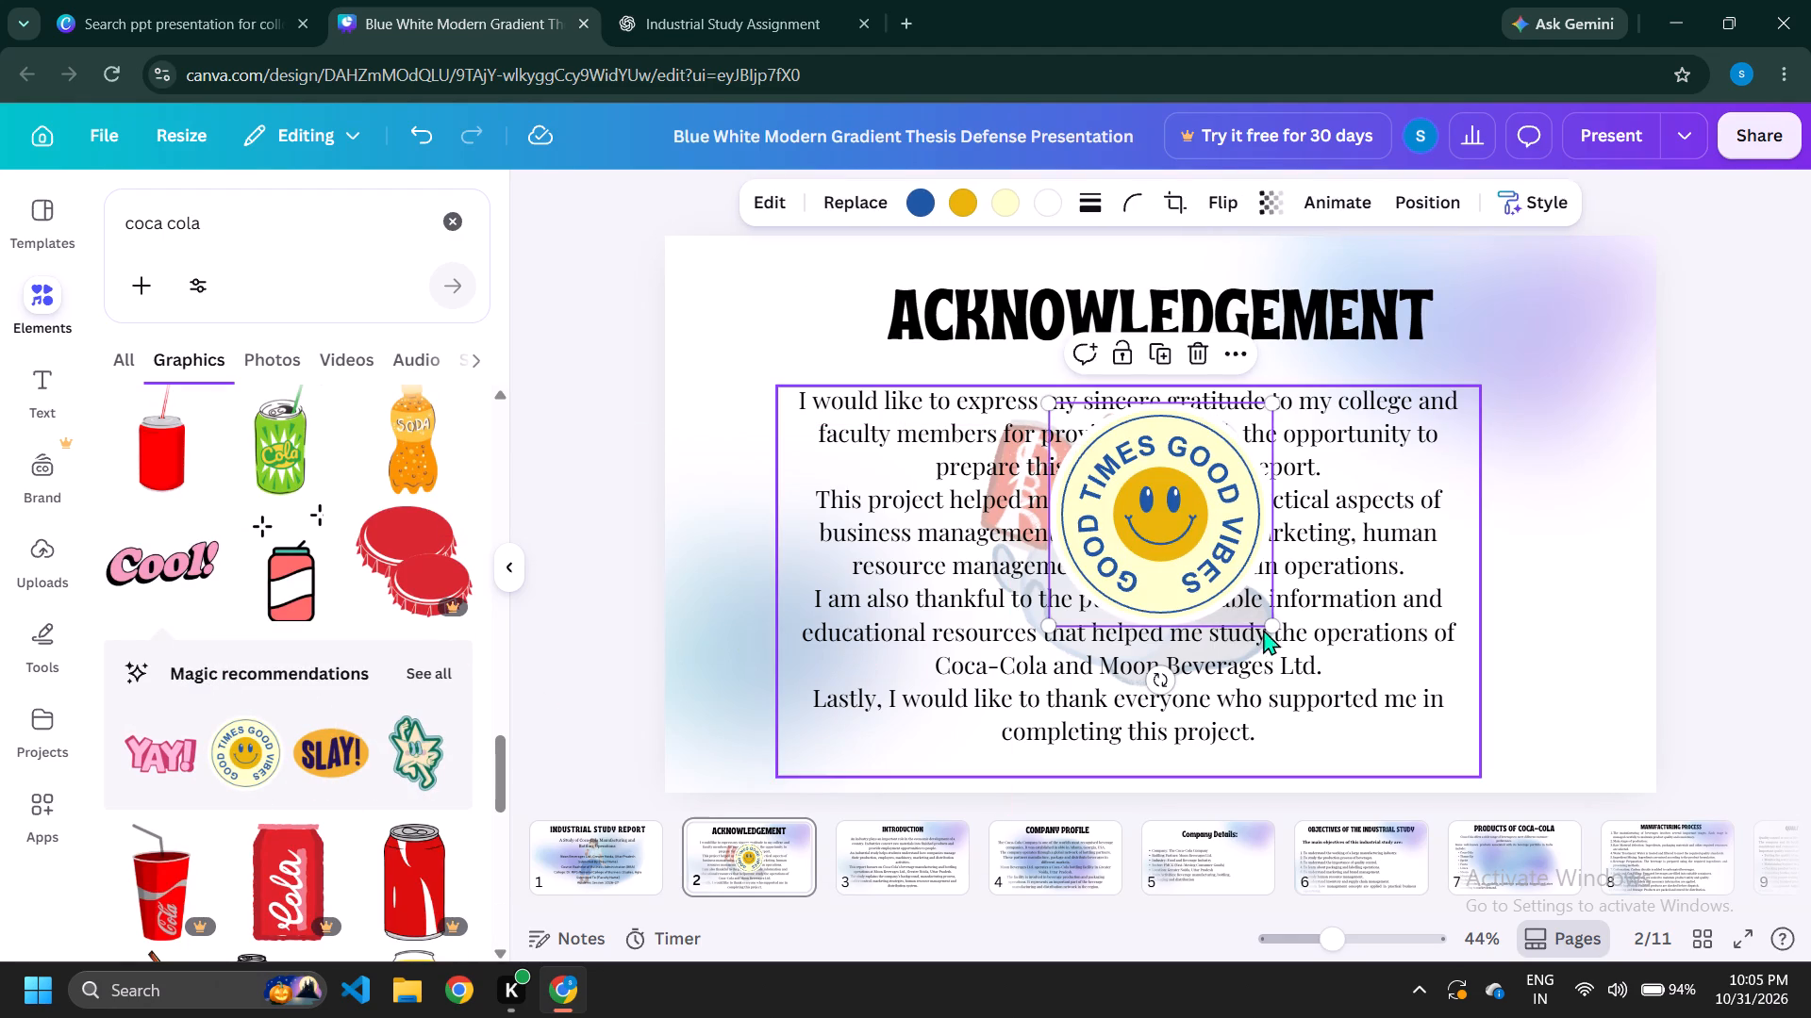
left_click_drag(1272, 628, 1147, 540)
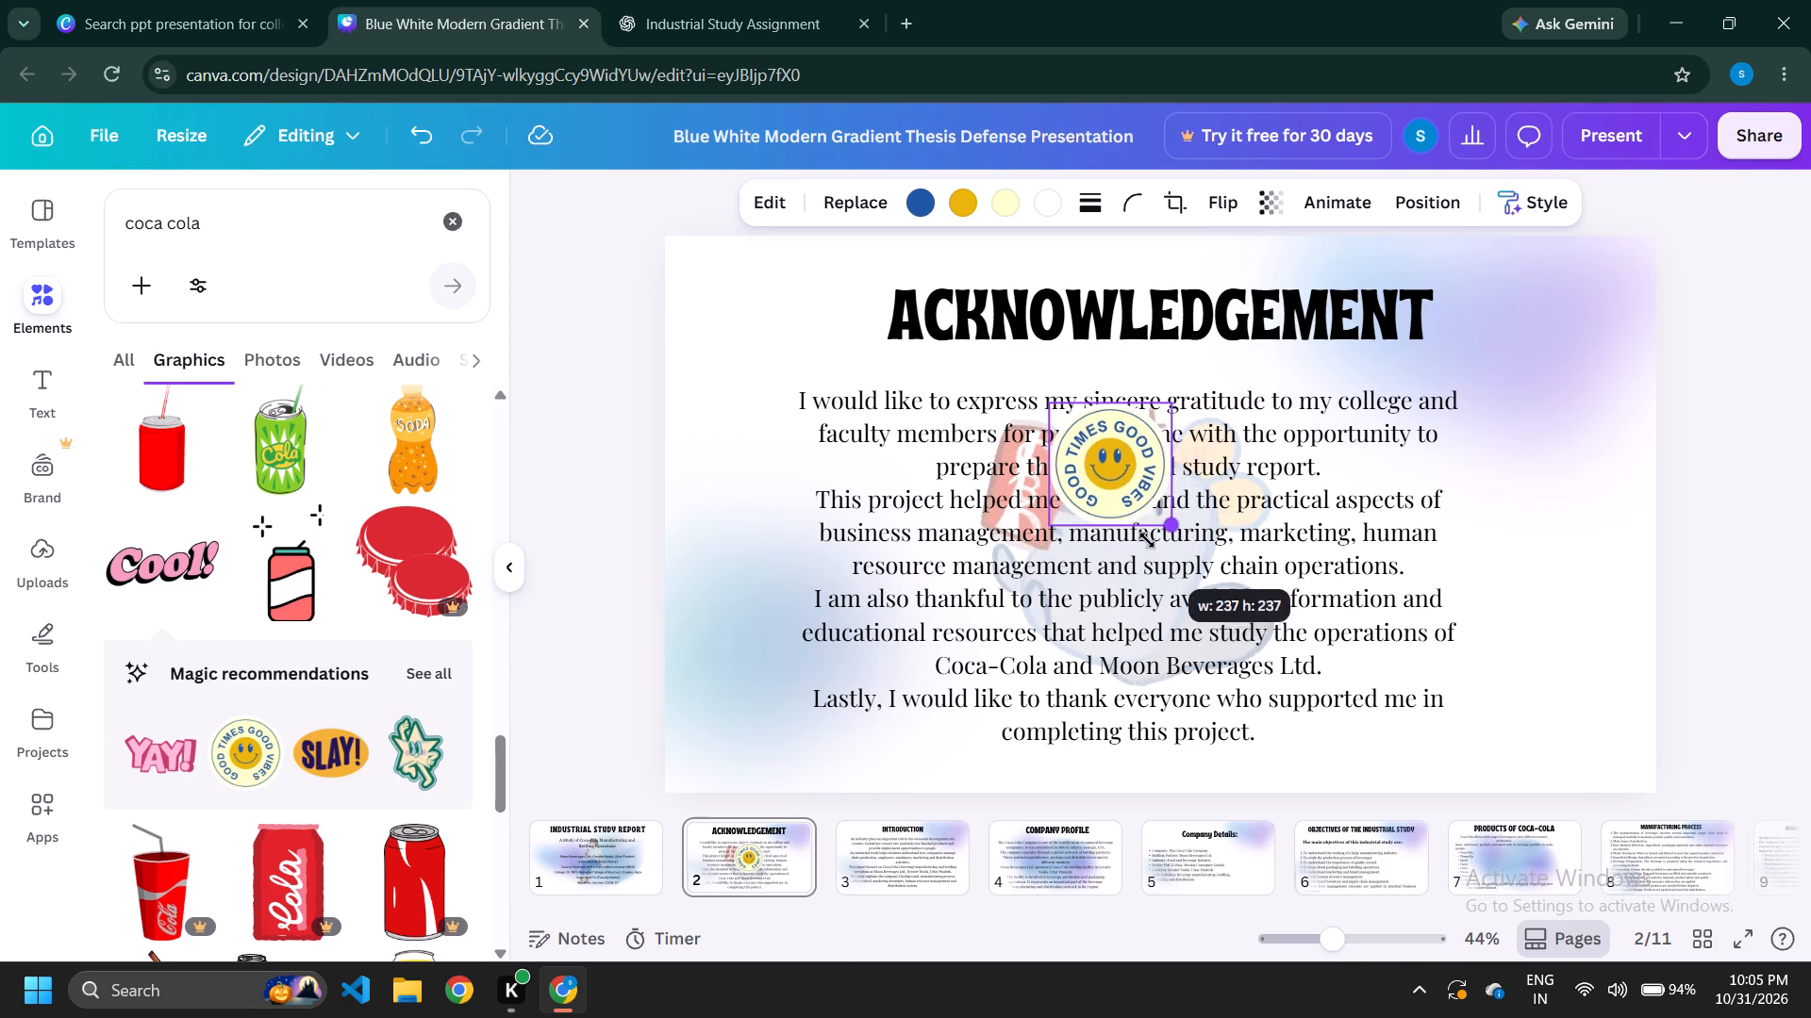
left_click_drag(1147, 540, 1146, 535)
left_click_drag(1099, 468, 756, 336)
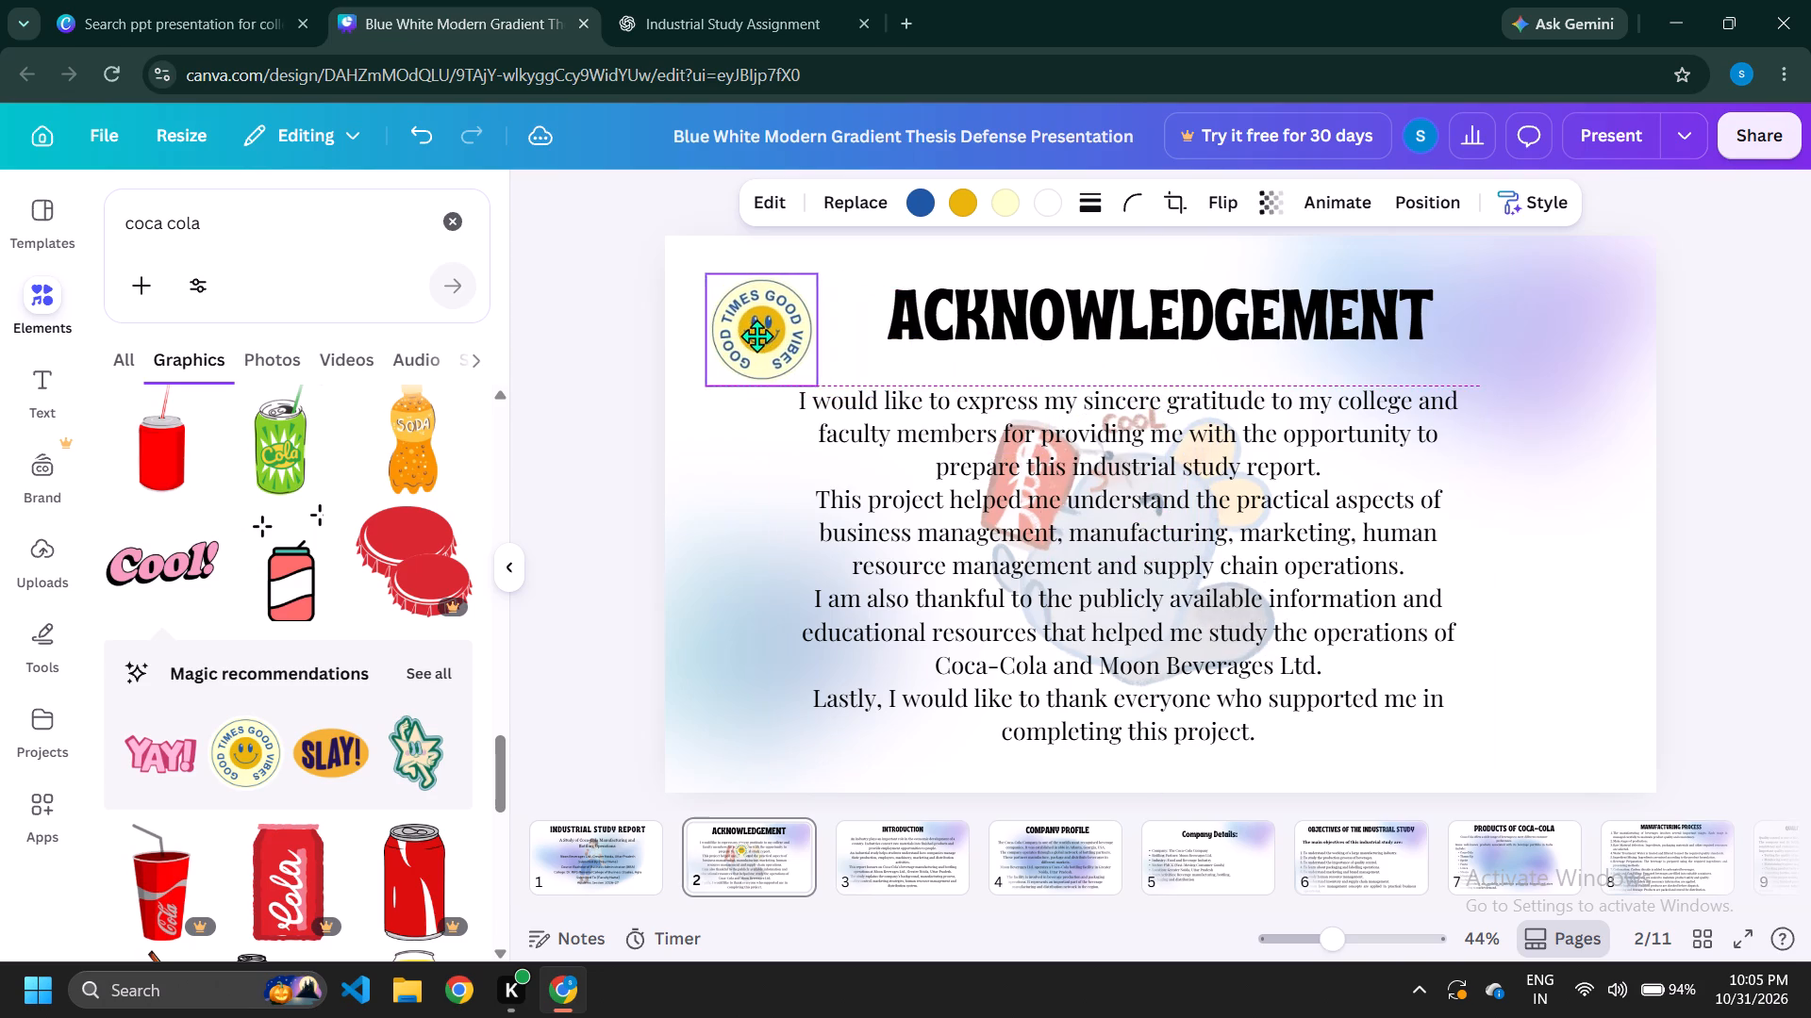
left_click_drag(756, 336, 733, 320)
Add the pink "Cool!" lettering graphic to the Introduction slide, enlarge it and place it over the middle of the body text.
left_click(893, 852)
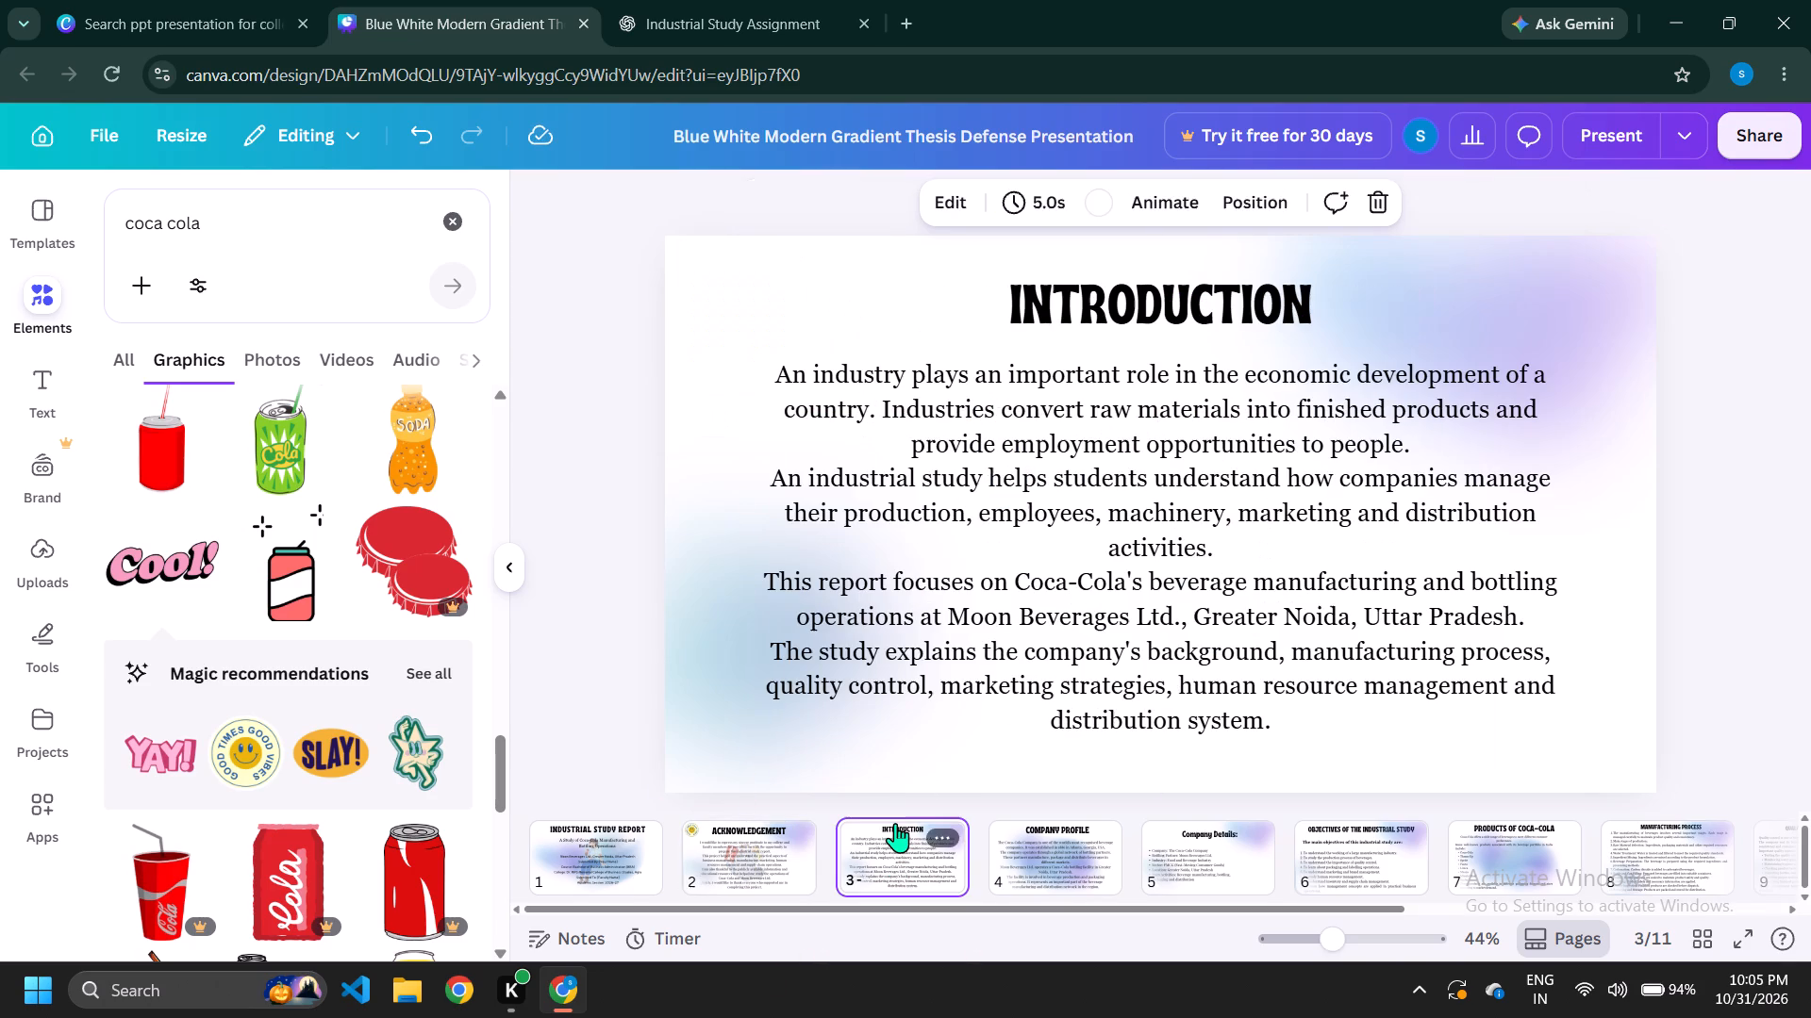
left_click(760, 847)
left_click(607, 855)
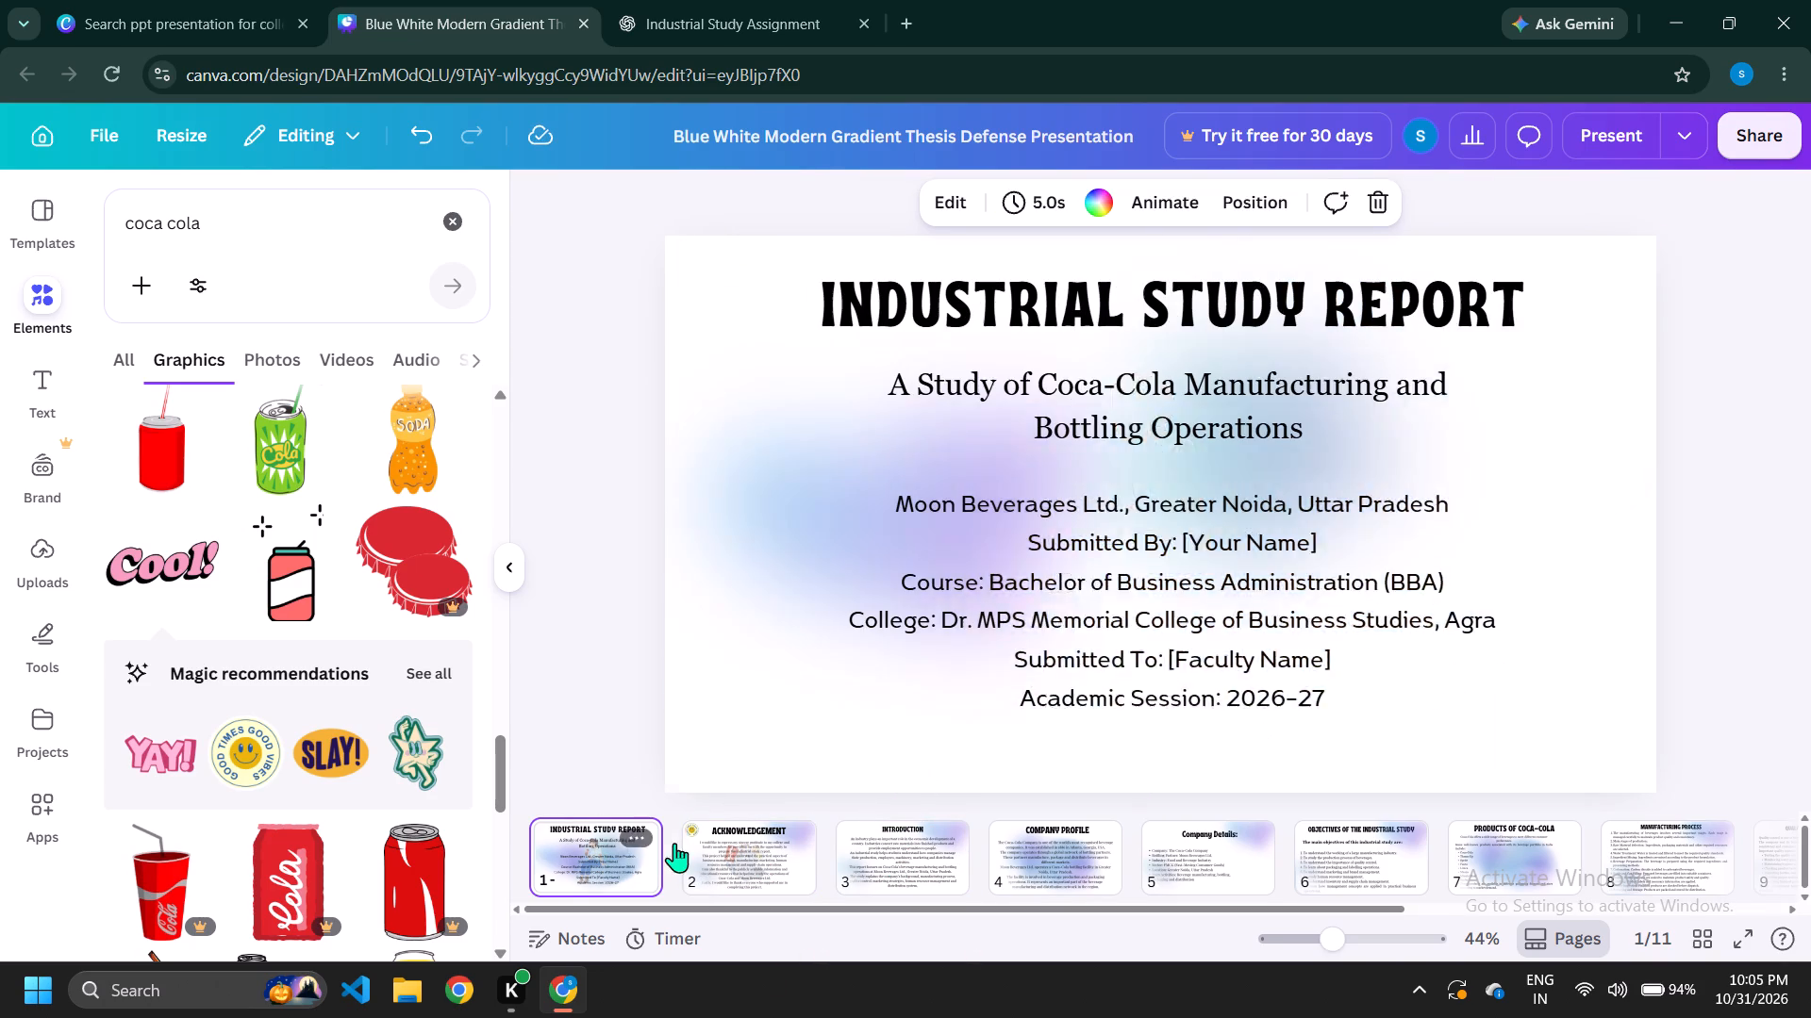
left_click(730, 843)
left_click(886, 869)
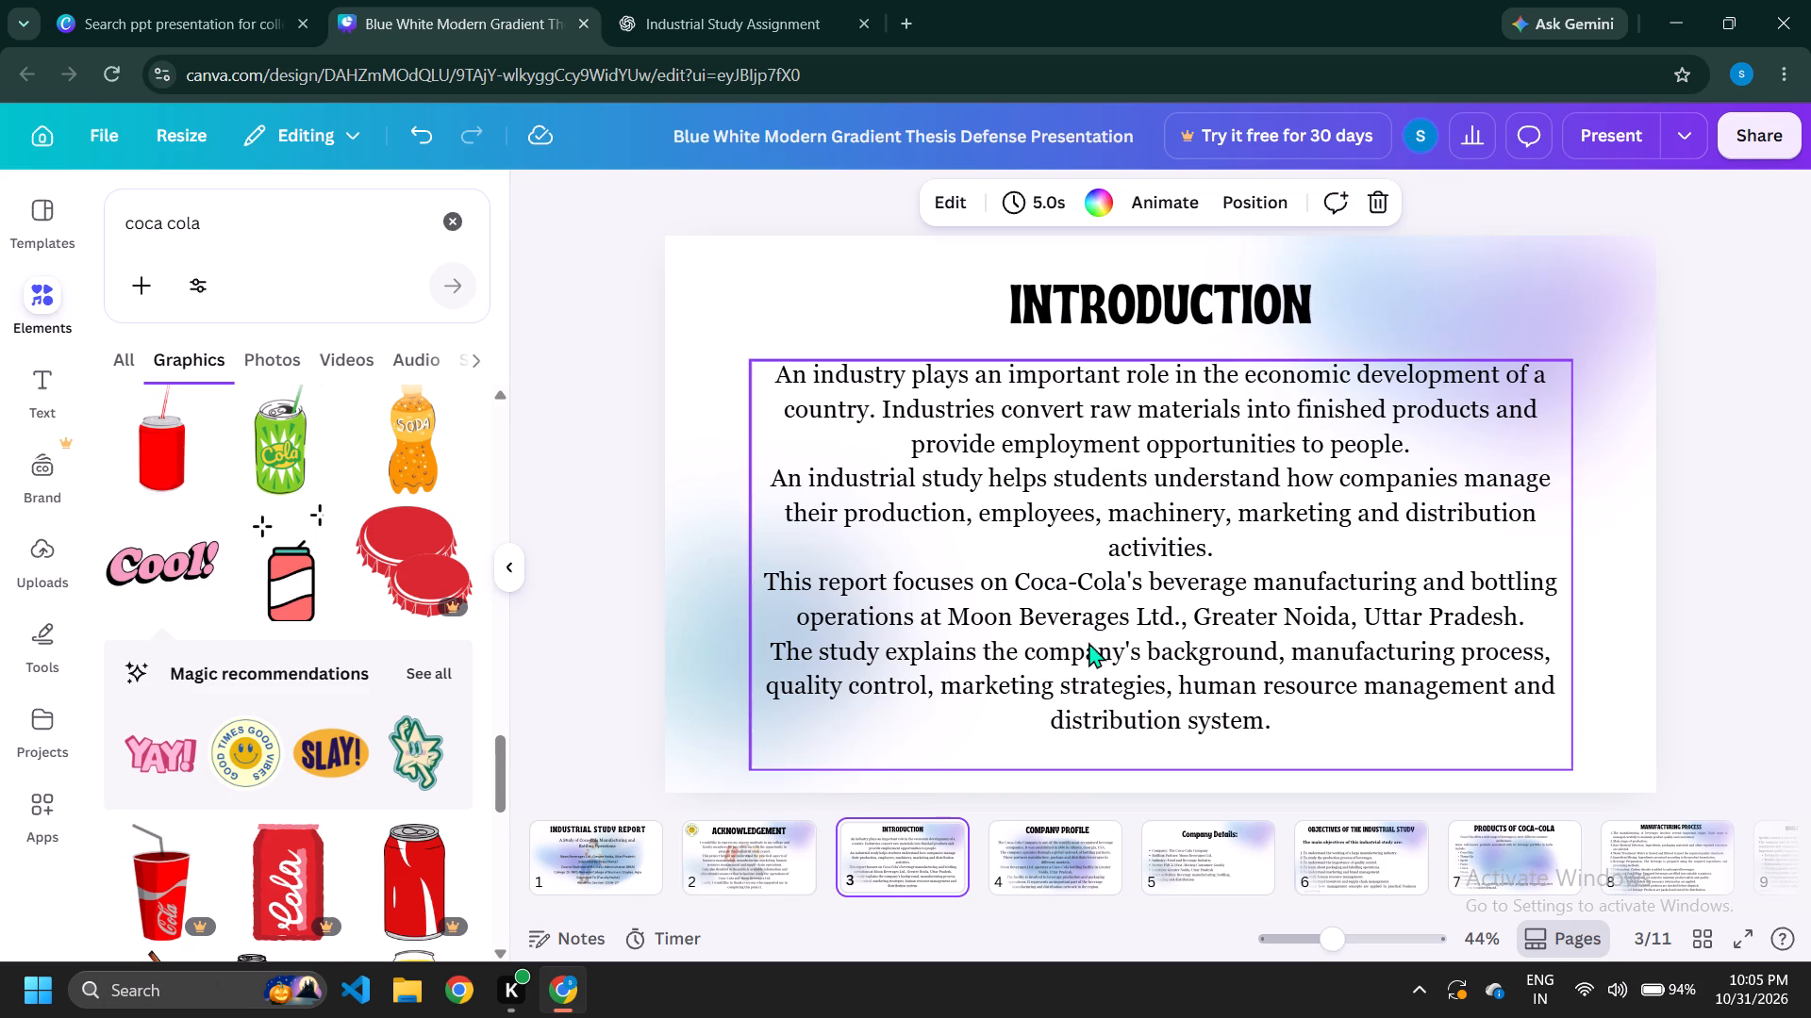
left_click(174, 572)
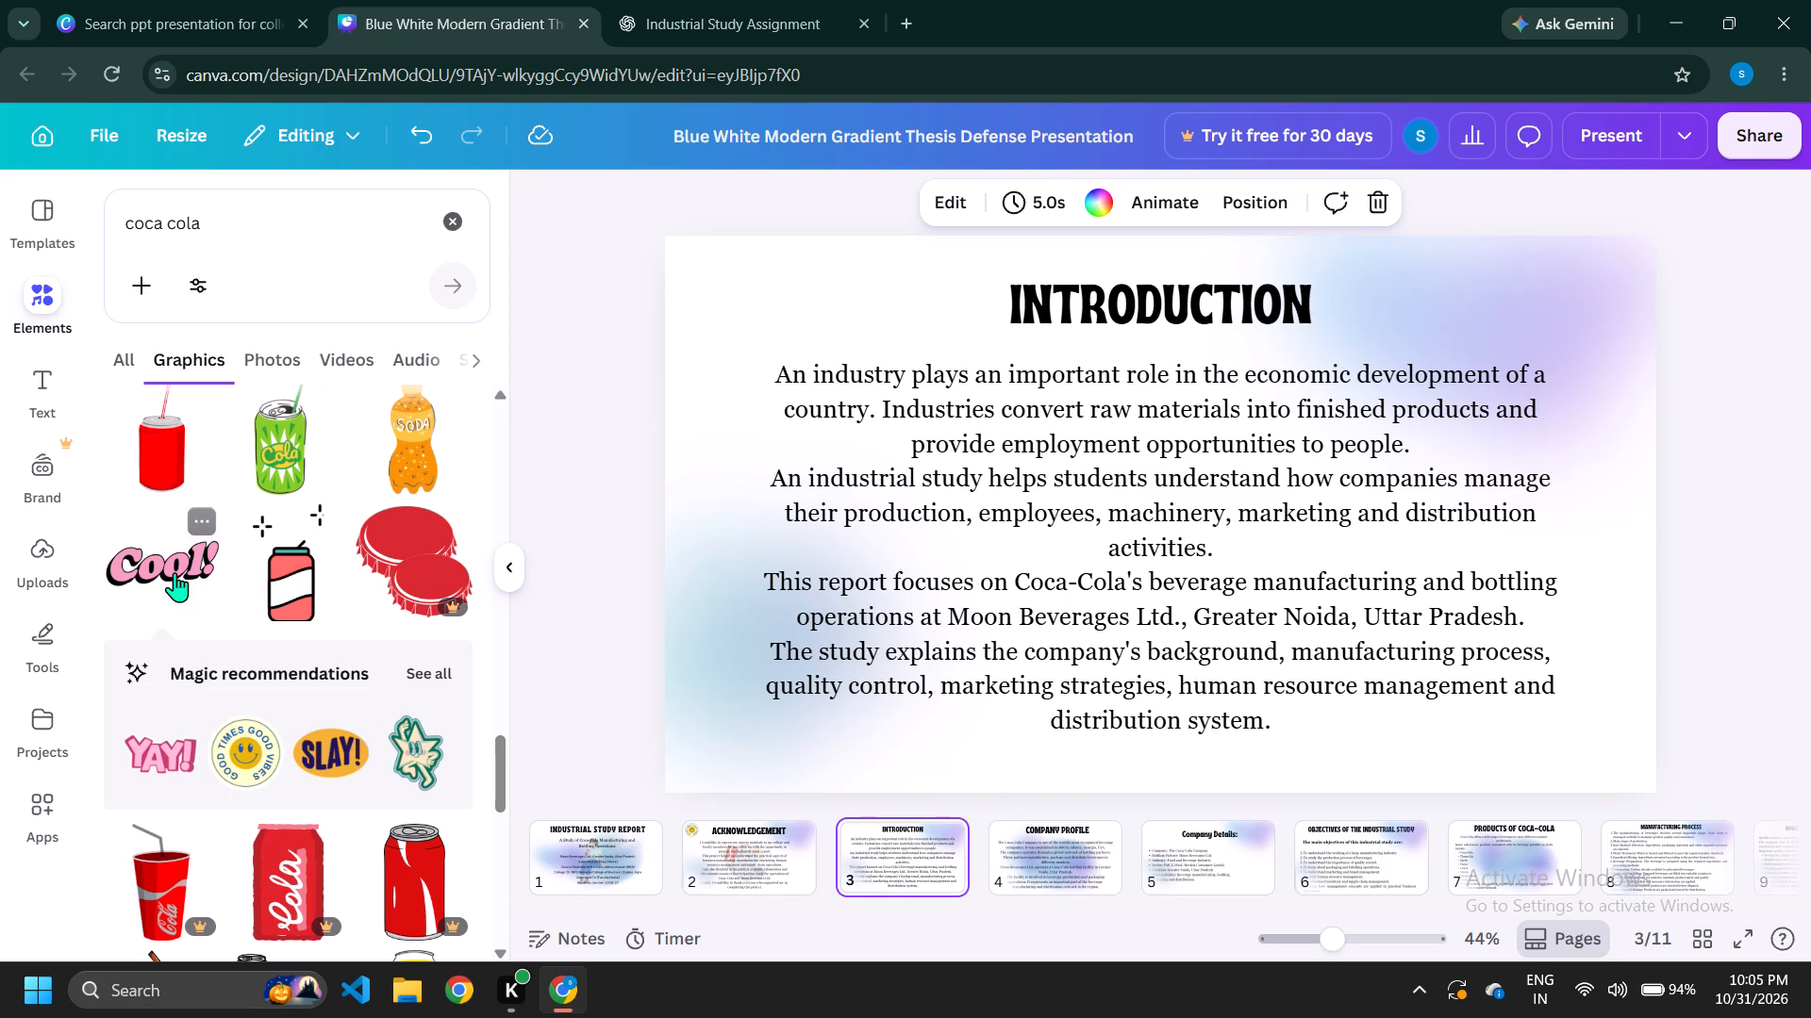
left_click_drag(1360, 605, 1168, 542)
left_click_drag(1094, 481, 909, 320)
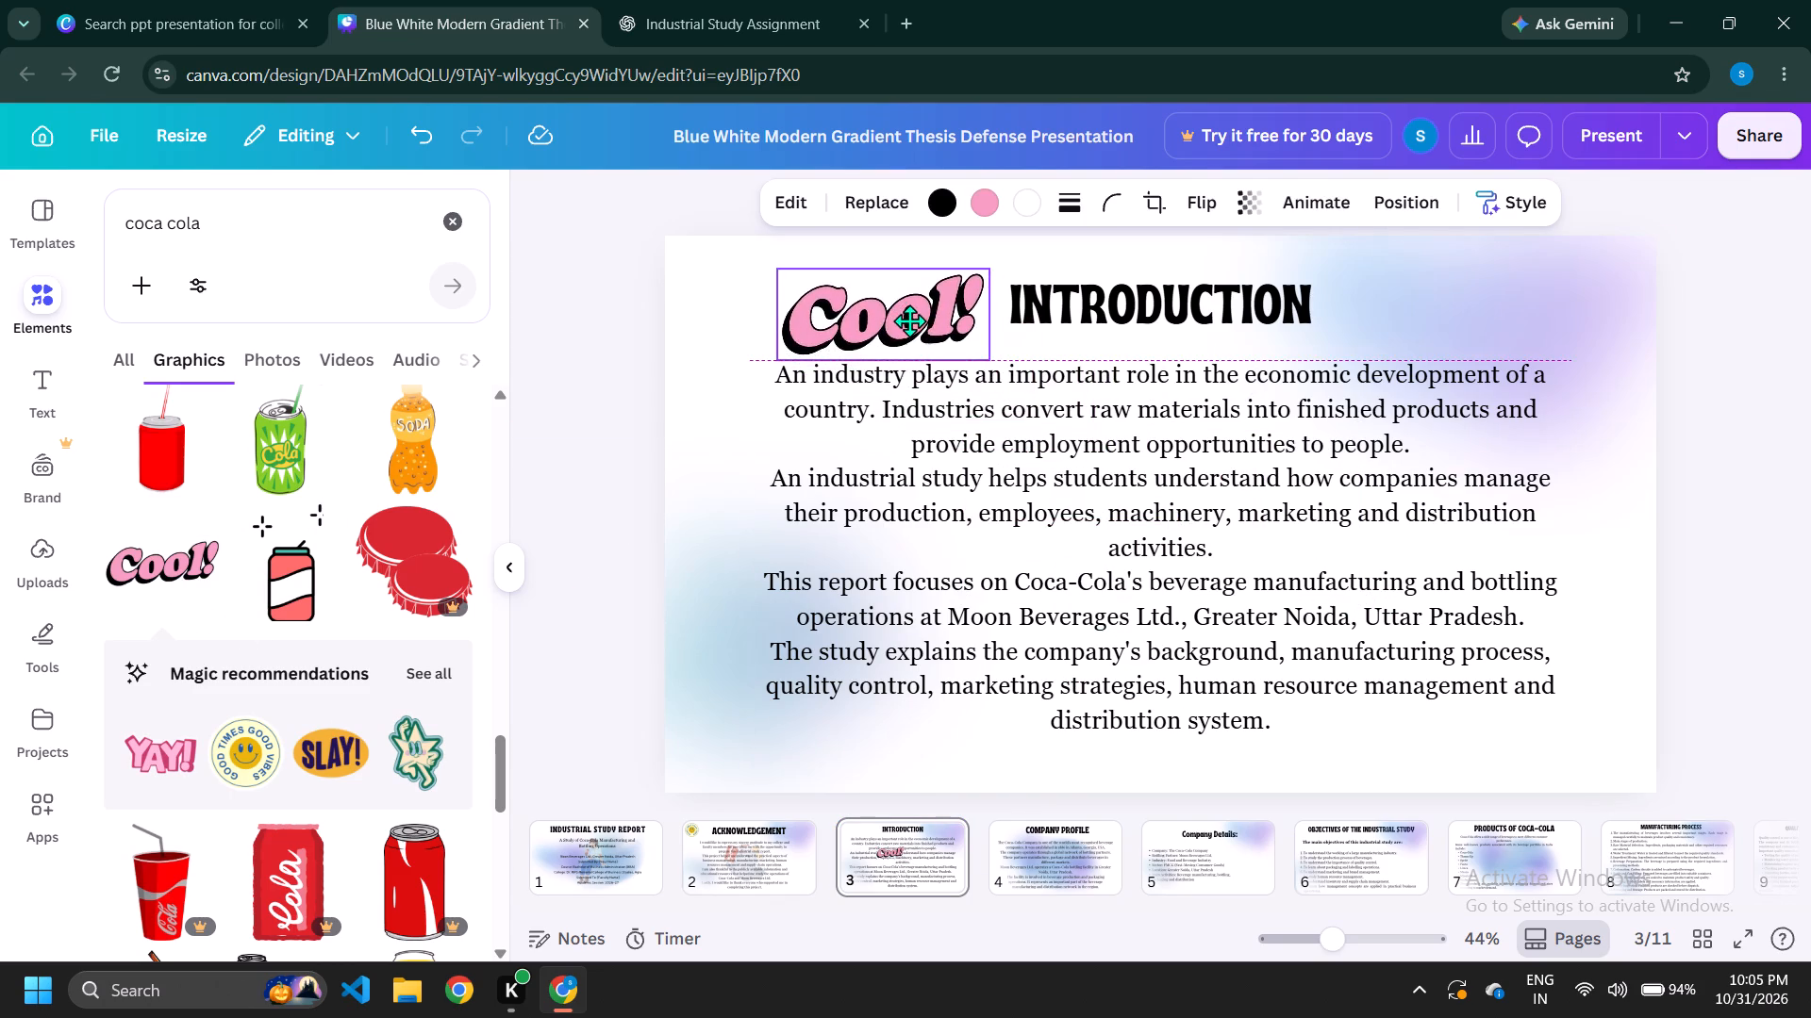
left_click_drag(909, 320, 1100, 437)
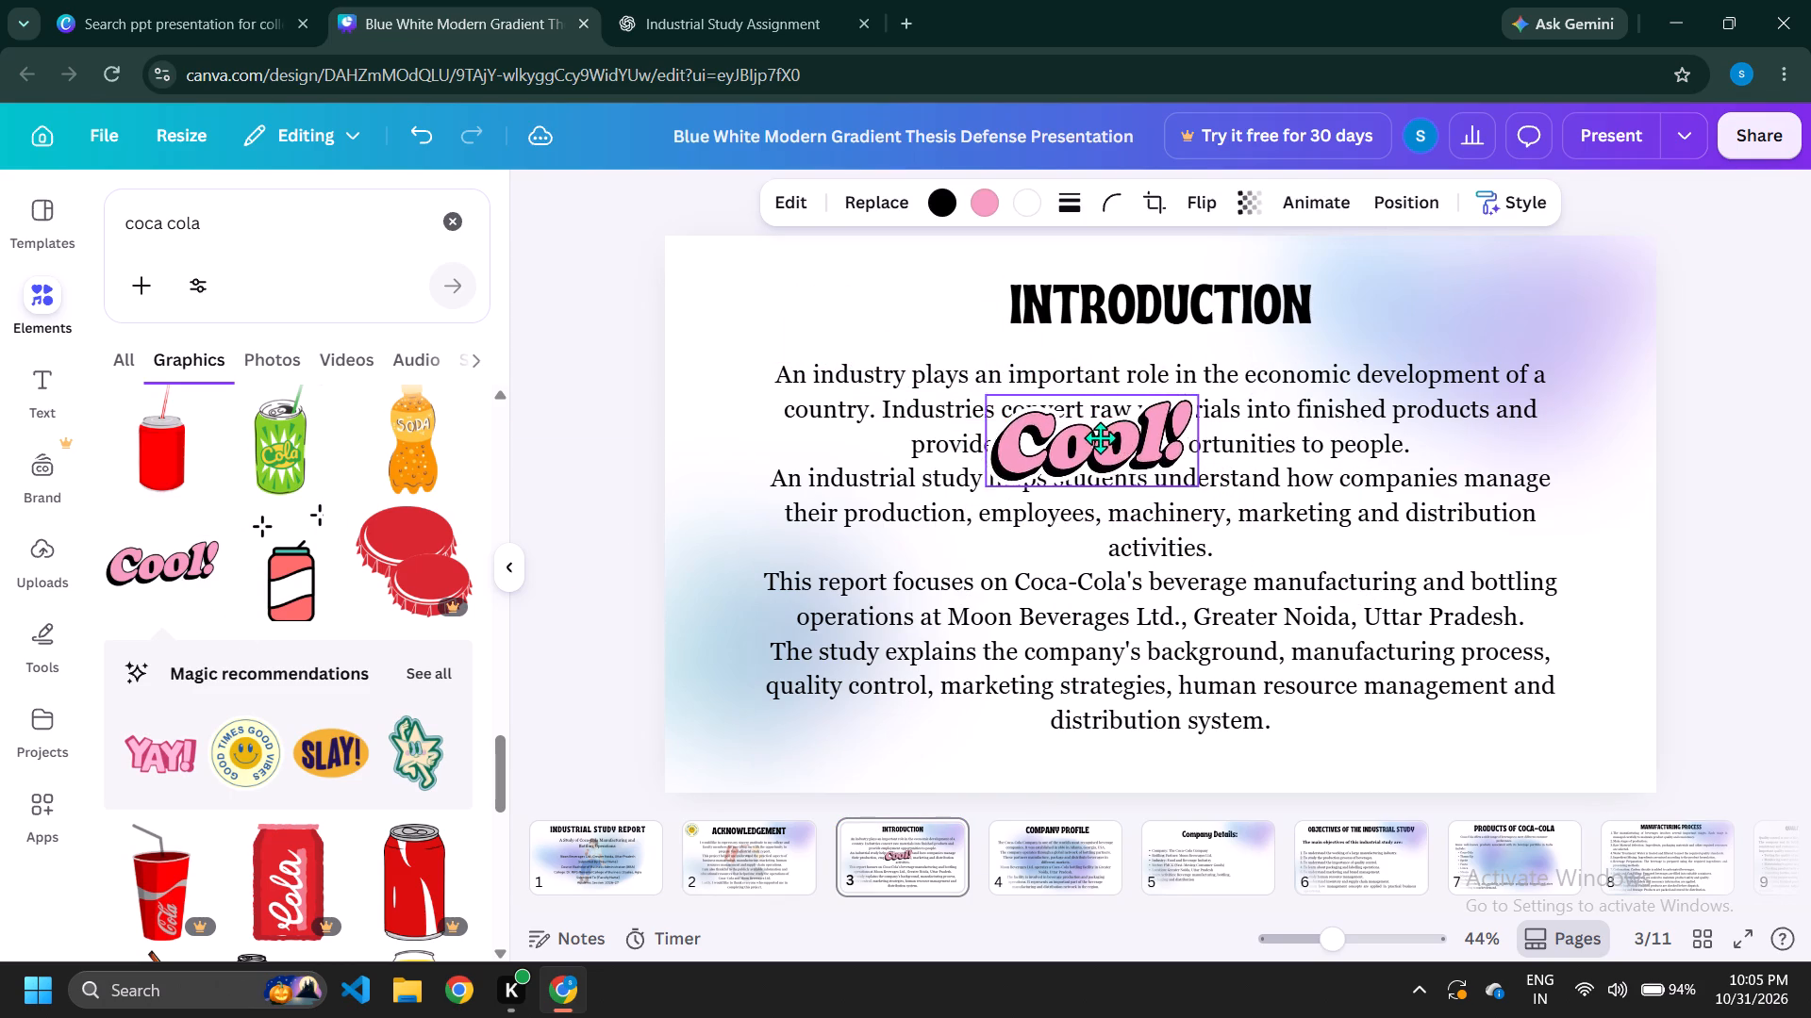
left_click_drag(1100, 437, 1089, 427)
left_click_drag(1174, 478, 1323, 589)
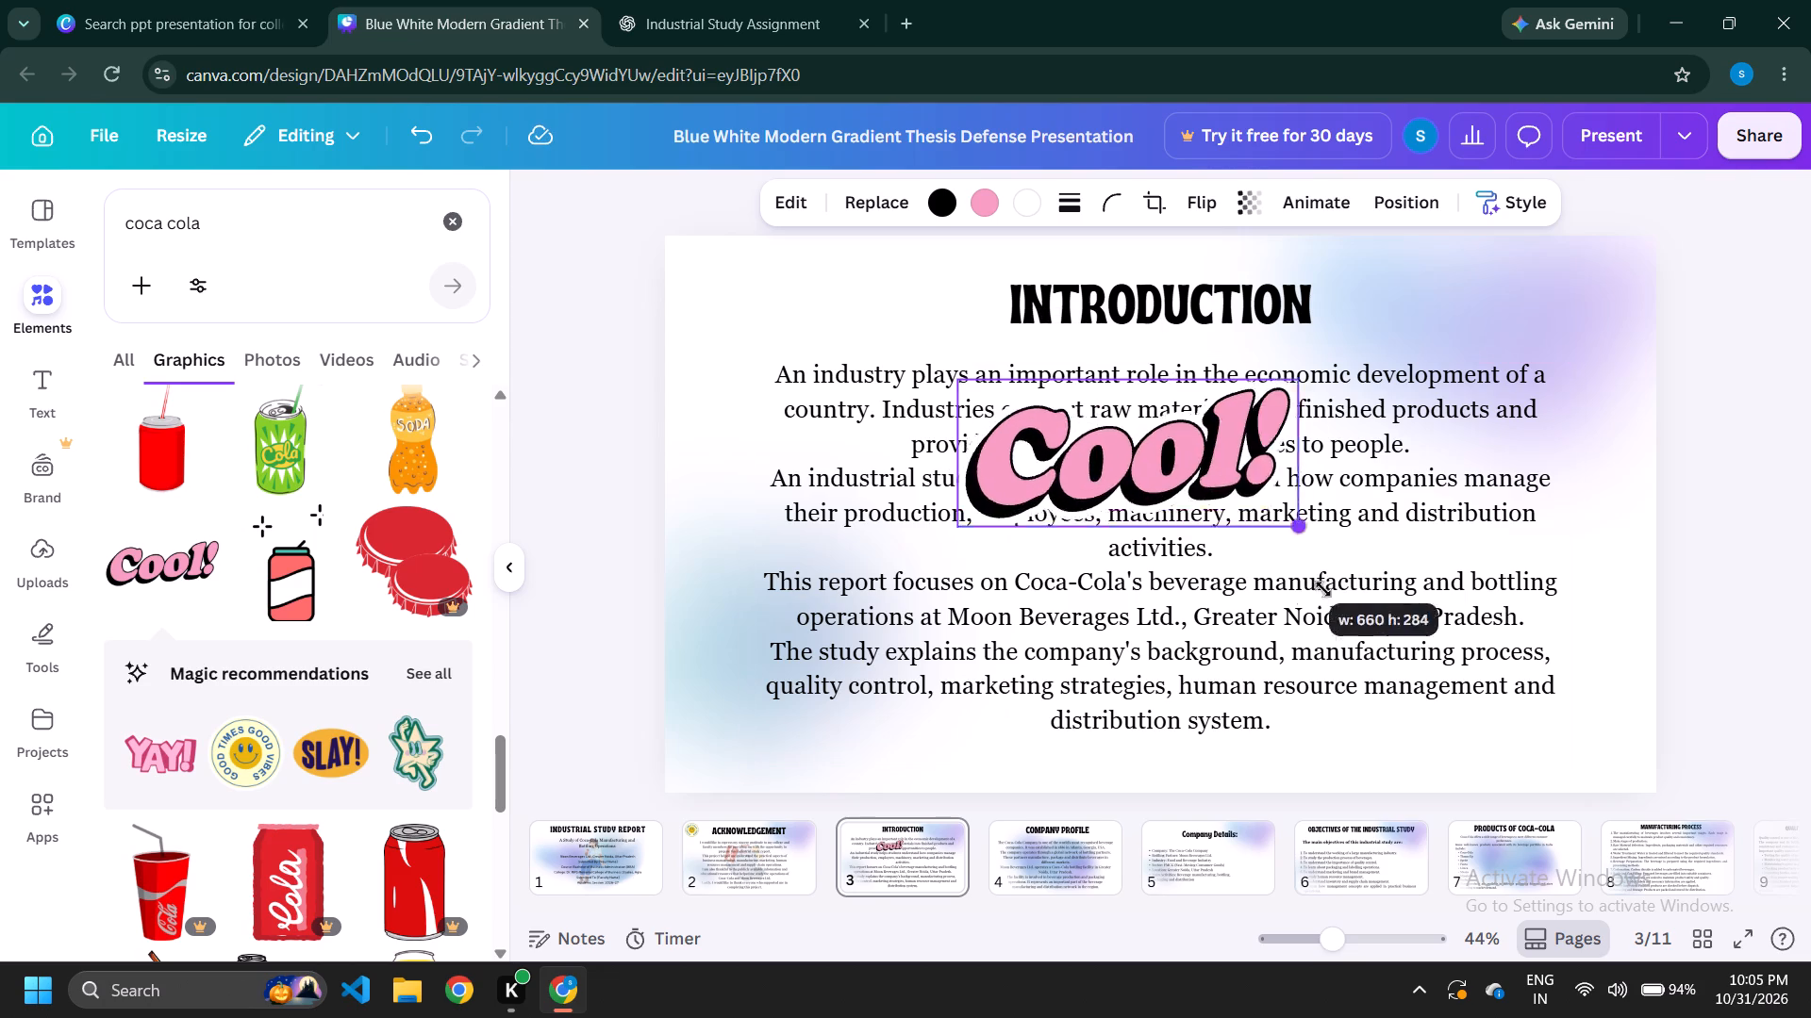
left_click_drag(1323, 589, 1399, 650)
left_click_drag(1218, 495, 1179, 545)
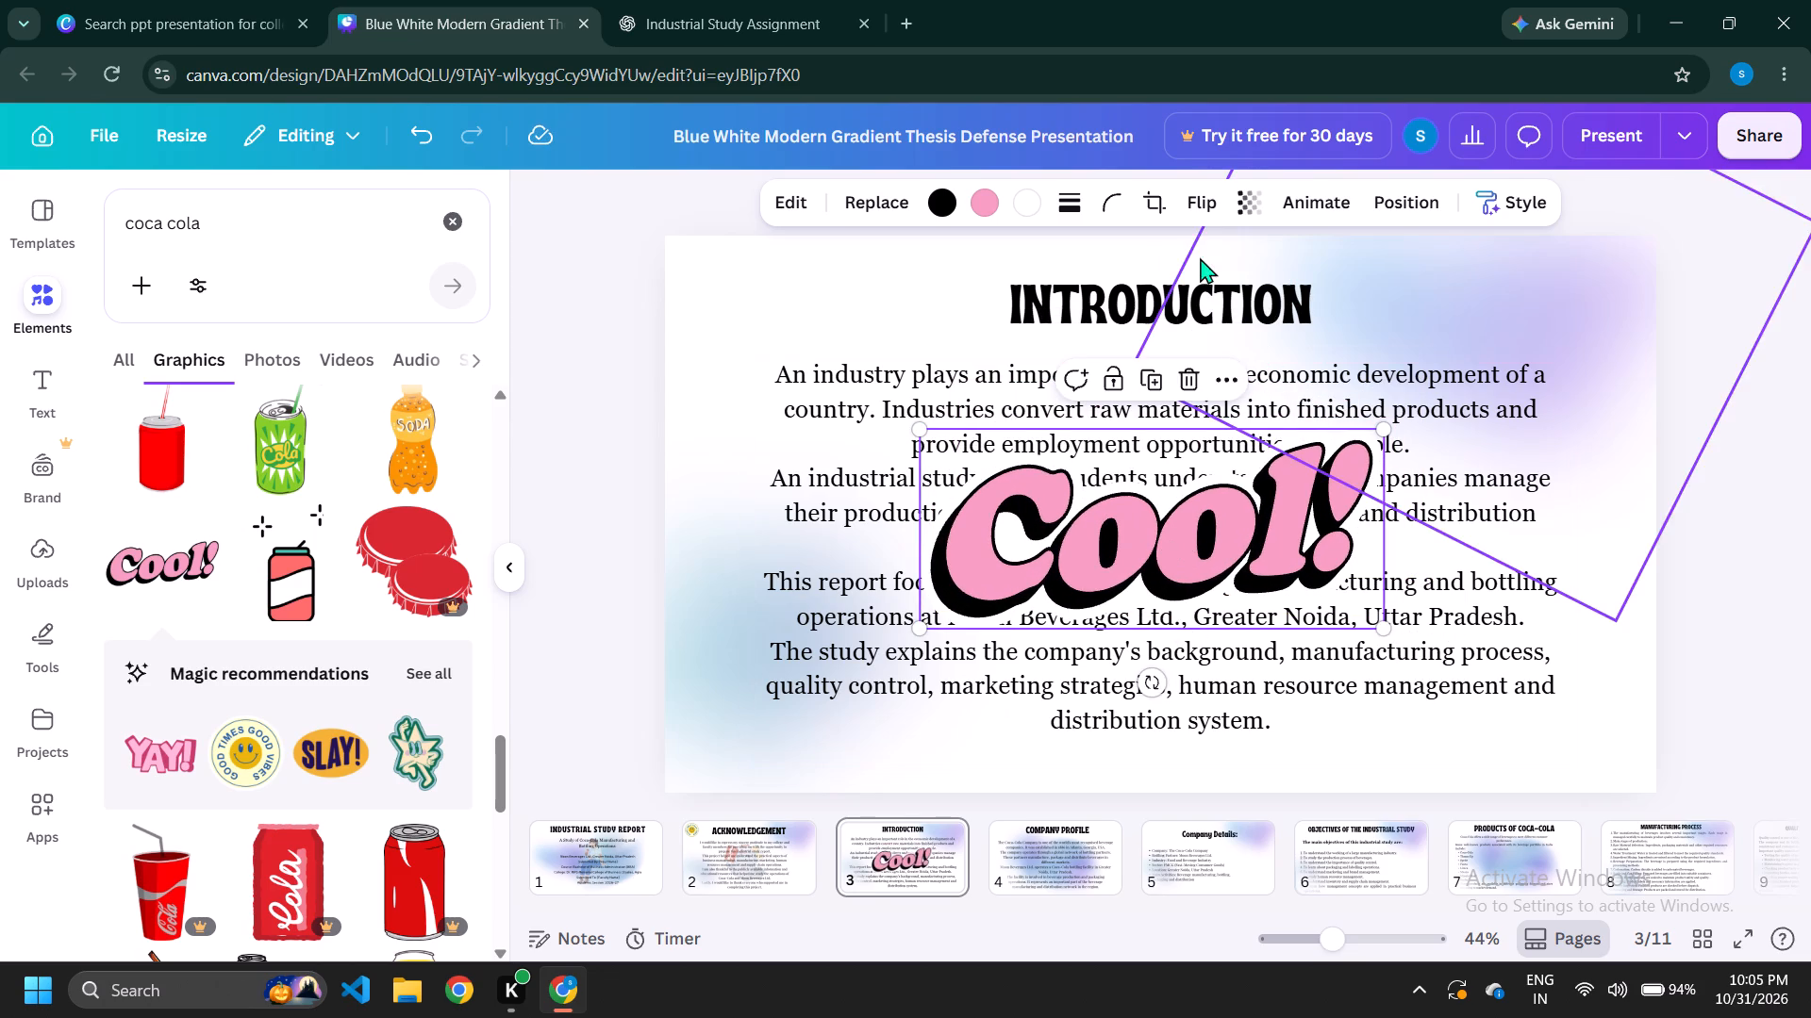
Set the transparency of the pink "Cool!" lettering on the Introduction slide to 23 so the body text reads through it.
left_click(1238, 212)
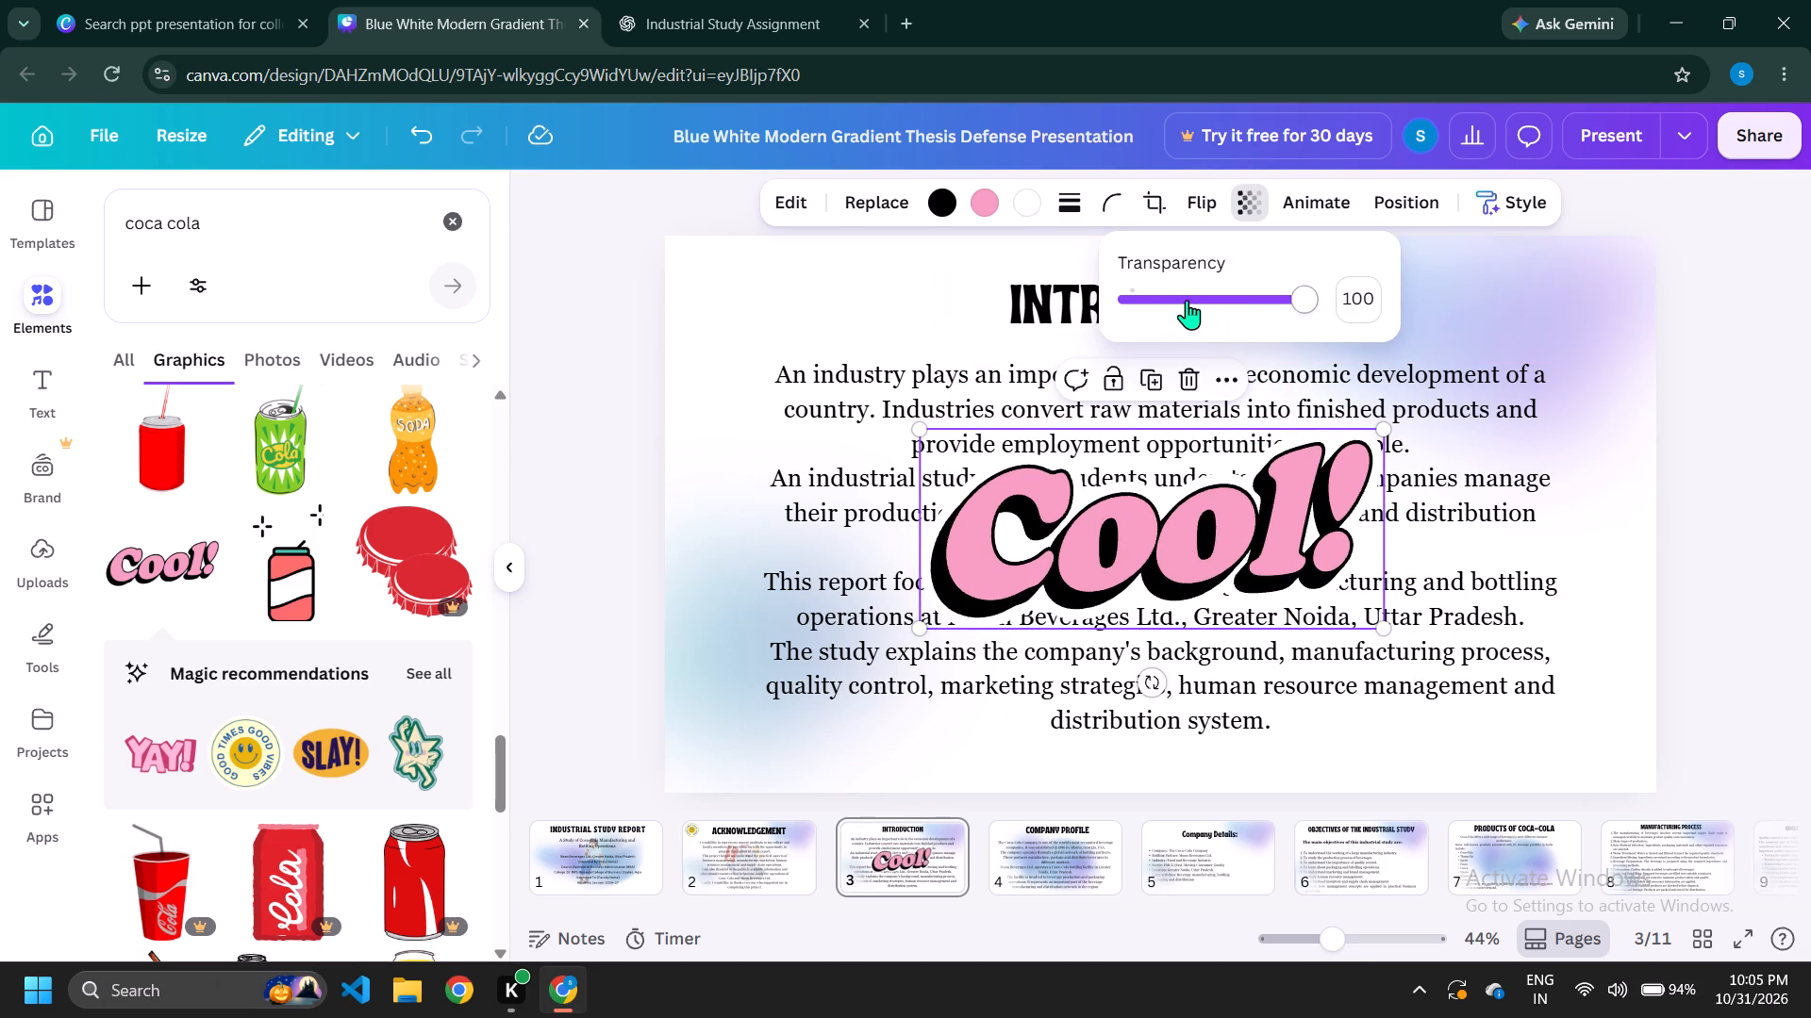
left_click(1187, 300)
left_click(1168, 304)
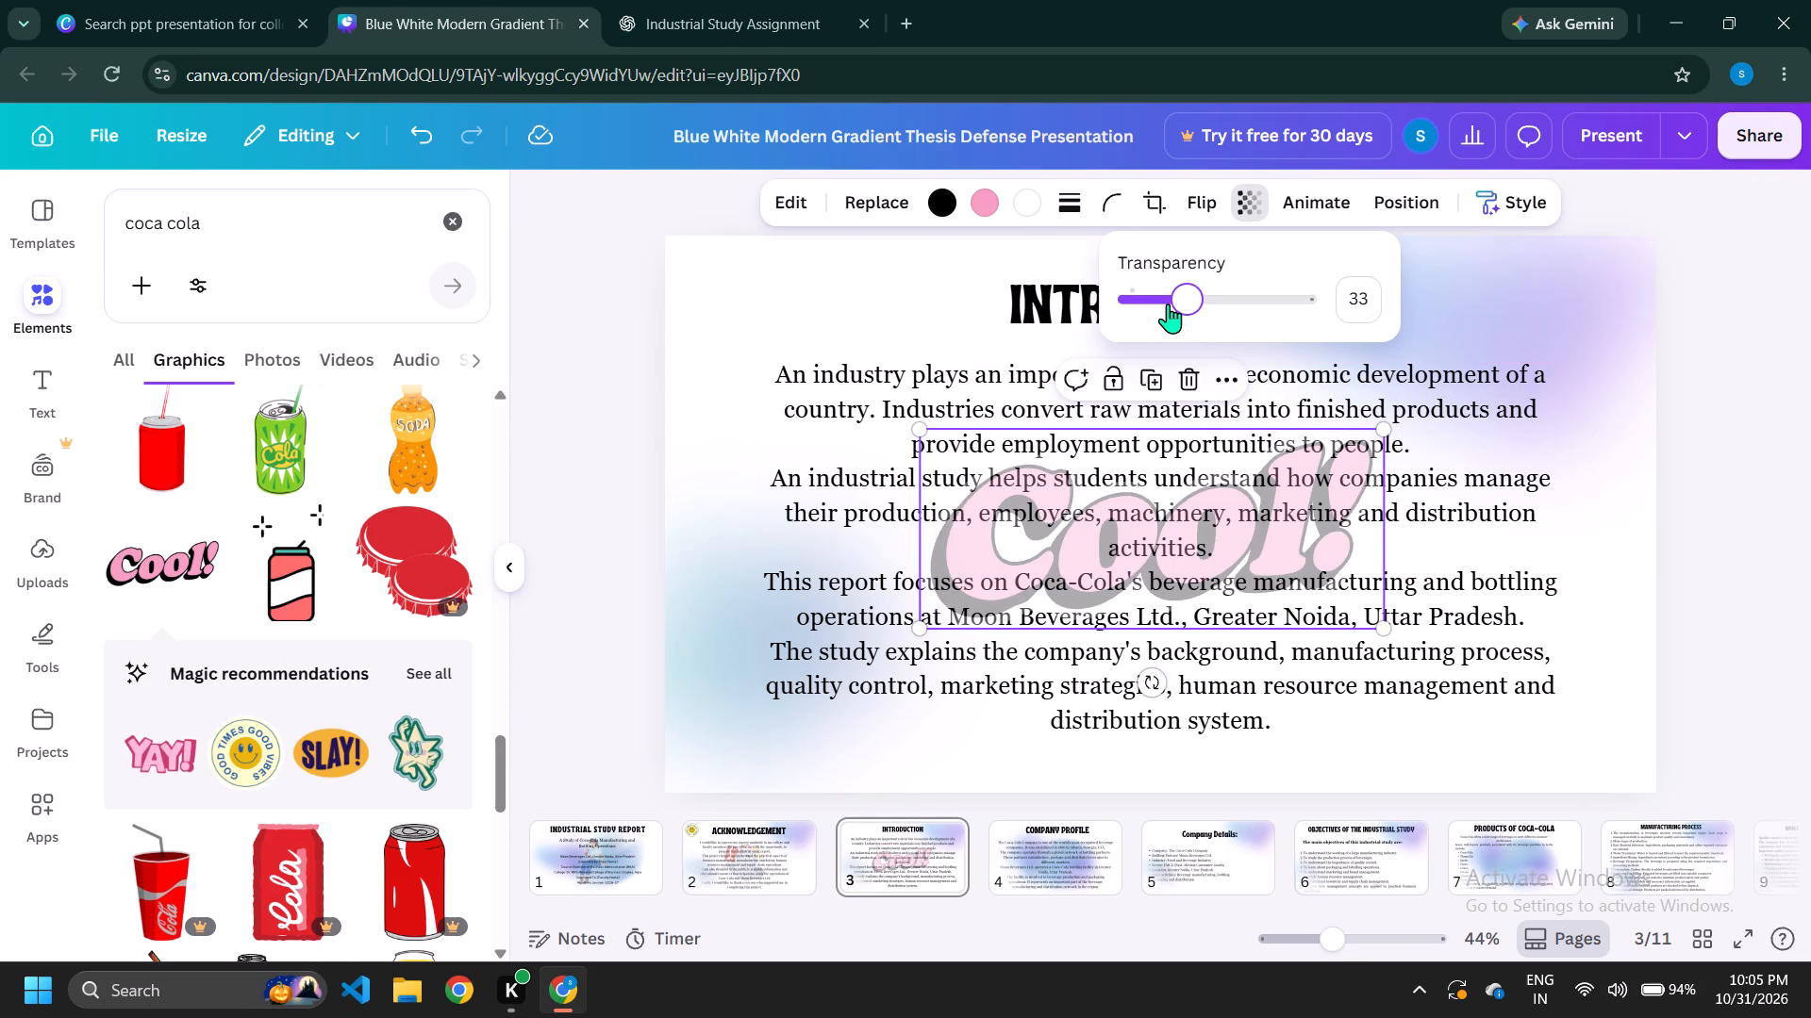
left_click(1704, 415)
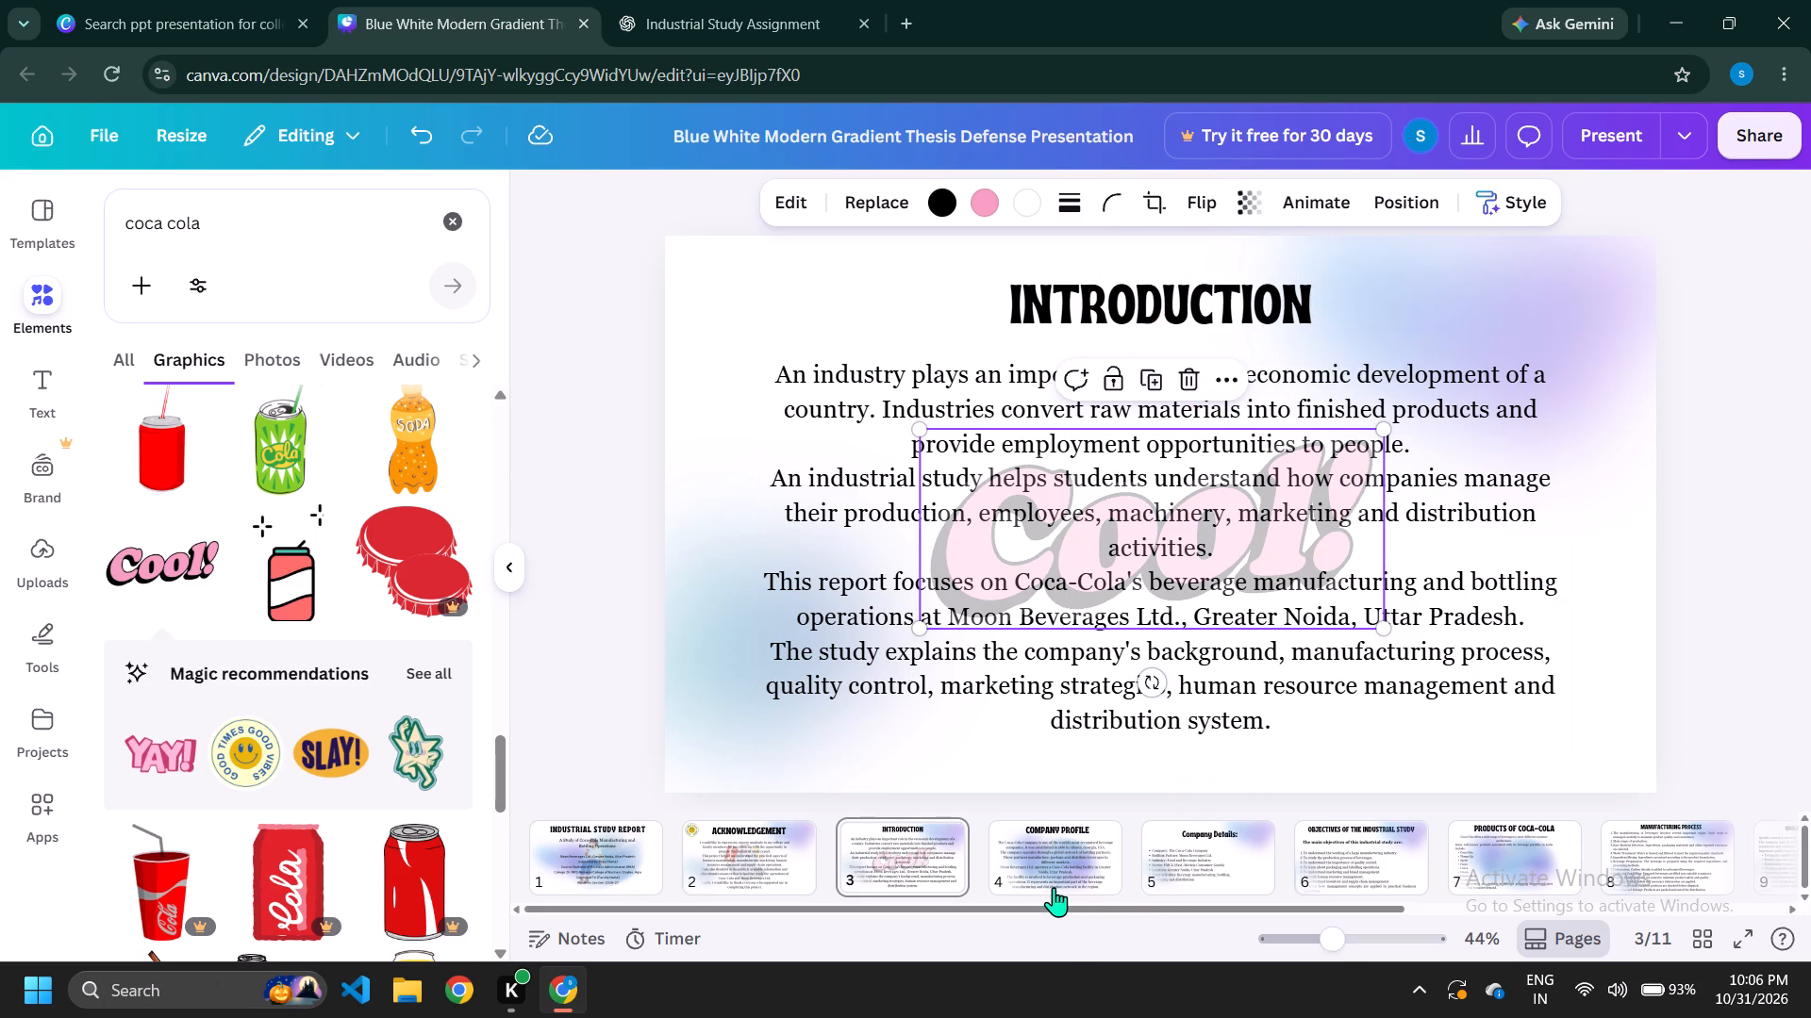
Add the pink "SODA" bottle graphic to the Company Profile slide, shrink it and place it in the slide's lower-left corner.
left_click(1052, 867)
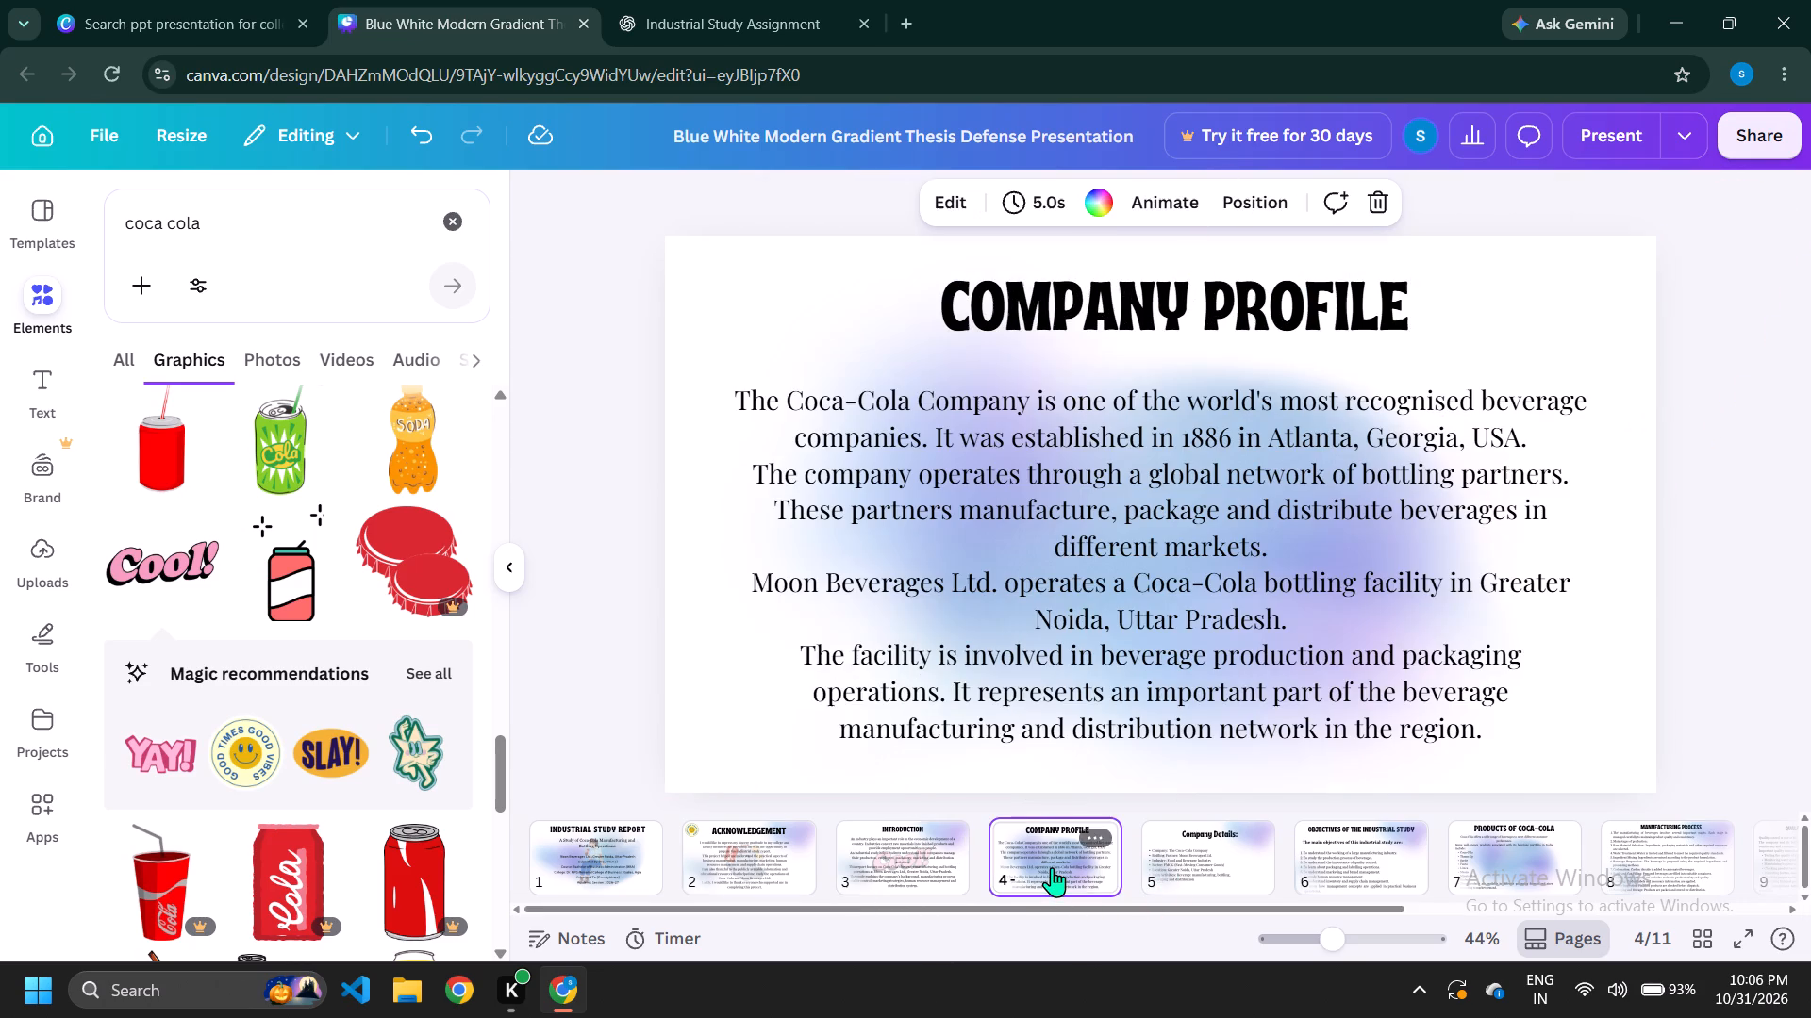
scroll(324, 725, "down", 9)
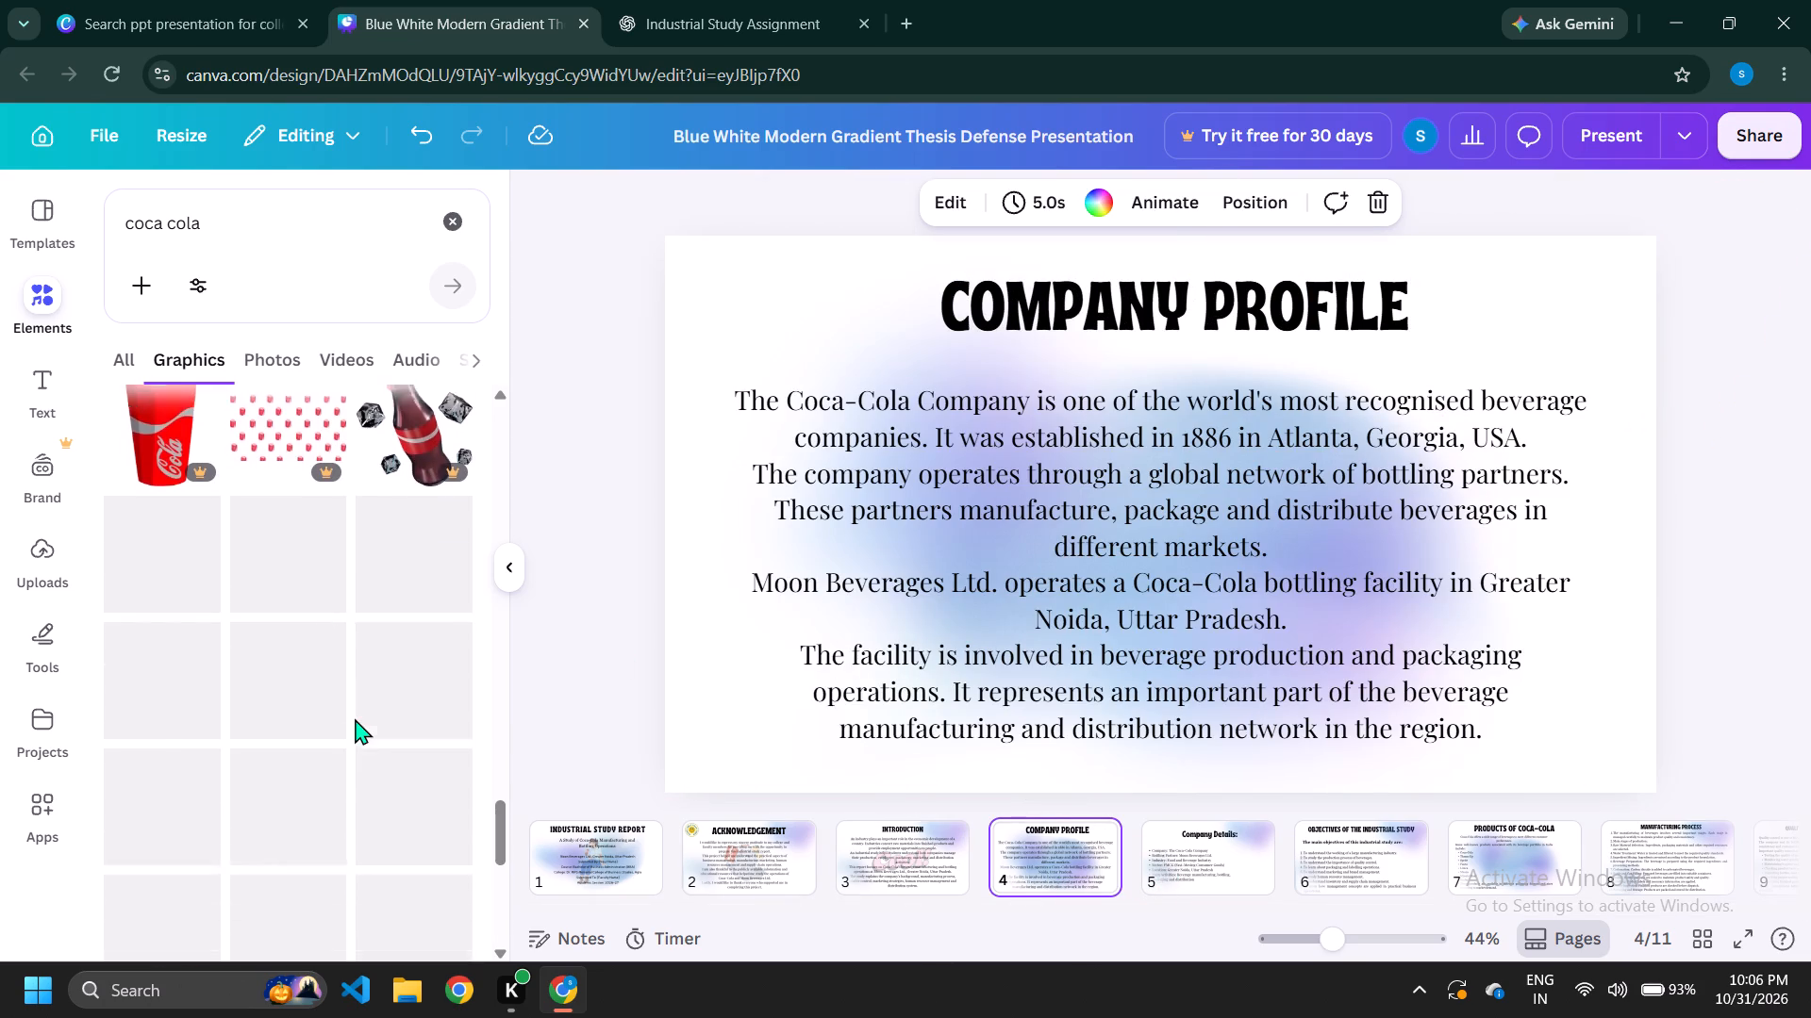
scroll(341, 718, "down", 1)
scroll(375, 690, "up", 1)
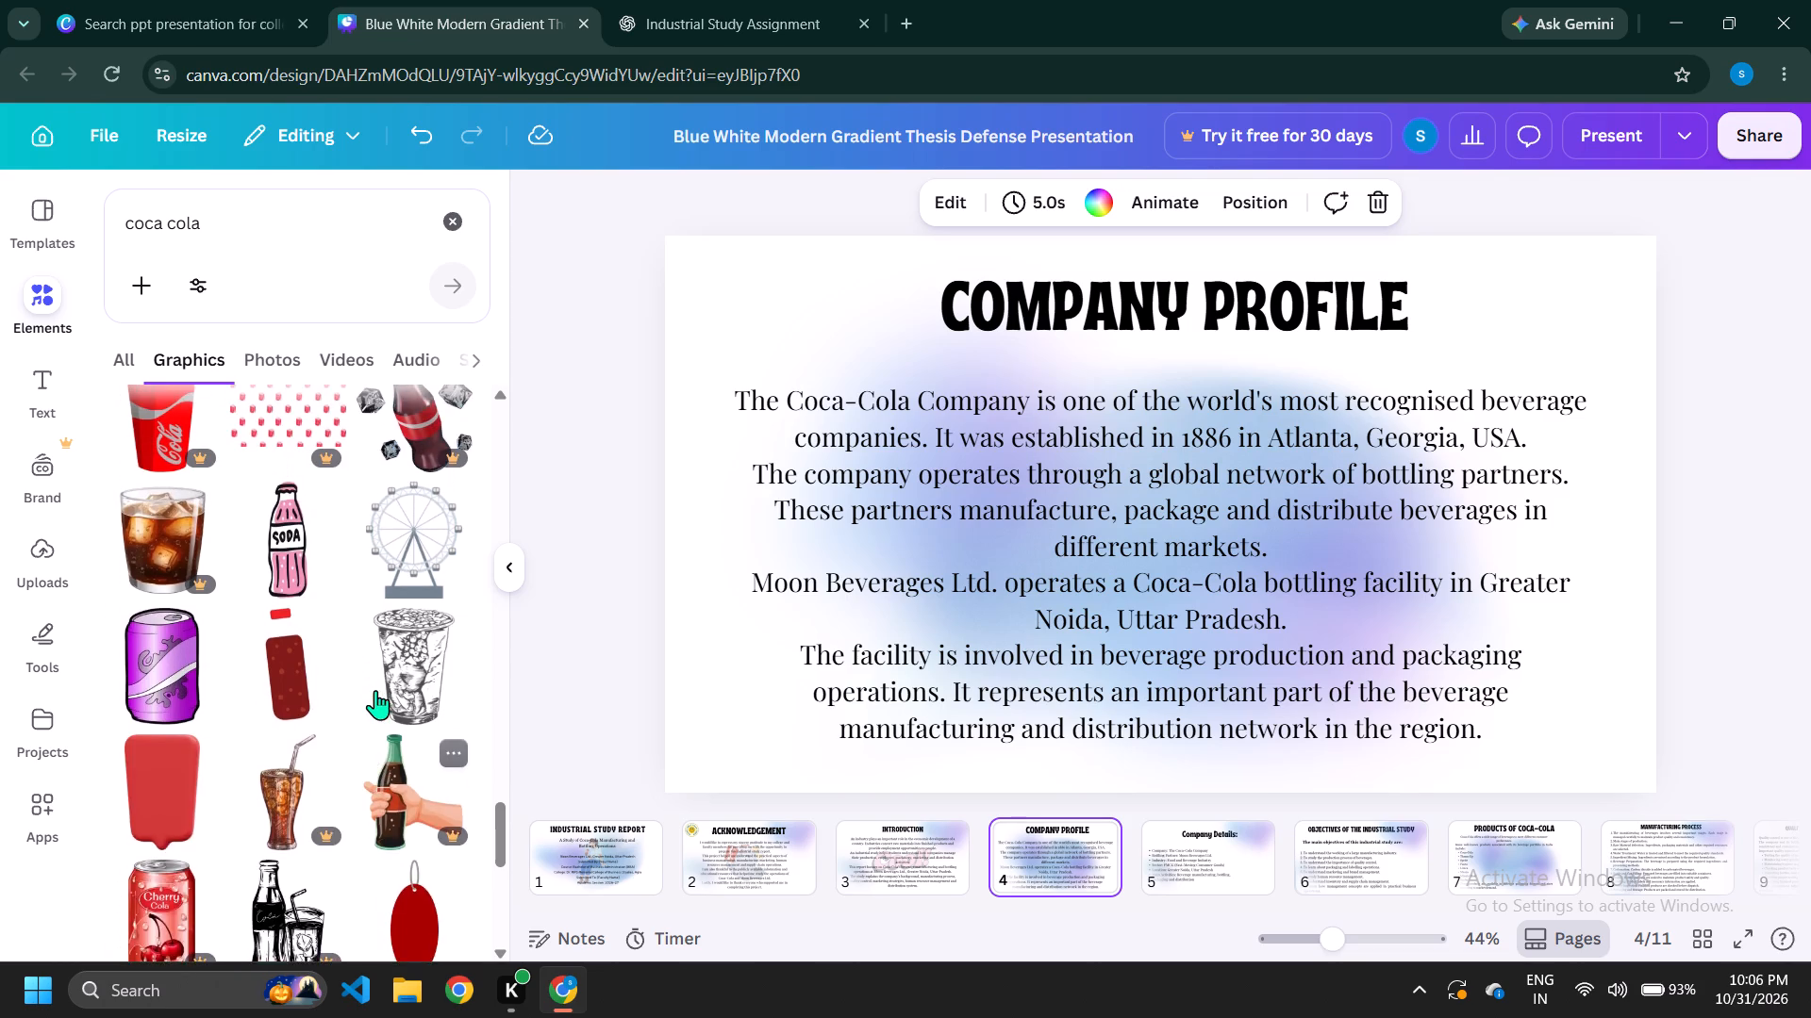
scroll(375, 690, "up", 1)
left_click(304, 679)
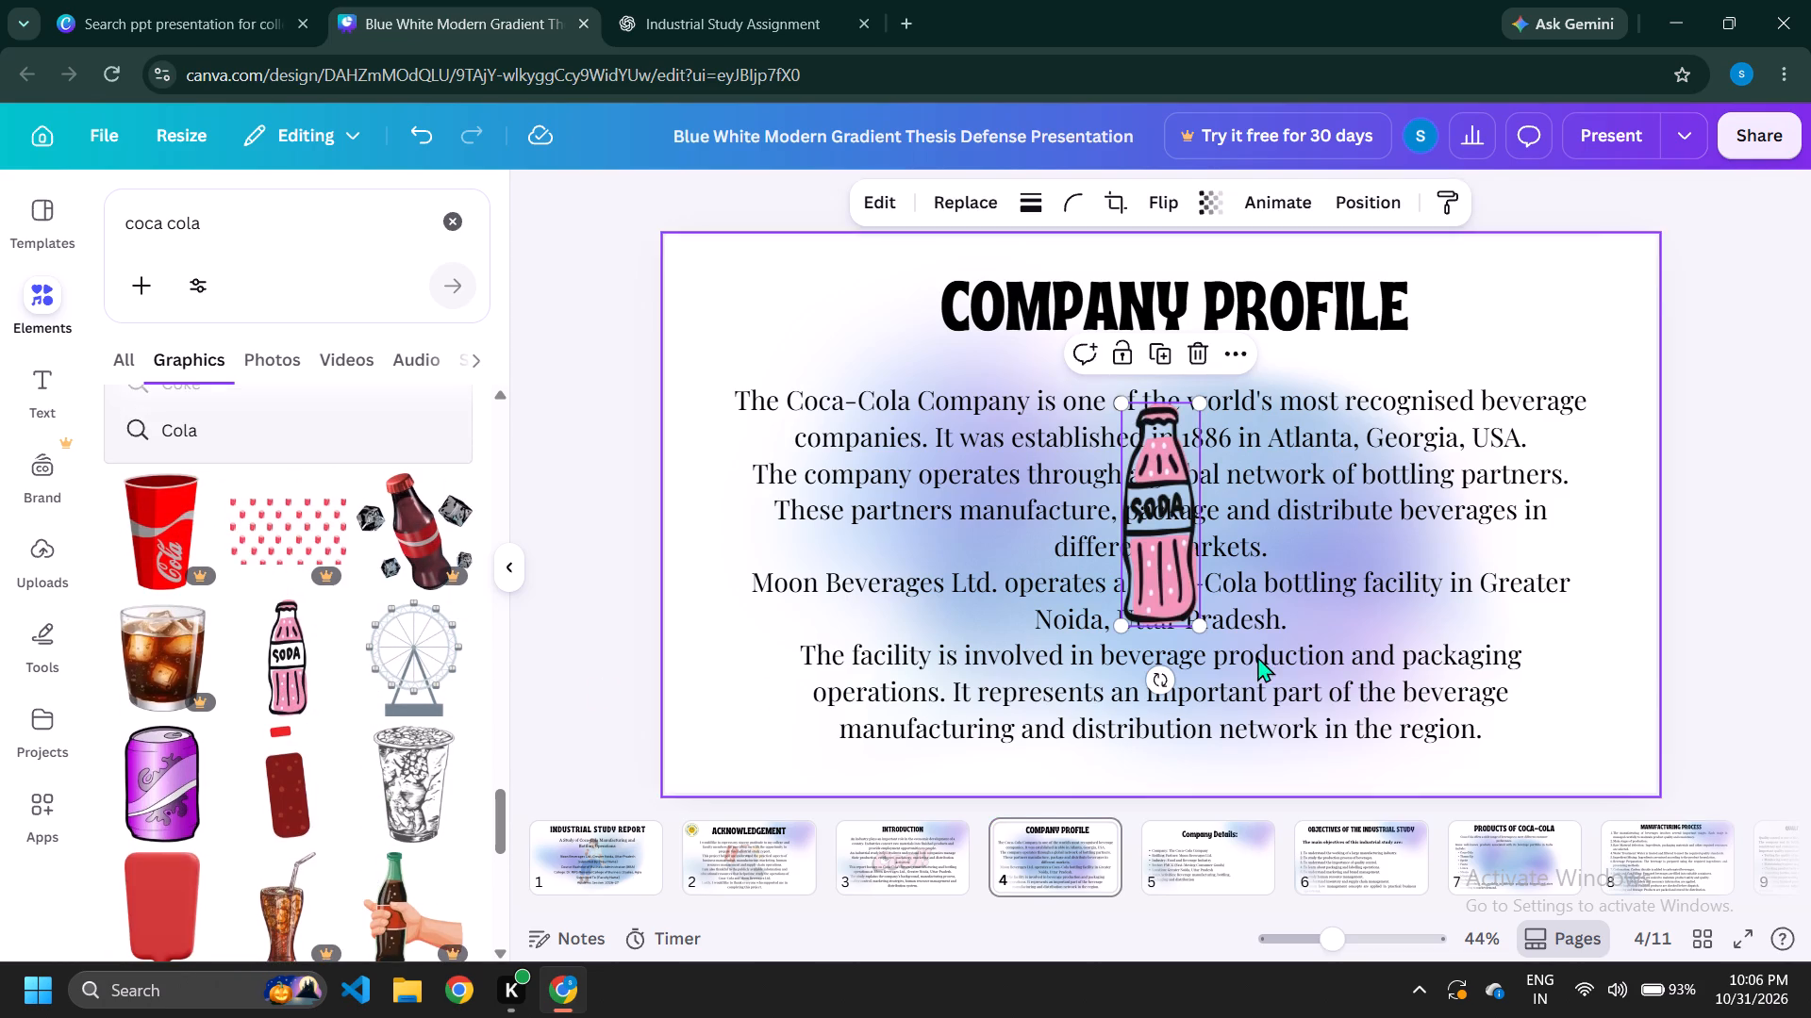
left_click_drag(1195, 631, 1124, 530)
left_click_drag(1135, 461, 718, 665)
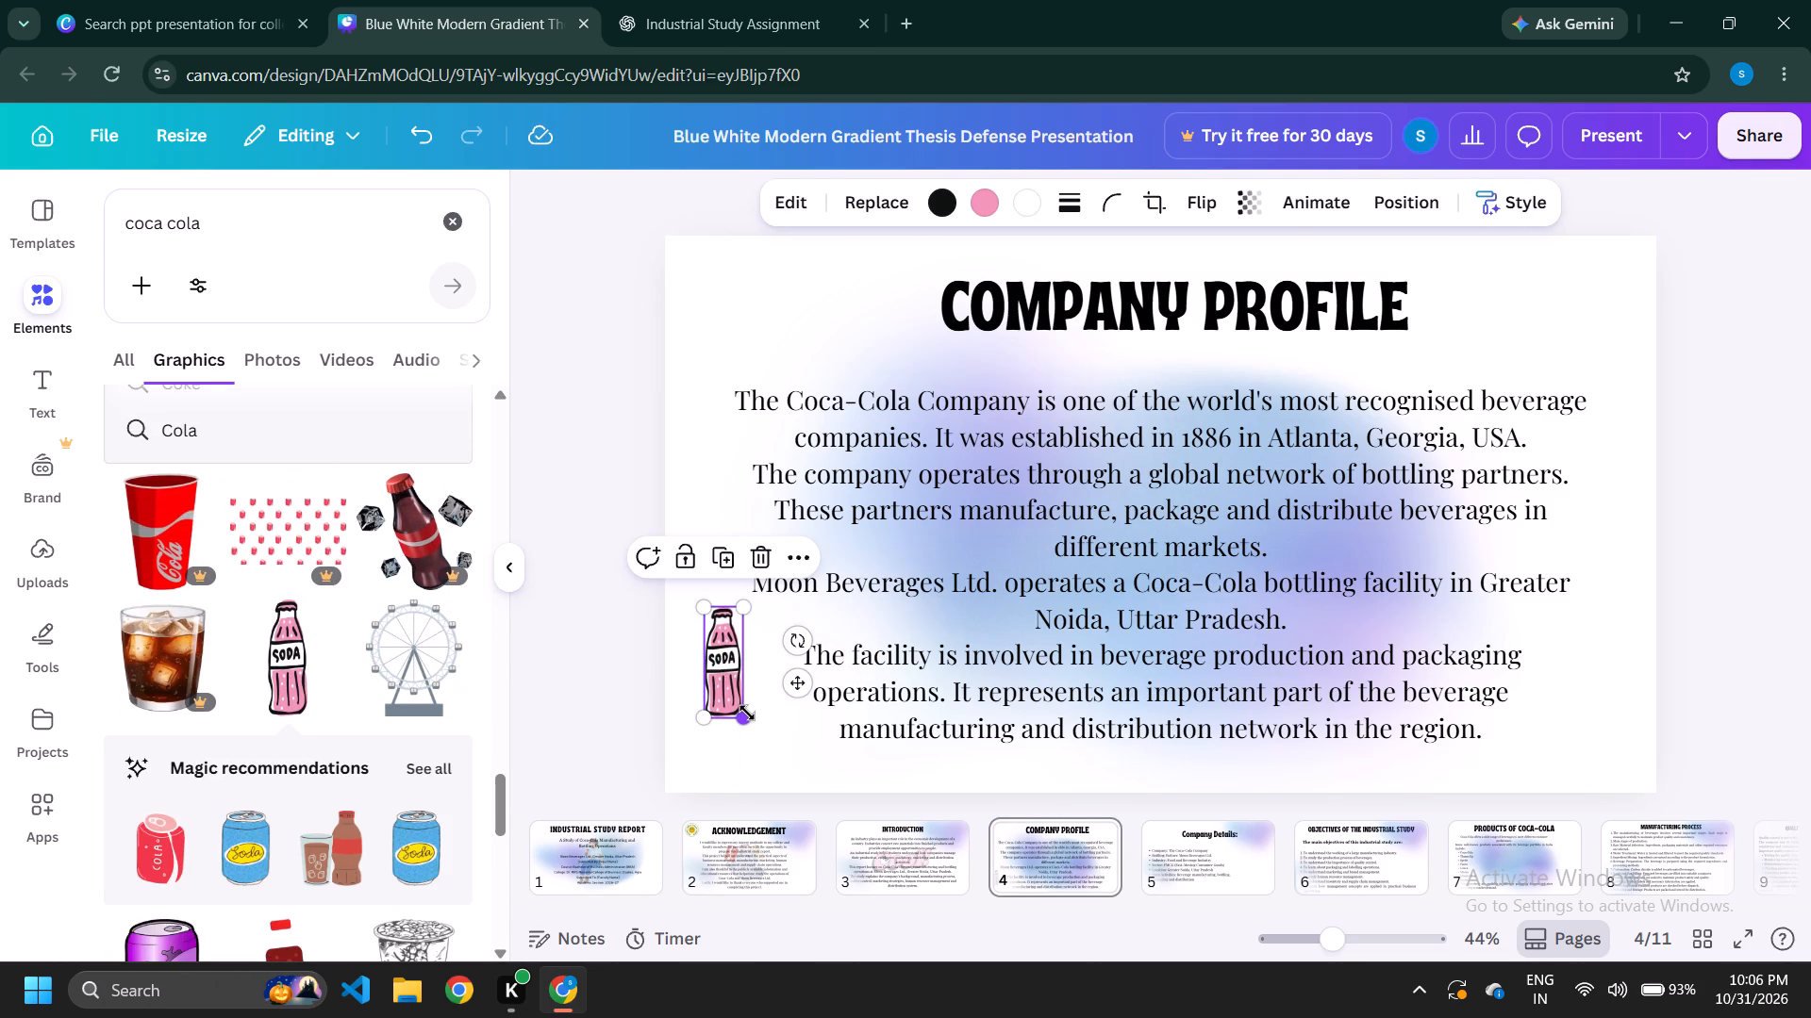
left_click_drag(747, 713, 792, 764)
Browse the coca cola graphics results for a second illustration for the Company Profile slide.
scroll(235, 776, "down", 4)
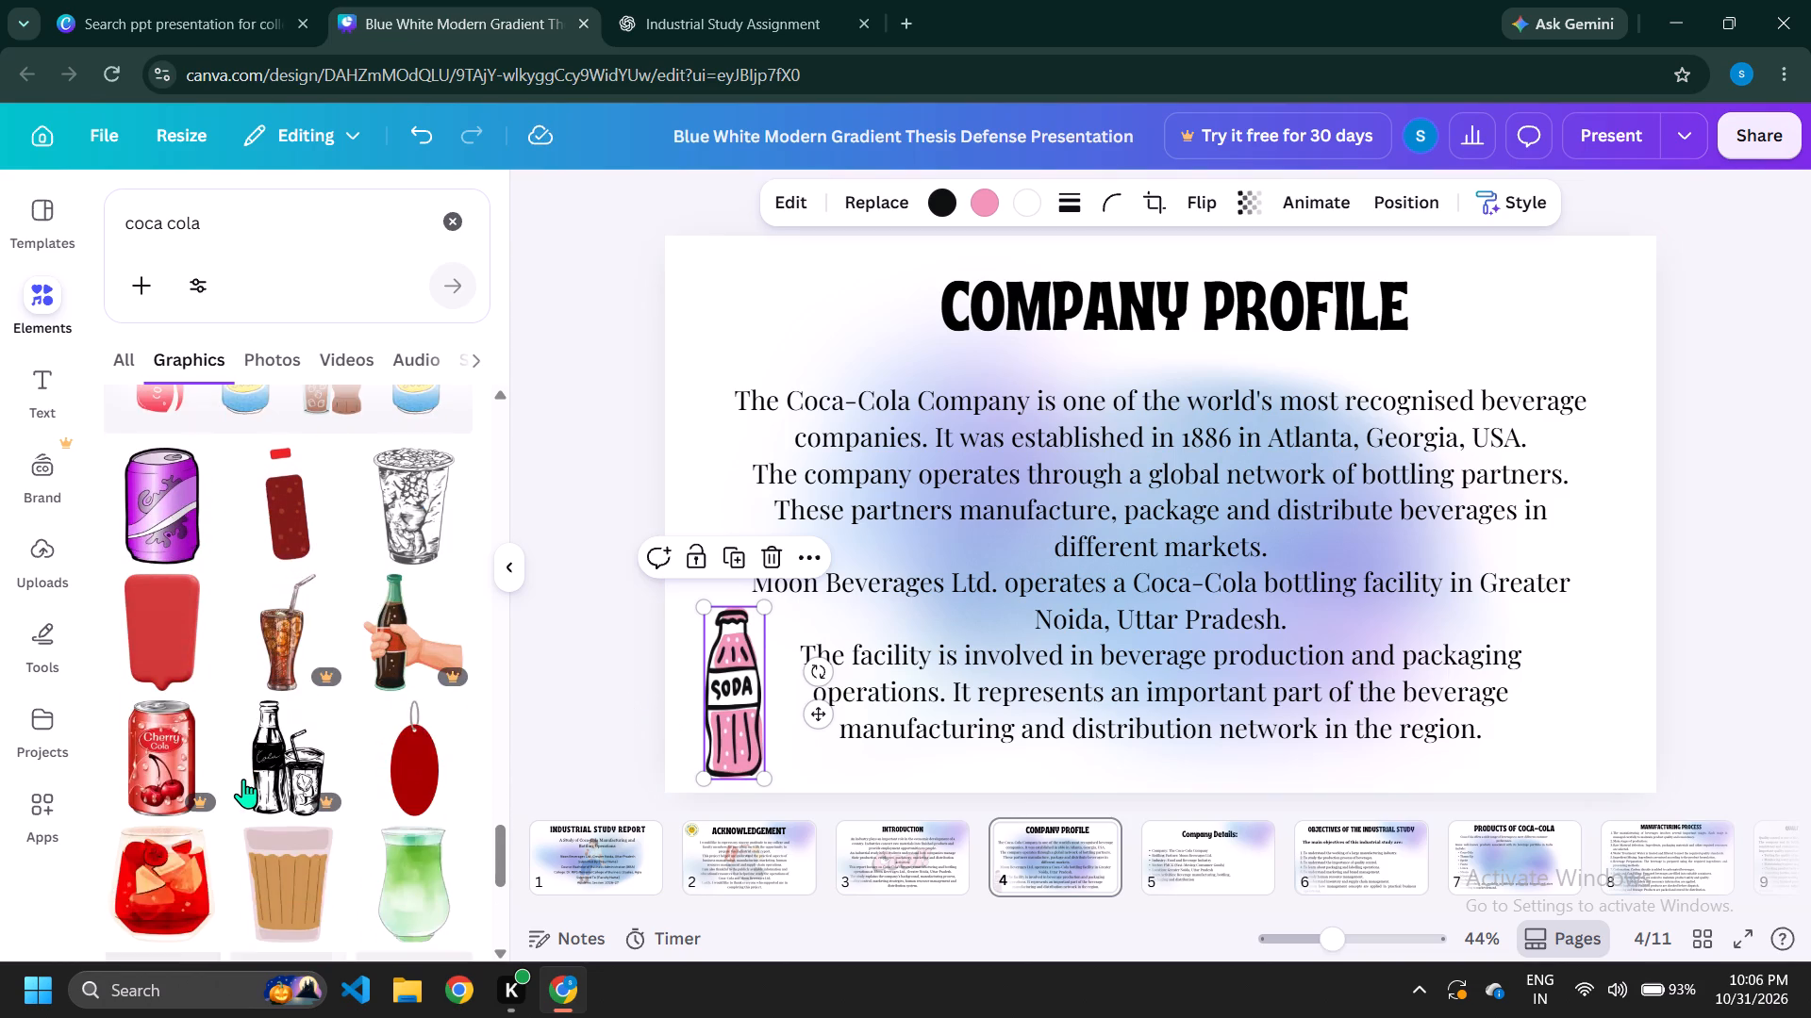
scroll(278, 798, "down", 3)
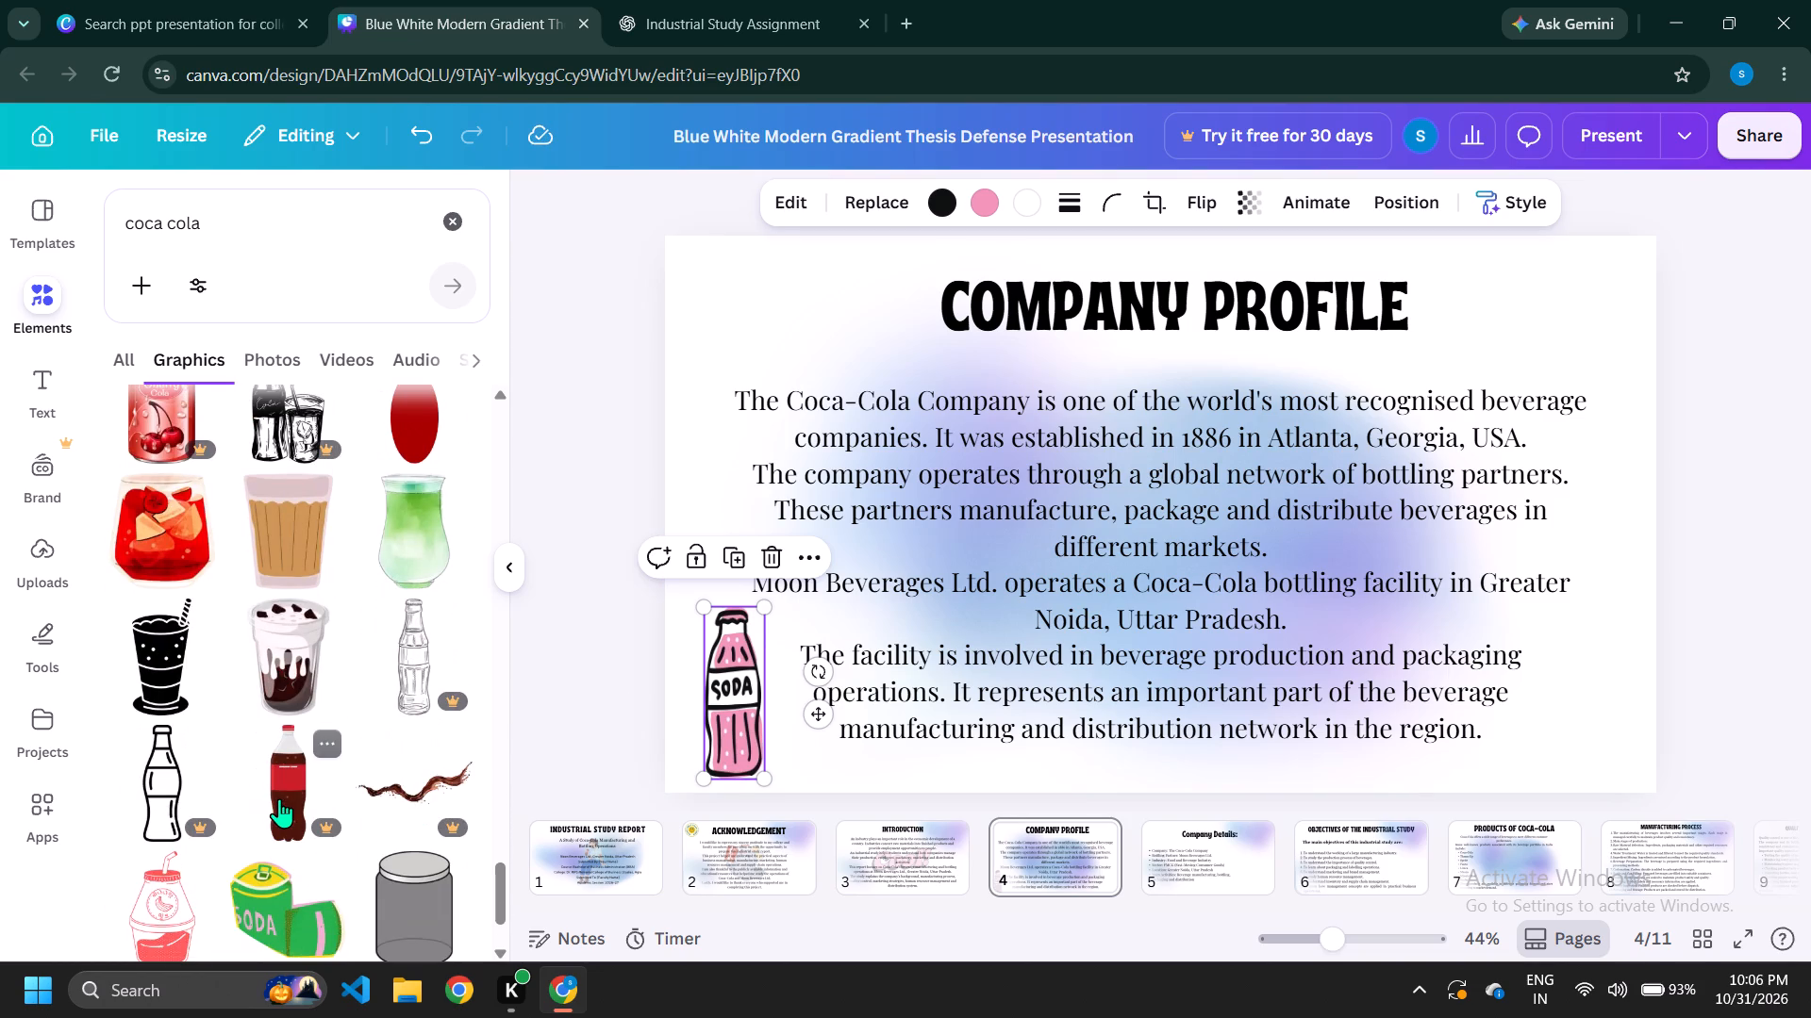
scroll(279, 798, "down", 4)
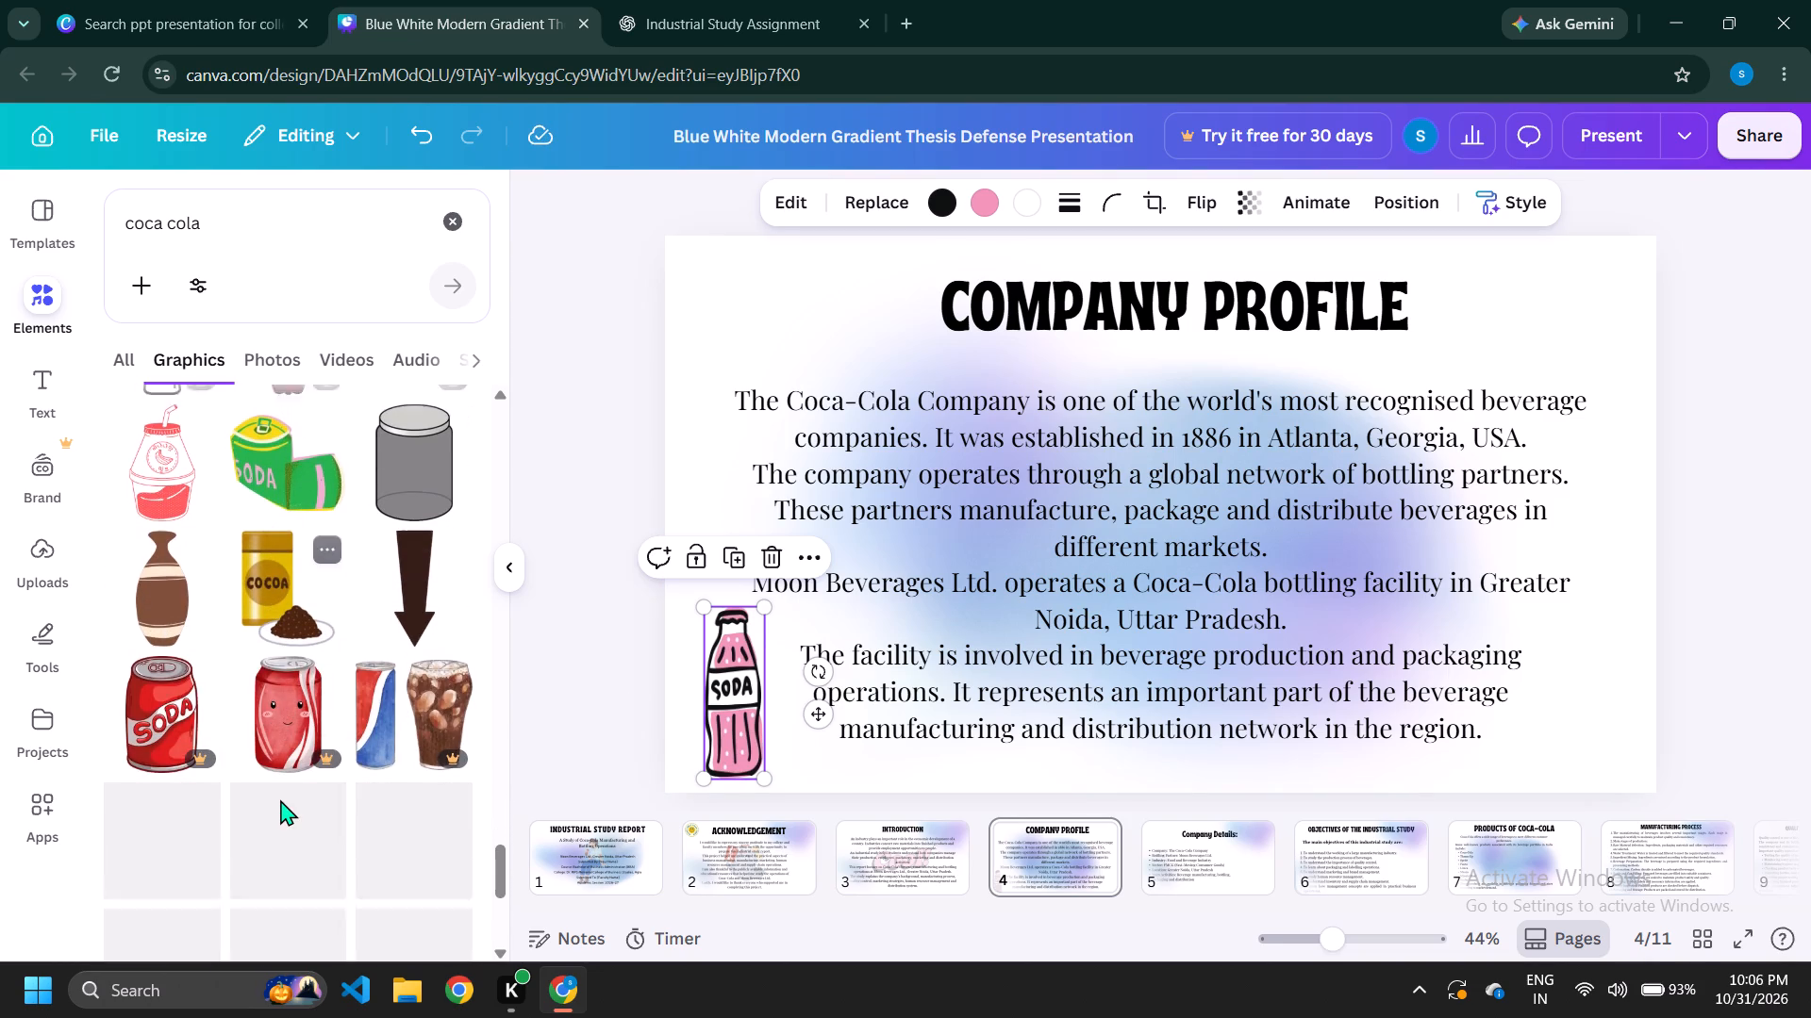
scroll(280, 799, "down", 1)
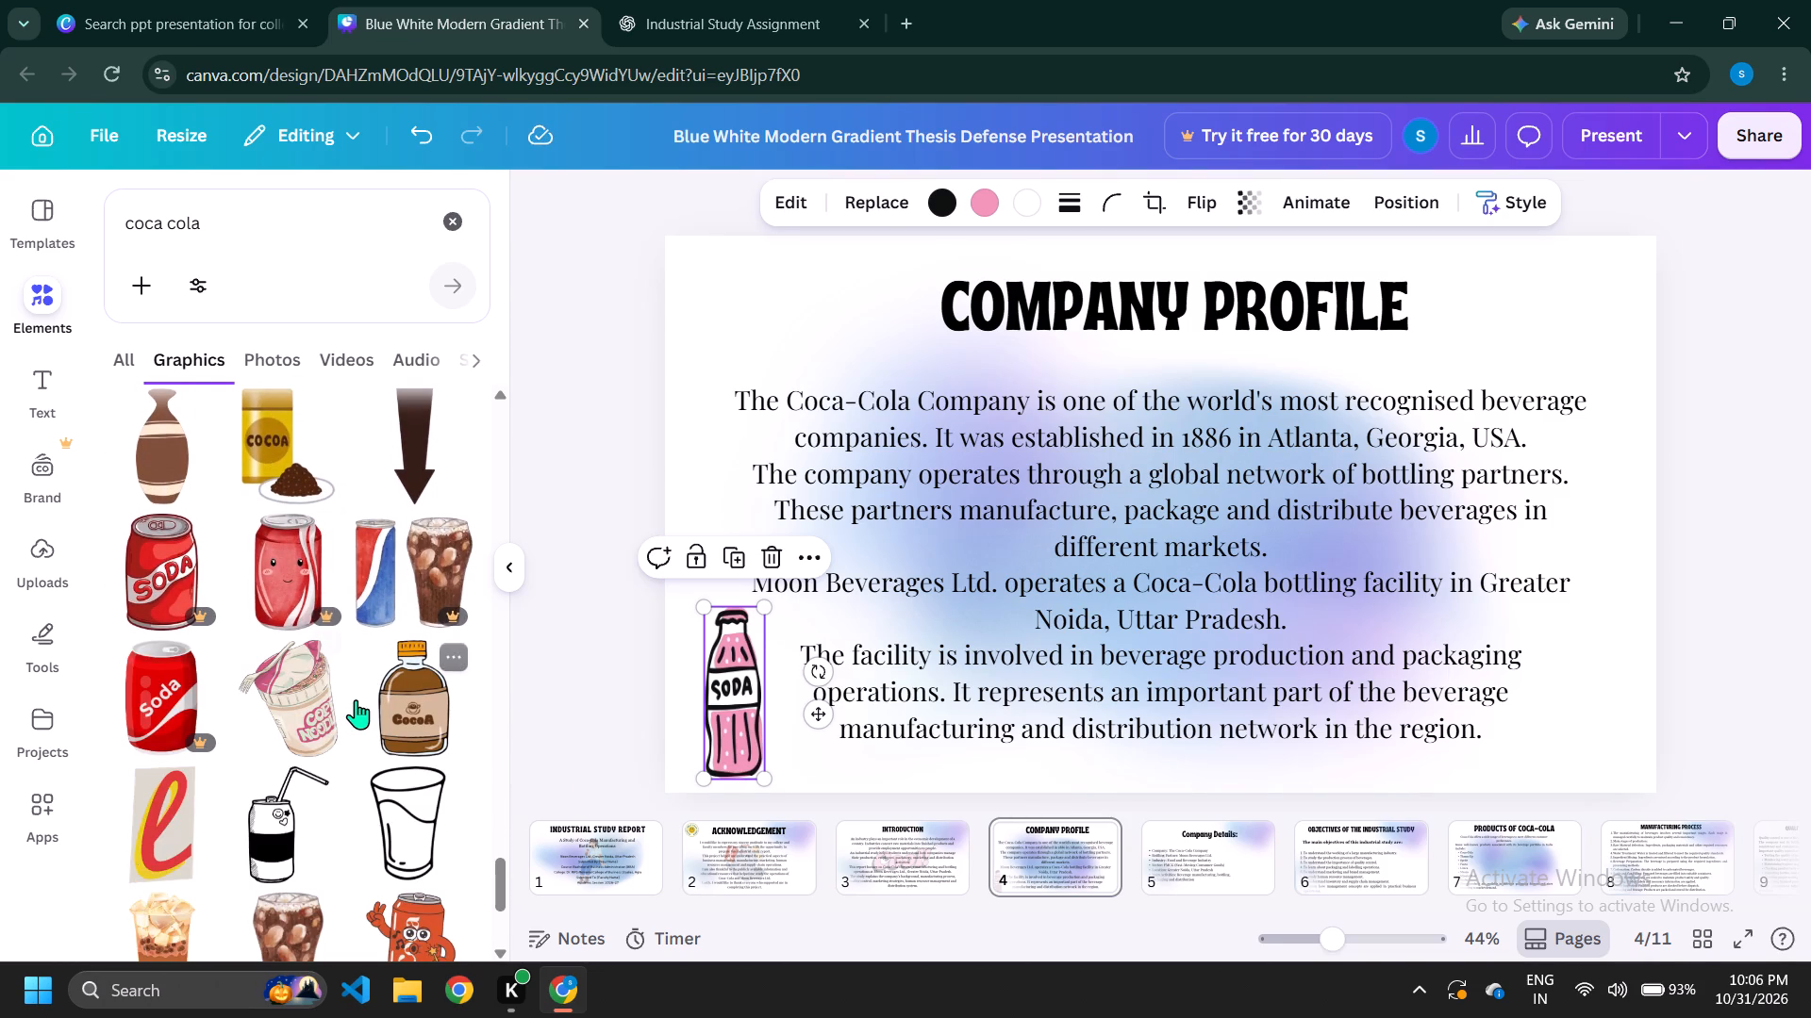
scroll(357, 699, "down", 2)
scroll(345, 806, "down", 2)
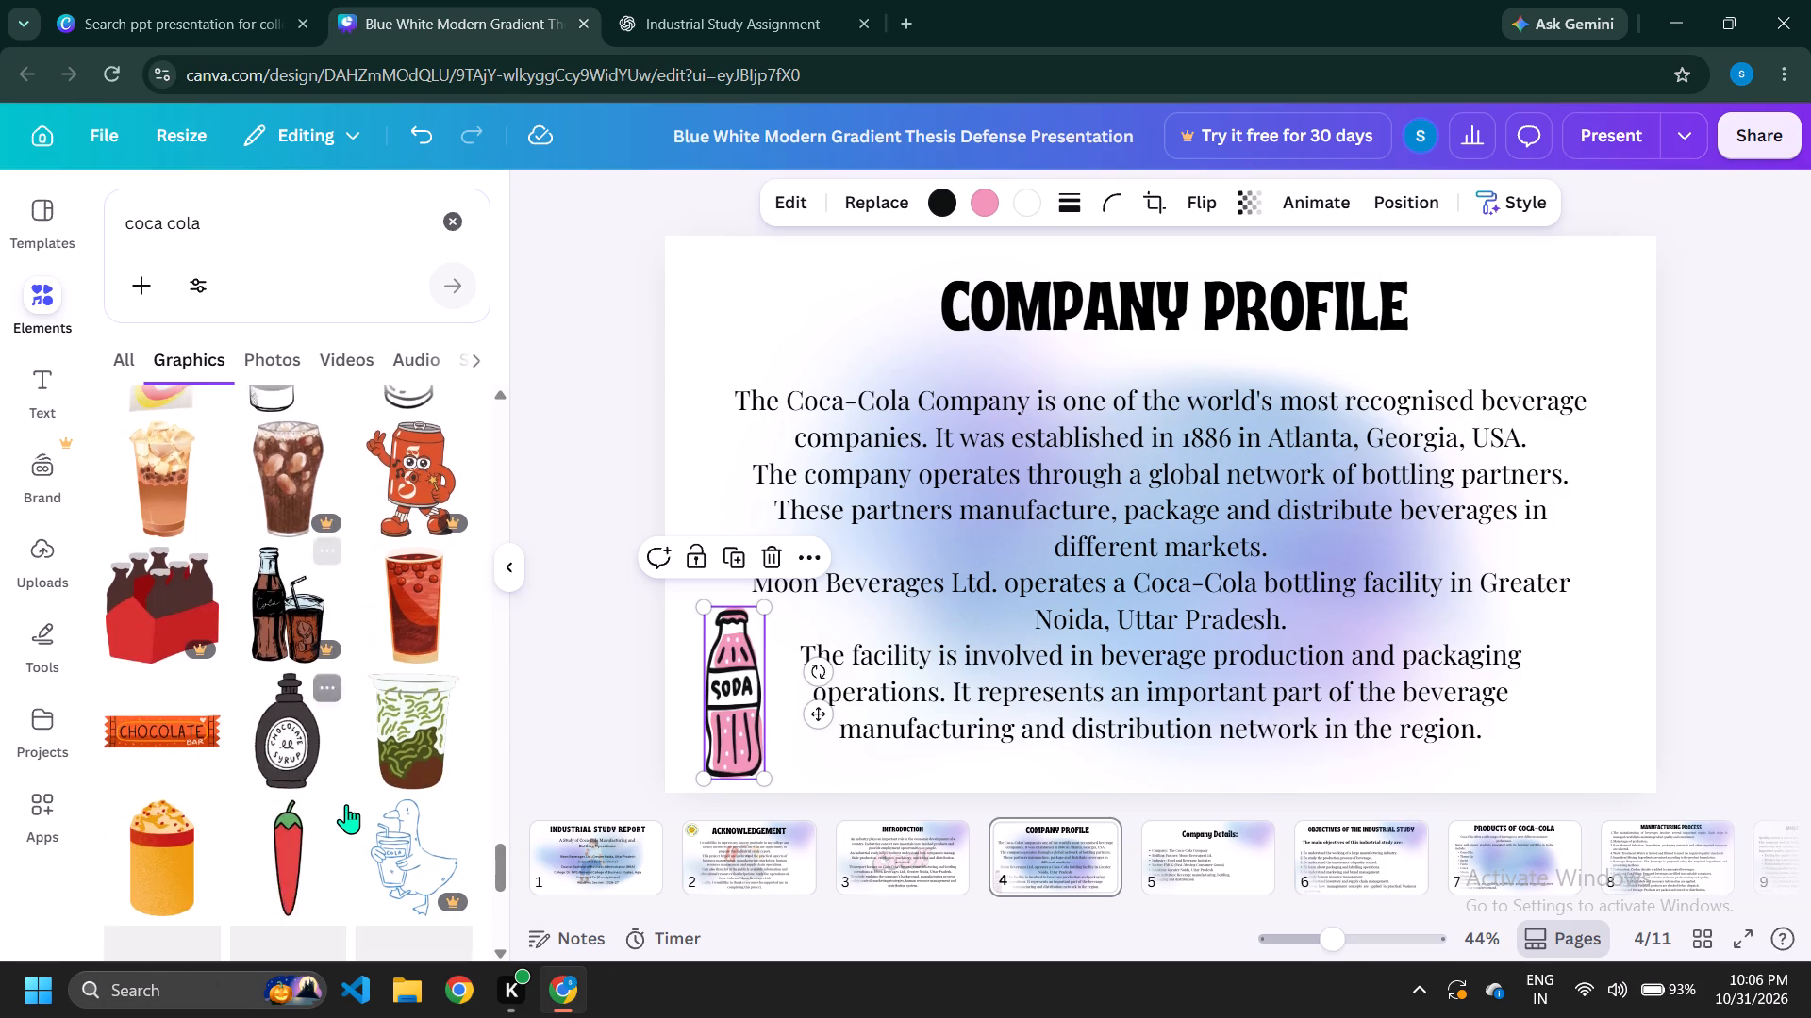
scroll(346, 804, "down", 4)
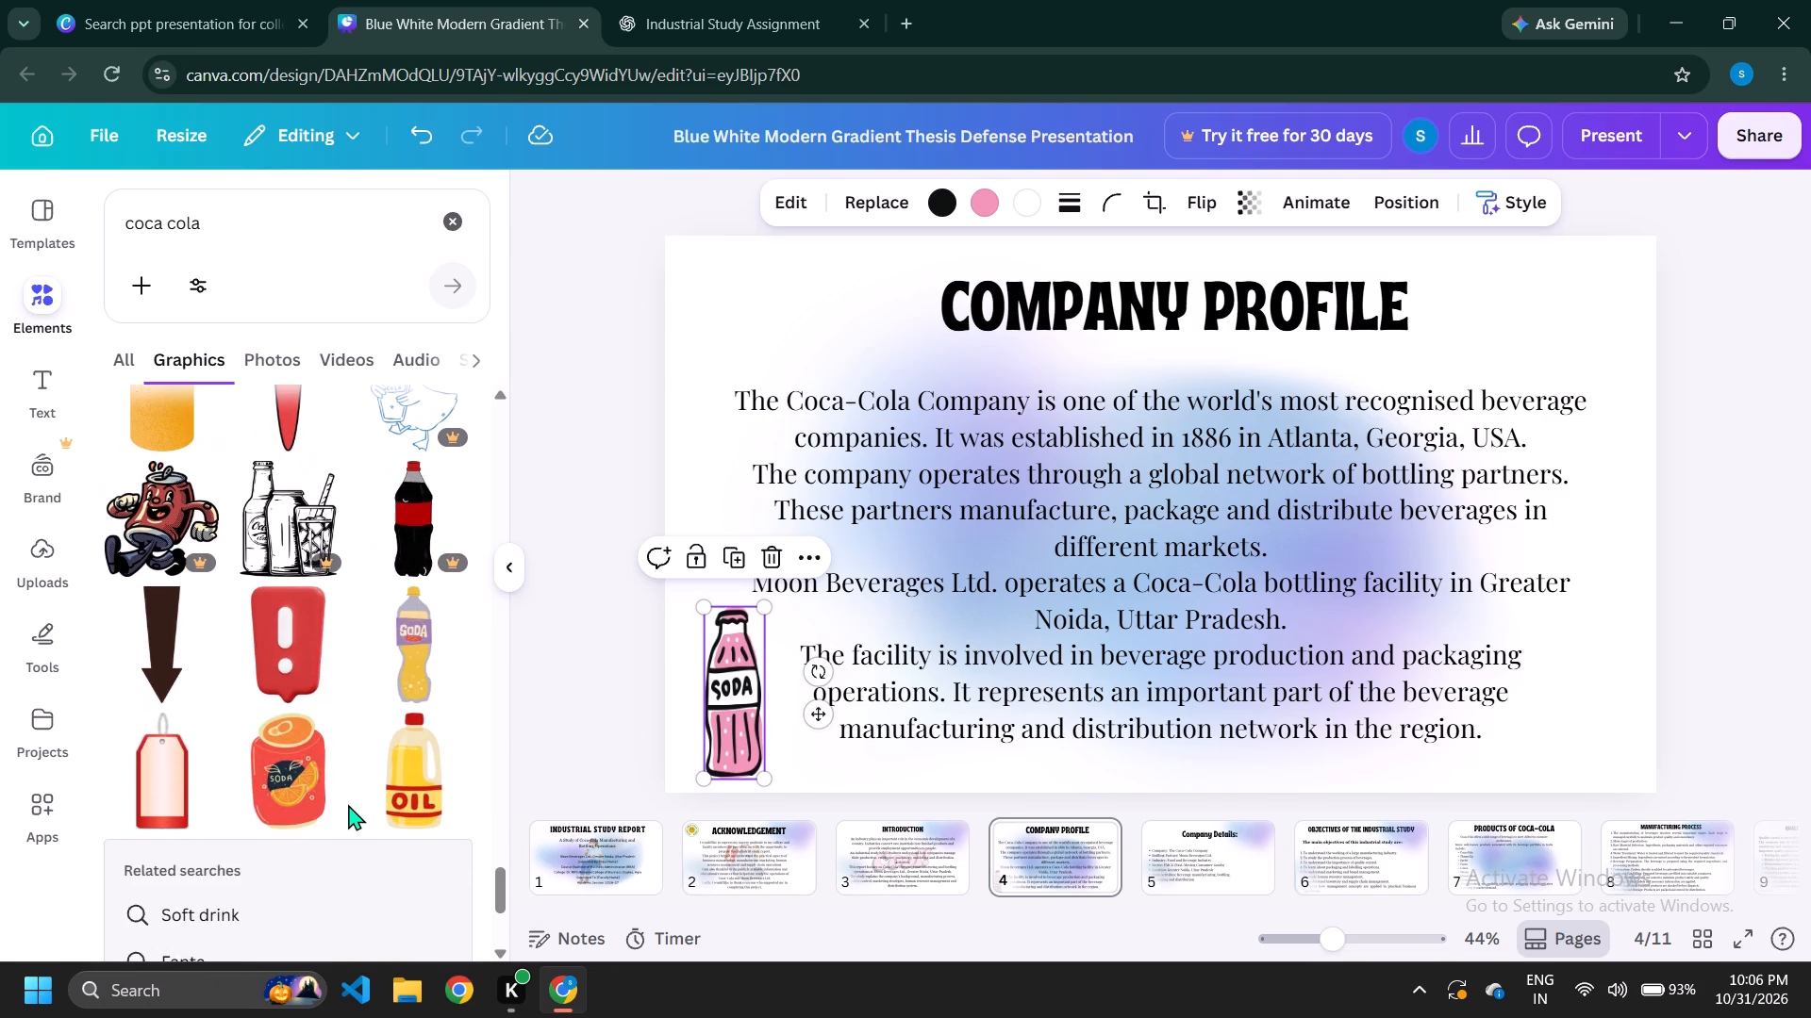
scroll(348, 804, "down", 6)
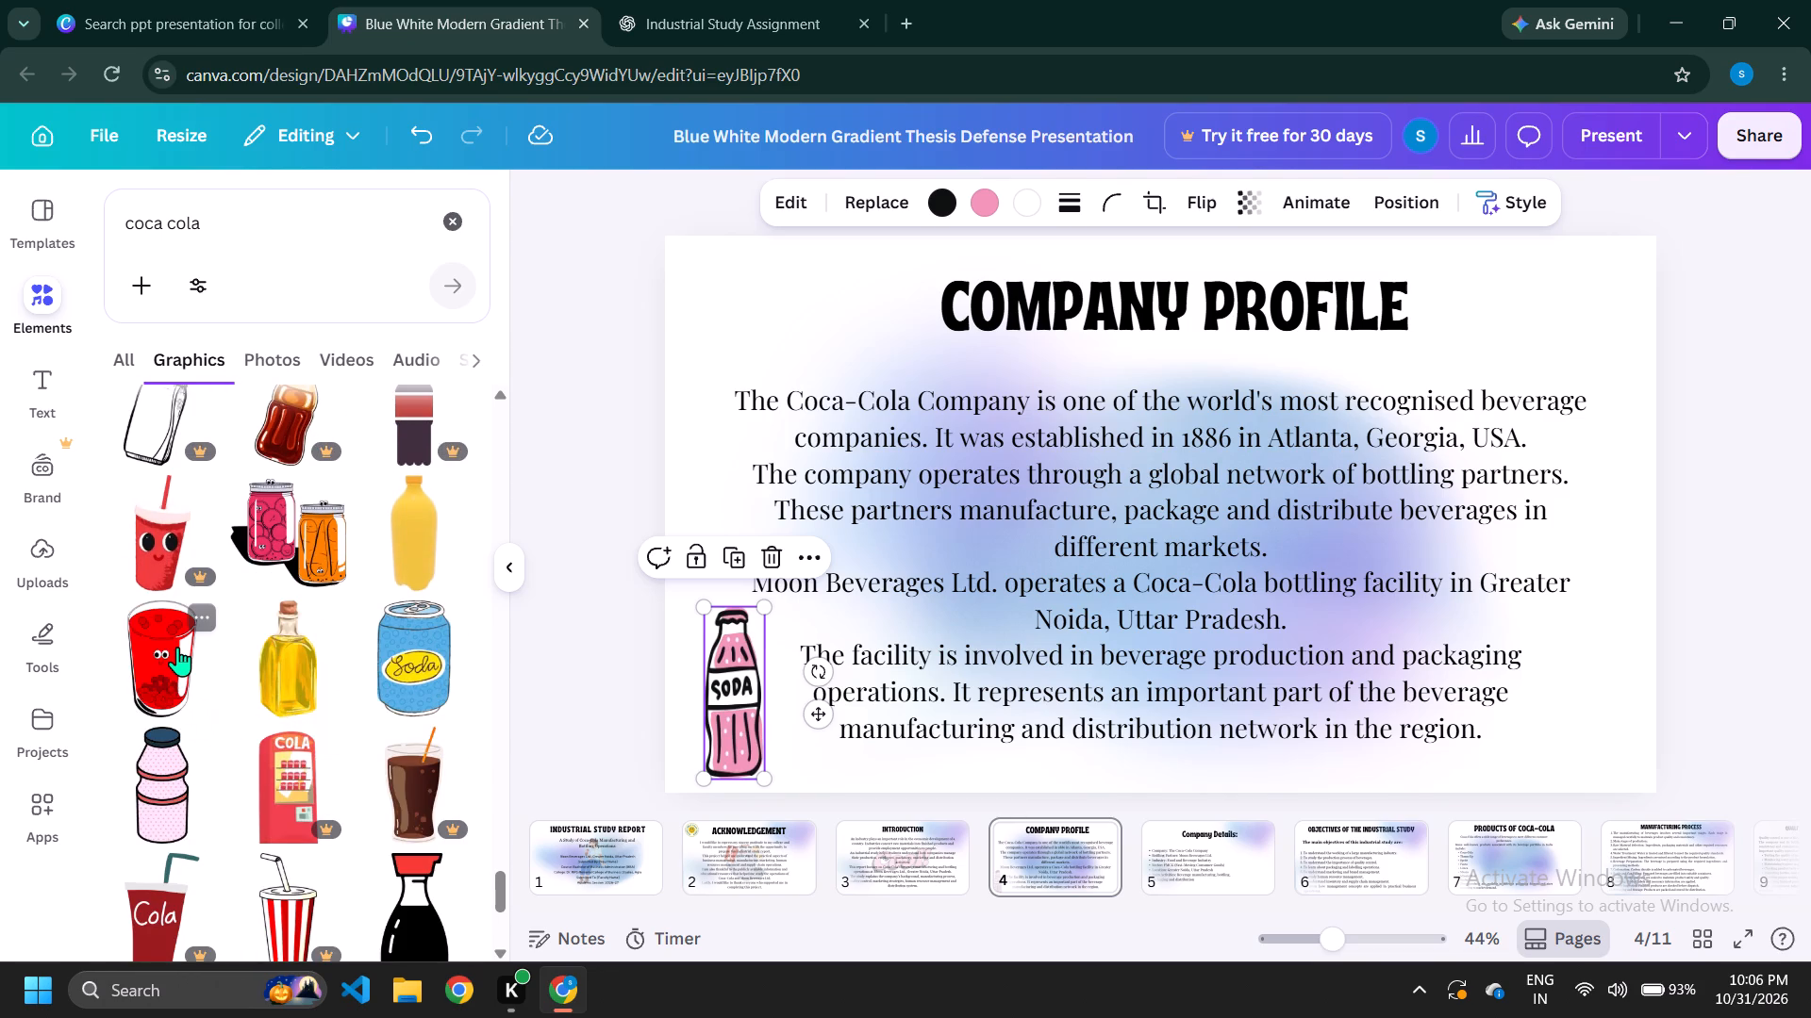
scroll(503, 794, "down", 2)
scroll(260, 780, "down", 1)
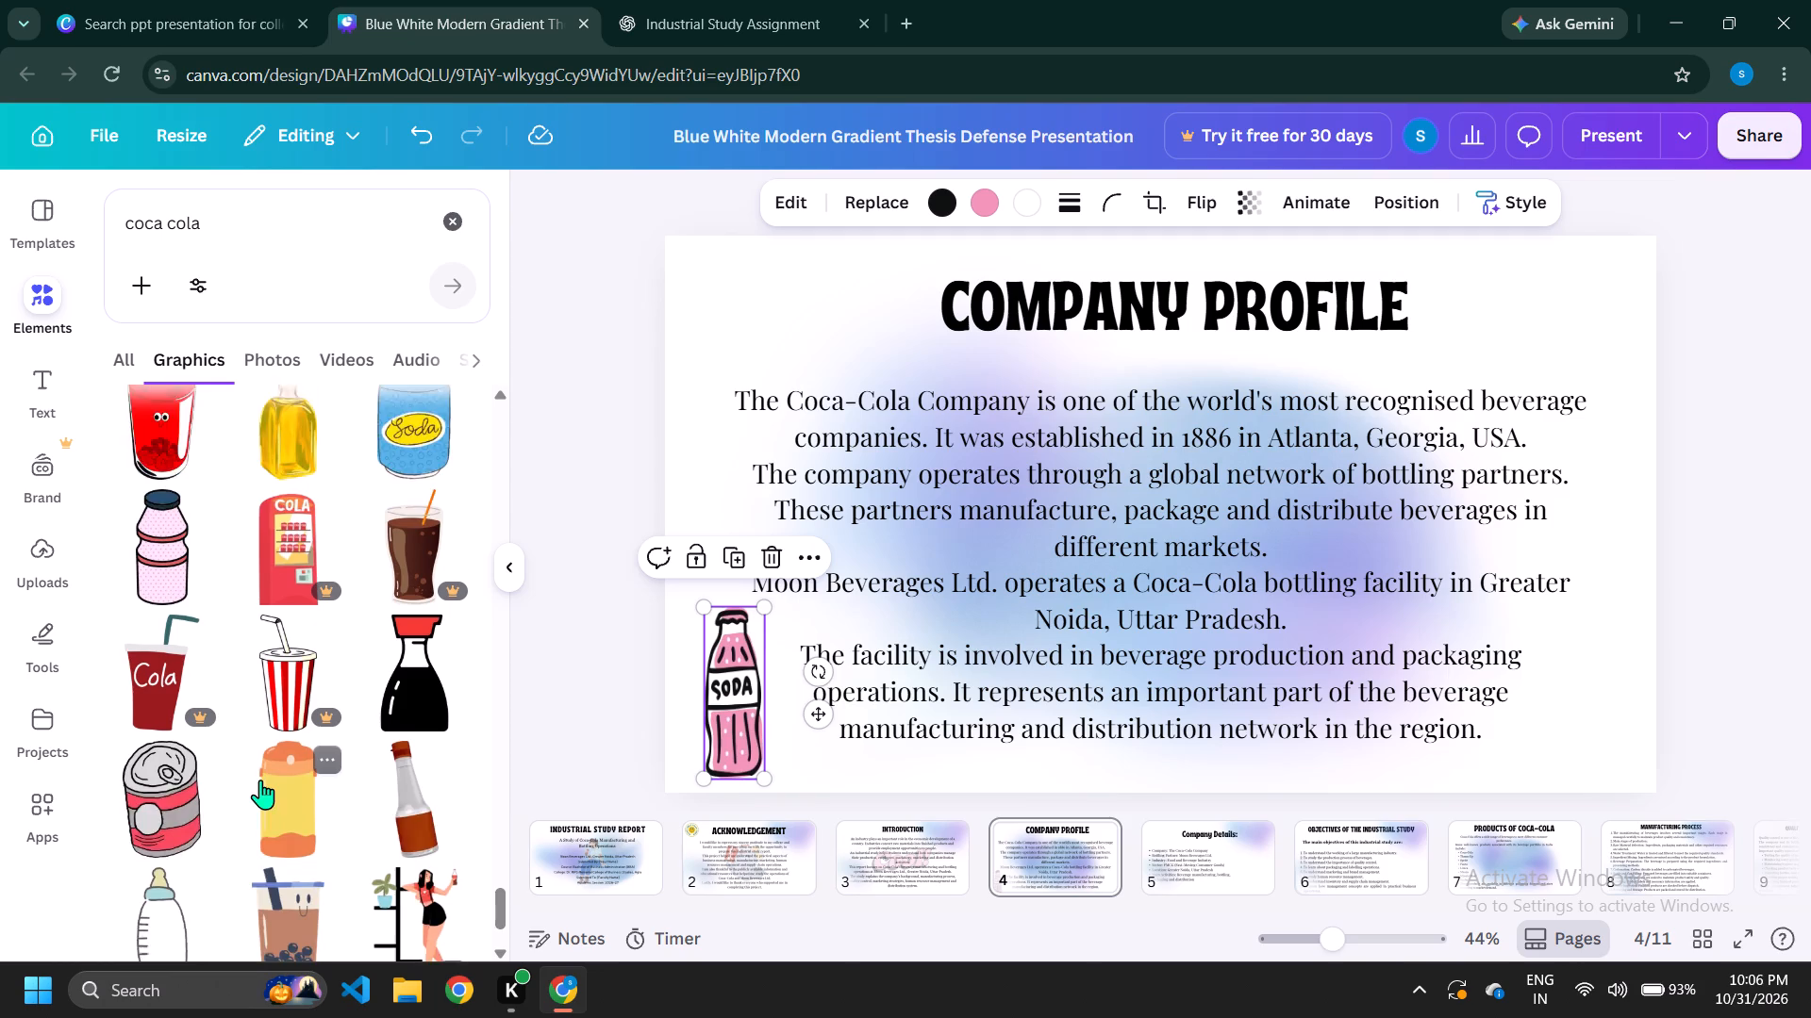
scroll(219, 681, "up", 10)
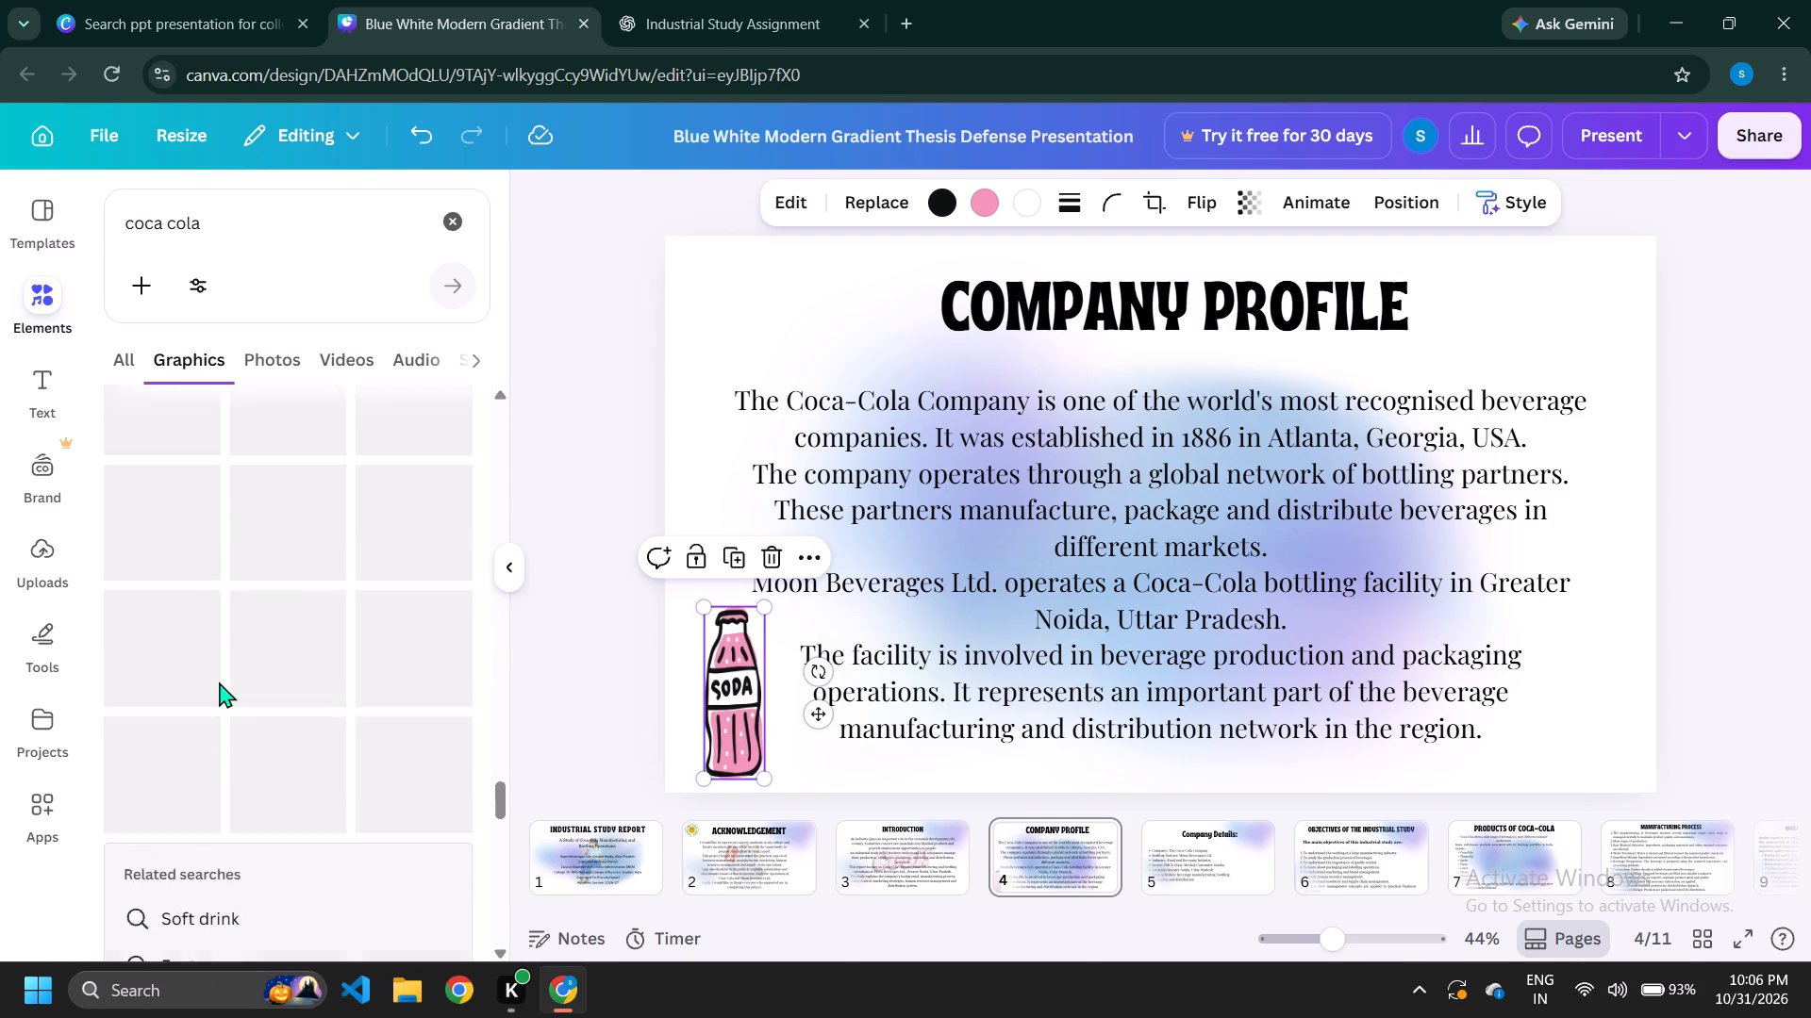
scroll(219, 681, "up", 11)
scroll(219, 681, "up", 13)
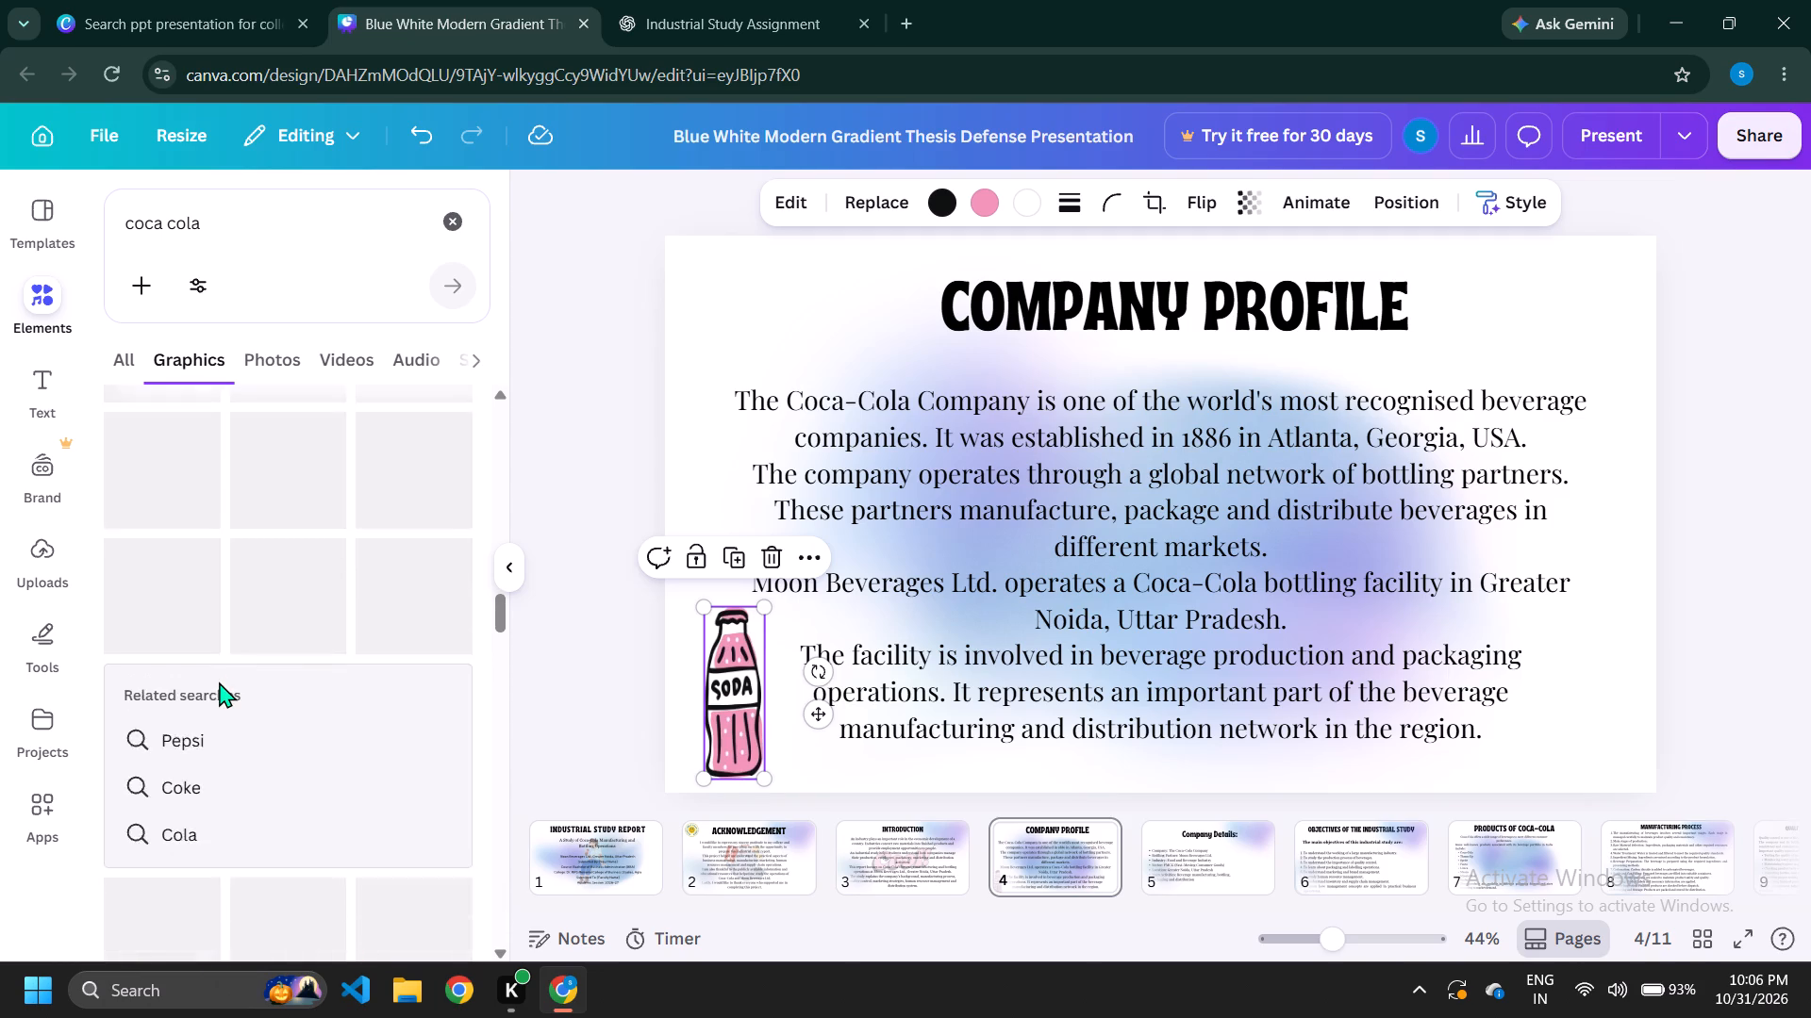
scroll(219, 681, "up", 4)
scroll(219, 681, "down", 6)
scroll(219, 681, "up", 5)
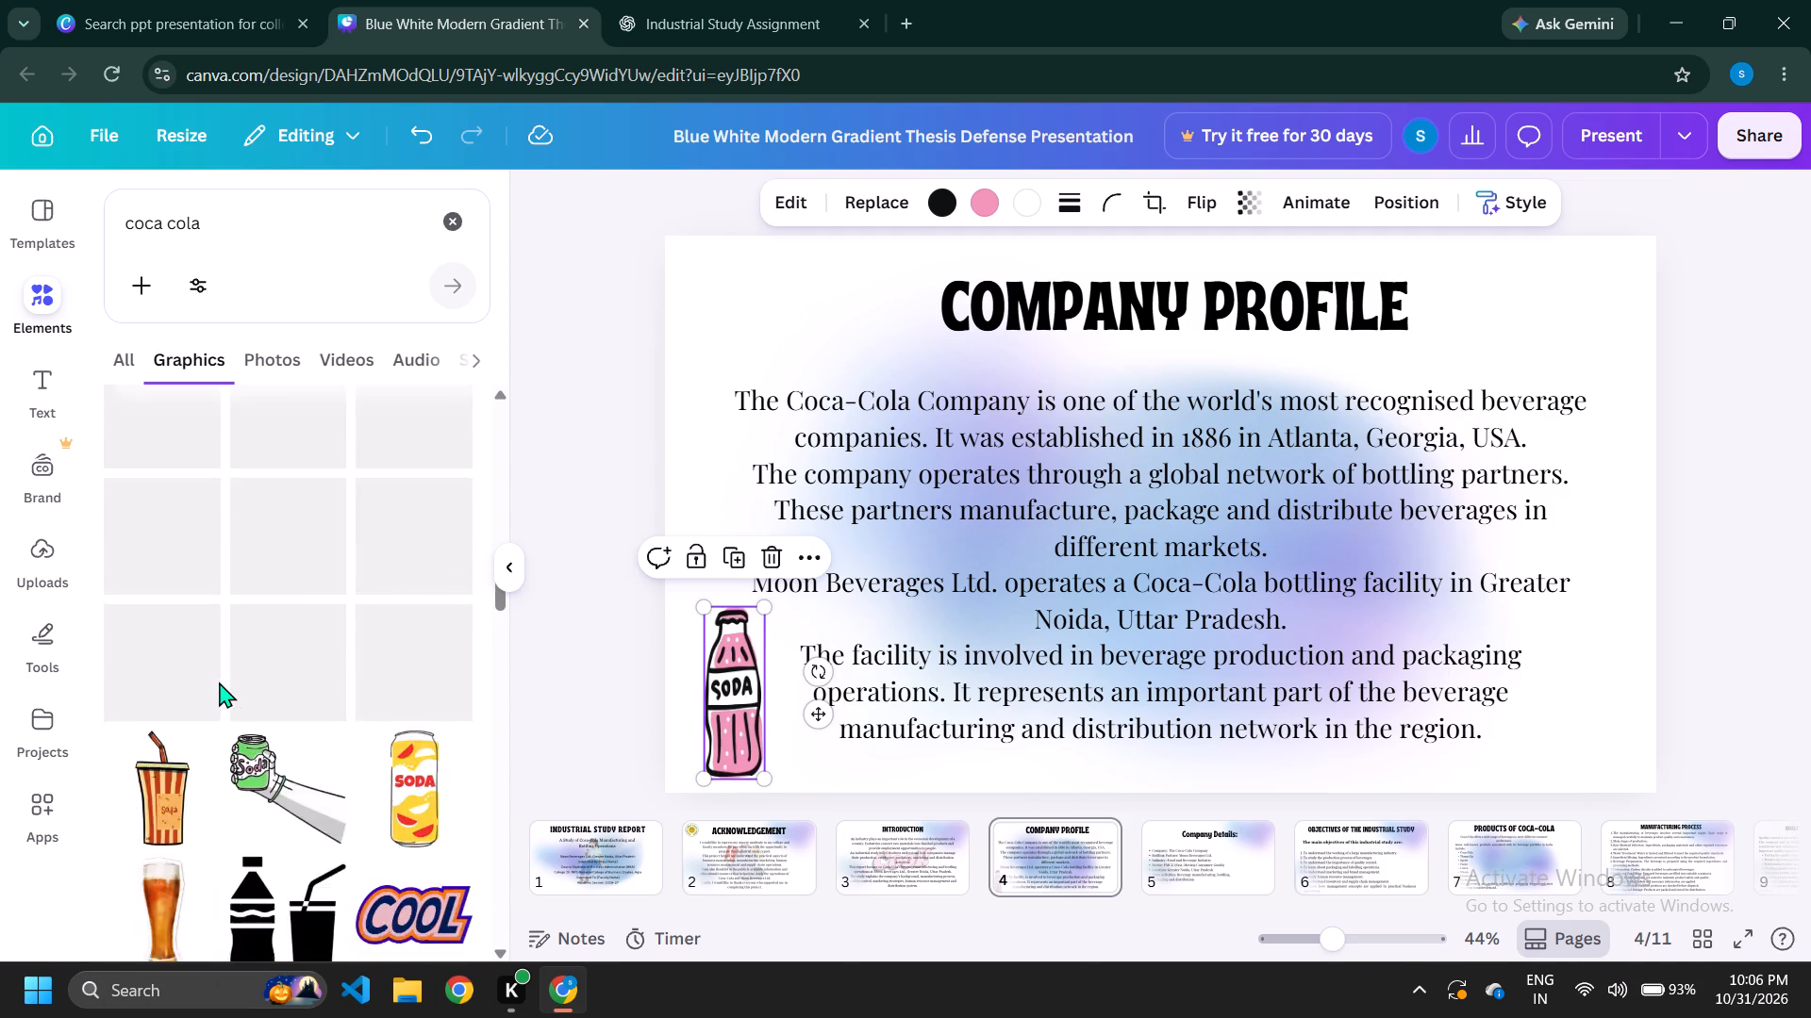
scroll(219, 681, "down", 4)
scroll(219, 681, "up", 5)
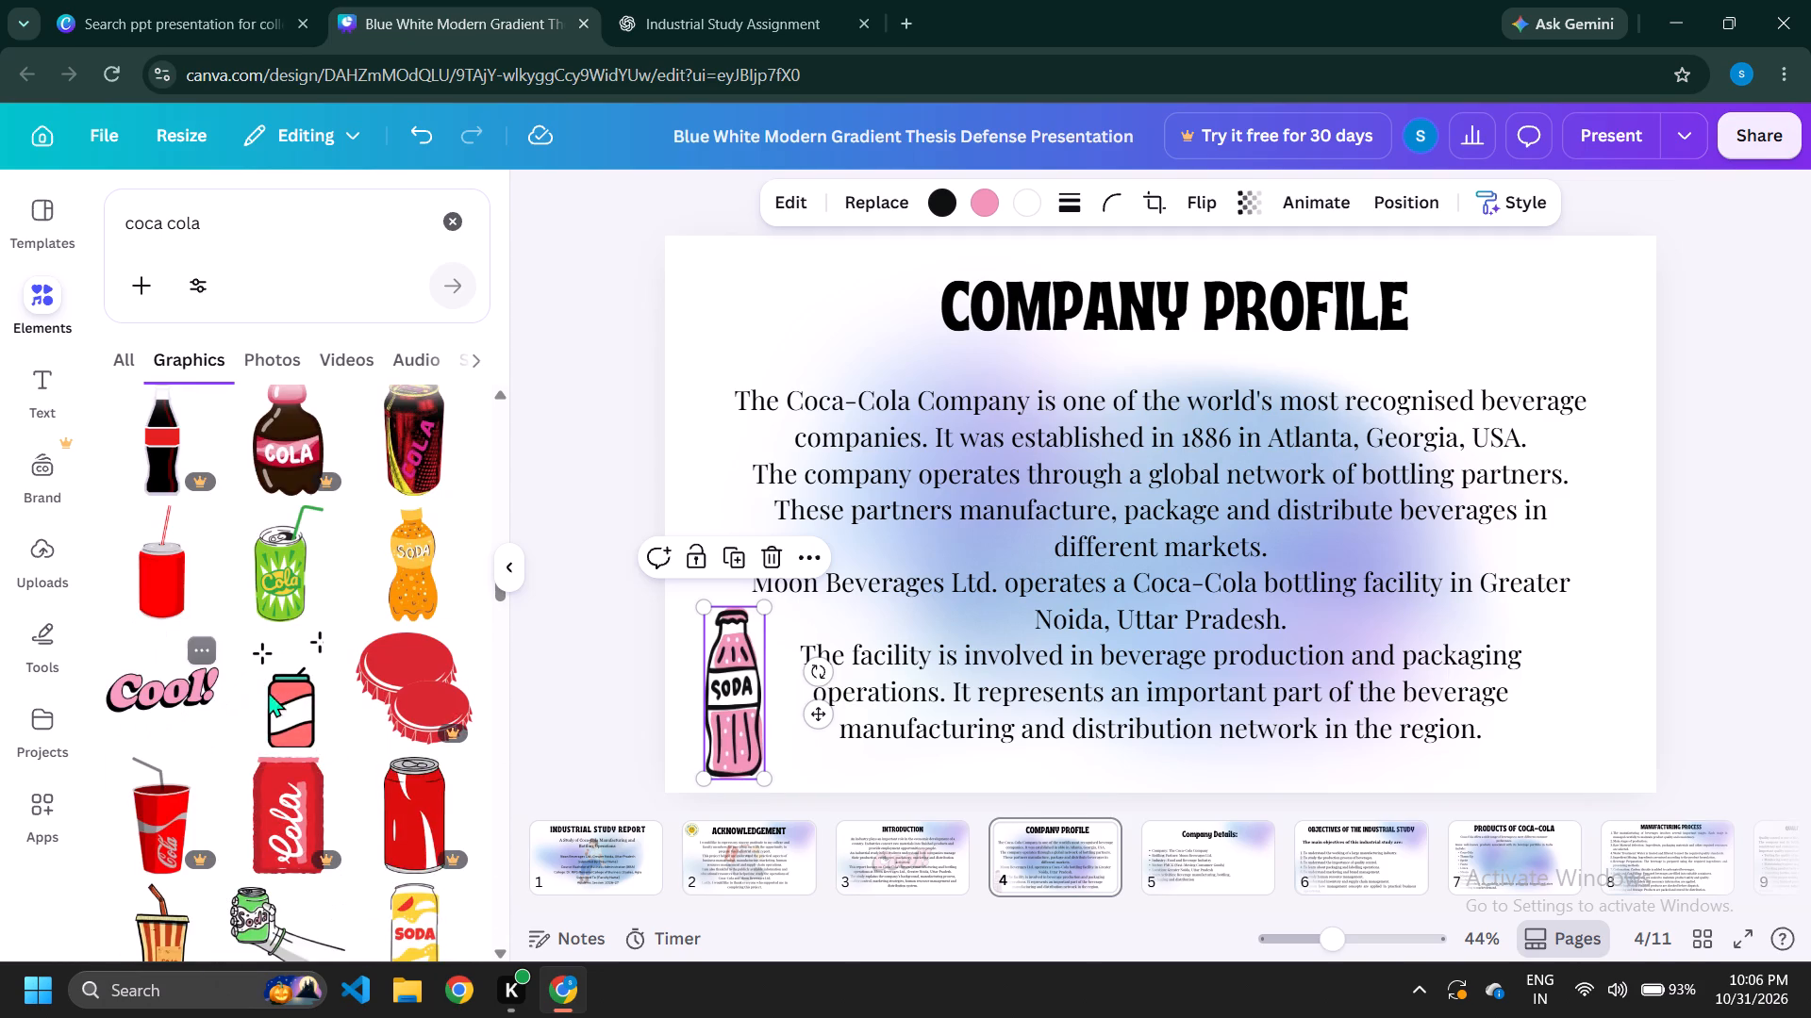
Add the red-and-white can graphic with sparkle marks to the Company Profile slide, shrink it slightly and place it in the slide's lower-right corner.
left_click(311, 698)
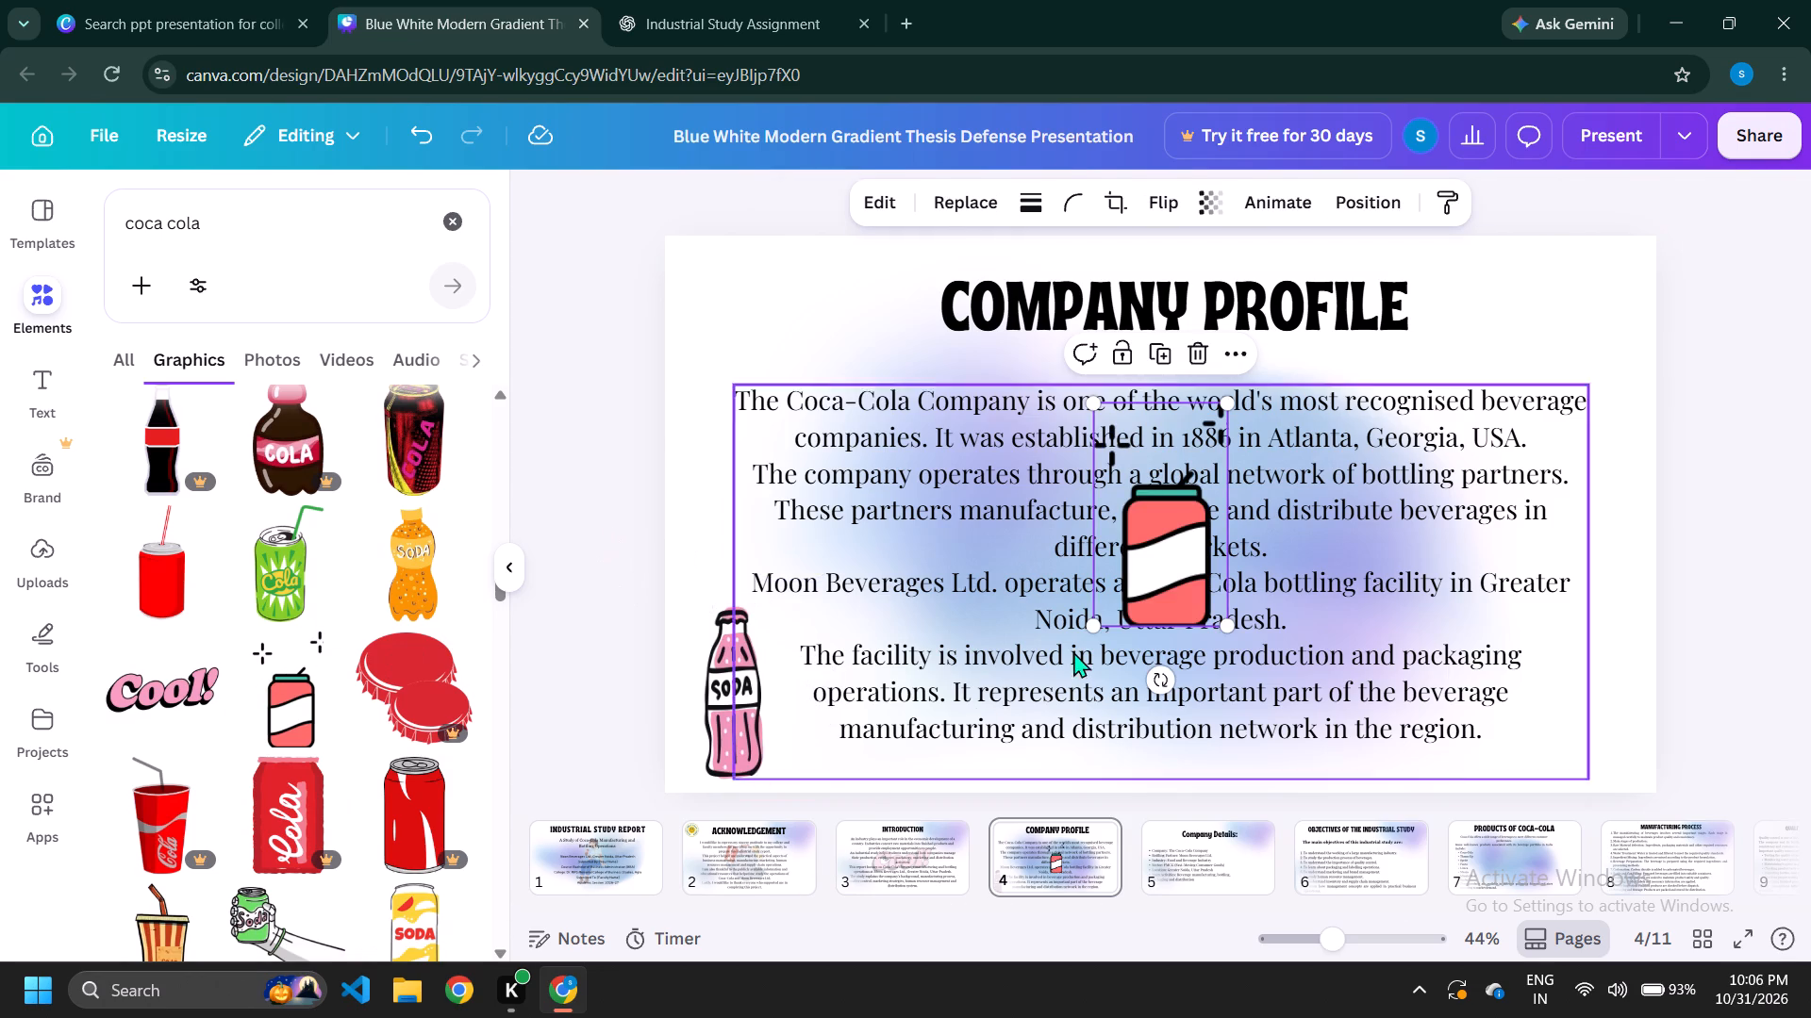
left_click_drag(1231, 626, 1184, 608)
left_click_drag(1150, 556, 1447, 675)
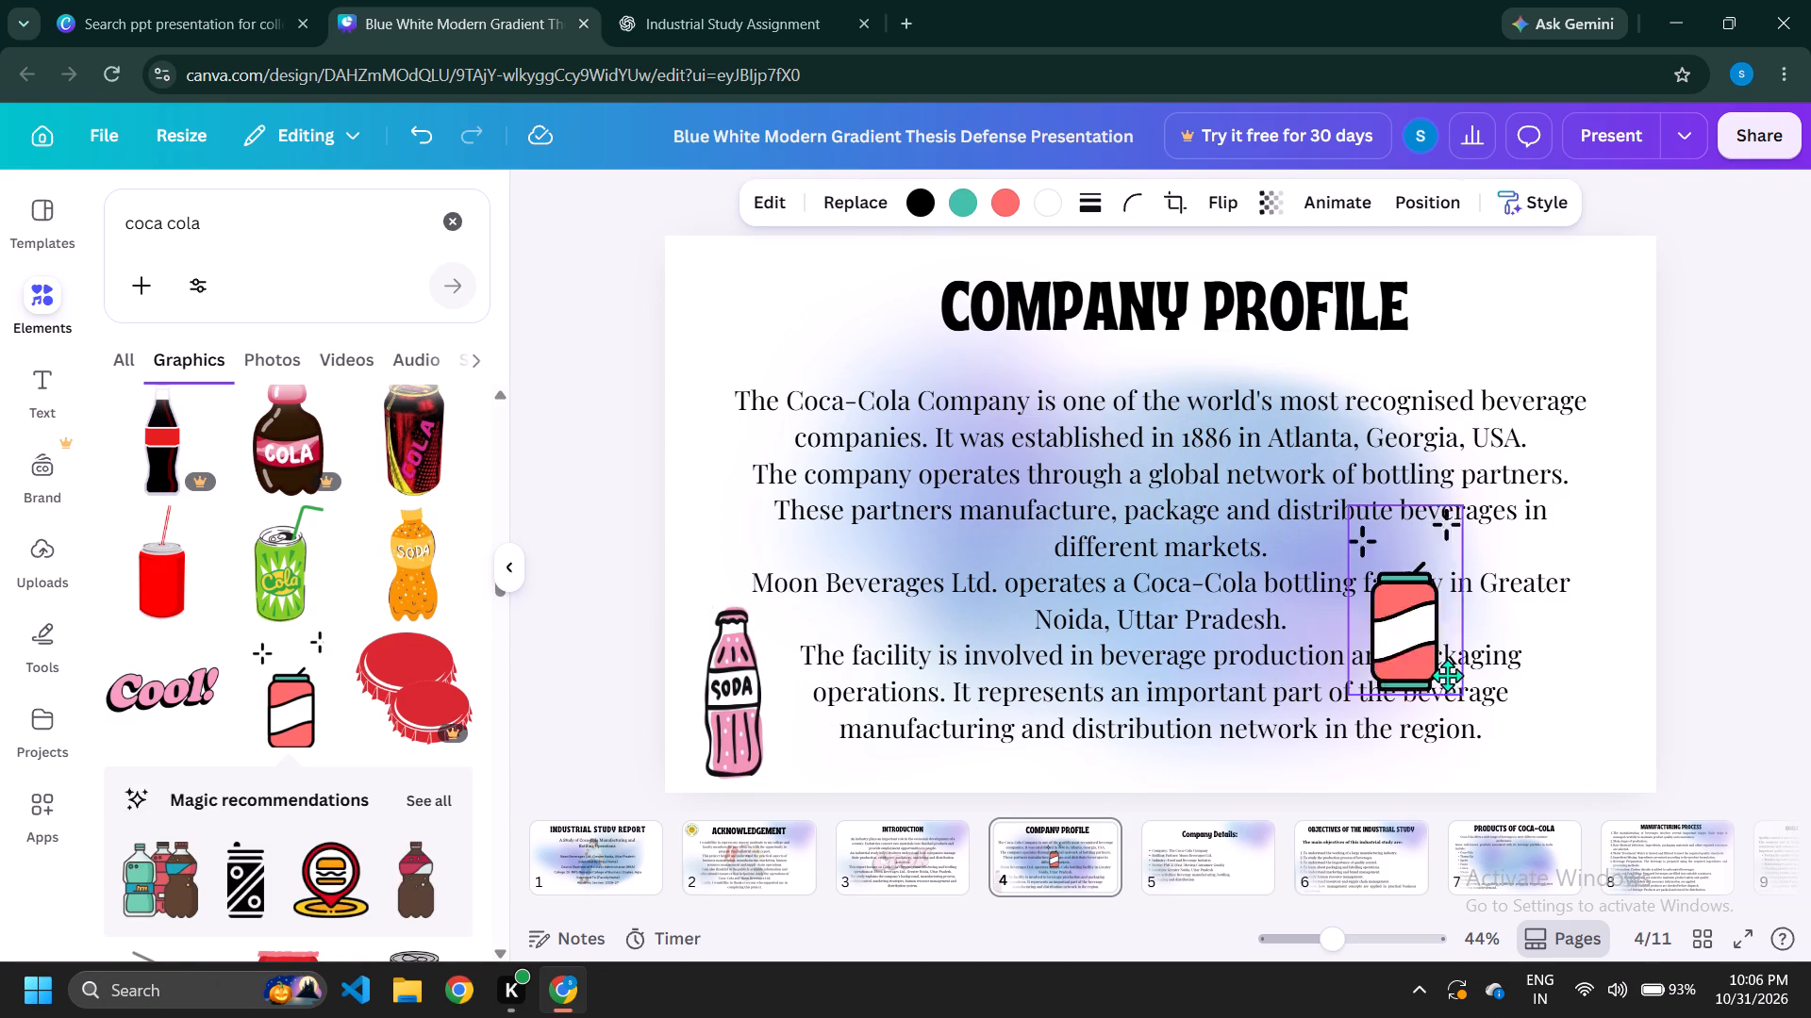
left_click_drag(1447, 675, 1581, 732)
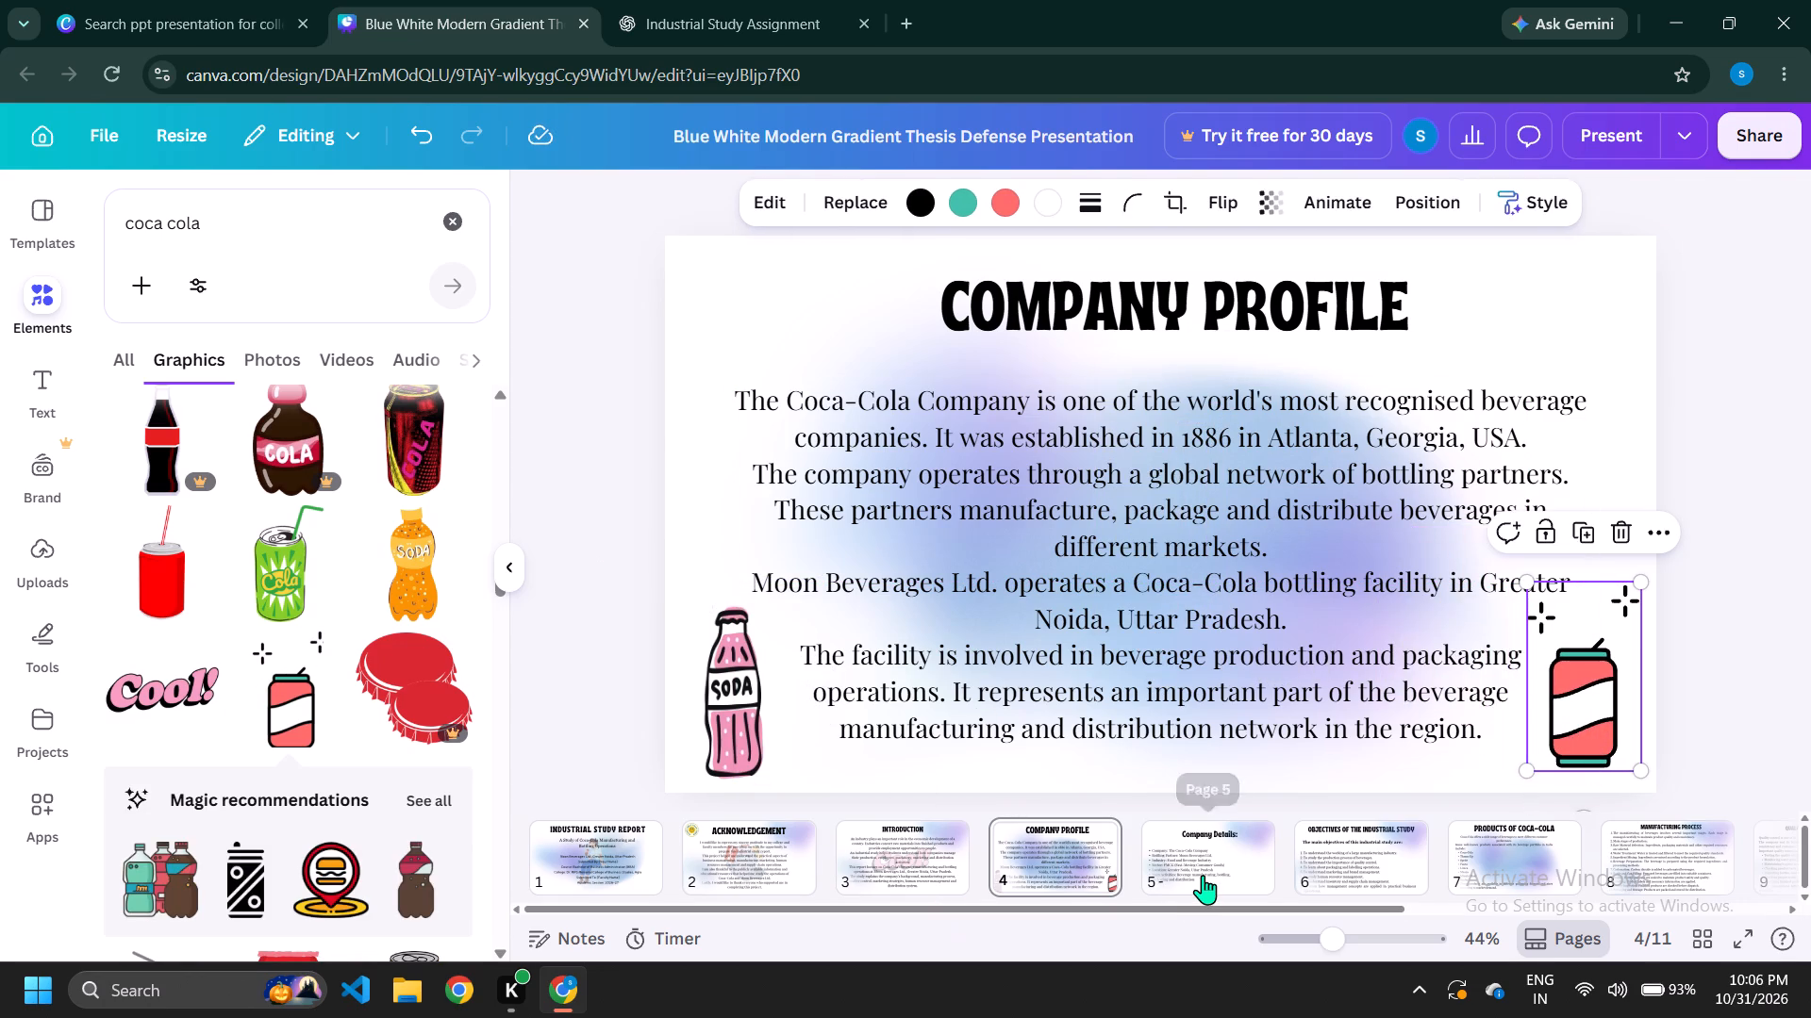
Add the walking bottle, popcorn and drink cup characters to the Company Details slide and place them right of the bullet list.
left_click(1203, 875)
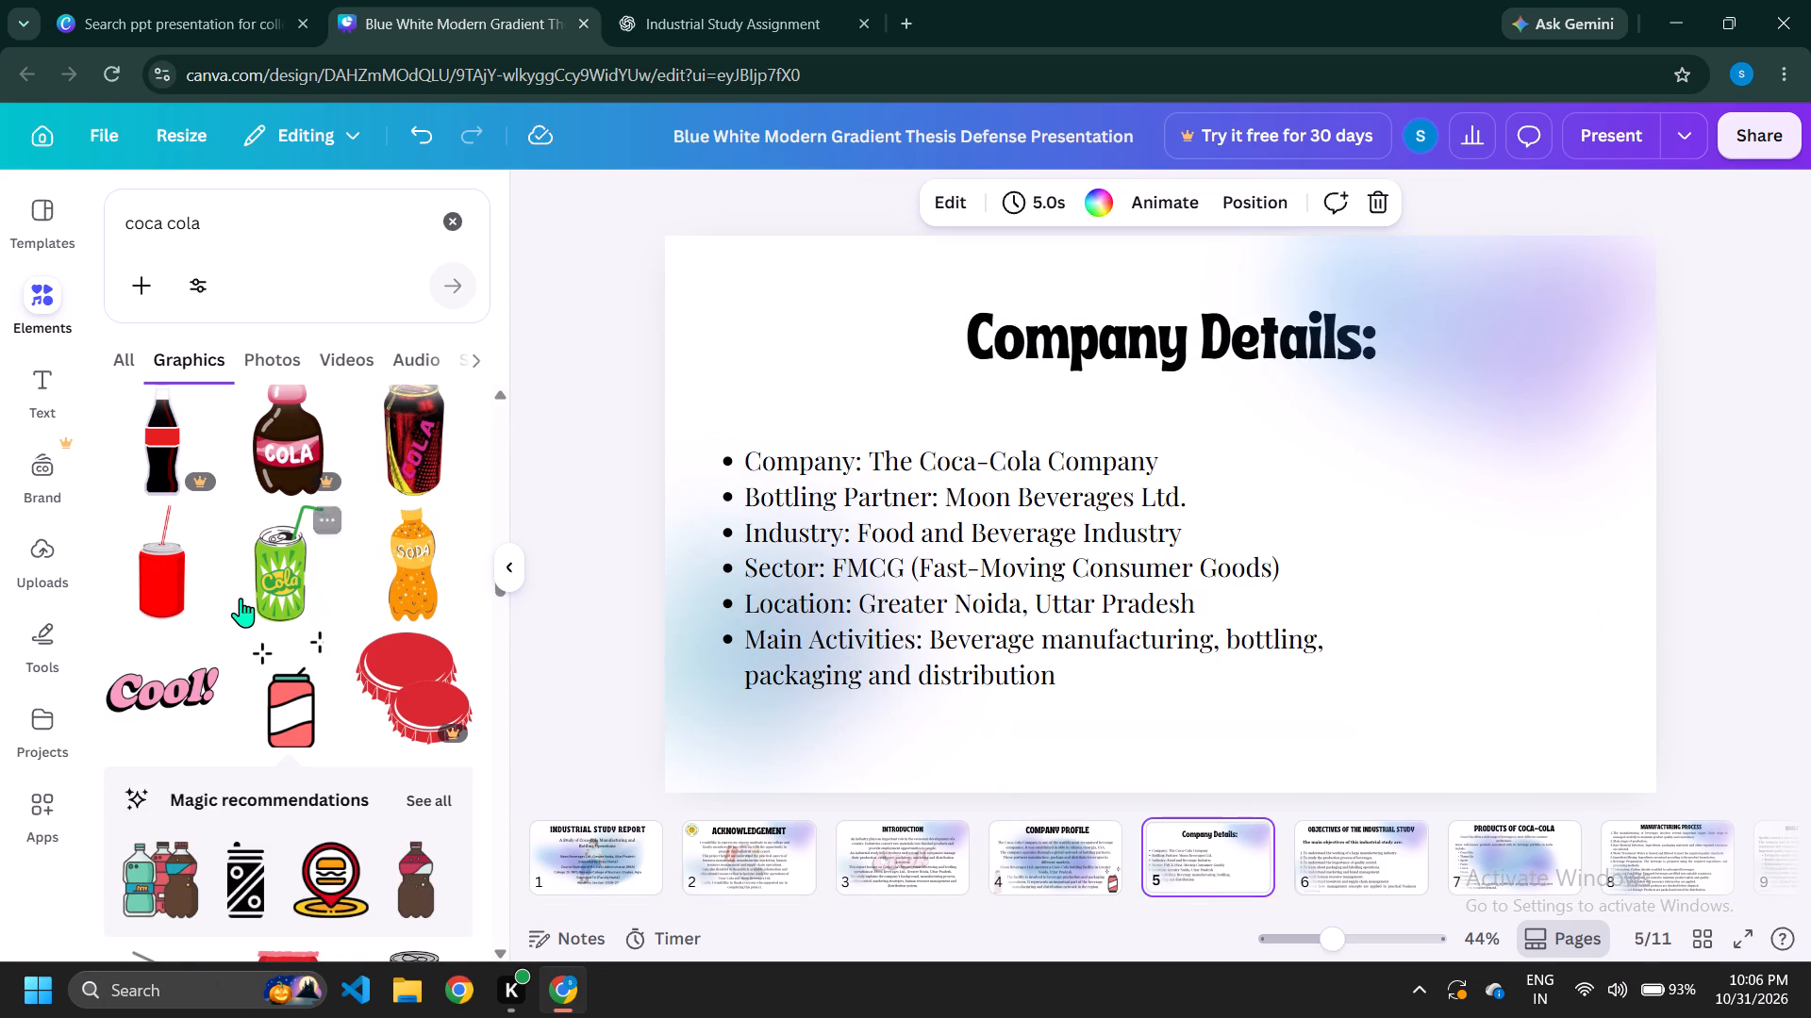
scroll(253, 602, "up", 7)
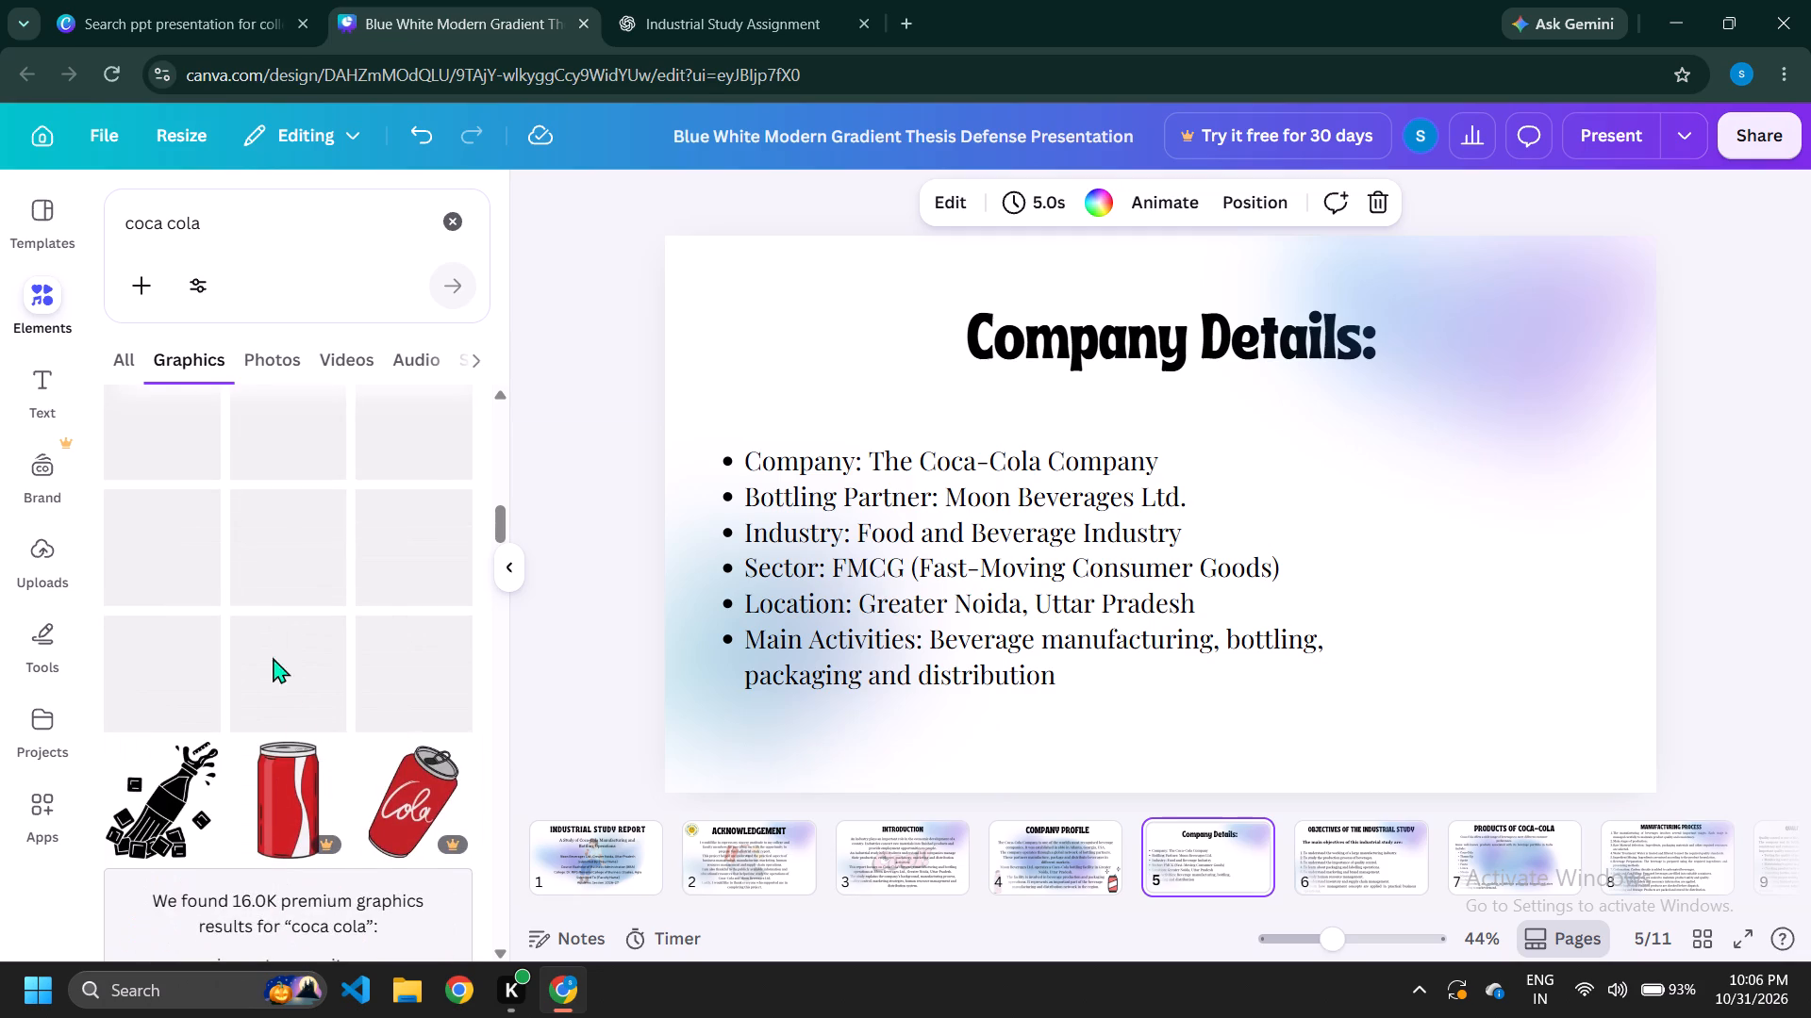
scroll(321, 768, "up", 3)
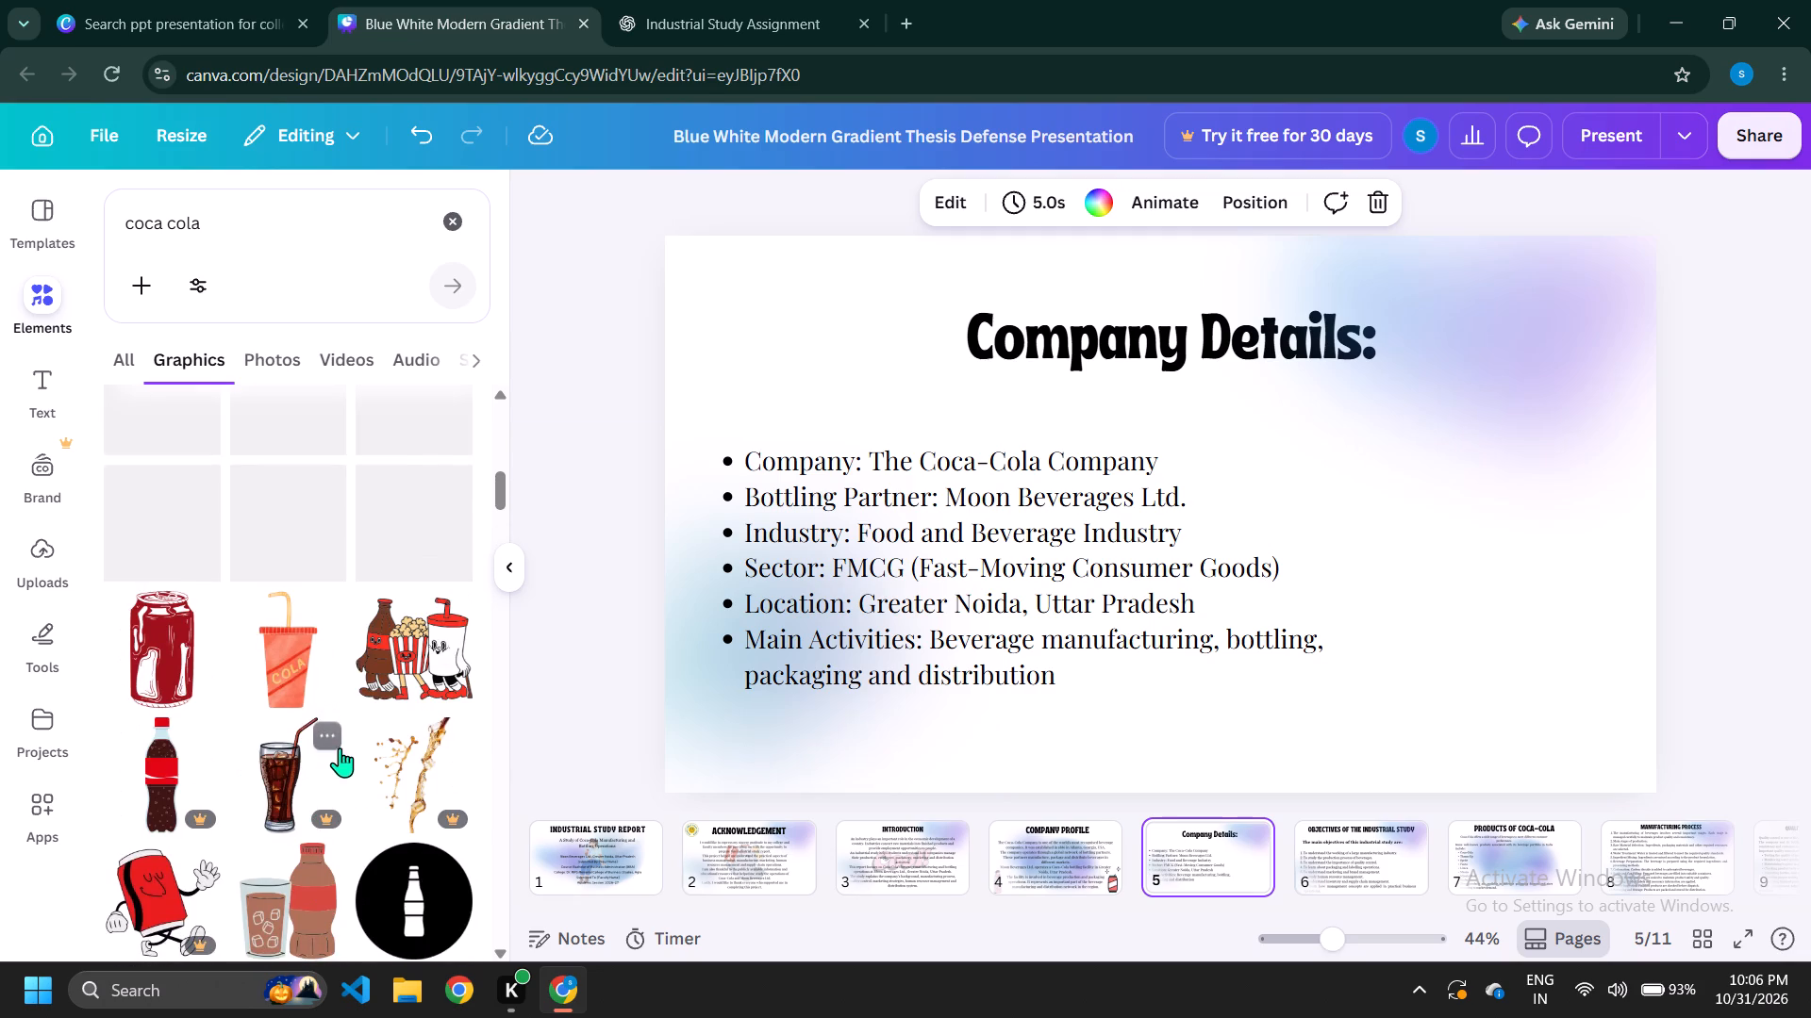
left_click(408, 661)
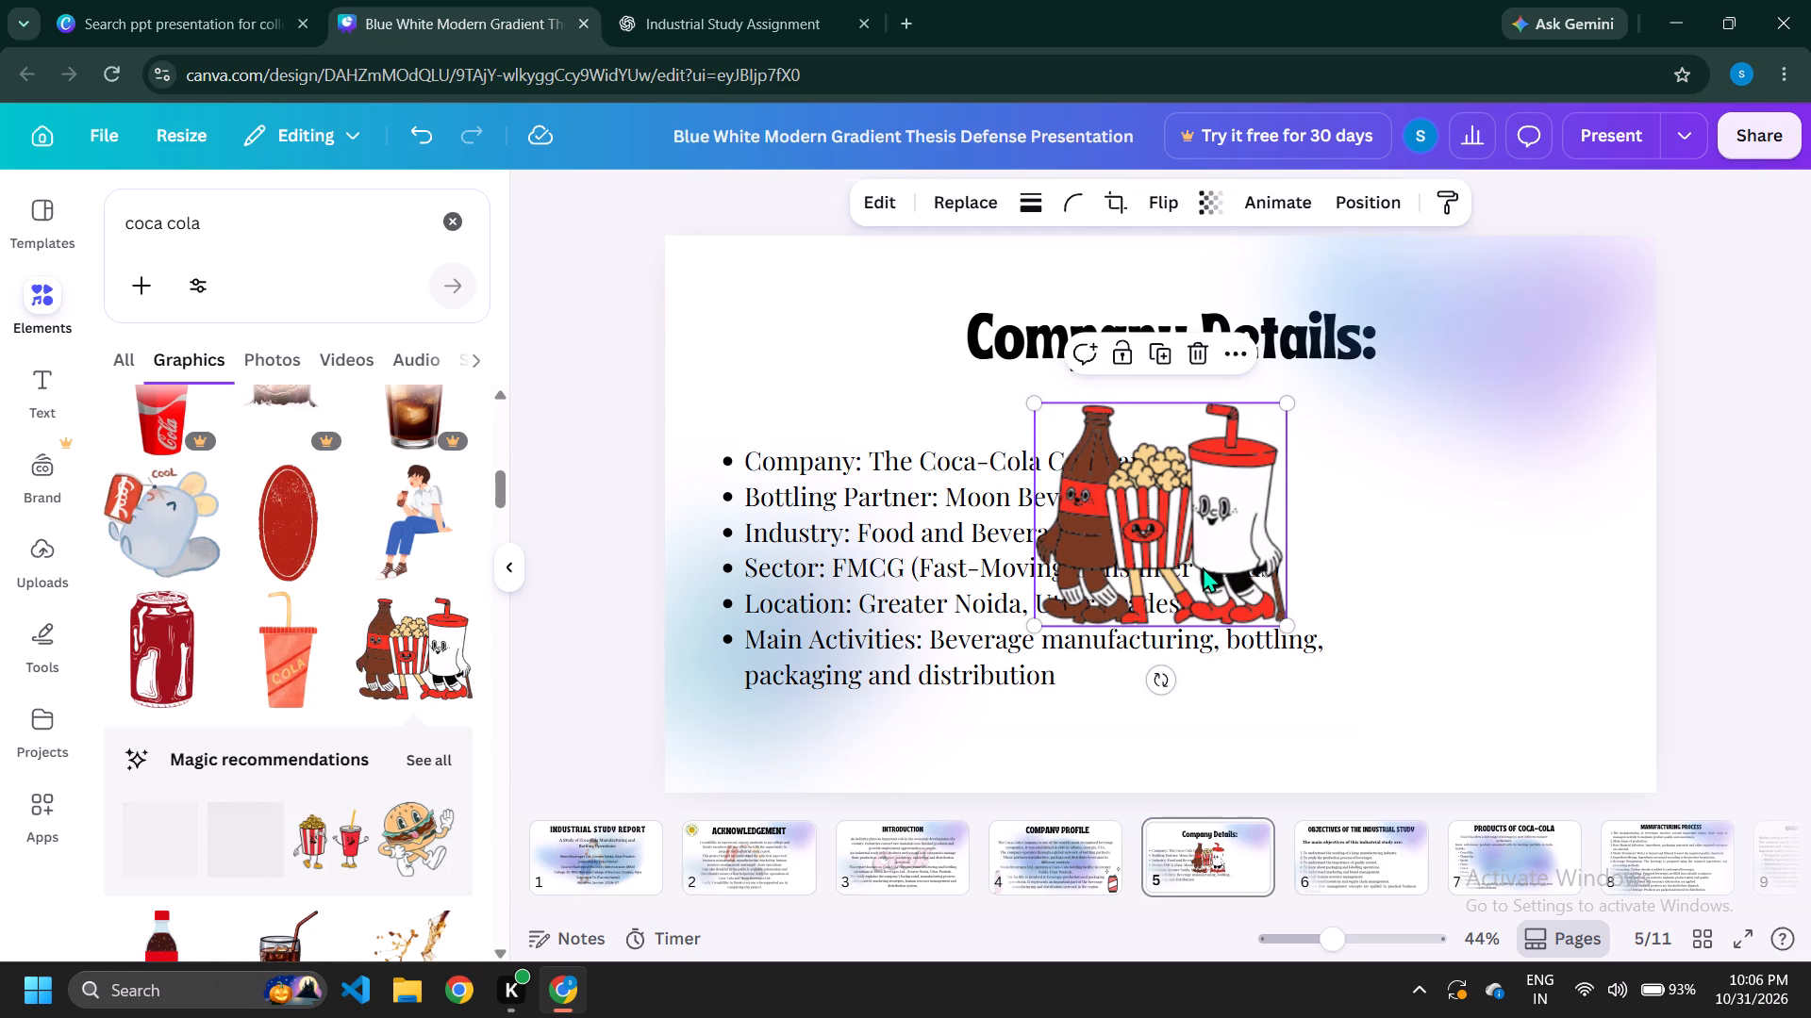
left_click_drag(1203, 566, 1517, 538)
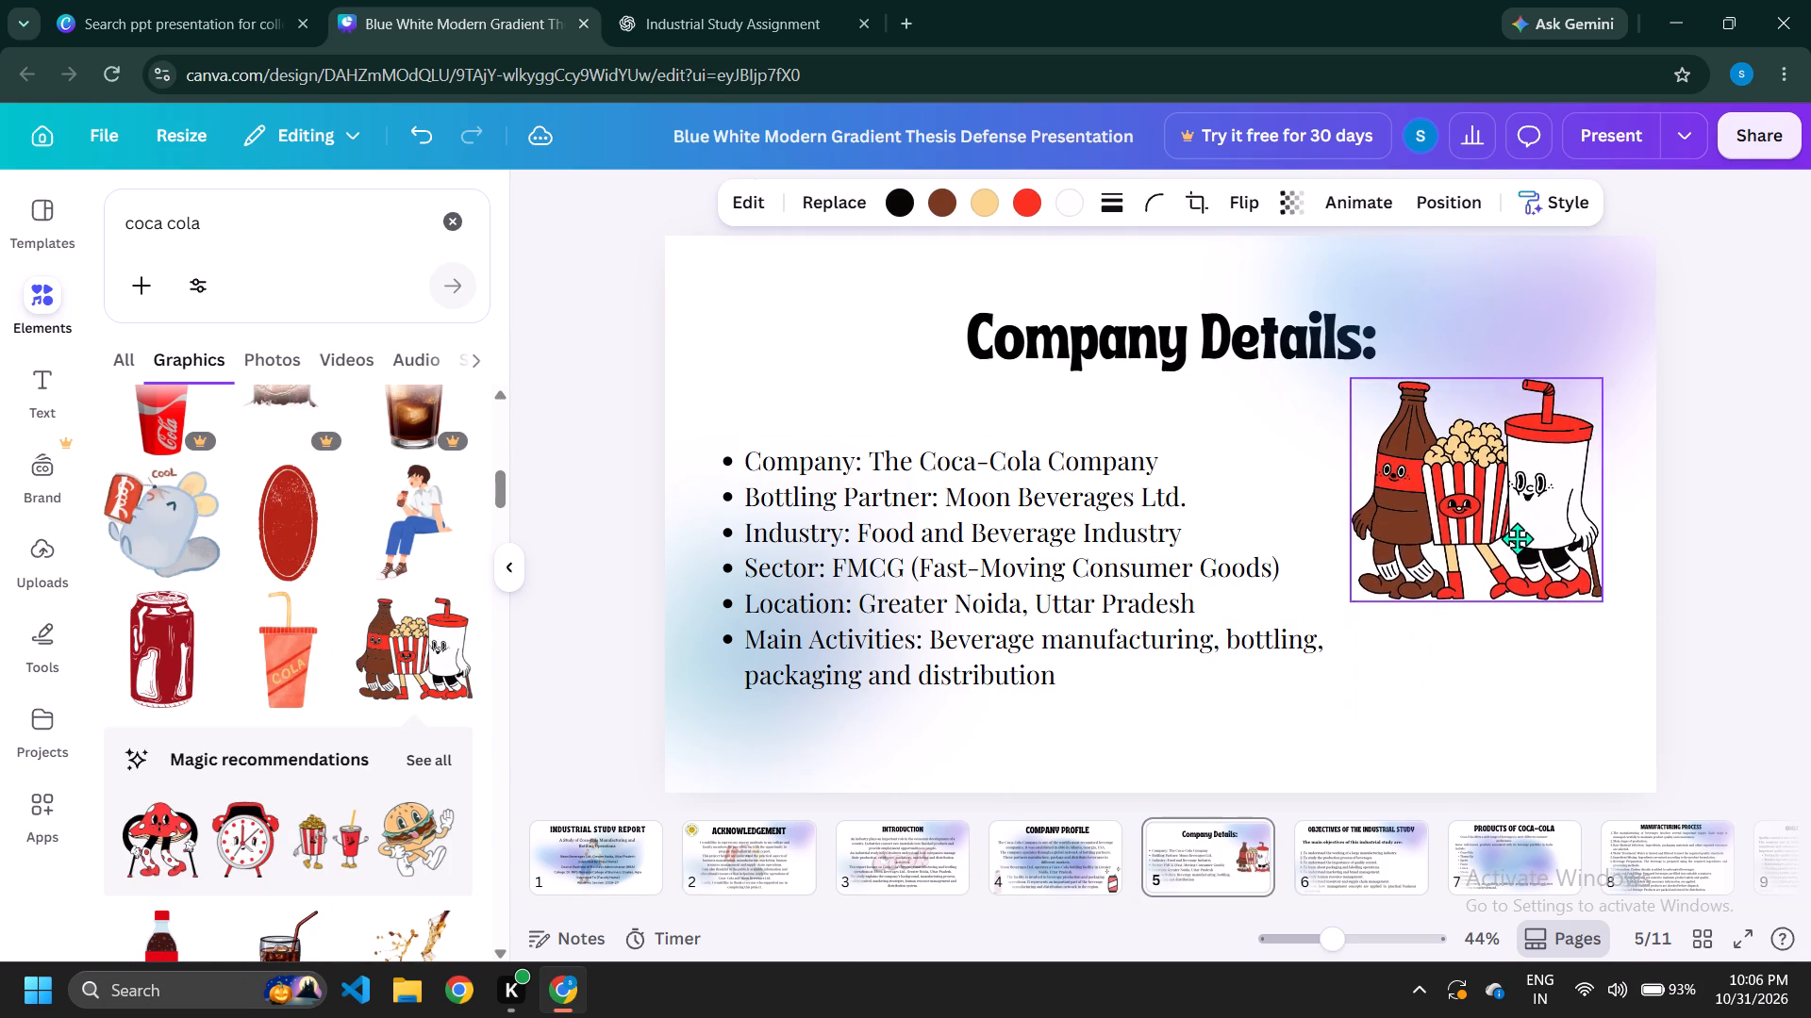
left_click_drag(1517, 538, 1492, 558)
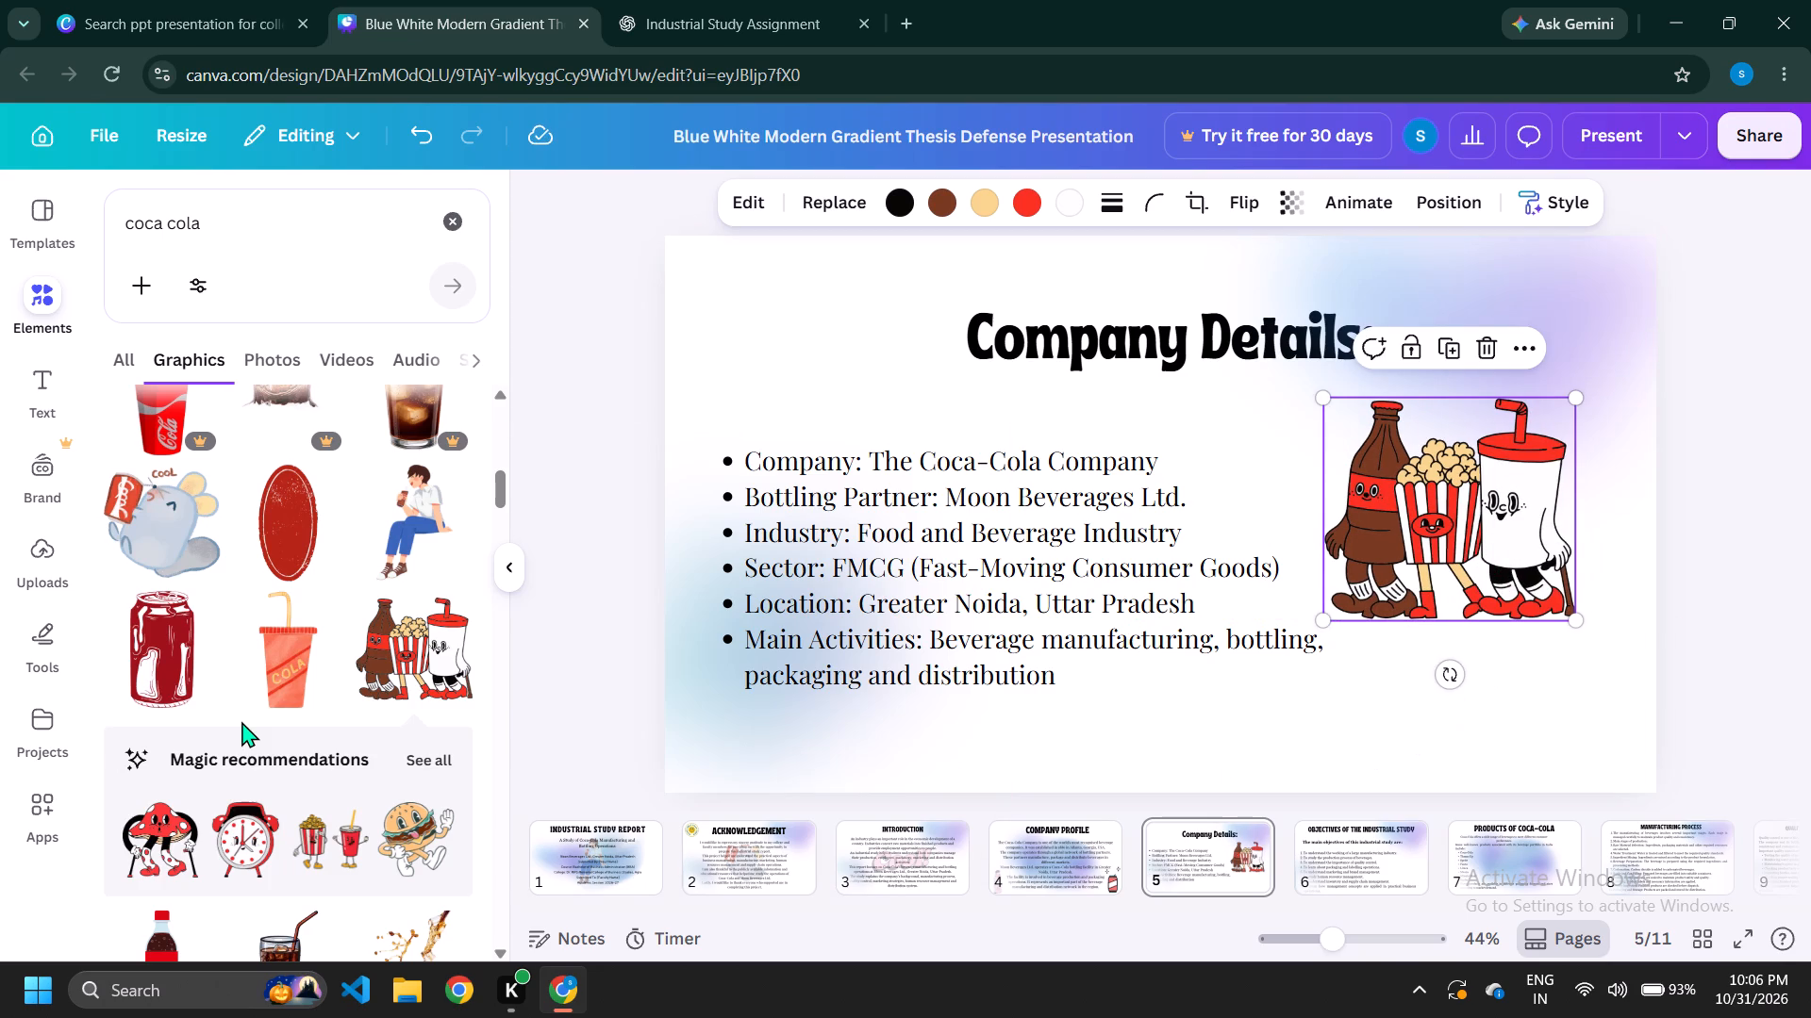
Add the Cola and Limo cans graphic to the Objectives of the Industrial Study slide, shrink it and place it at the numbered list's right side.
scroll(241, 721, "up", 3)
left_click(1337, 862)
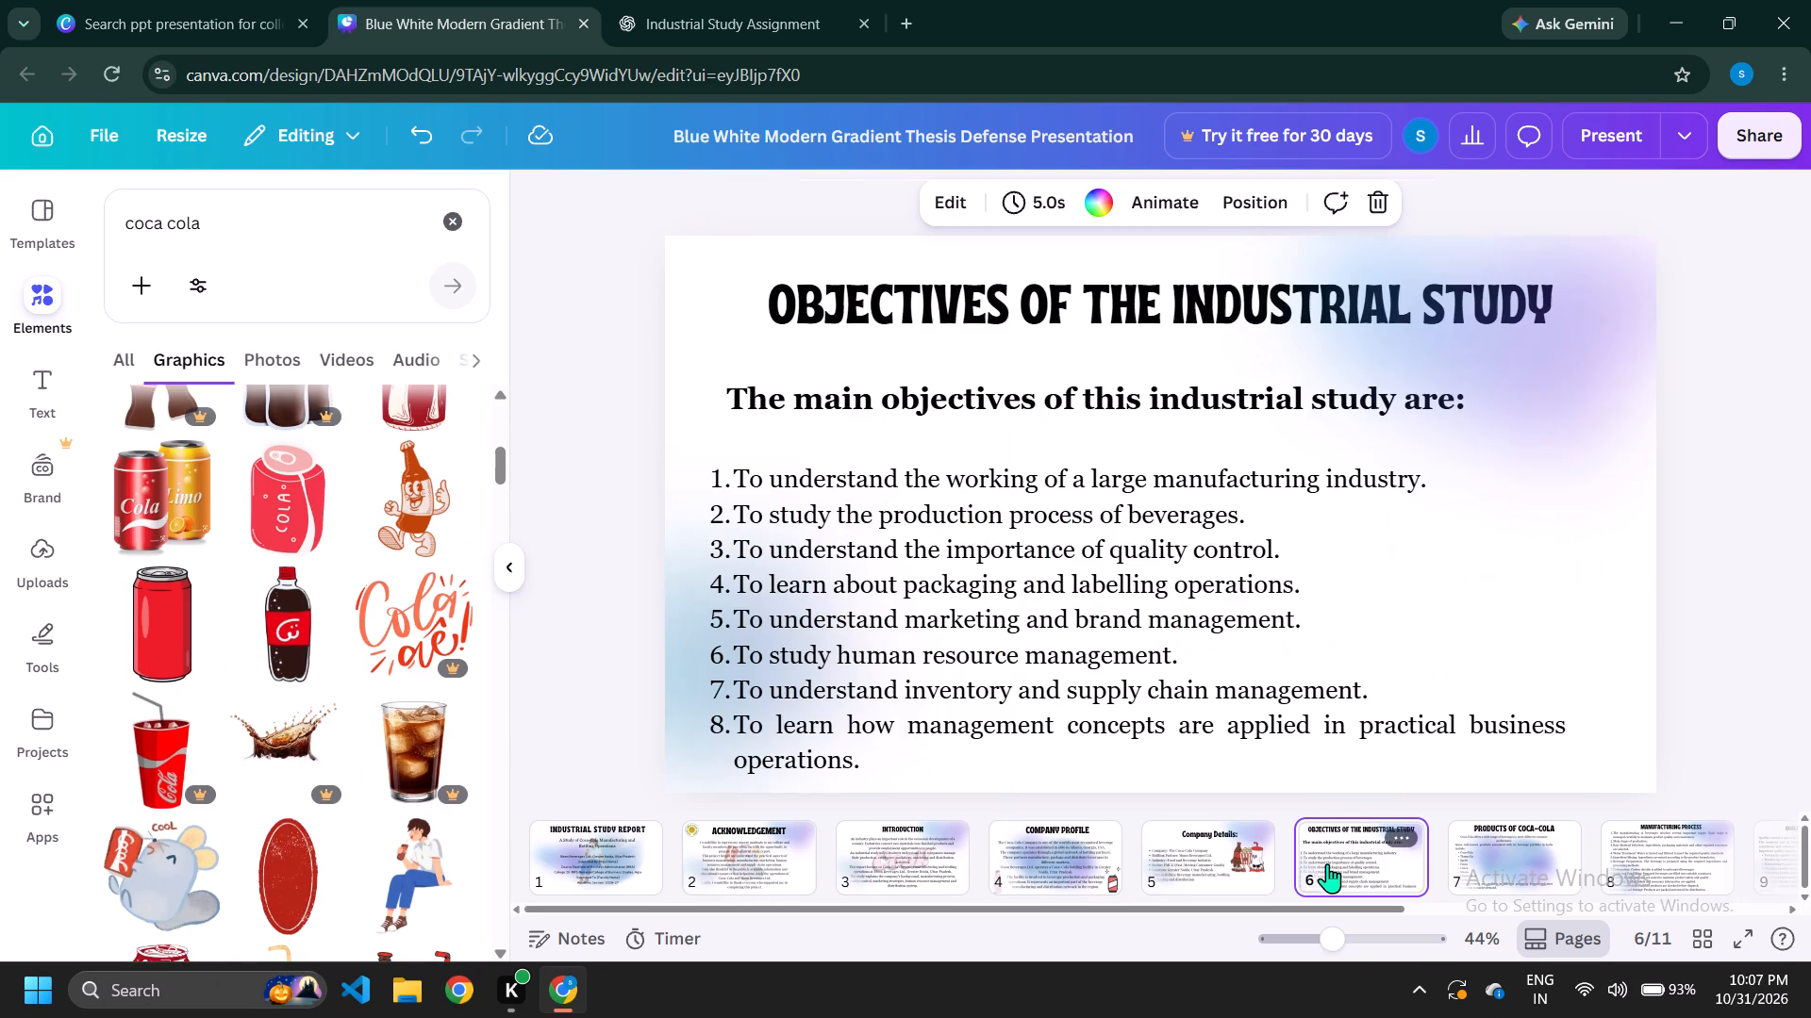
scroll(320, 678, "up", 1)
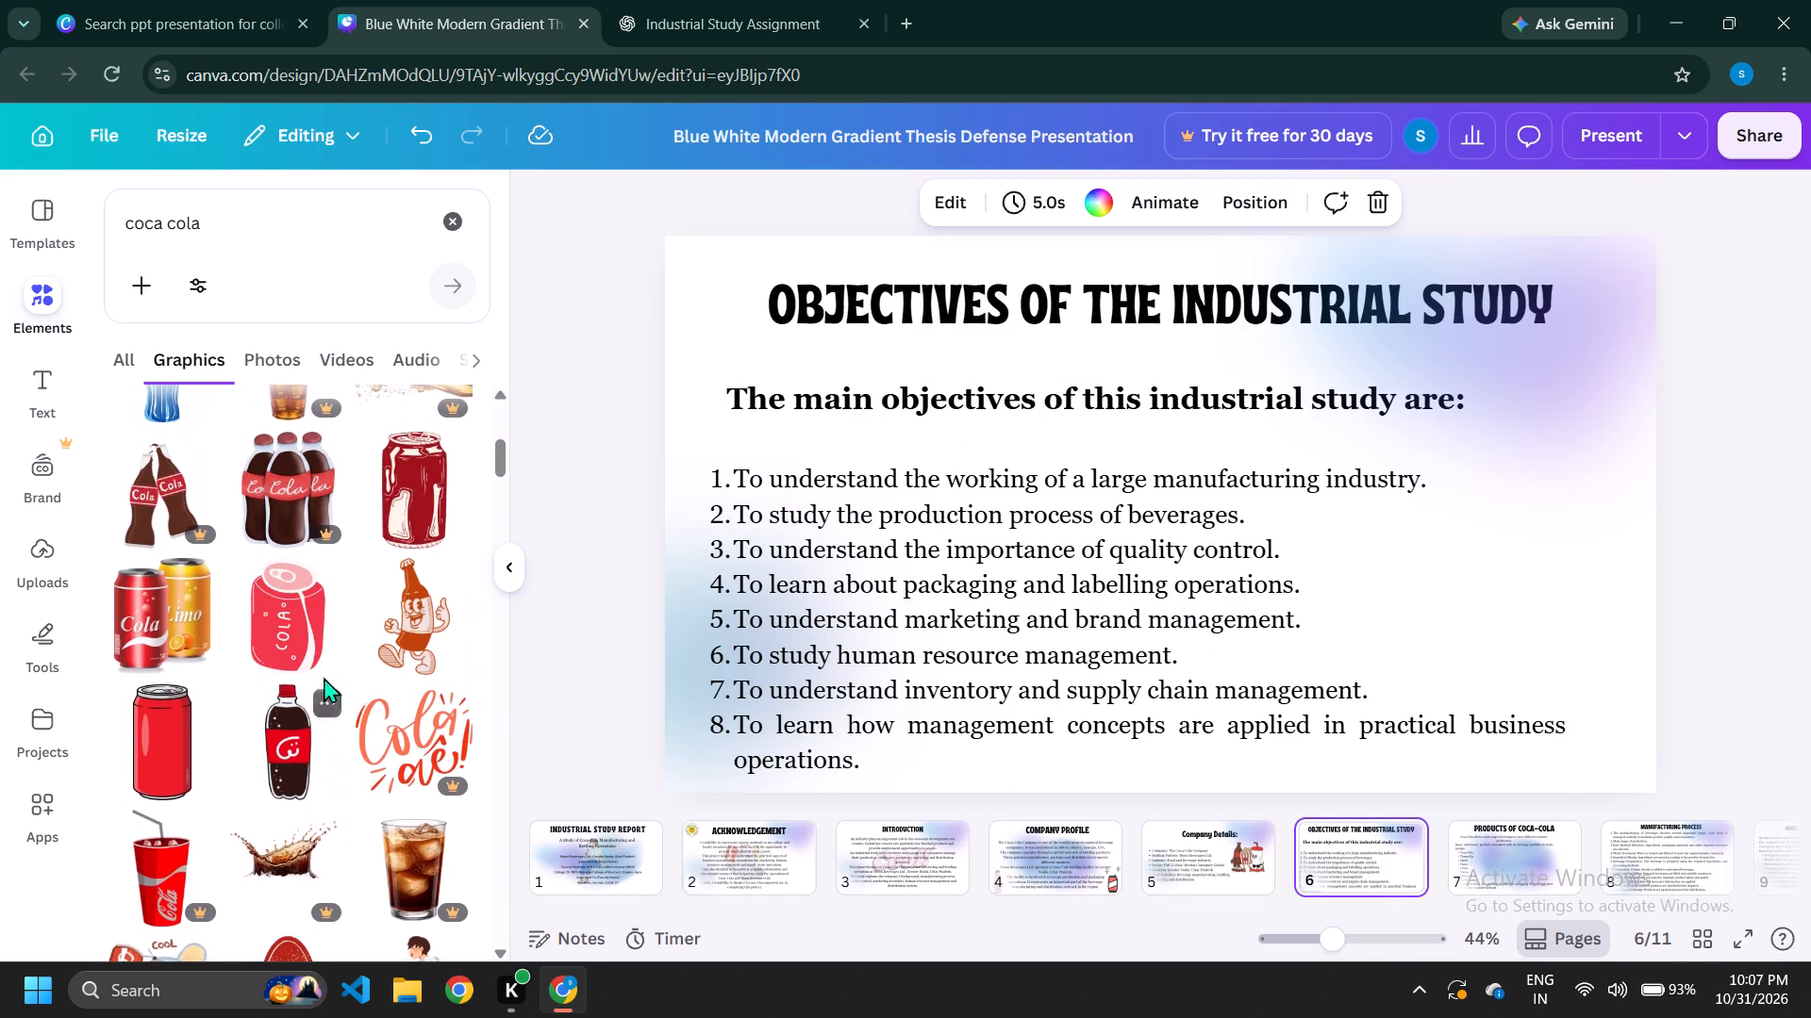
scroll(337, 680, "up", 1)
left_click(136, 745)
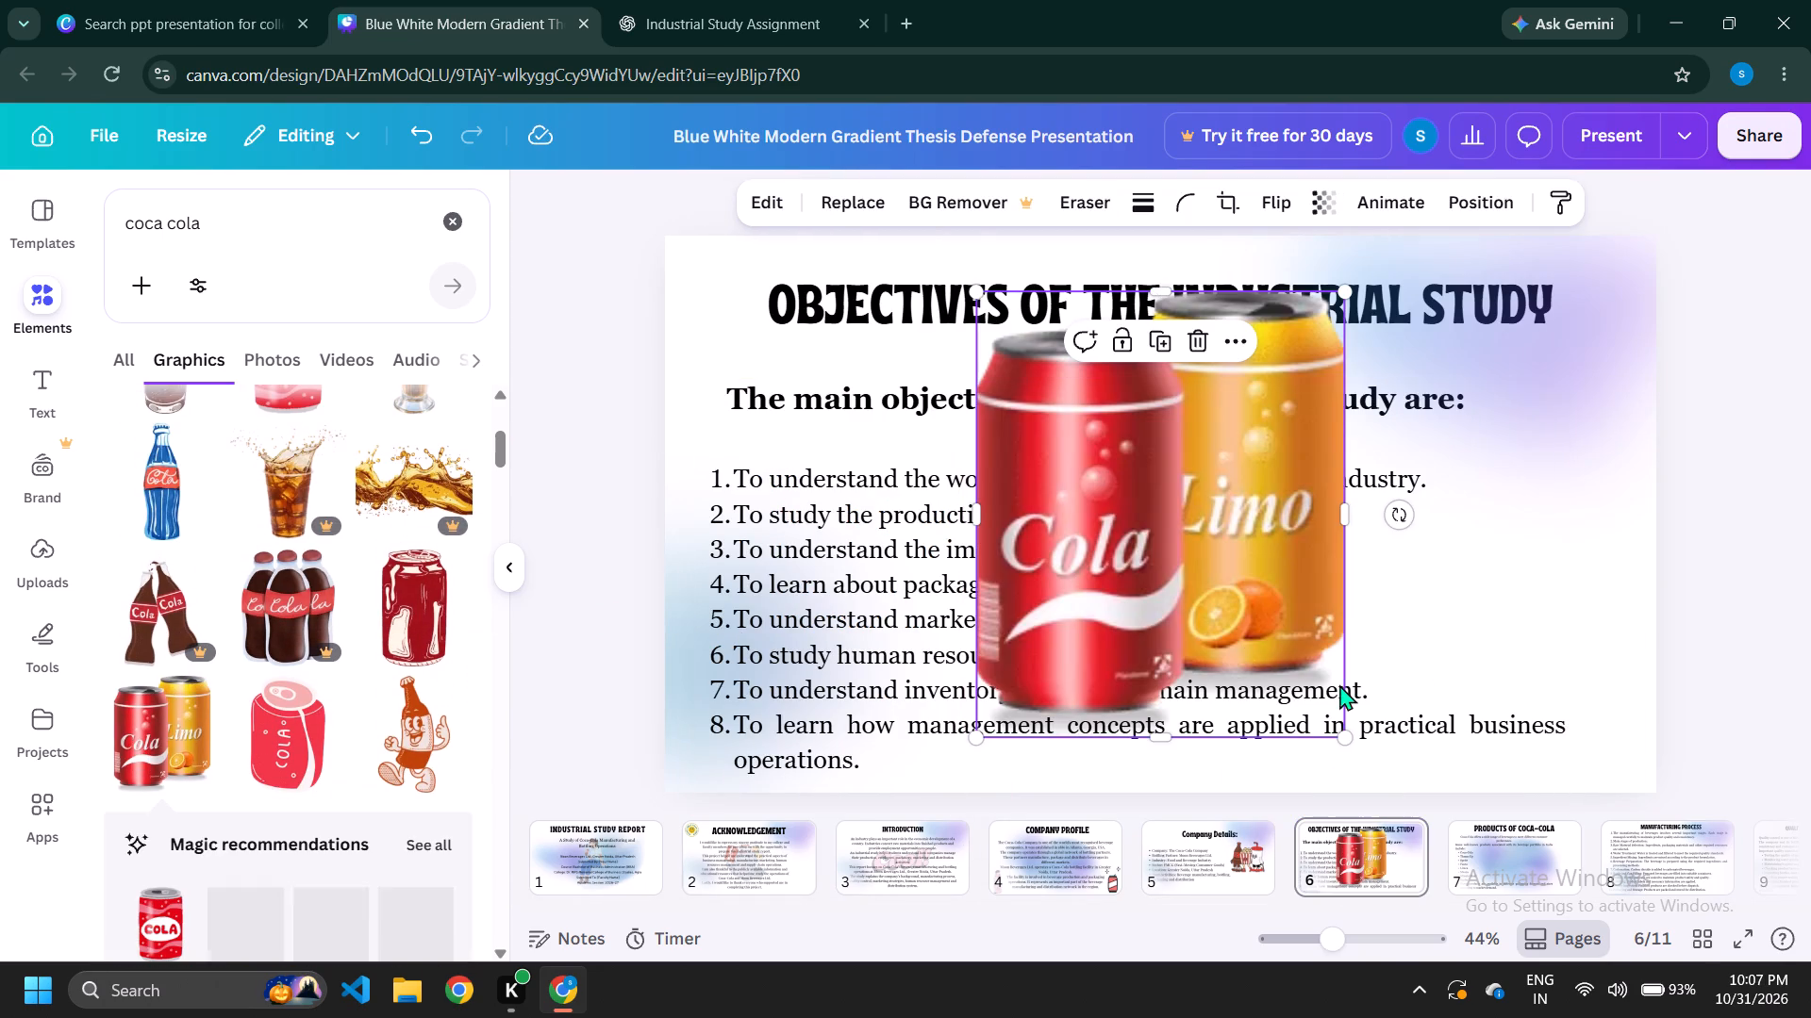
left_click(1354, 747)
left_click(1212, 586)
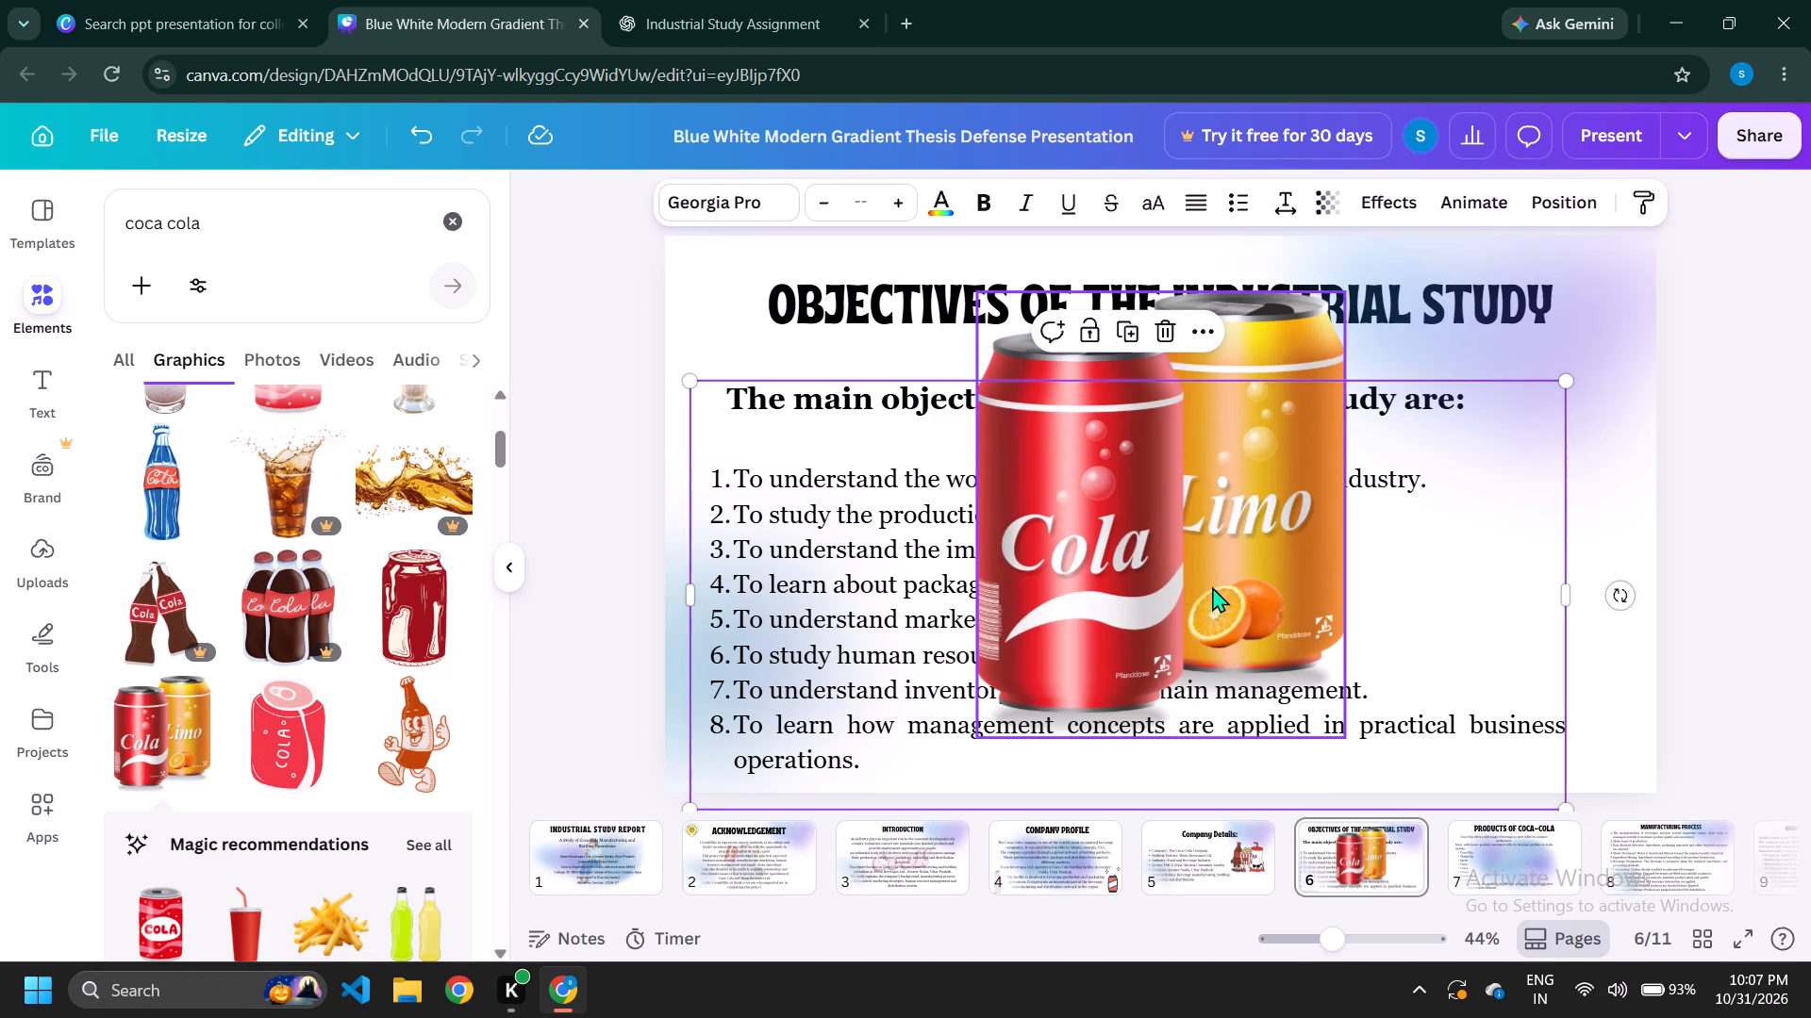
left_click_drag(1346, 740, 1217, 637)
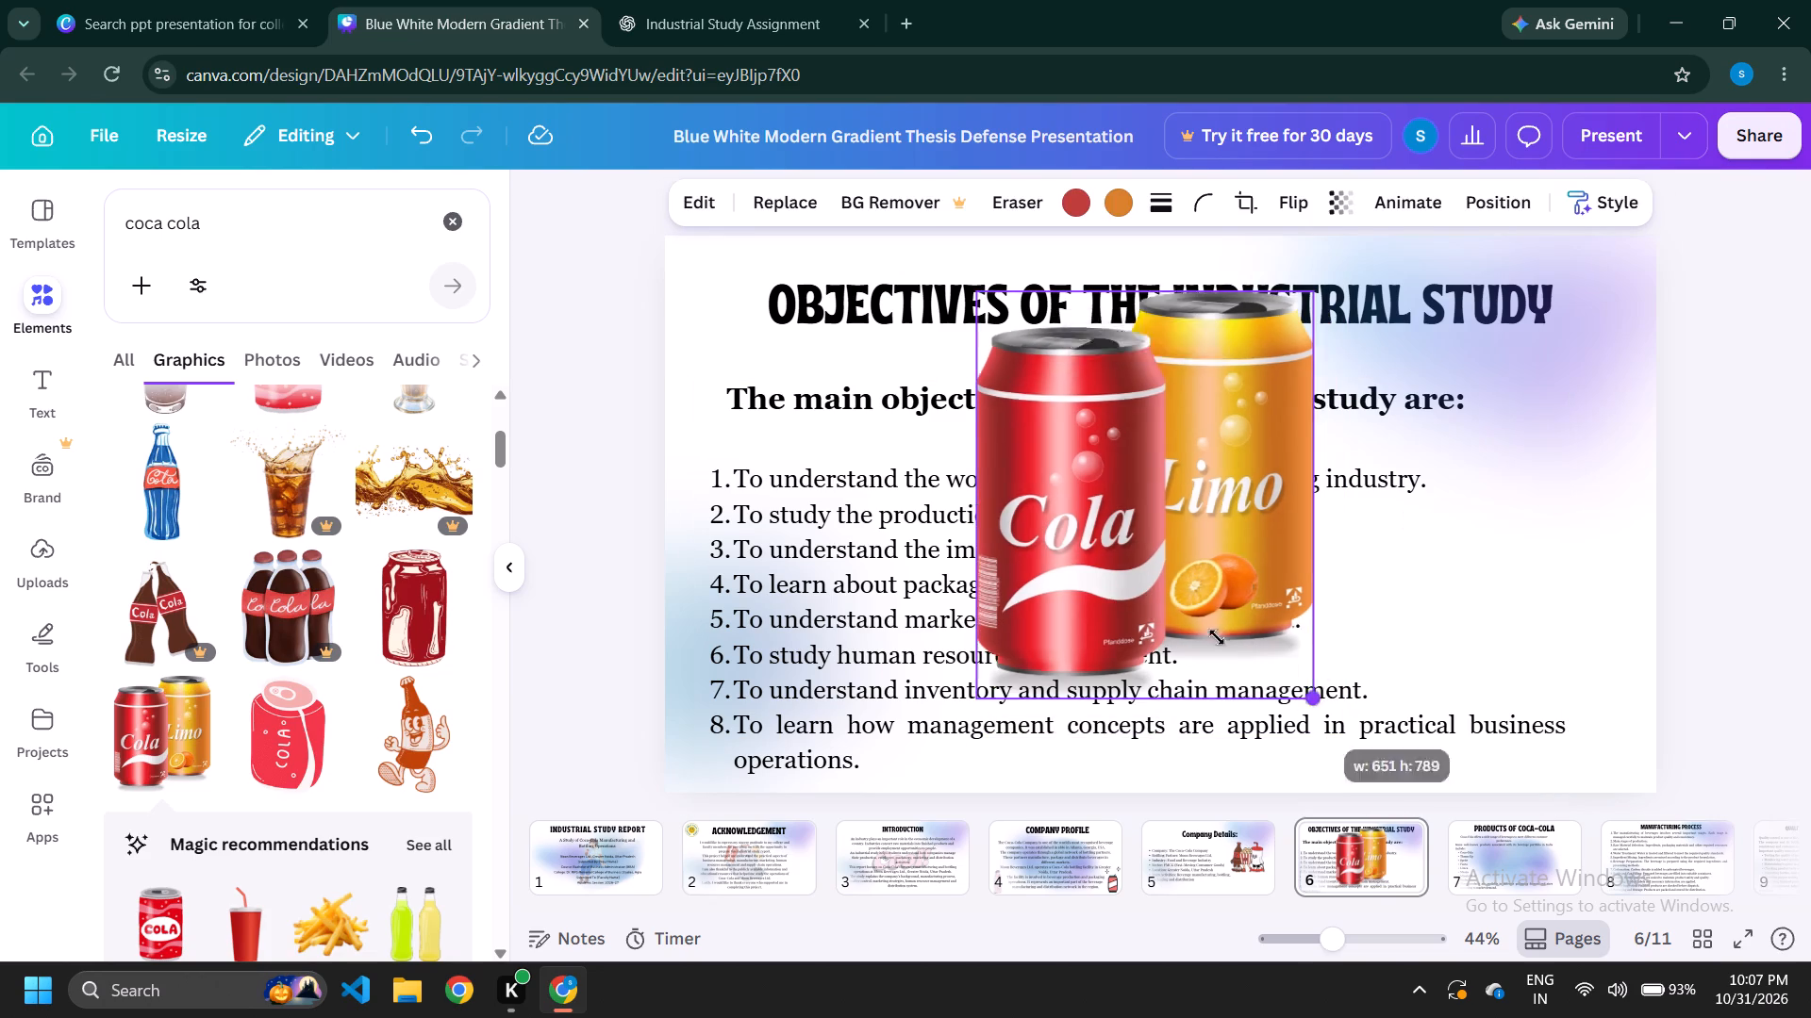
left_click_drag(1217, 637, 1152, 570)
left_click_drag(1090, 445, 1514, 590)
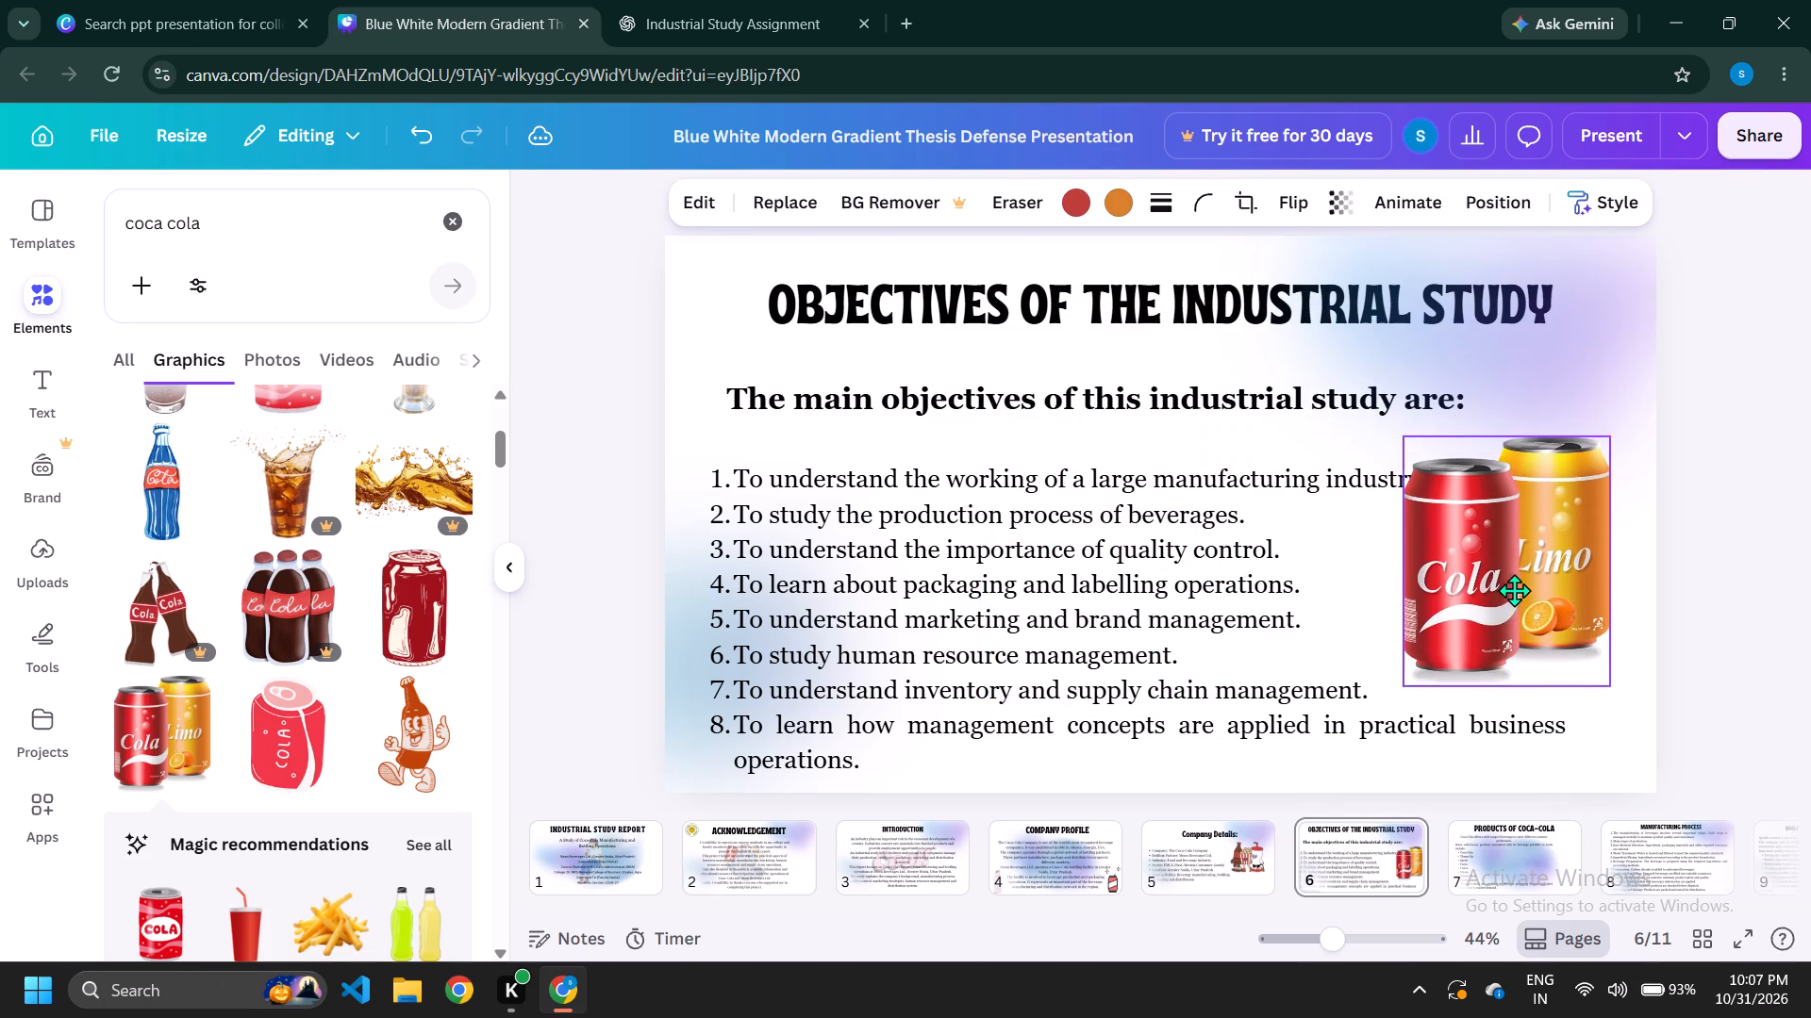
Shrink the Cola and Limo cans graphic slightly and place it beside the numbered objectives, clear of the first line's text.
left_click_drag(1514, 590, 1511, 590)
left_click(1608, 698)
left_click(1603, 694)
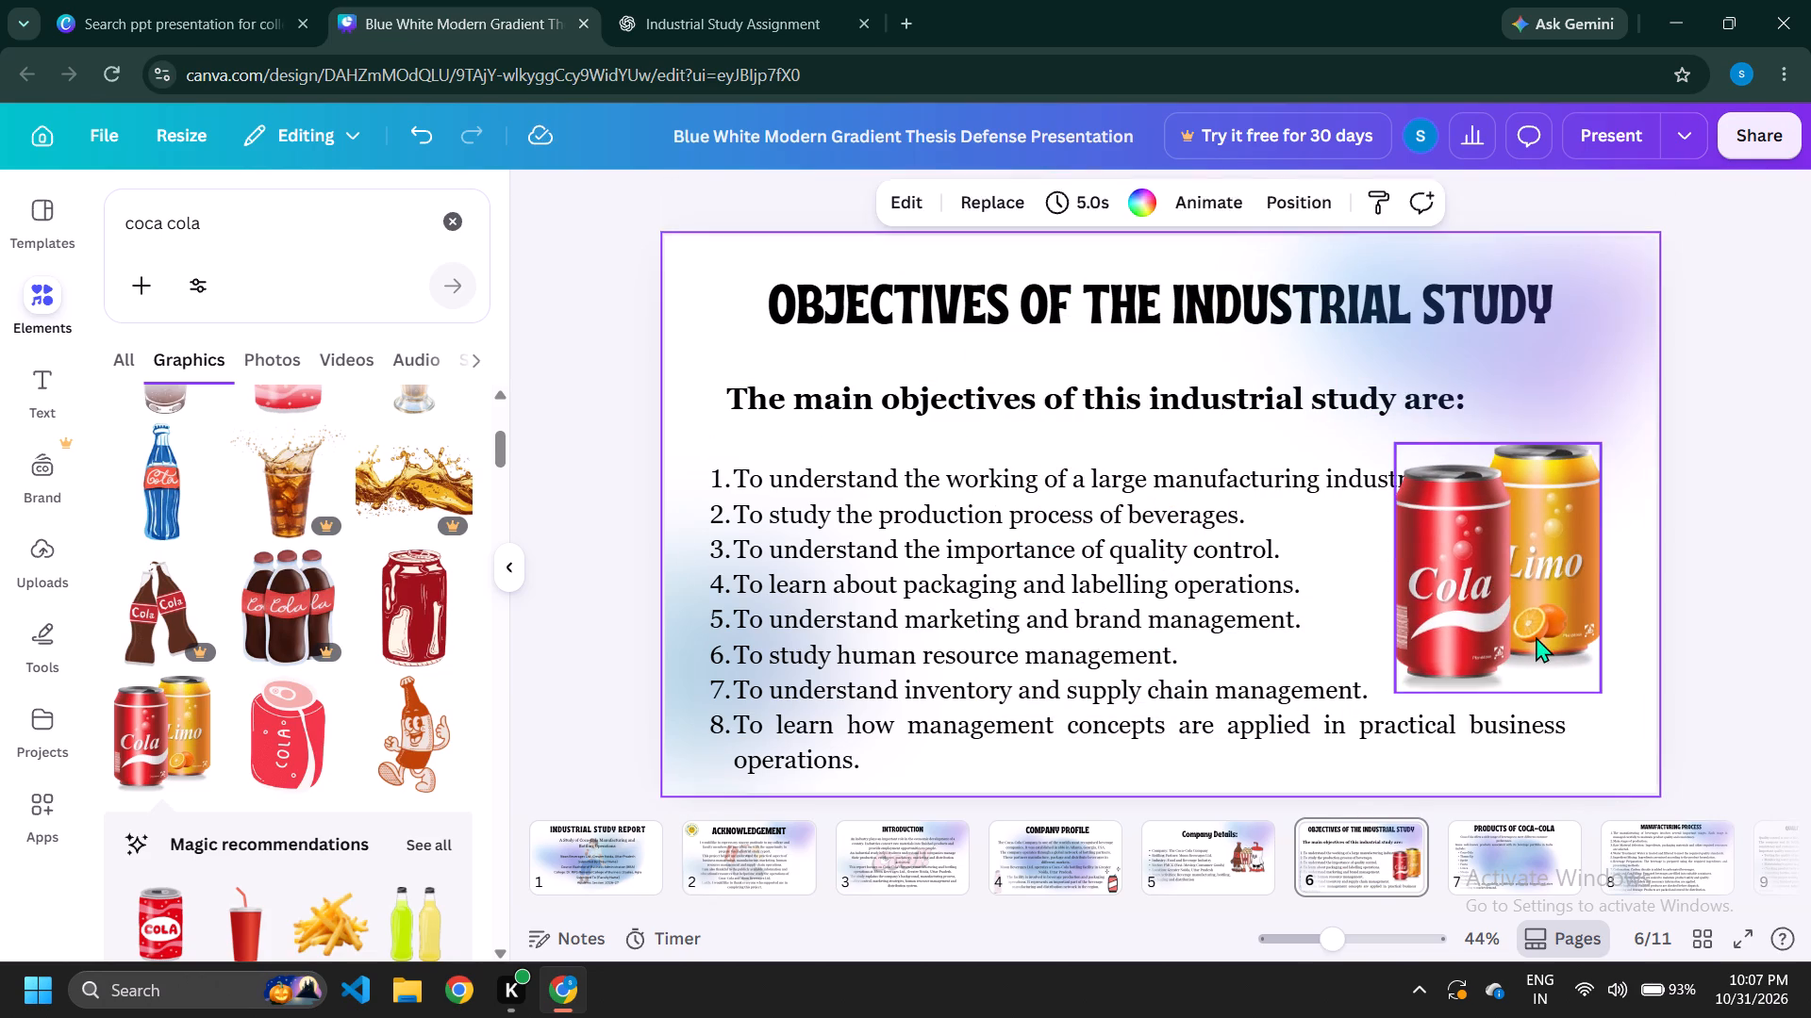
left_click(1536, 636)
left_click_drag(1595, 688, 1513, 630)
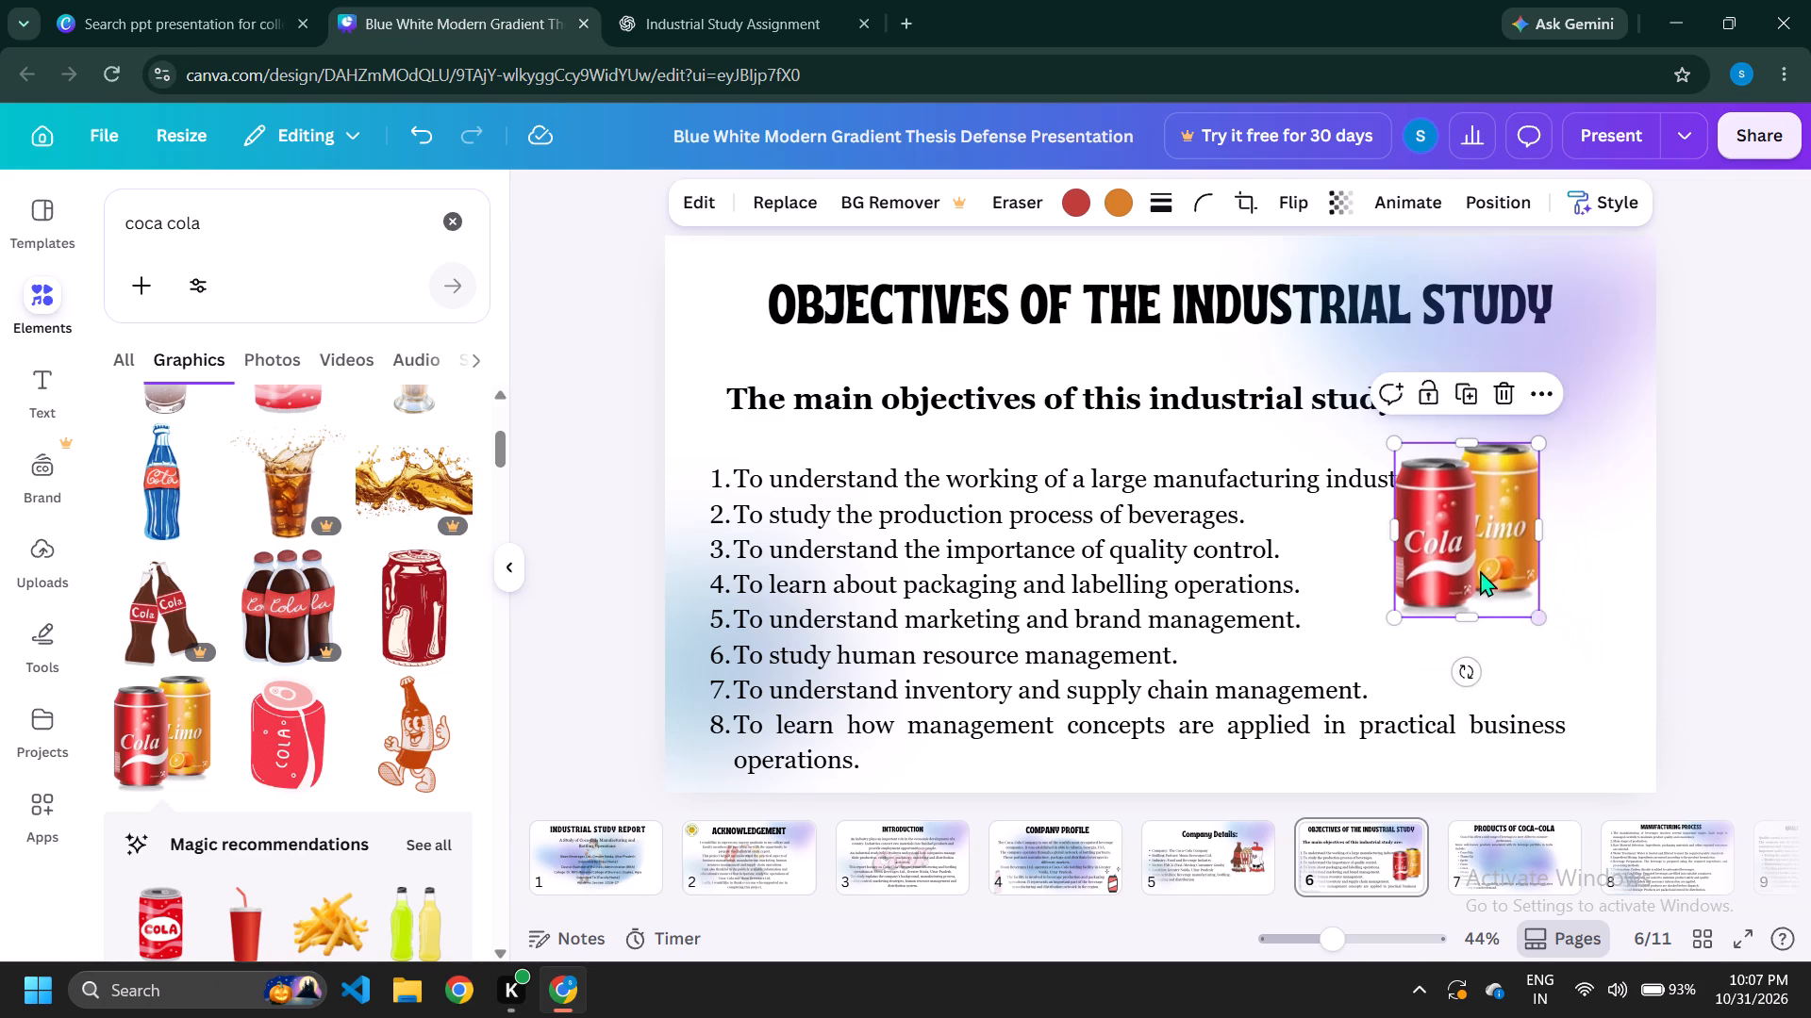
left_click_drag(1480, 568, 1553, 632)
left_click_drag(1509, 611, 1489, 582)
left_click_drag(1599, 652, 1633, 707)
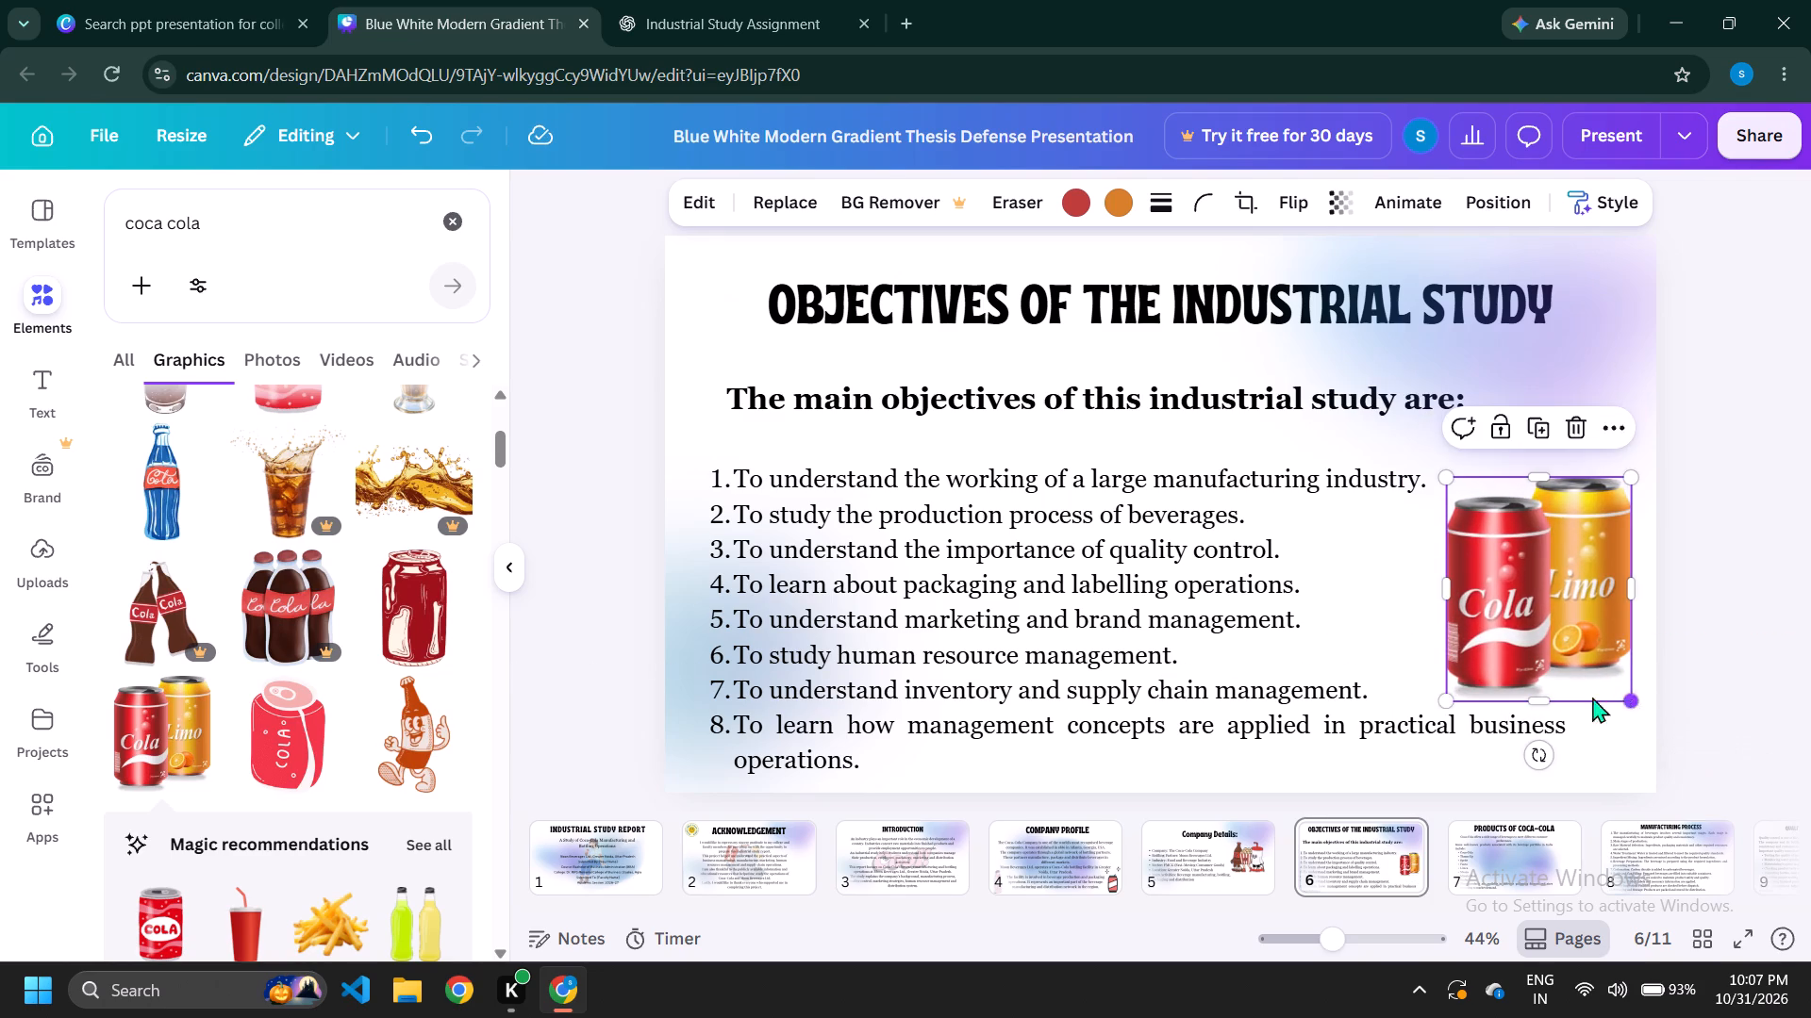
Add the iced cola glass graphic to the Products of Coca-Cola slide, shrink it and place it right of the product list.
left_click(1522, 839)
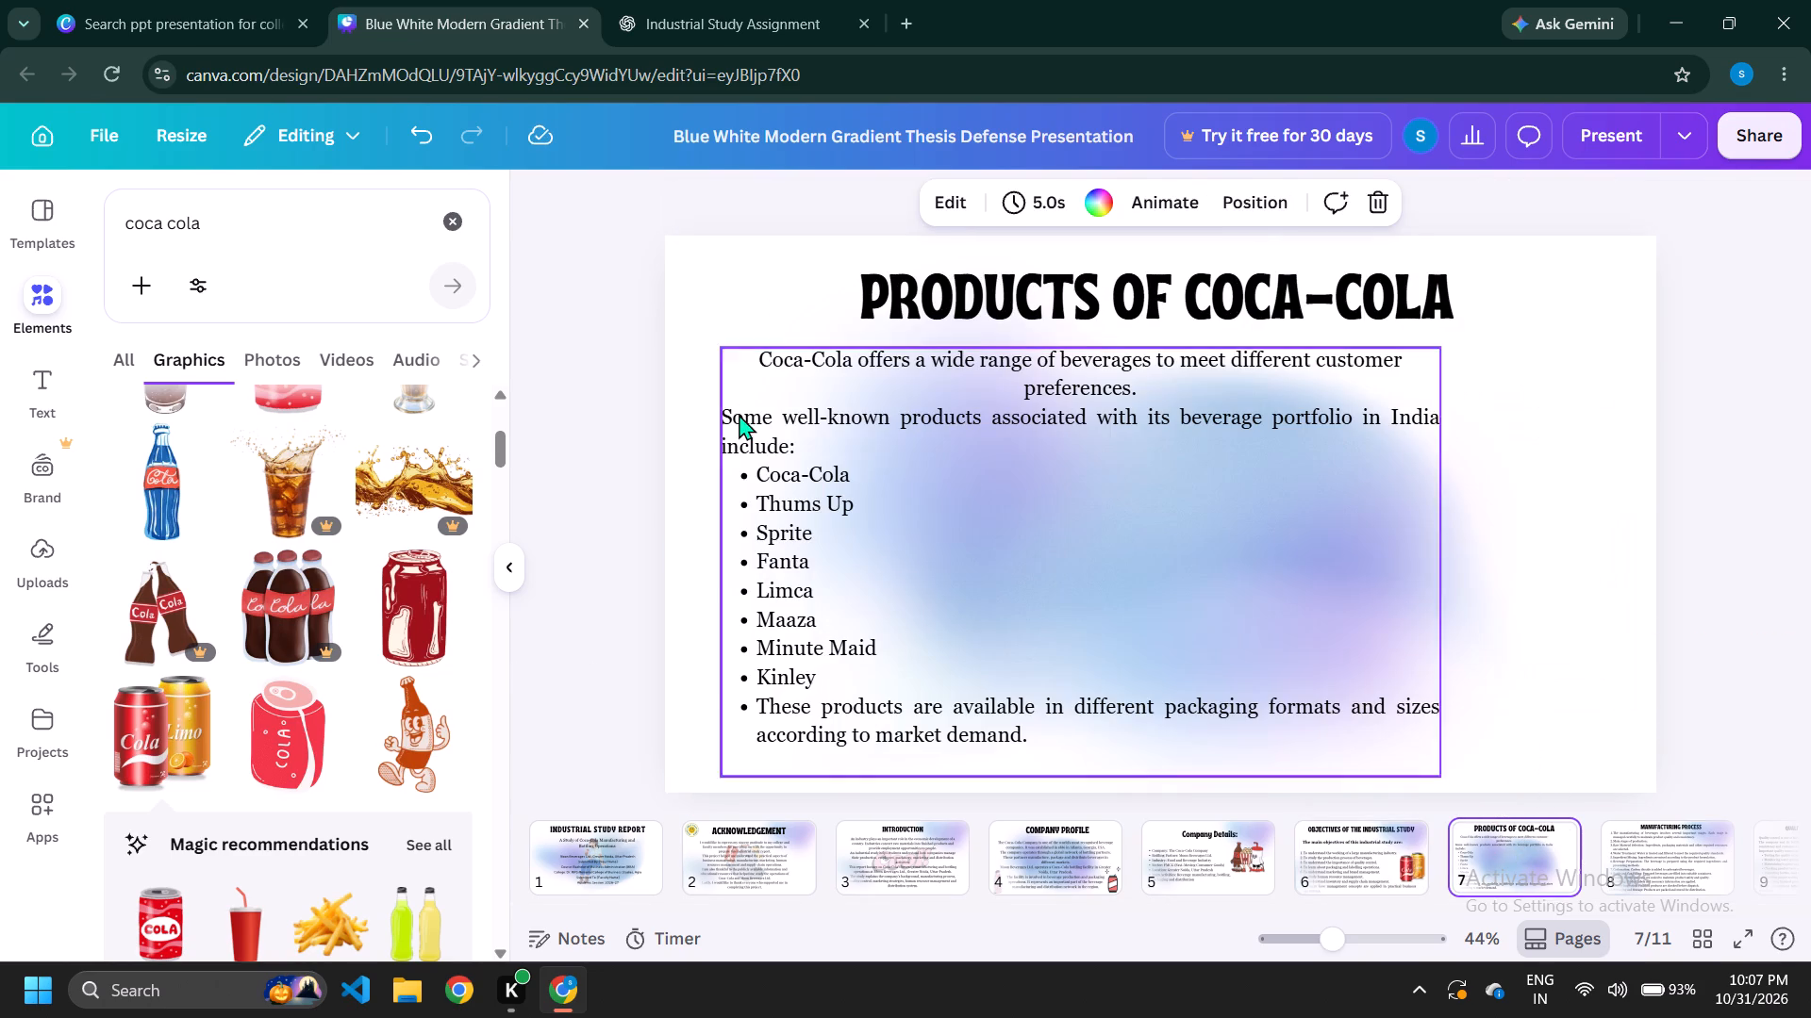
scroll(333, 622, "up", 2)
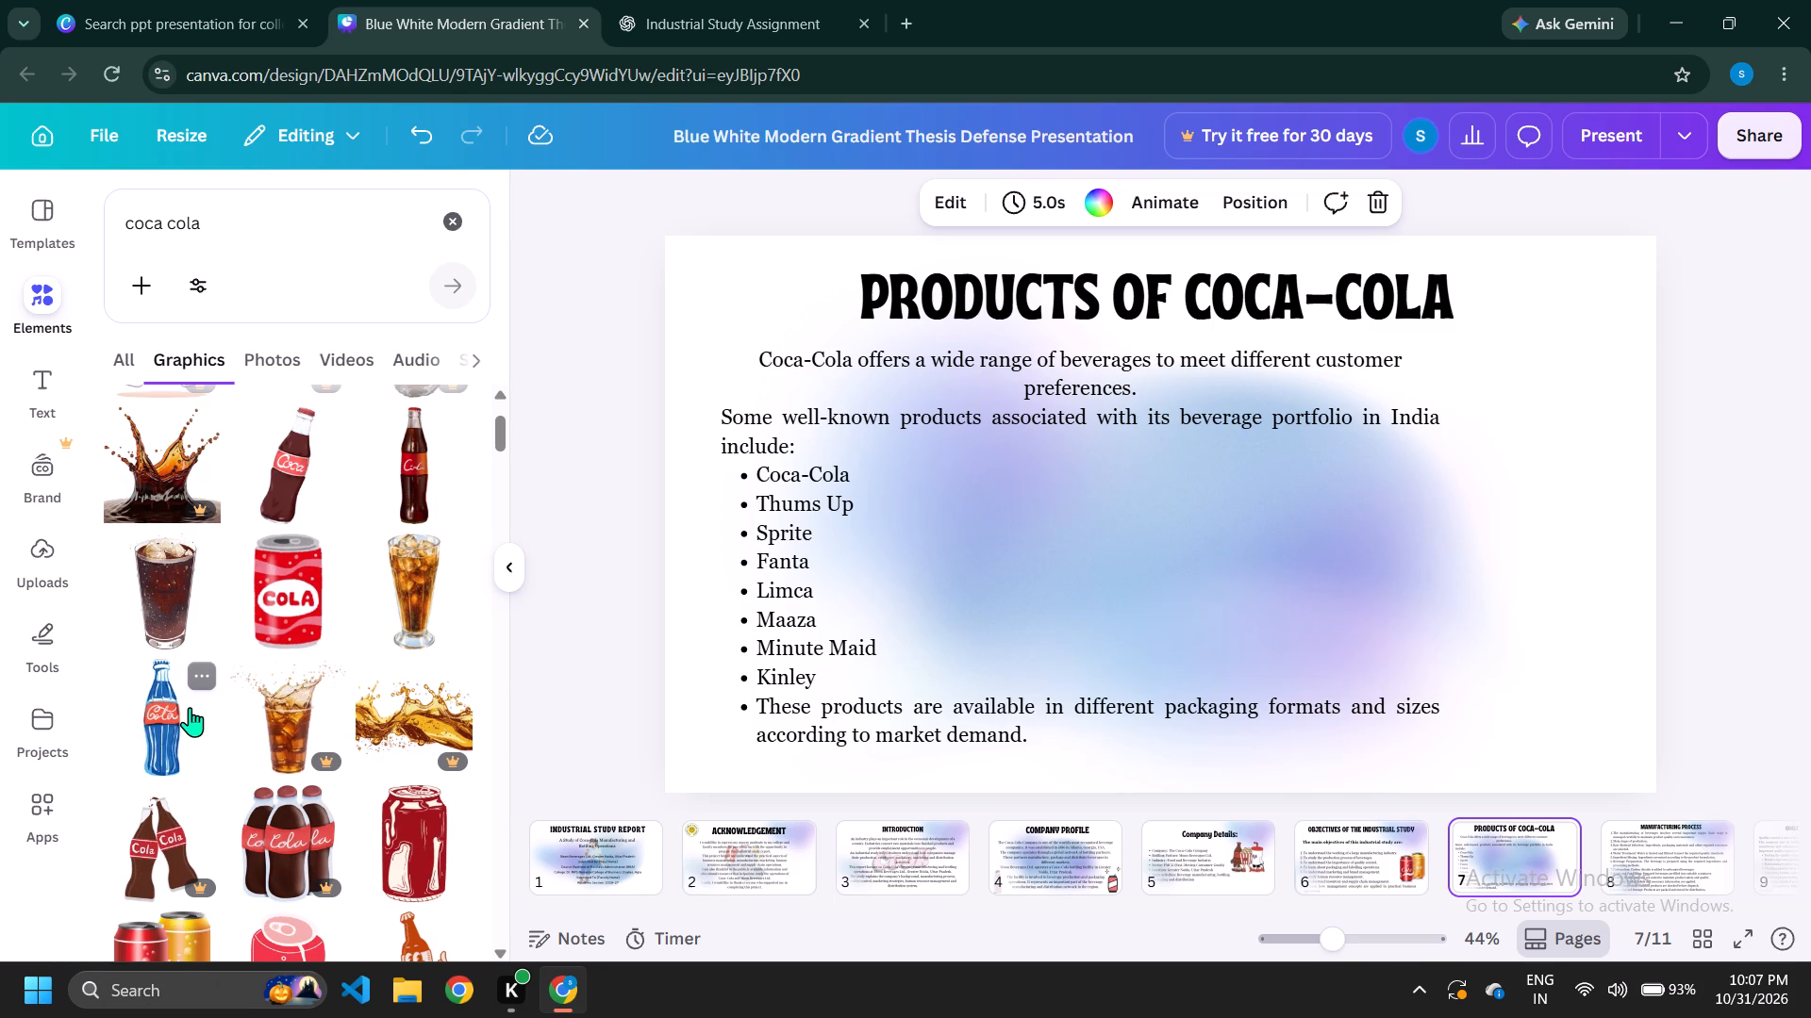
left_click(166, 573)
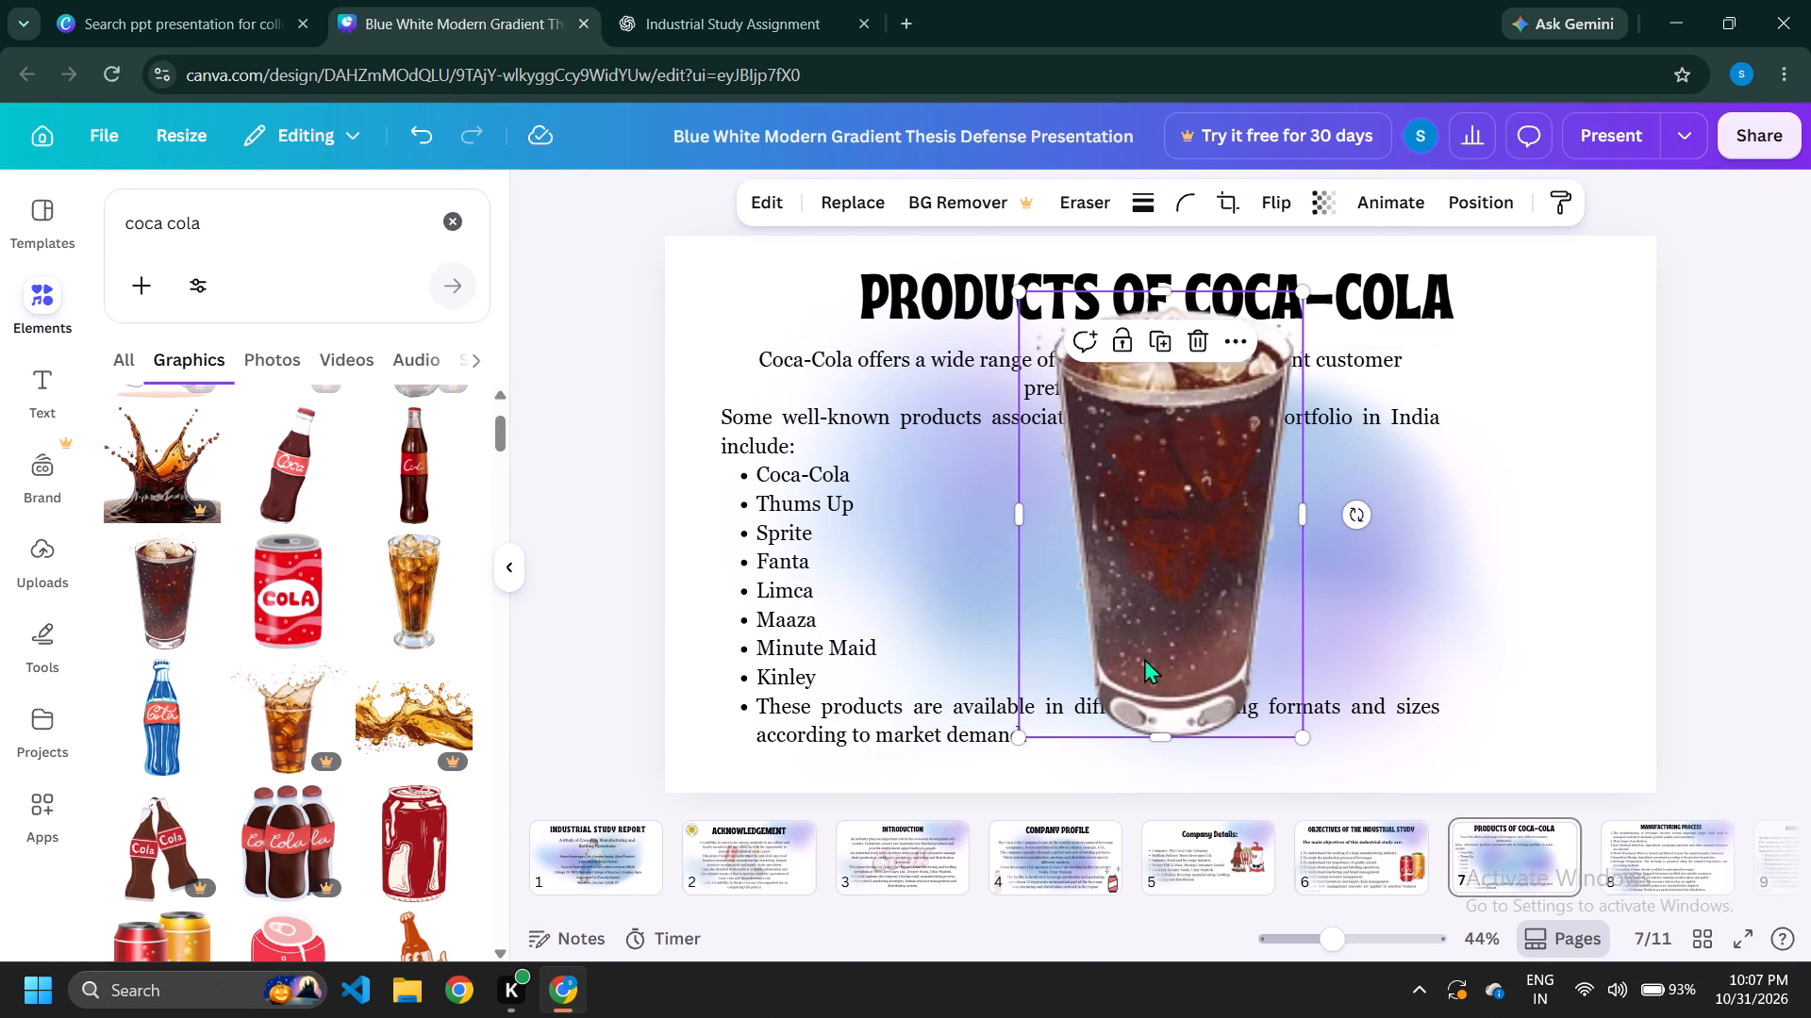
left_click_drag(1305, 745, 1203, 646)
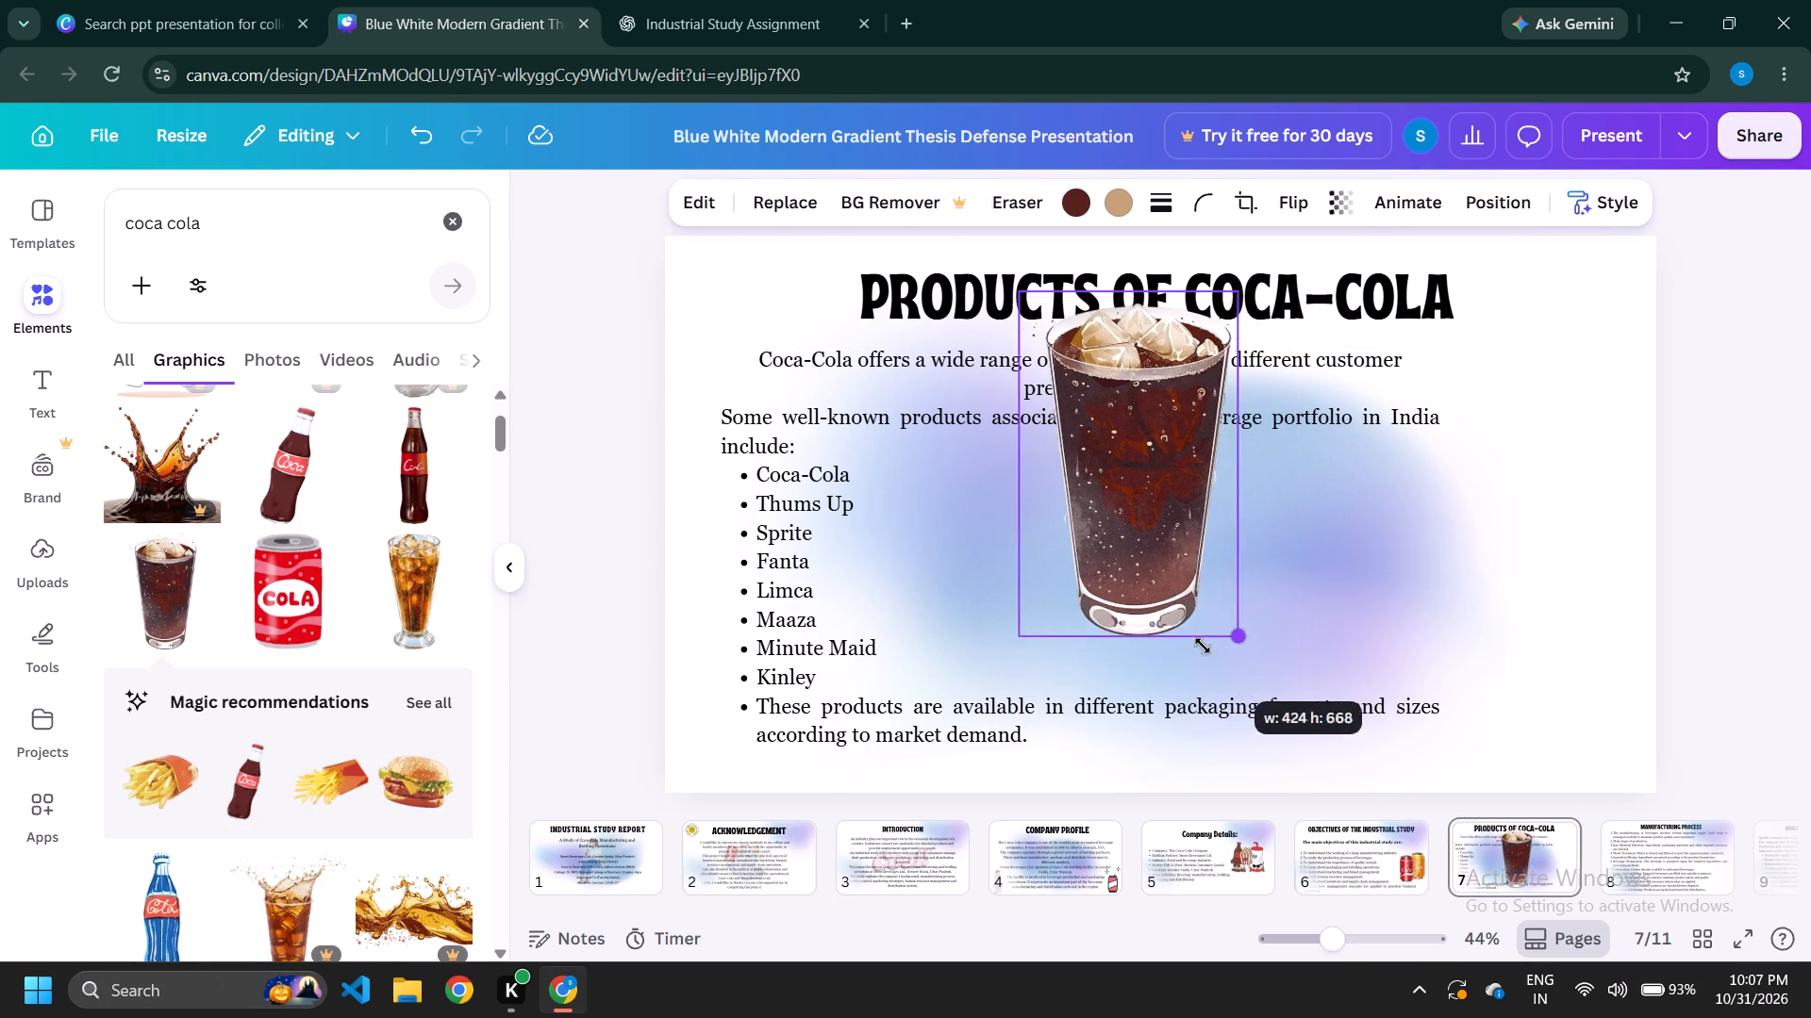
left_click_drag(1203, 646, 1115, 568)
left_click_drag(1094, 437, 1477, 587)
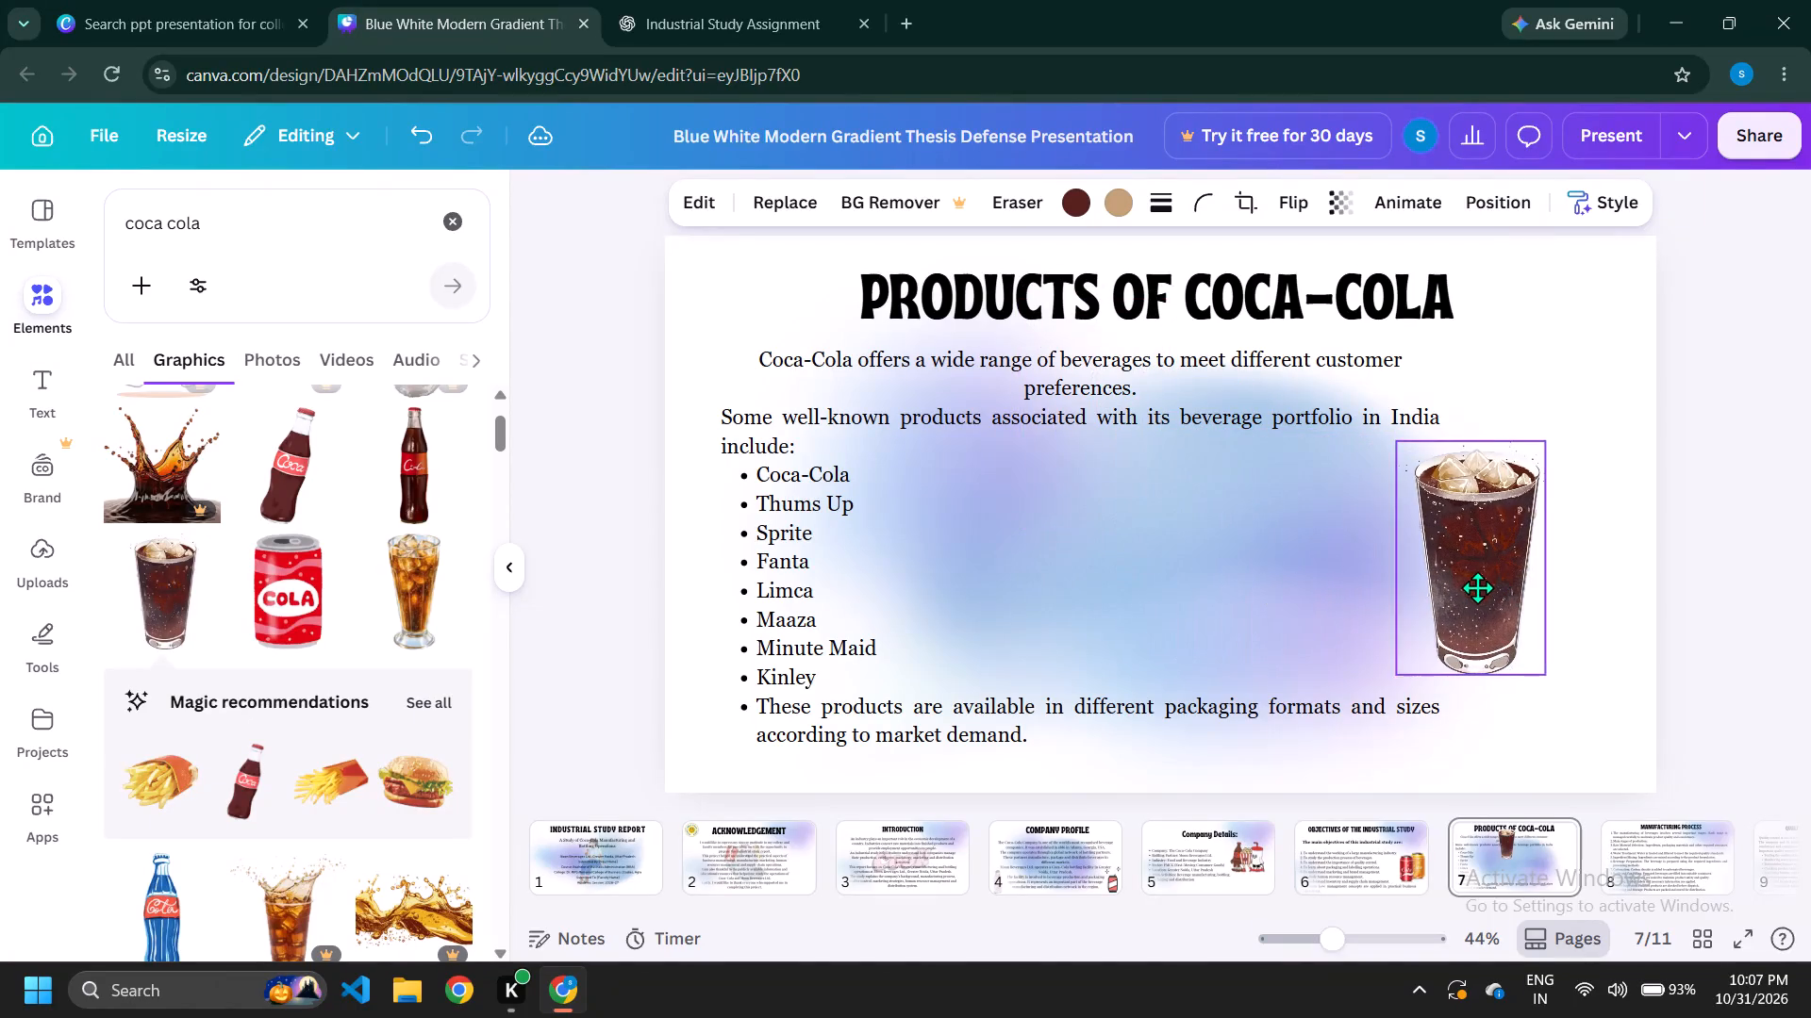
left_click_drag(1477, 587, 1482, 587)
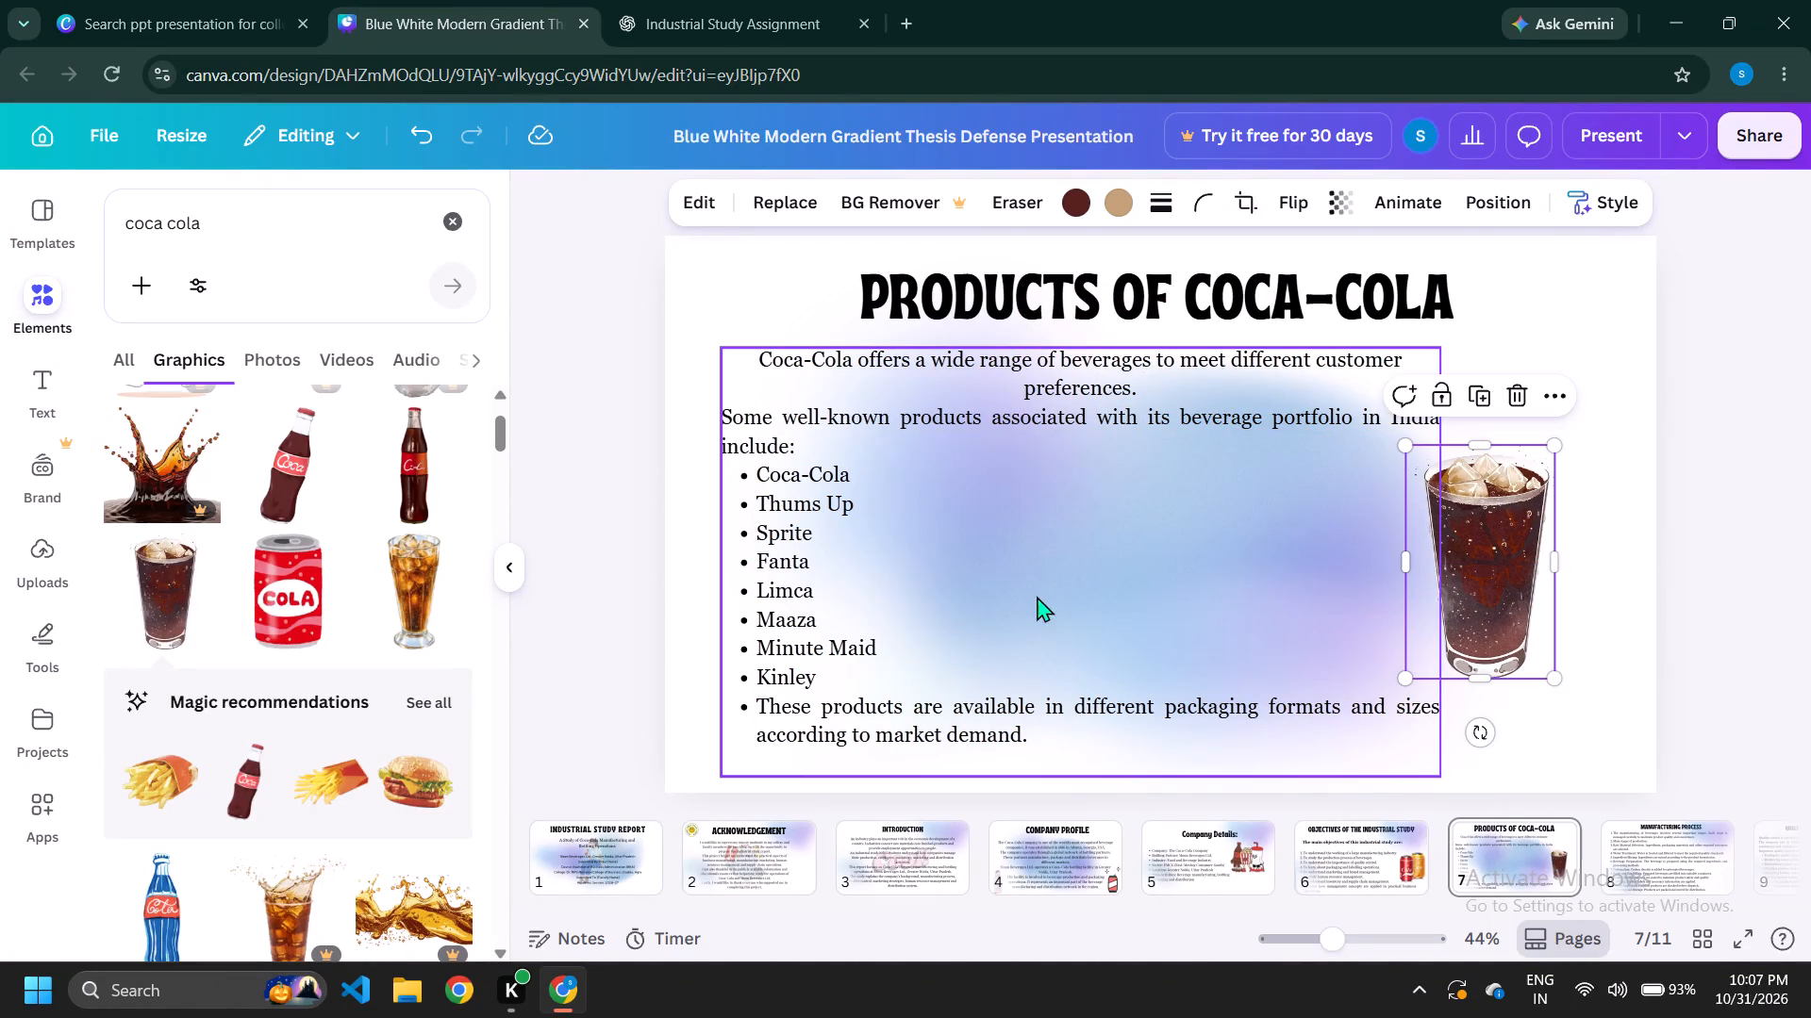
Add the tilted Coca bottle graphic to the Manufacturing Process slide and size it to span most of the list's height, centred over the text.
left_click(1654, 861)
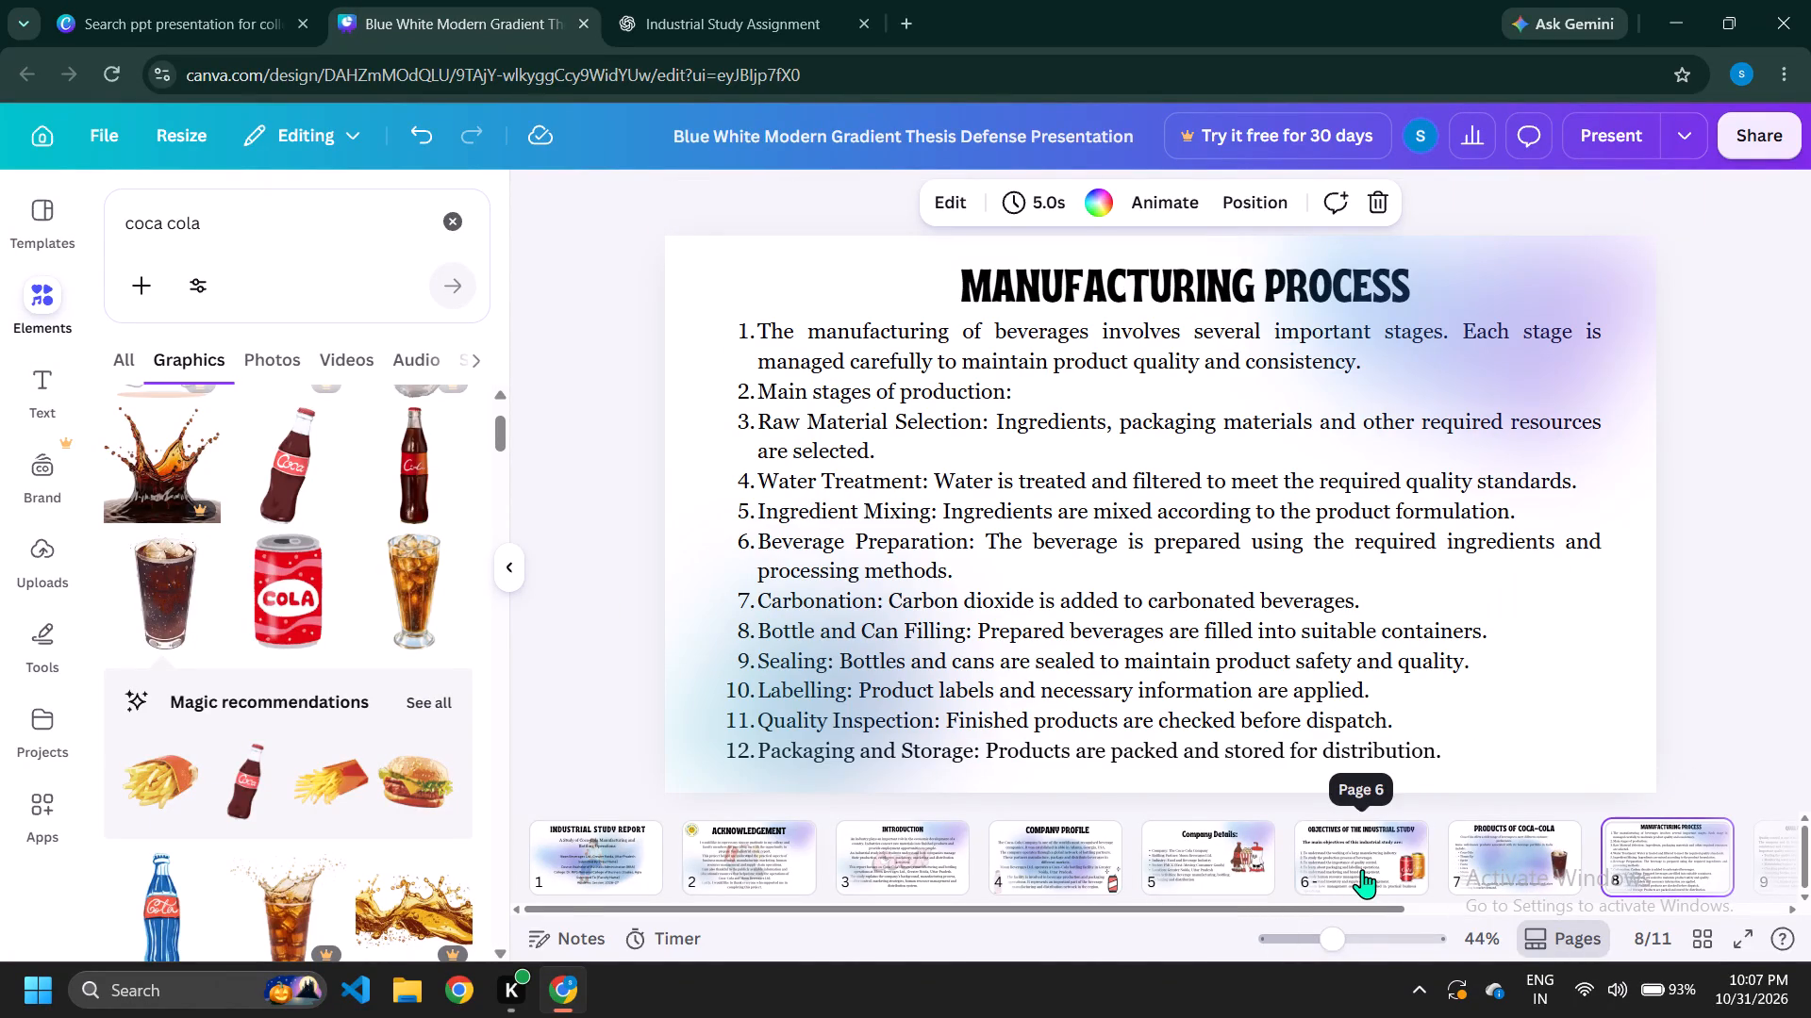
scroll(1362, 869, "left", 3)
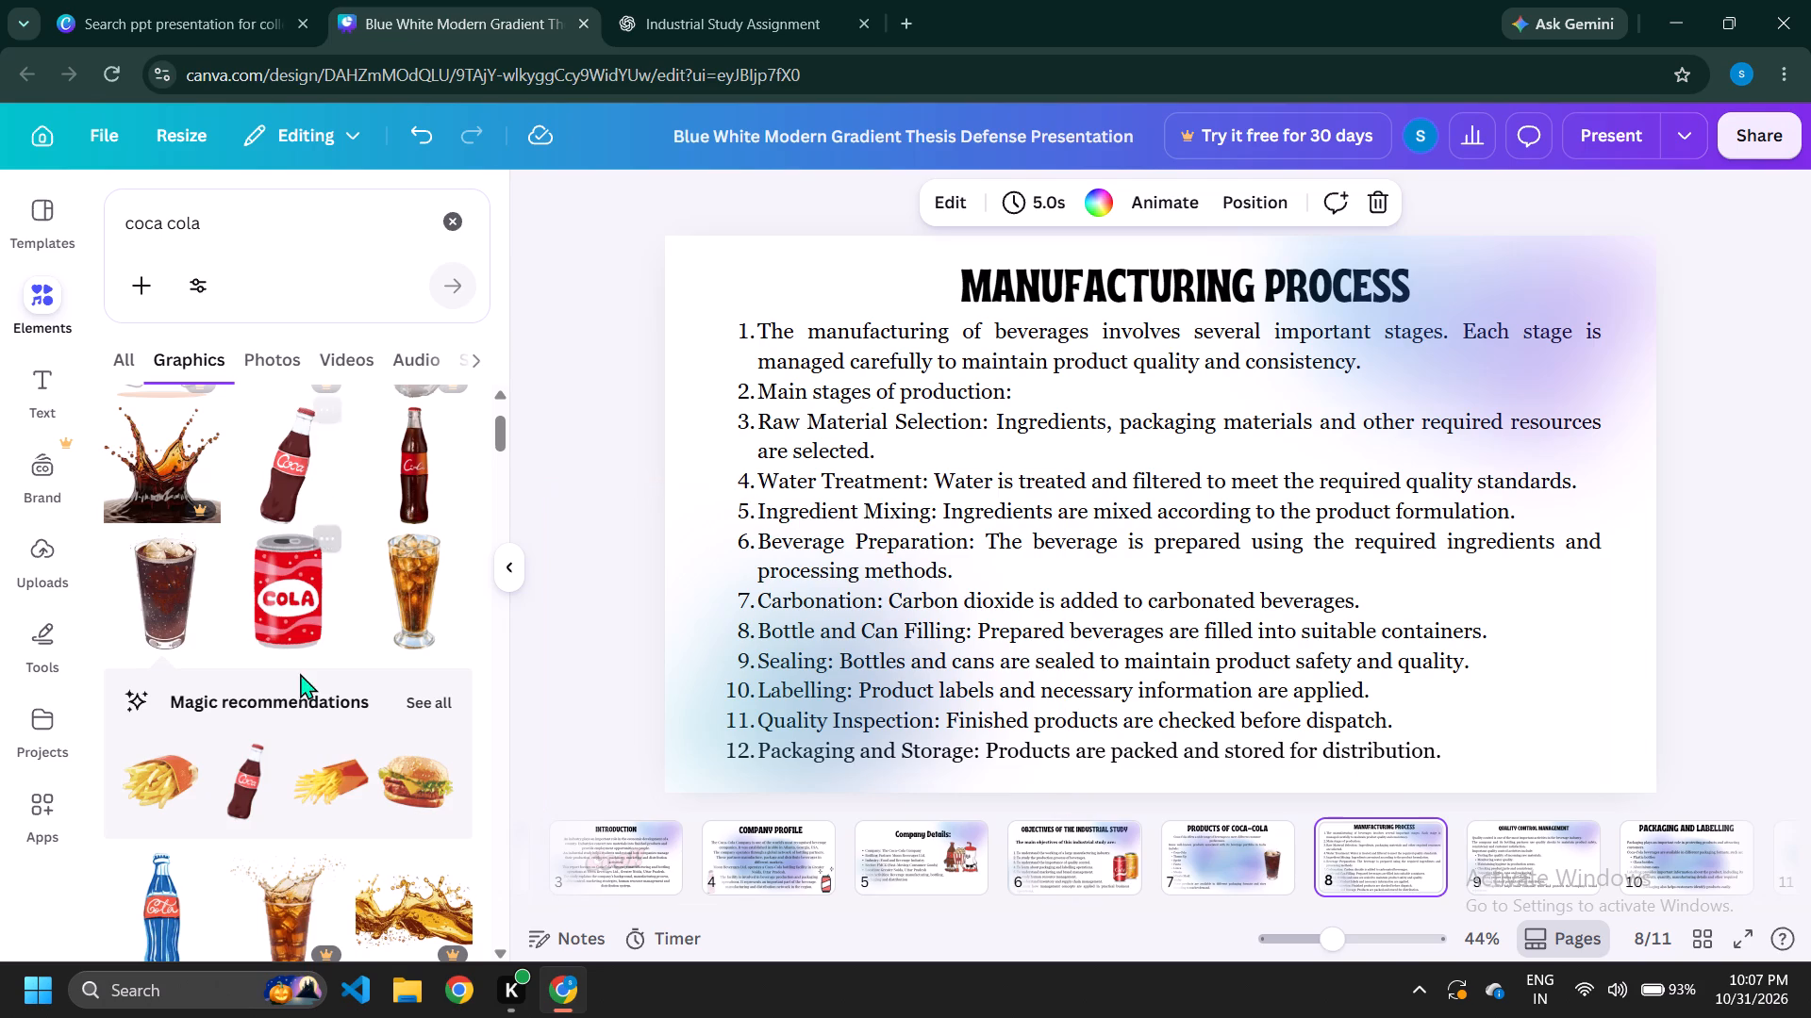
scroll(281, 702, "up", 2)
left_click(278, 630)
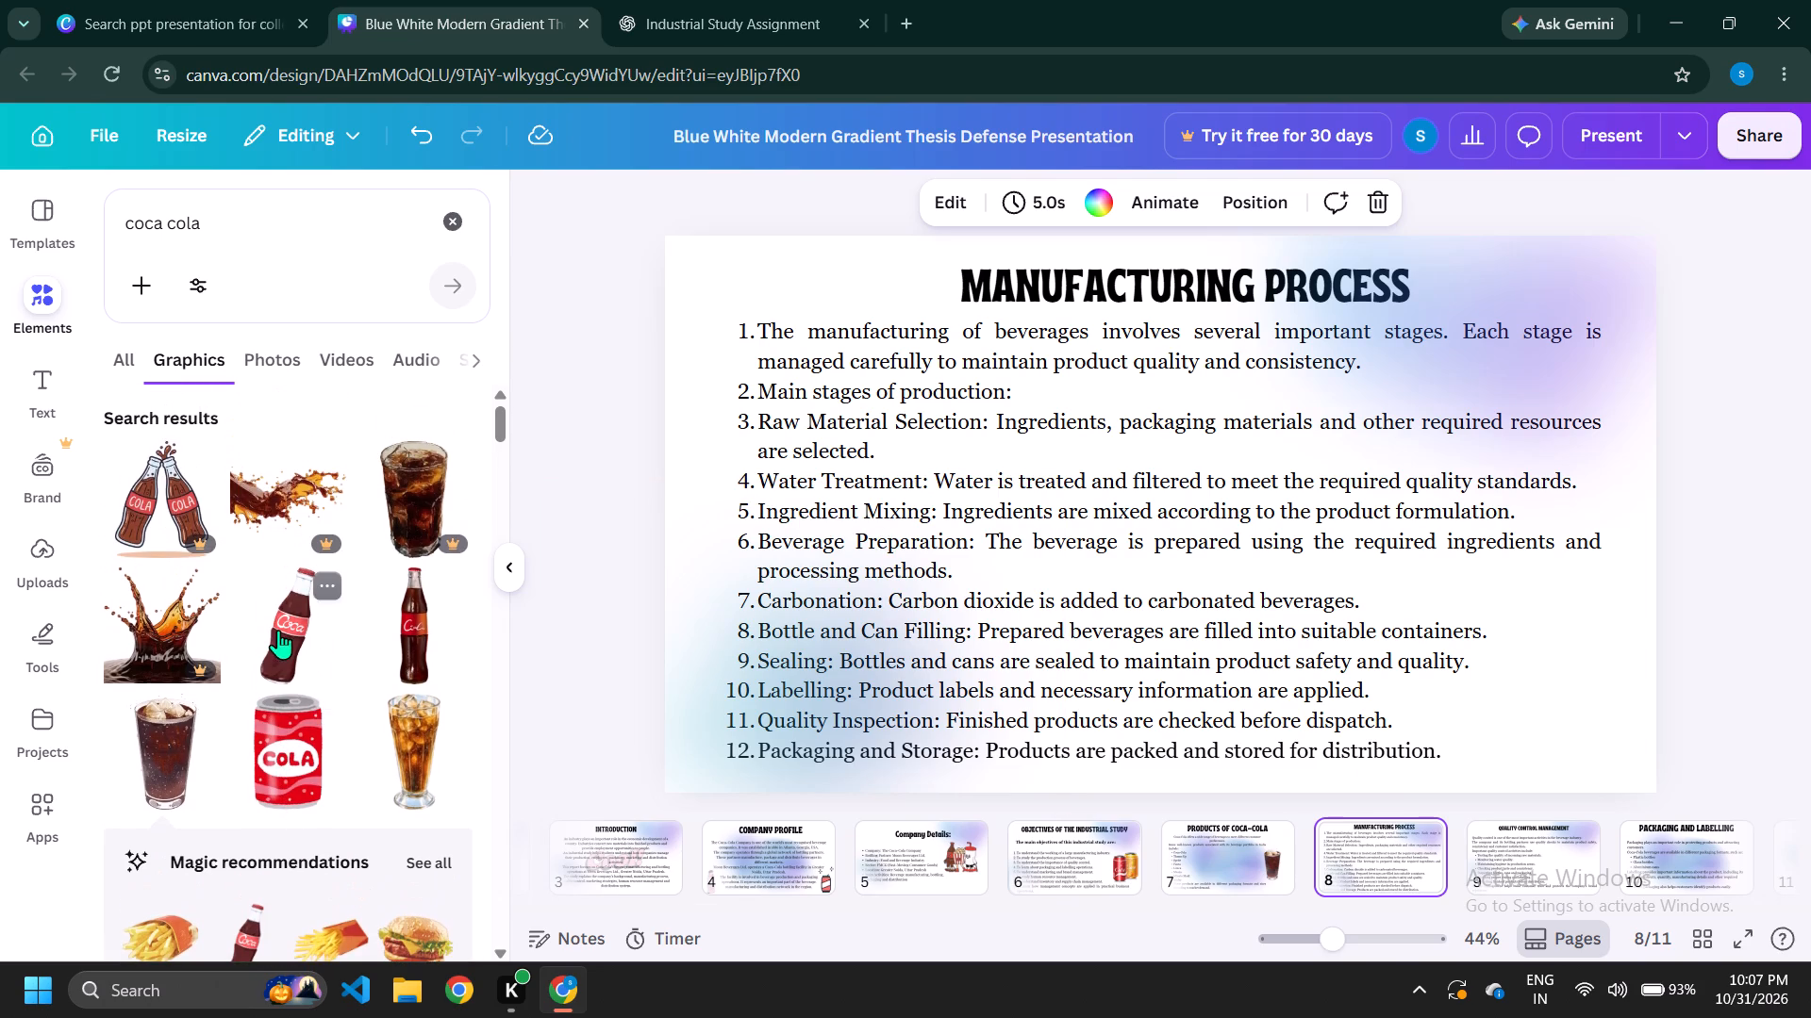
left_click_drag(1269, 740, 1016, 563)
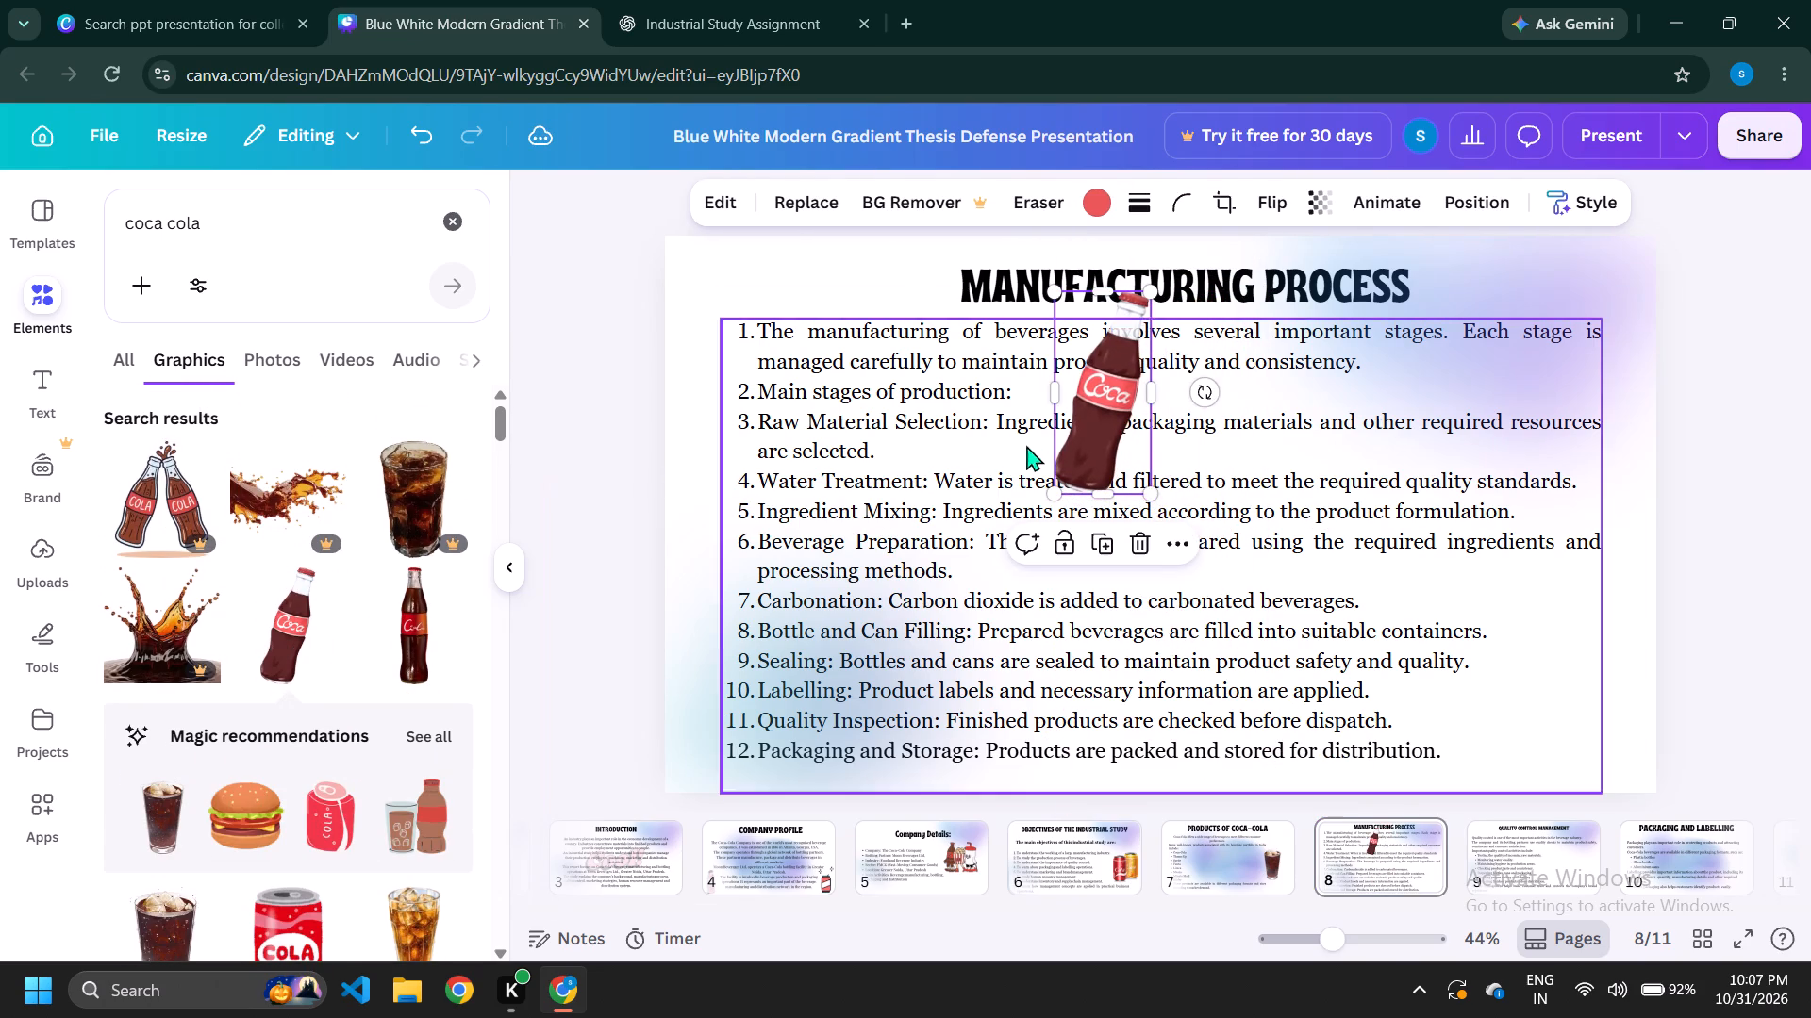
left_click_drag(1093, 435, 1118, 522)
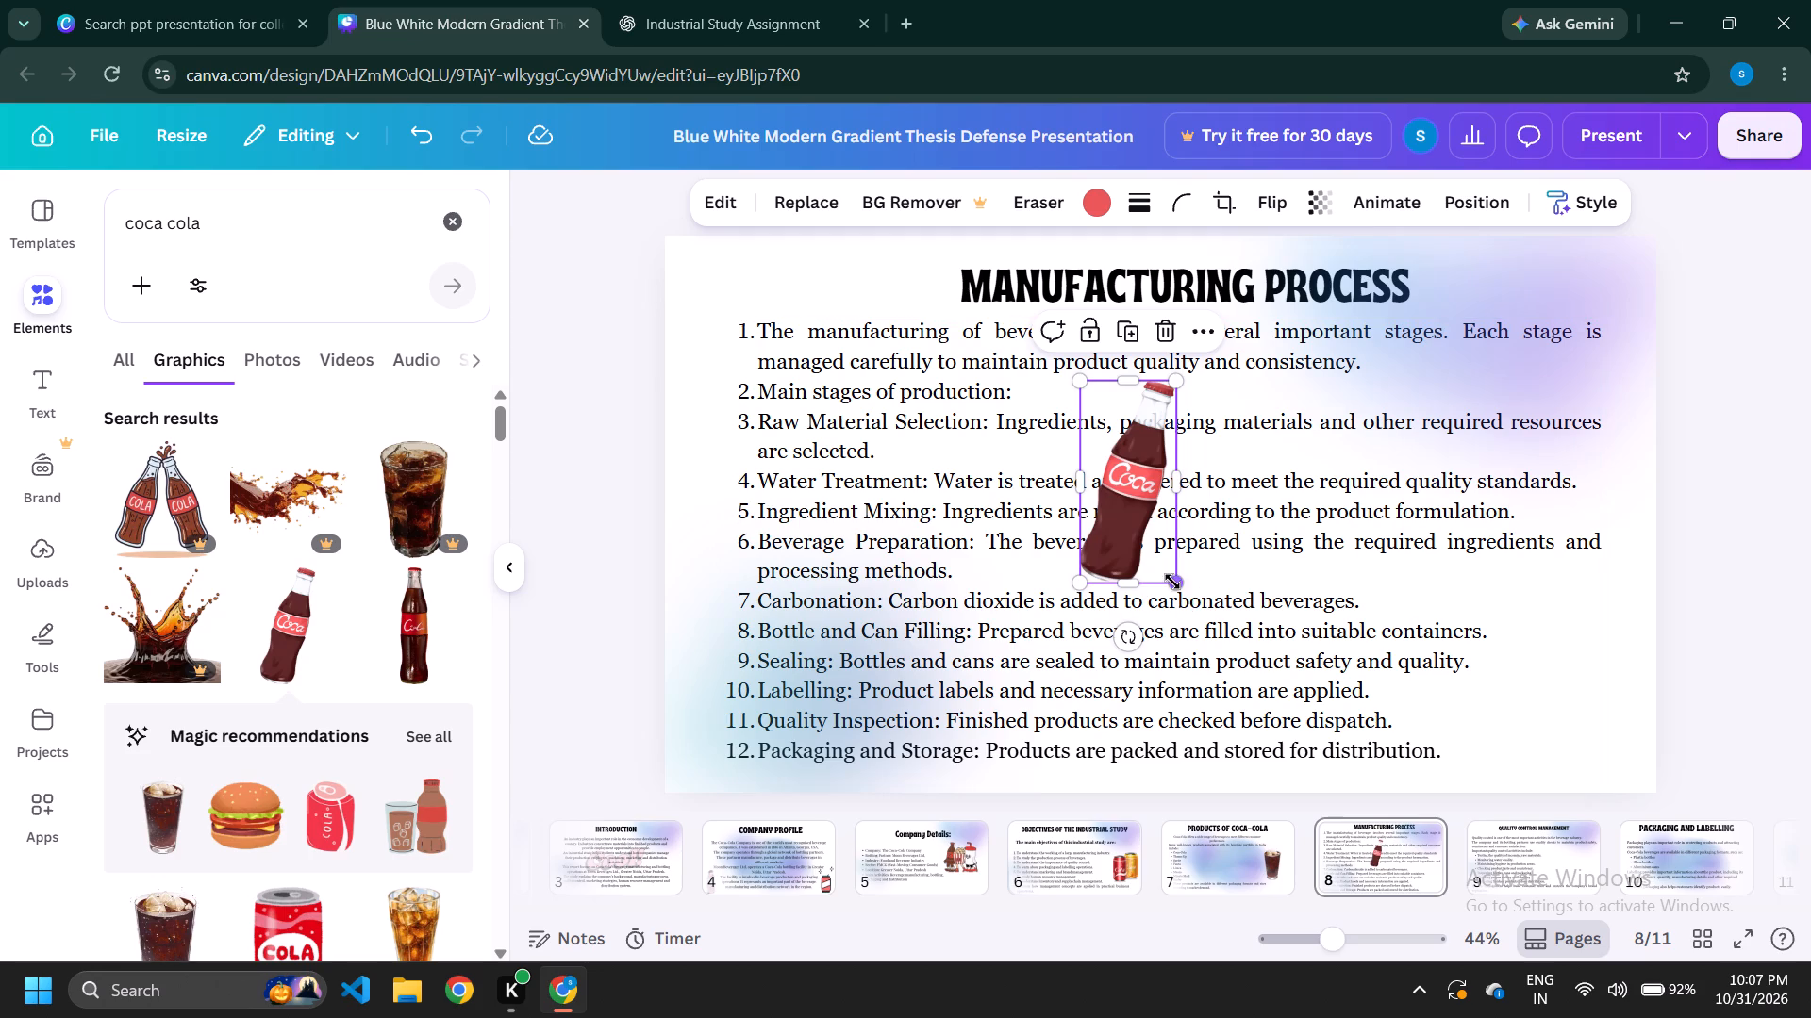
left_click_drag(1172, 582, 1389, 731)
left_click_drag(1180, 642, 1148, 600)
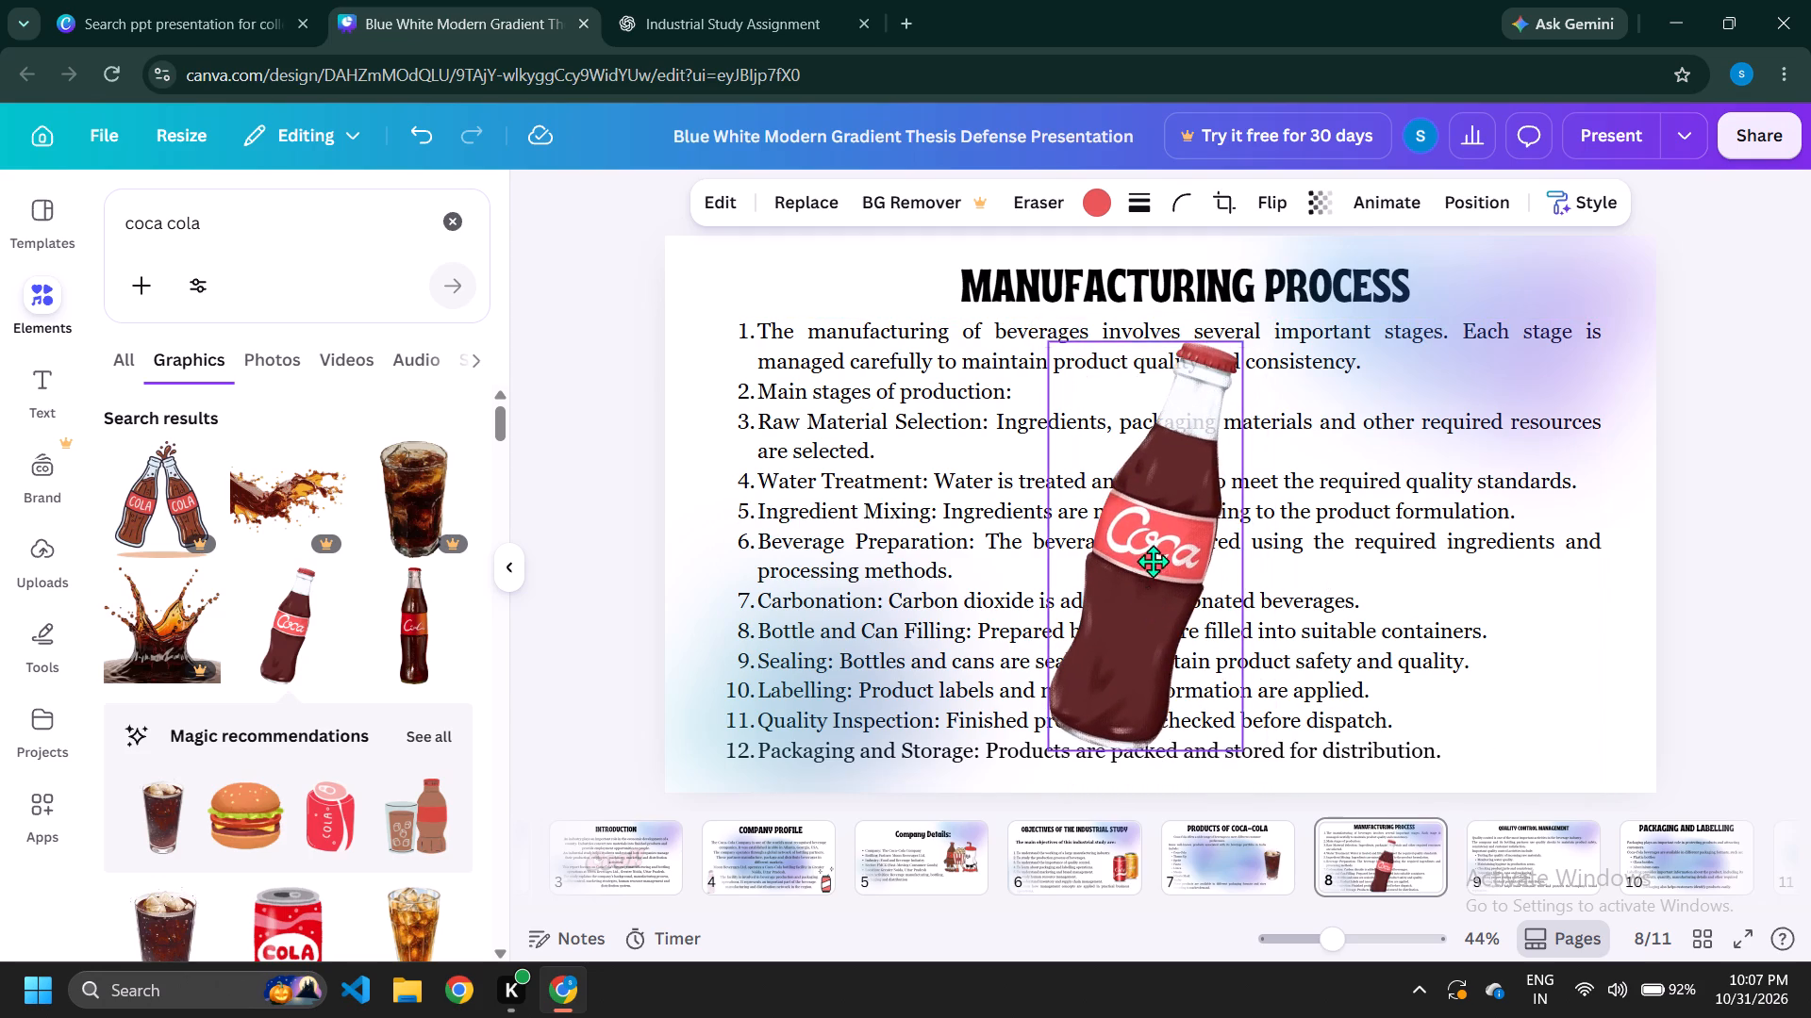
Set the Manufacturing Process bottle graphic's transparency to 34.
left_click(1309, 193)
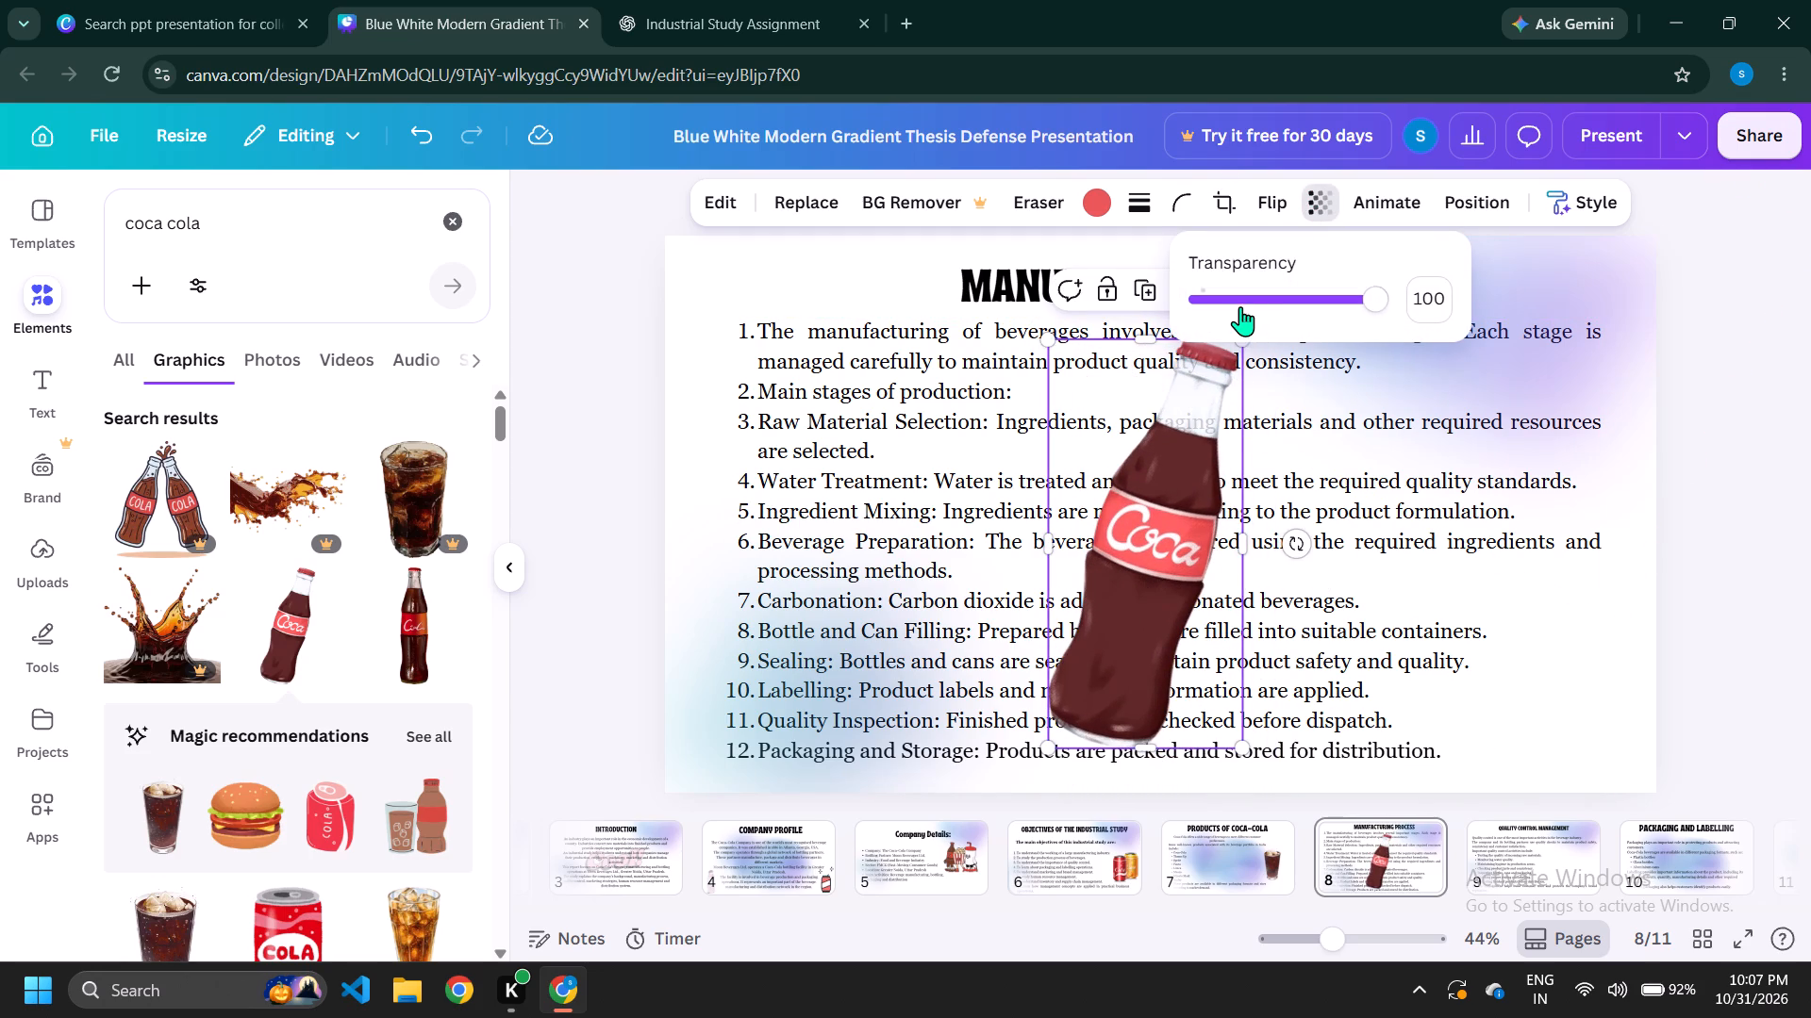
left_click(1258, 302)
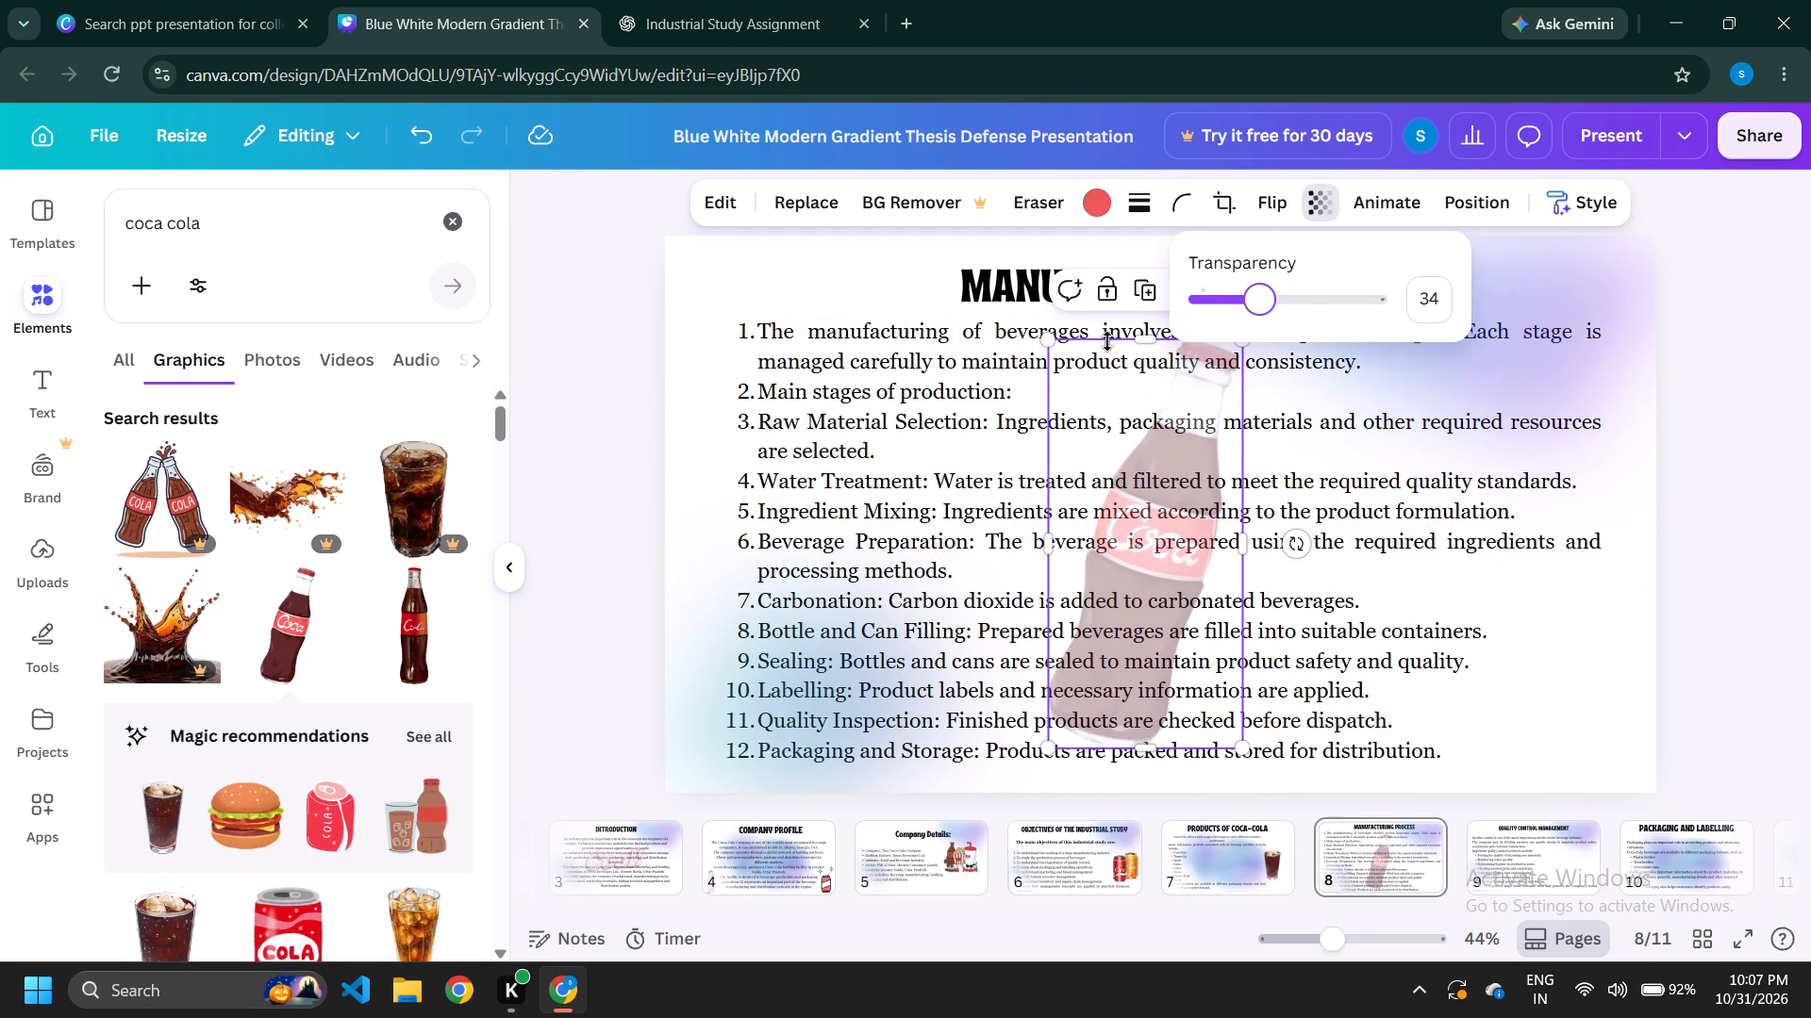
left_click(1712, 454)
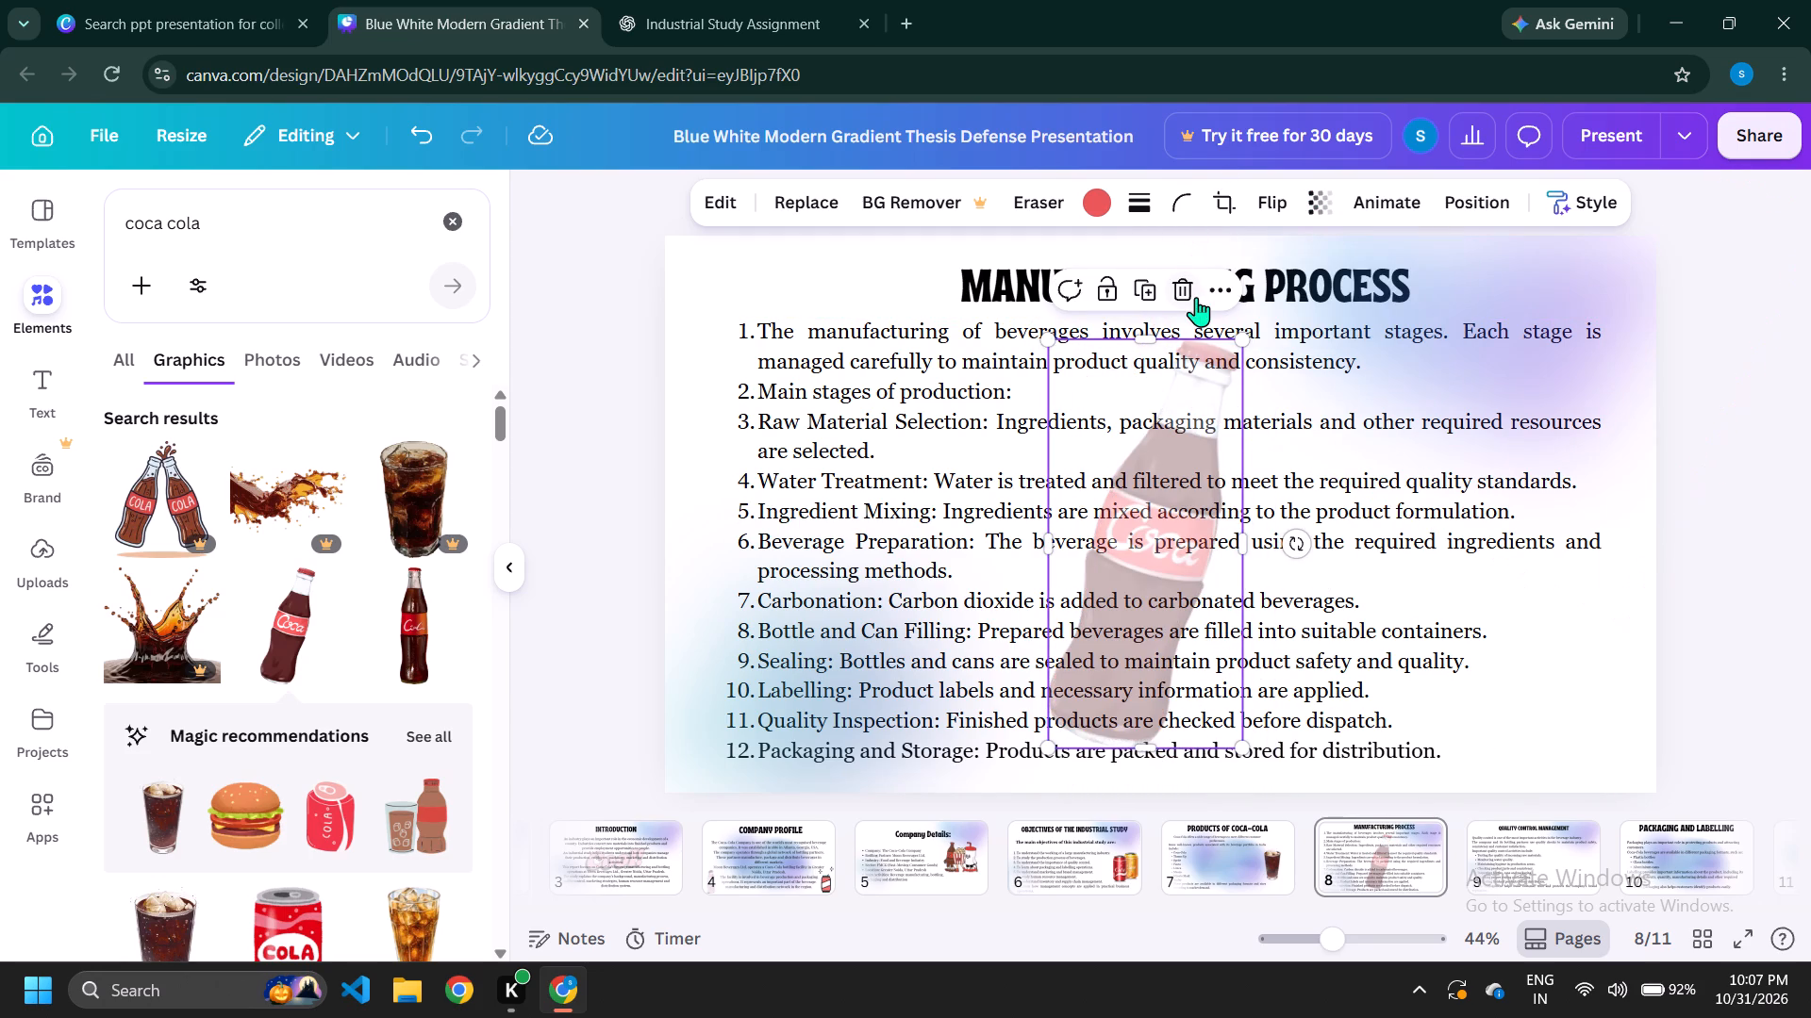
Send the faded bottle graphic backward one layer on the Manufacturing Process slide.
left_click(1215, 298)
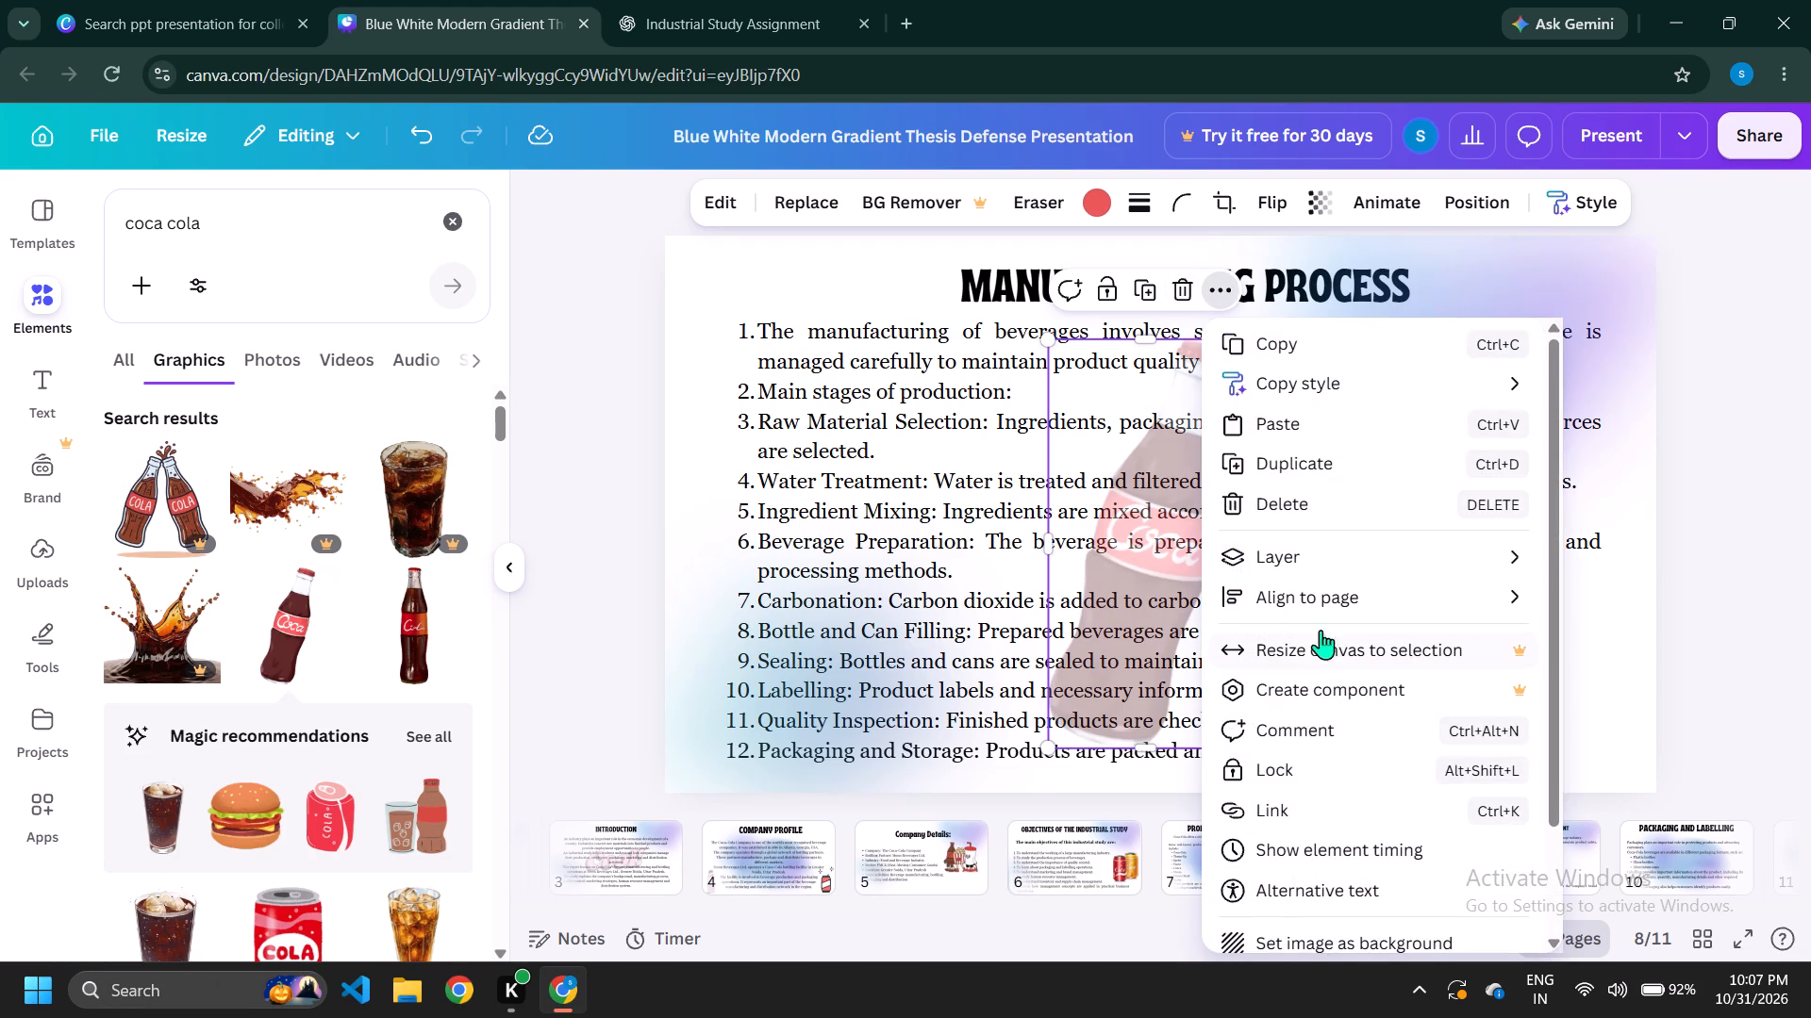
left_click(1292, 549)
left_click(1322, 557)
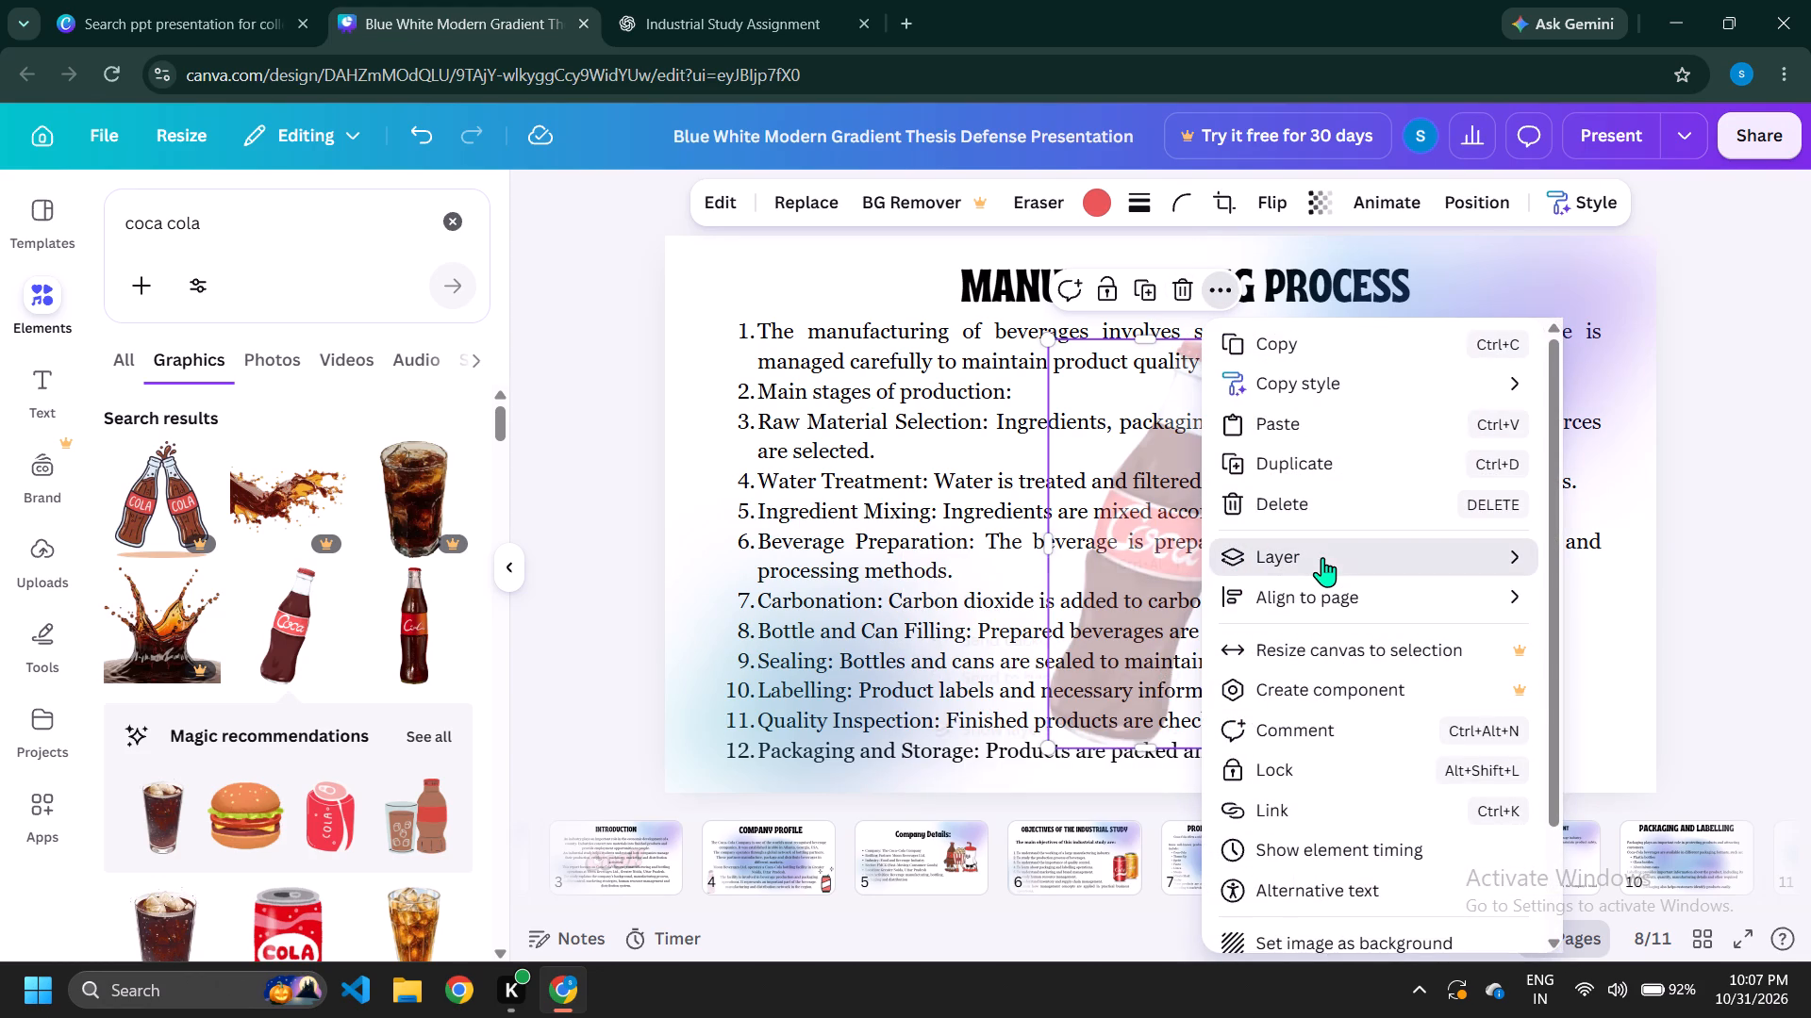
left_click(1075, 640)
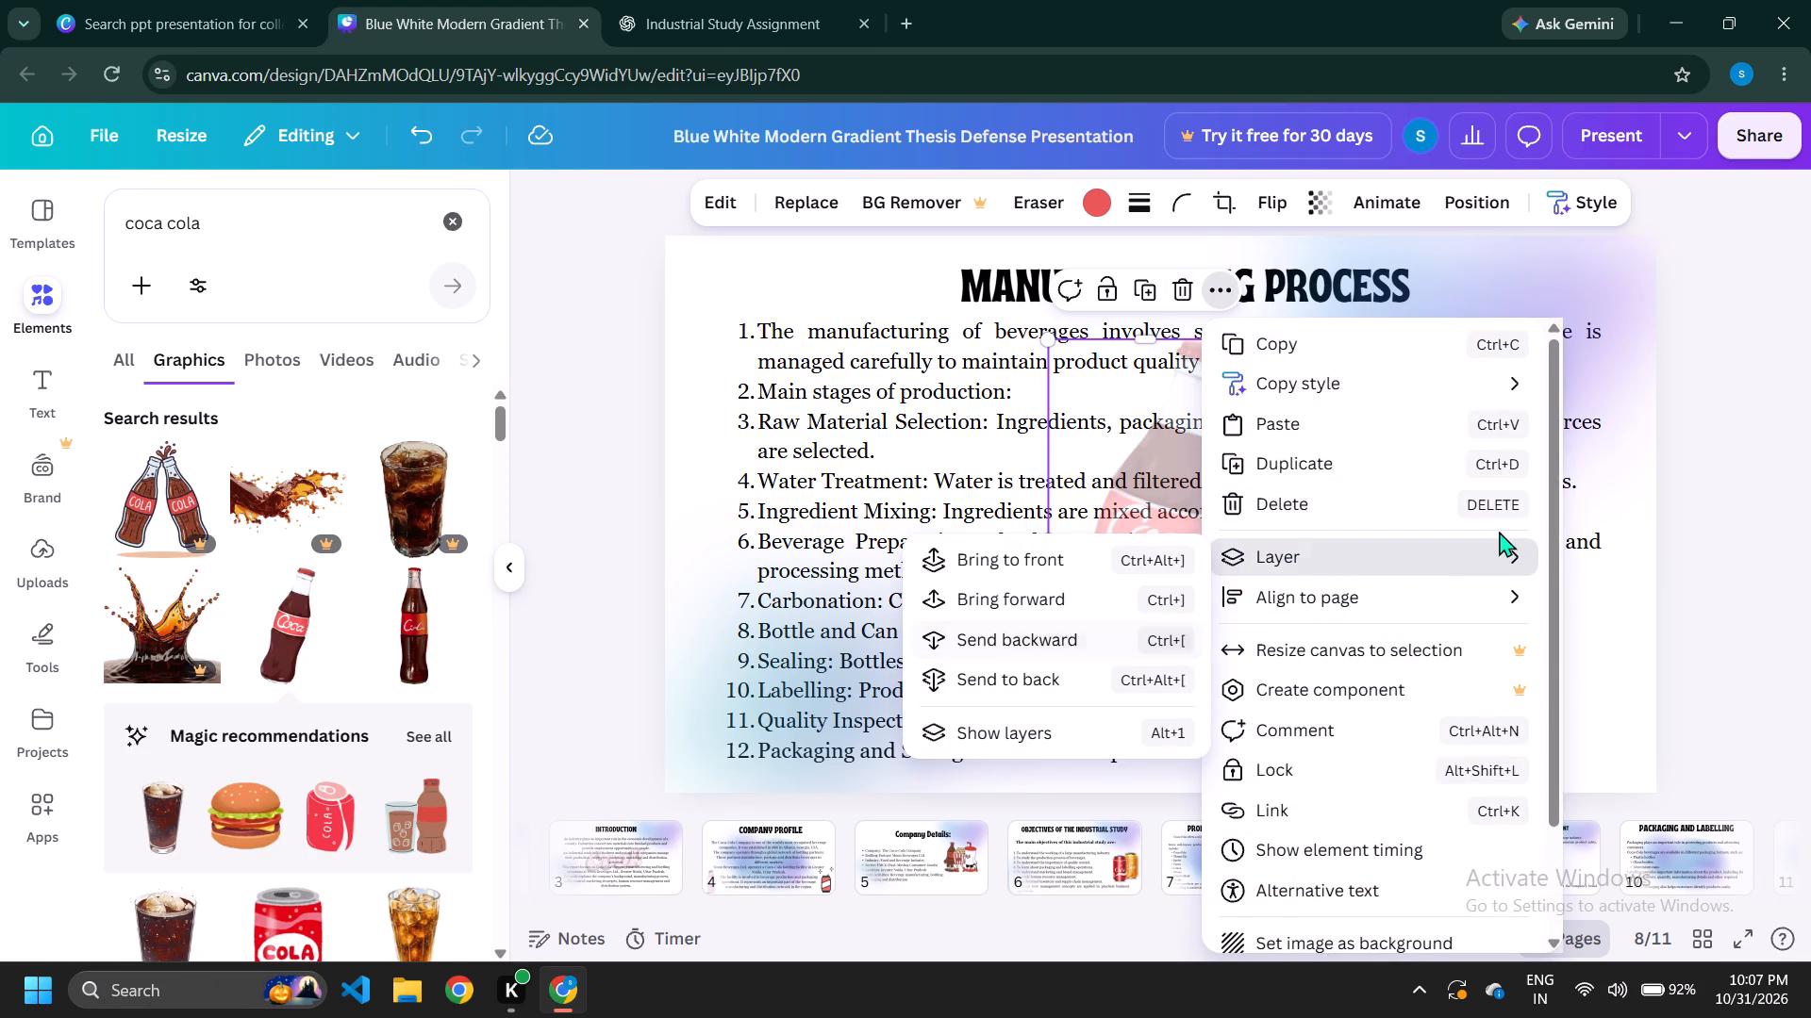
left_click(1701, 431)
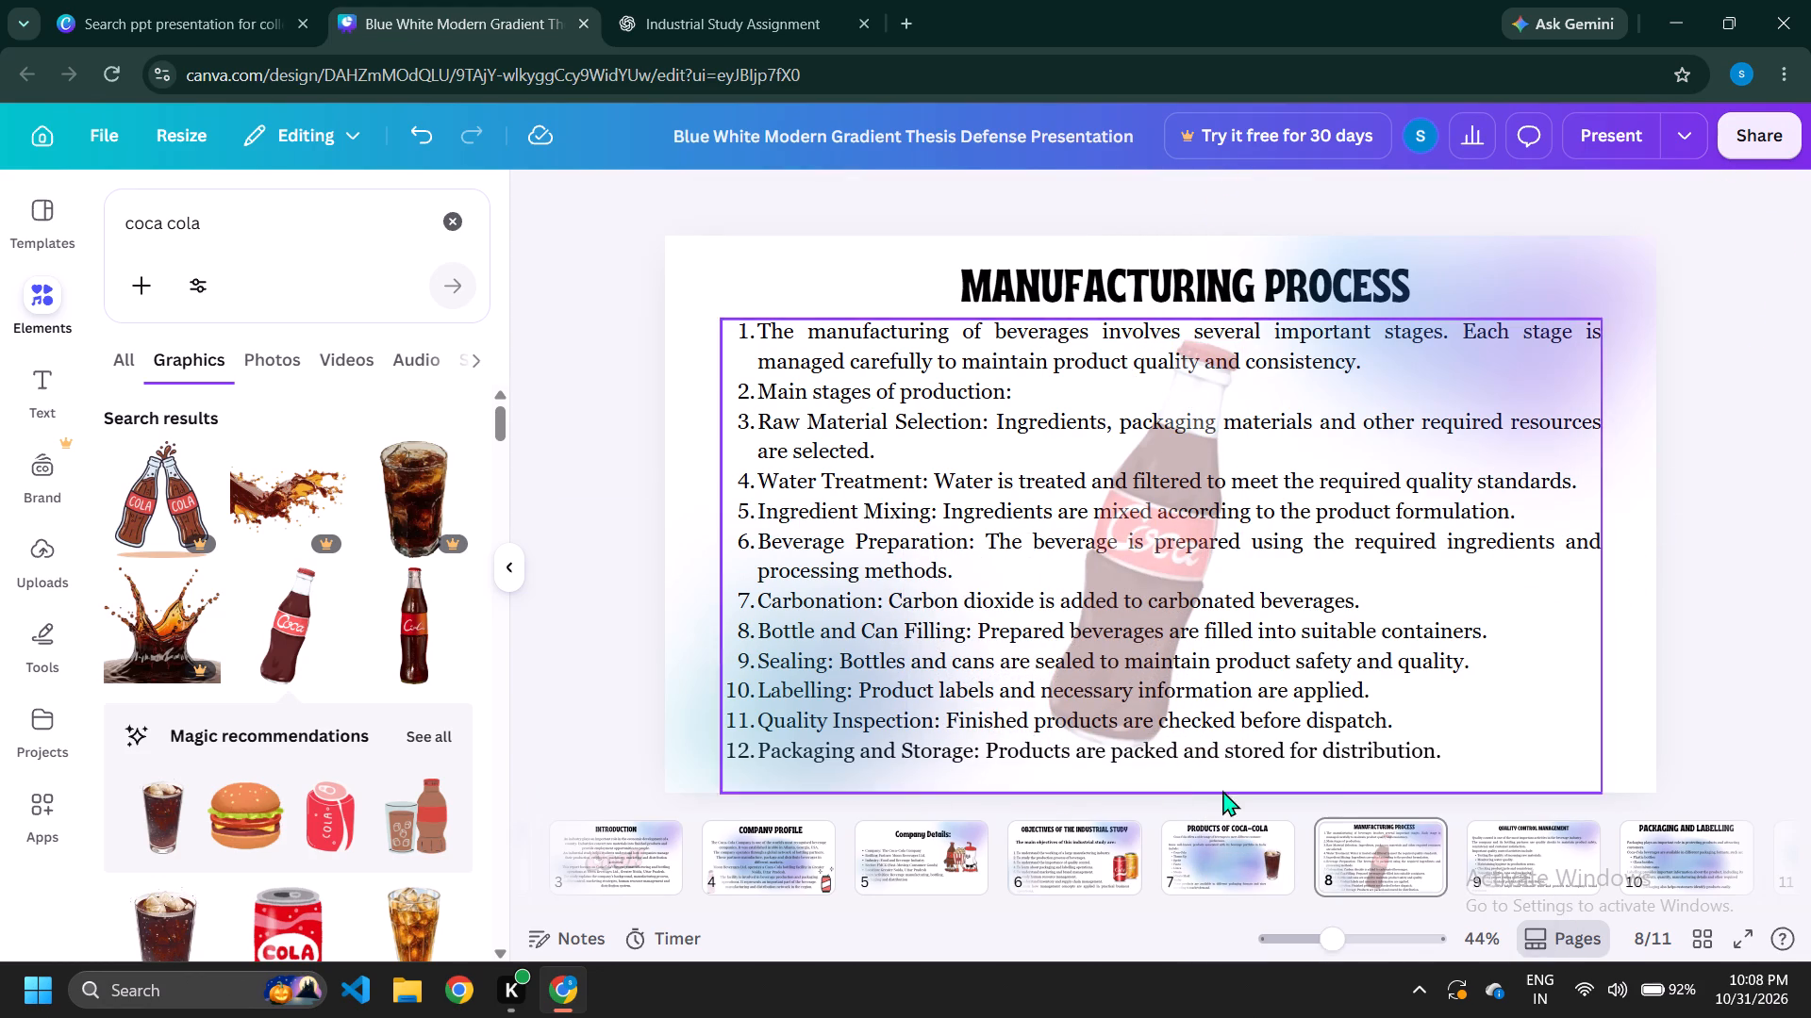
Add the walking thumbs-up bottle character to the Quality Control Management slide, shrink it and place it right of the bullet list.
left_click(1579, 859)
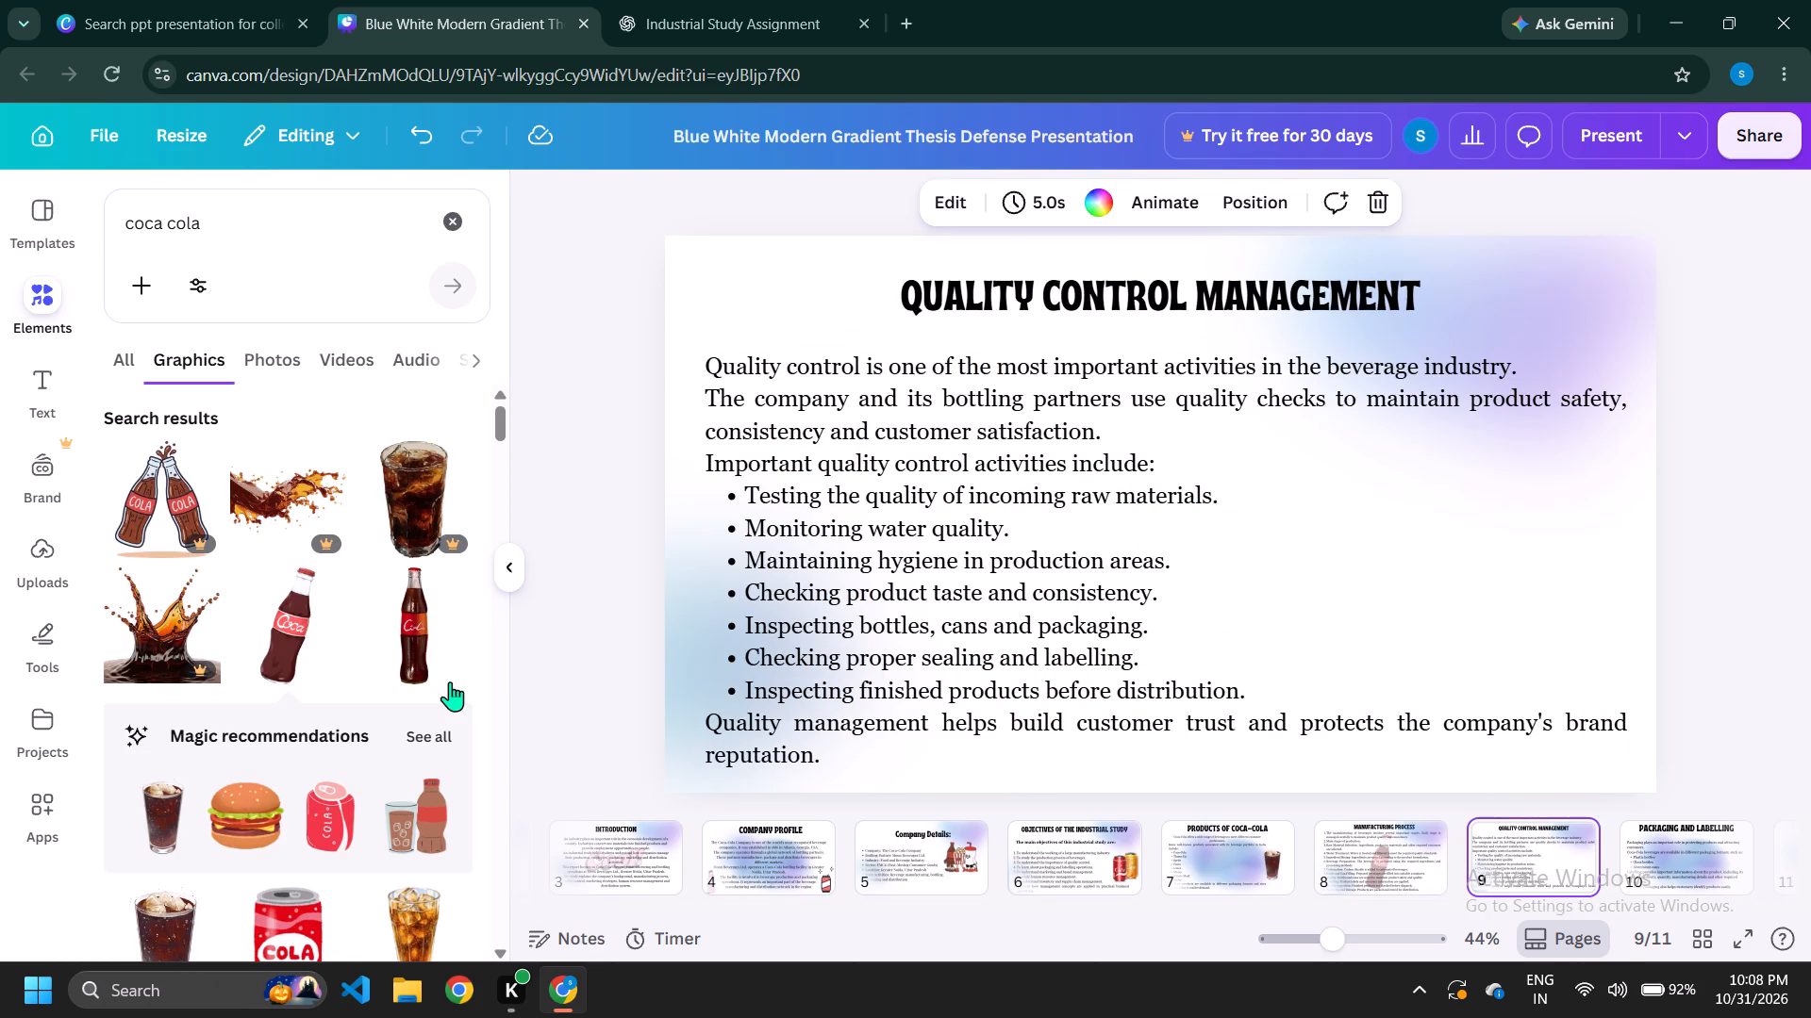
scroll(380, 653, "down", 4)
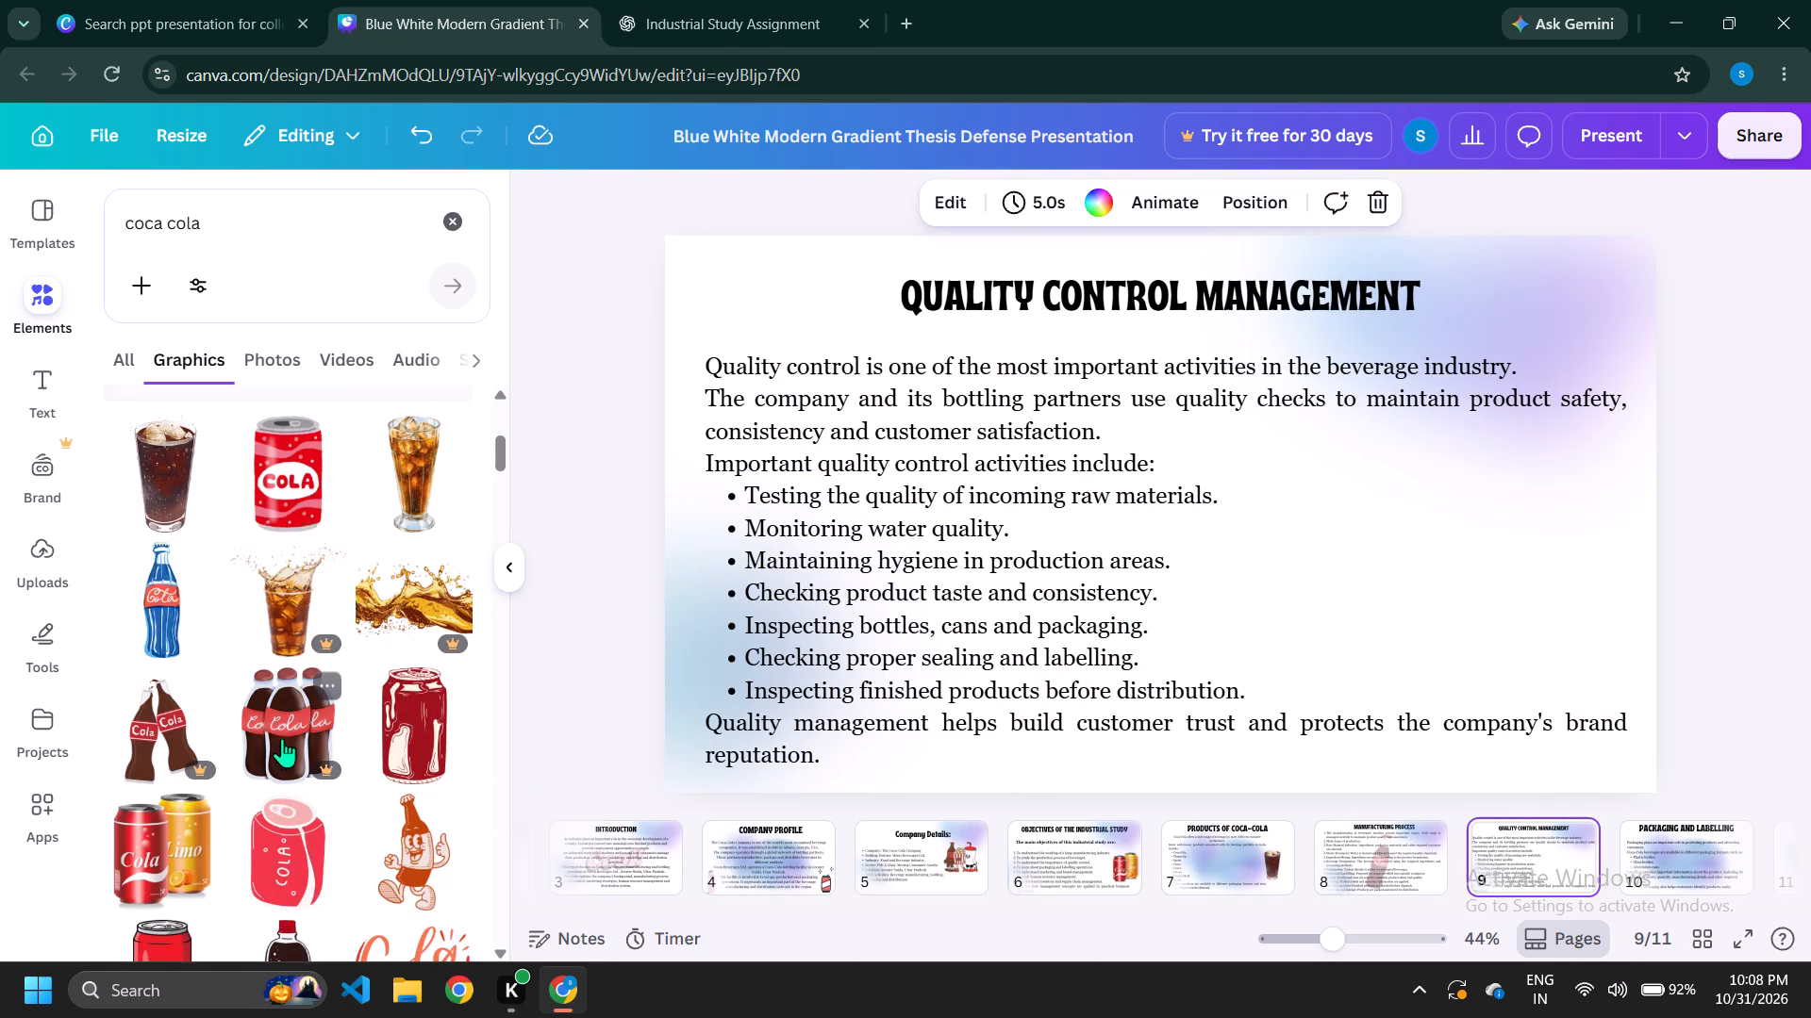
scroll(288, 743, "down", 1)
left_click(421, 746)
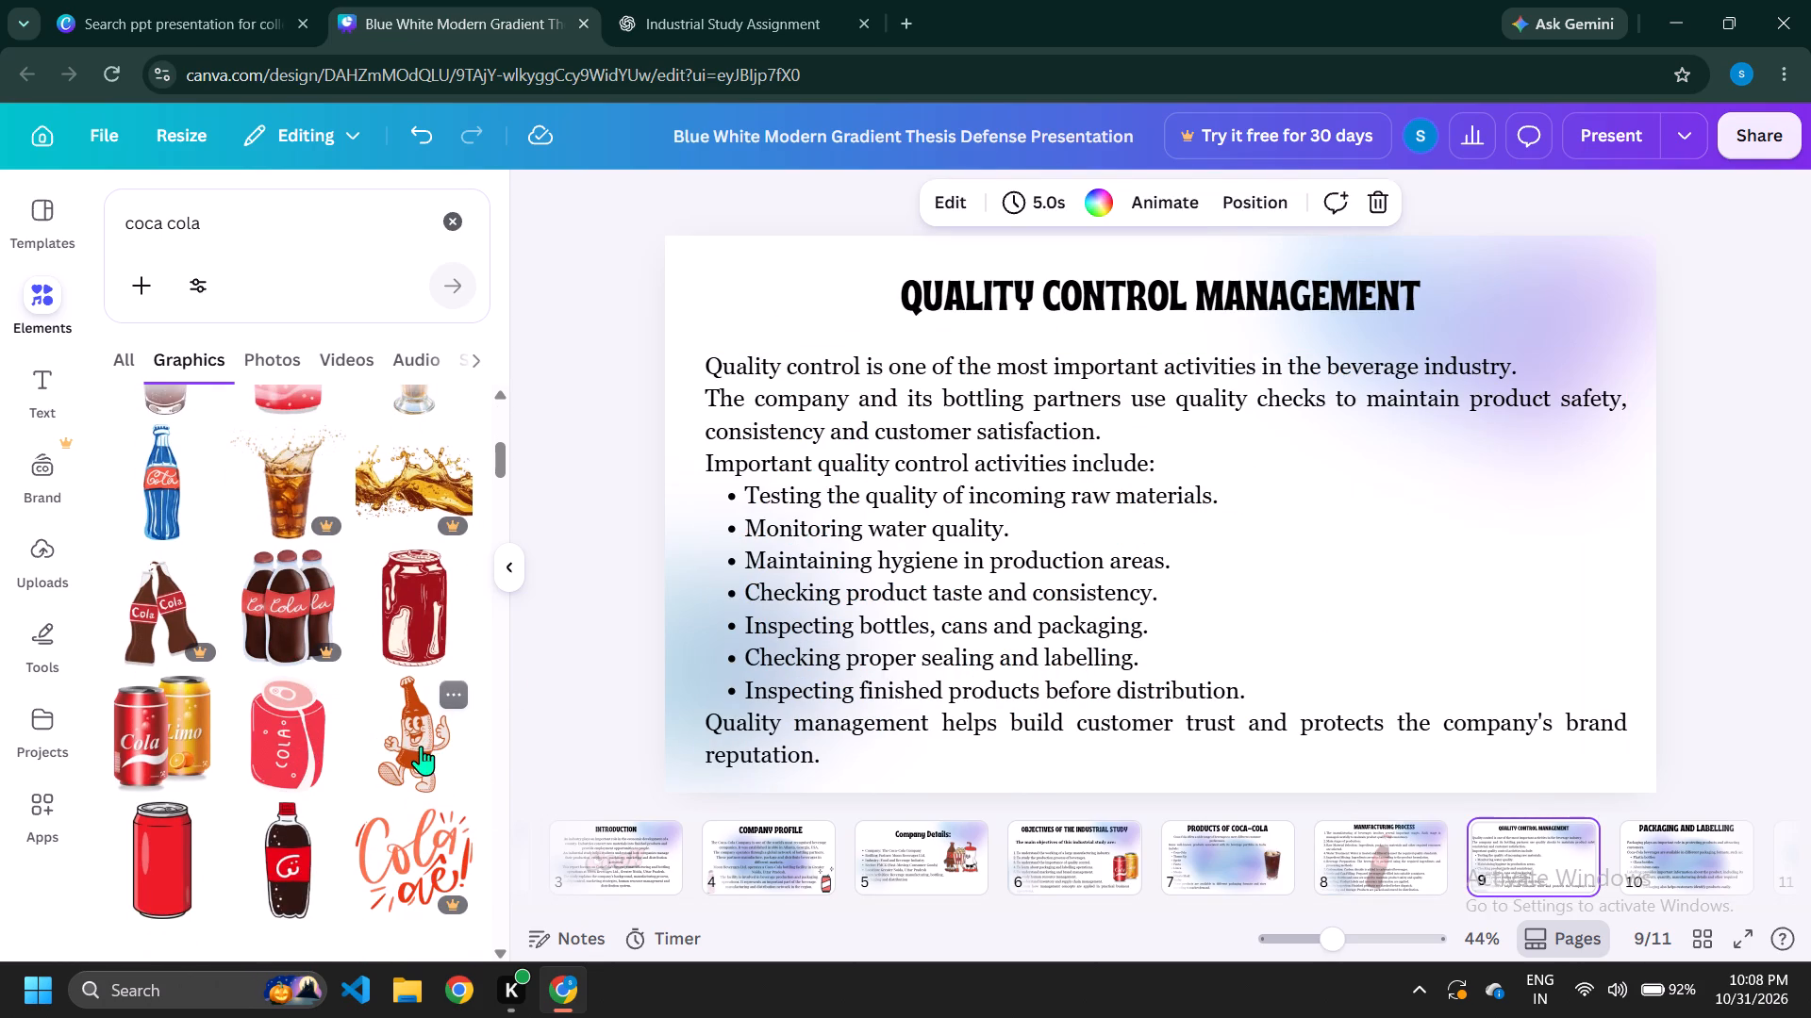
left_click_drag(1229, 628, 1273, 649)
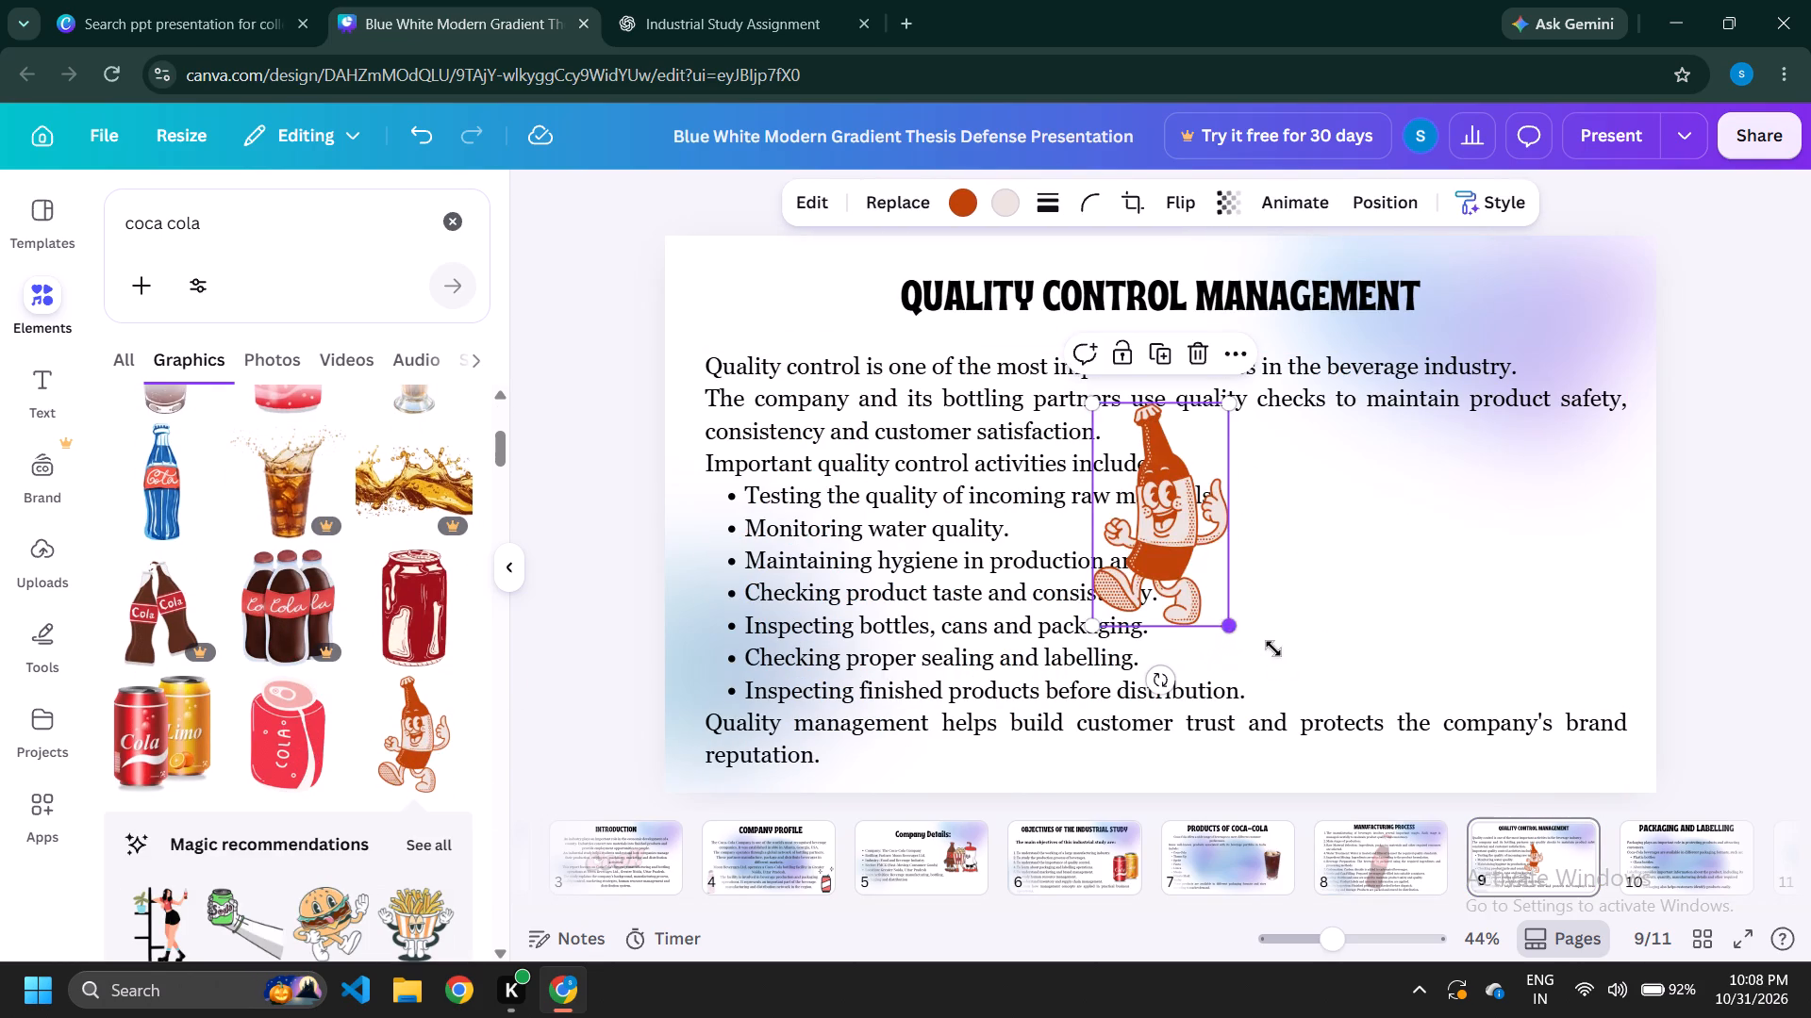
left_click_drag(1273, 649, 1301, 670)
left_click_drag(1167, 597, 1443, 611)
Add the black splashing bottle with ice cubes graphic to the Packaging and Labelling slide, enlarge it and centre it over the text.
left_click(1649, 864)
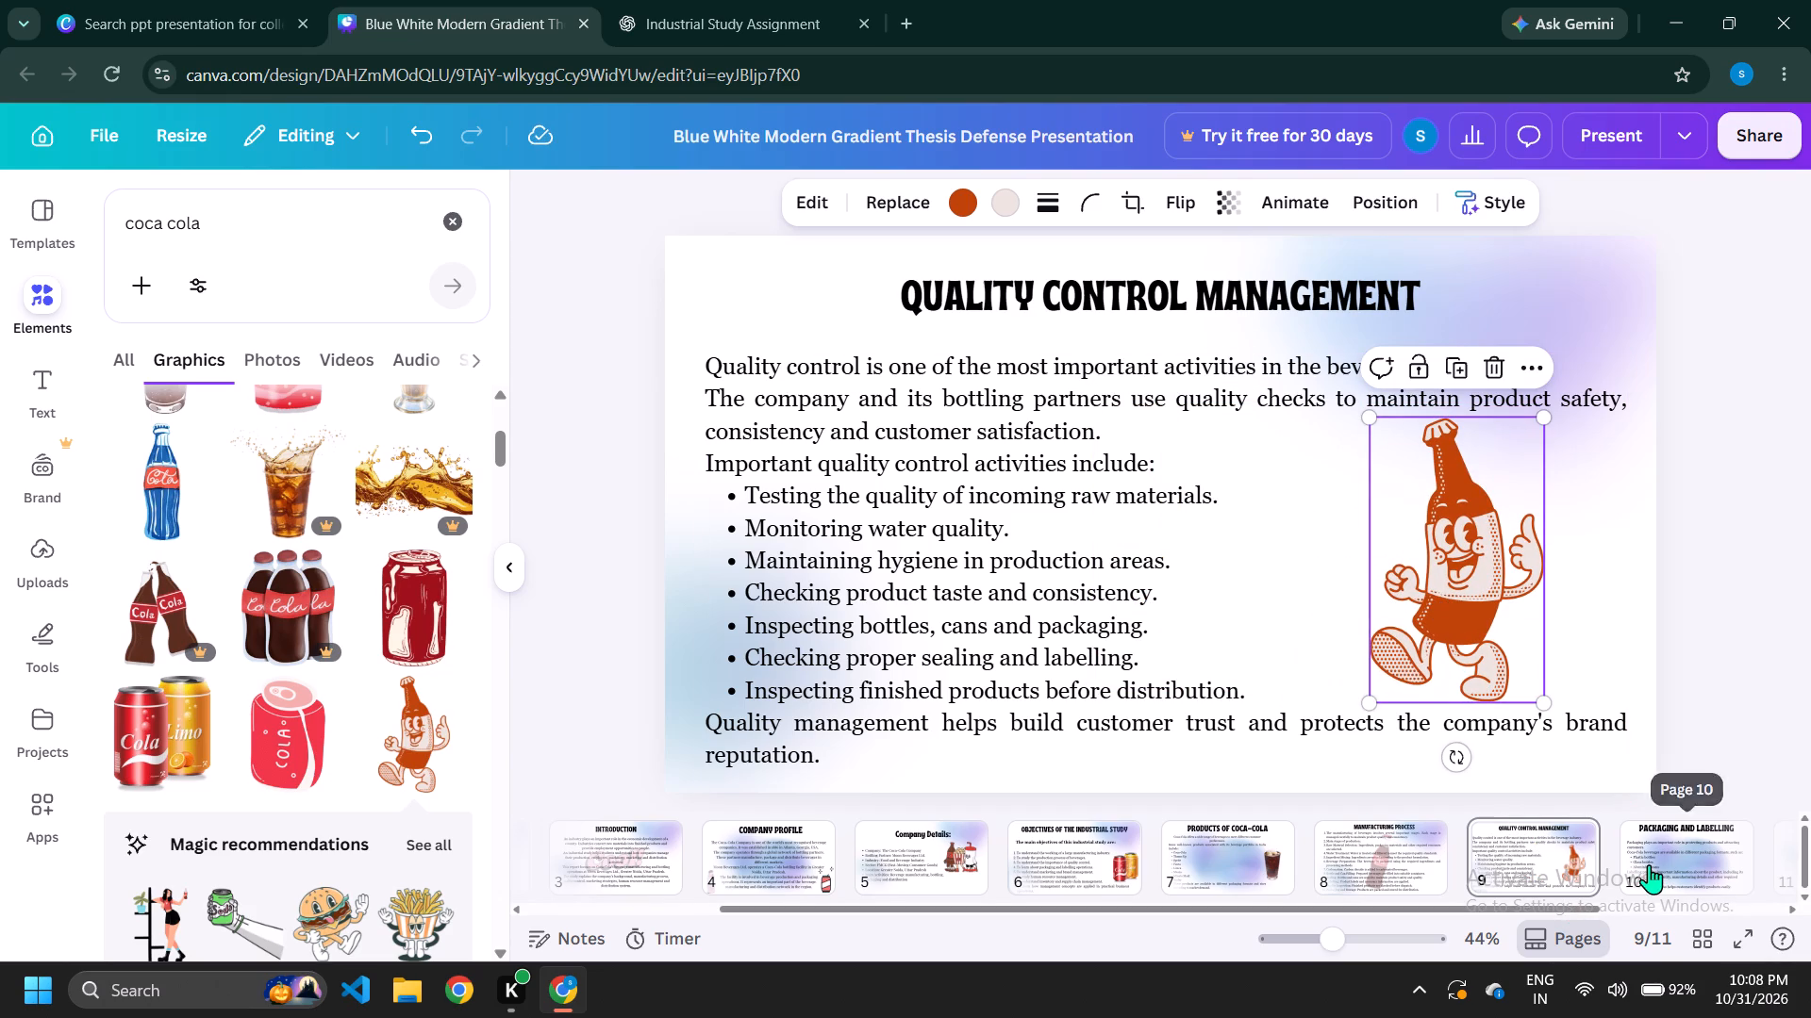
scroll(1565, 911, "left", 2)
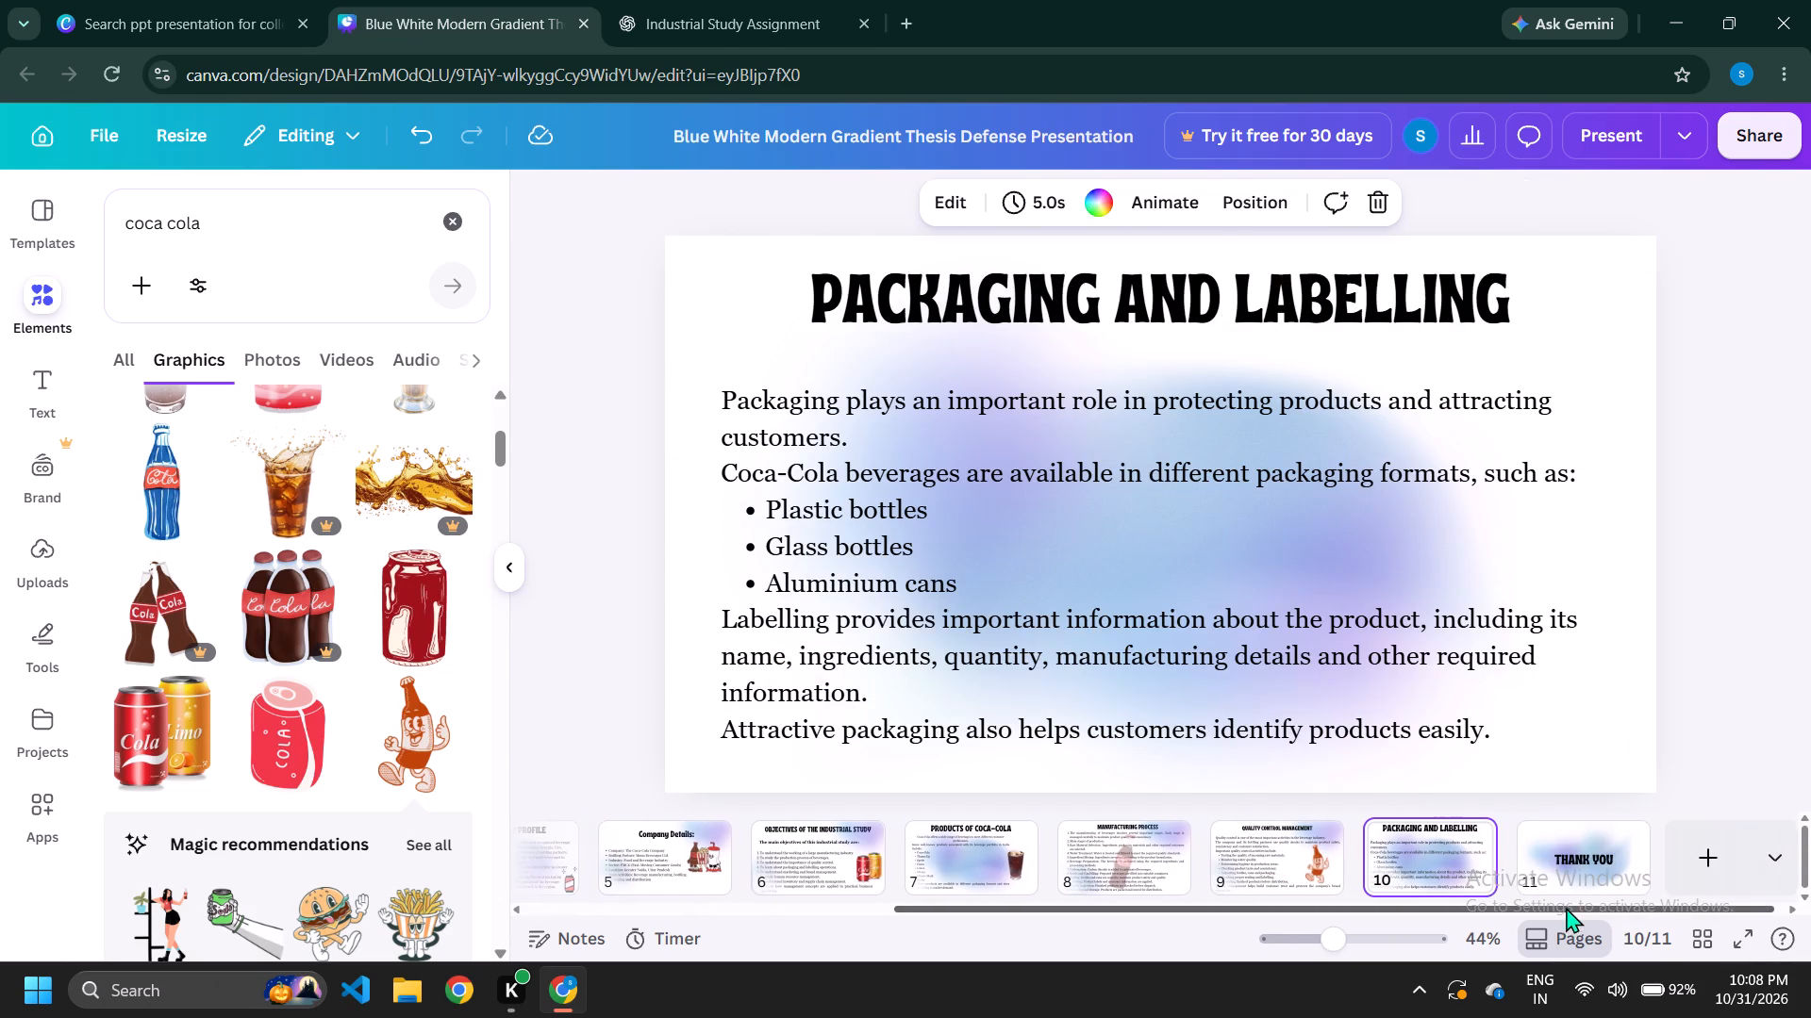
scroll(1566, 902, "left", 2)
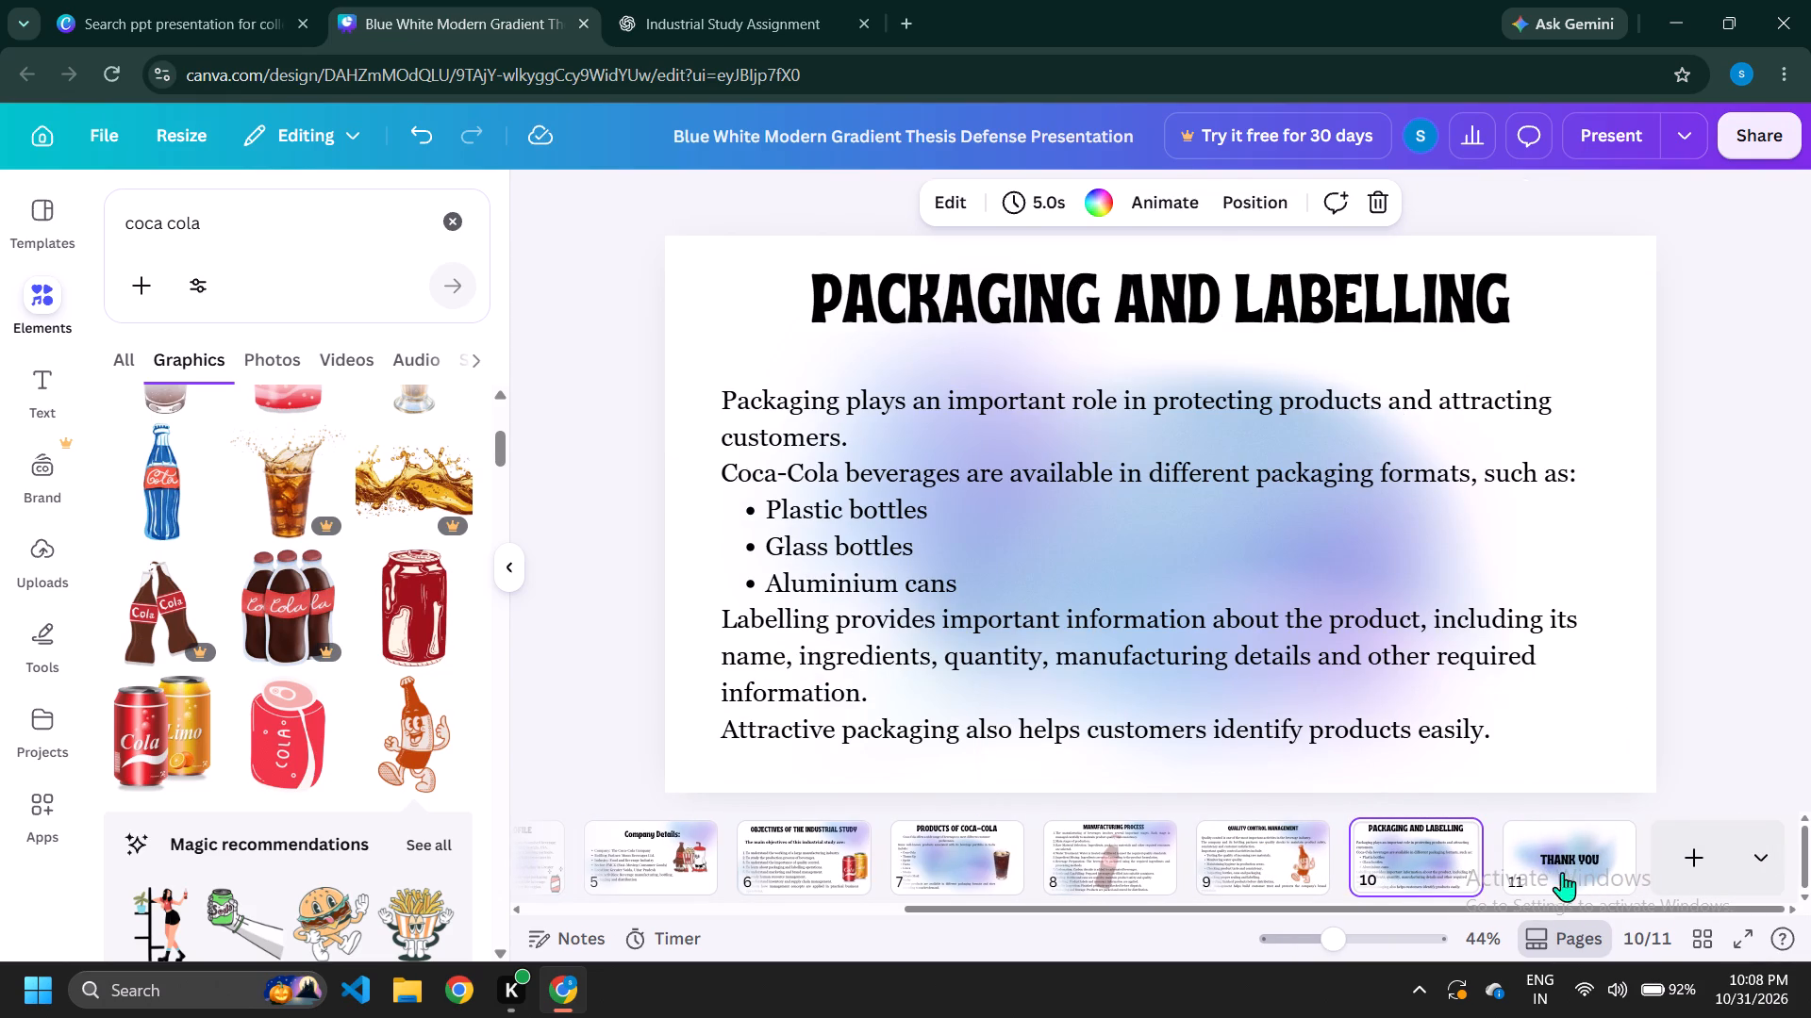
left_click(1569, 864)
left_click(1435, 857)
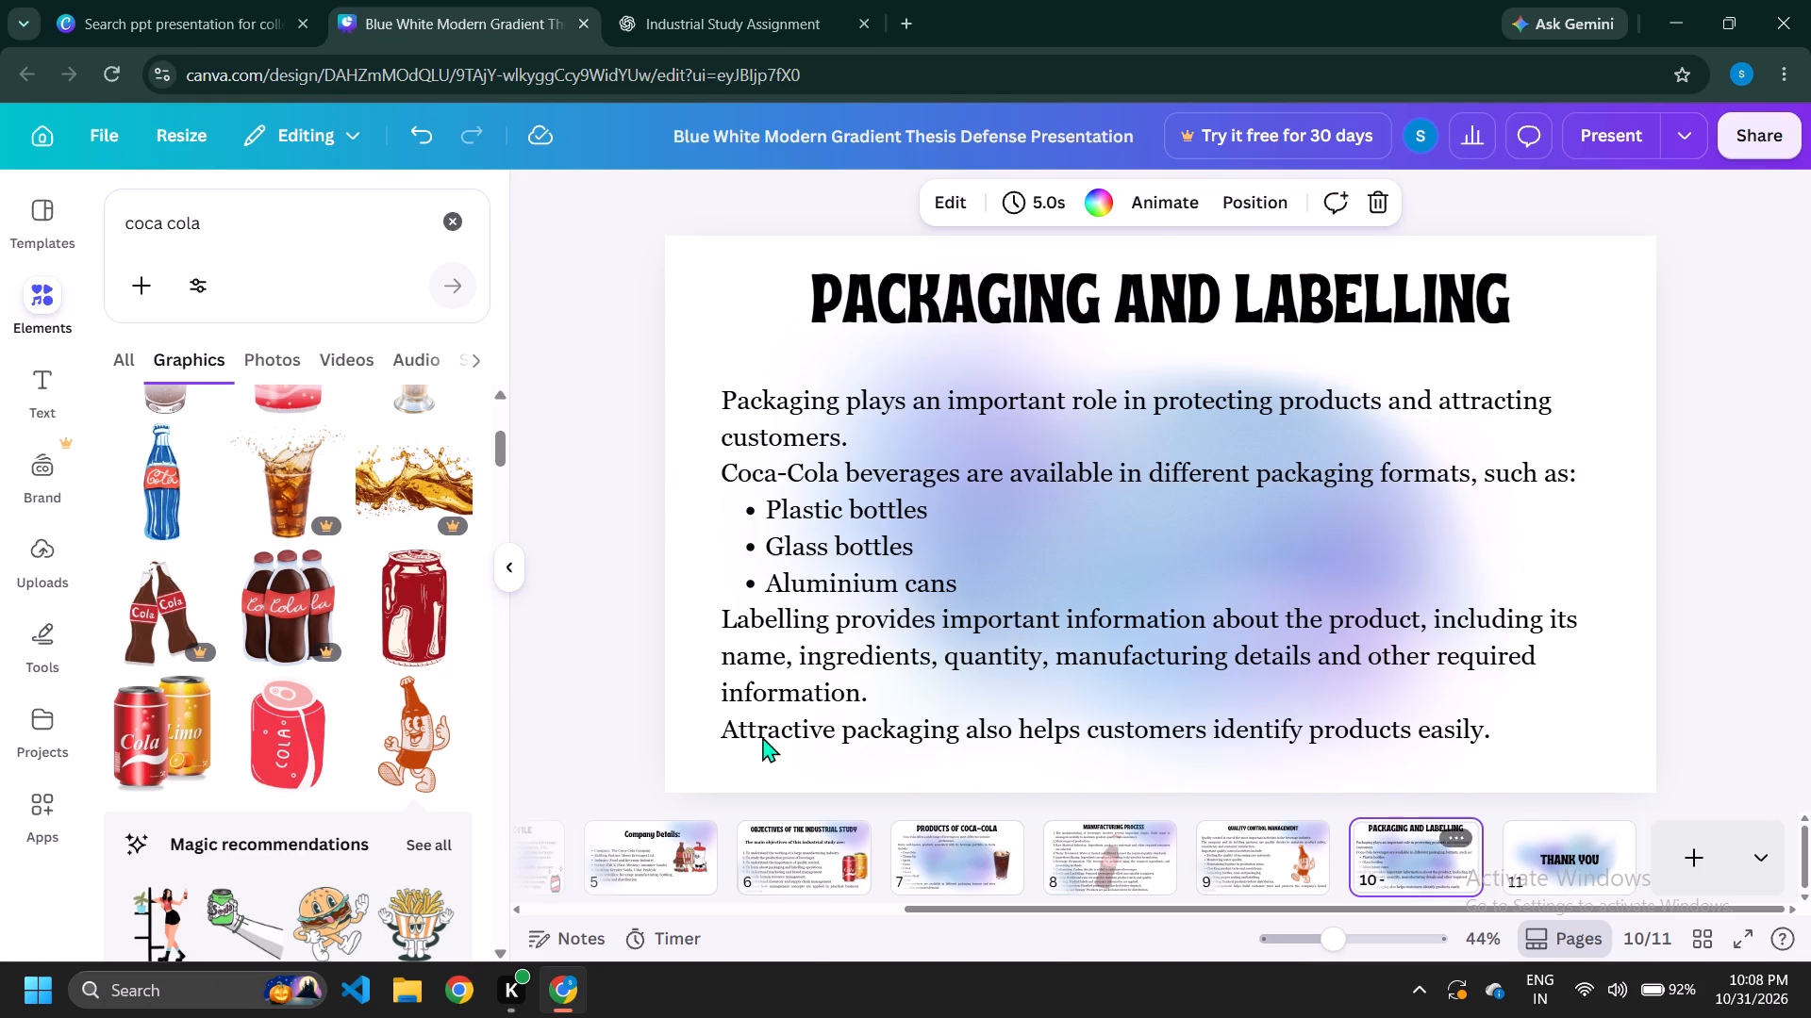
scroll(231, 669, "down", 4)
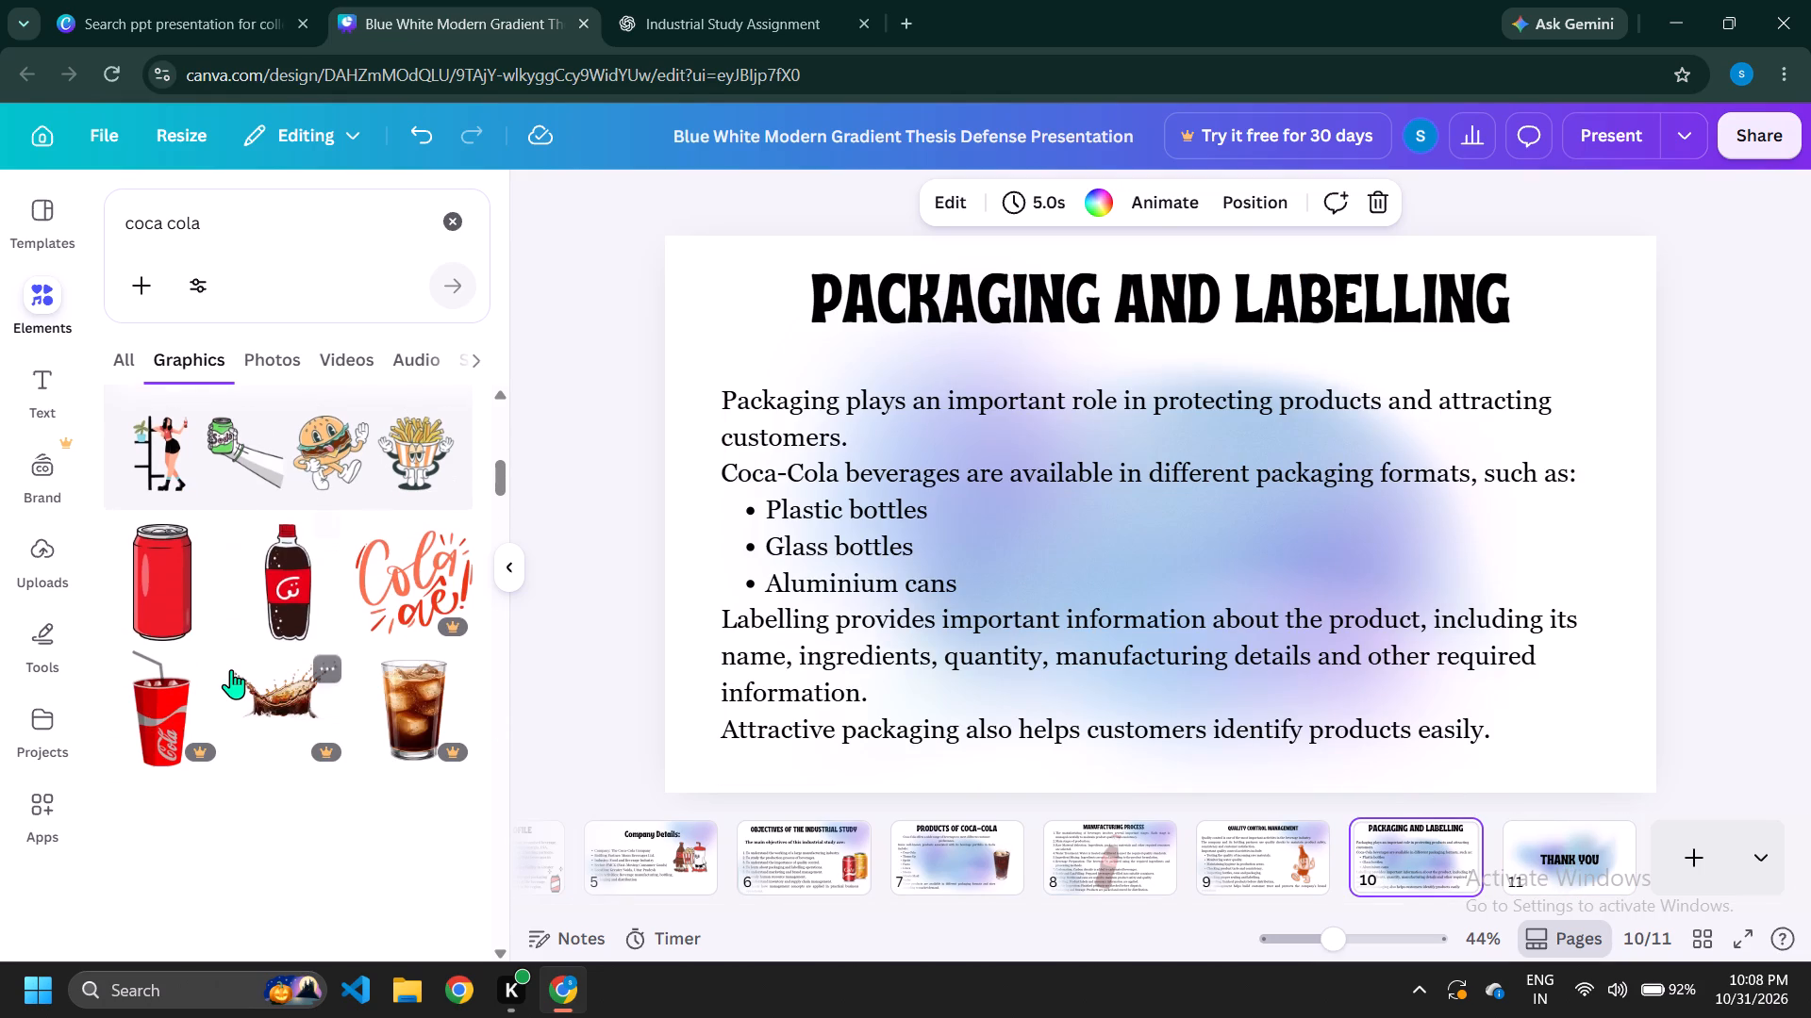
scroll(231, 669, "down", 2)
scroll(279, 577, "down", 1)
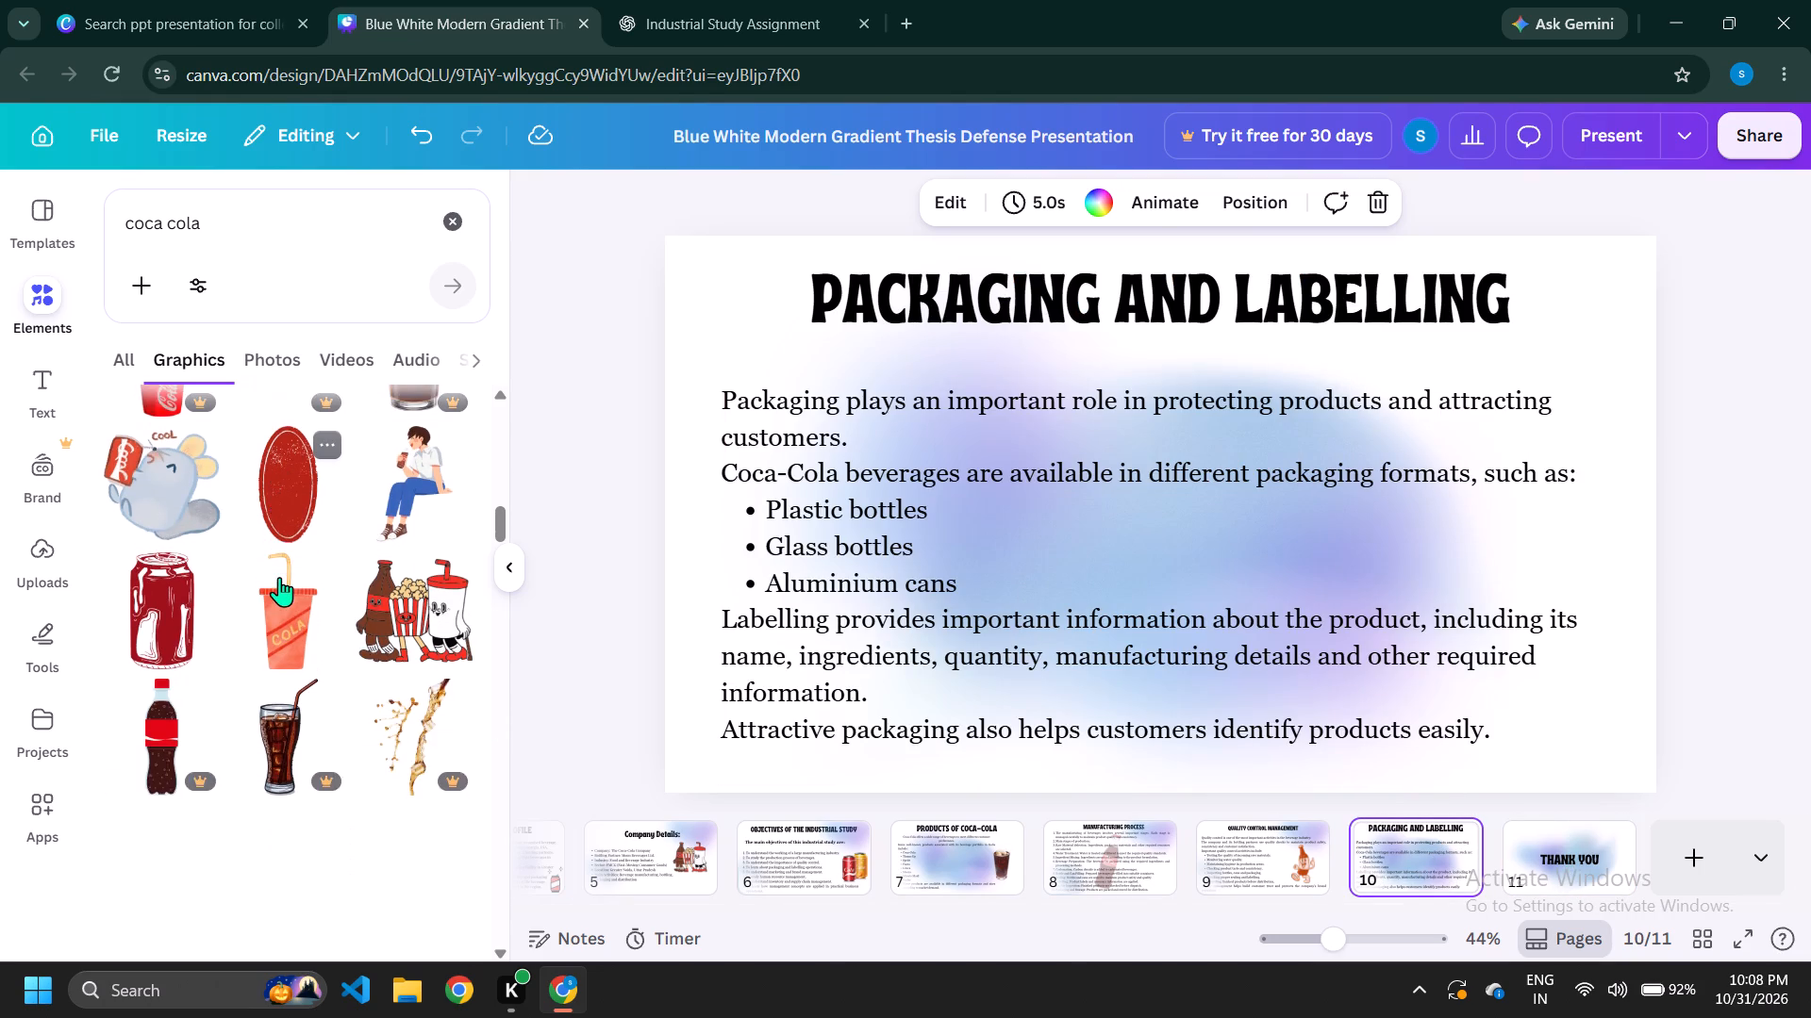
scroll(290, 571, "down", 1)
scroll(226, 735, "down", 1)
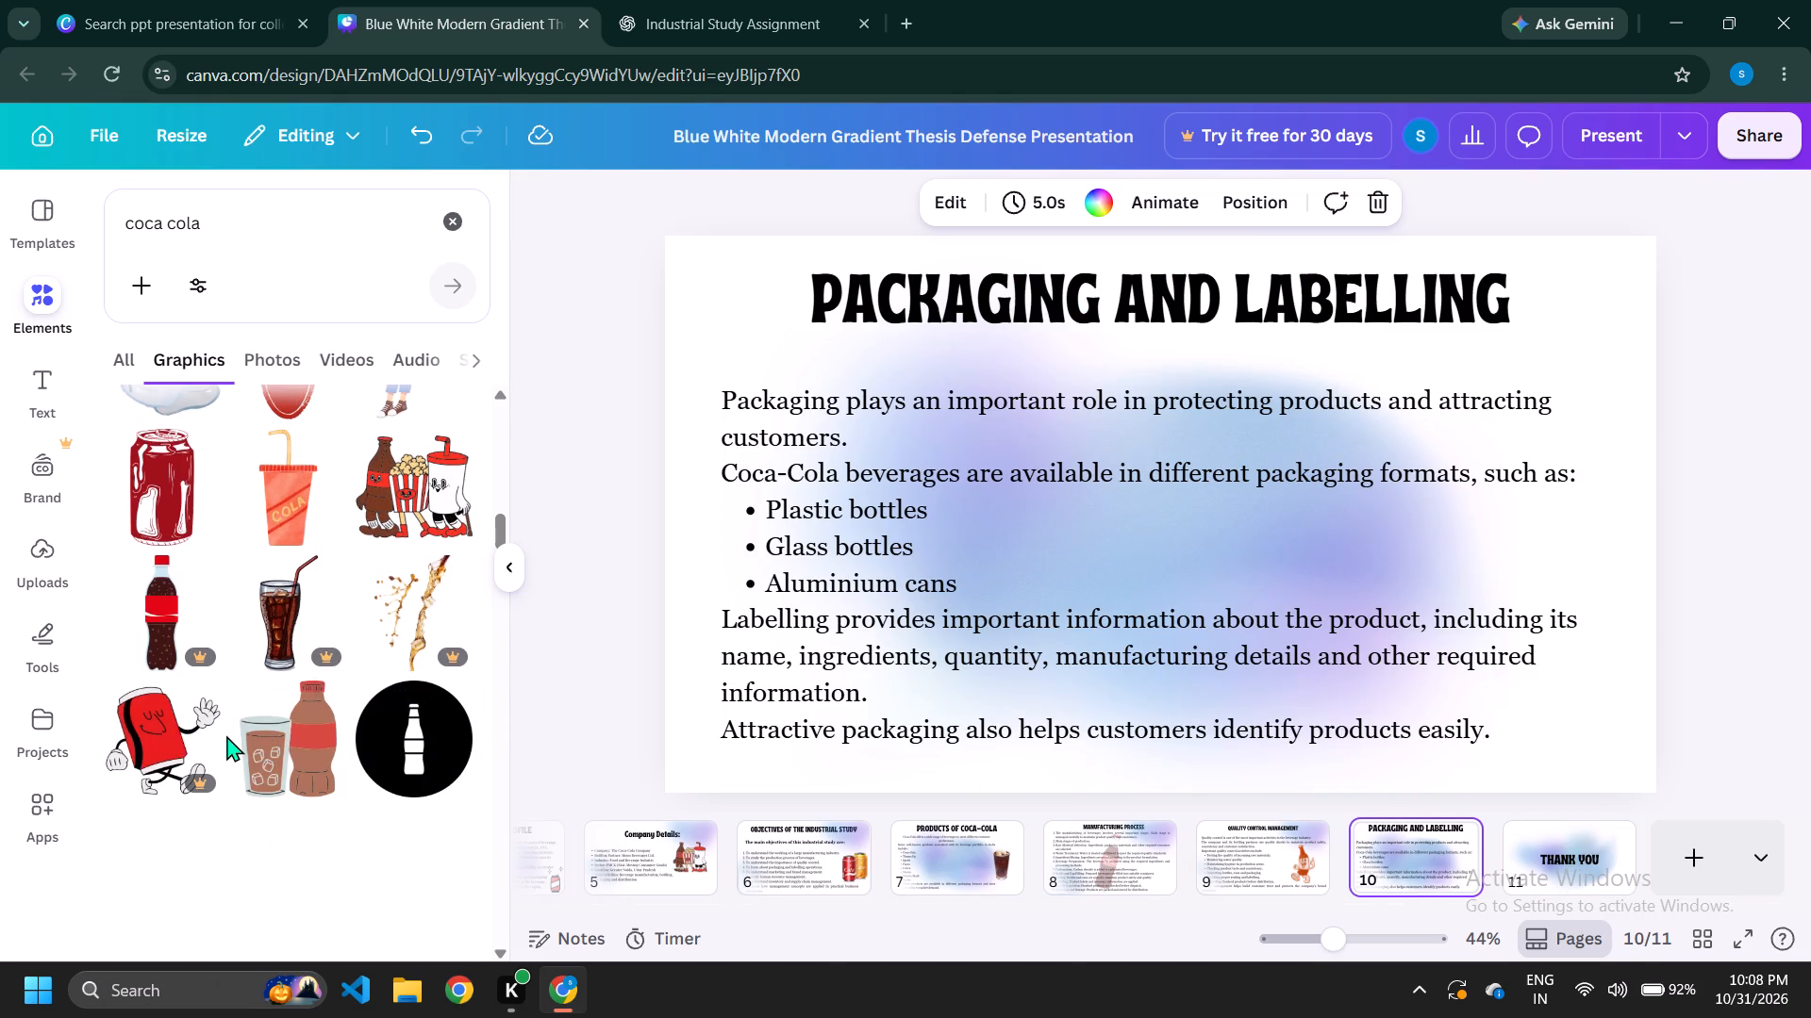
scroll(290, 734, "down", 1)
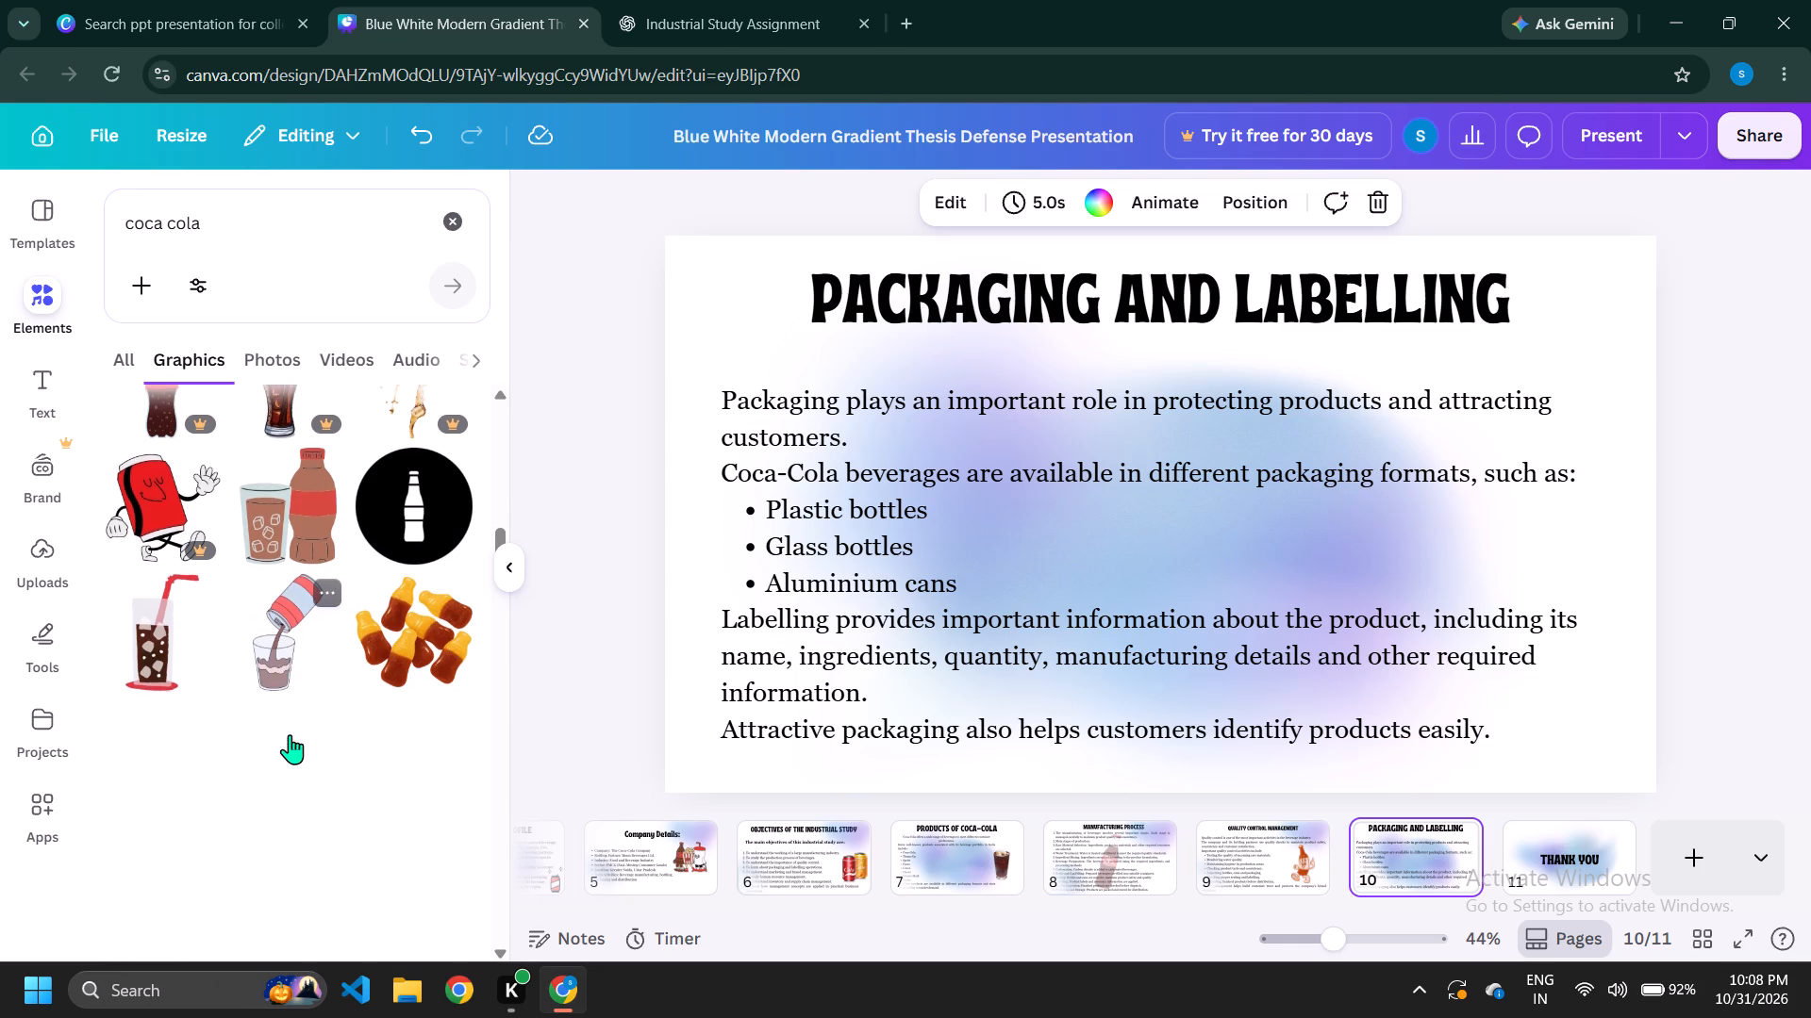
left_click(182, 745)
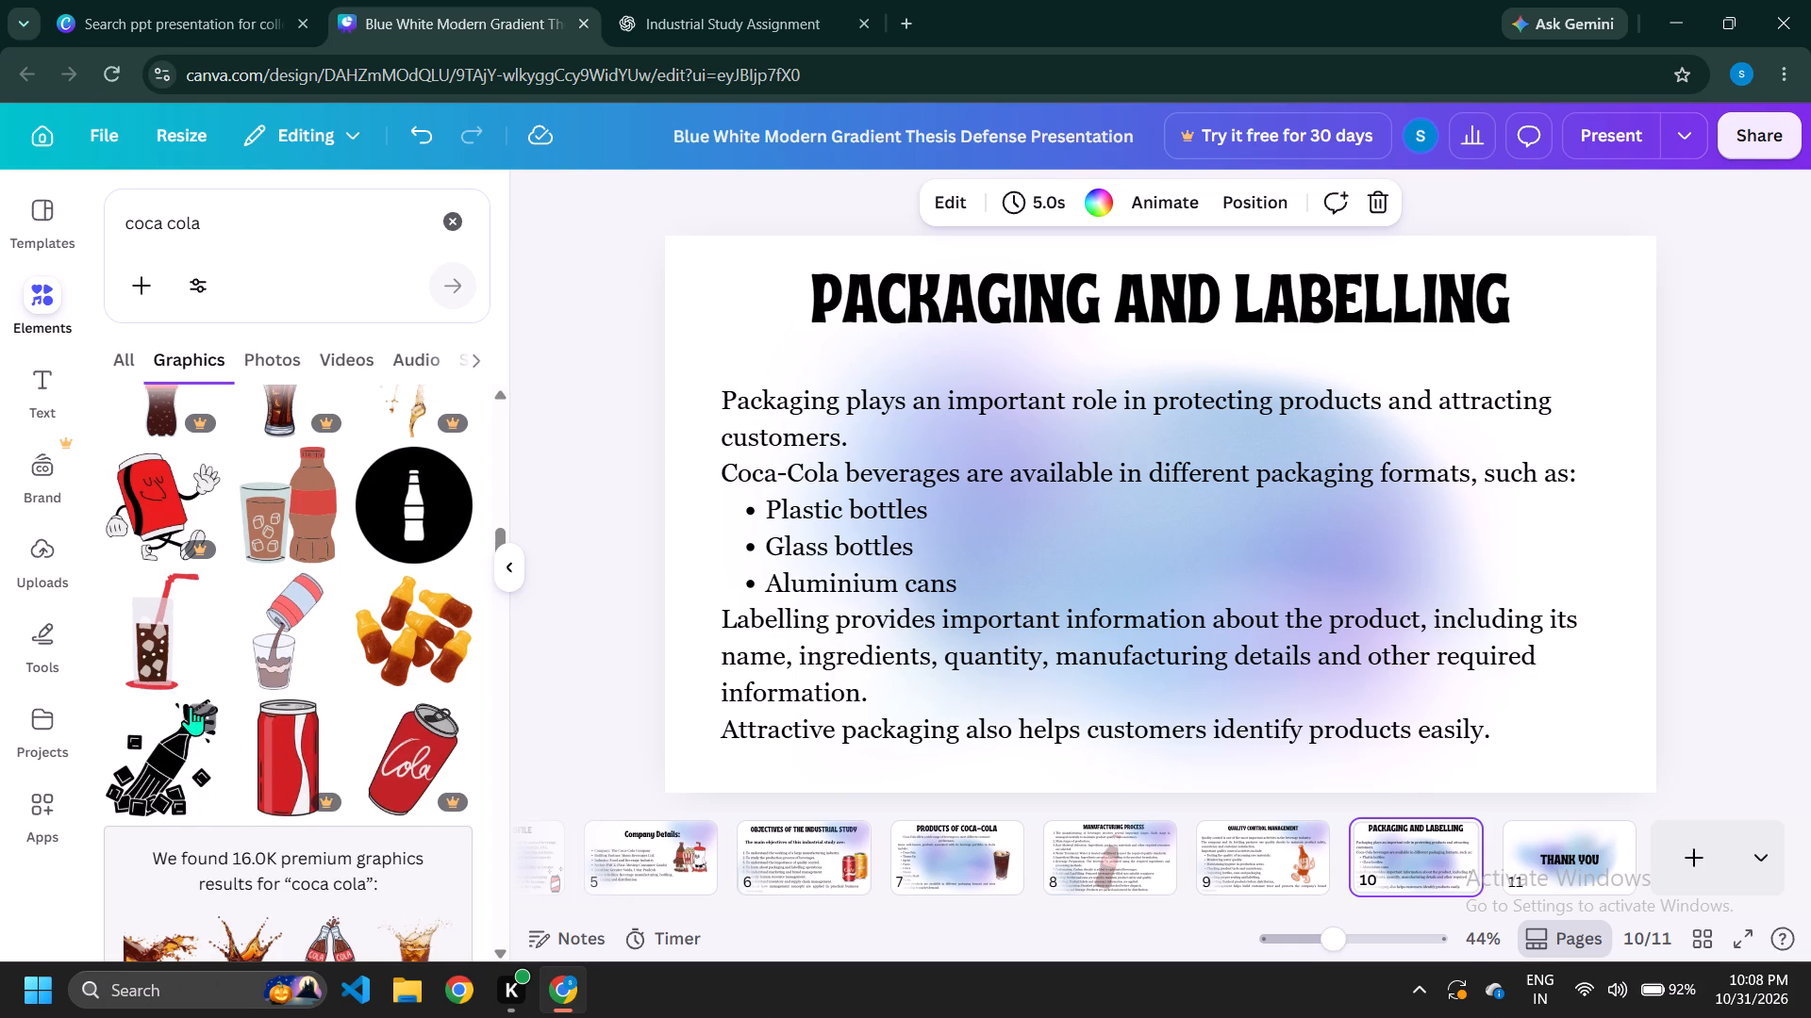
left_click_drag(1269, 630, 1355, 734)
left_click_drag(1228, 618, 1169, 604)
Set the Packaging and Labelling bottle graphic's transparency to 20.
left_click(1212, 205)
left_click(1177, 298)
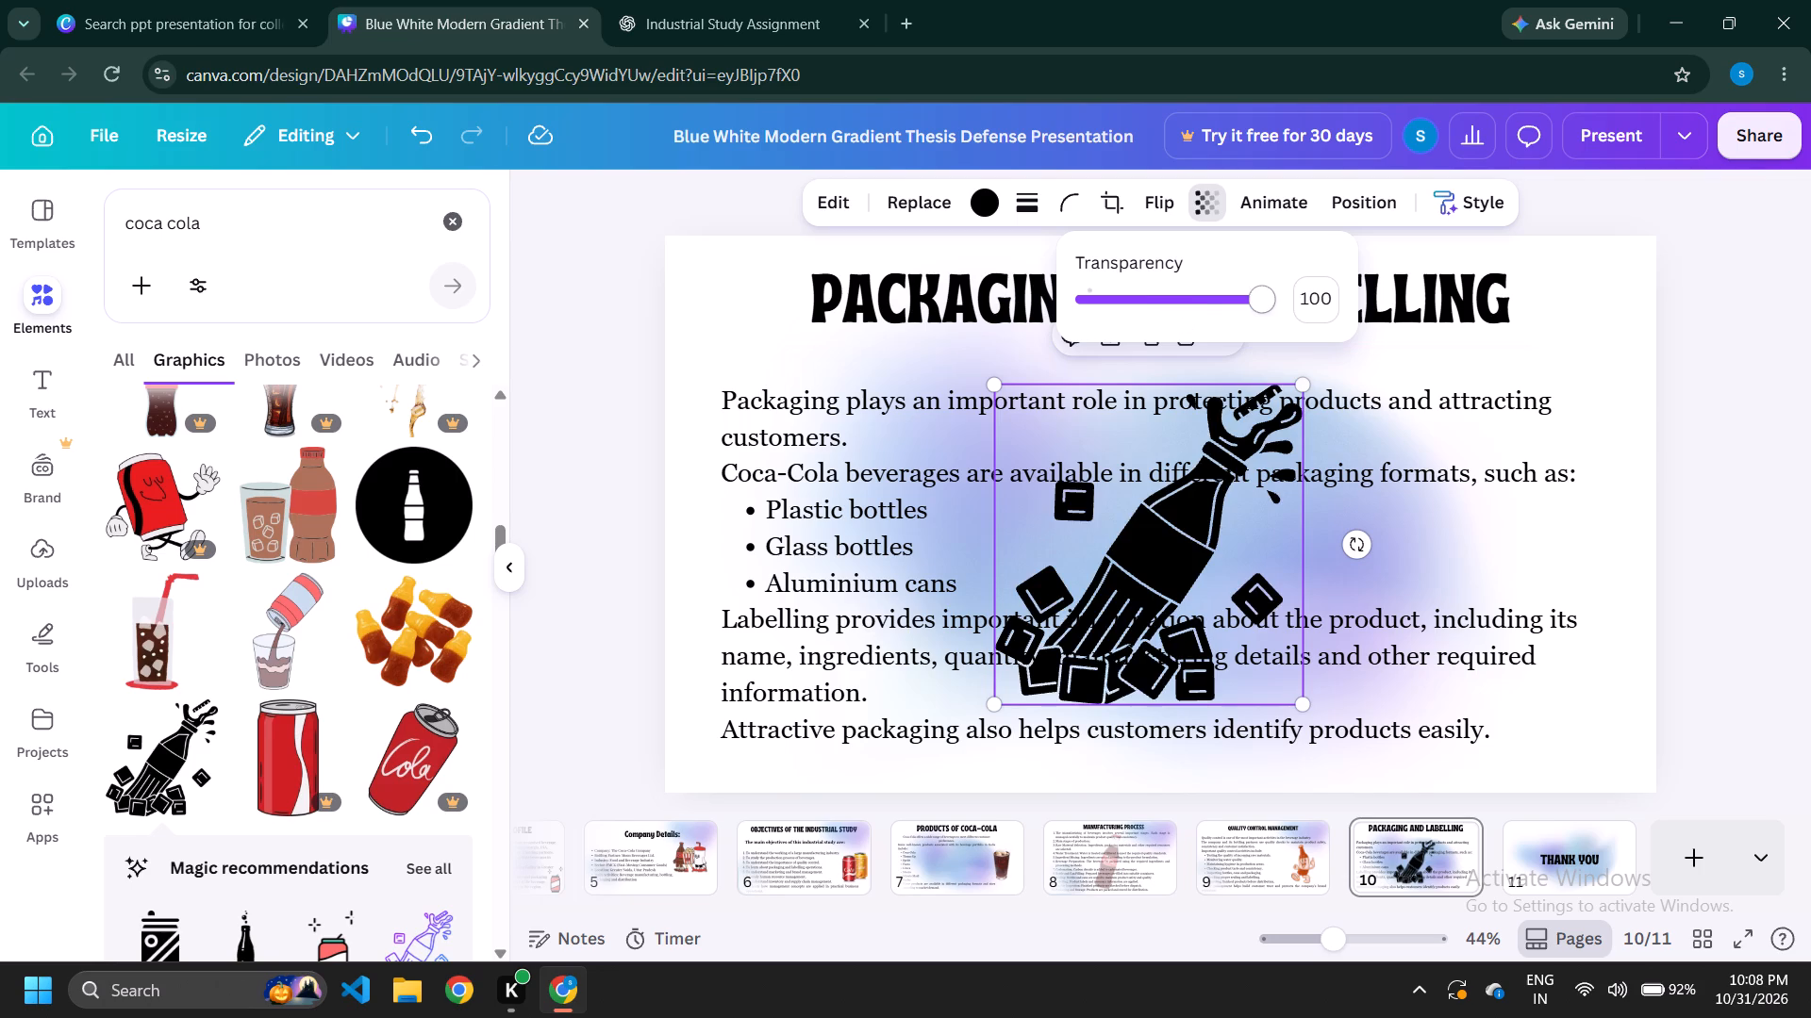
left_click(1152, 298)
left_click(1138, 298)
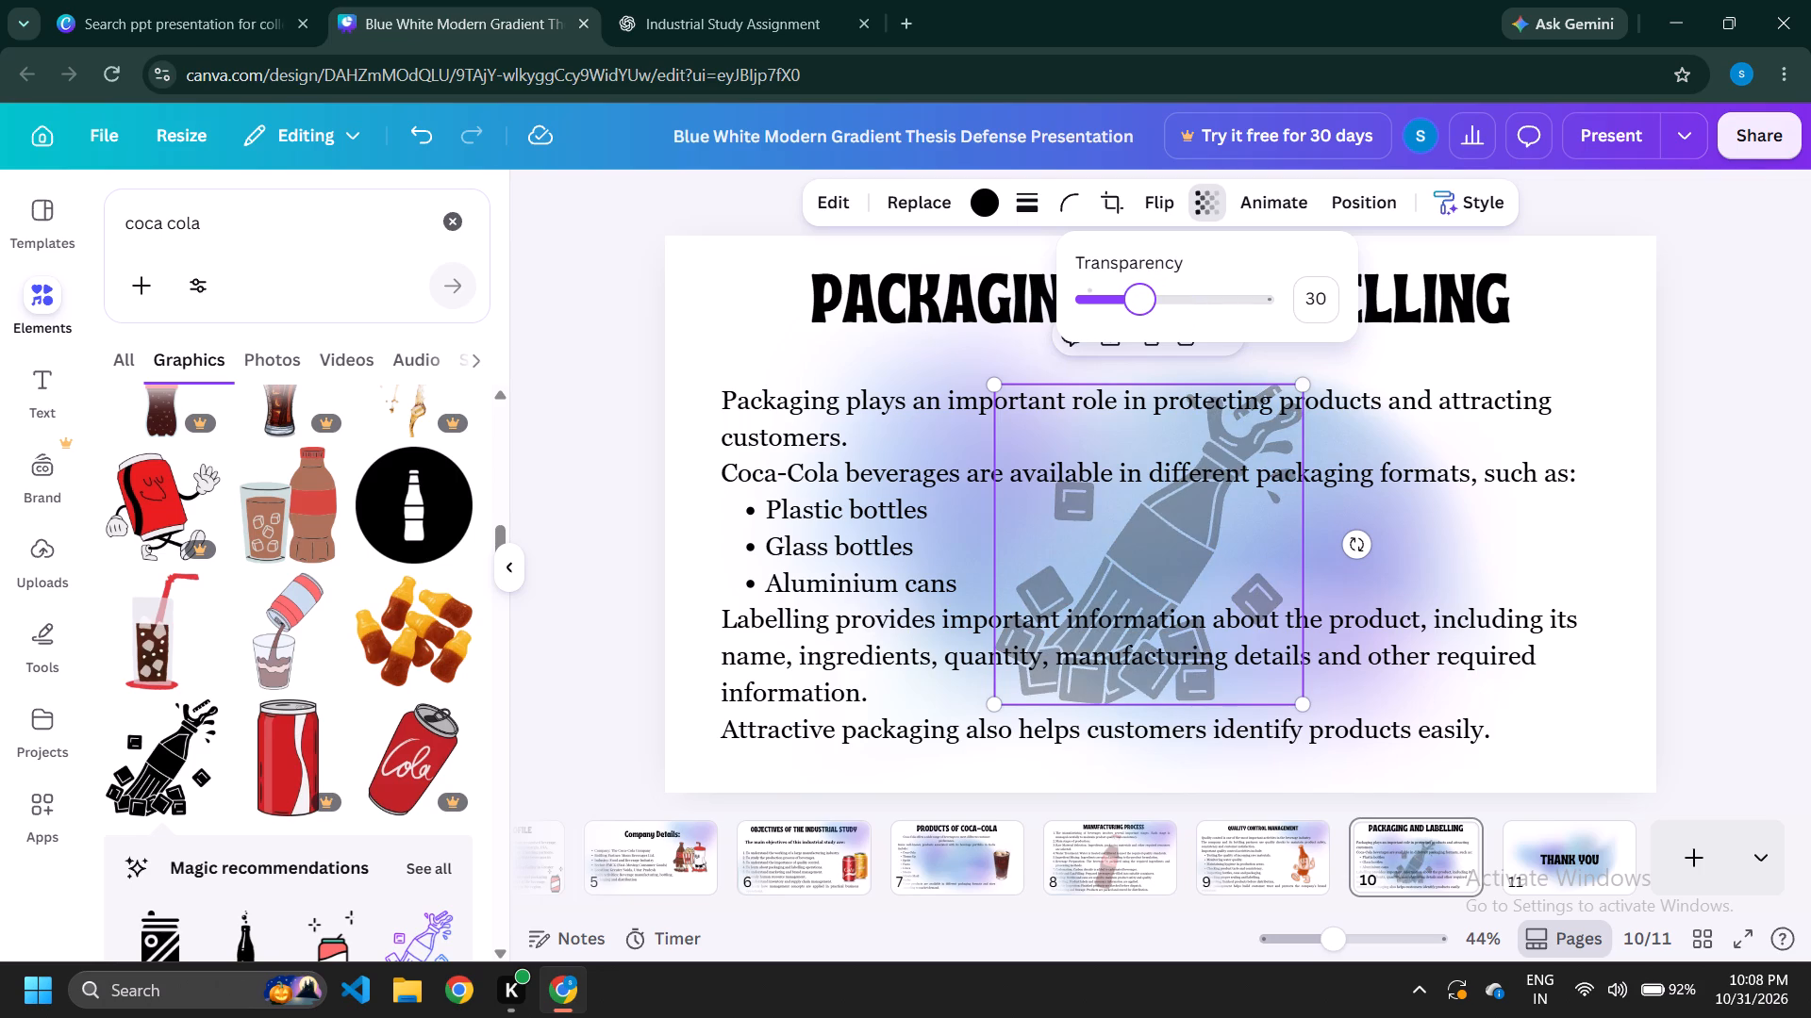
left_click(1135, 299)
left_click(1121, 317)
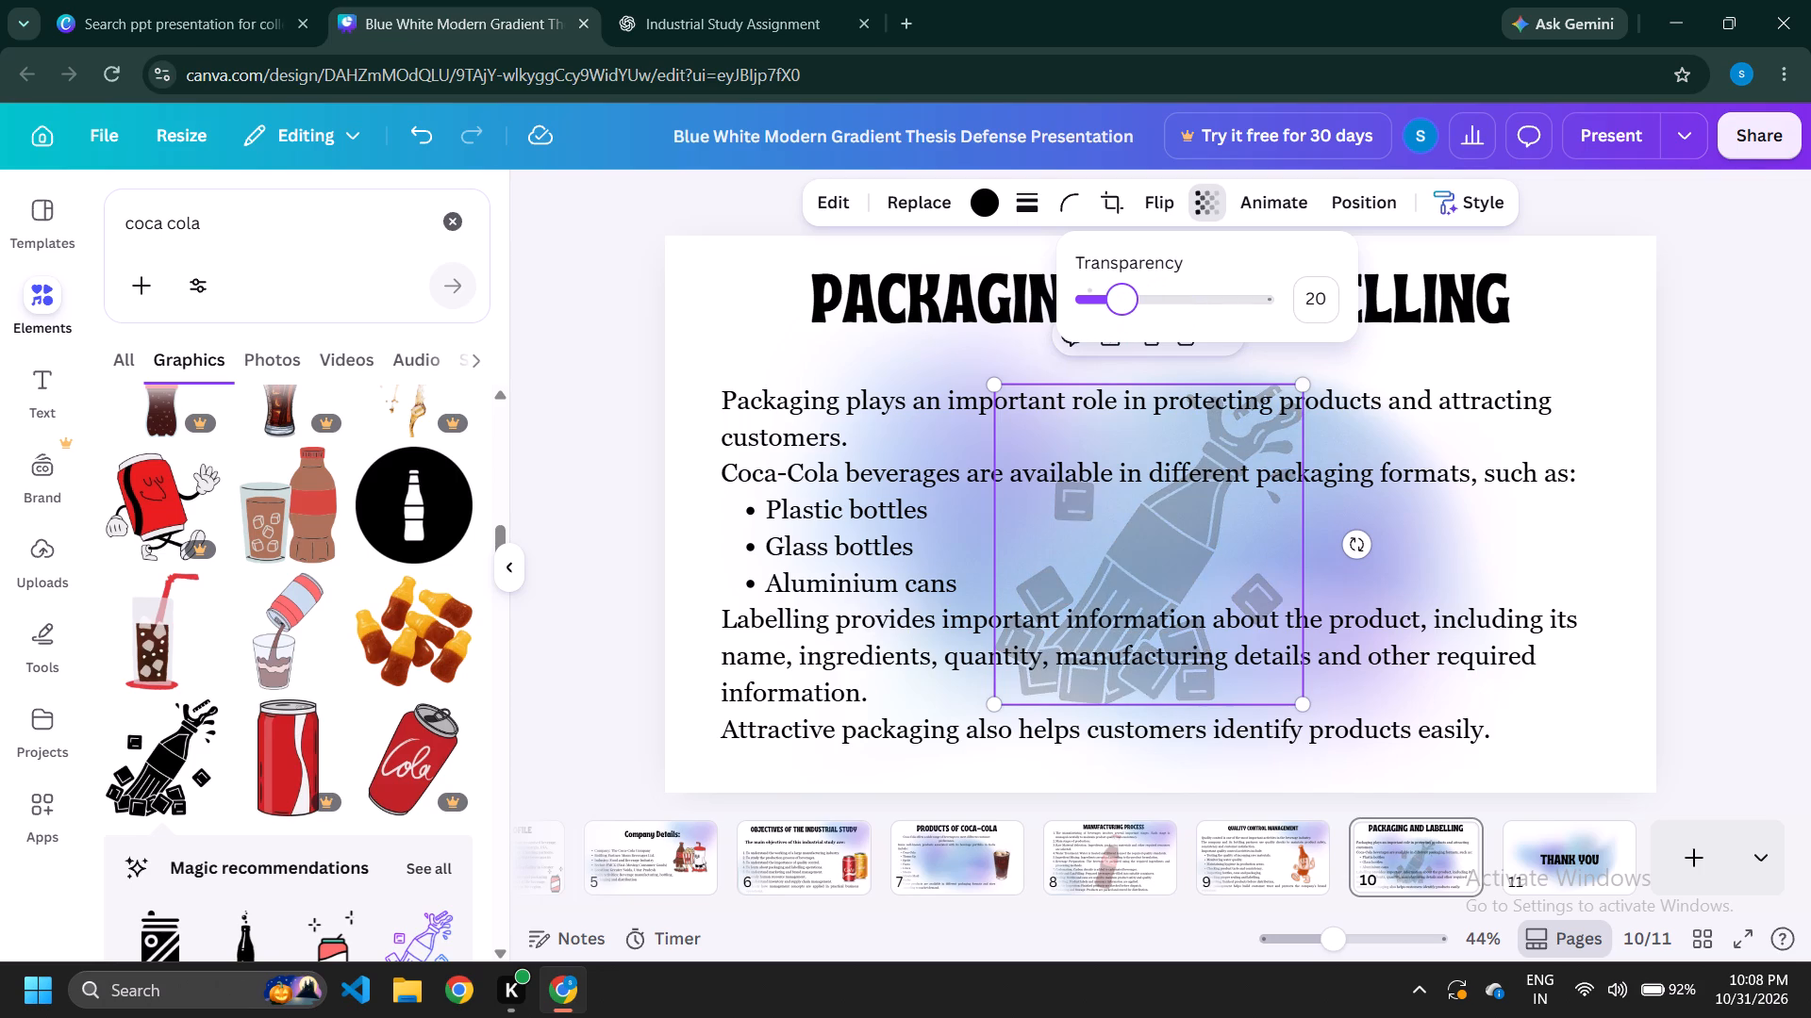
left_click(1686, 494)
left_click(1736, 552)
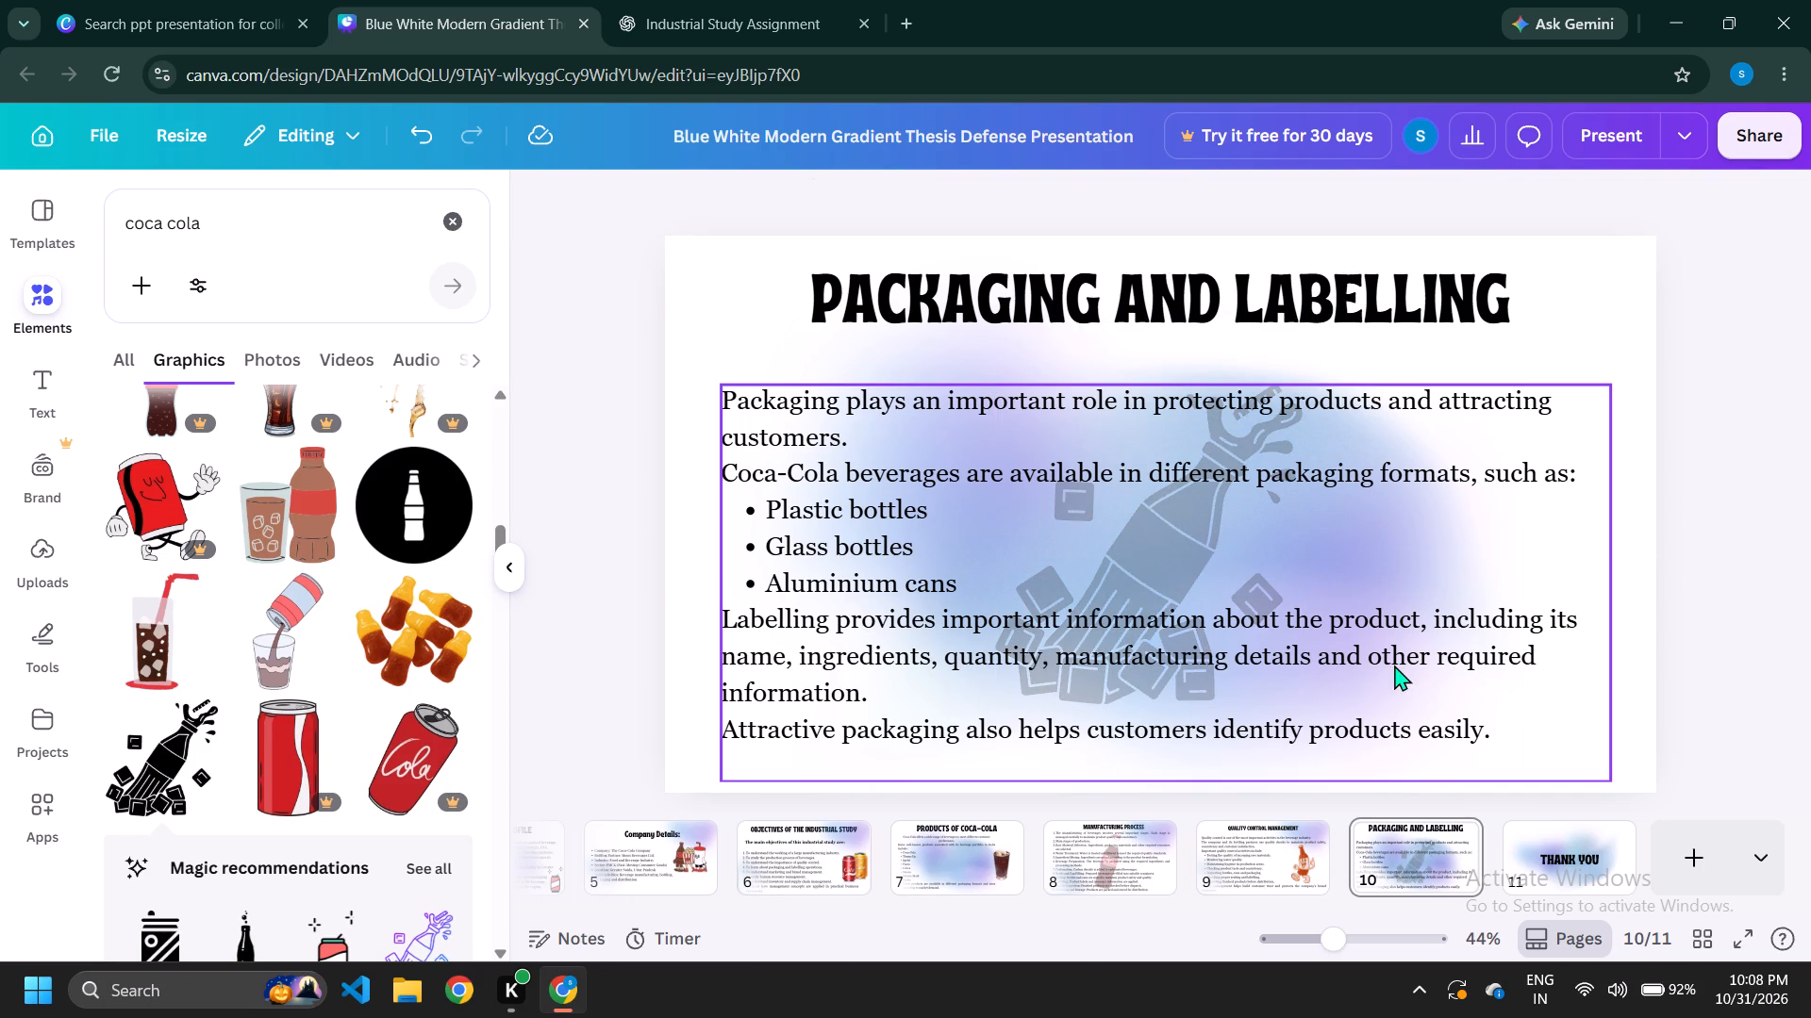
Download all pages of the presentation as a PDF with the Digital preset.
left_click(1555, 859)
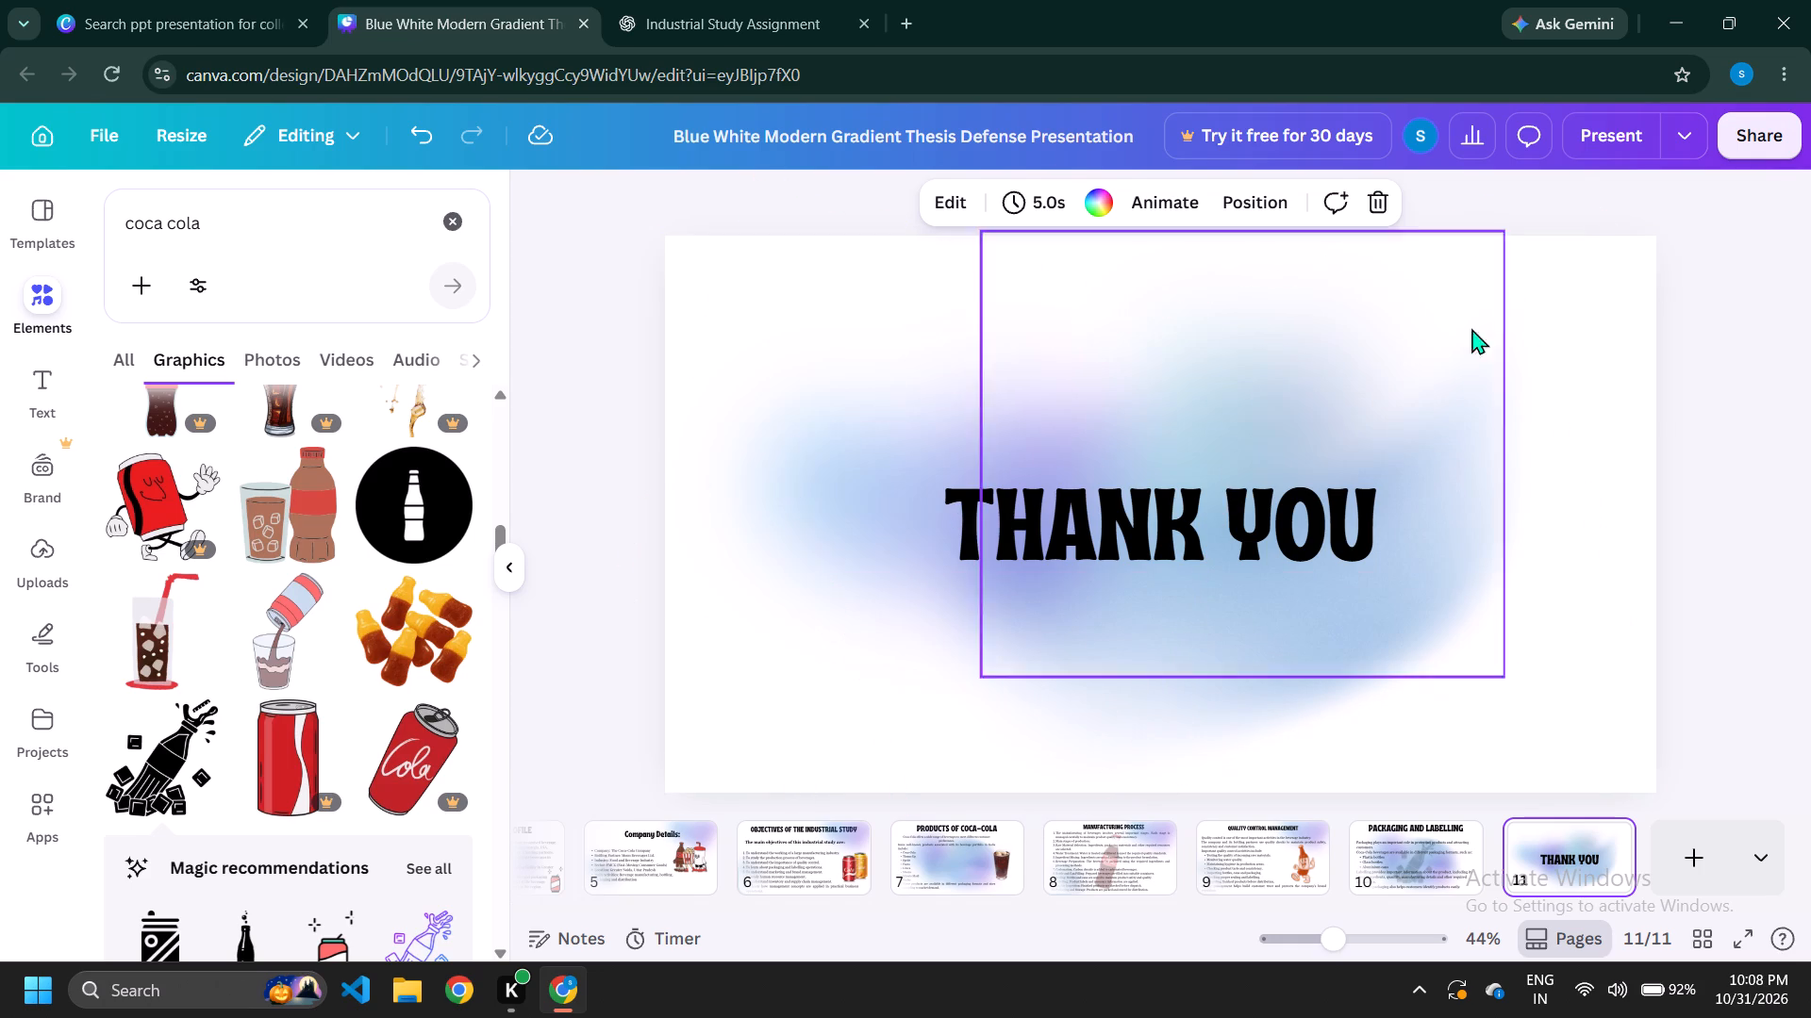
left_click(1753, 139)
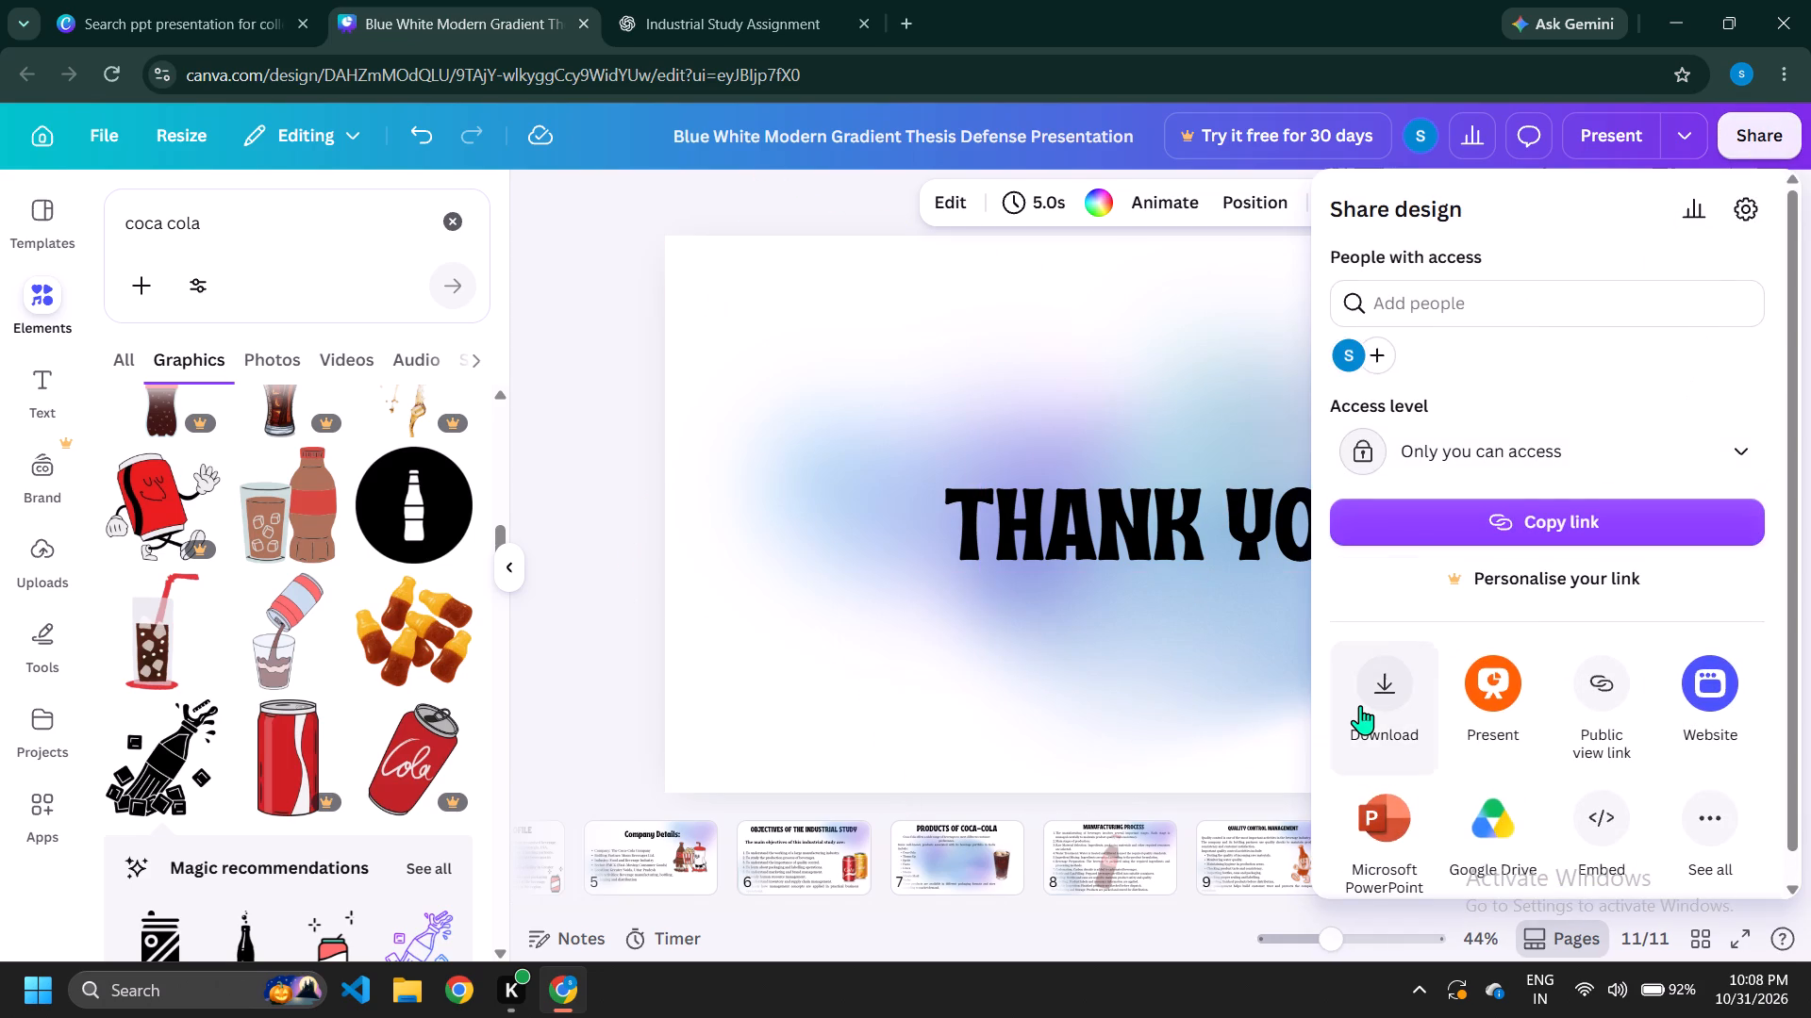
left_click(1364, 696)
left_click(1429, 291)
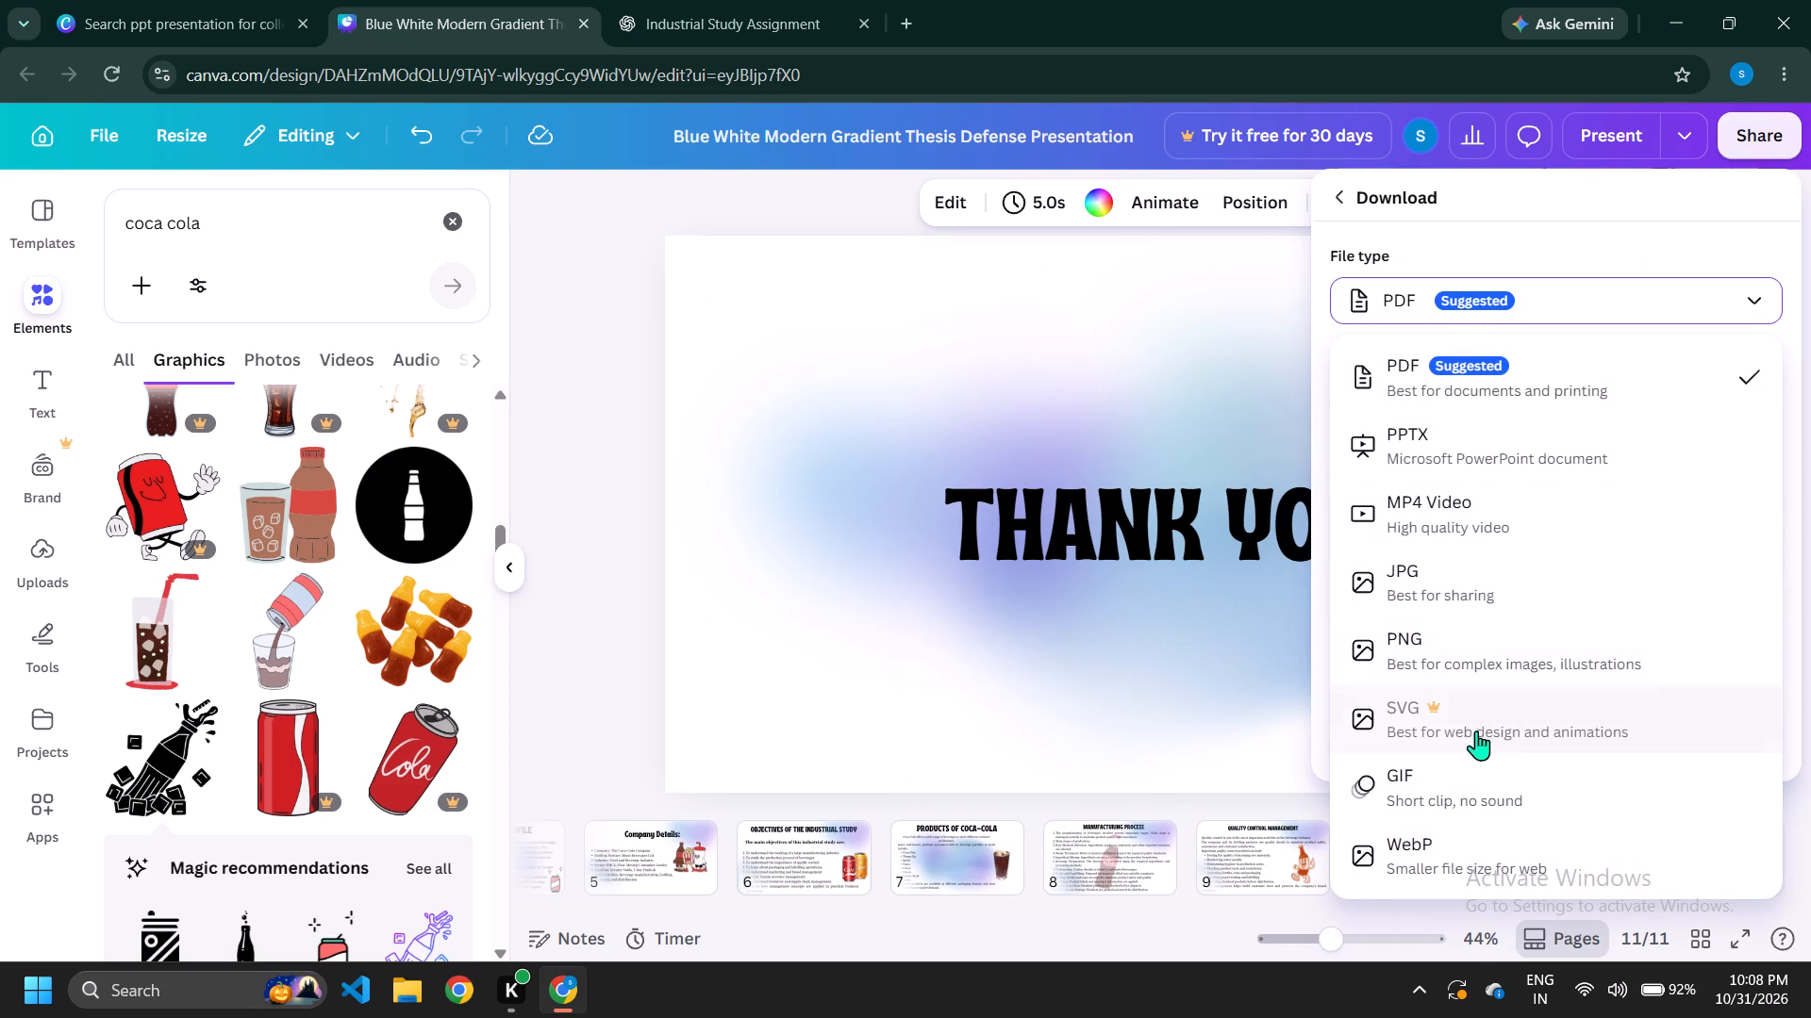
left_click(1442, 366)
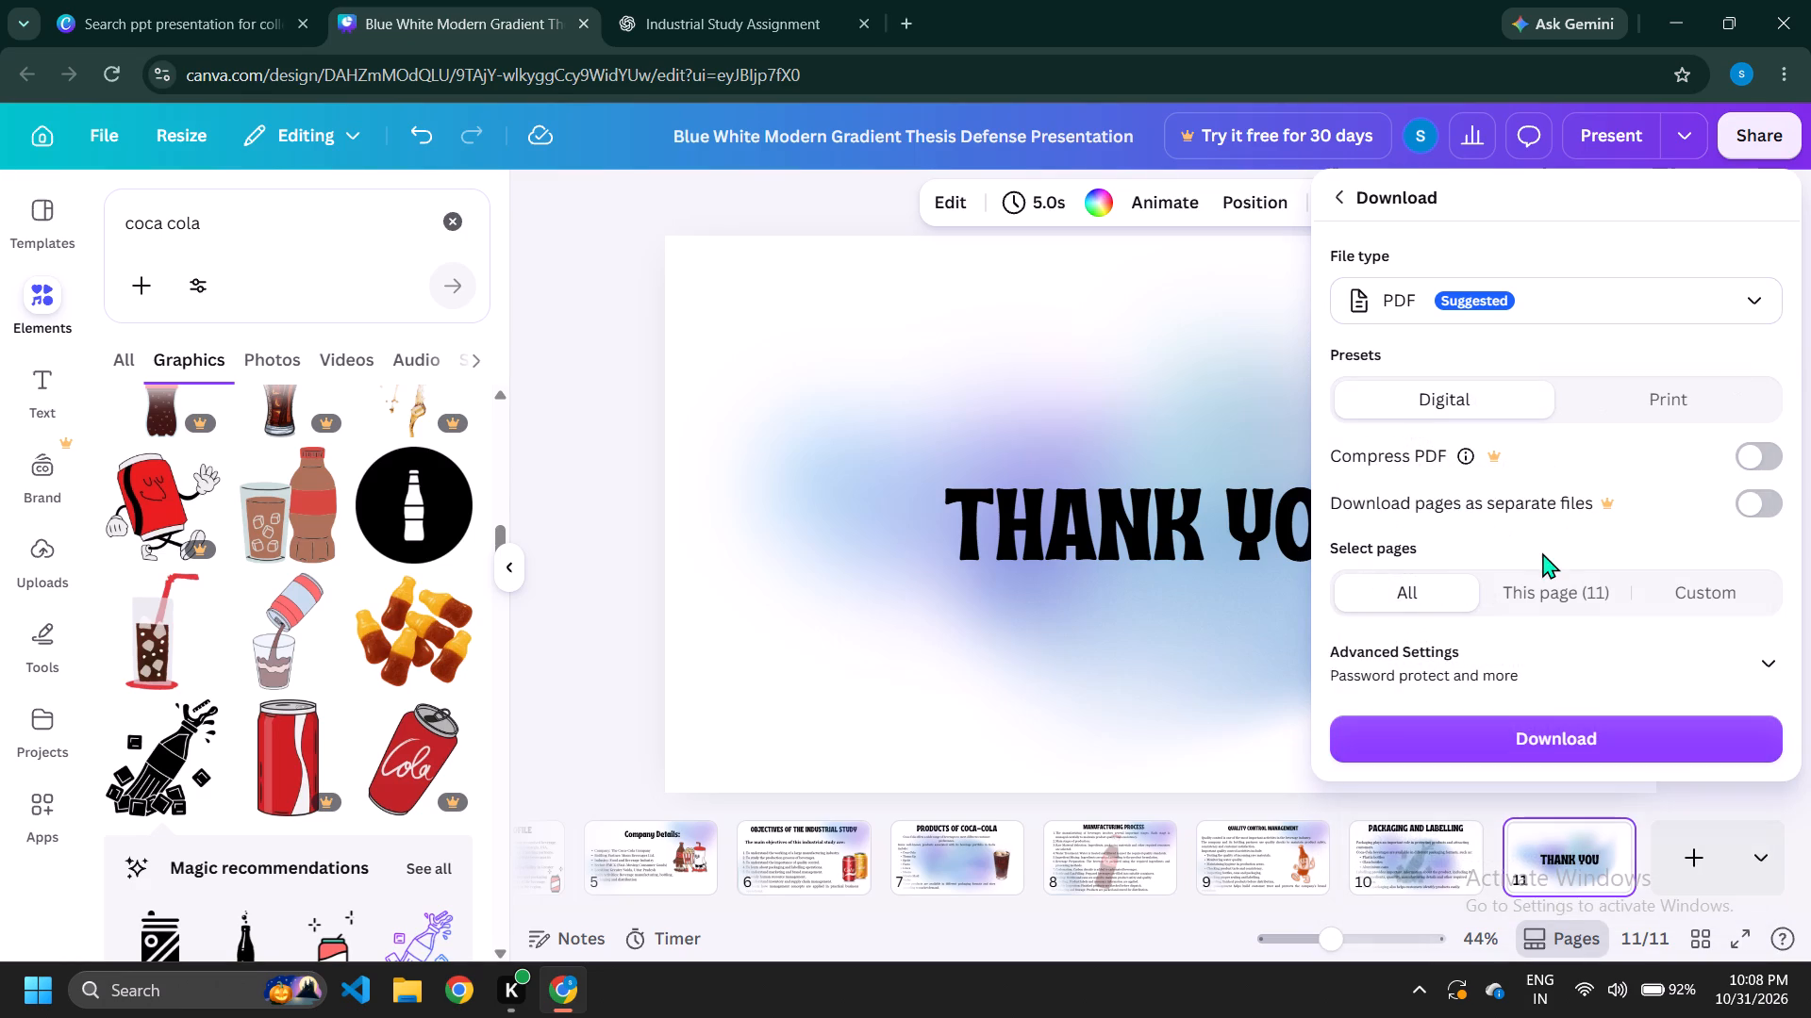
left_click(1561, 744)
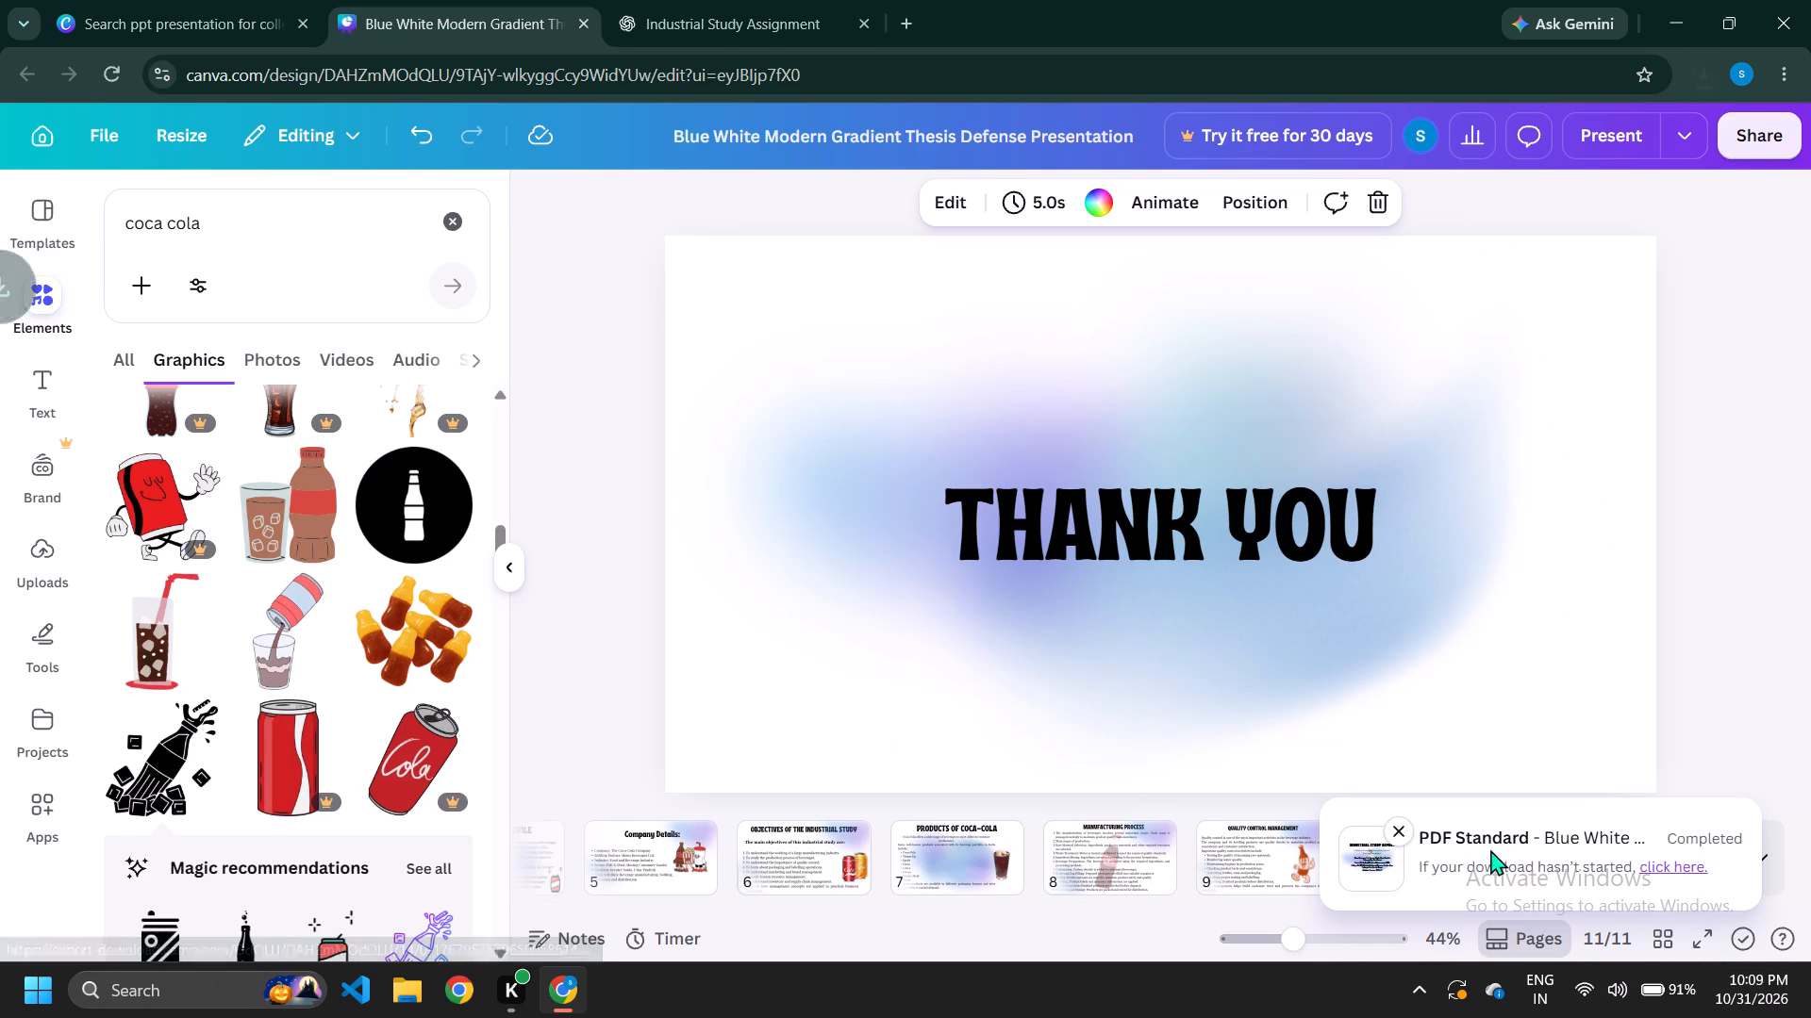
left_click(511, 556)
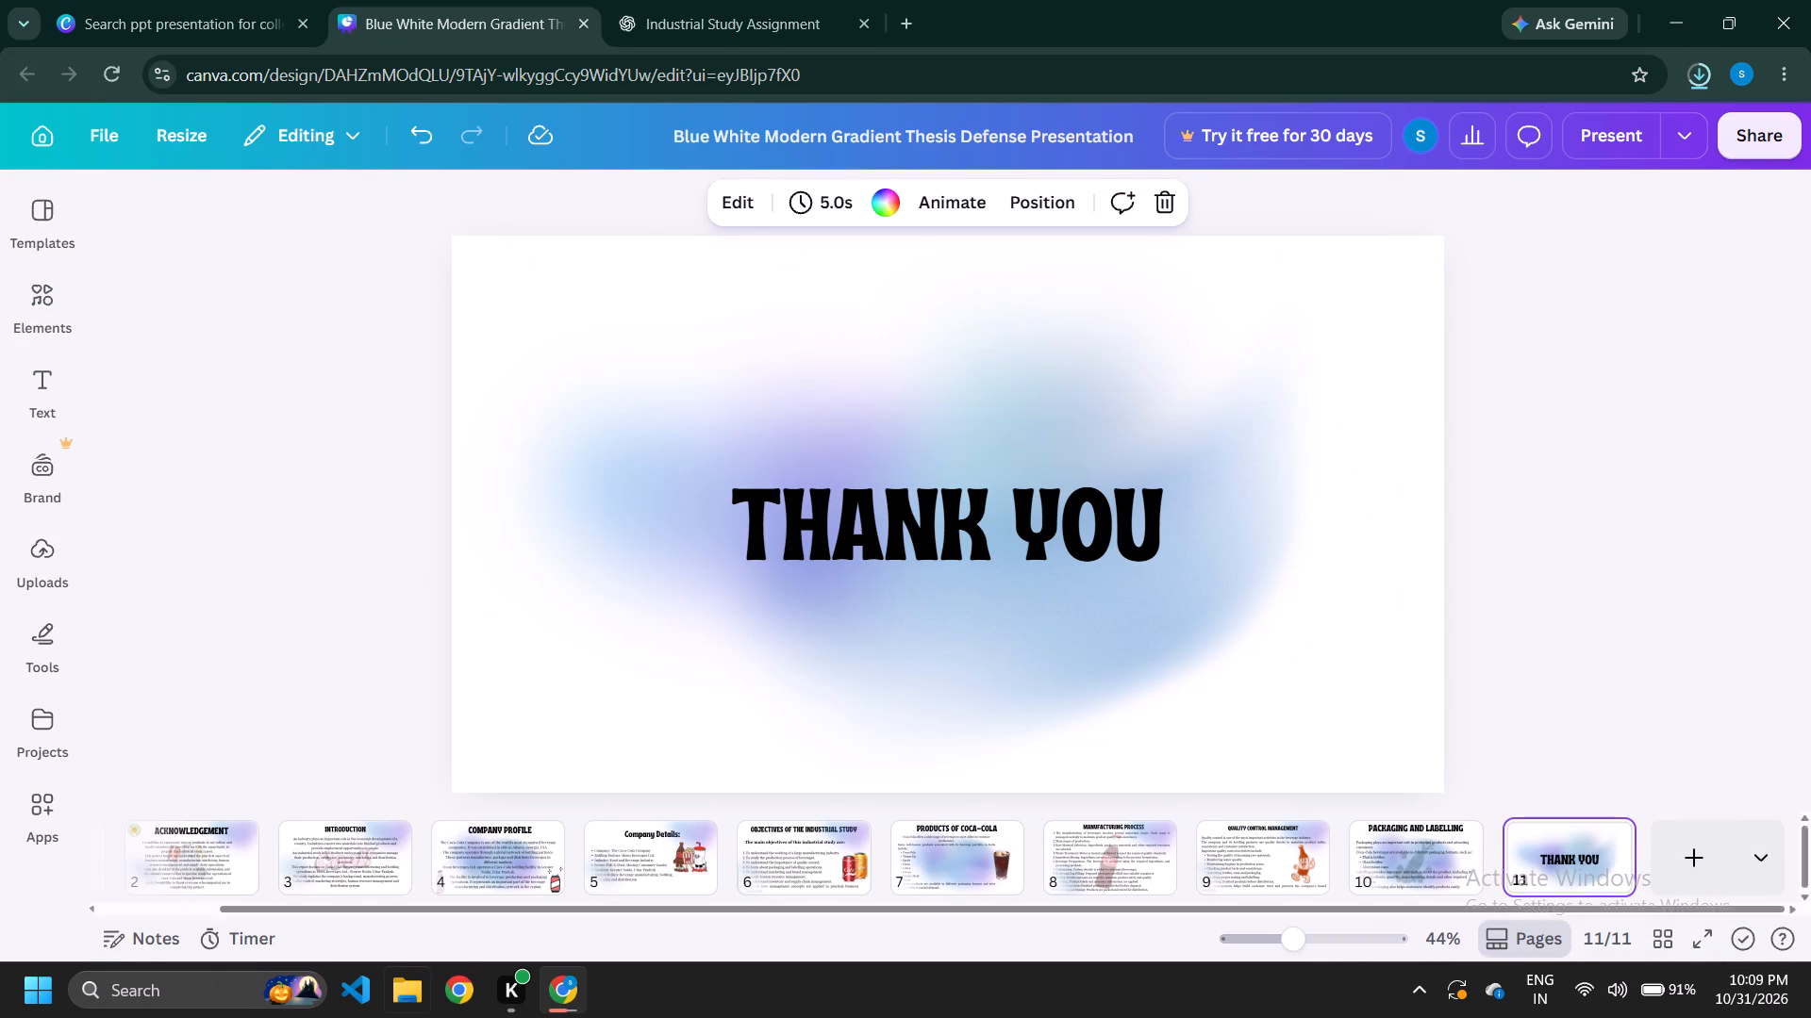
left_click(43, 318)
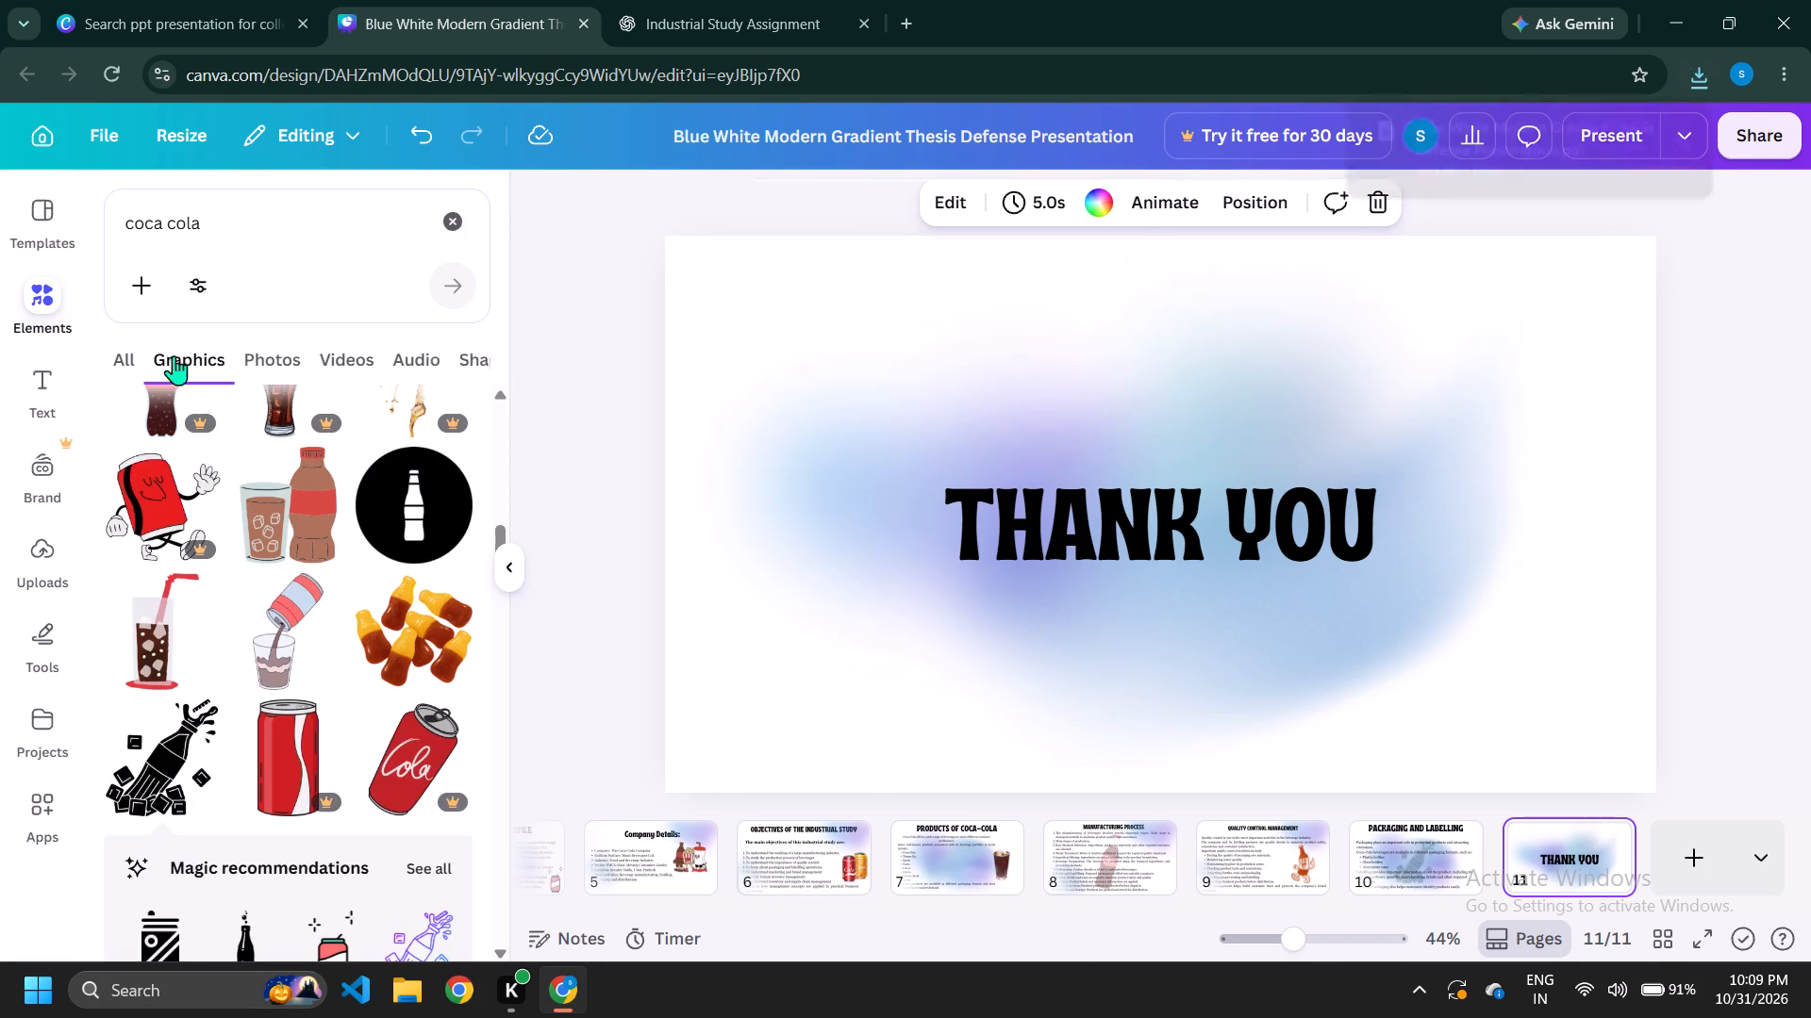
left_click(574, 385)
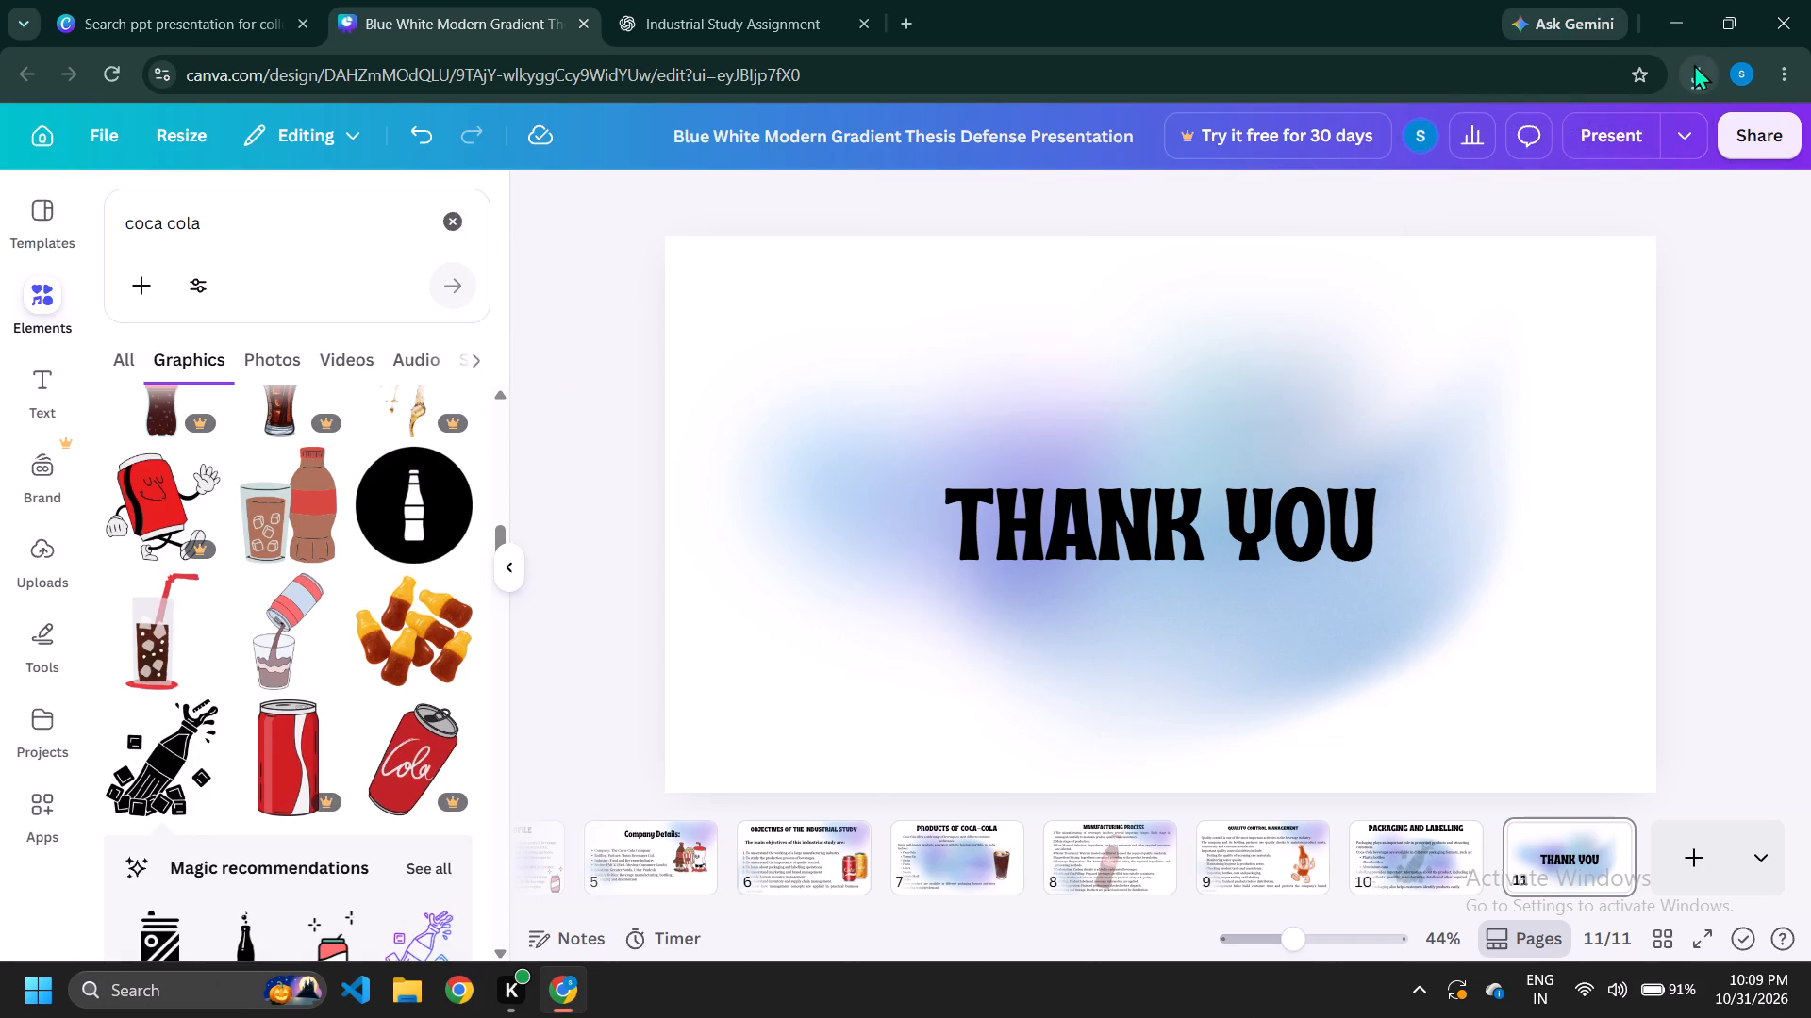
Open the downloaded presentation PDF and review every page from the title through the Thank You slide.
left_click(1694, 64)
double_click(1518, 194)
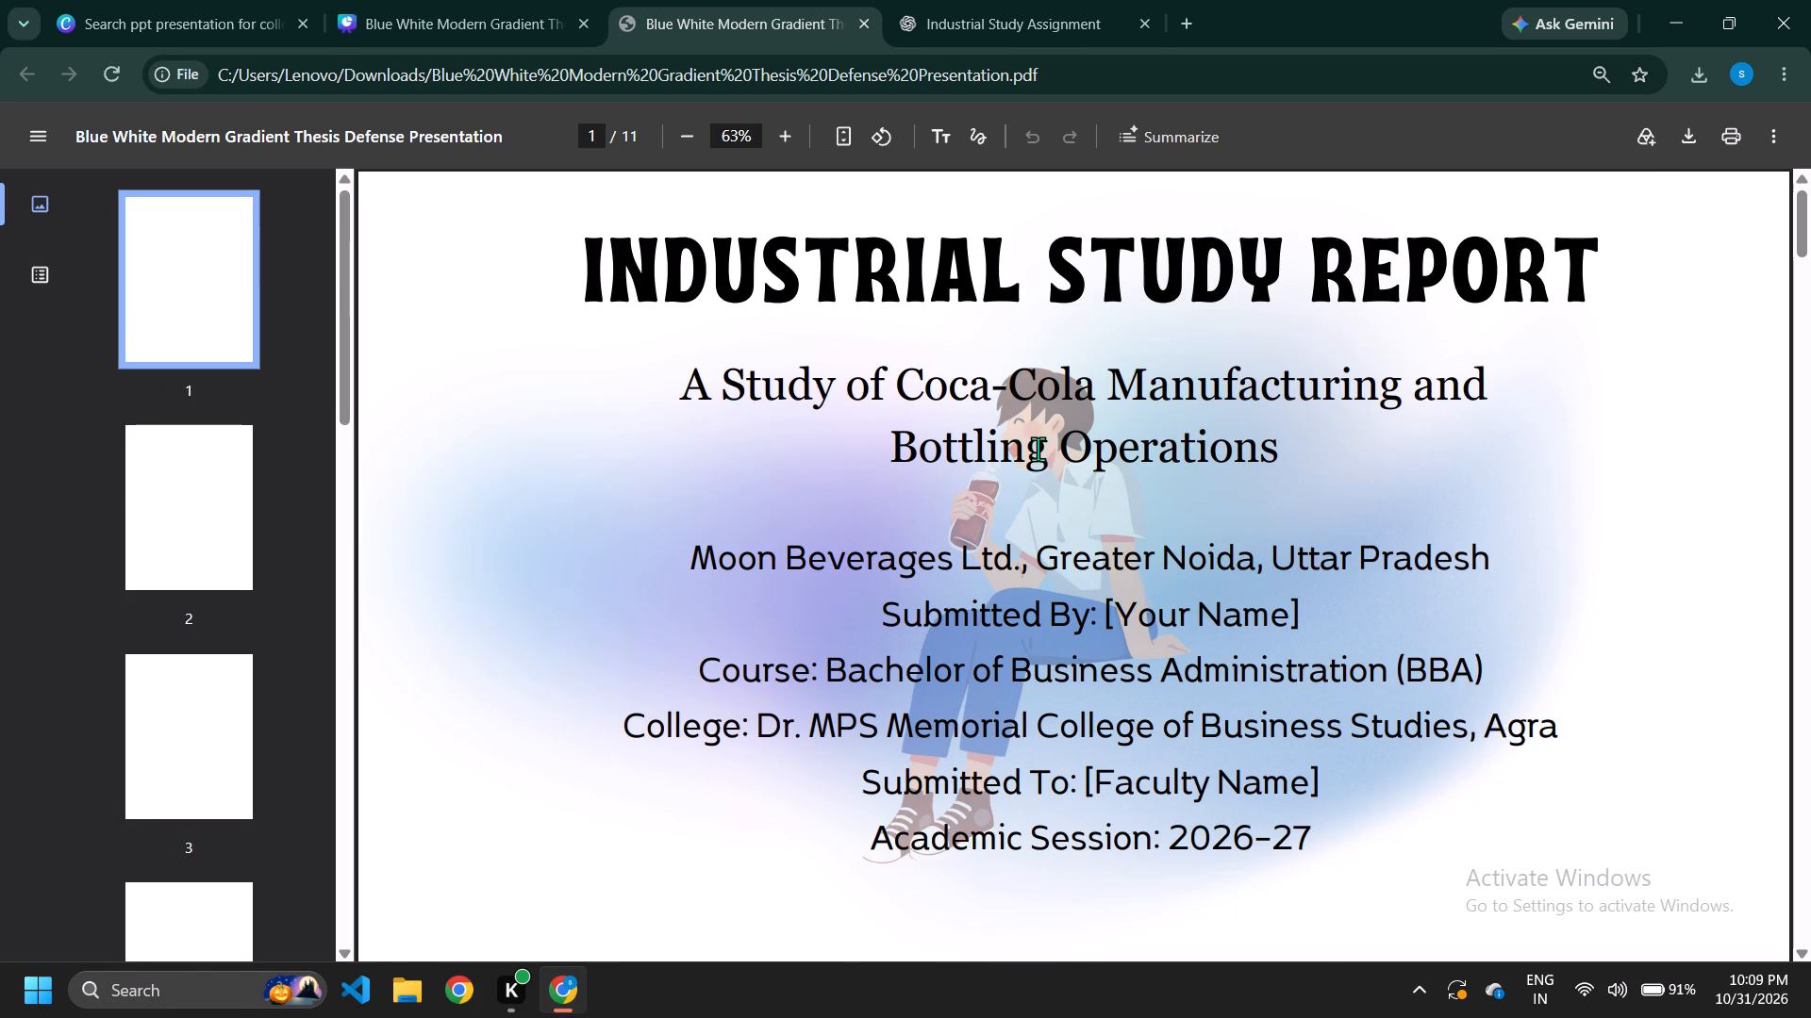
scroll(1039, 451, "down", 14)
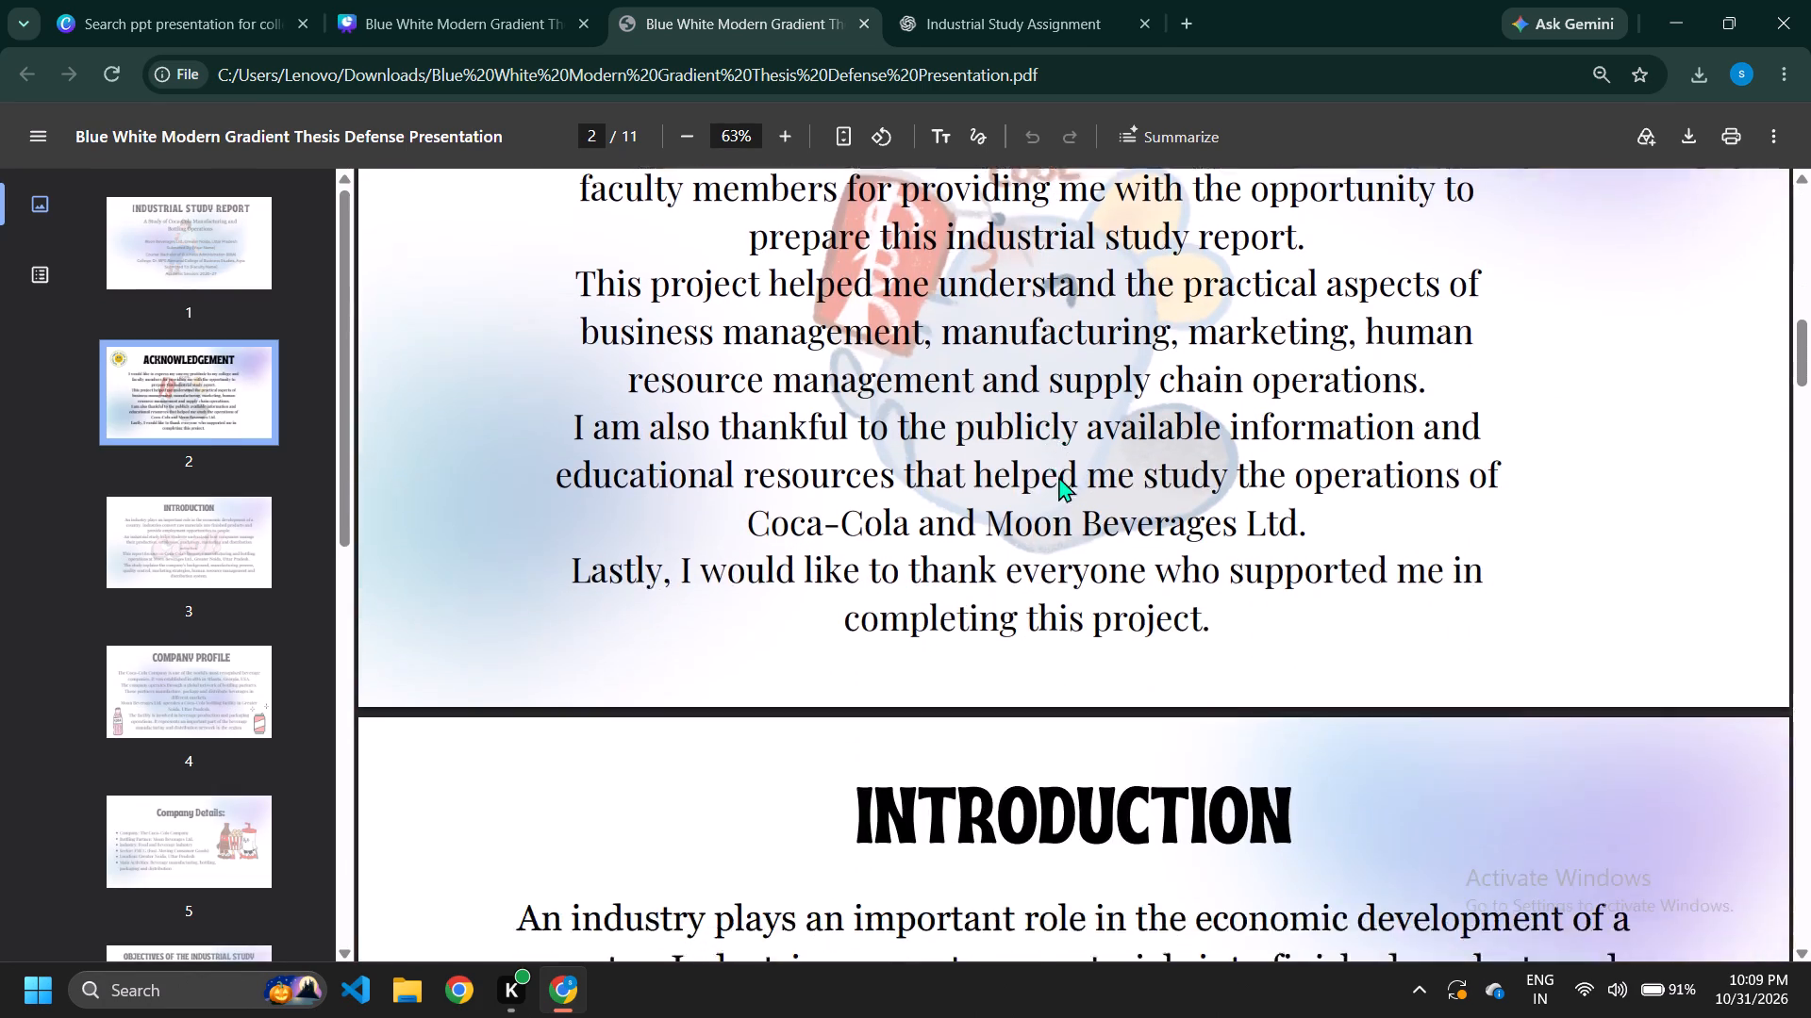
scroll(1057, 475, "down", 14)
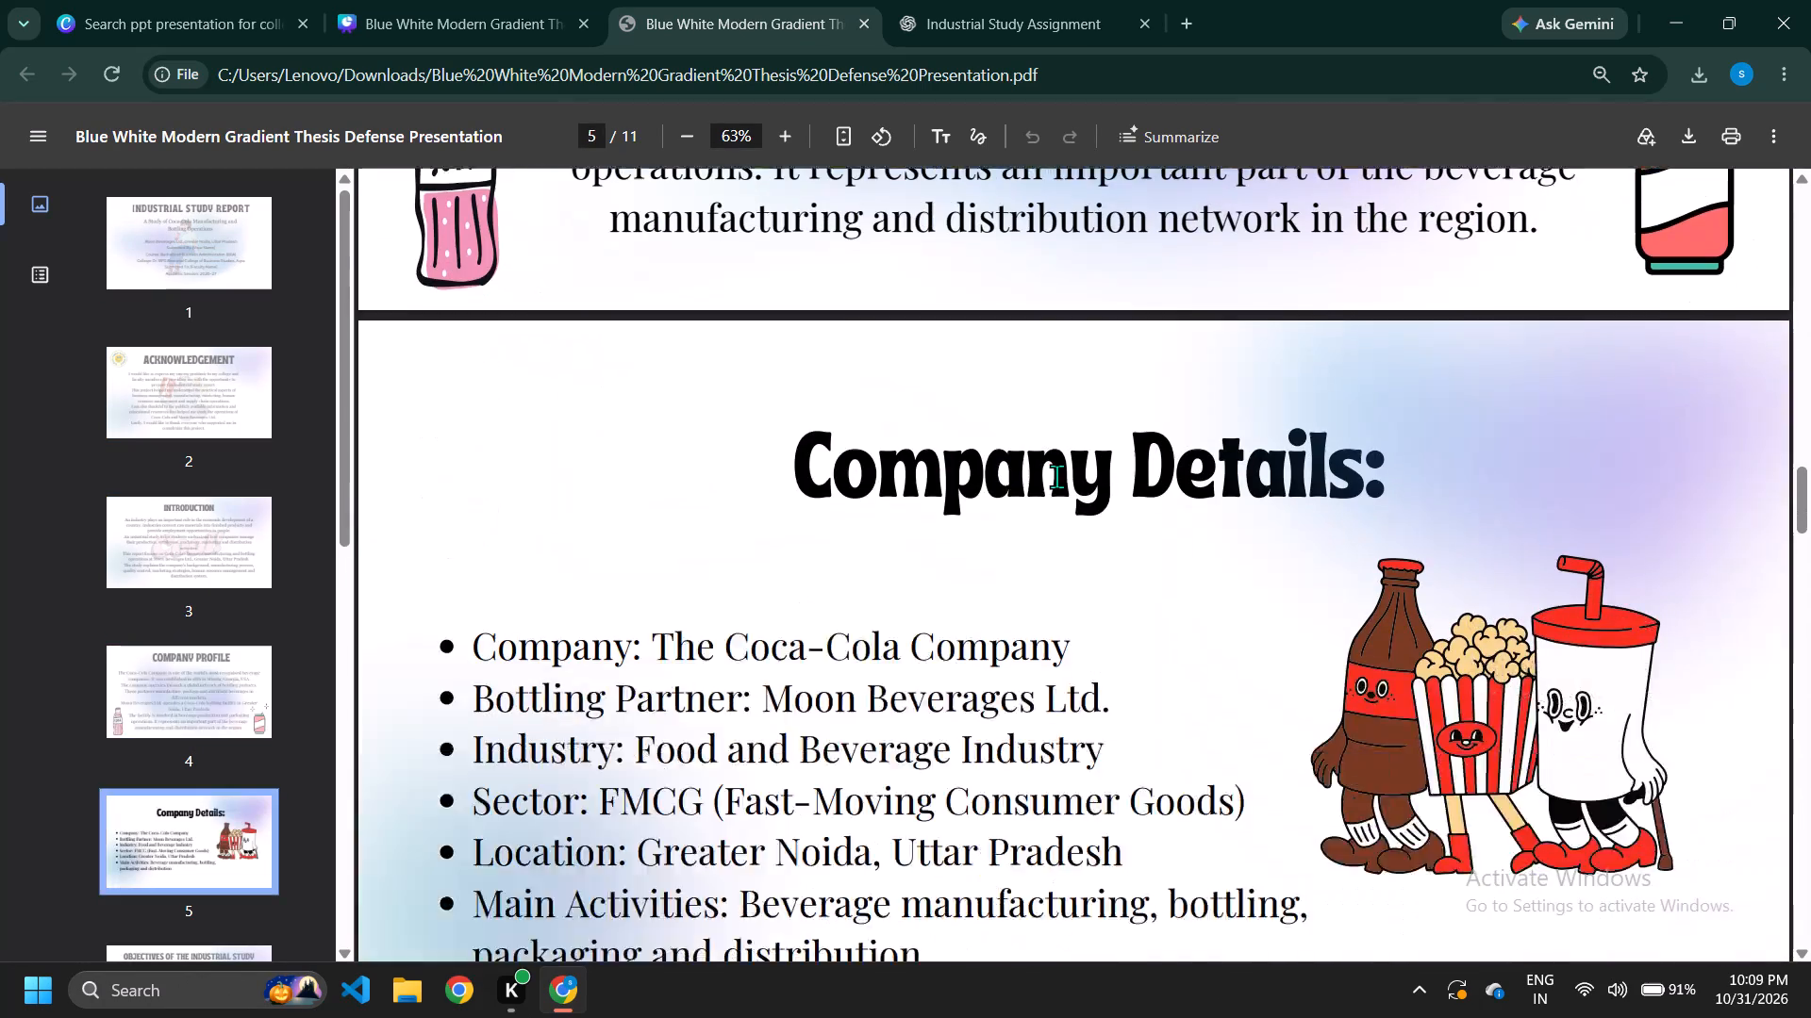
scroll(1056, 476, "down", 16)
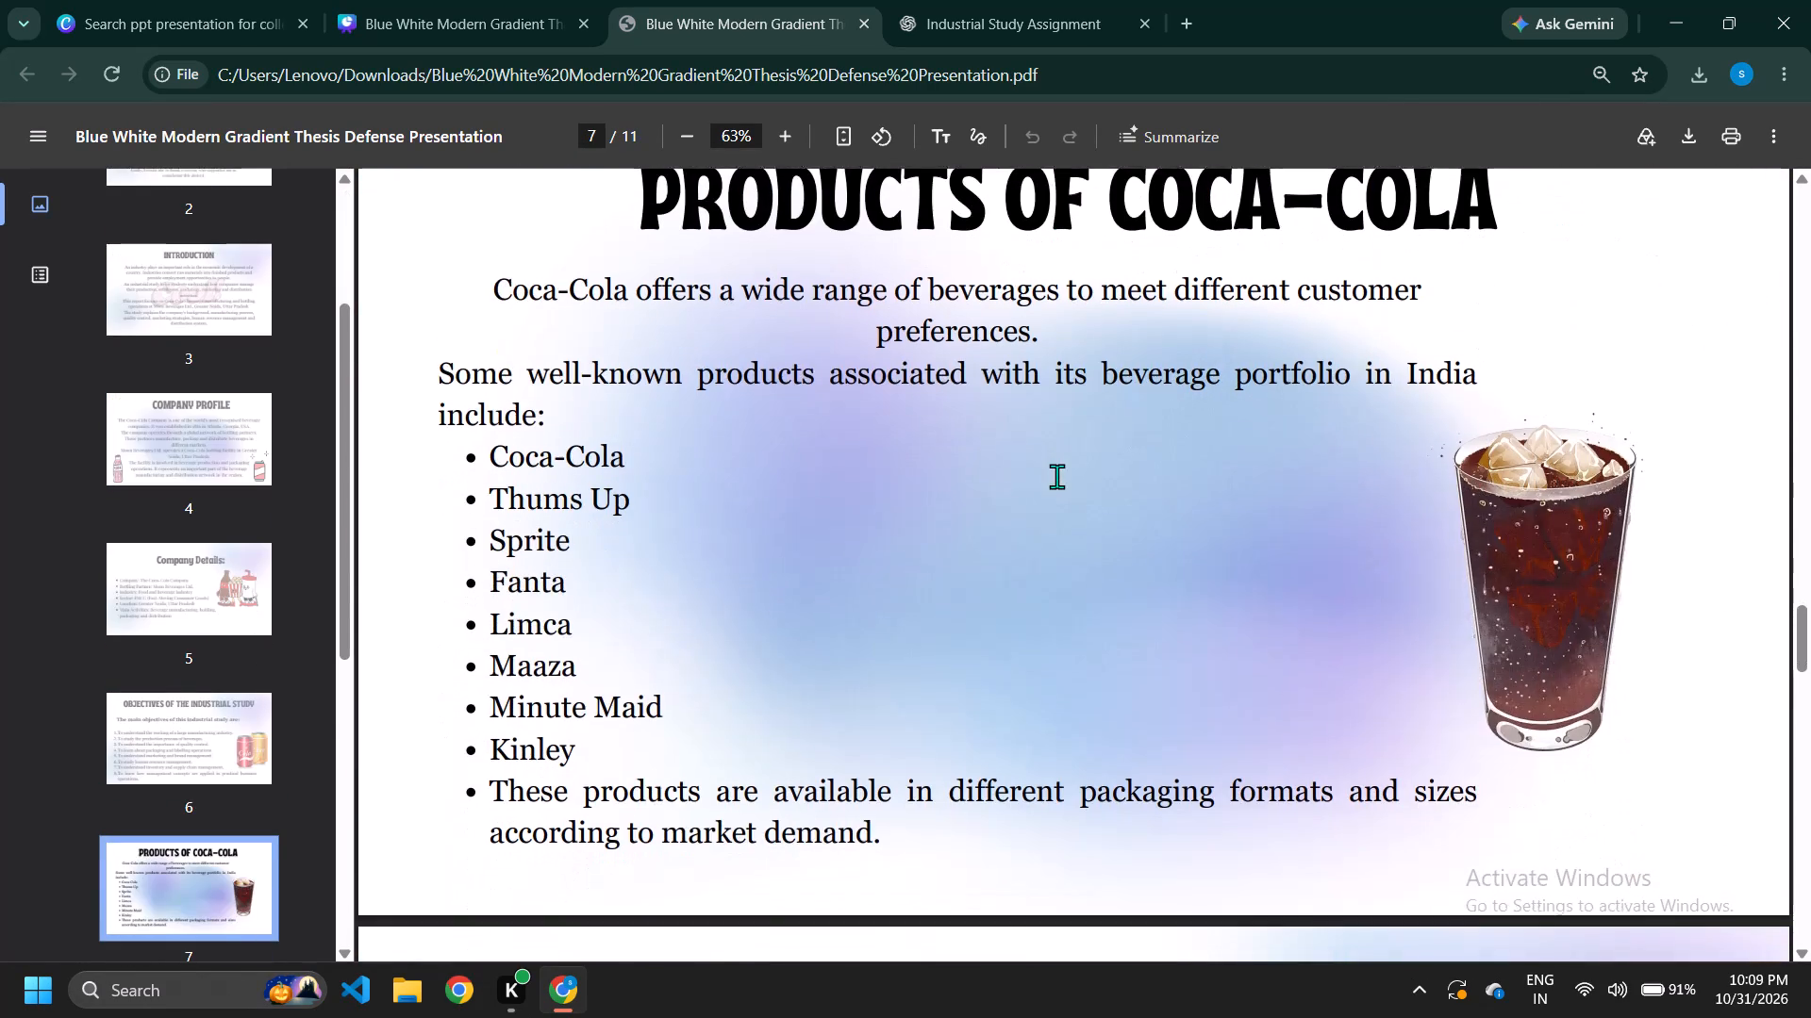
scroll(1056, 476, "down", 18)
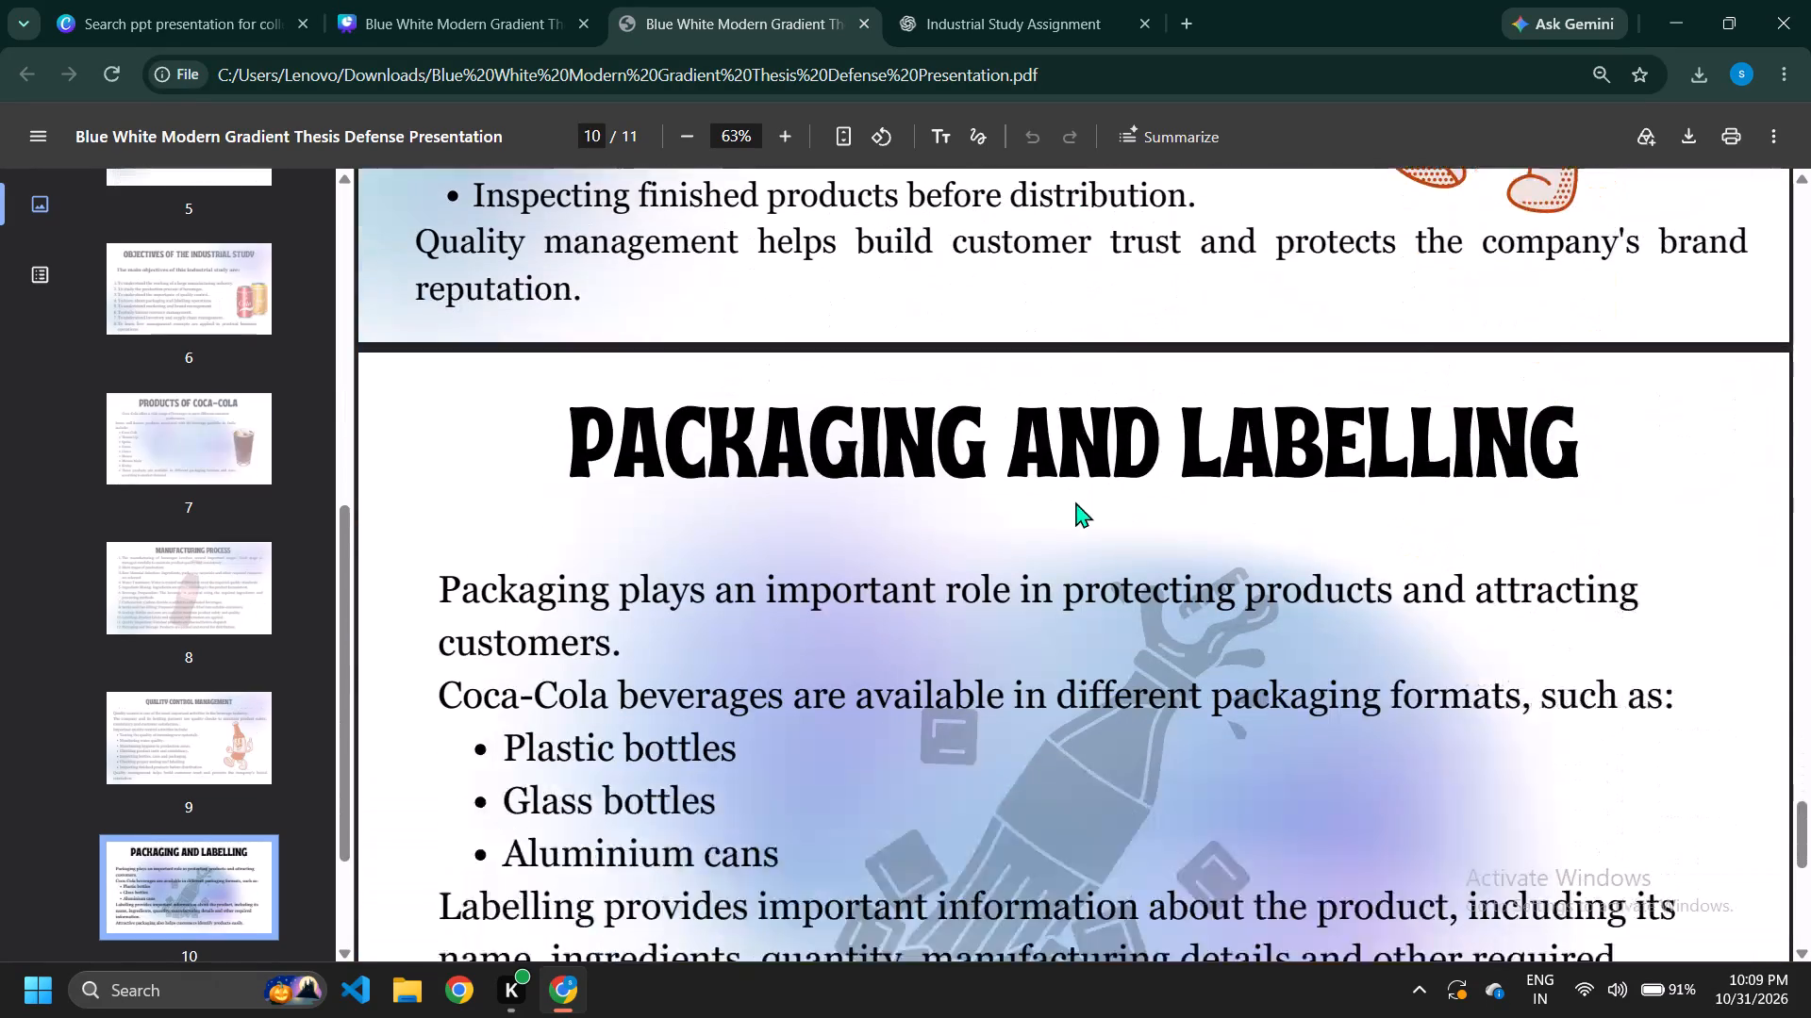
scroll(1075, 501, "down", 16)
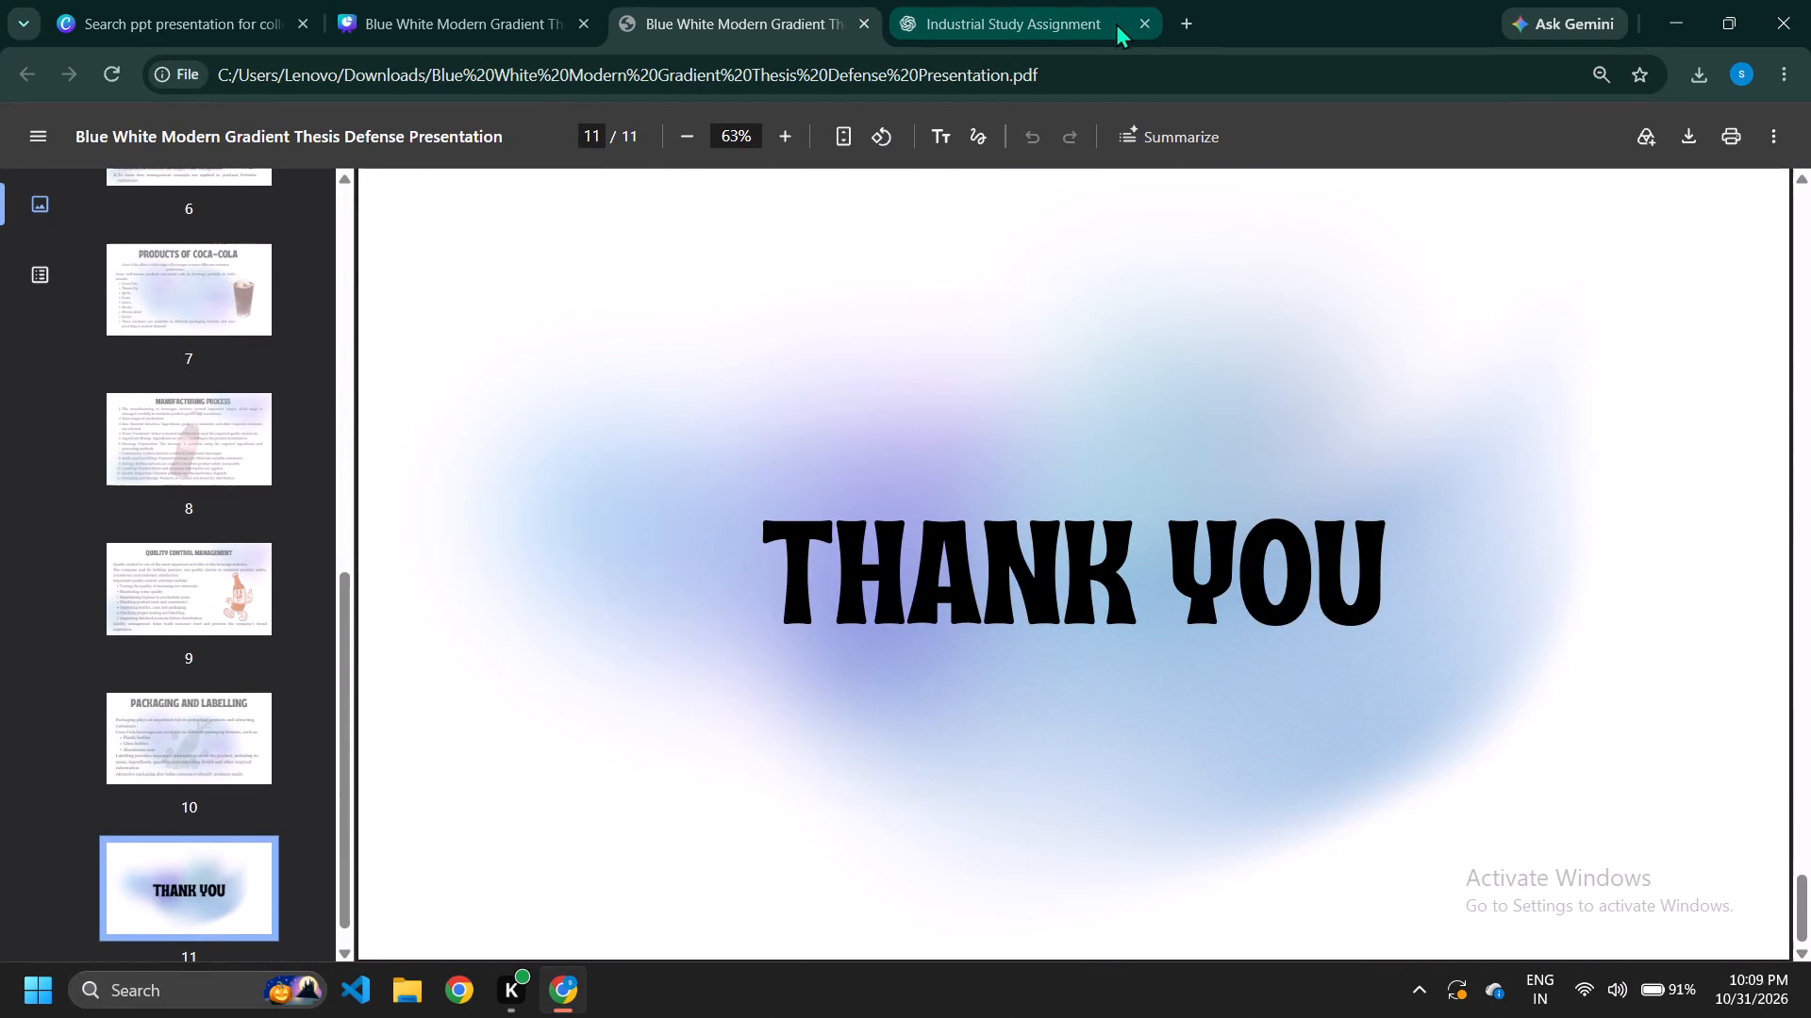
Close the Industrial Study Assignment browser tab.
left_click(1139, 25)
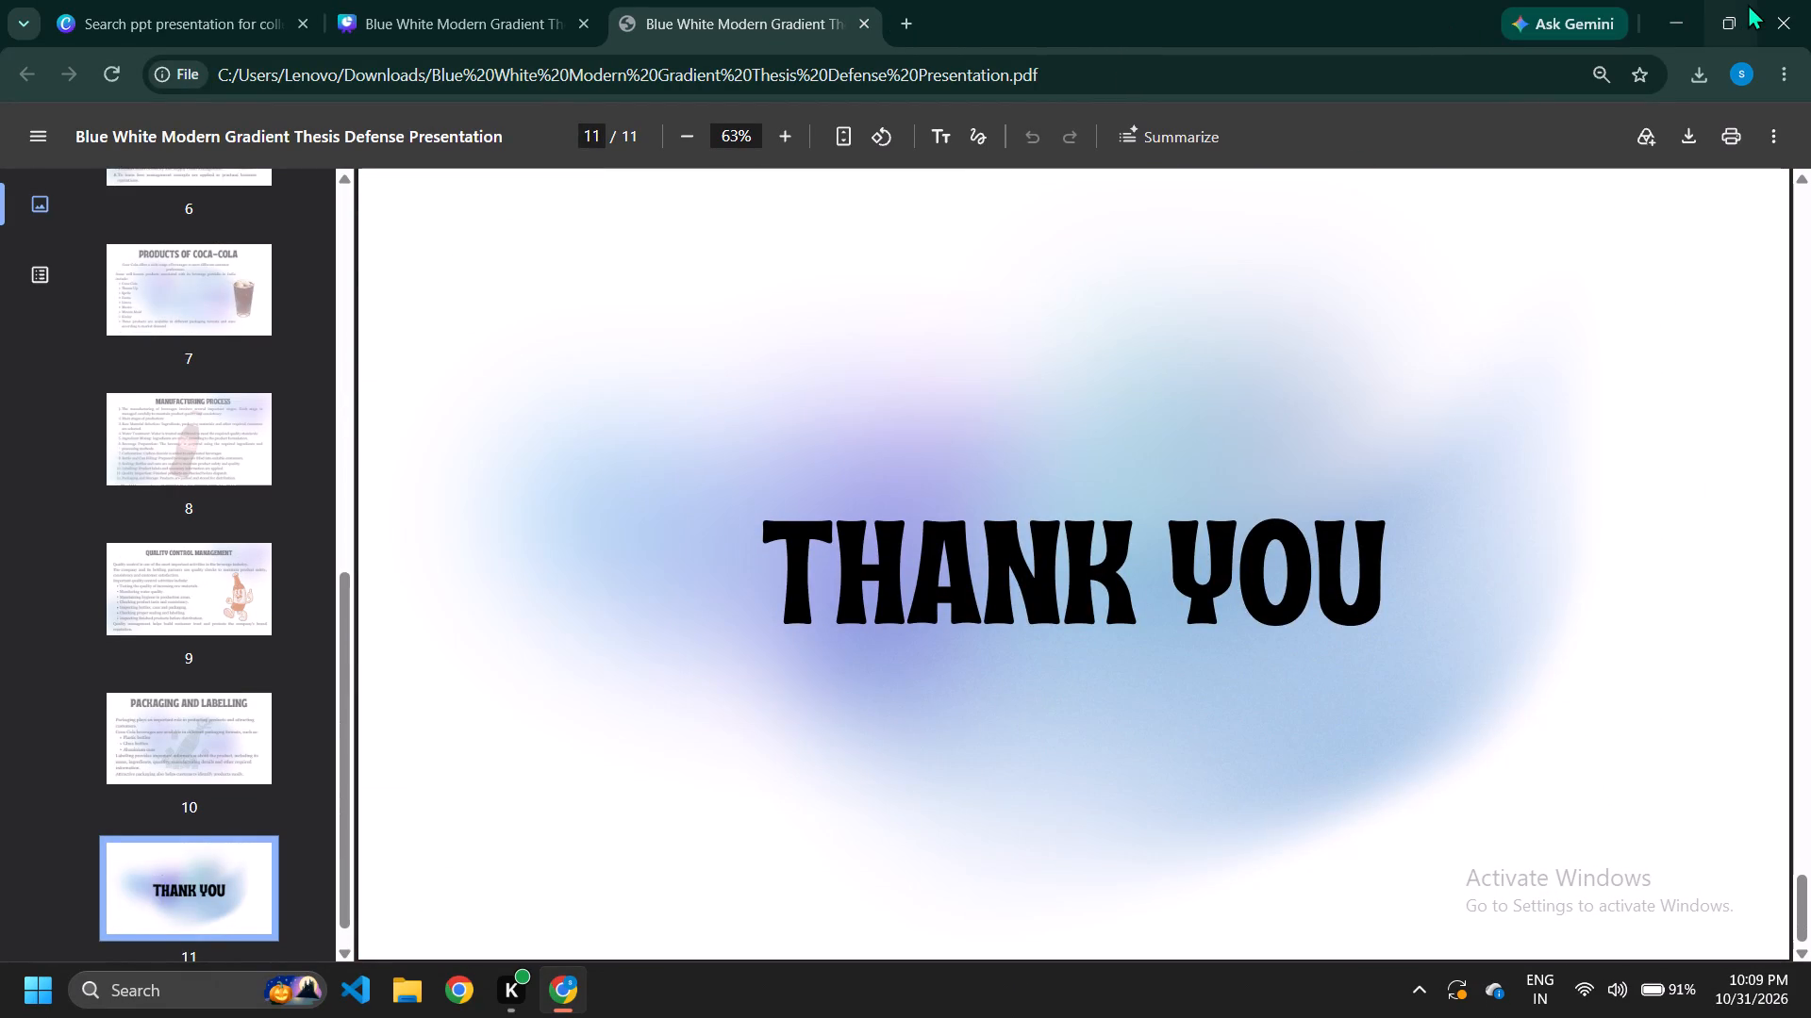